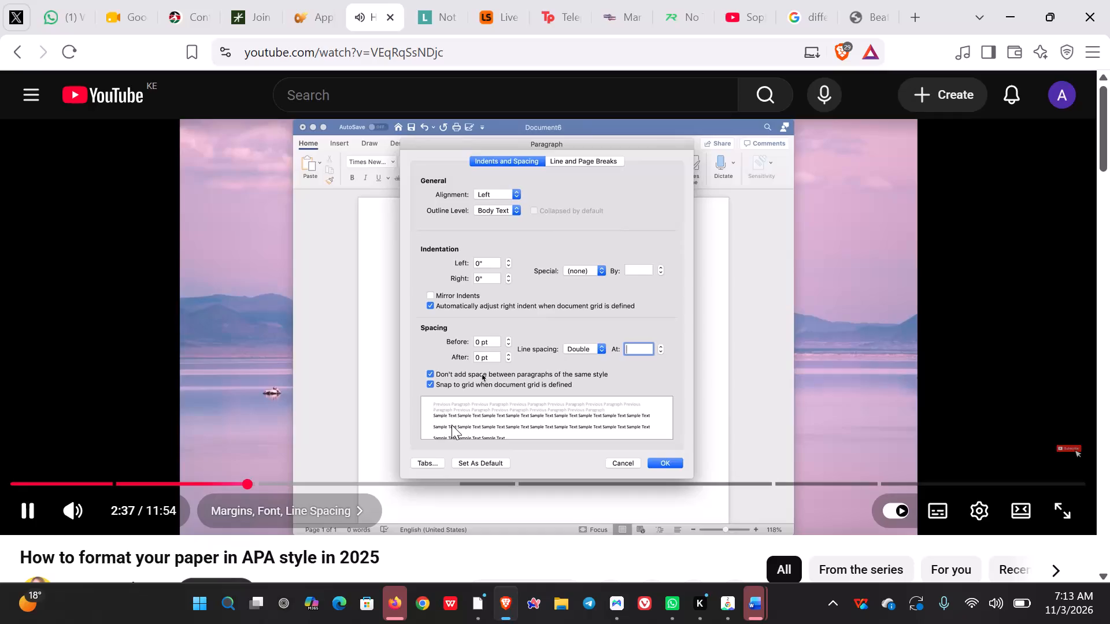
Rewind the APA formatting video to its section on margins, font and line spacing.
key(Tab)
key(1)
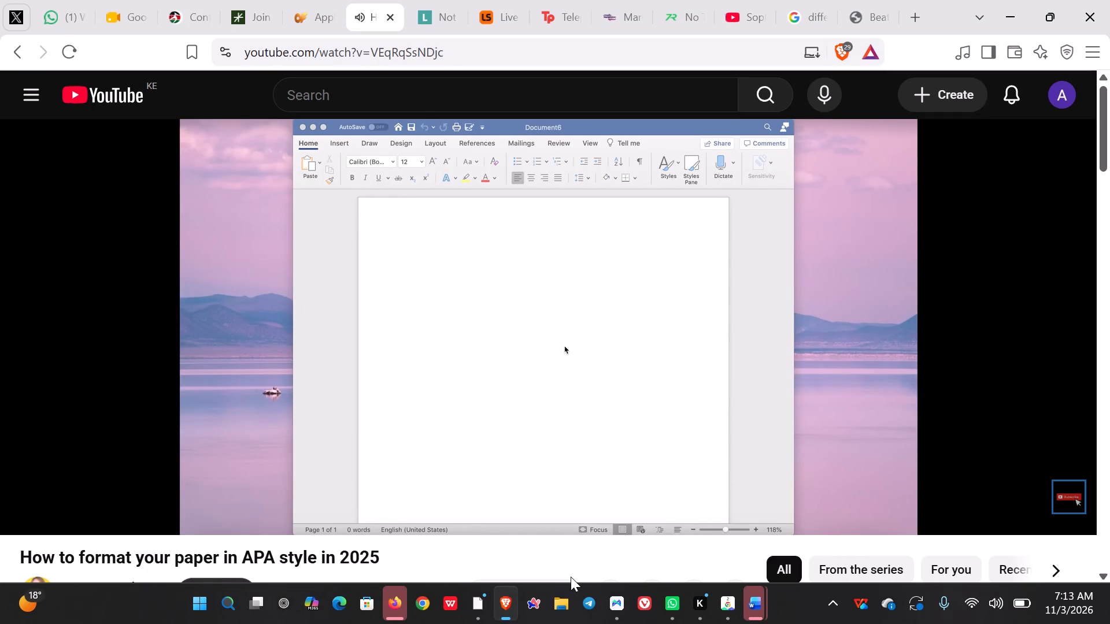
Switch to Microsoft Word and create a new blank document.
click(712, 549)
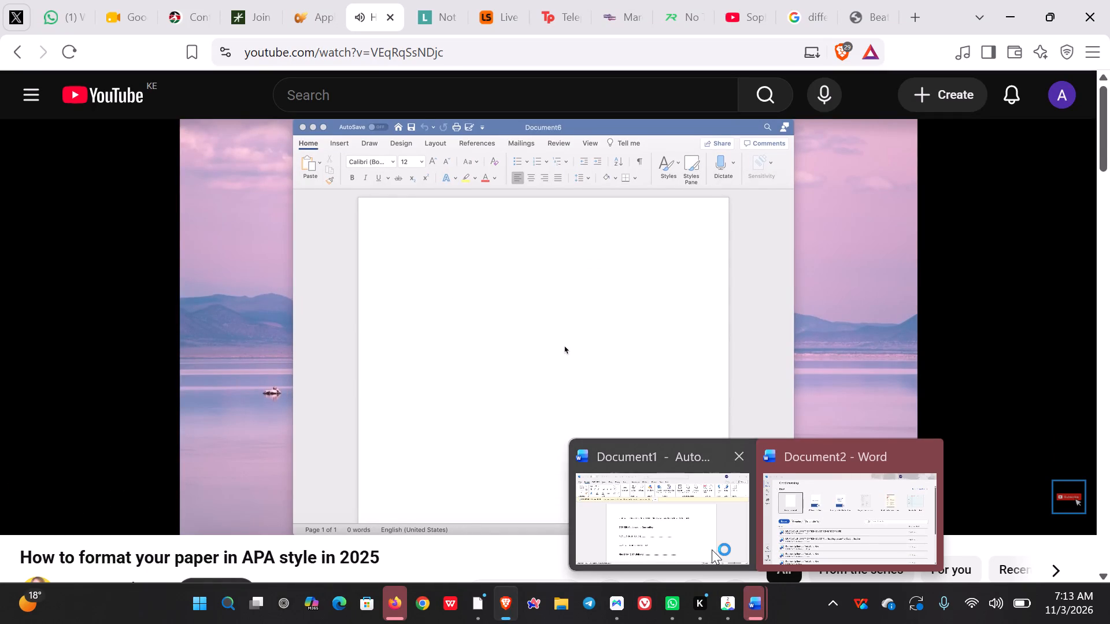
click(816, 543)
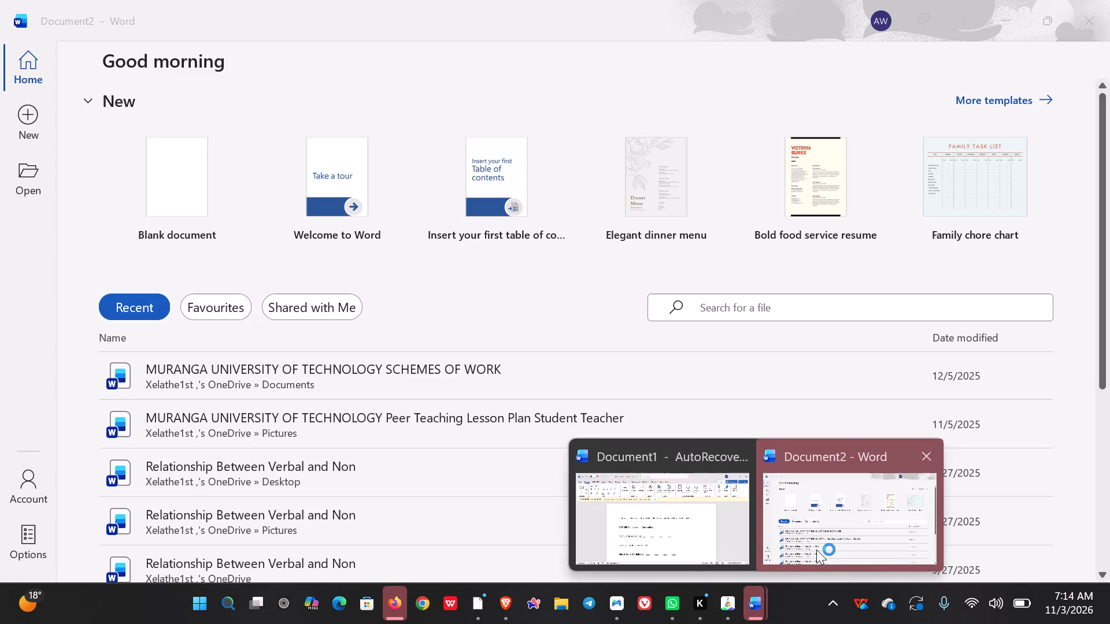
click(191, 199)
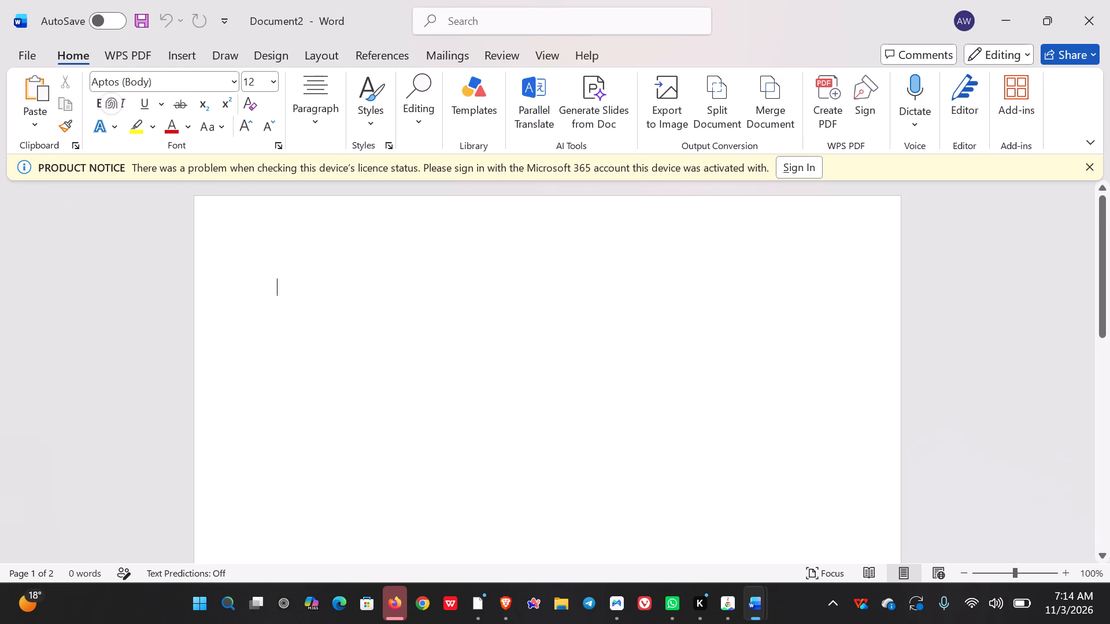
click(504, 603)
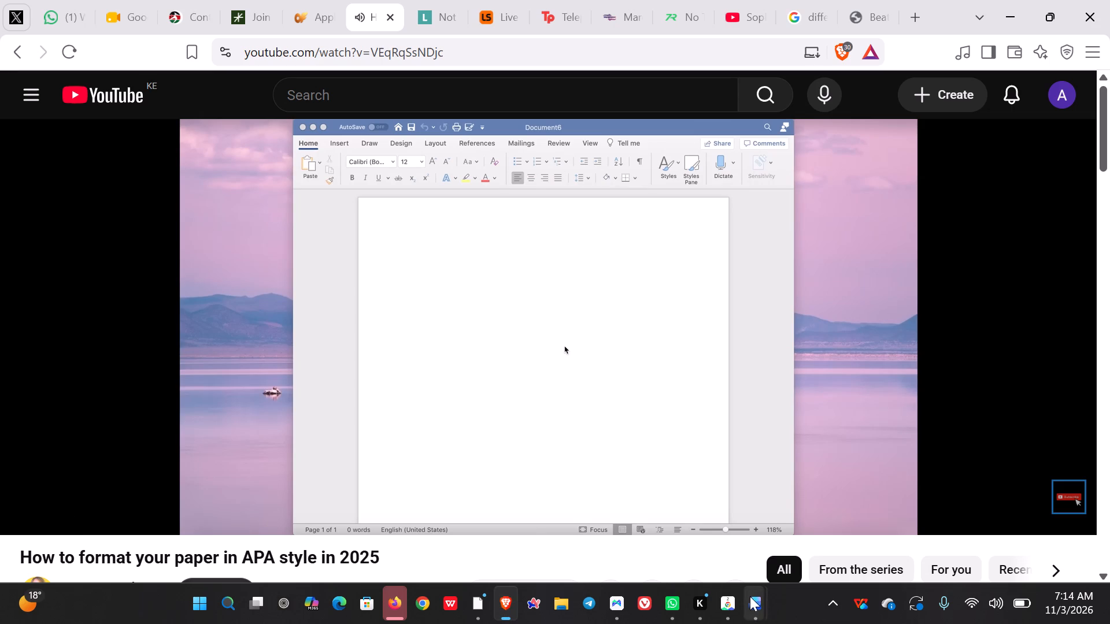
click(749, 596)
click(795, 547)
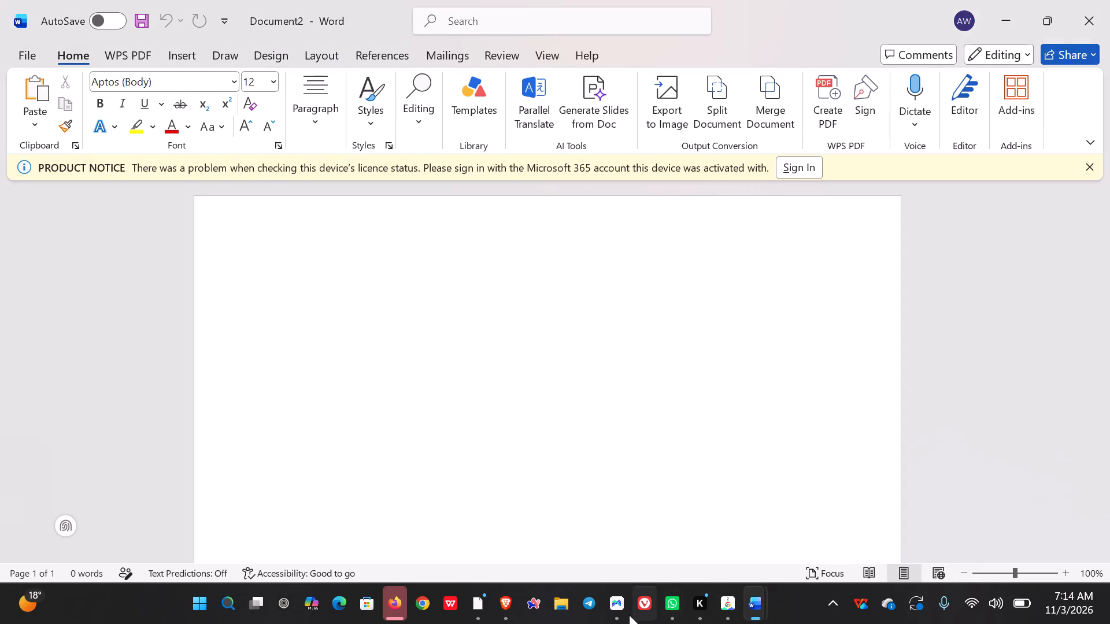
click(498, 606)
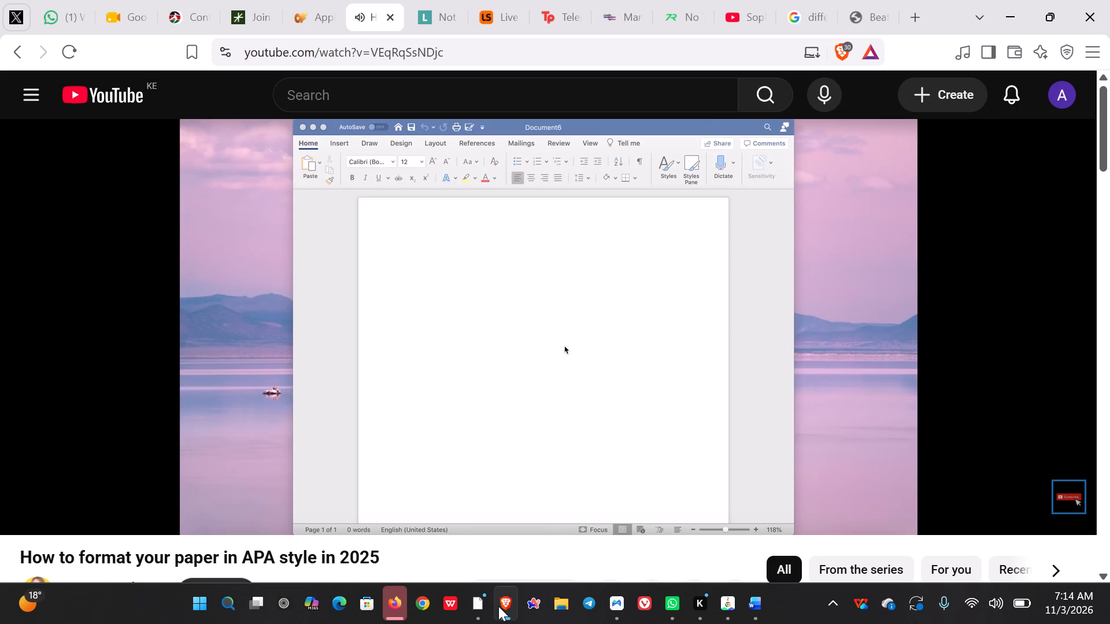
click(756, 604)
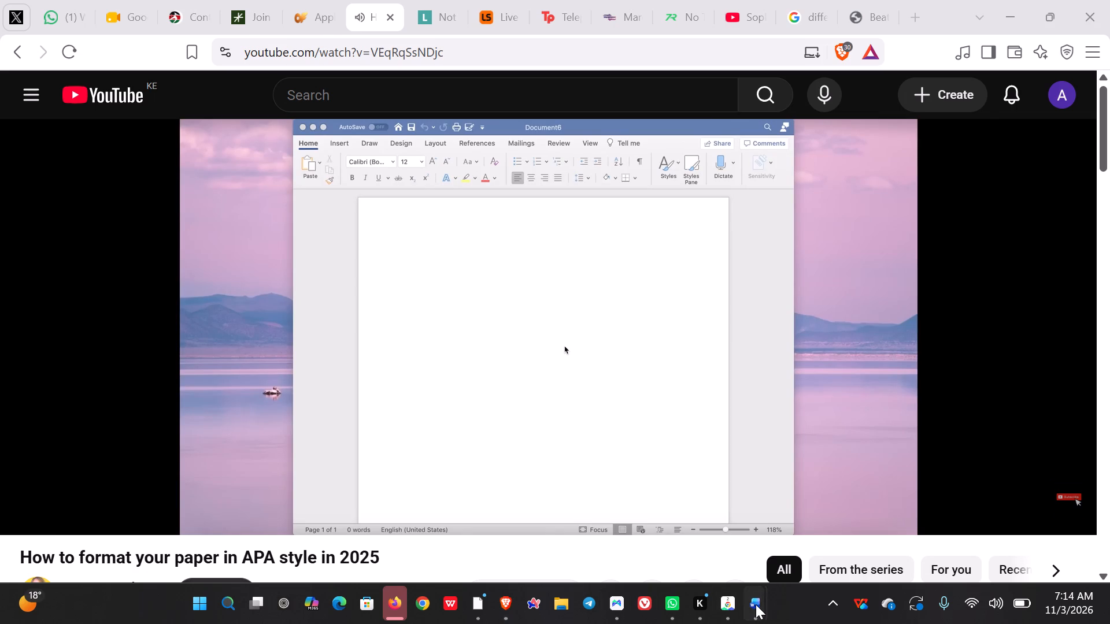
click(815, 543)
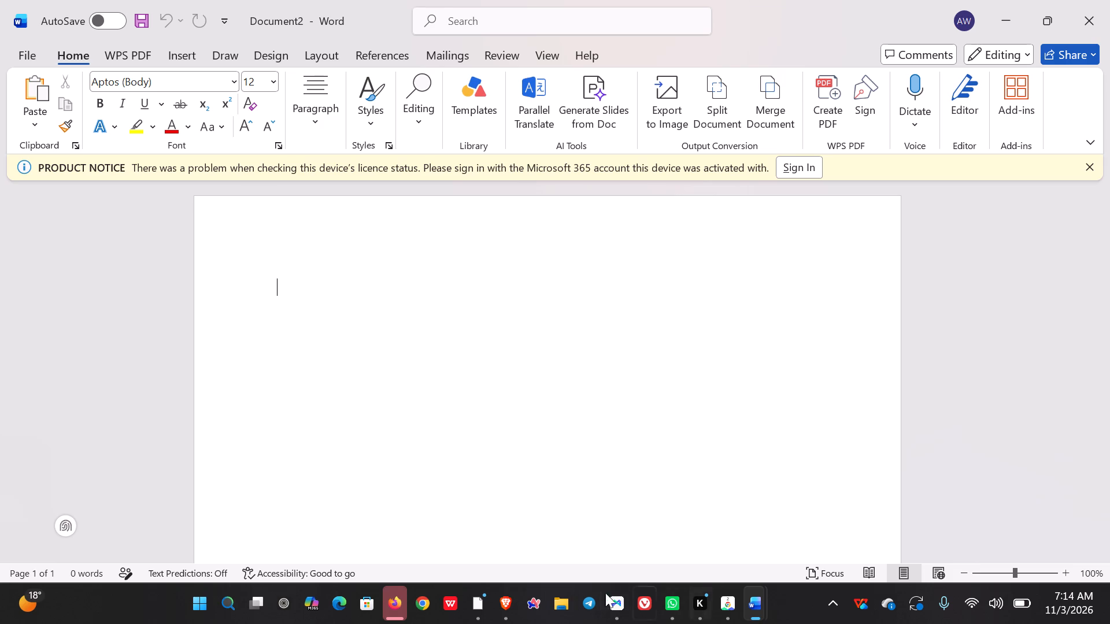
Return to the APA video in the browser, go back ten seconds and pause it at the page layout demonstration.
click(505, 609)
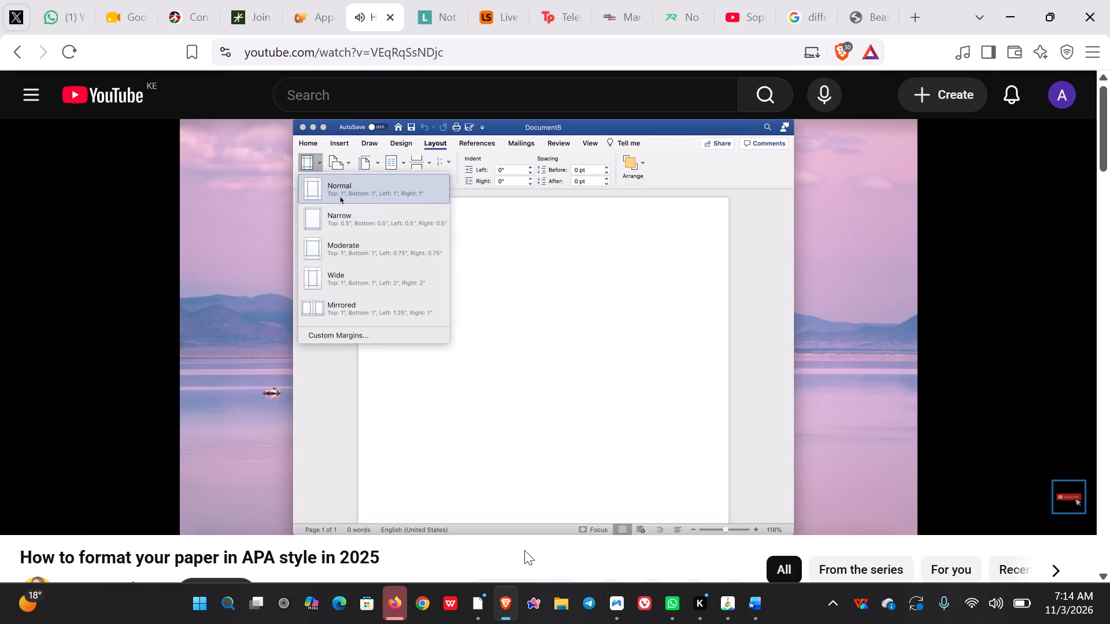
key(Left)
key(Left)
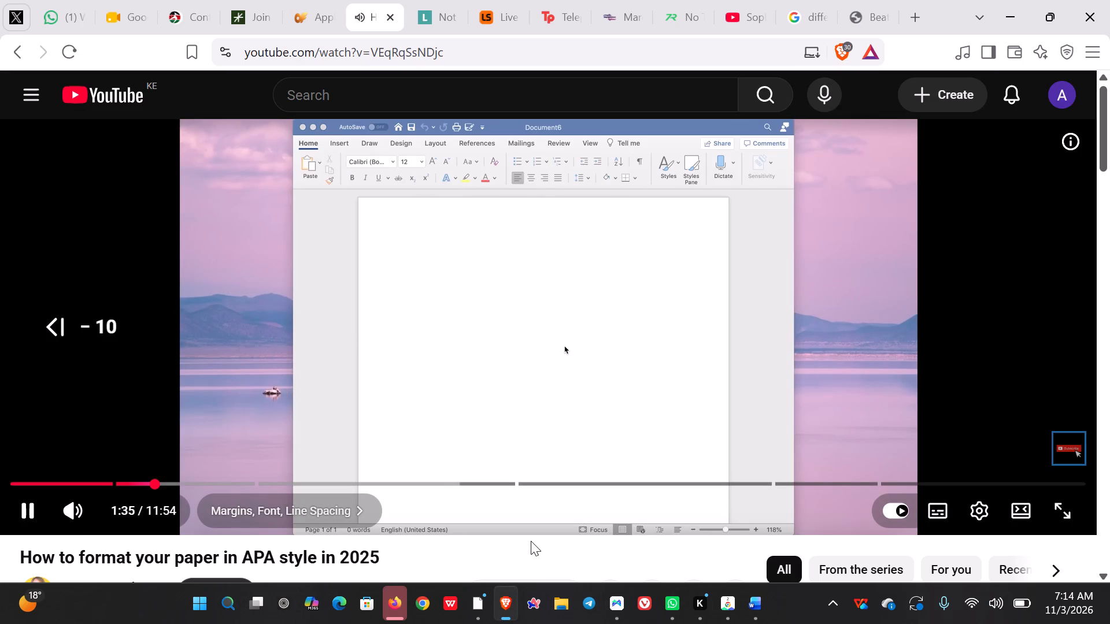
click(560, 440)
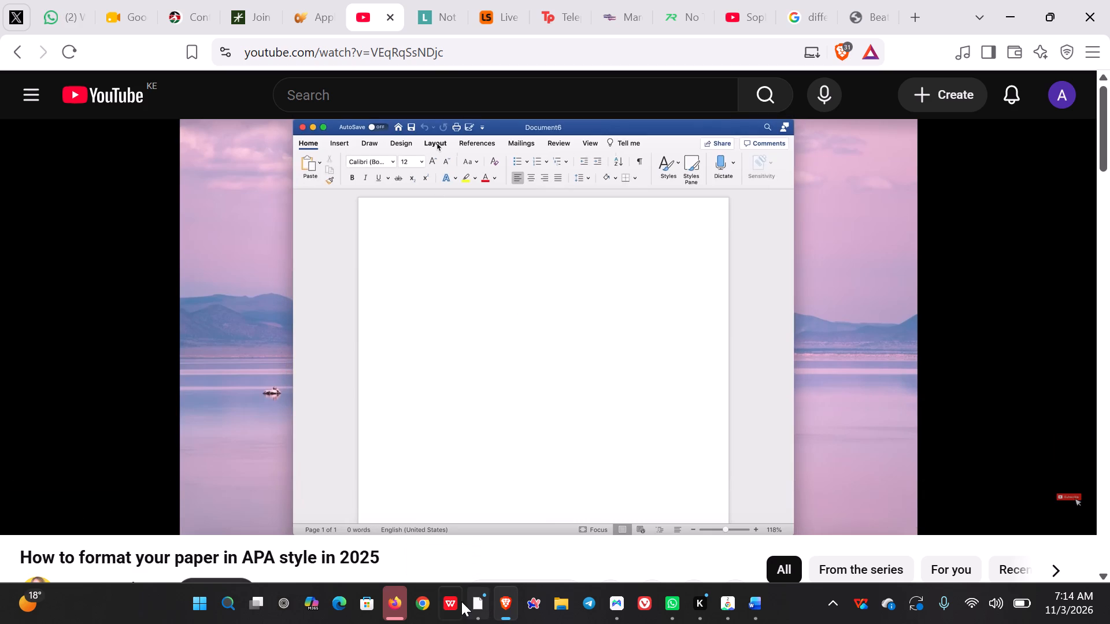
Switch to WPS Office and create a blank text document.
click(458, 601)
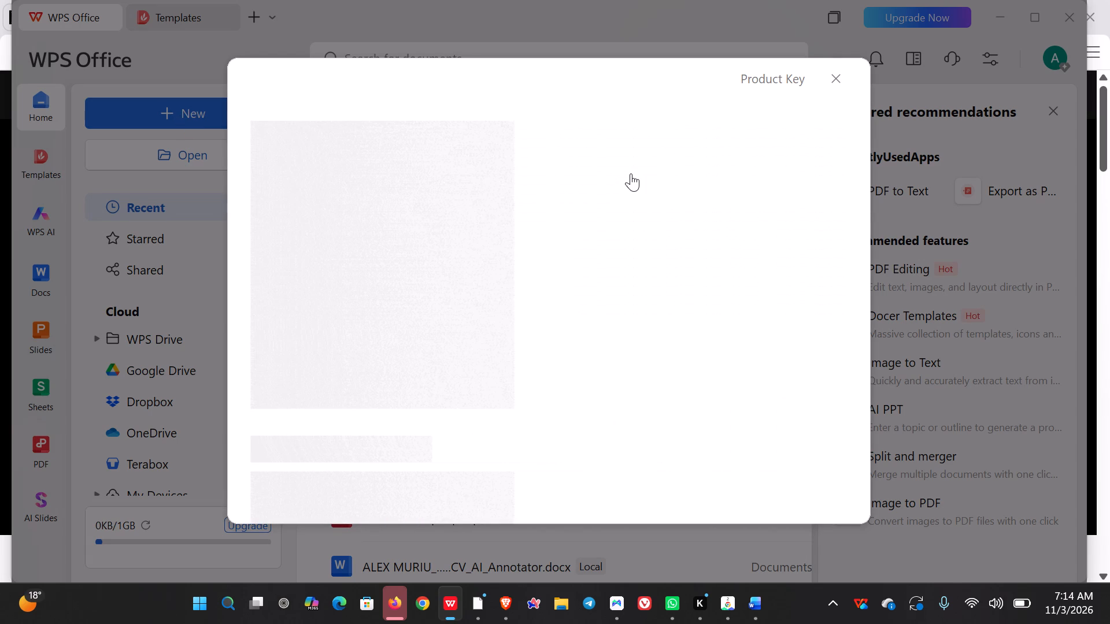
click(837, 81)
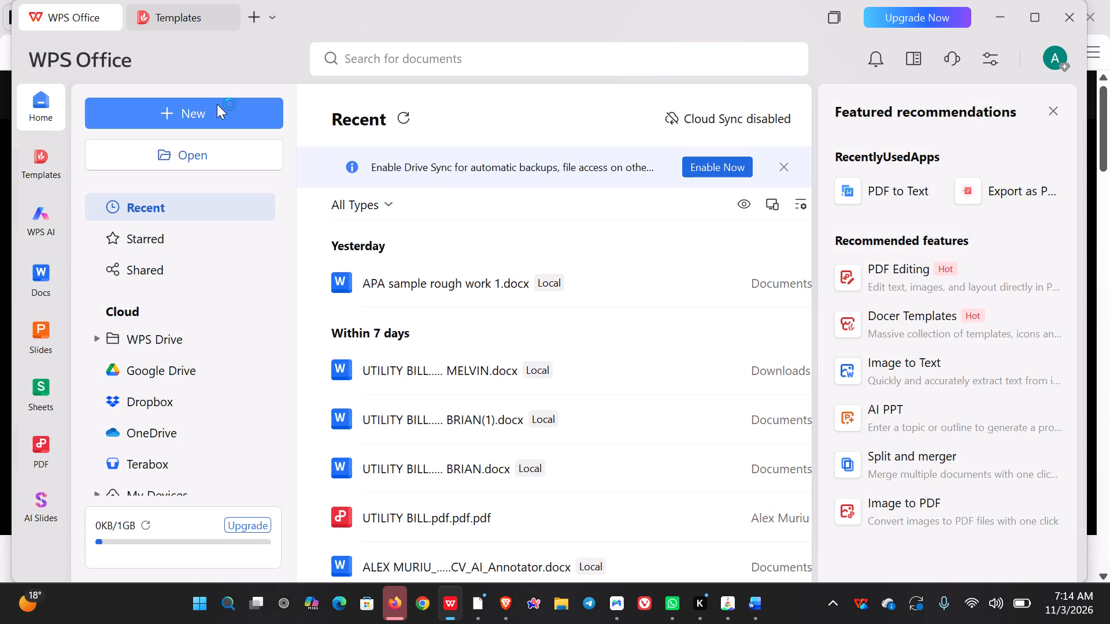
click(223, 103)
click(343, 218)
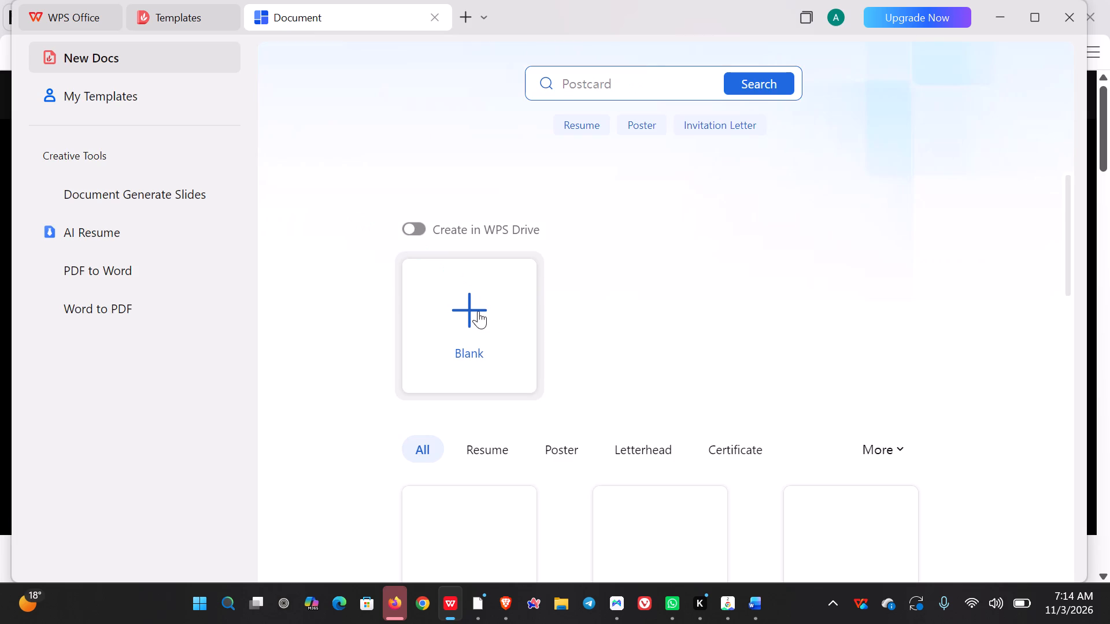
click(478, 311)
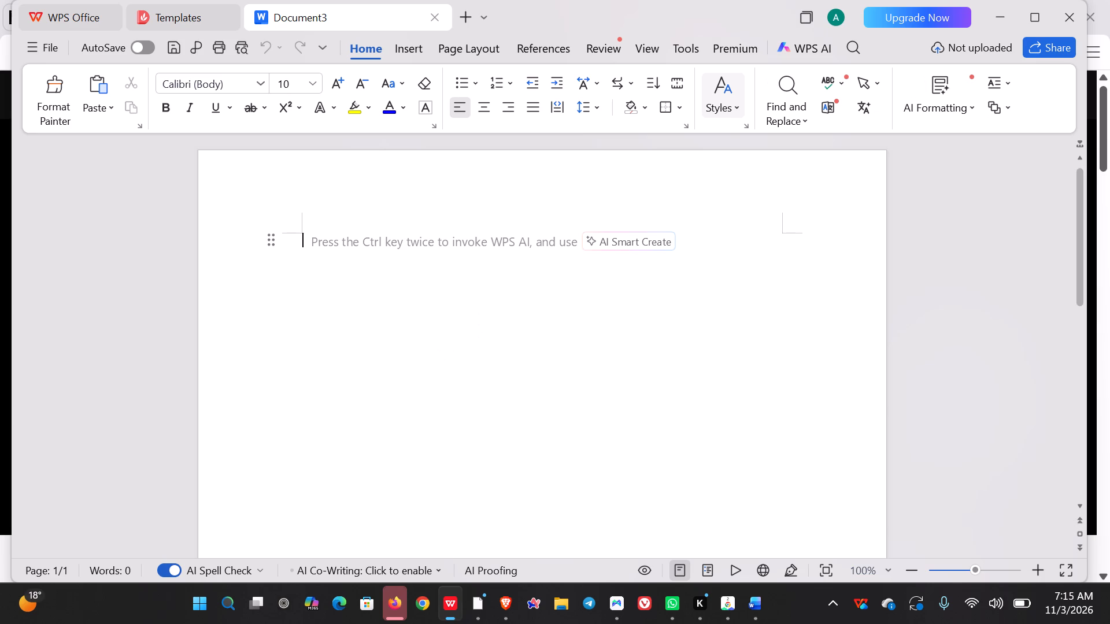
Return to the APA video in the browser and play it briefly, pausing at the margins demonstration.
click(498, 601)
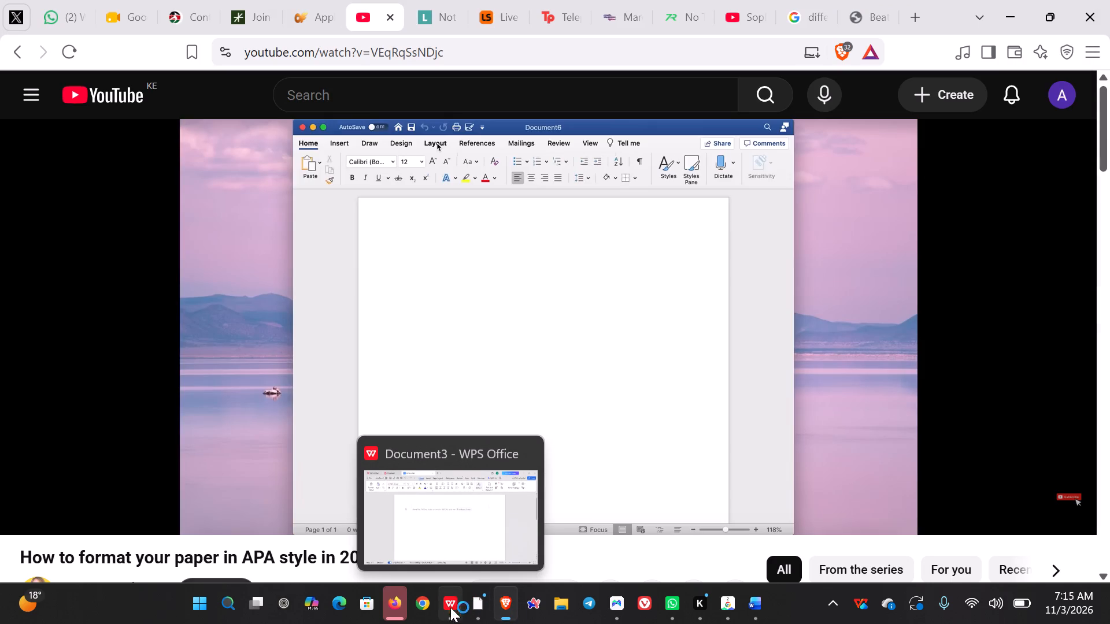
click(813, 542)
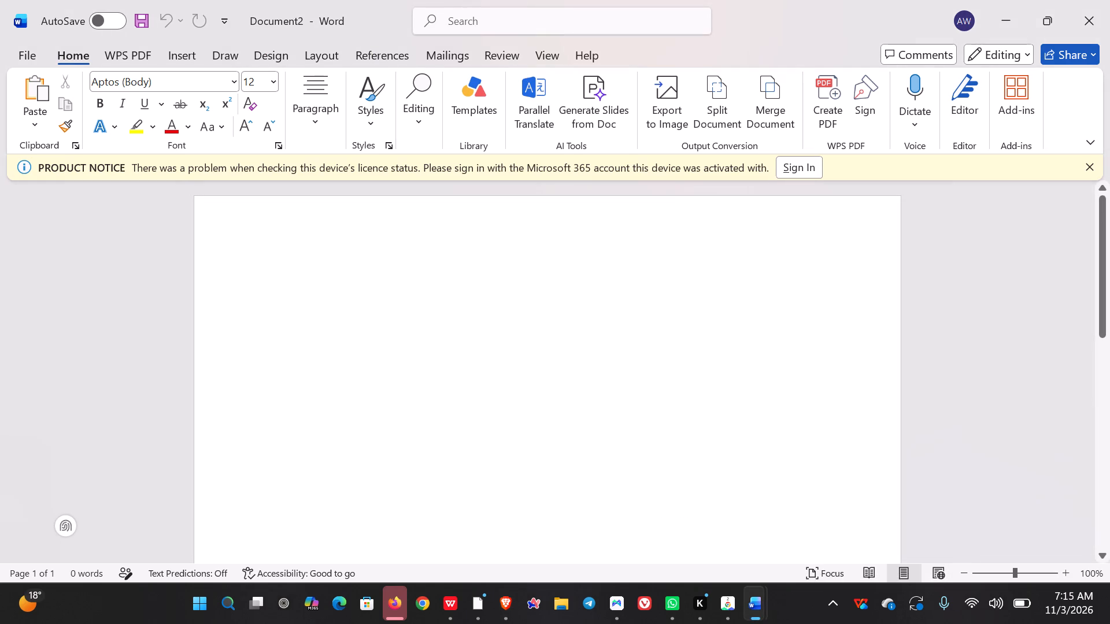
click(499, 601)
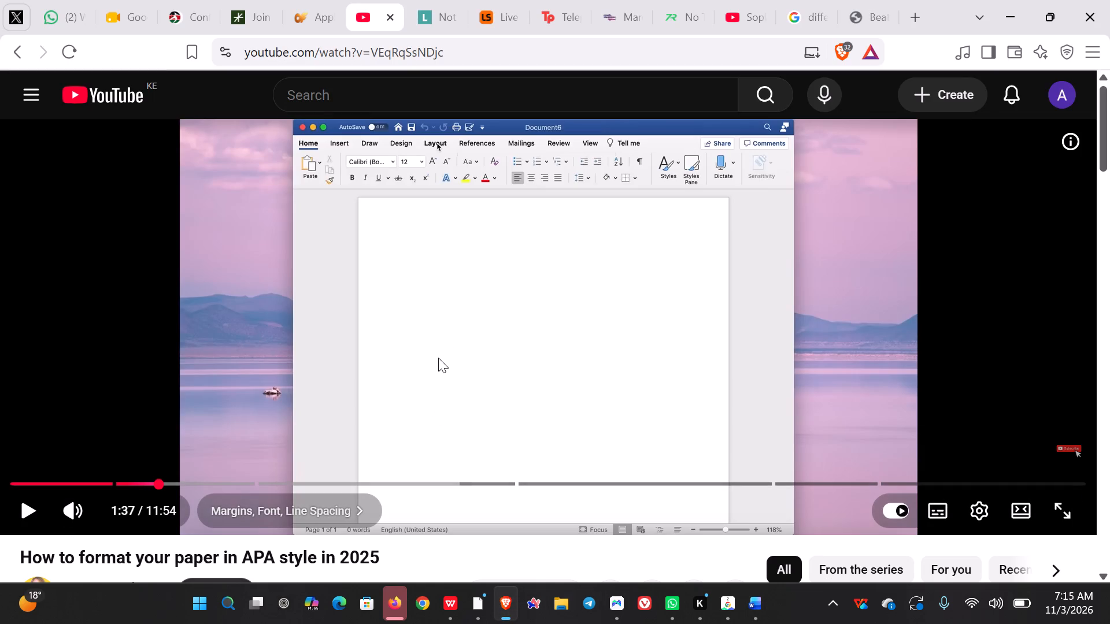
click(438, 358)
click(438, 358)
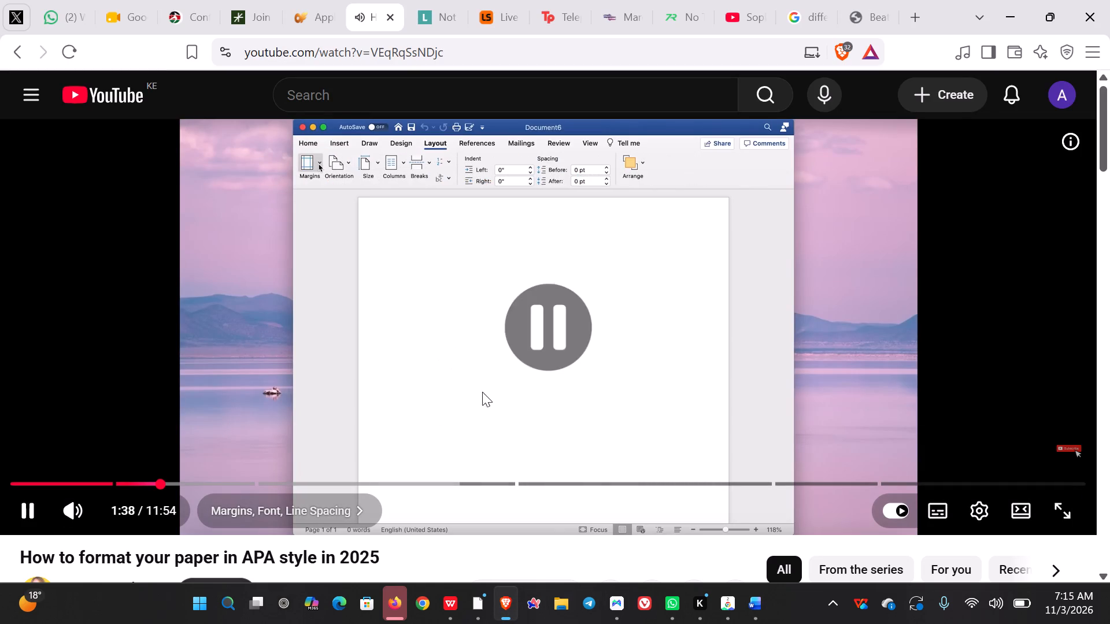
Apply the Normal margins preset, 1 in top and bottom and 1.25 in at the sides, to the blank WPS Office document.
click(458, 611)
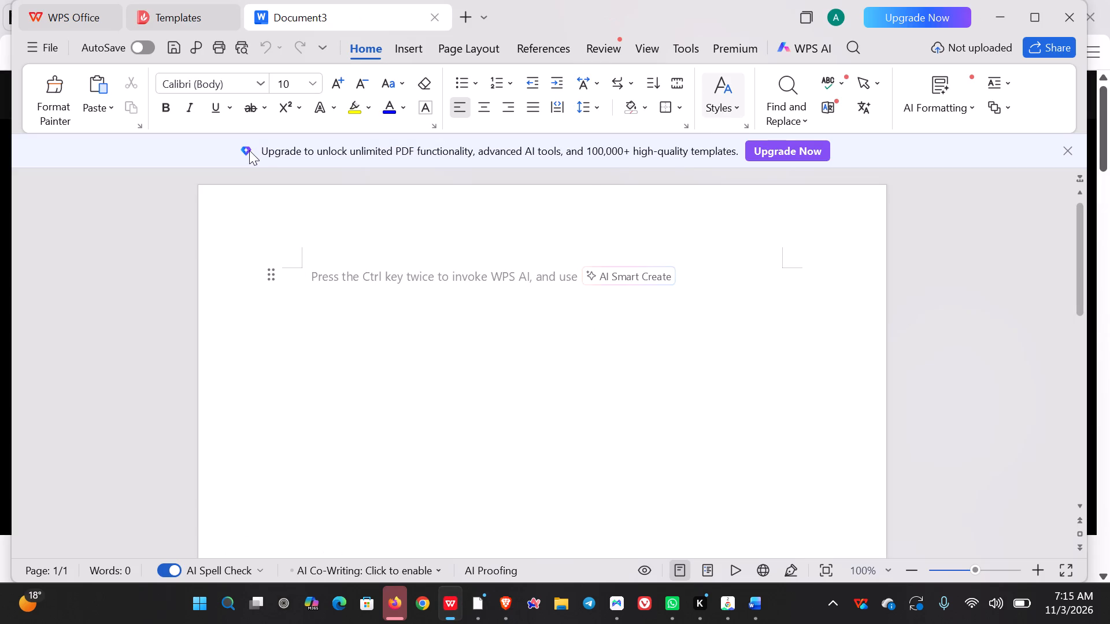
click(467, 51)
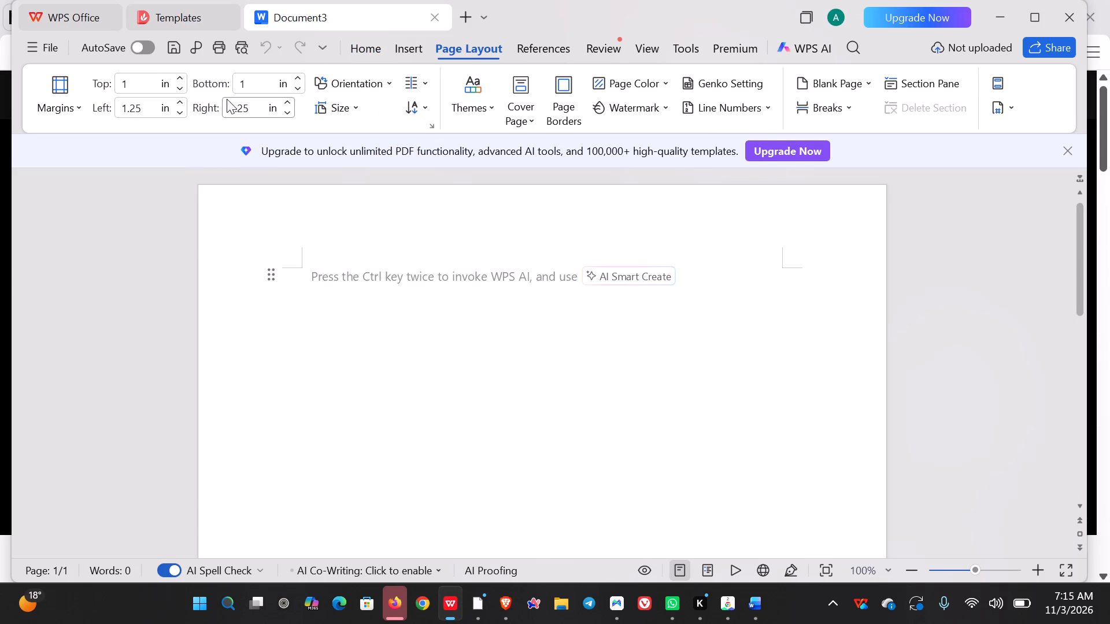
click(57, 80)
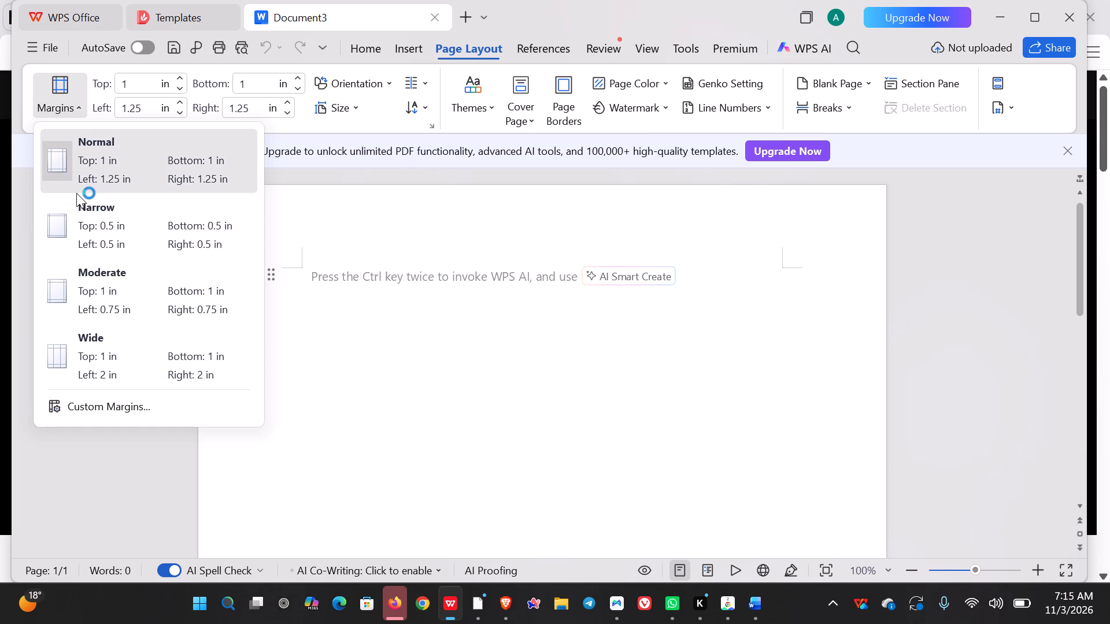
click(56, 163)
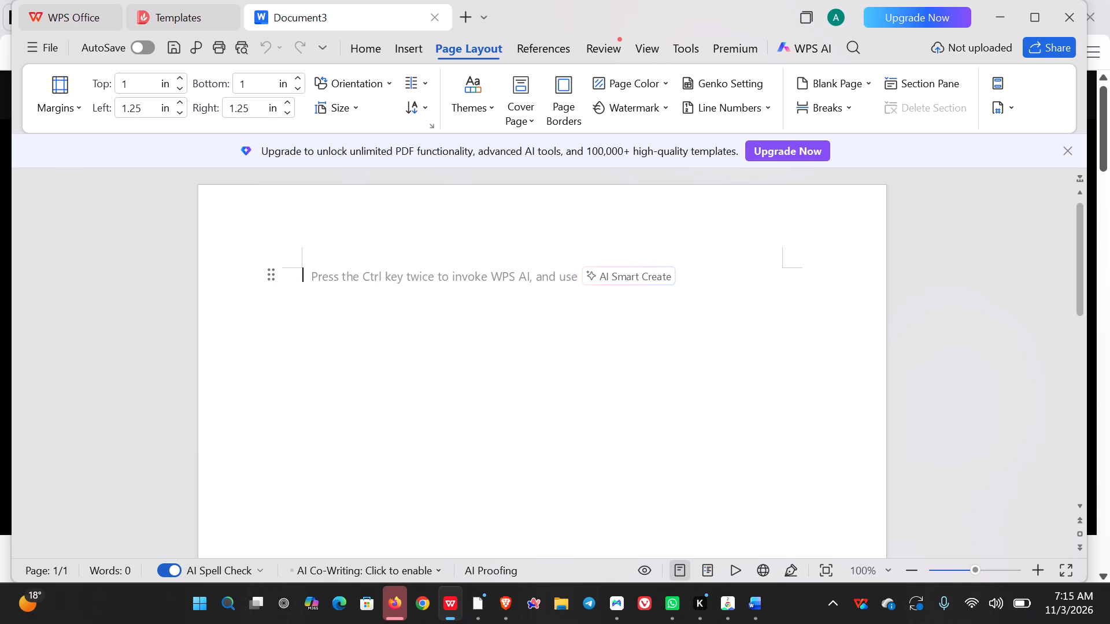
Resume the APA video in the browser and watch which margin preset it uses.
click(502, 601)
click(409, 347)
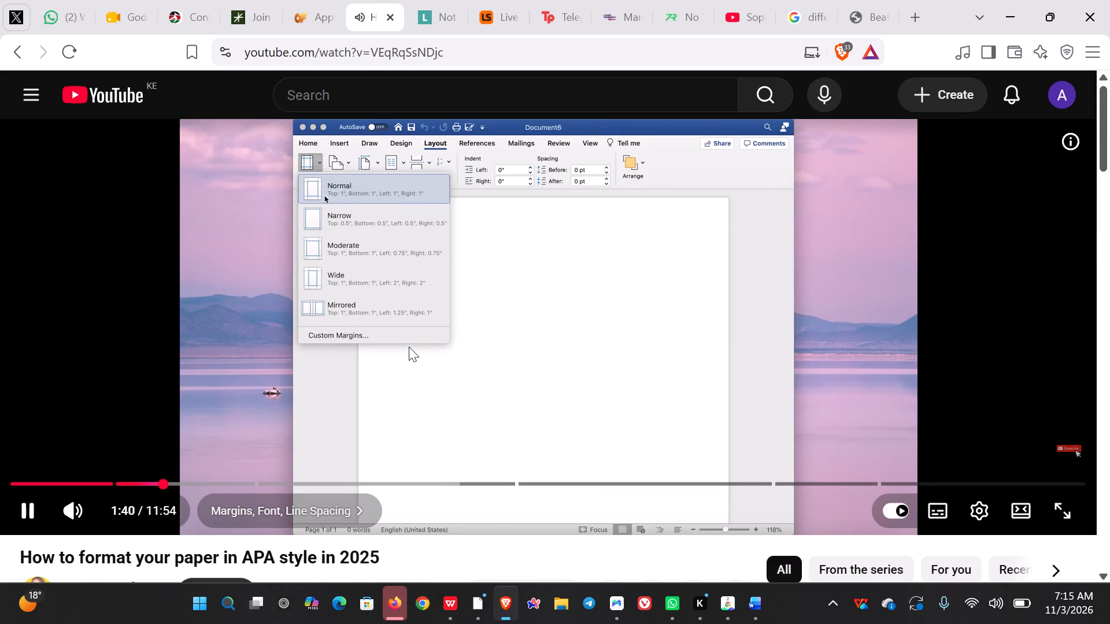
click(507, 323)
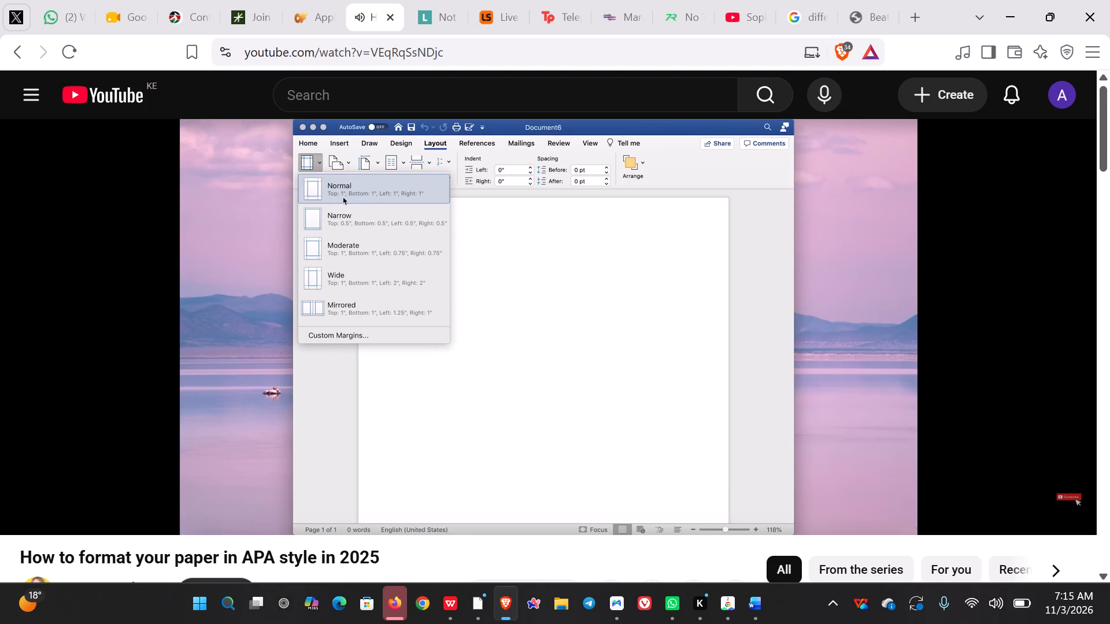
click(507, 323)
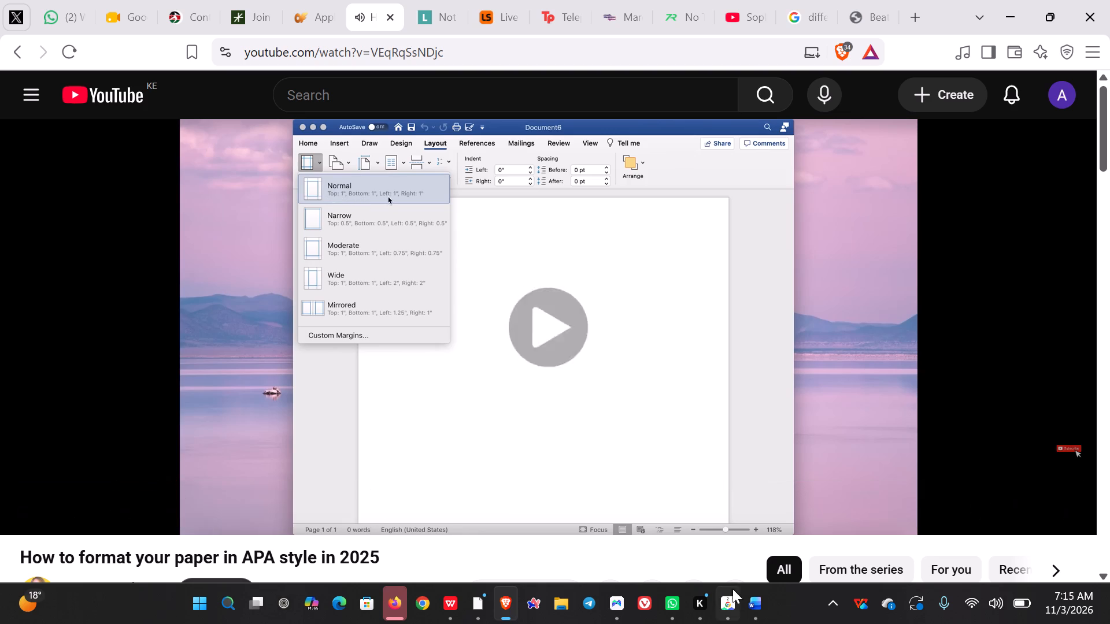
Apply the Normal margins preset, 1" on all sides, to the blank Microsoft Word document.
click(820, 521)
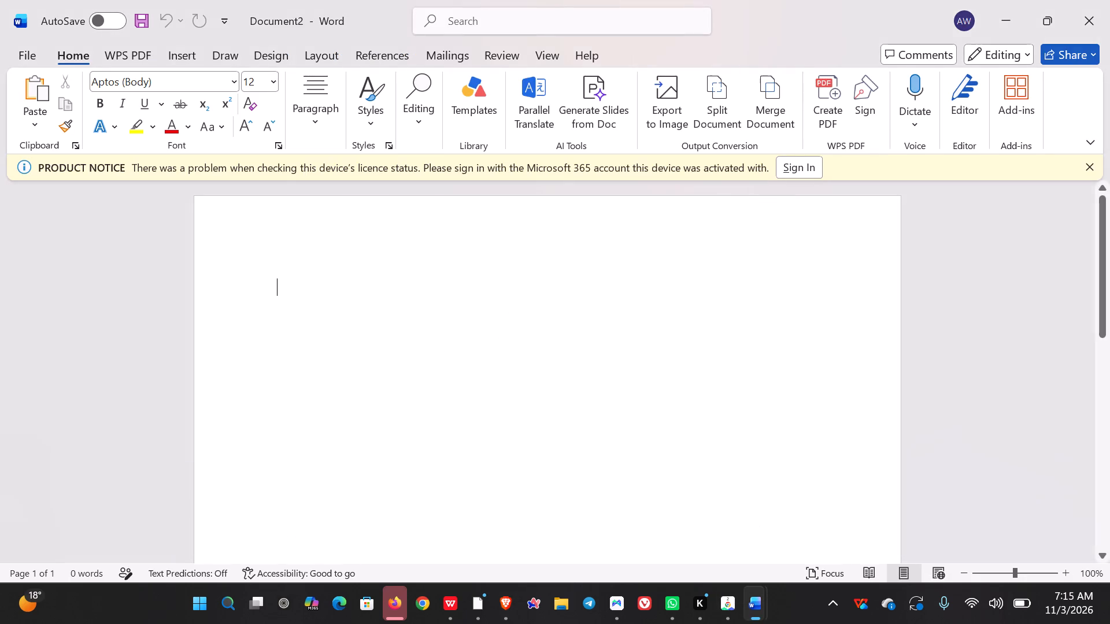
click(319, 50)
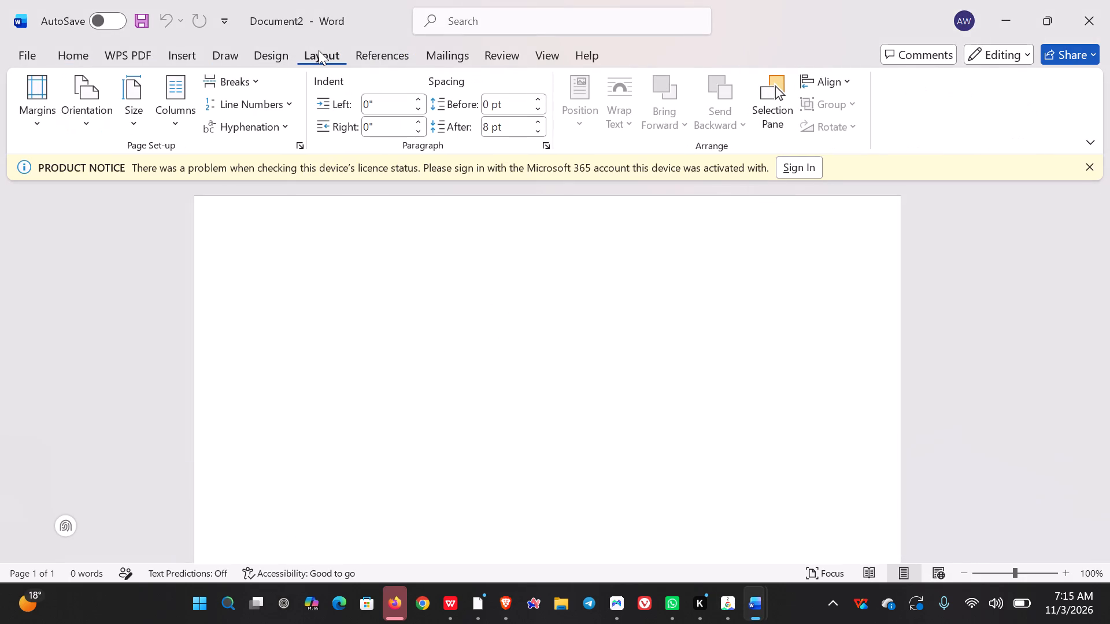
click(36, 92)
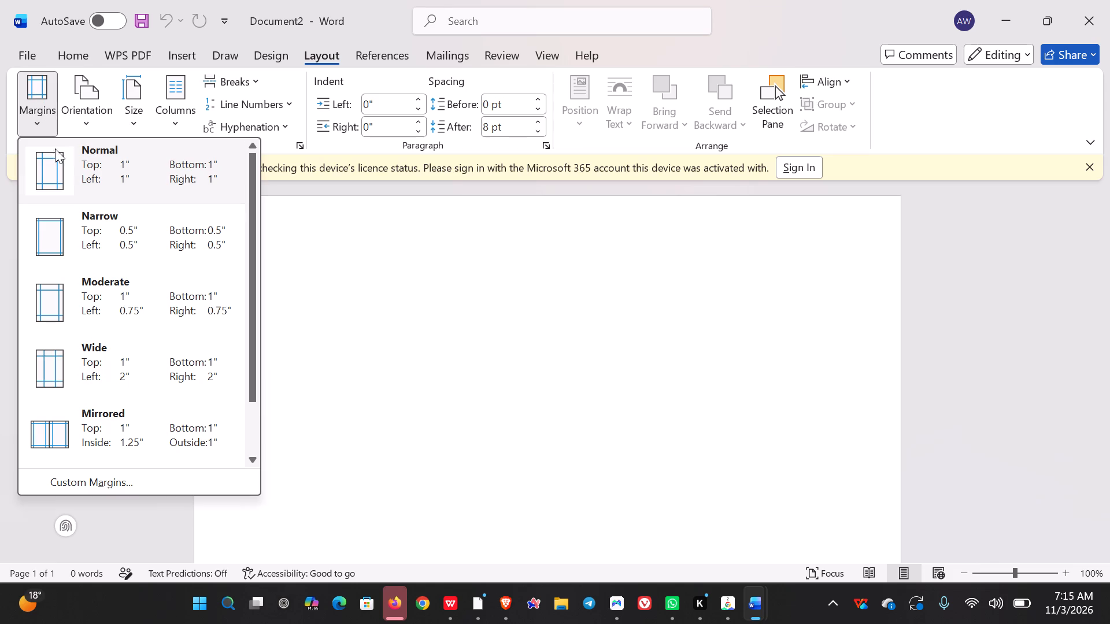
click(65, 176)
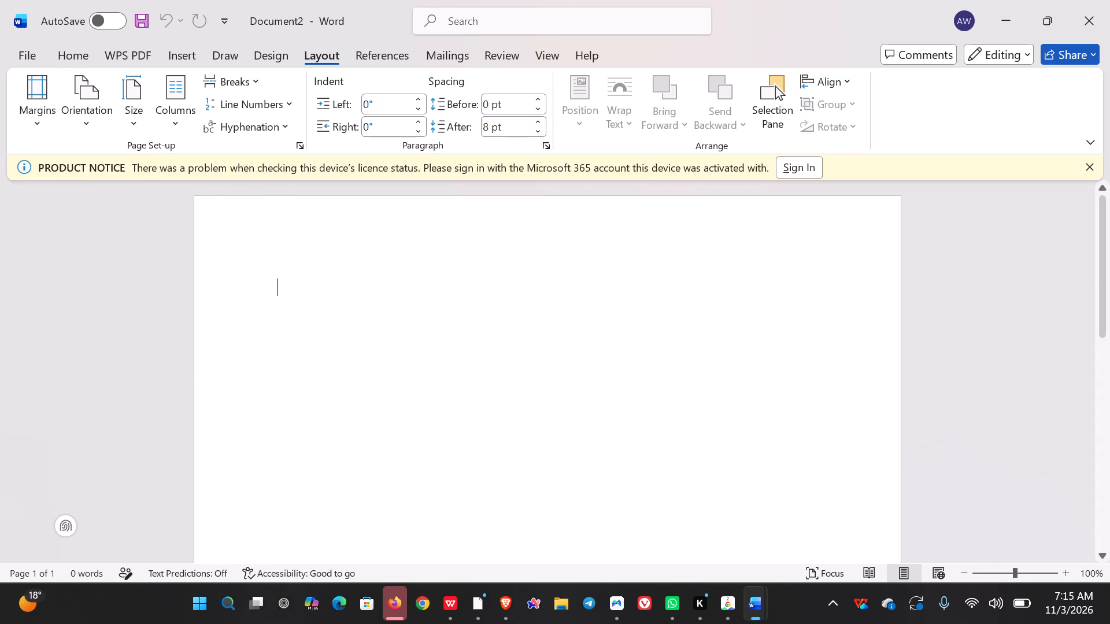
Switch to the APA video in the browser and watch which font and size it uses.
click(509, 592)
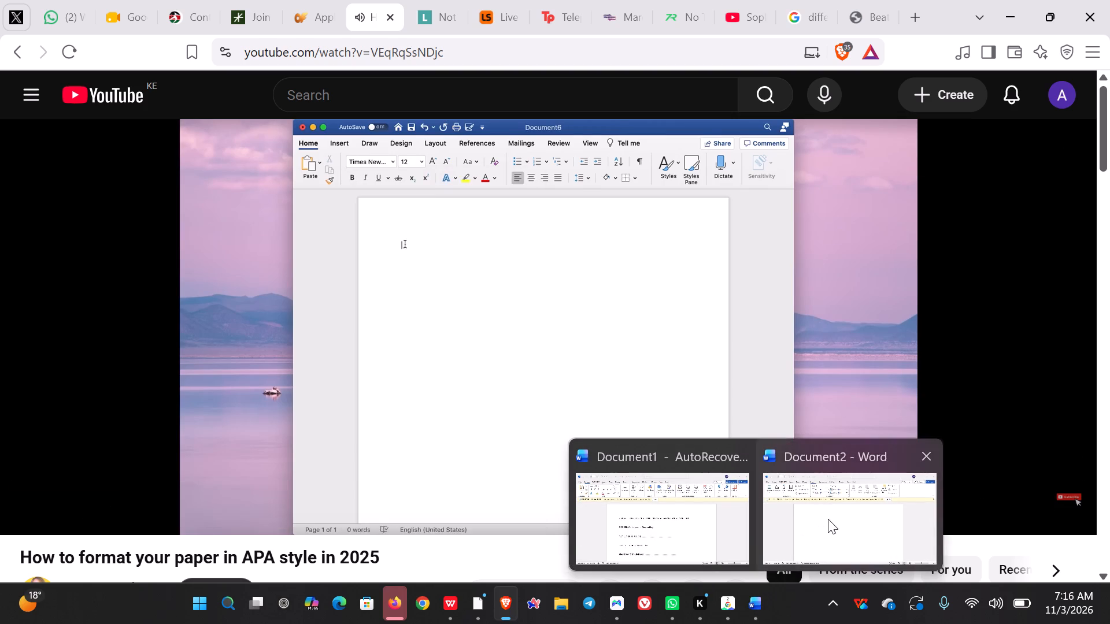
Set the font of the blank Microsoft Word document, Document2, to Times New Roman.
click(828, 519)
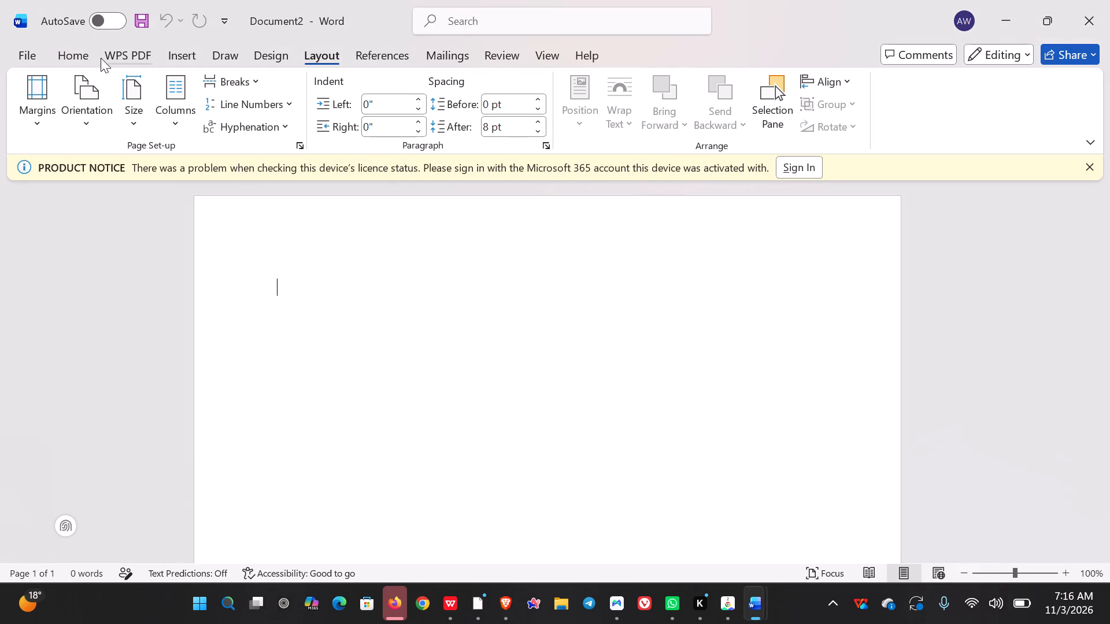
click(82, 58)
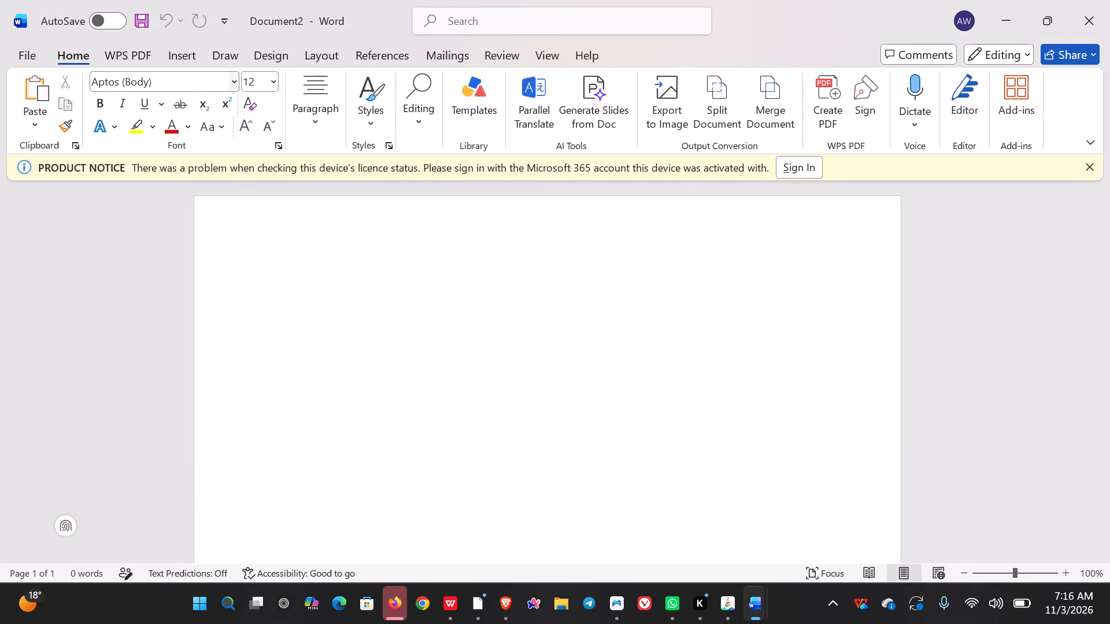
click(222, 84)
click(231, 81)
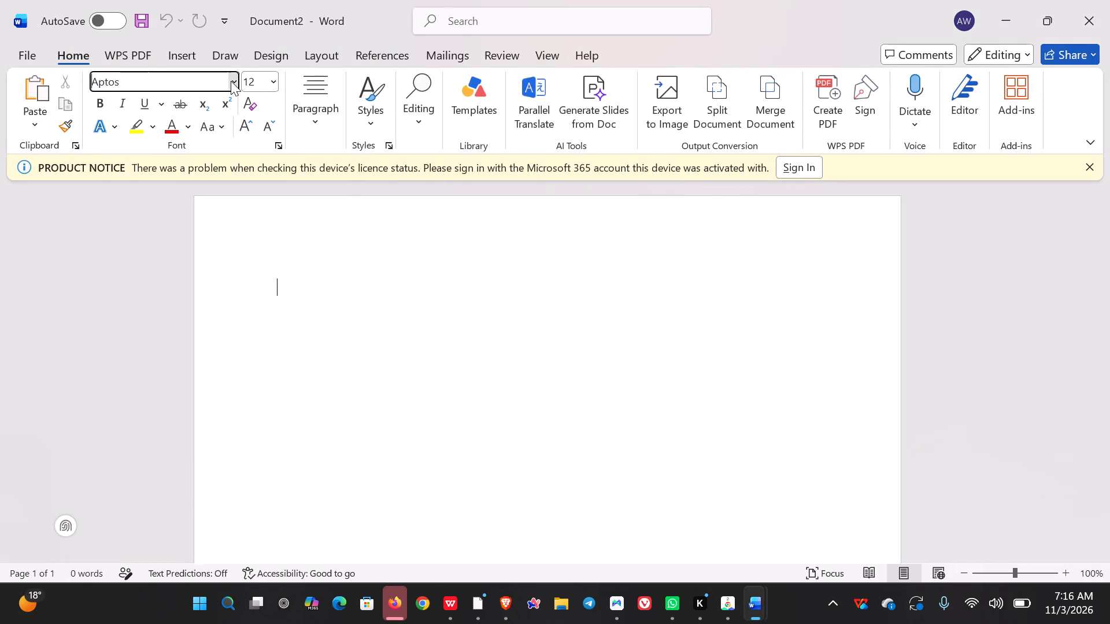
scroll(205, 301, down, 20)
scroll(205, 301, down, 7)
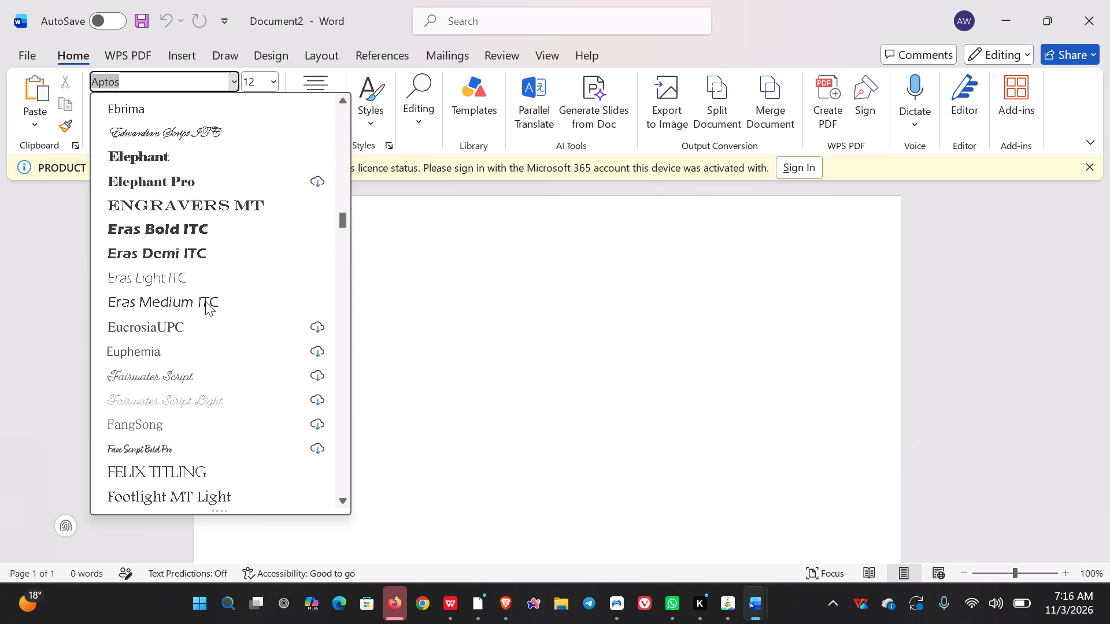
scroll(205, 301, down, 20)
scroll(205, 301, down, 19)
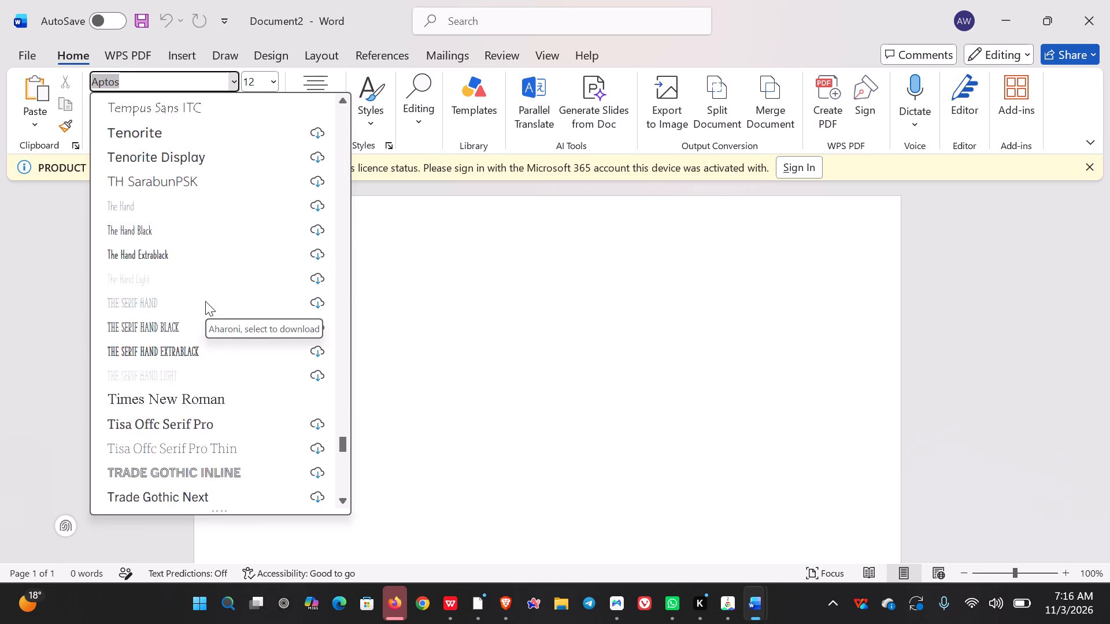
scroll(205, 301, down, 1)
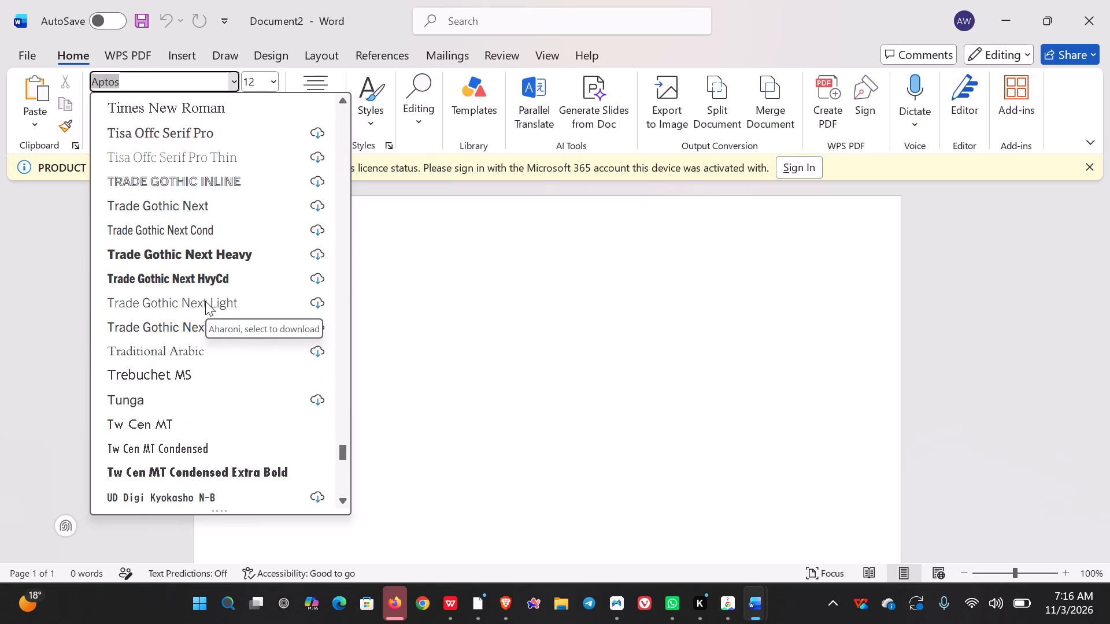
scroll(205, 301, down, 4)
scroll(152, 233, up, 1)
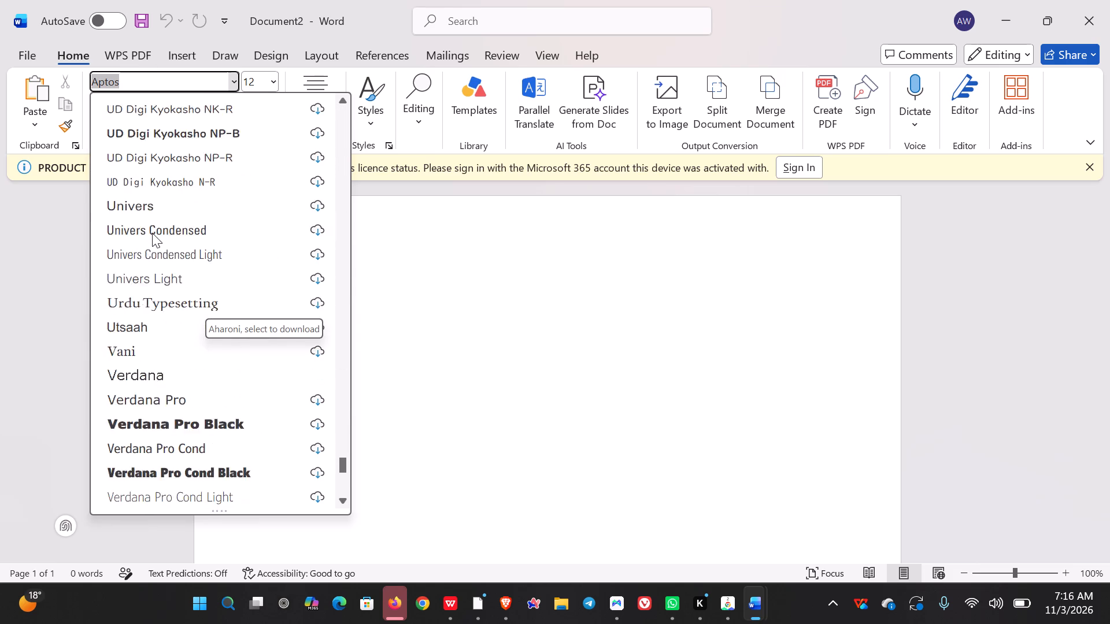
scroll(152, 233, up, 2)
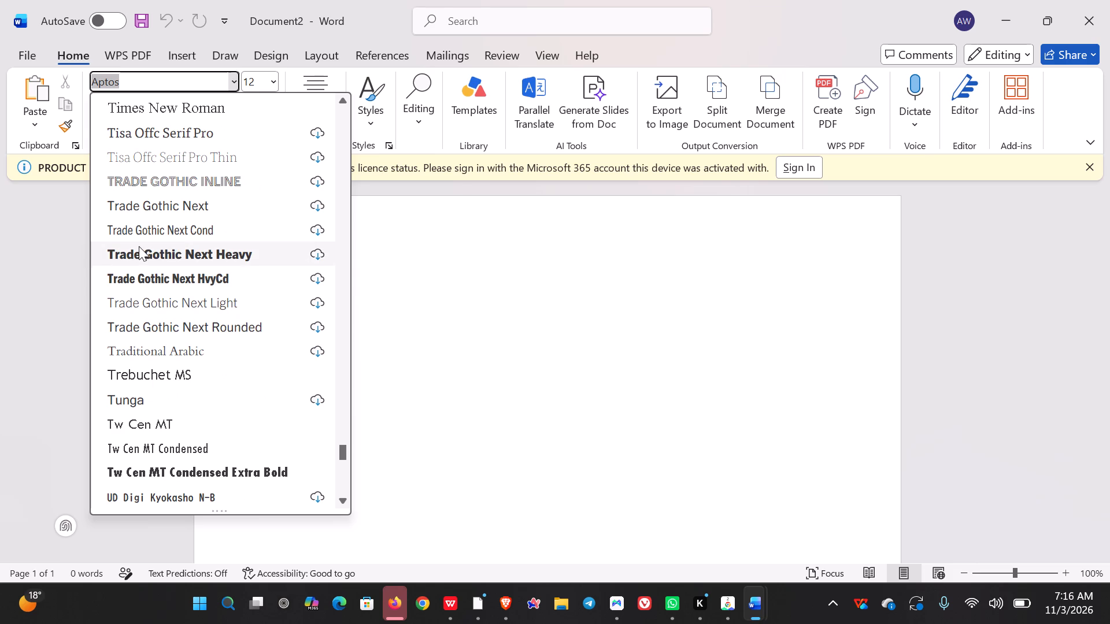
scroll(139, 246, up, 1)
scroll(139, 246, down, 1)
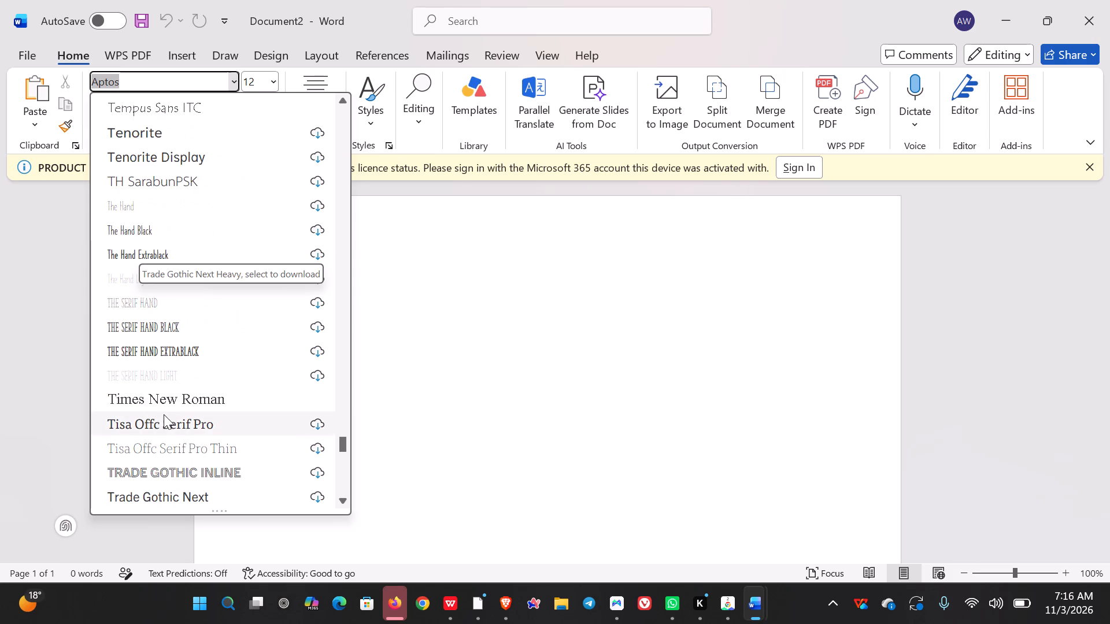
click(163, 396)
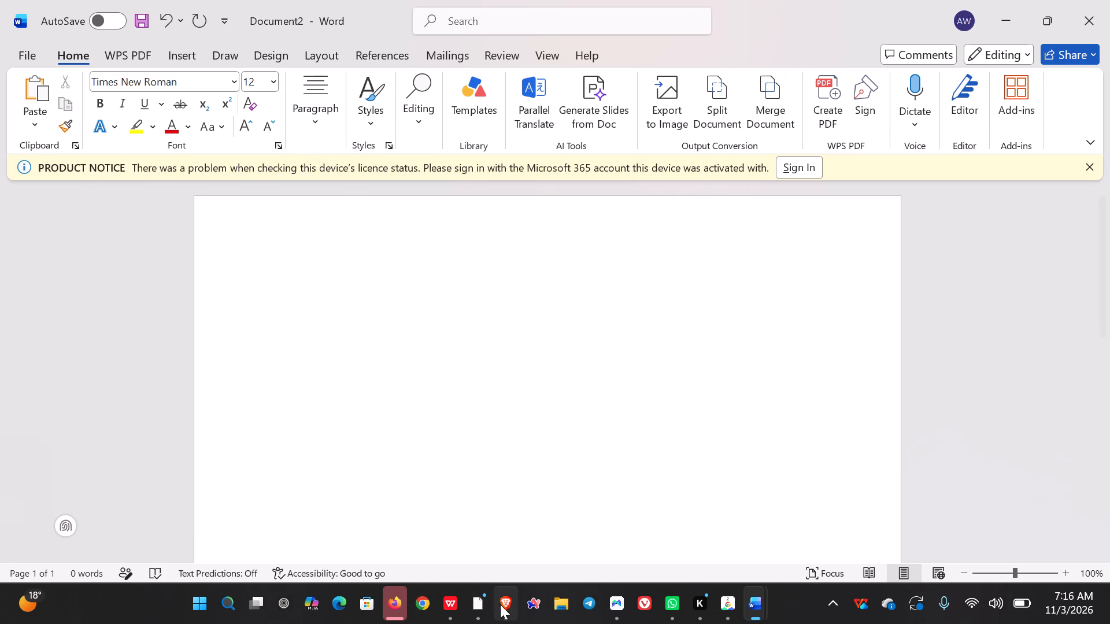
Rewind the APA video in the browser, pause it at the line spacing choices, and compare them with the Microsoft Word document.
click(503, 600)
key(Left)
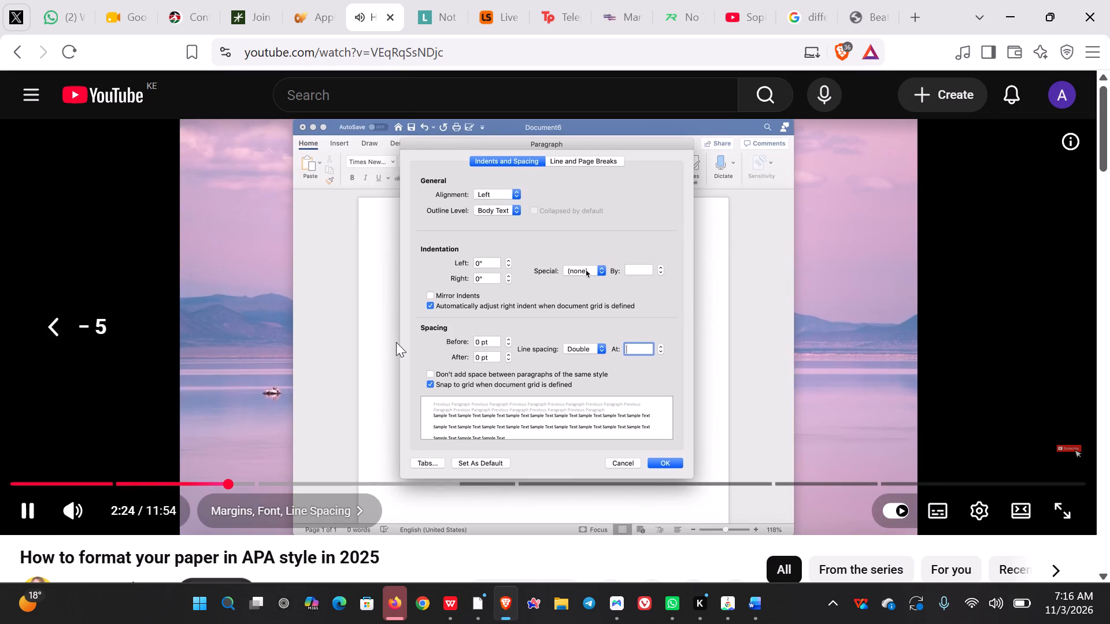
key(Left)
key(Left)
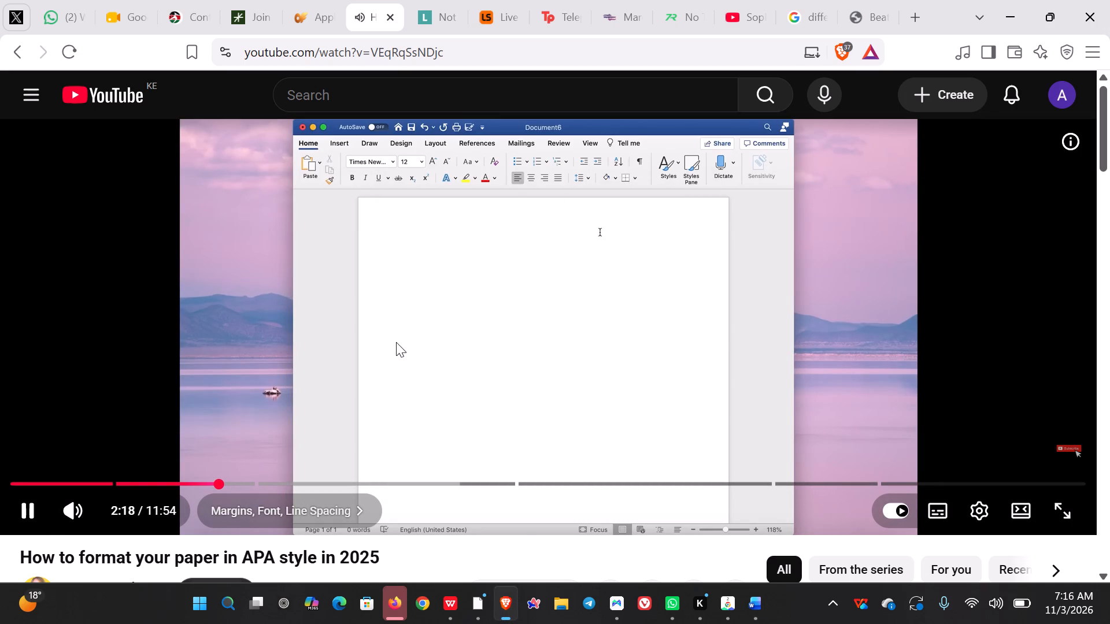
key(Left)
key(space)
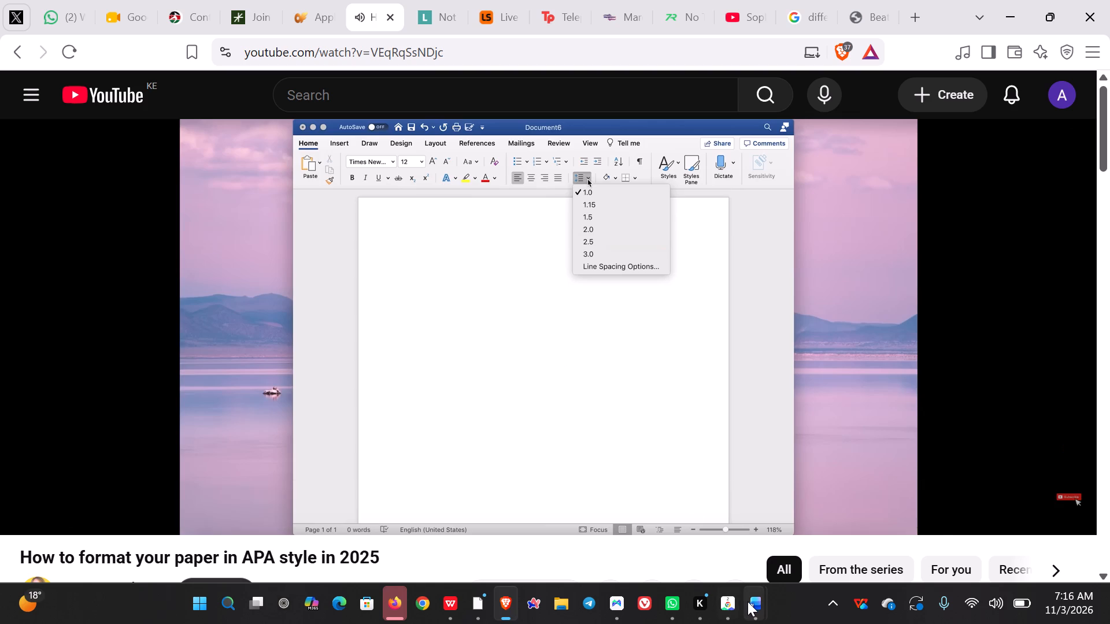
click(820, 538)
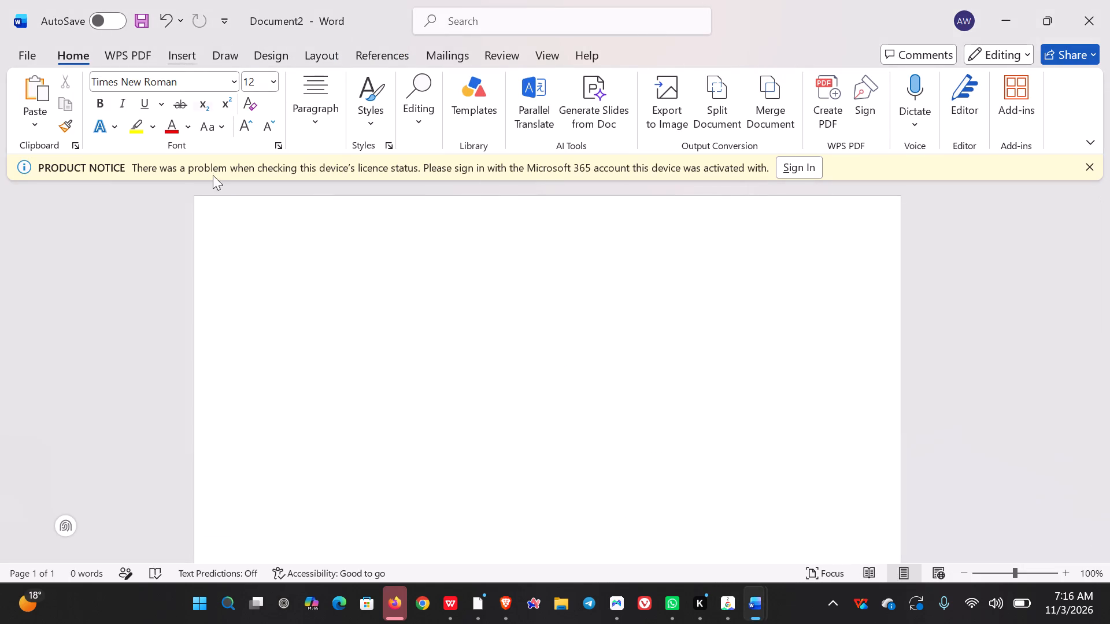
click(502, 609)
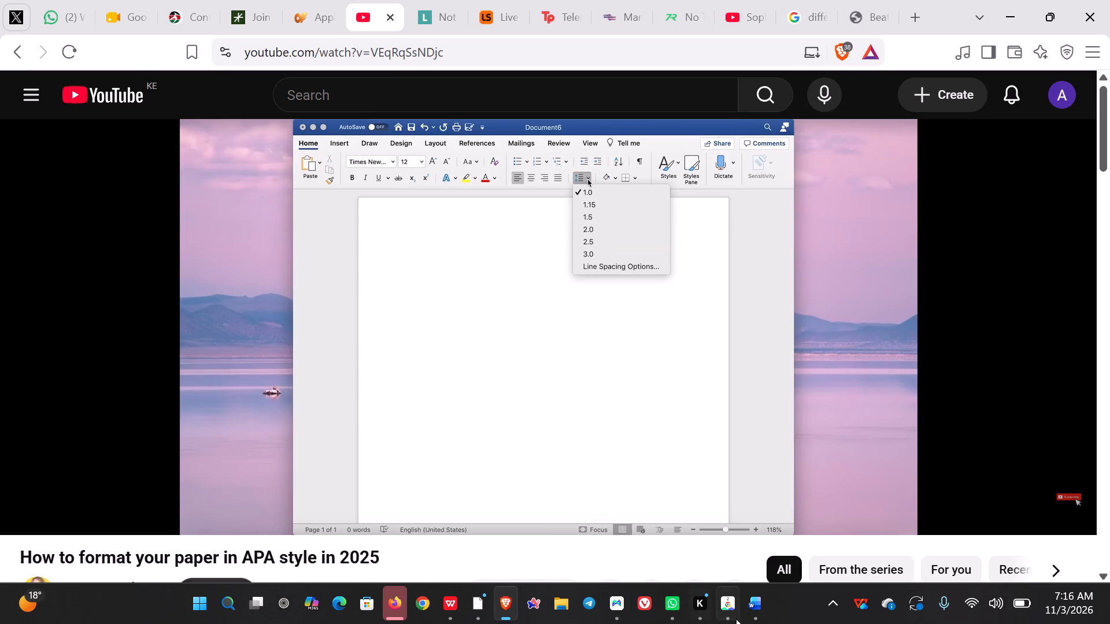
click(817, 537)
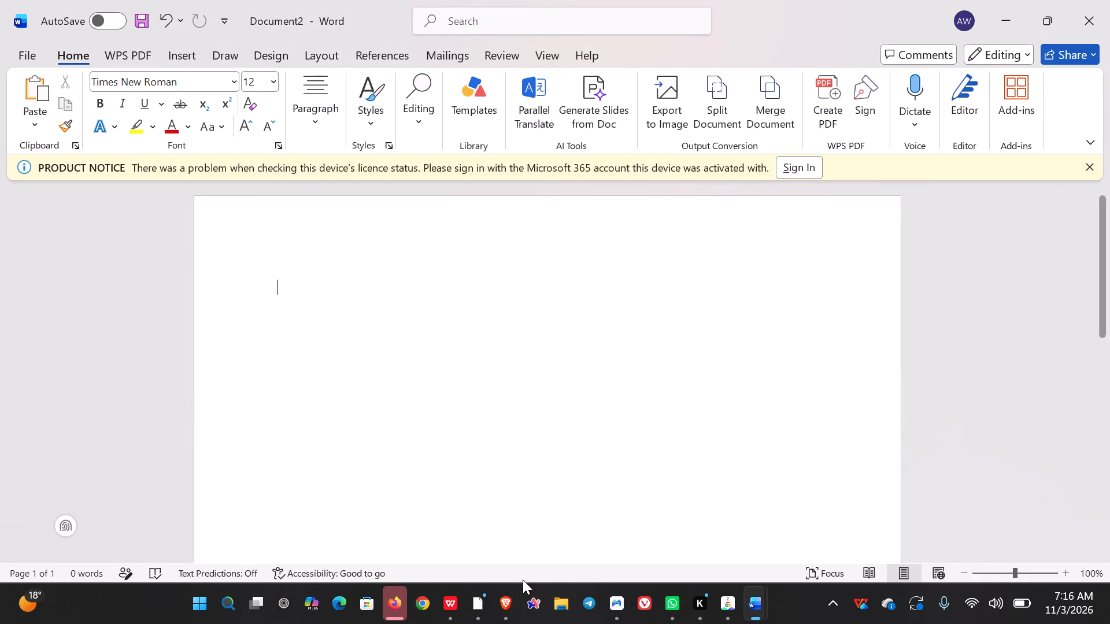
Try to change the font of the blank WPS Office document, searching the font list for "time".
click(446, 597)
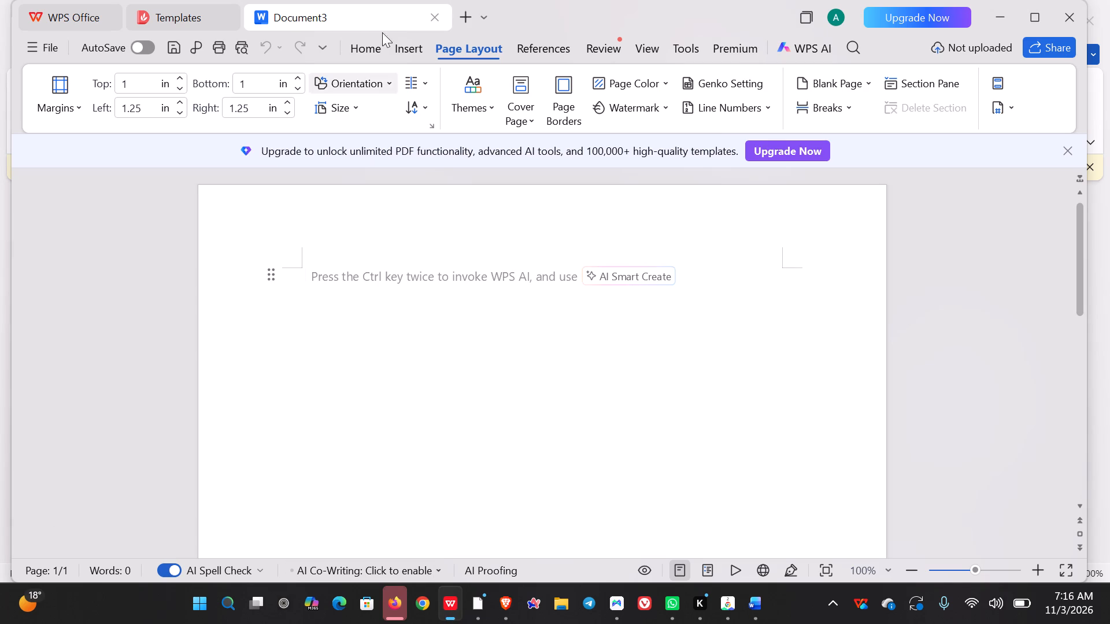
click(379, 51)
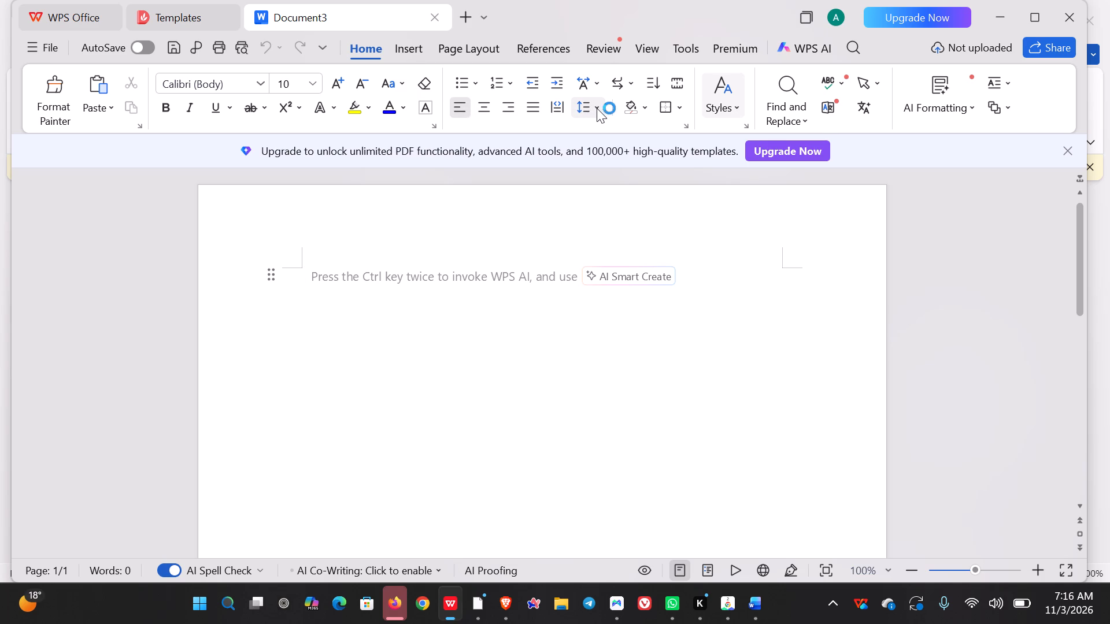
click(260, 86)
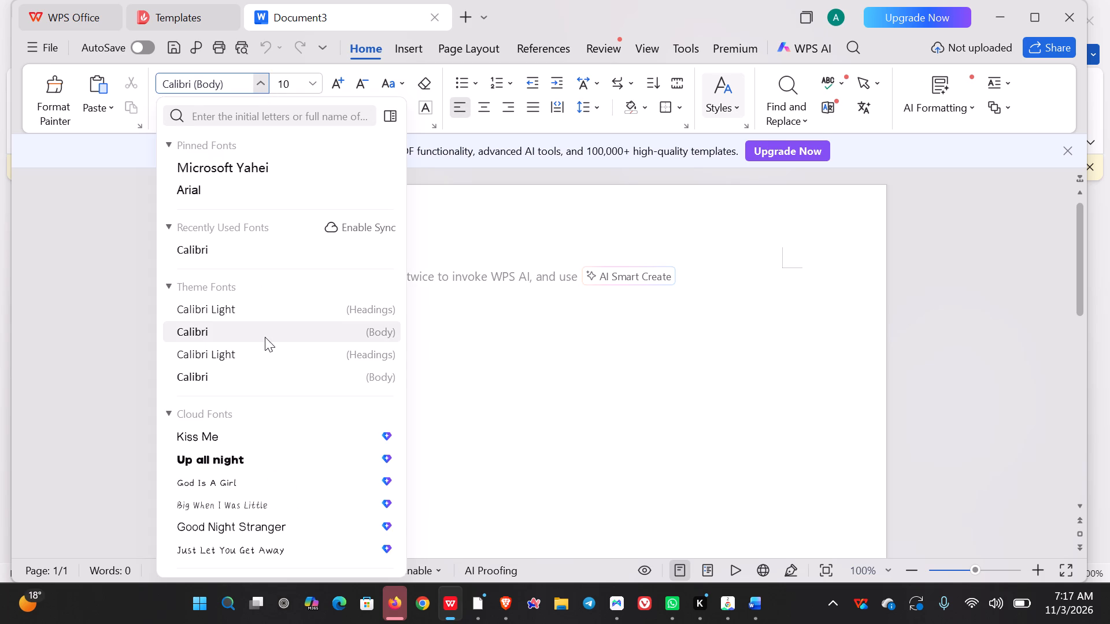
scroll(253, 307, down, 1)
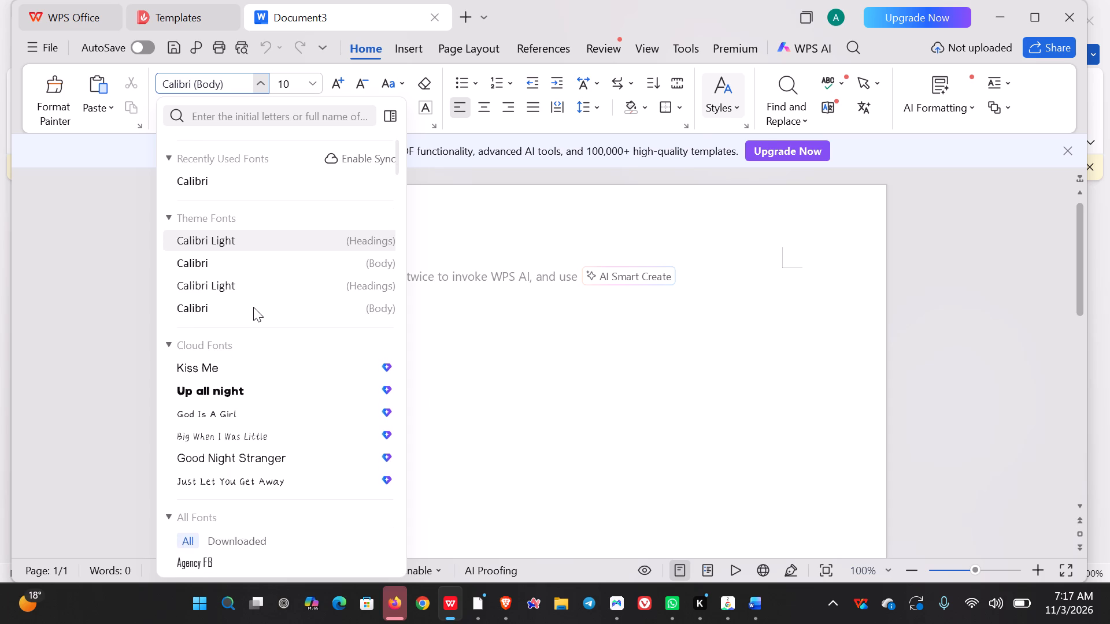
scroll(253, 307, down, 1)
scroll(253, 307, down, 20)
scroll(253, 307, down, 20)
scroll(253, 307, down, 20)
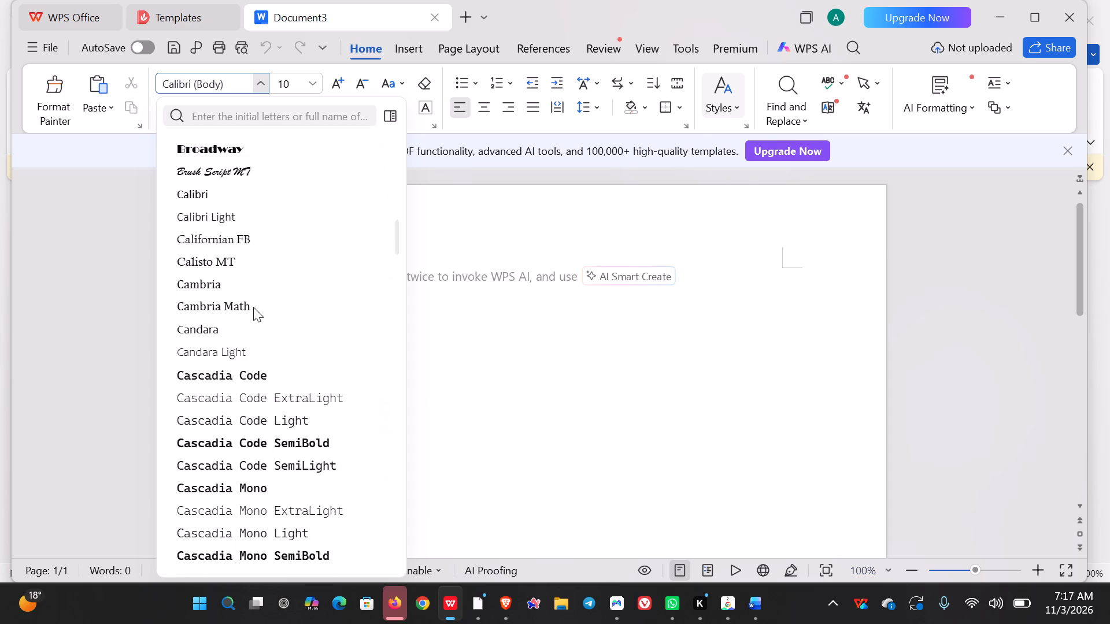
scroll(253, 307, down, 20)
scroll(253, 307, down, 20)
scroll(253, 307, down, 13)
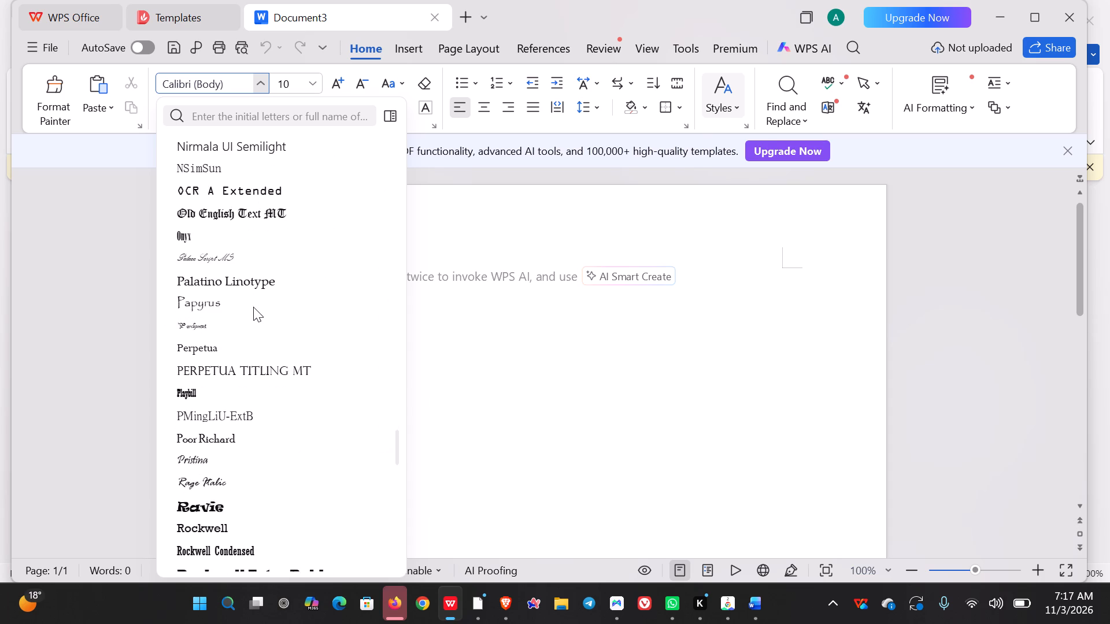
click(221, 117)
click(221, 117)
text(time)
click(223, 167)
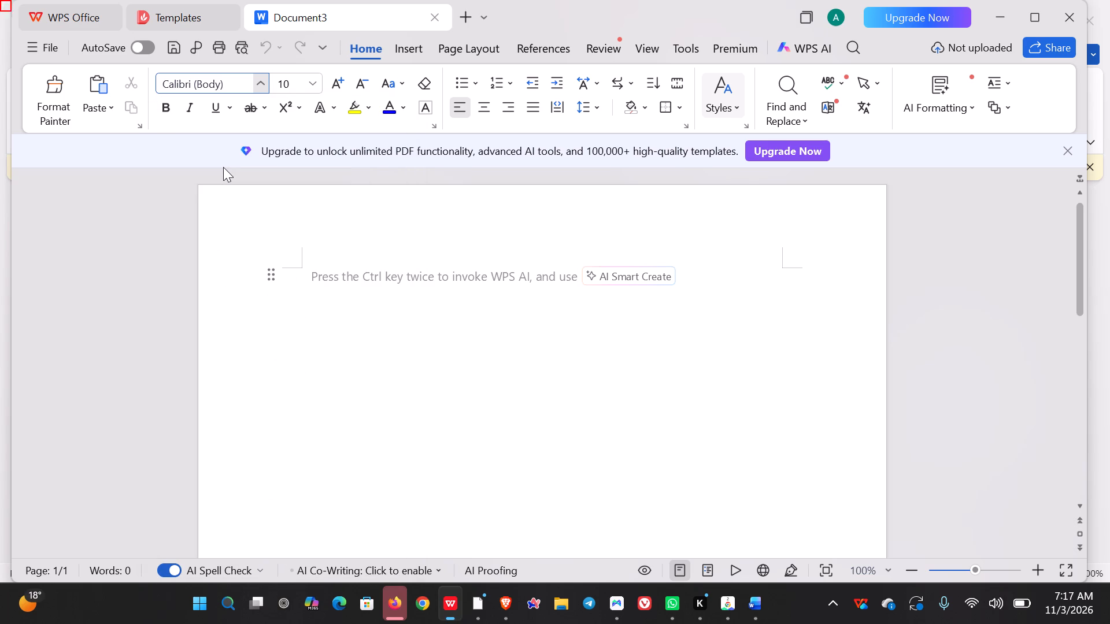
Set the font size of the blank WPS Office document to 12.
click(306, 82)
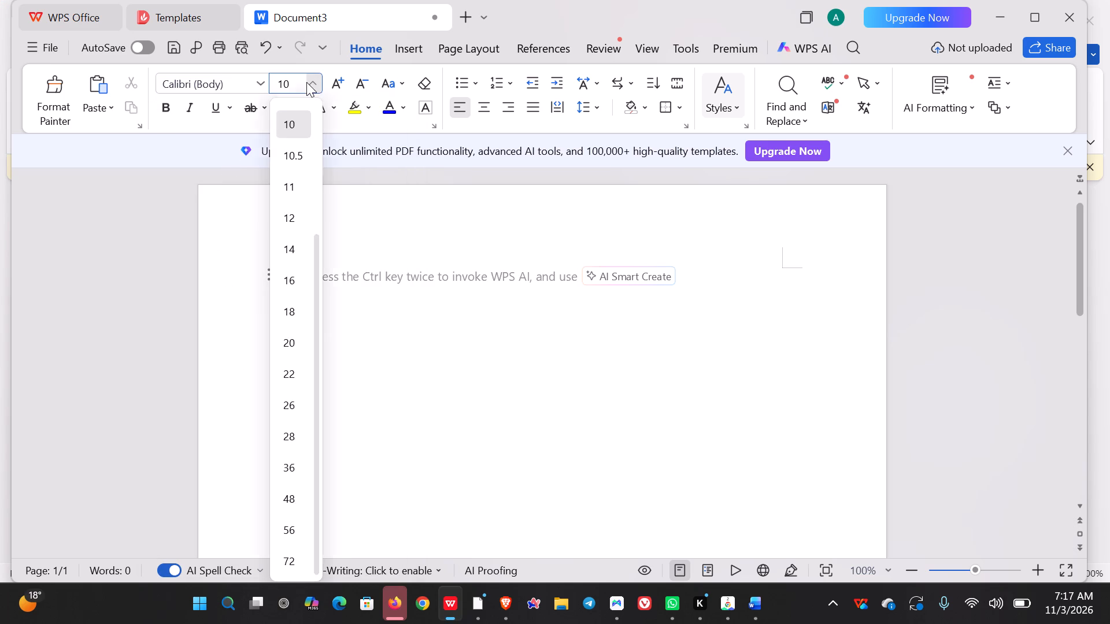
click(300, 236)
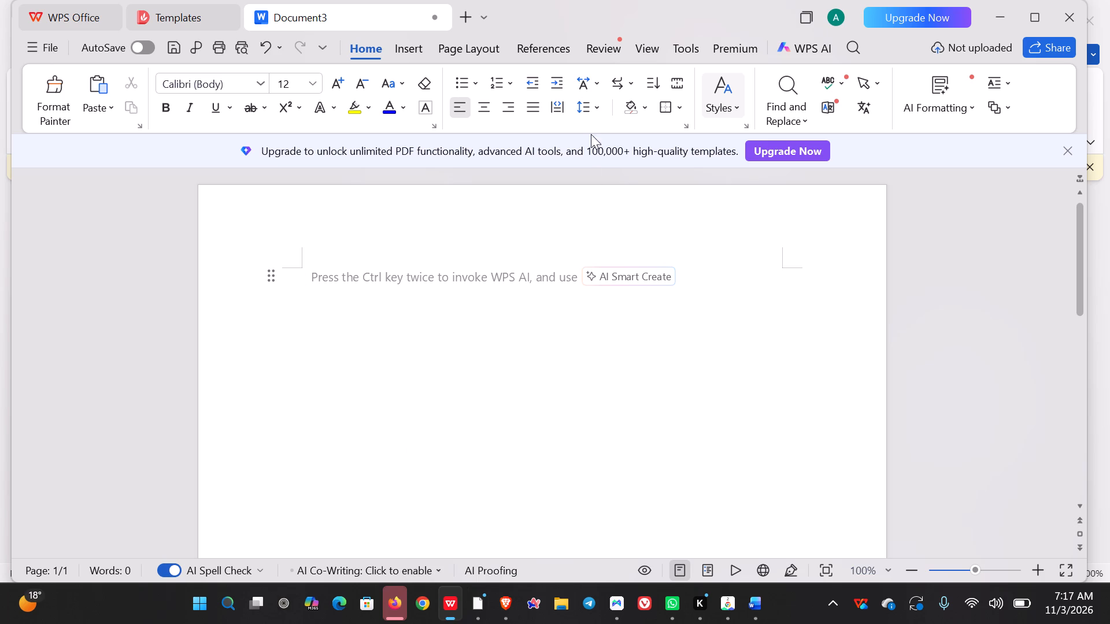
Set the line spacing of the blank WPS Office document to 2.0.
click(593, 111)
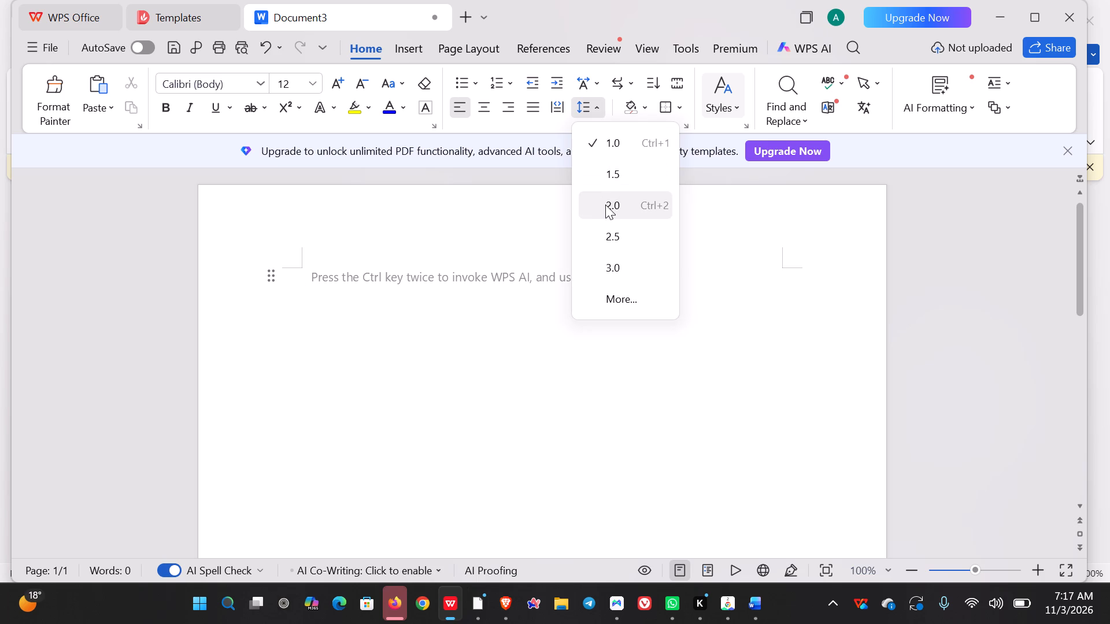
click(605, 205)
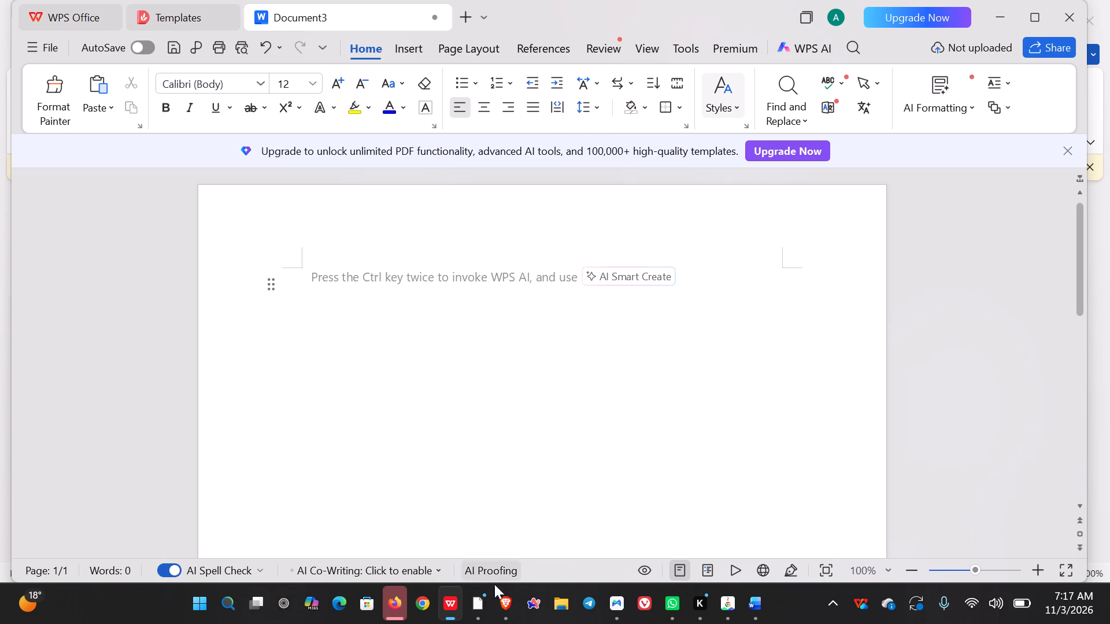
Resume the APA video in the browser and pause it at the Paragraph settings reached through the line spacing options.
click(498, 618)
click(442, 389)
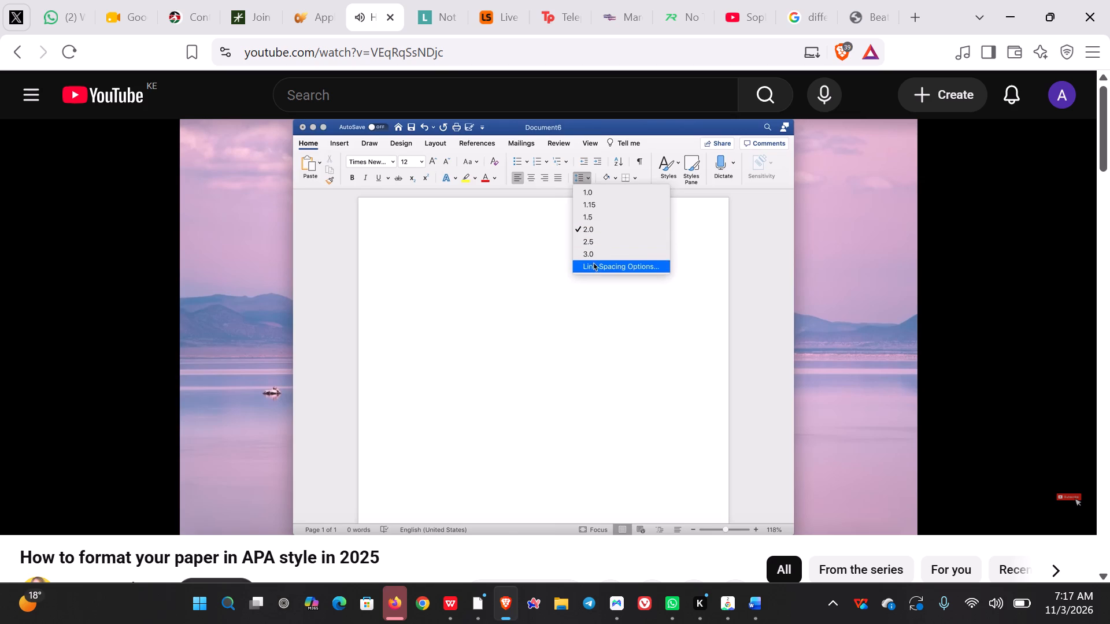
click(552, 318)
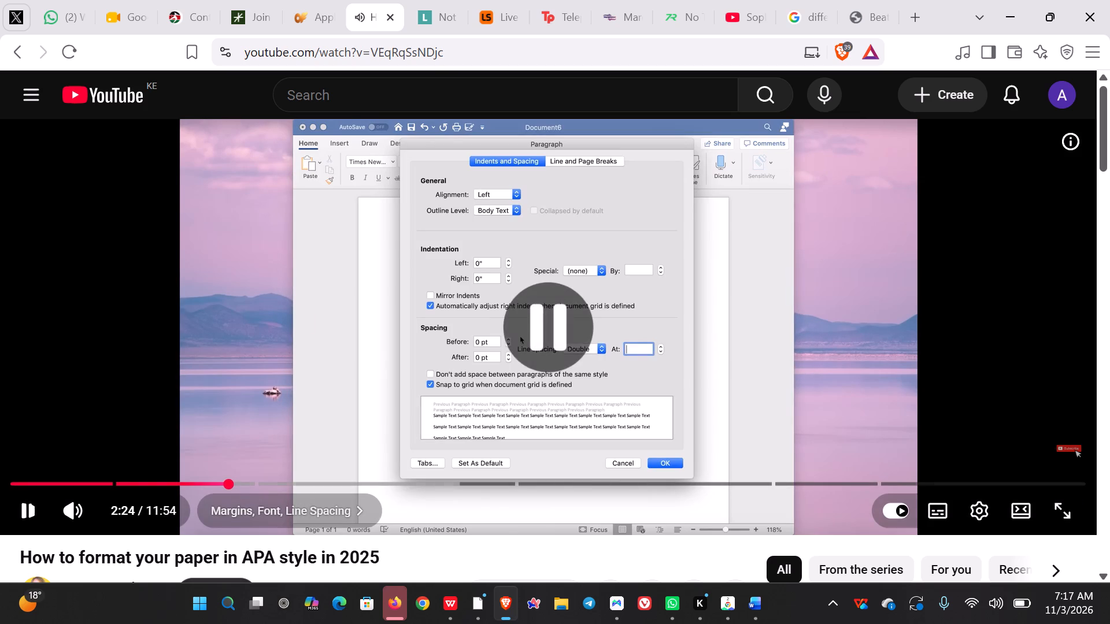
Open the detailed Paragraph spacing settings for the blank WPS Office document.
click(450, 606)
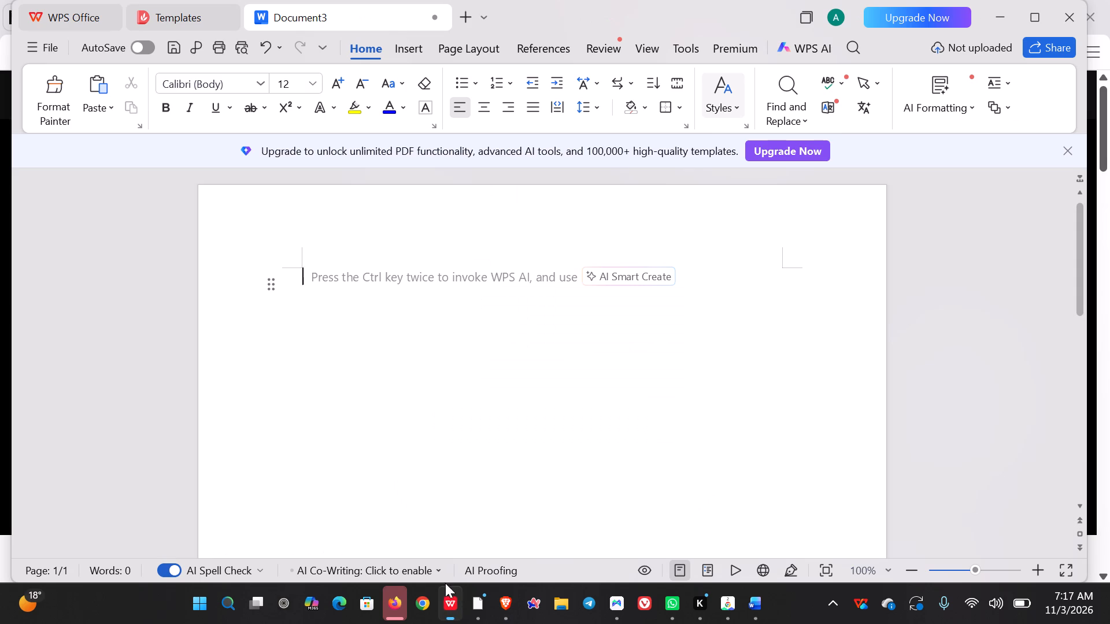
click(599, 106)
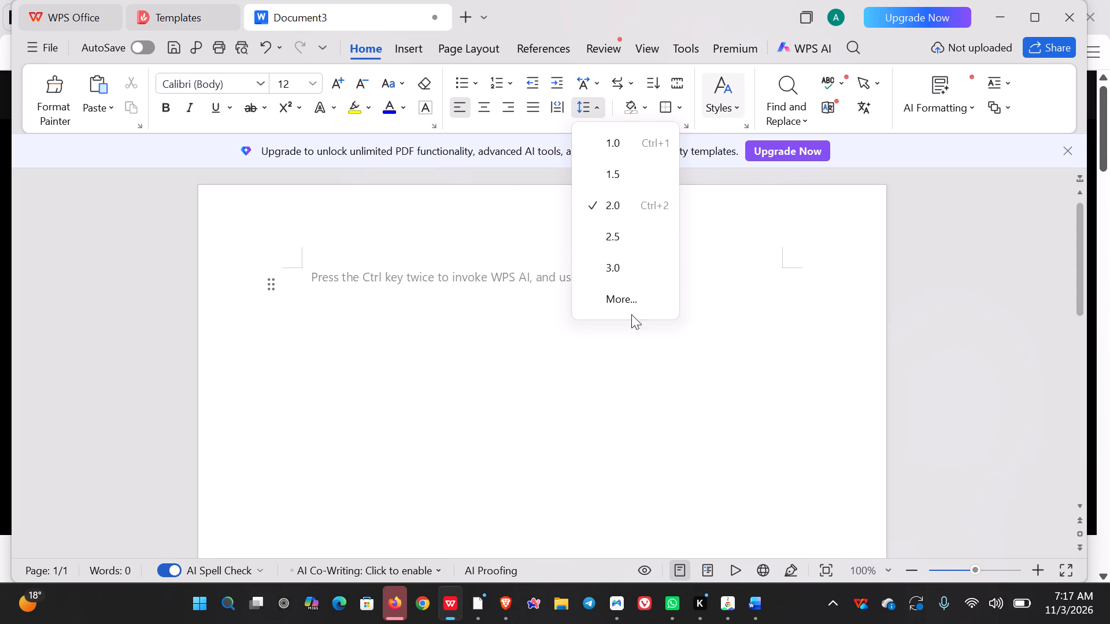
click(625, 302)
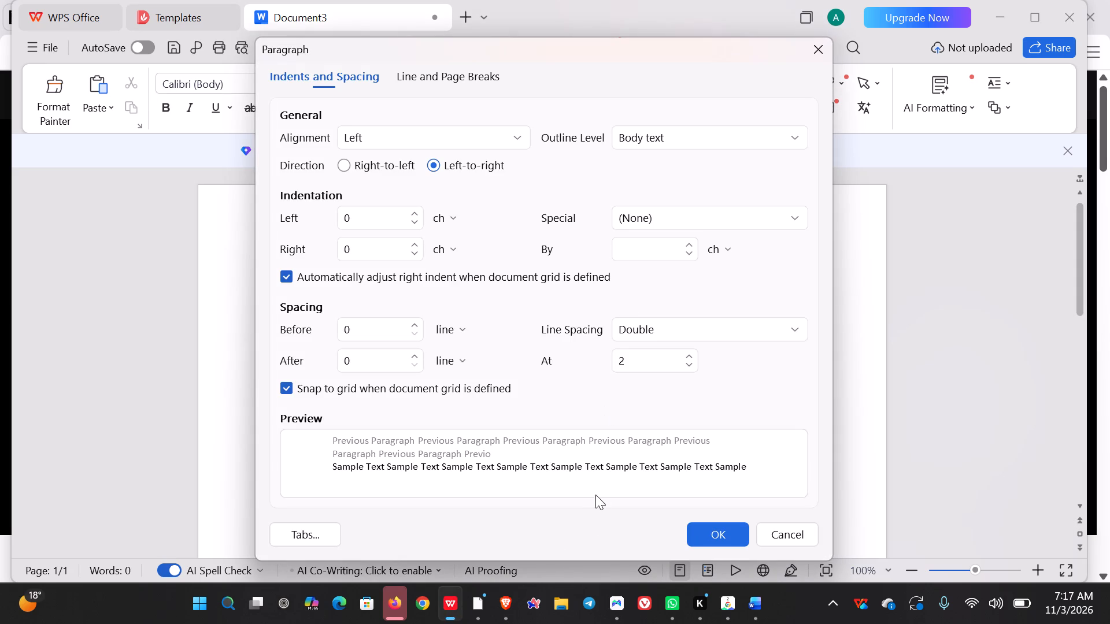
Resume the APA video in the browser and pause it at the "Don't add space between paragraphs of the same style" option.
click(501, 607)
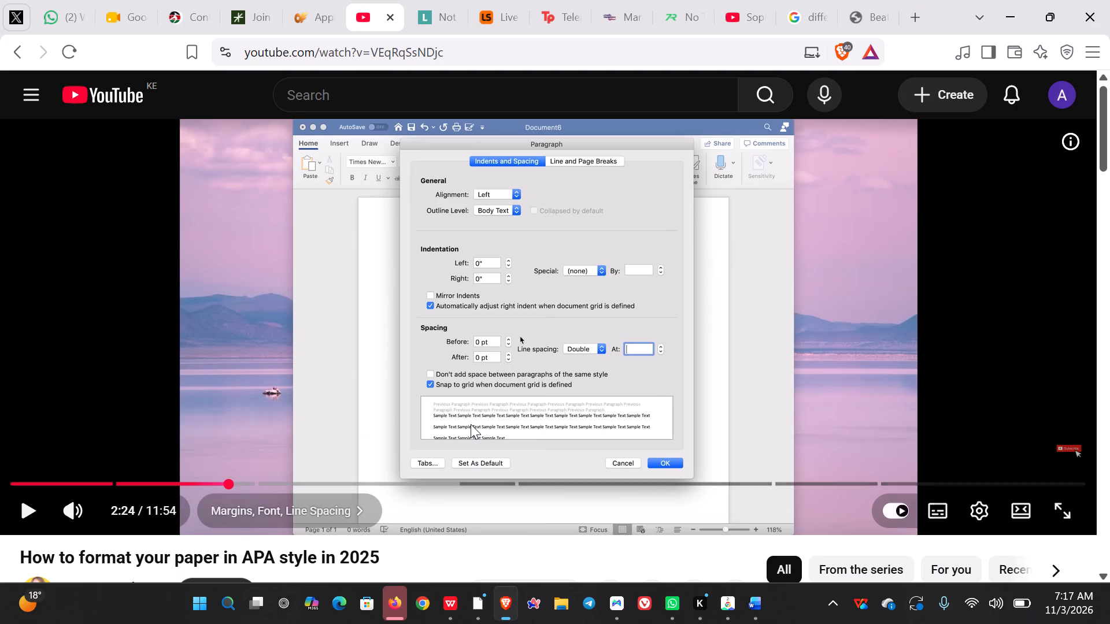
click(471, 424)
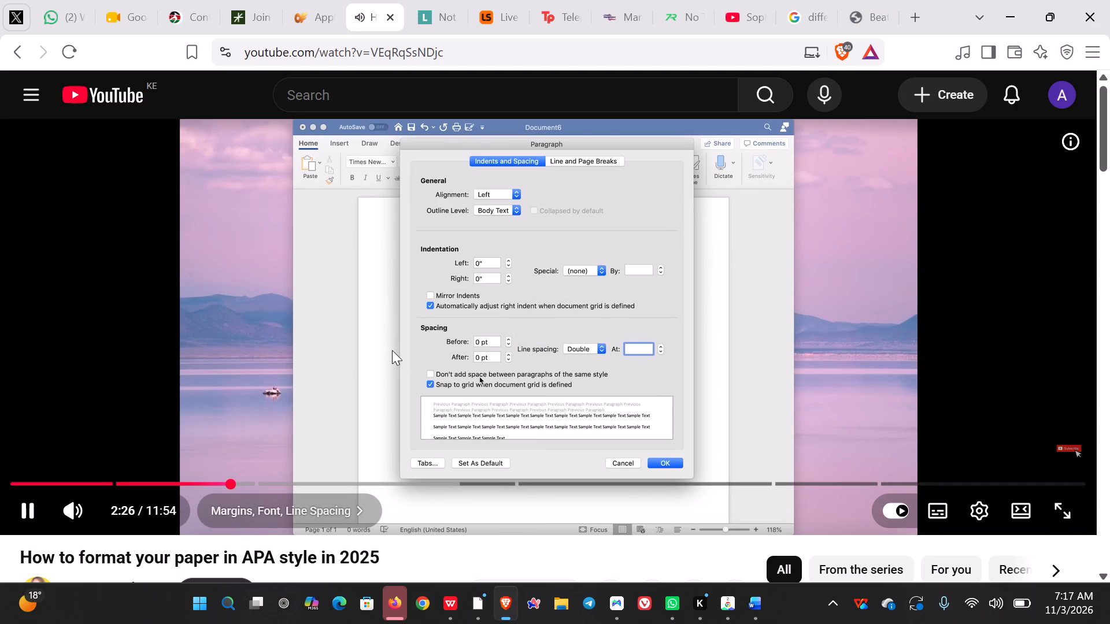
click(392, 350)
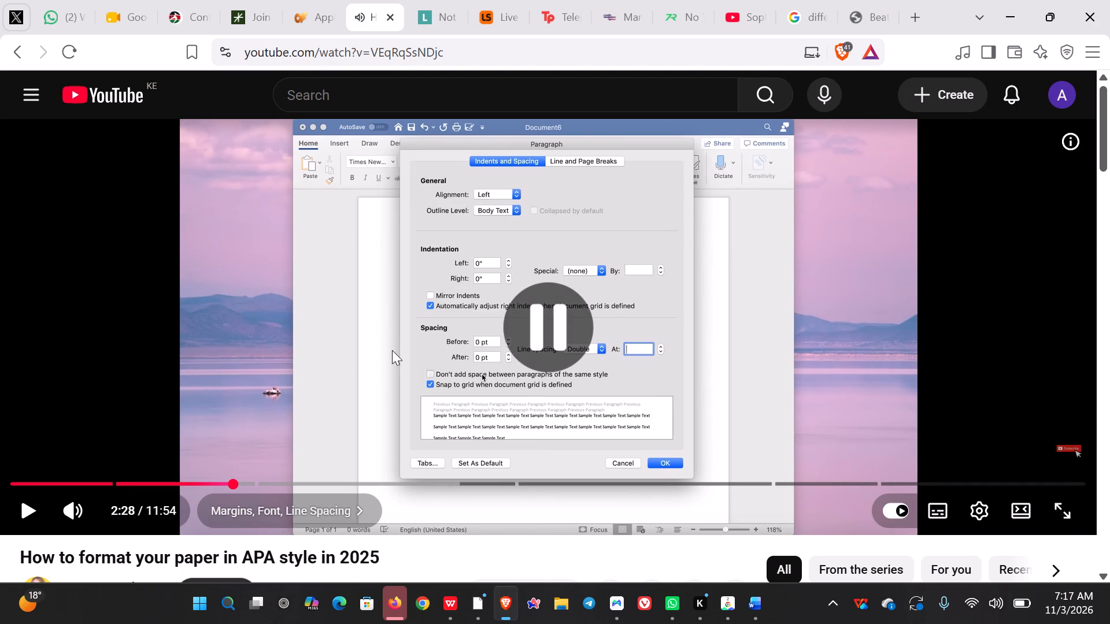
click(392, 350)
click(392, 350)
Switch to WPS Office and examine its Paragraph dialog for the "Don't add space between paragraphs of the same style" option.
click(448, 599)
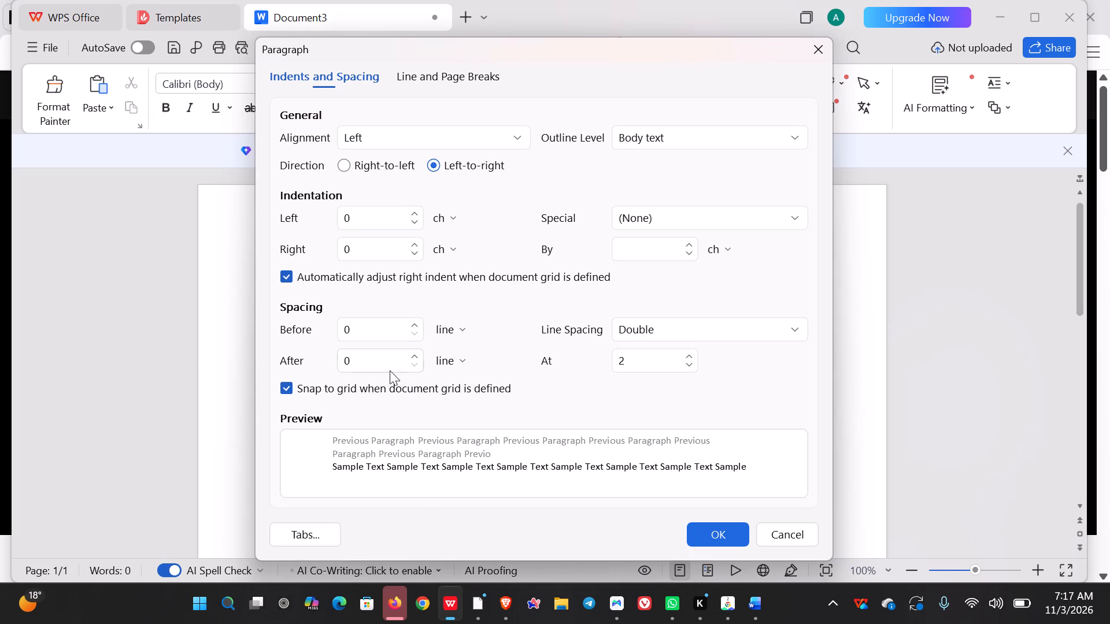
scroll(377, 381, down, 1)
scroll(477, 334, down, 1)
click(358, 444)
scroll(386, 476, down, 2)
scroll(386, 476, up, 6)
Play the APA video in the browser past the Paragraph settings and pause it at the blank document.
click(509, 596)
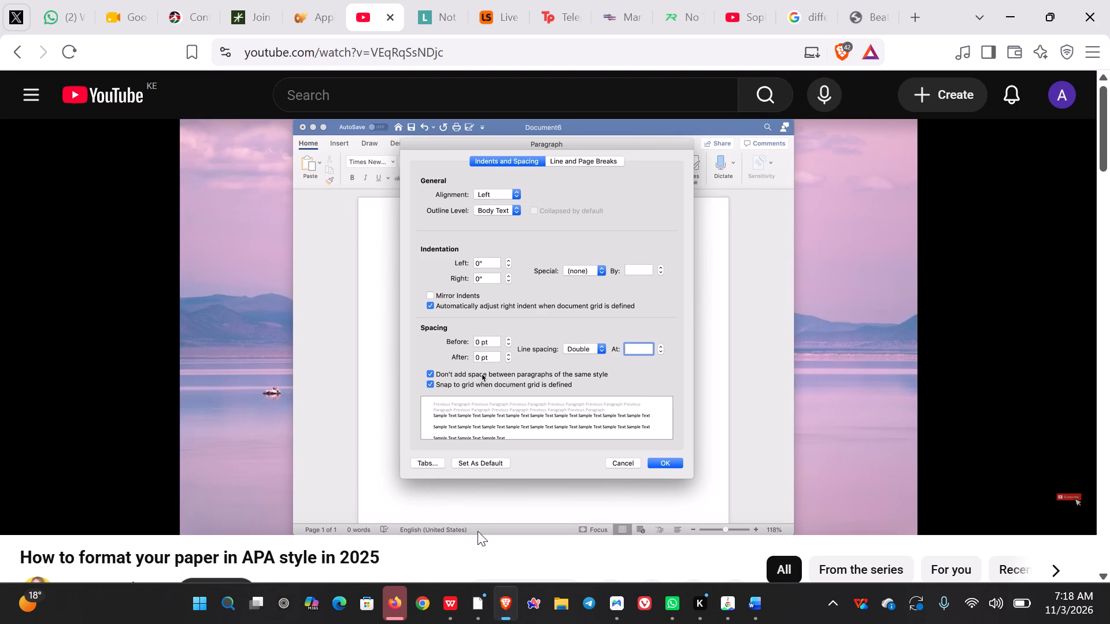
click(365, 370)
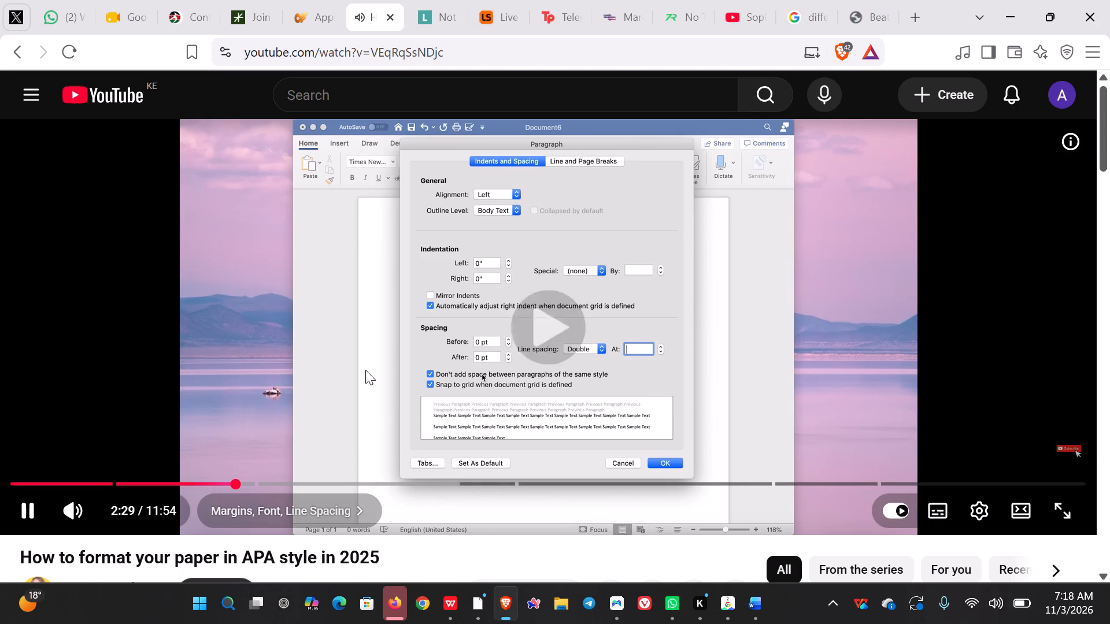
click(365, 370)
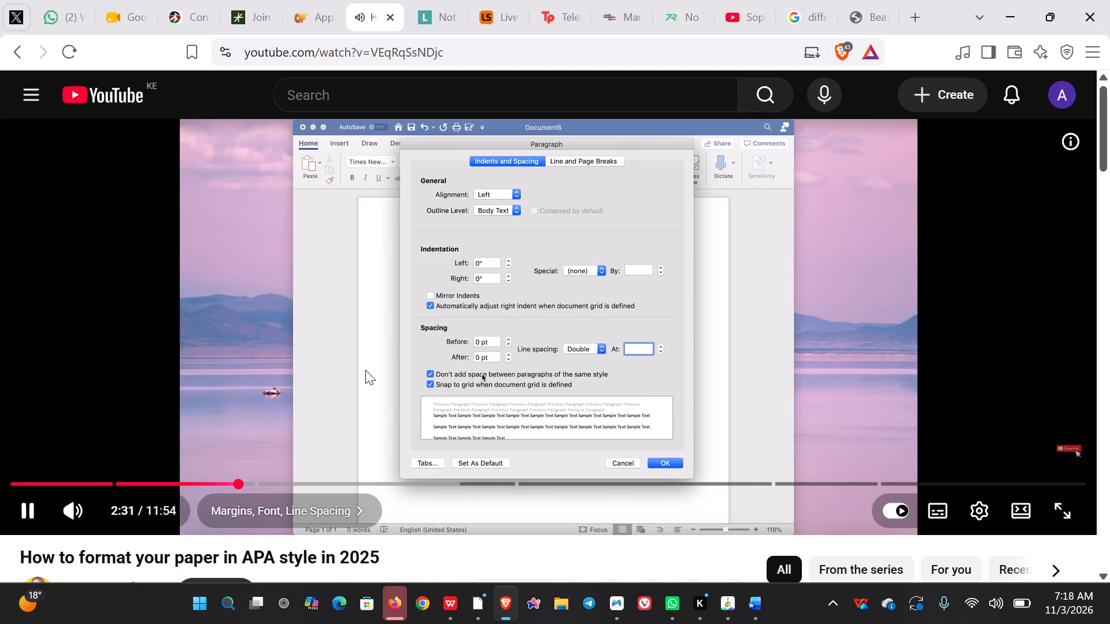
click(365, 370)
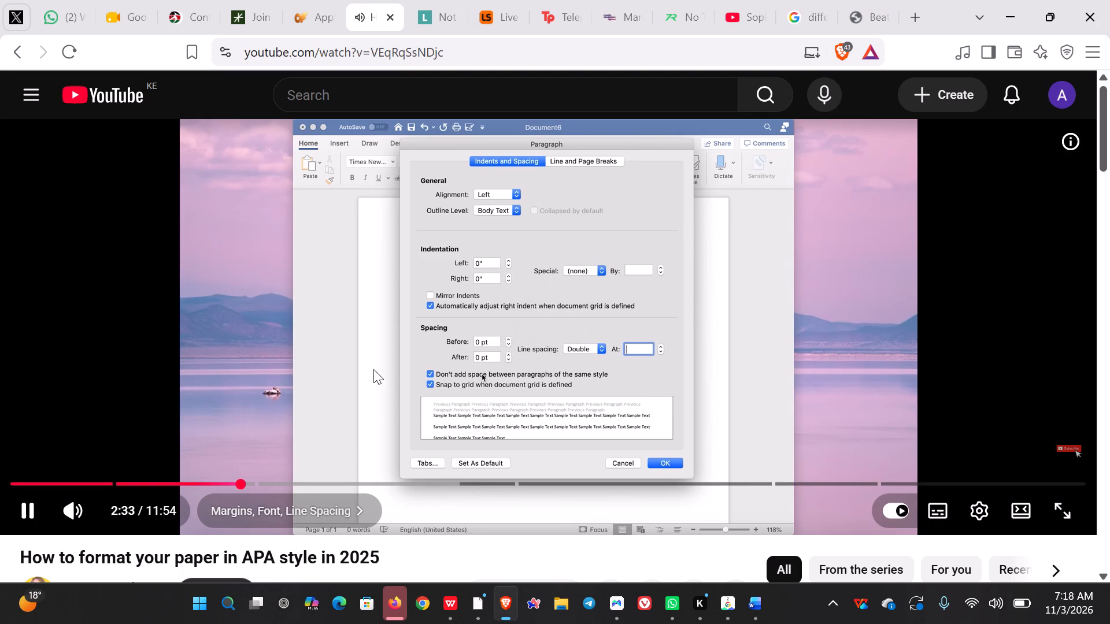
click(373, 369)
click(373, 369)
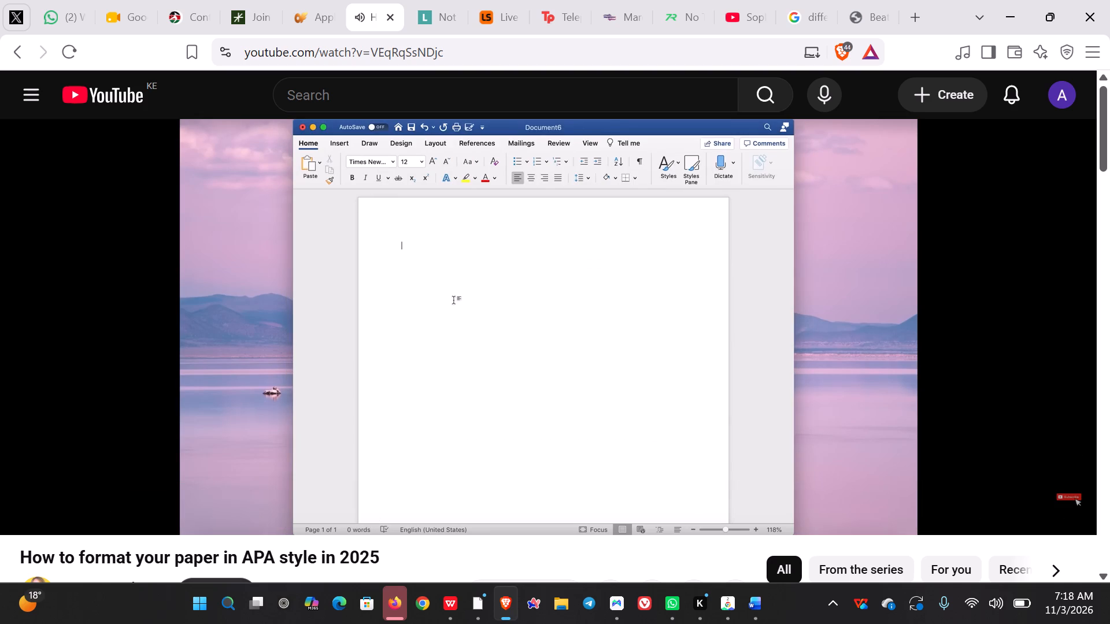
click(438, 342)
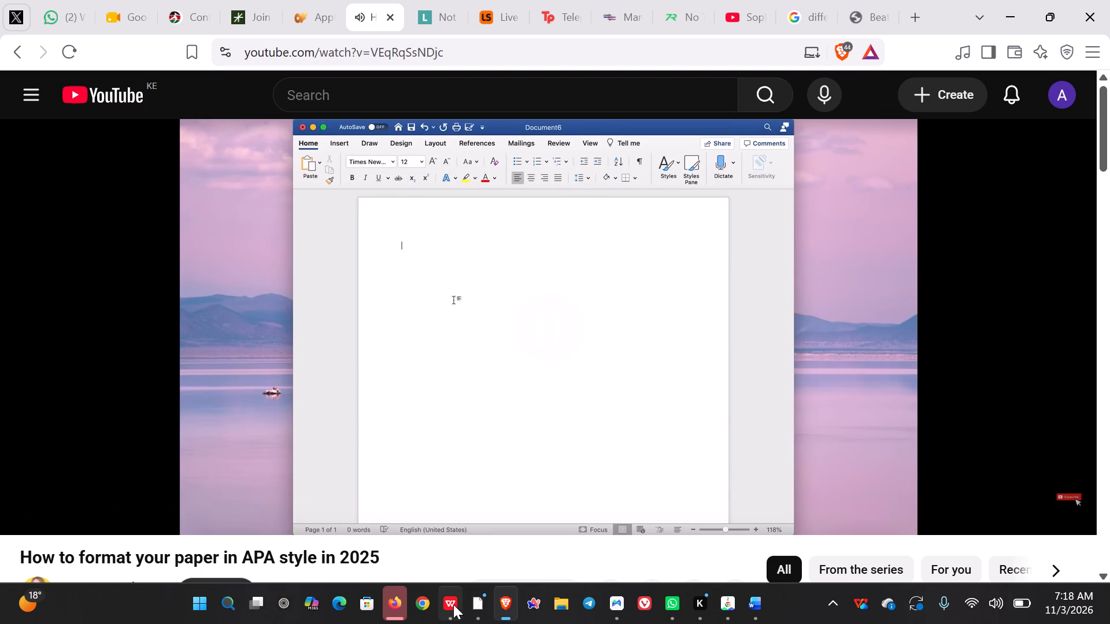
Return to WPS Office and examine the Indents and Spacing settings again for the same-style paragraph spacing option.
click(453, 604)
scroll(497, 362, down, 1)
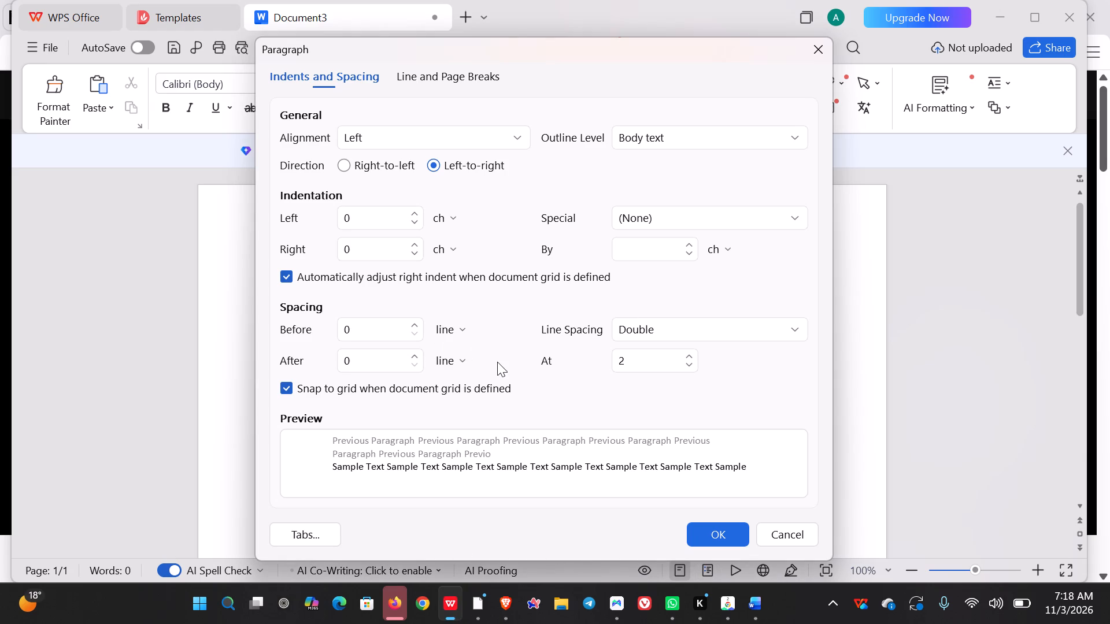
scroll(497, 362, down, 1)
scroll(497, 362, up, 4)
scroll(508, 462, up, 1)
Check the tab stop settings reached from the Paragraph dialog and accept them.
click(308, 534)
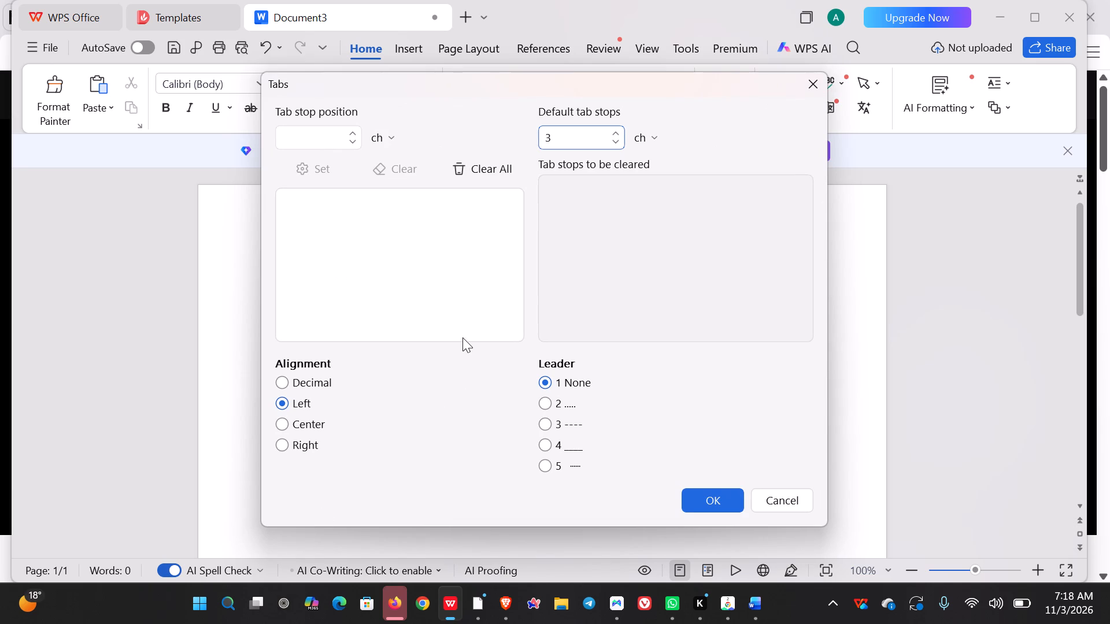
scroll(522, 418, down, 1)
click(697, 496)
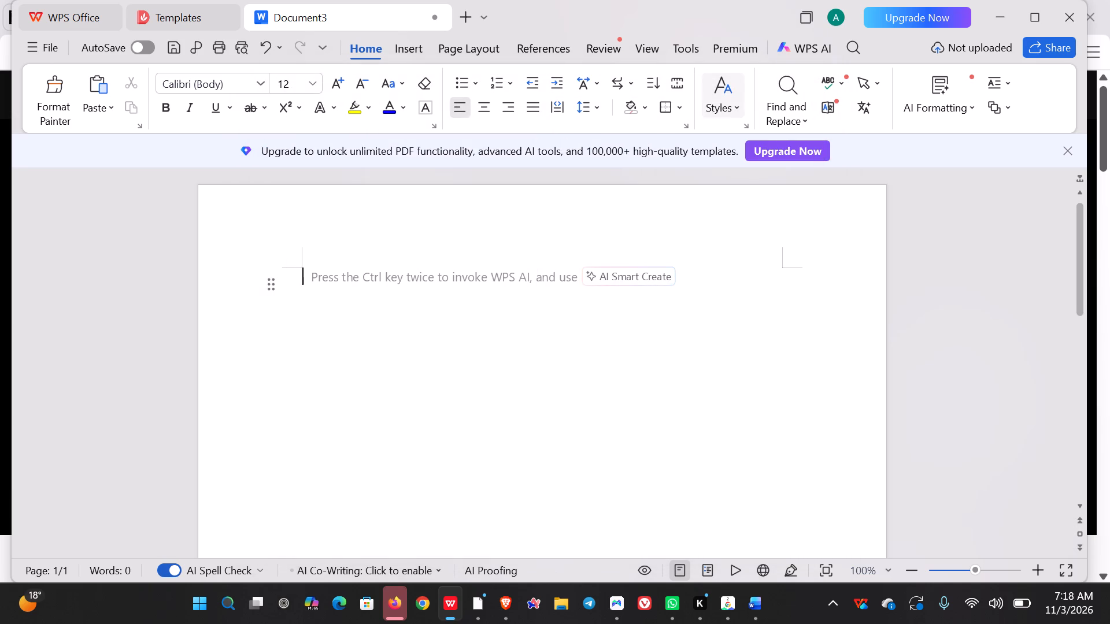
Reopen the detailed Paragraph spacing settings for the blank WPS Office document.
click(594, 108)
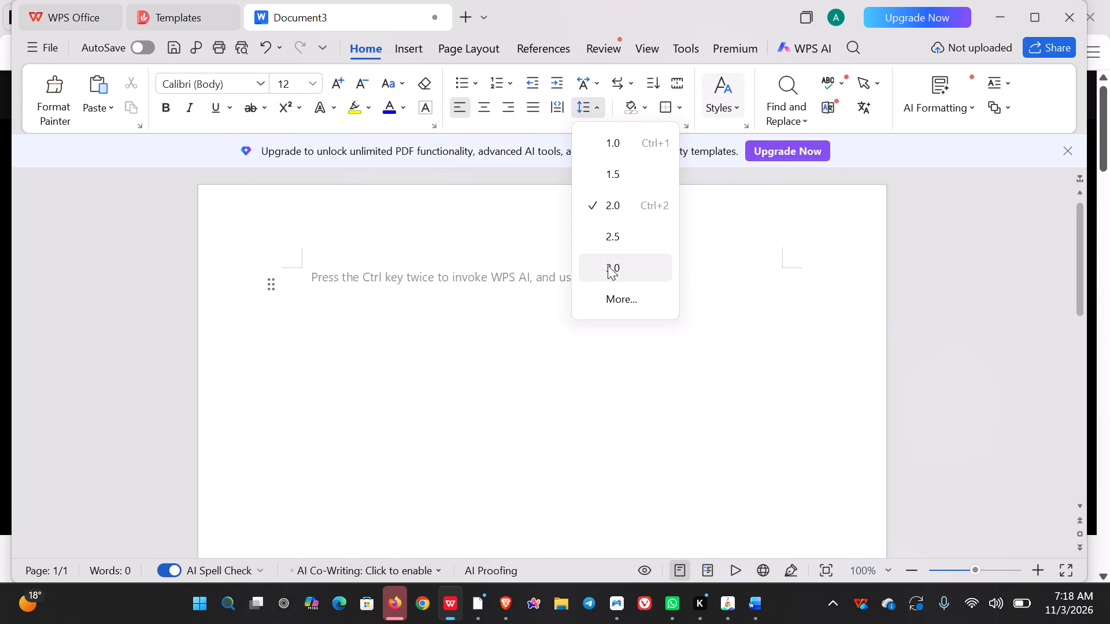
click(611, 288)
scroll(482, 371, down, 1)
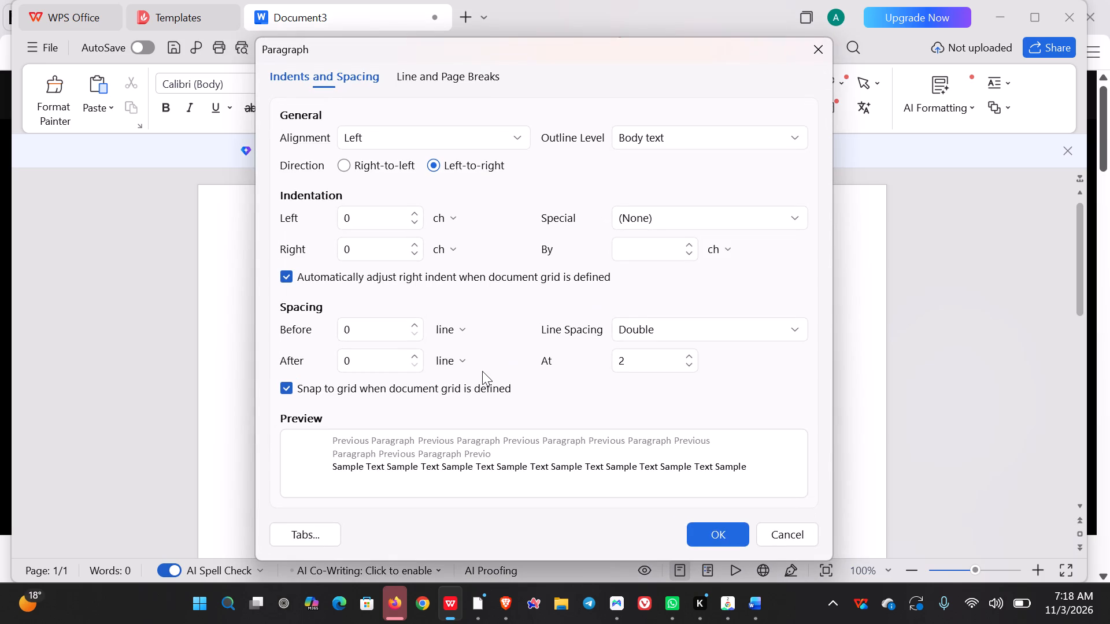
scroll(482, 371, down, 1)
Rewind the APA video in the browser and pause it at the Paragraph settings with the same-style spacing option ticked.
click(508, 596)
key(space)
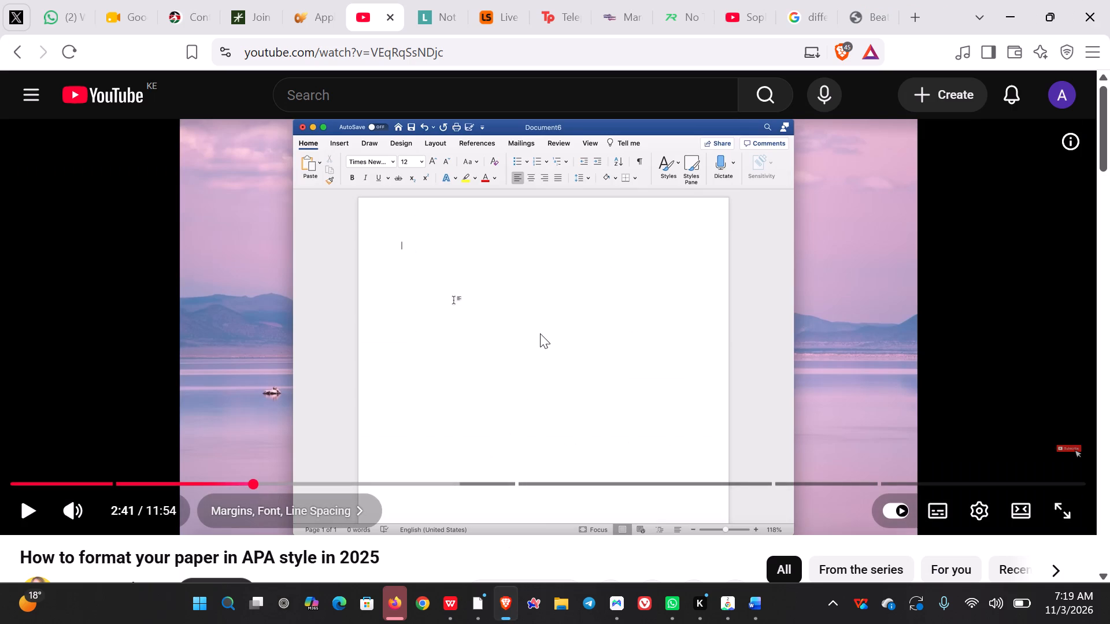
key(Left)
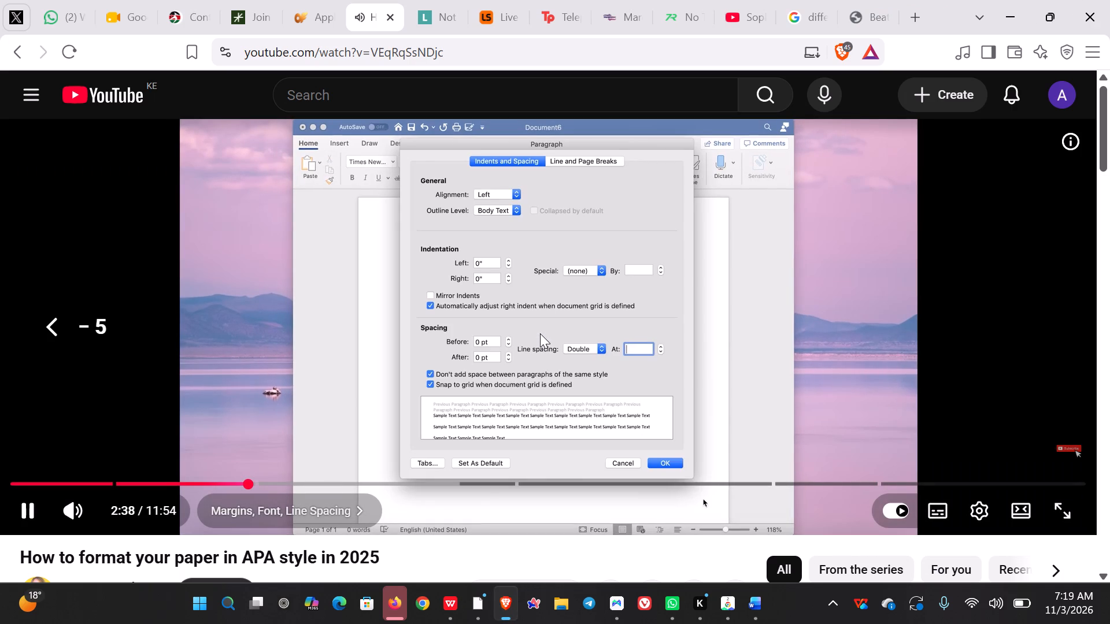
click(342, 344)
click(342, 344)
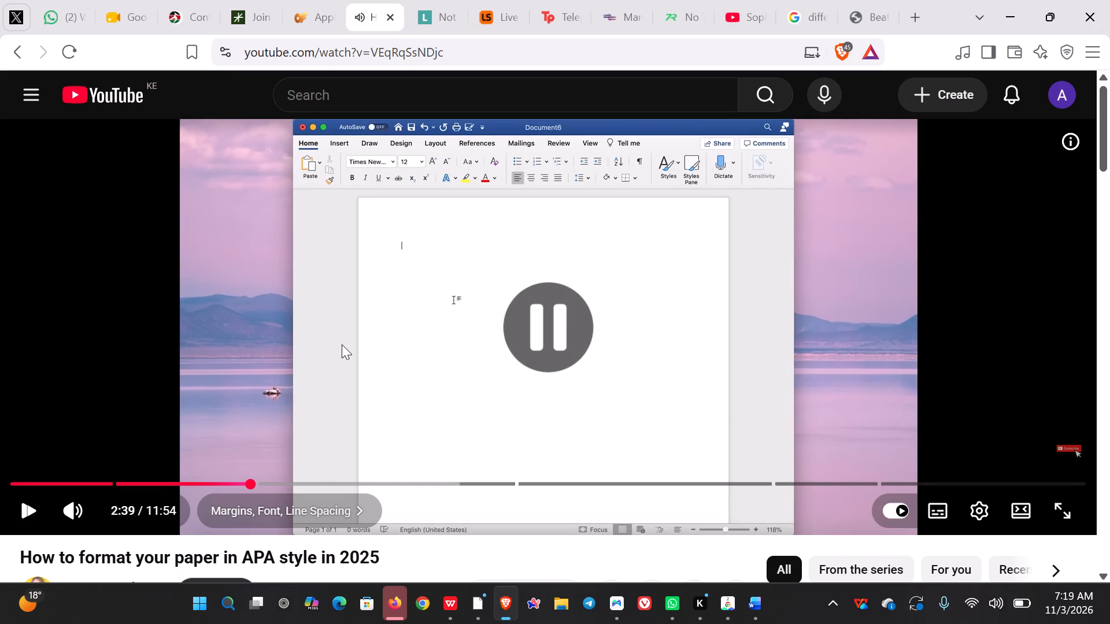
key(Left)
key(Left)
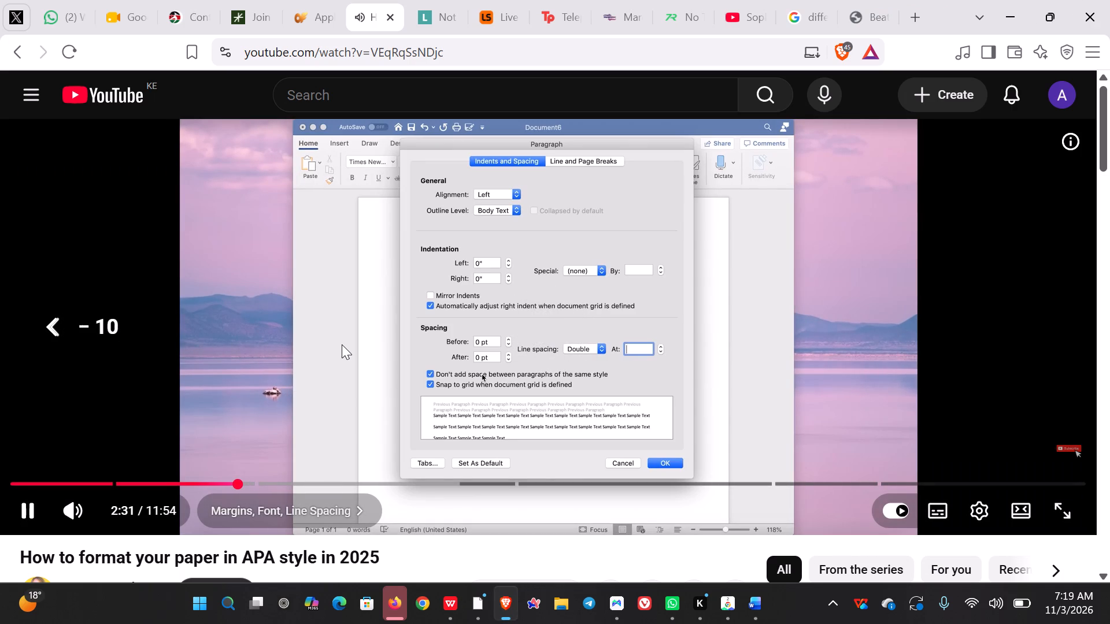
click(339, 301)
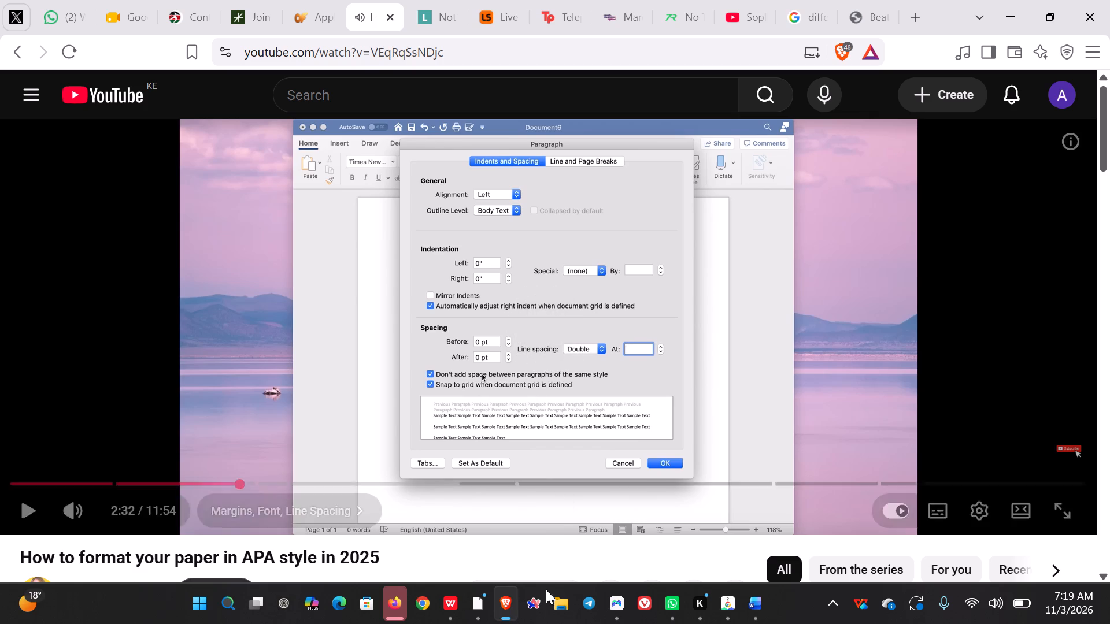
Compare the WPS Office Paragraph dialog with the Paragraph settings in the paused browser video.
click(452, 612)
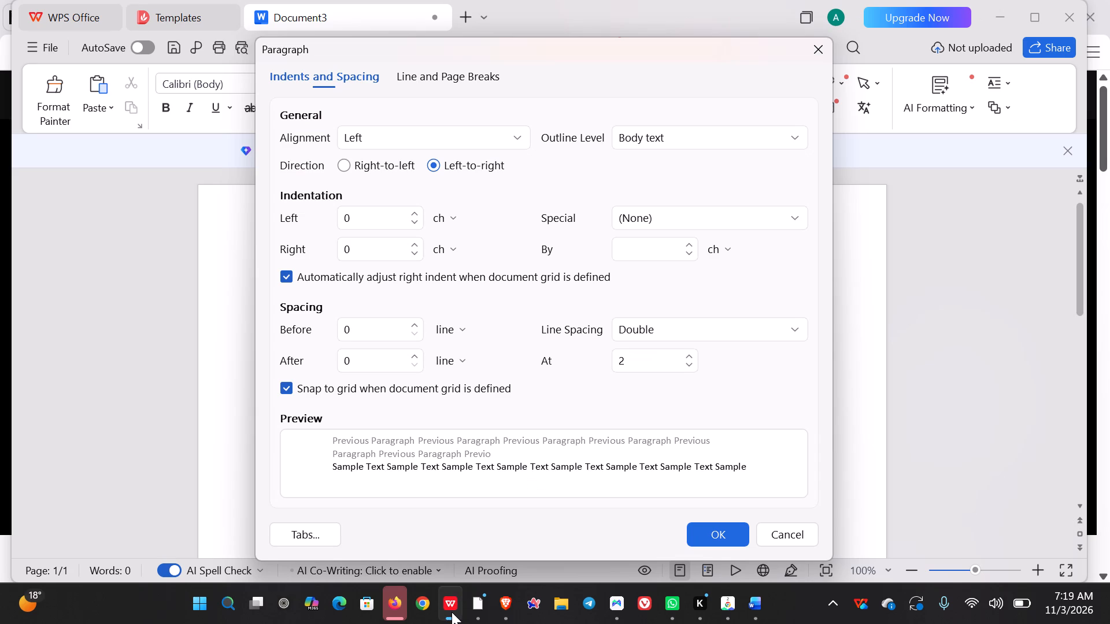
click(504, 606)
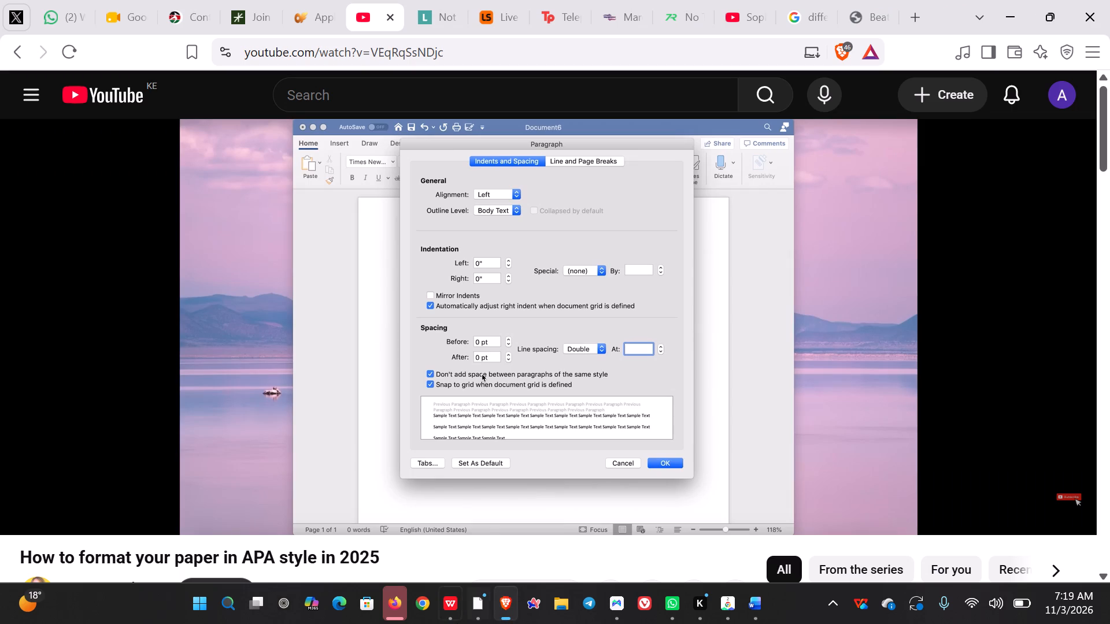
click(444, 604)
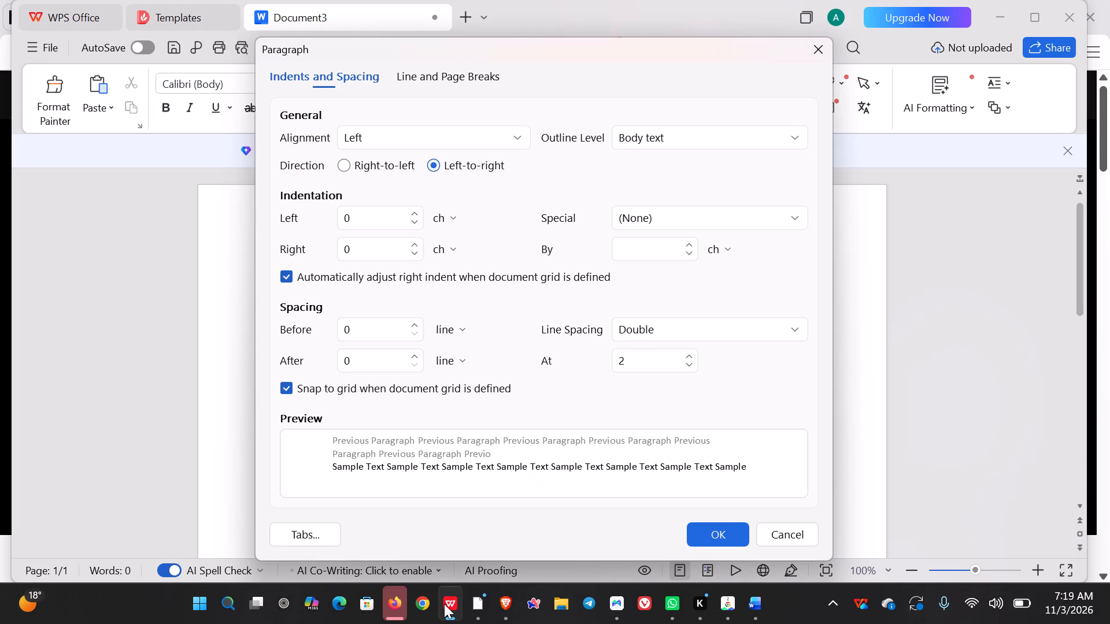
Check the video's Paragraph settings once more, then accept the double line spacing settings in the WPS Office document.
click(503, 600)
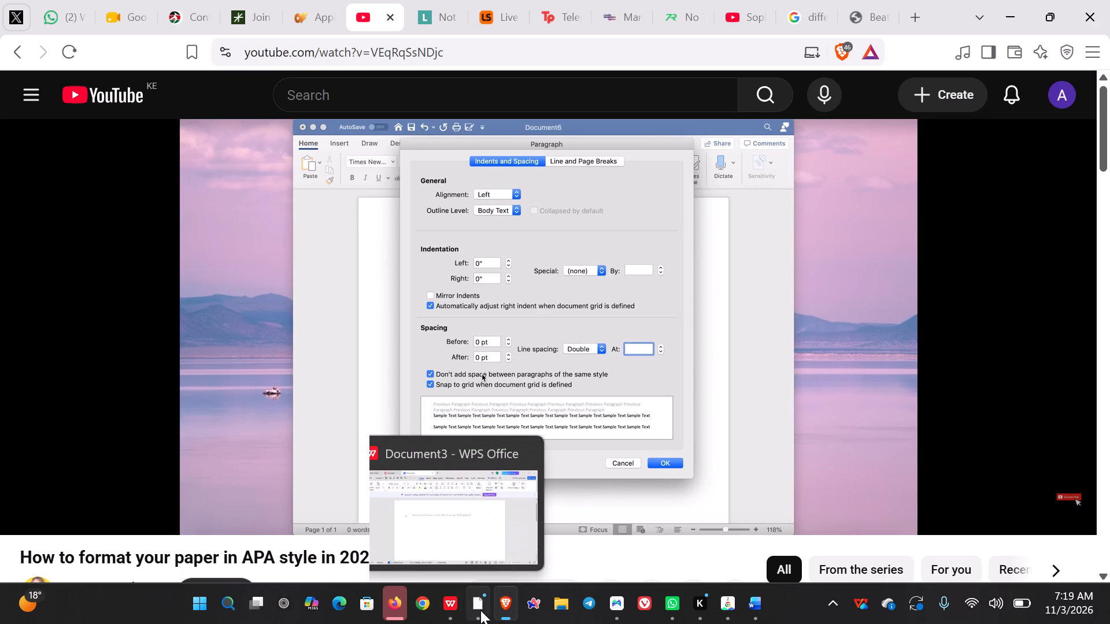
click(453, 617)
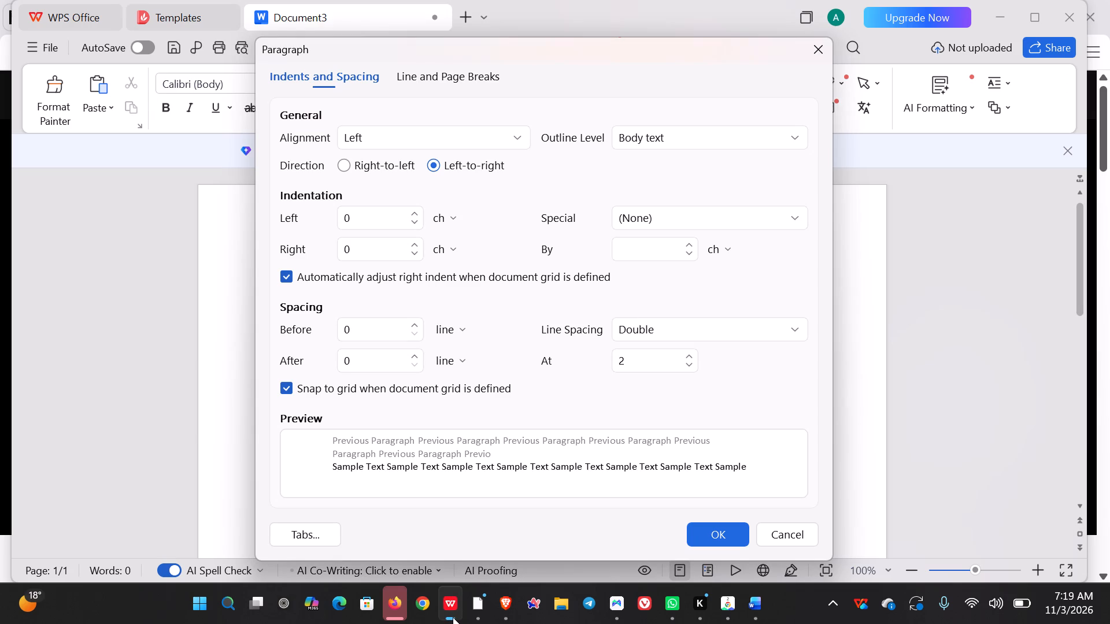
click(714, 533)
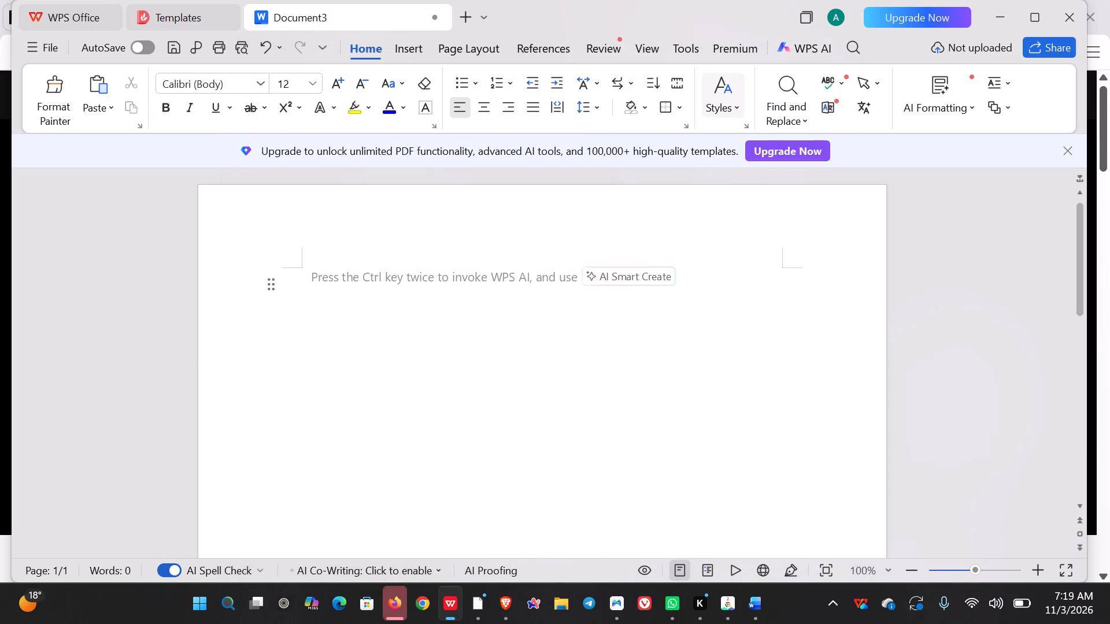
Resume the APA video in the browser with the volume raised, watch into the Title Page section, and pause it.
click(509, 595)
click(378, 369)
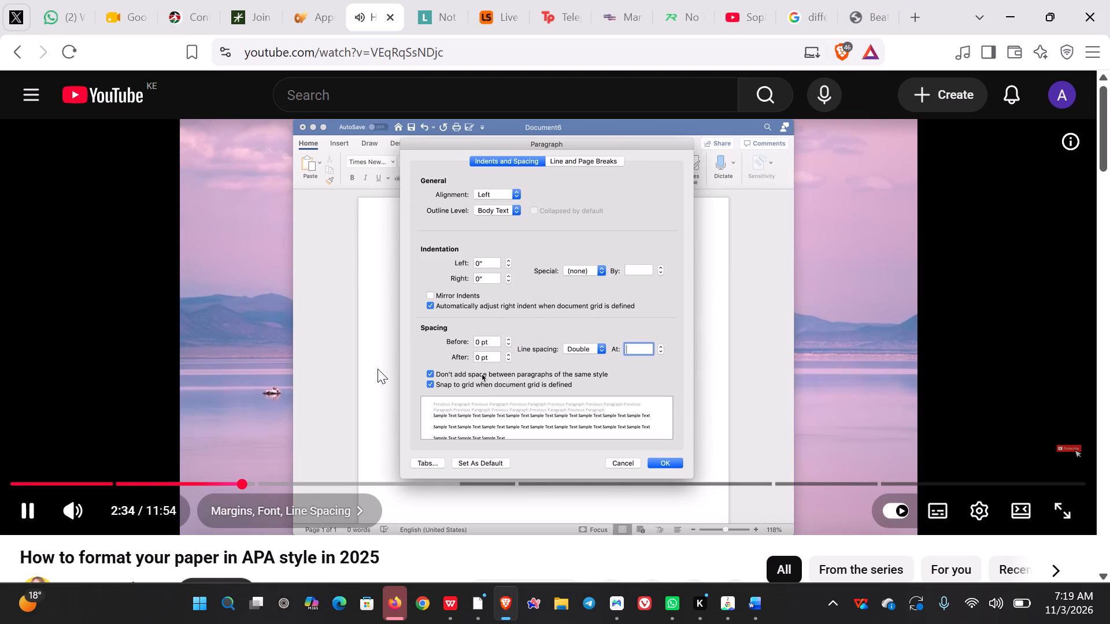
key(Up)
key(Up)
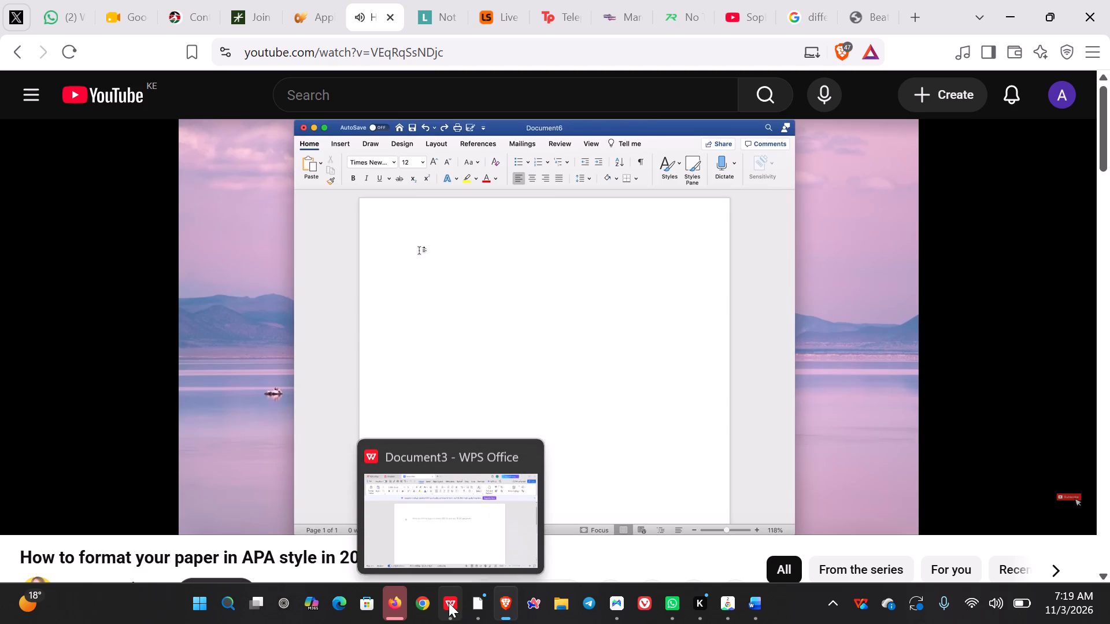
click(412, 309)
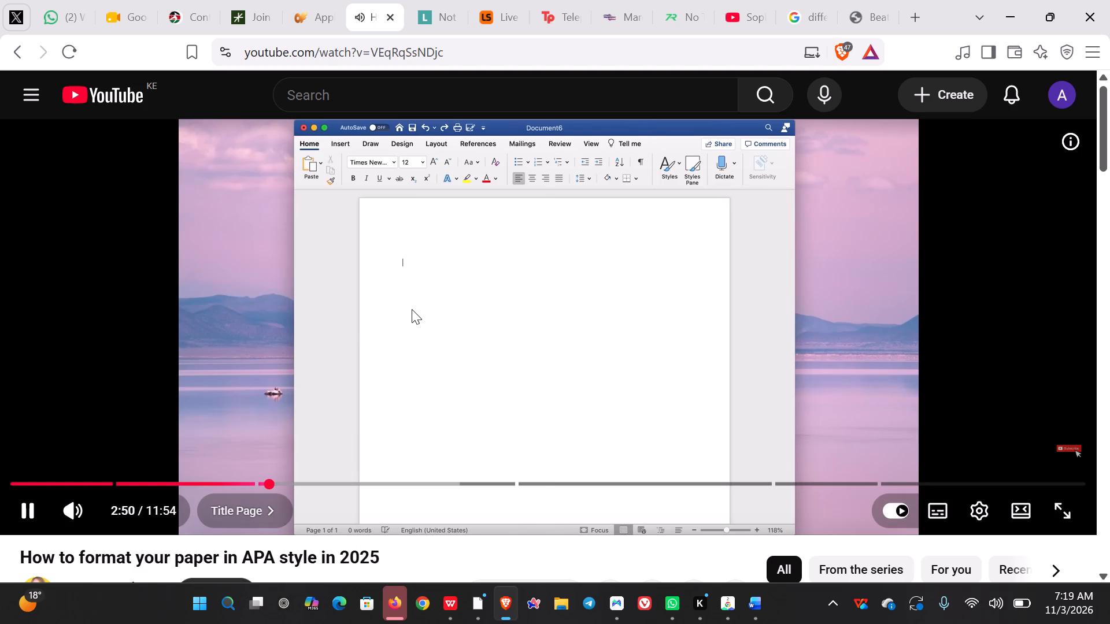
Insert four blank lines at the top of the WPS Office document for the title page.
click(449, 599)
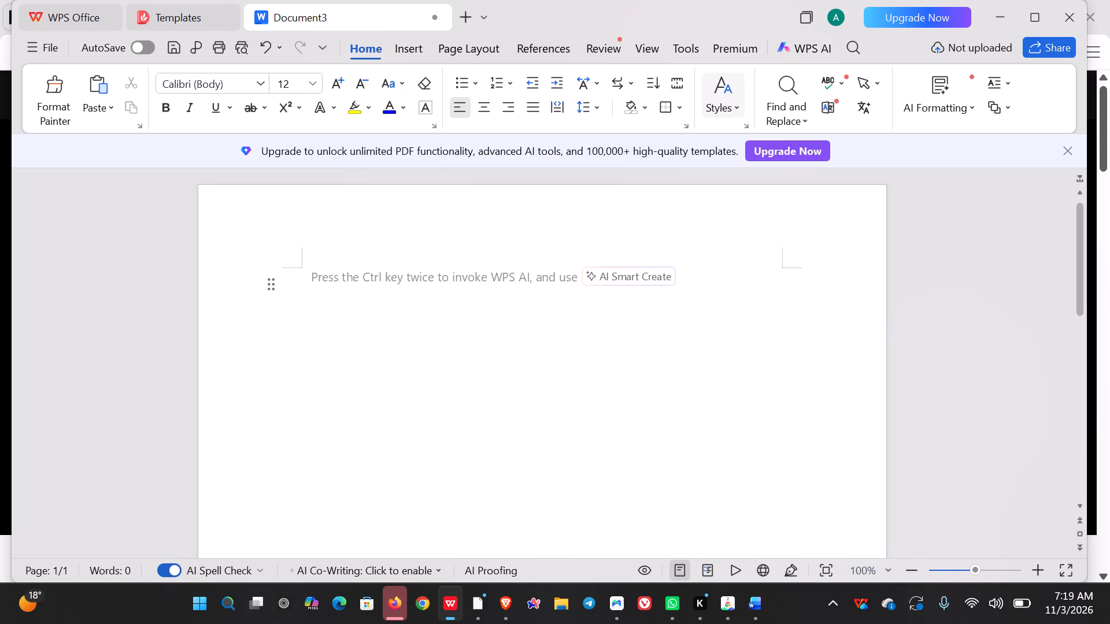
key(Return)
key(Return)
key(Return)
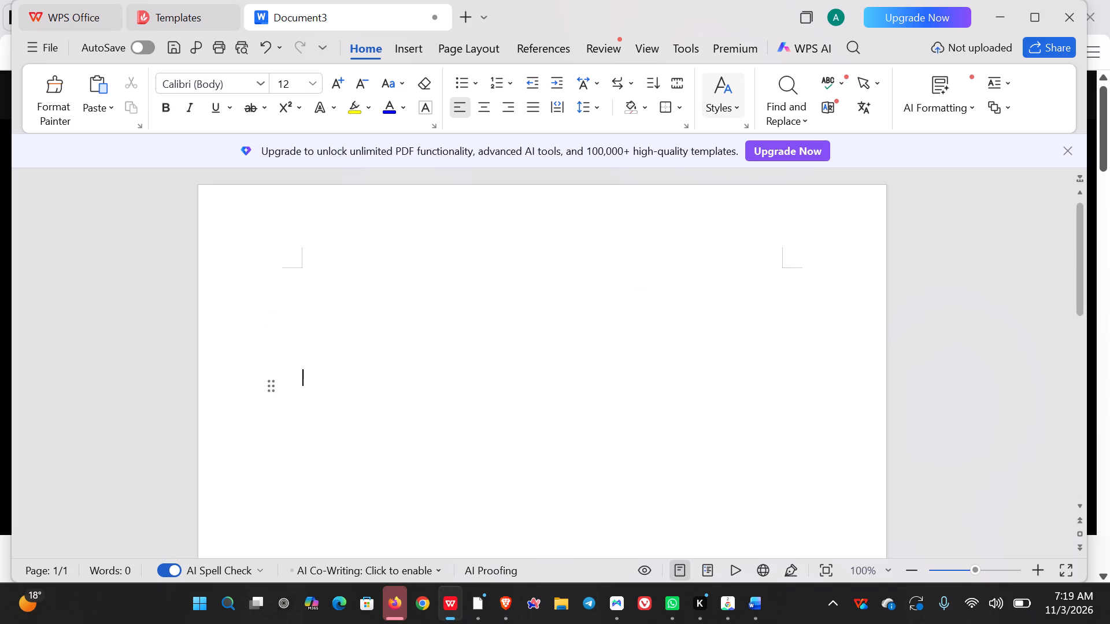
key(Return)
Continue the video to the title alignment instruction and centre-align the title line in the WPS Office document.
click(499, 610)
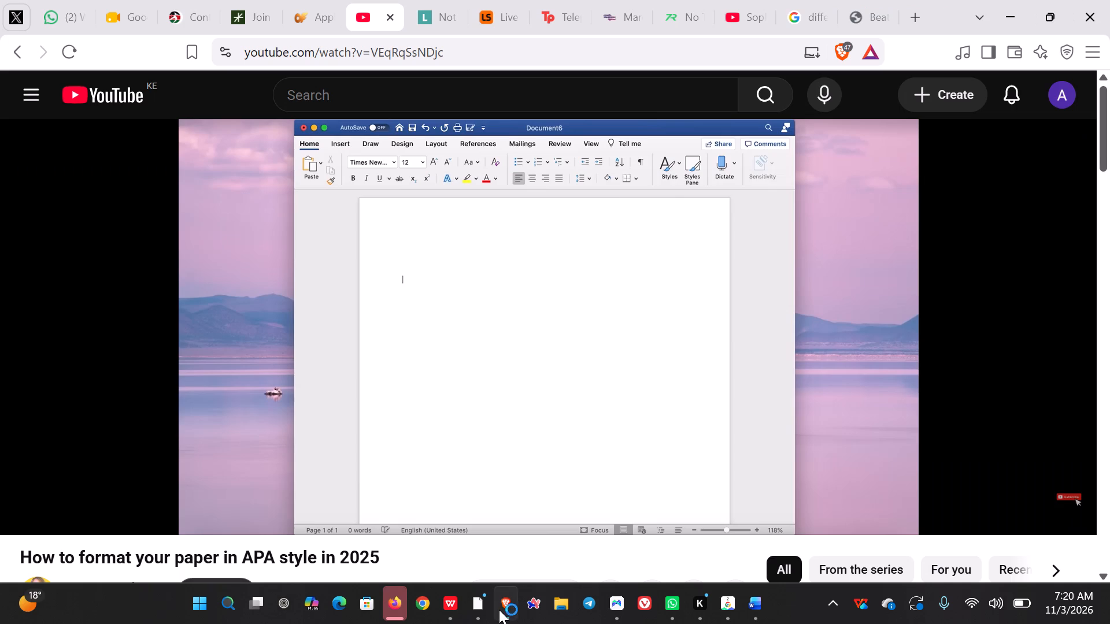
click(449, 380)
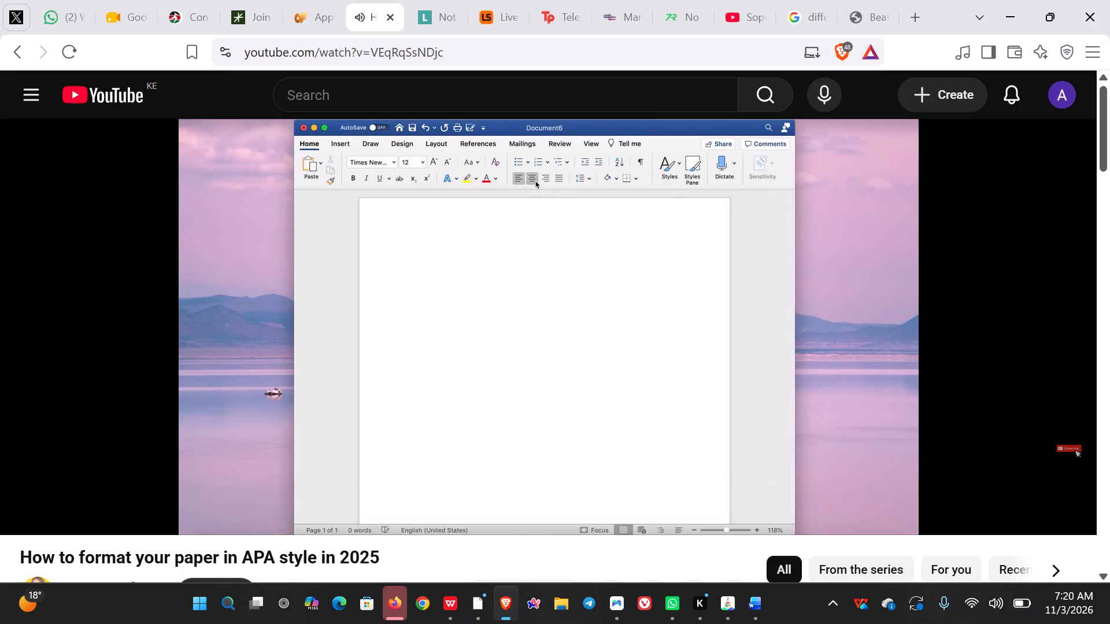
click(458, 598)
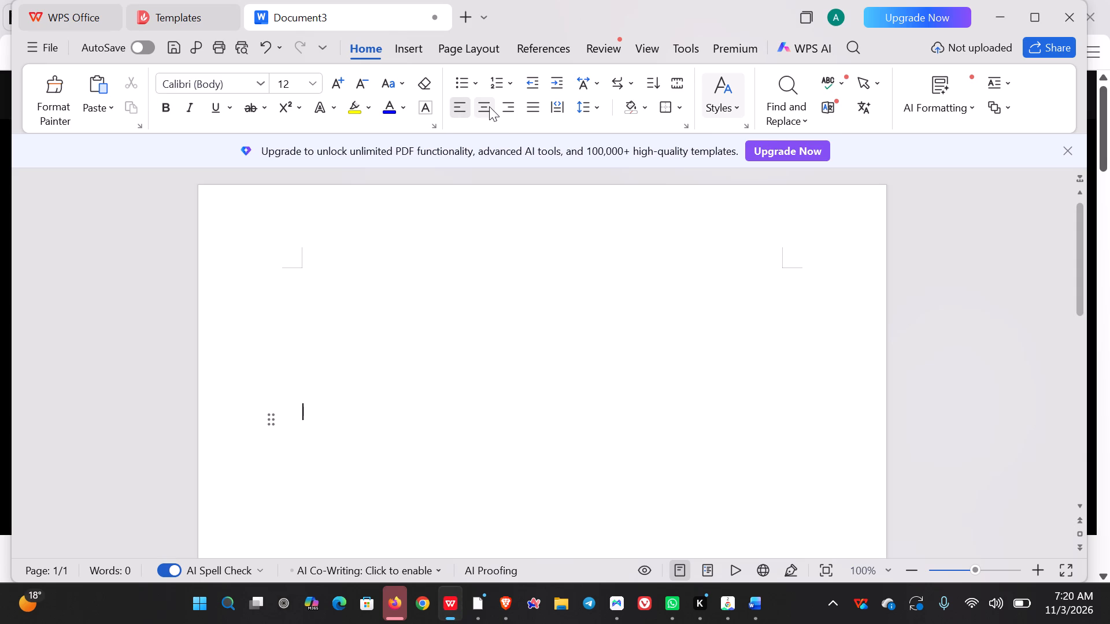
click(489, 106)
Replay the title alignment part of the browser video and pause it at the point where bold is applied.
click(510, 605)
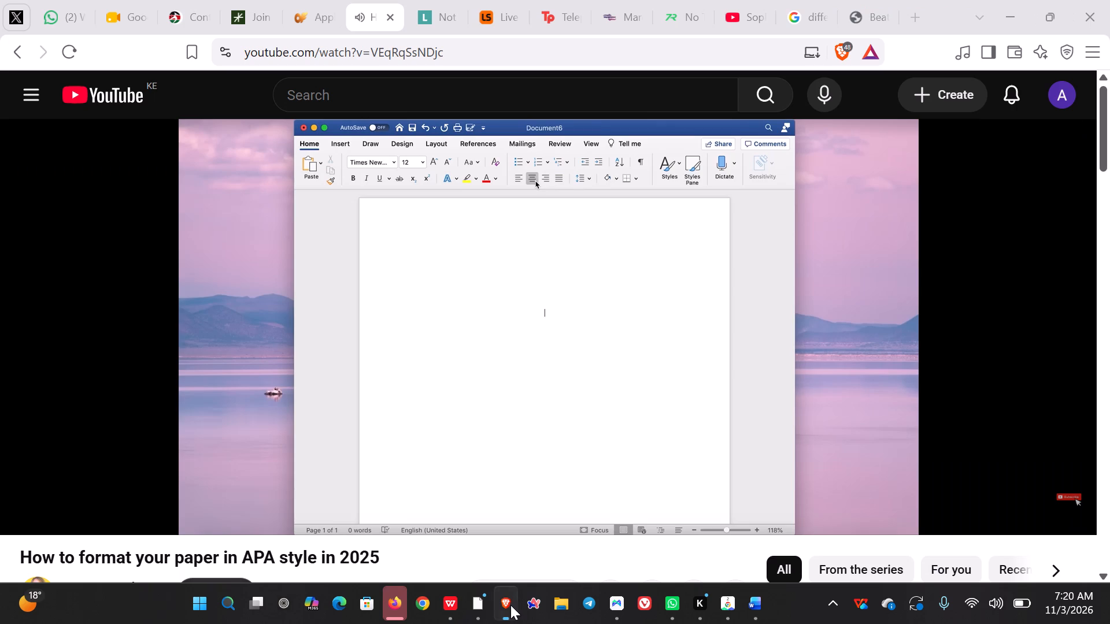
key(Left)
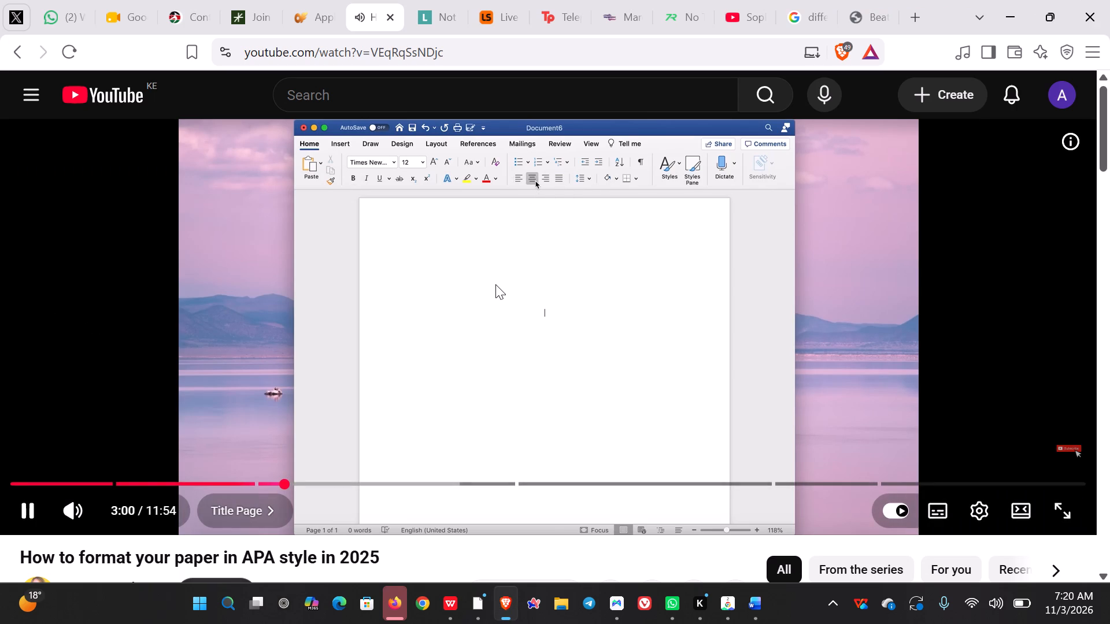
key(Left)
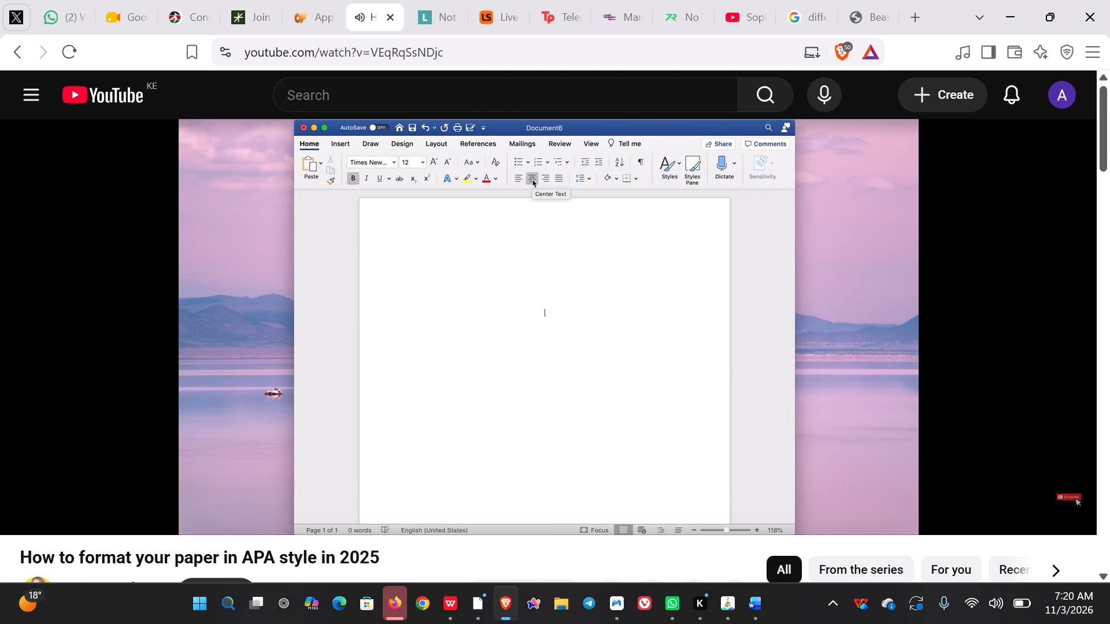
click(462, 292)
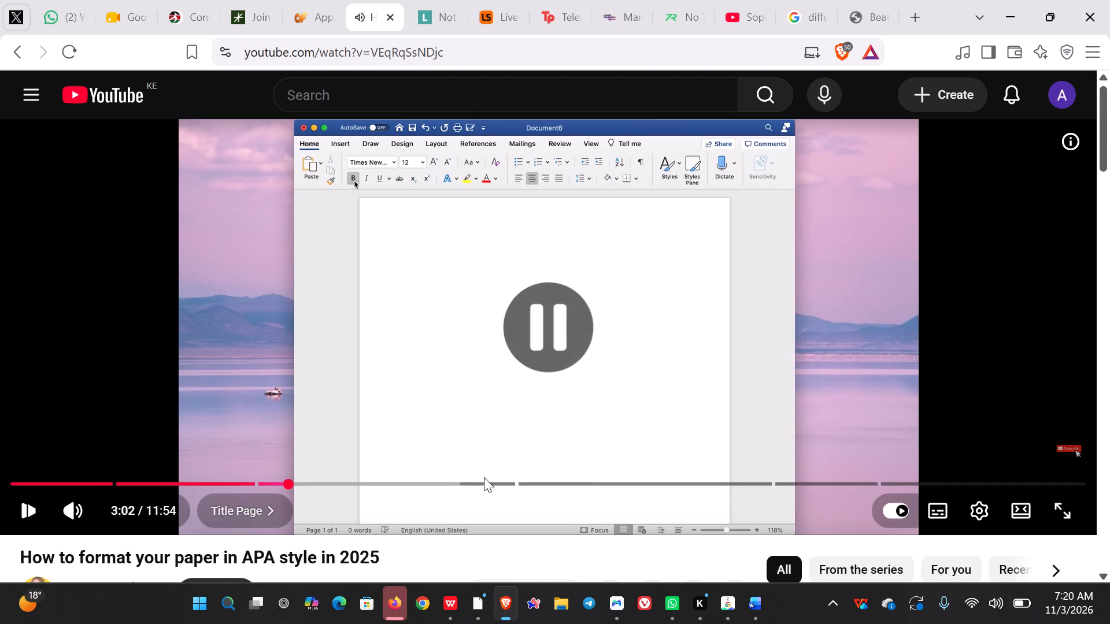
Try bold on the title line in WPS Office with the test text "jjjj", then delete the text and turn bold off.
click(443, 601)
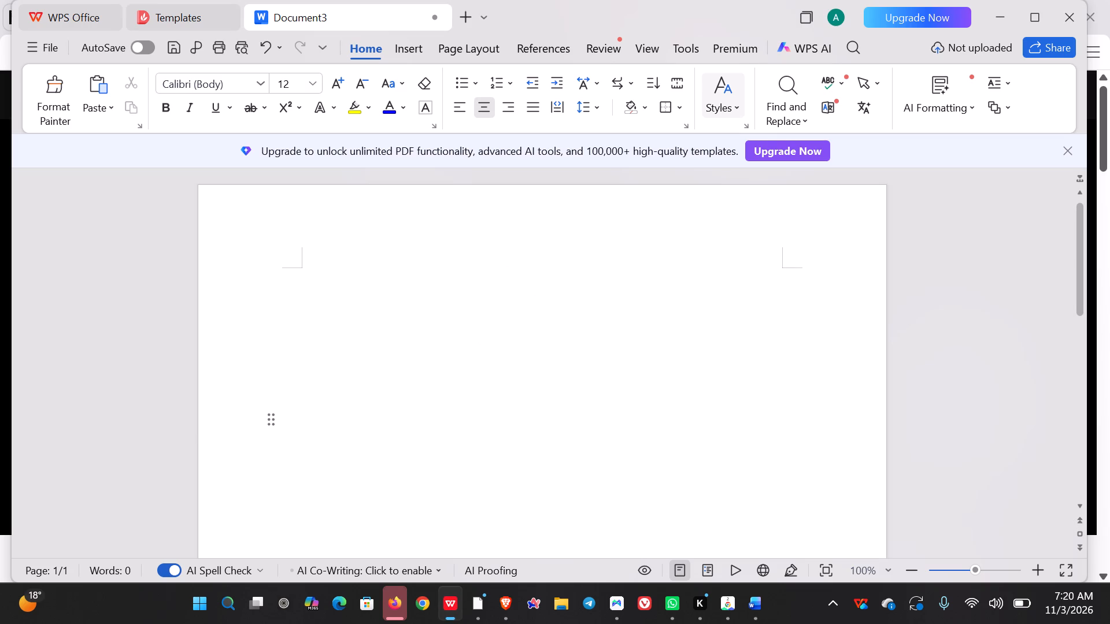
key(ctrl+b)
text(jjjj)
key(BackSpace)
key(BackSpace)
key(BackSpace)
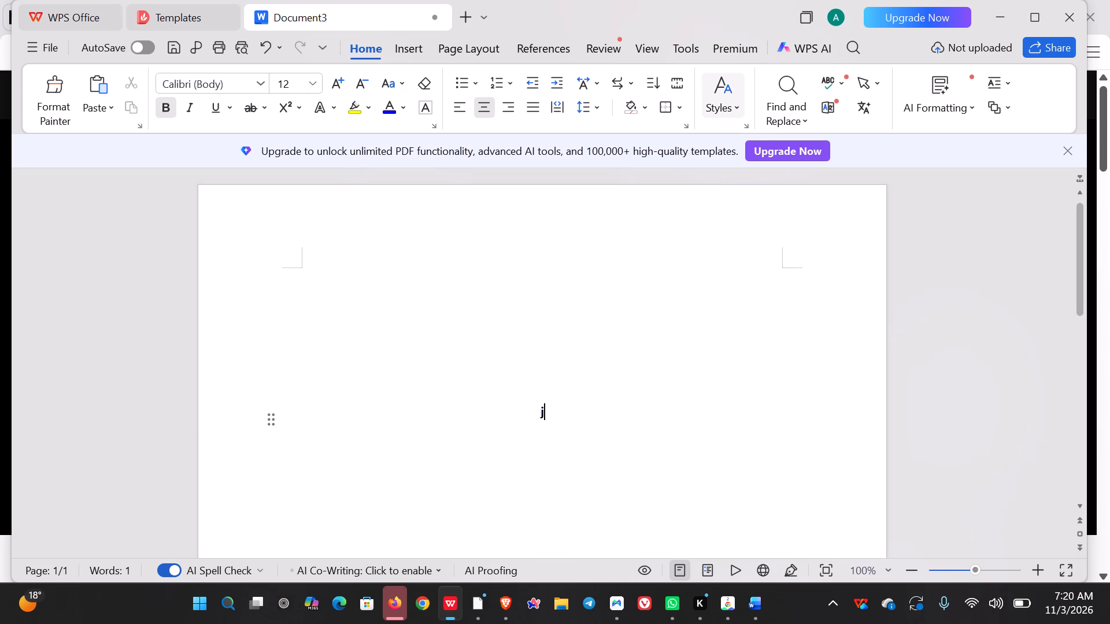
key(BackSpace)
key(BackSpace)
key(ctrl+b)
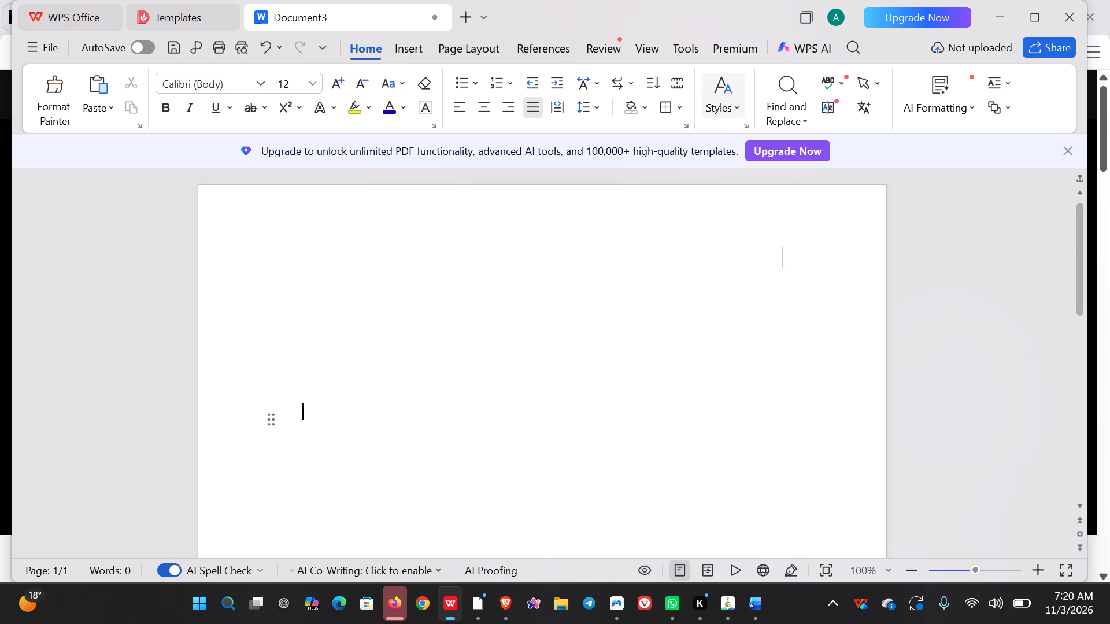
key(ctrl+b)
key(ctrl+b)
Return the browser video to the start of the Title Page section and watch how the title and subtitle are formatted.
click(494, 599)
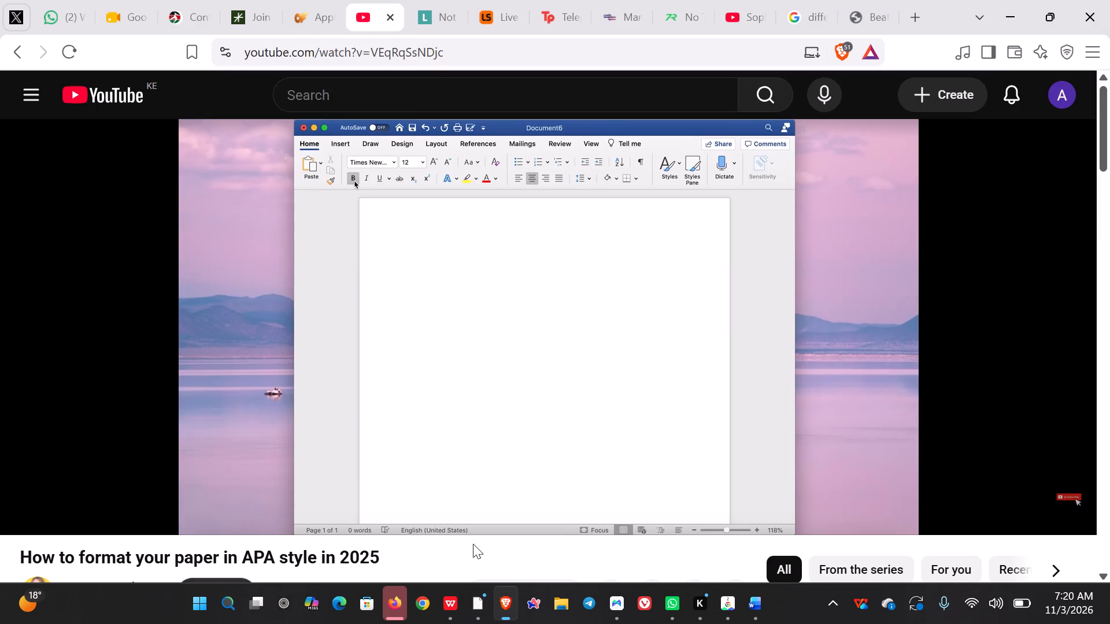
click(435, 484)
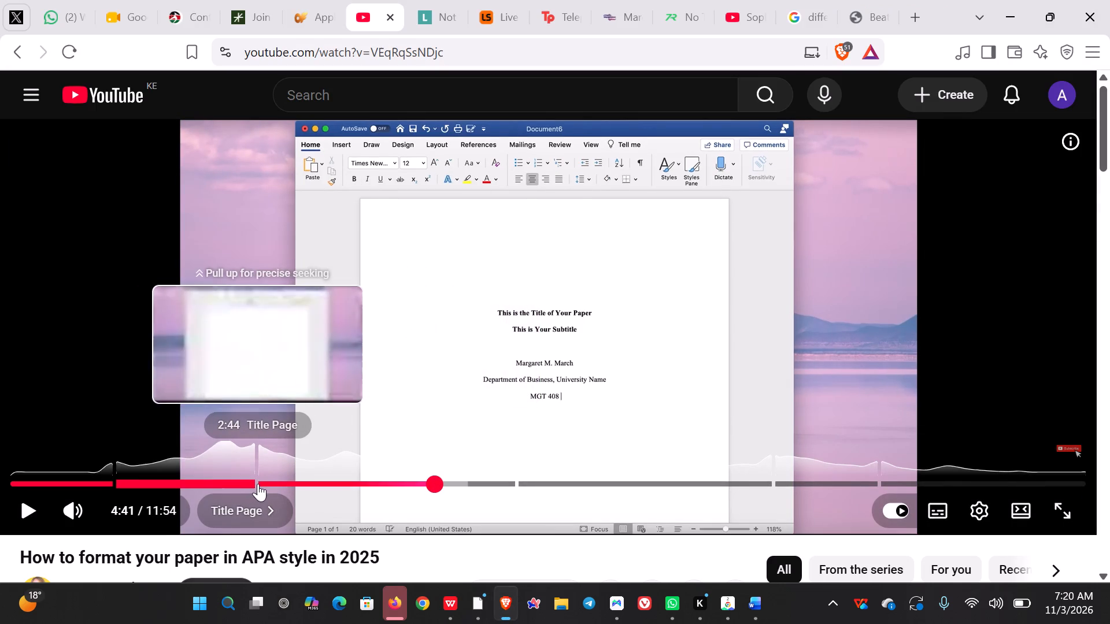
click(258, 484)
click(390, 376)
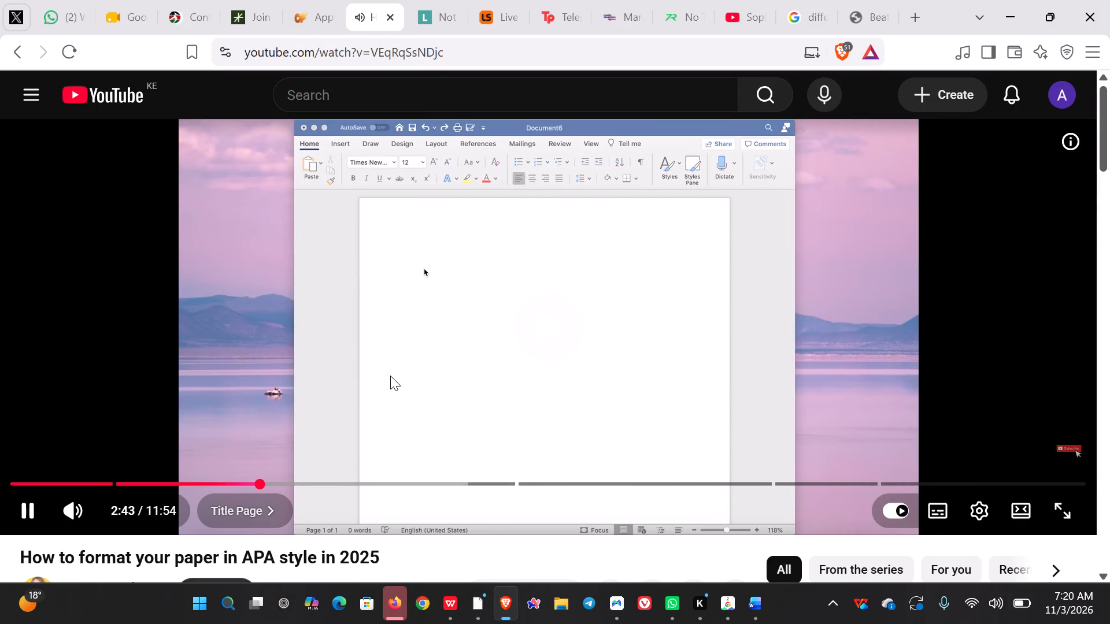
key(Right)
key(Right)
key(Right)
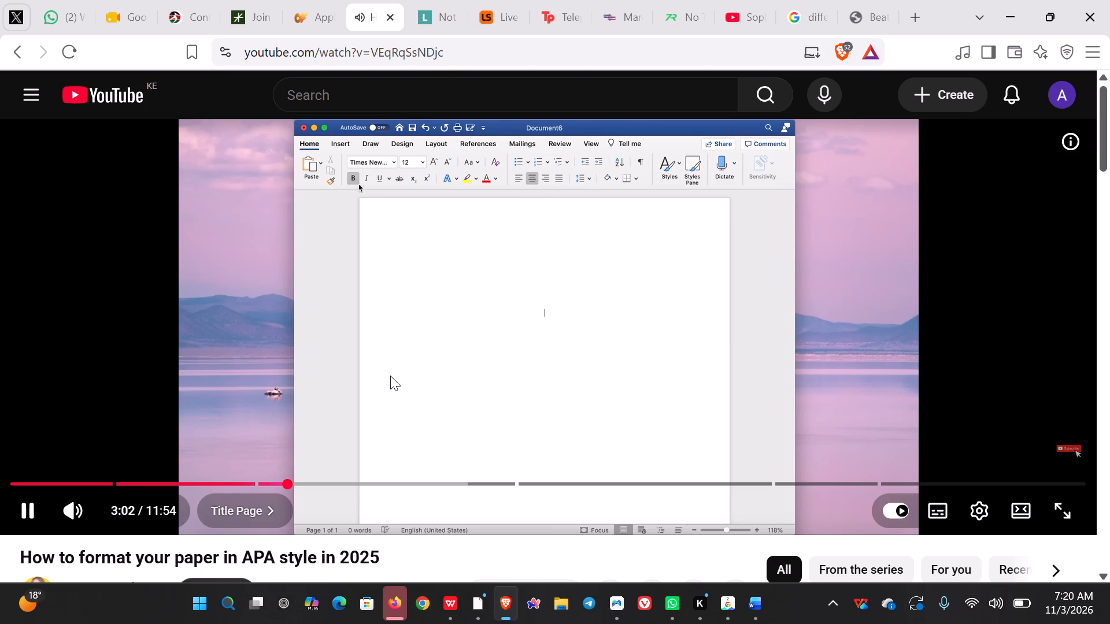
key(Right)
key(Left)
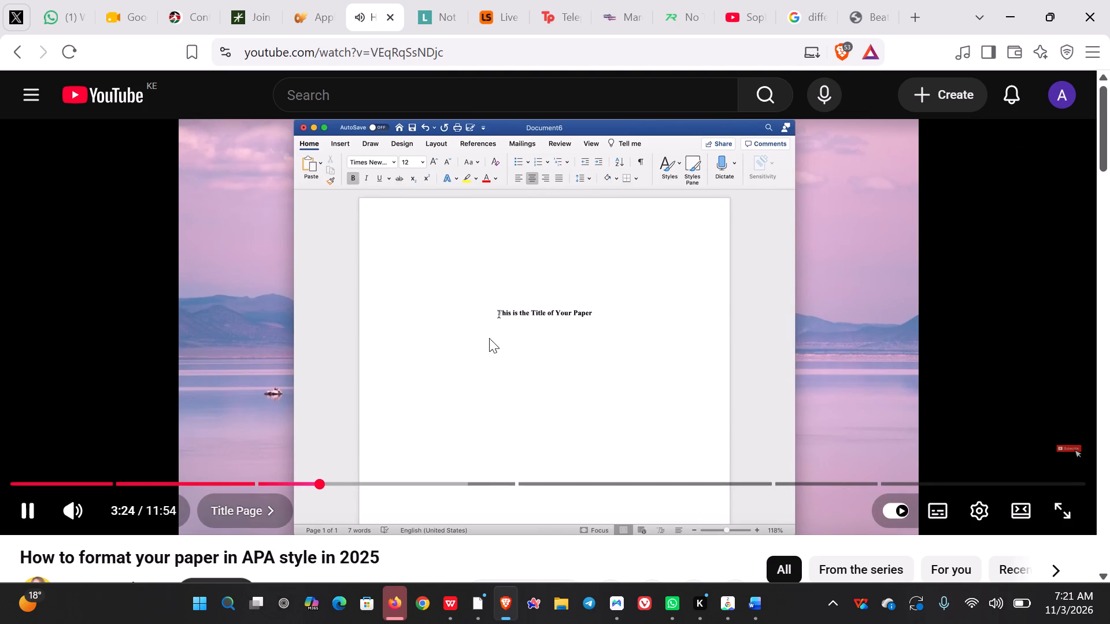
click(471, 316)
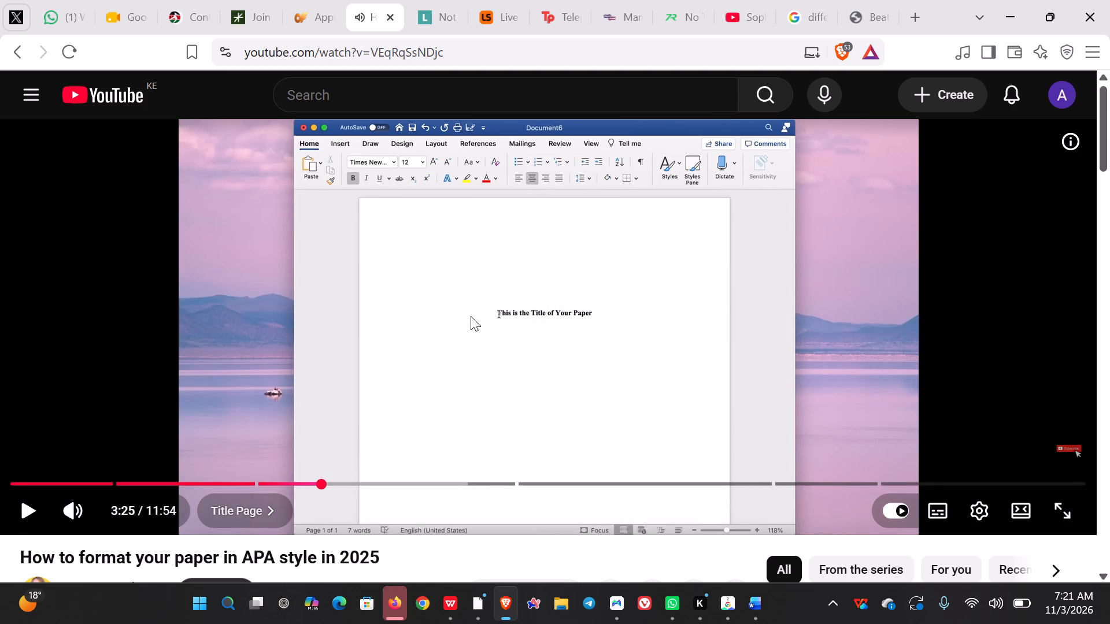
click(471, 316)
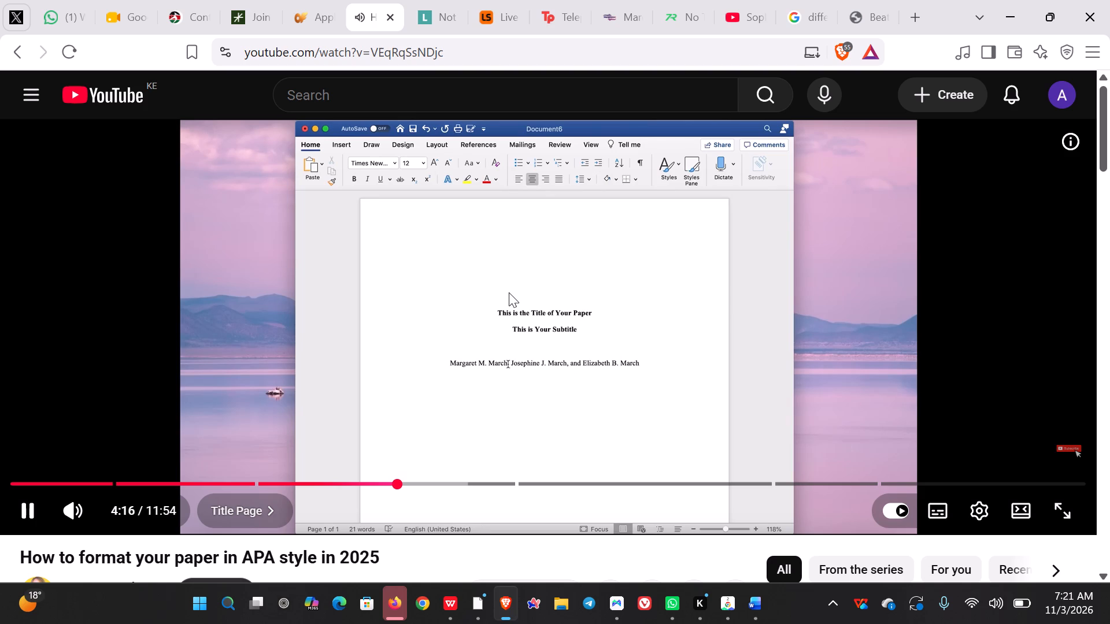
Rewind the video and replay how author names are entered below the subtitle, pausing as needed.
key(Left)
key(Left)
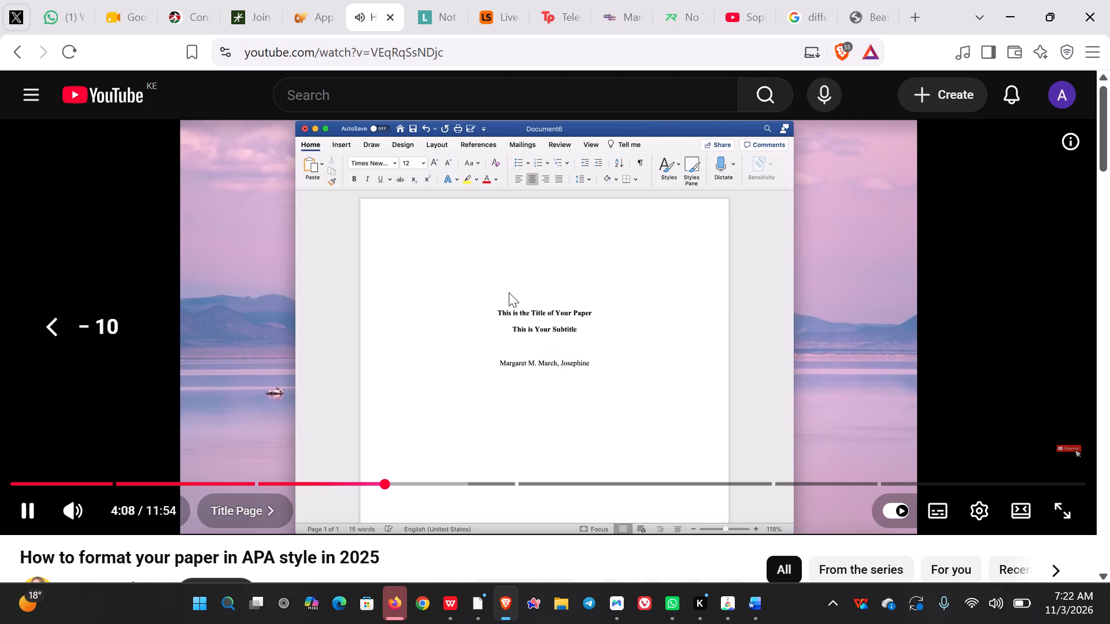
key(Left)
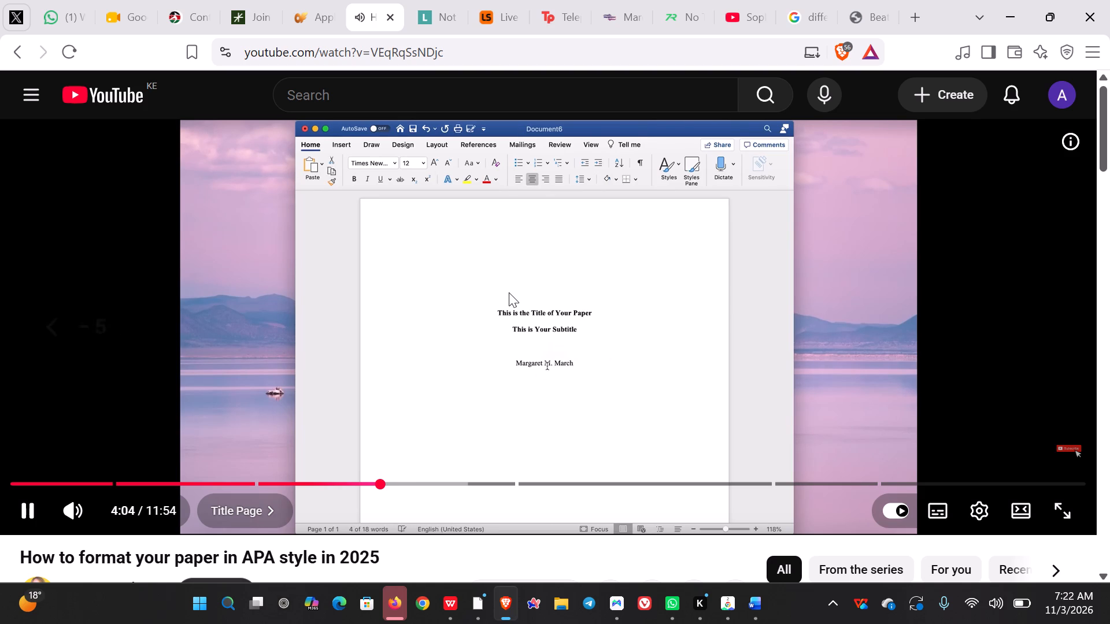
key(Left)
key(Left)
key(Left)
key(Left)
key(Left)
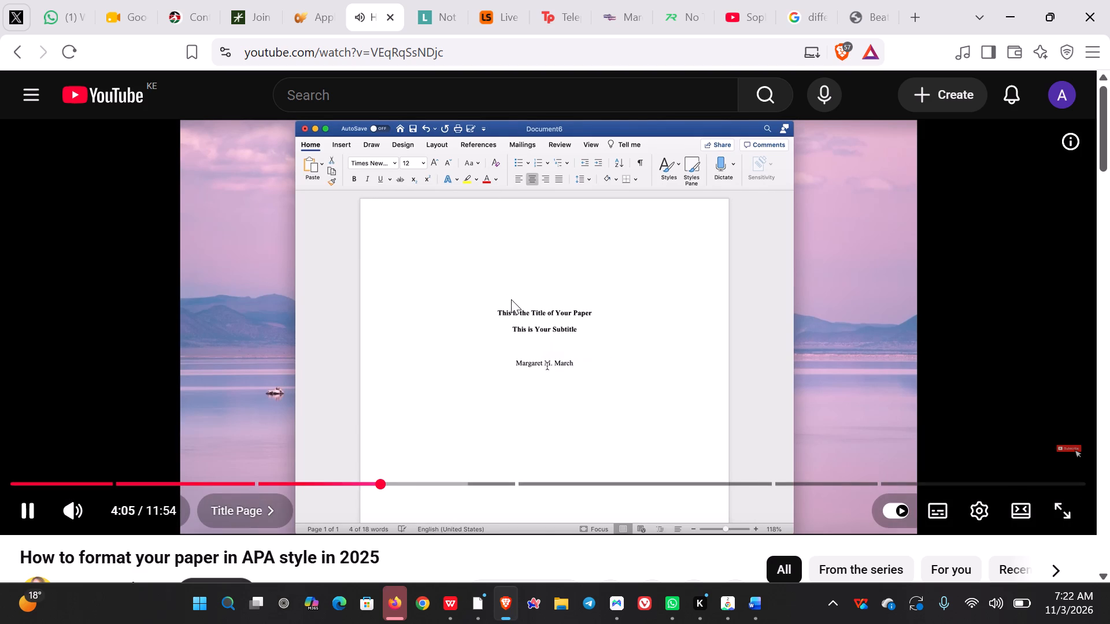
click(511, 299)
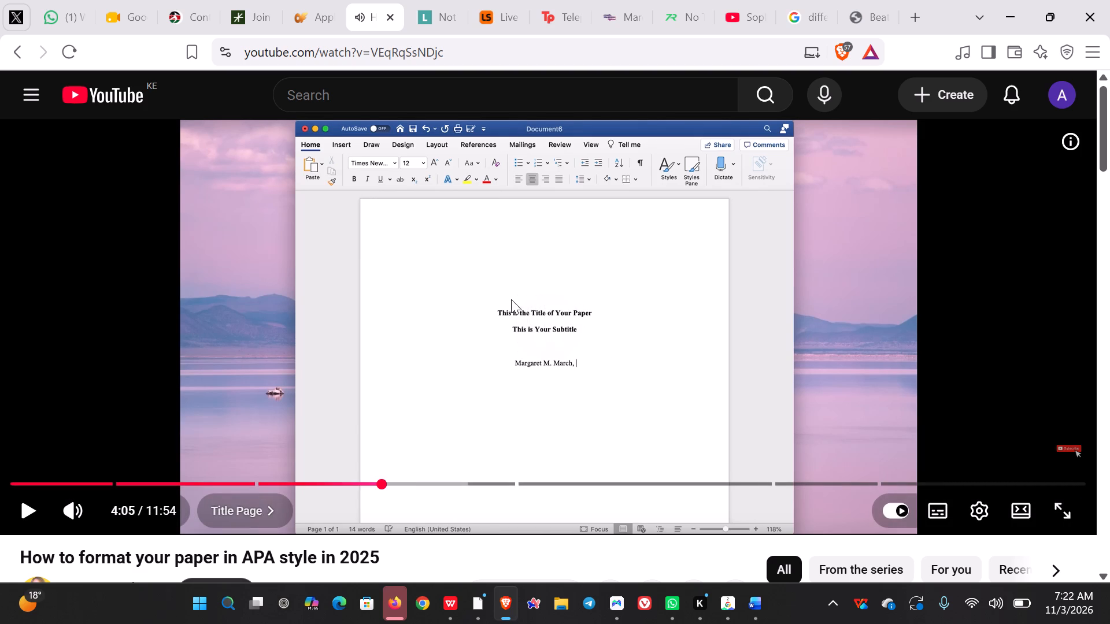
click(511, 299)
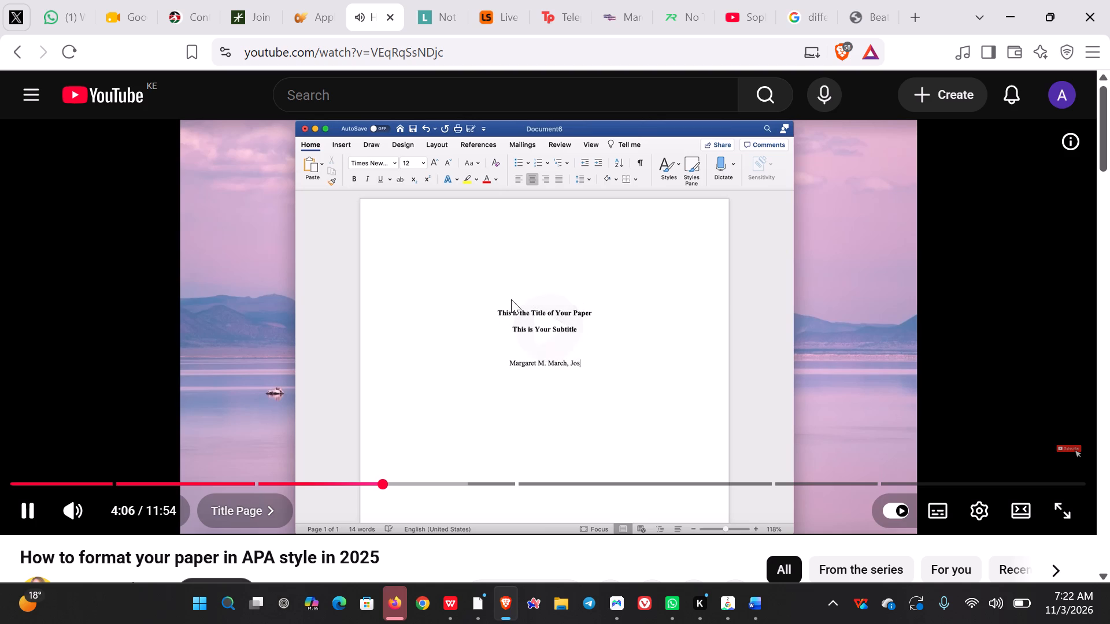
click(511, 299)
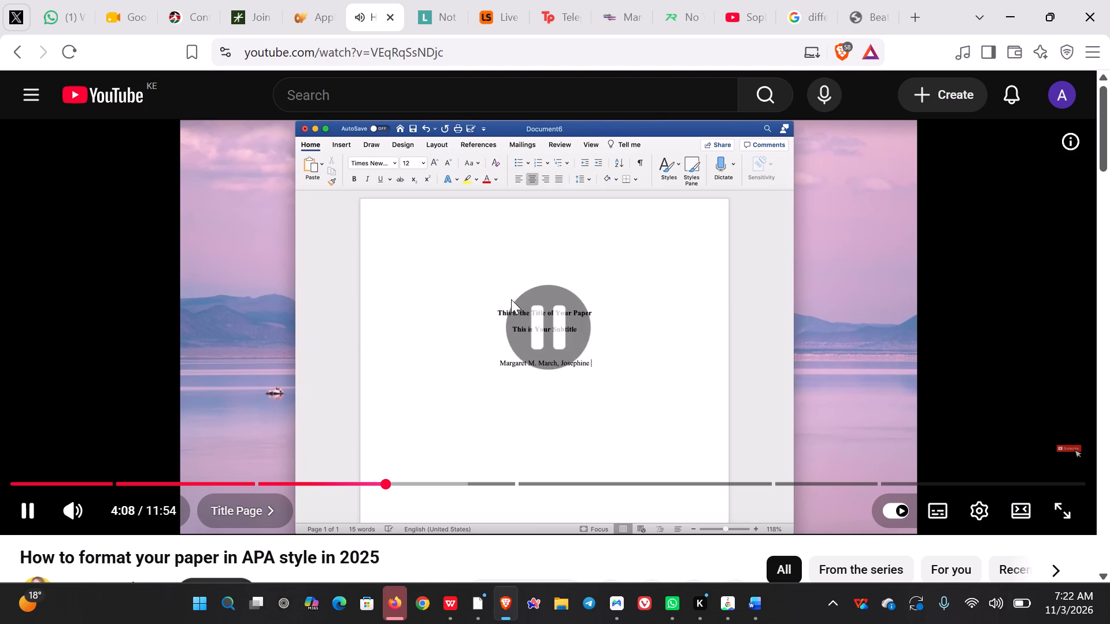
click(511, 299)
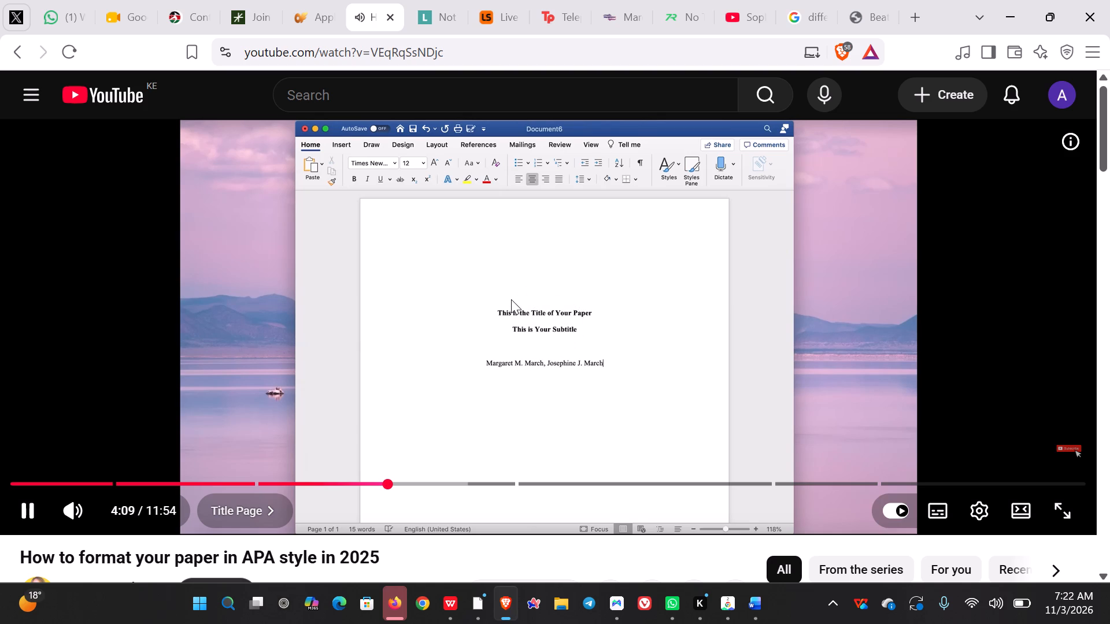
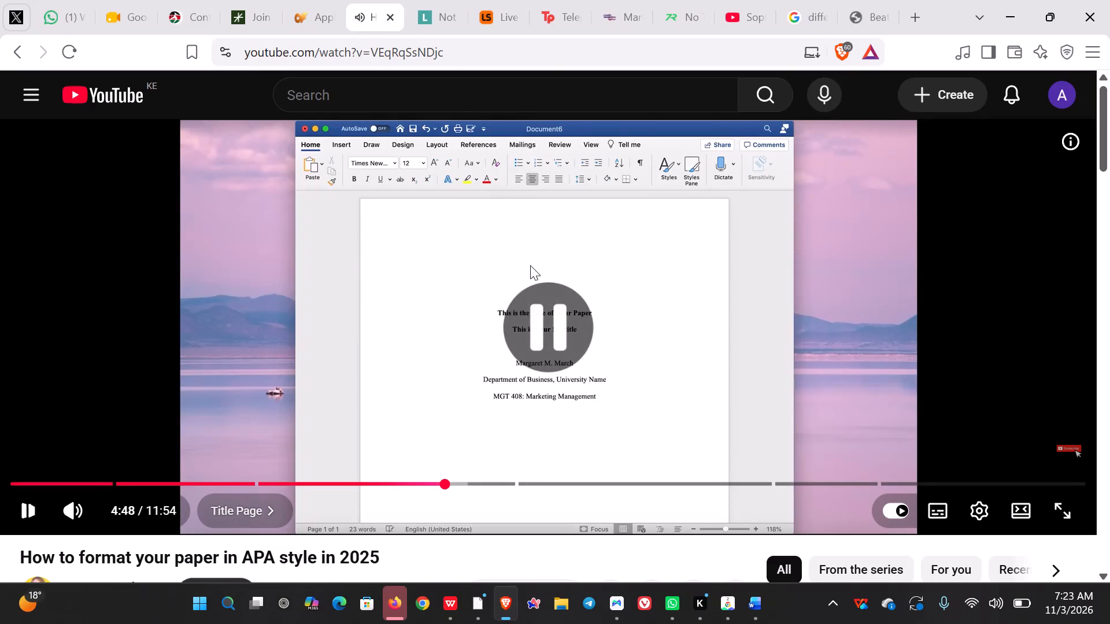
Resume the tutorial video briefly and pause it just after the course number and name line of the title page.
click(533, 261)
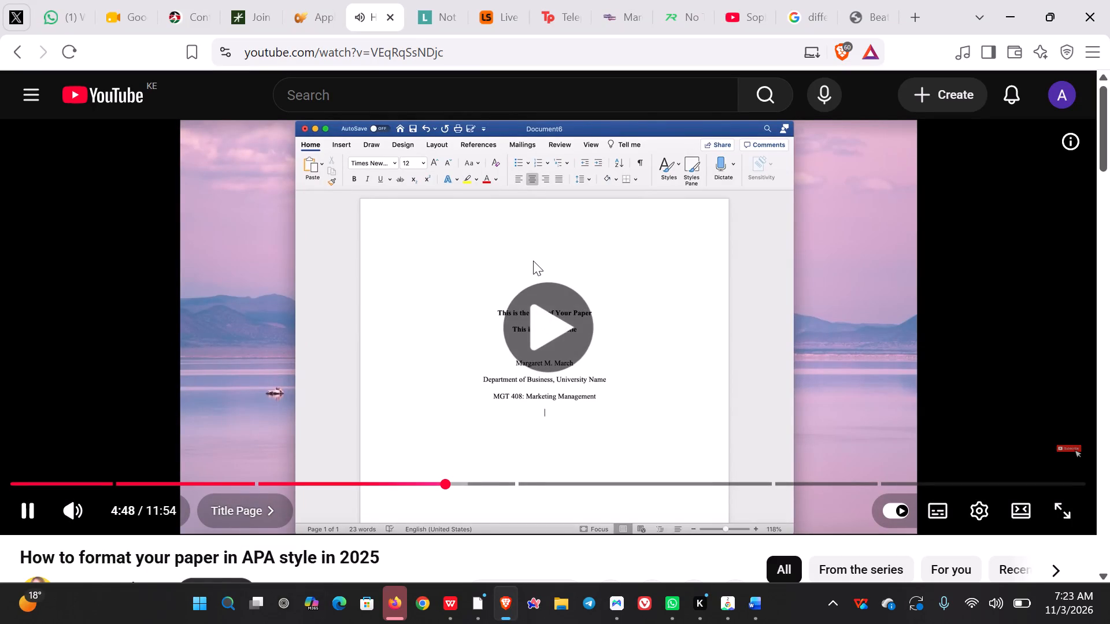
key(space)
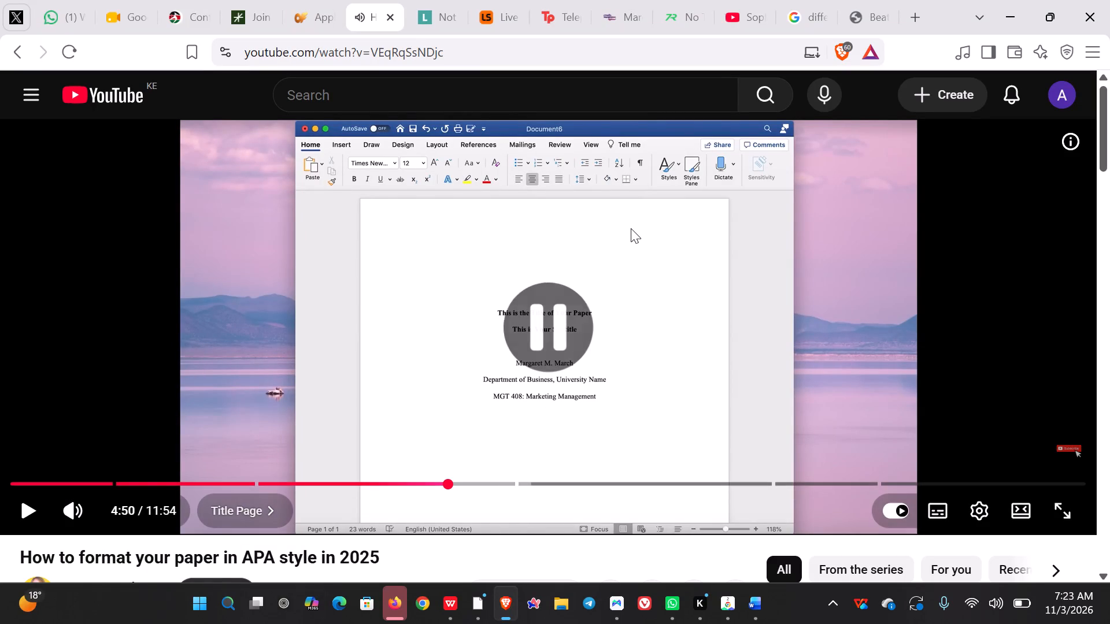
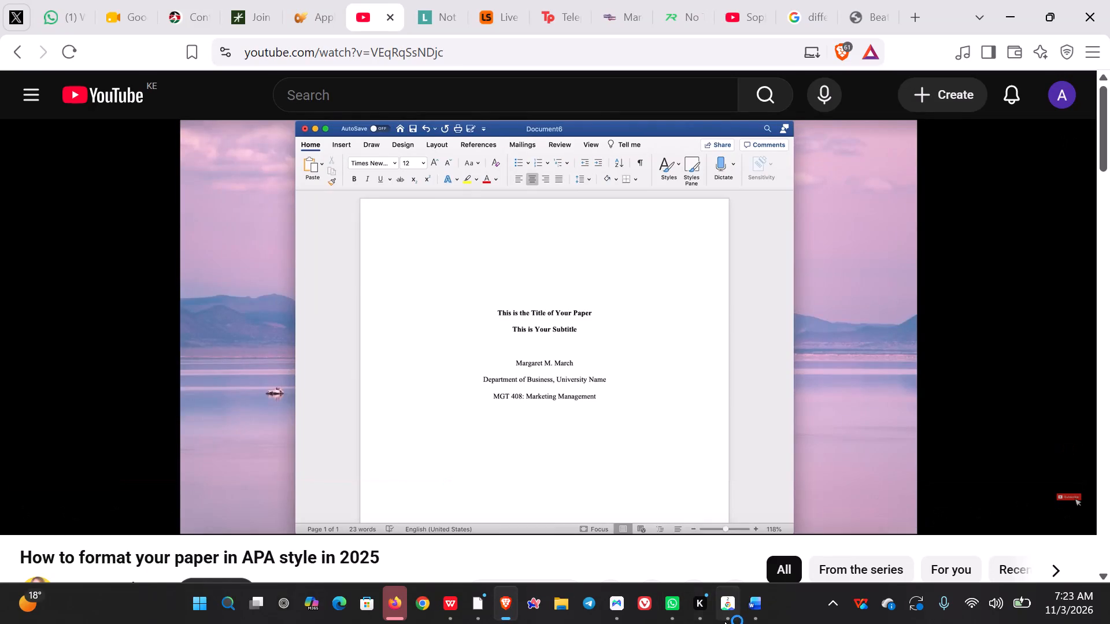
Switch to the recovered counselling assignment in Microsoft Word and examine its cover page details and table of contents.
click(753, 618)
click(608, 501)
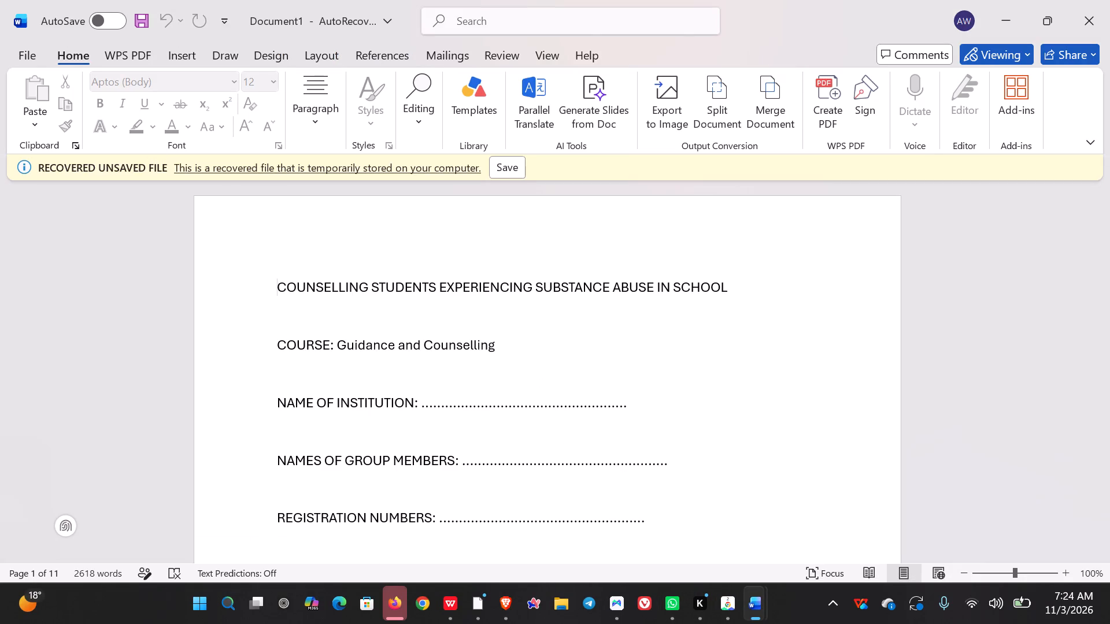
scroll(469, 318, down, 2)
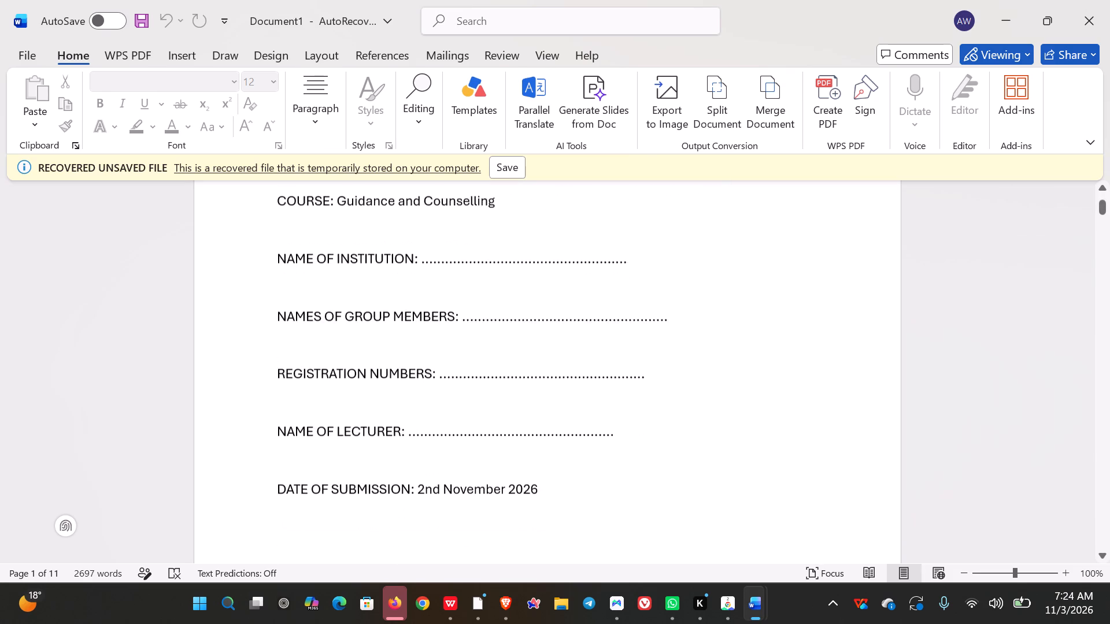
scroll(469, 318, down, 1)
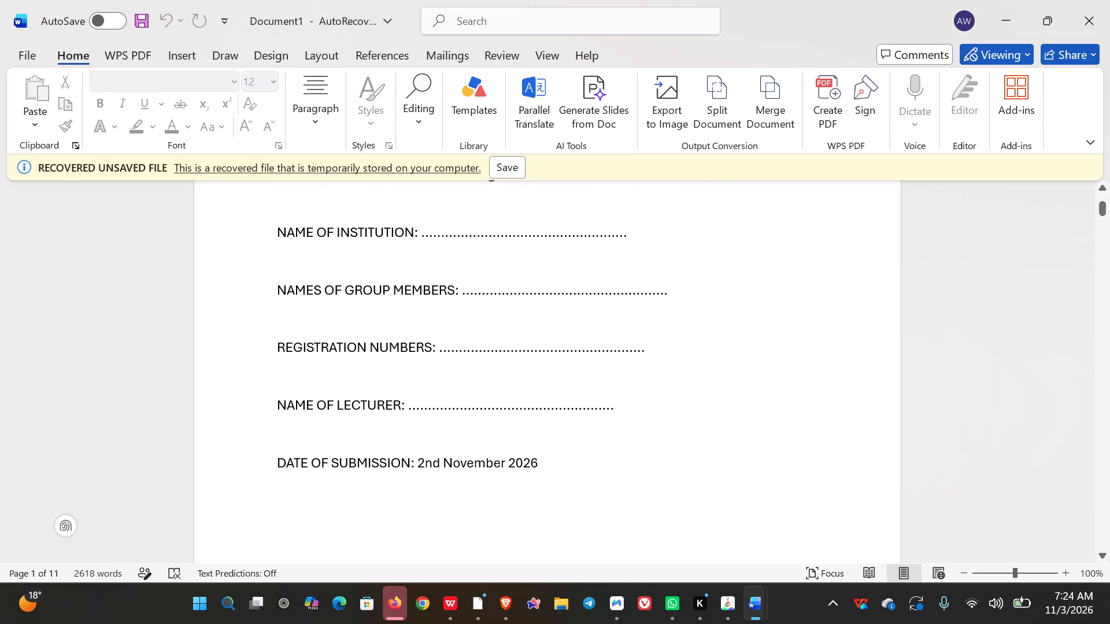
scroll(469, 318, down, 1)
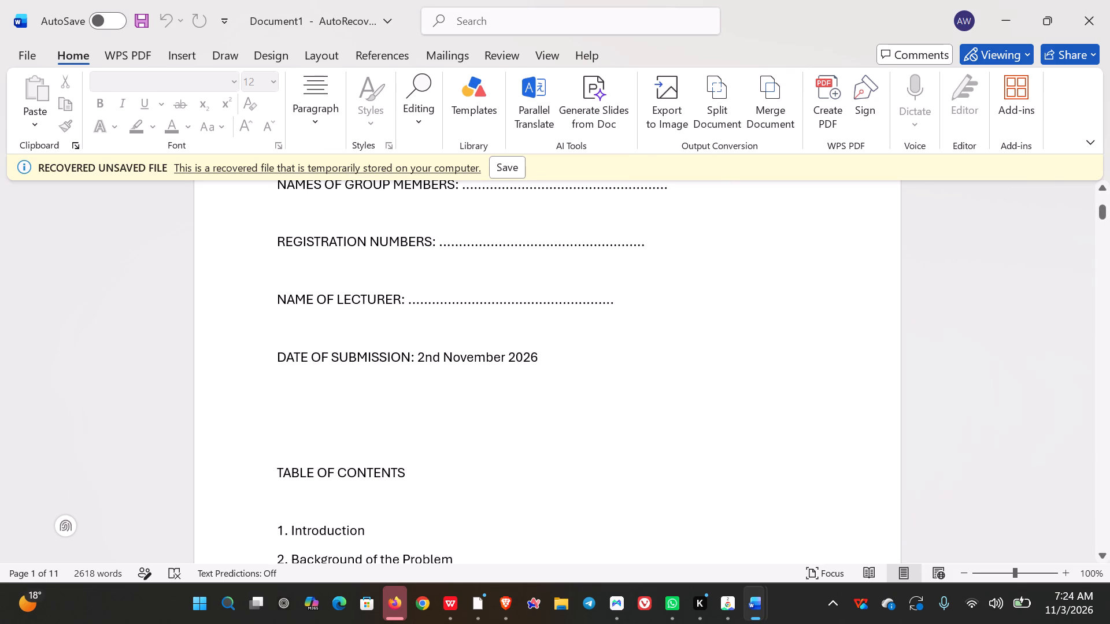
scroll(469, 318, down, 2)
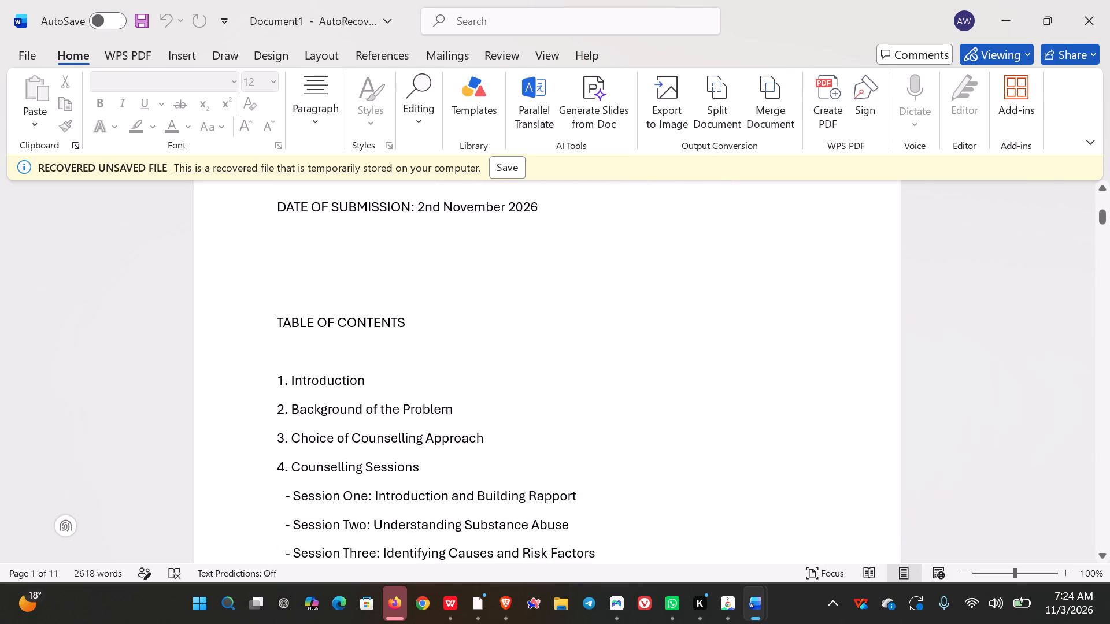
scroll(469, 318, down, 1)
scroll(469, 318, up, 4)
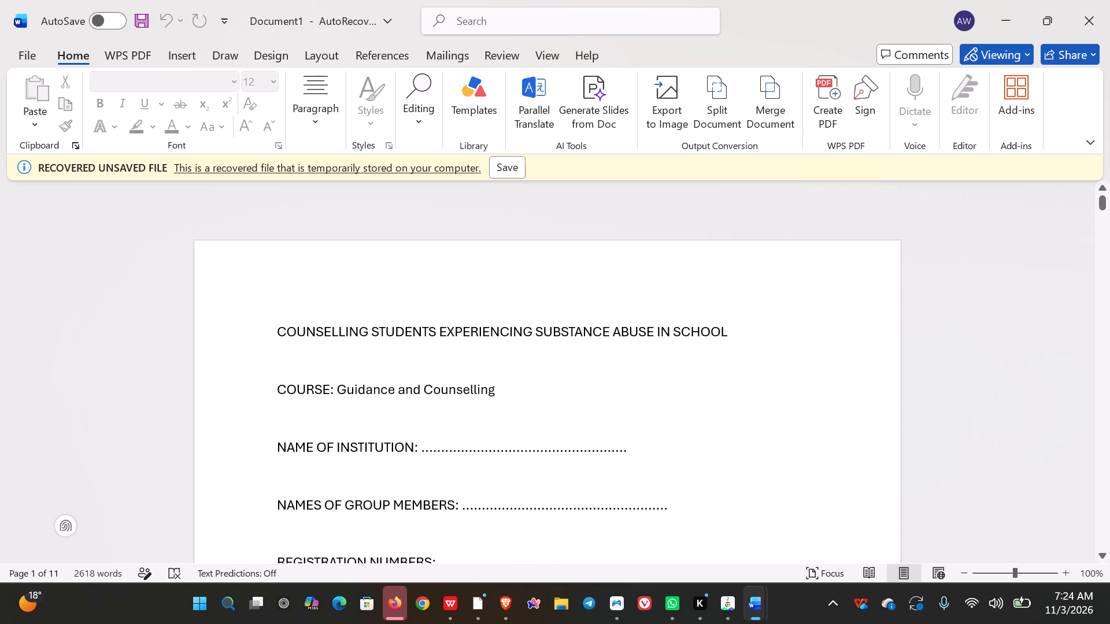
scroll(469, 318, up, 2)
scroll(469, 318, down, 2)
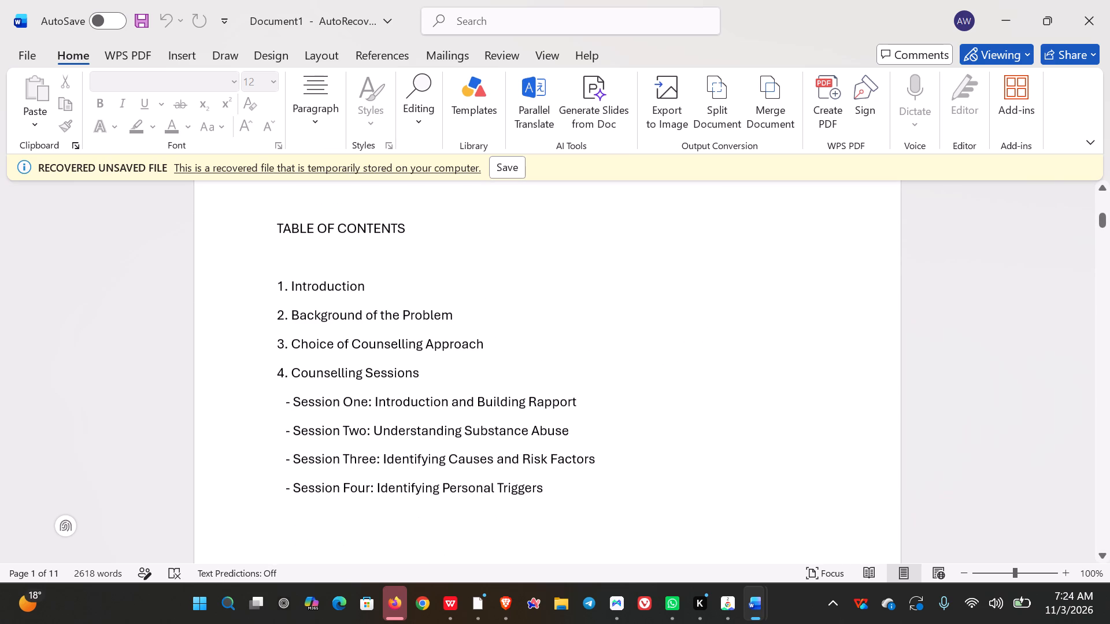
scroll(469, 318, up, 1)
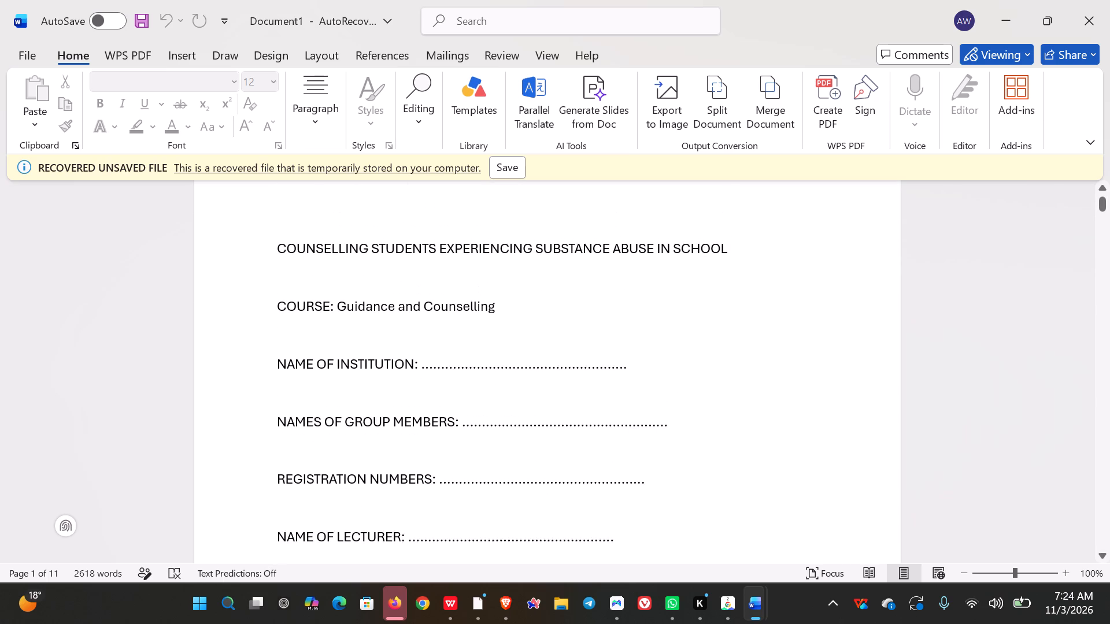
scroll(469, 318, up, 1)
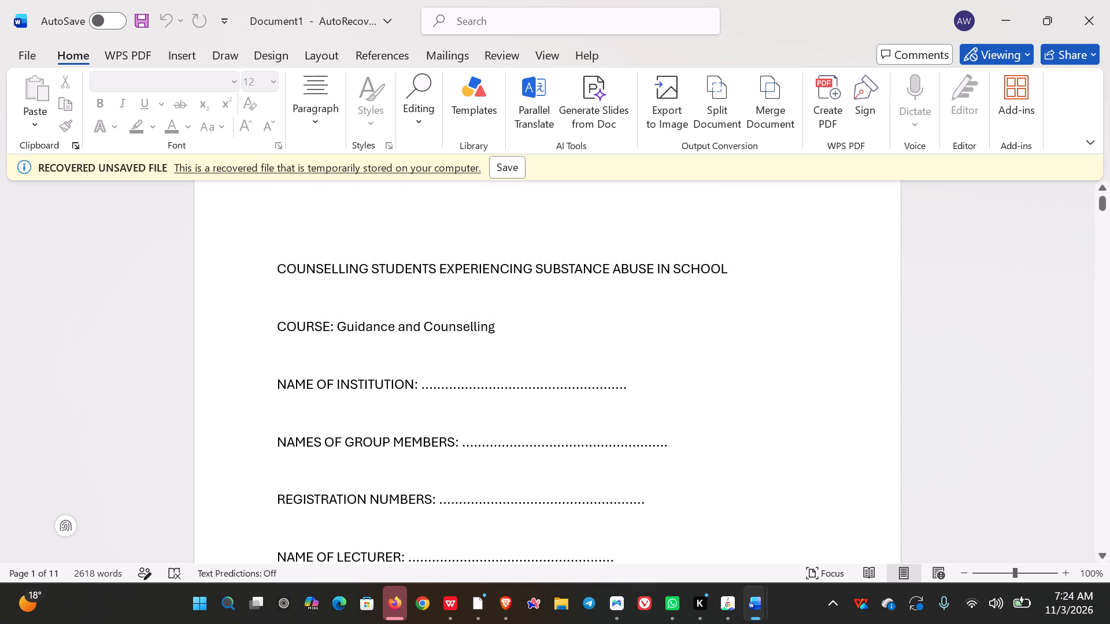
scroll(469, 318, up, 1)
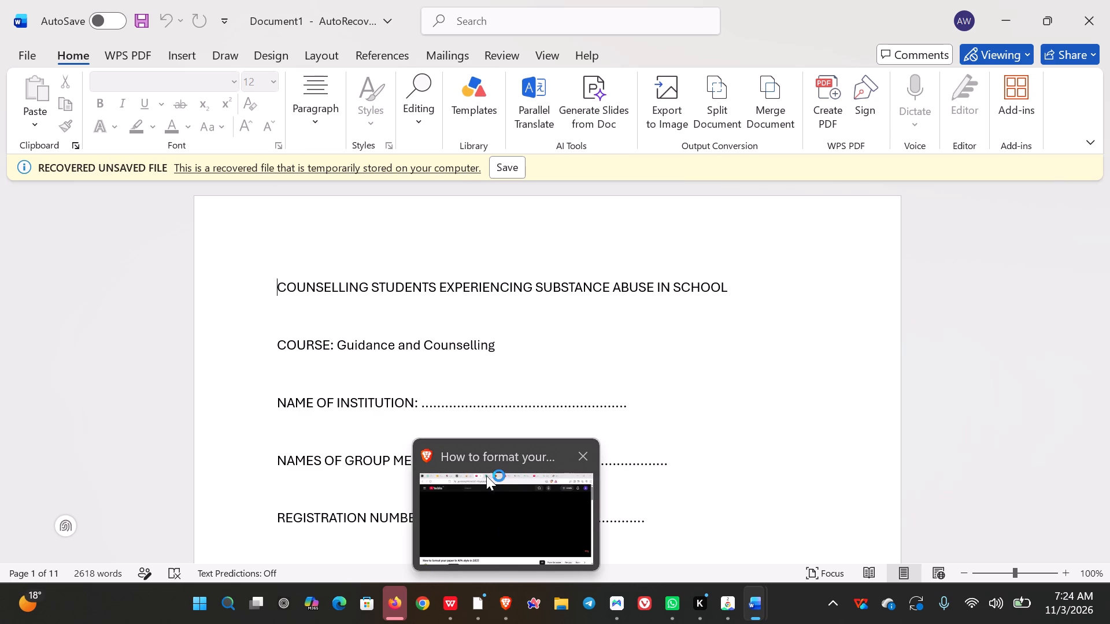
Copy the entire text of the counselling assignment in Word and paste it into Document3 in WPS Office.
click(350, 258)
click(276, 284)
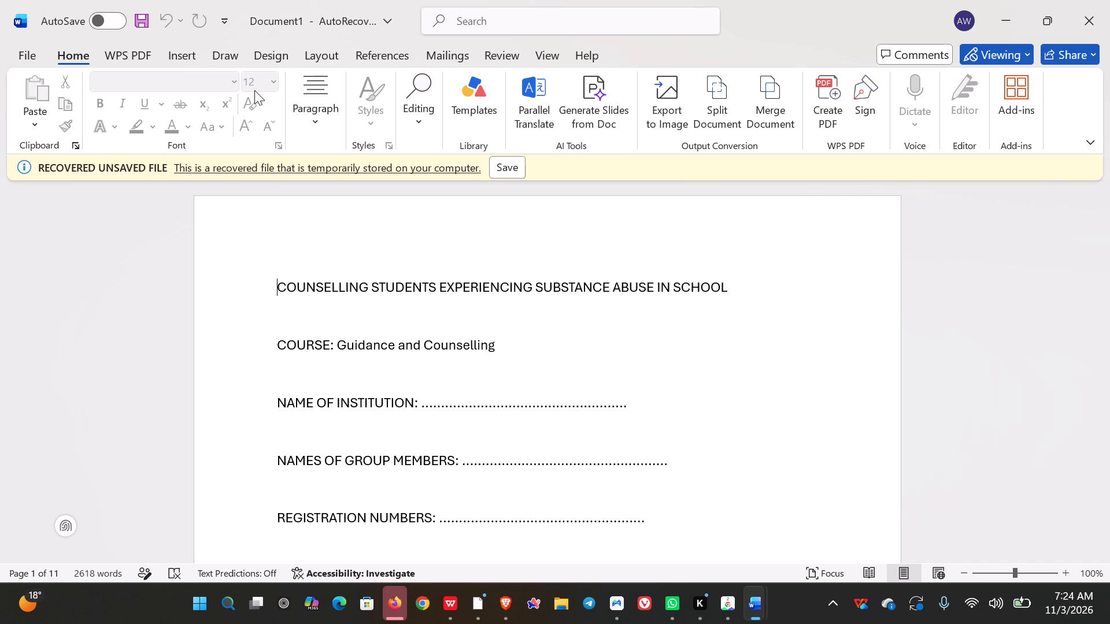
click(270, 77)
key(ctrl+a)
key(ctrl+c)
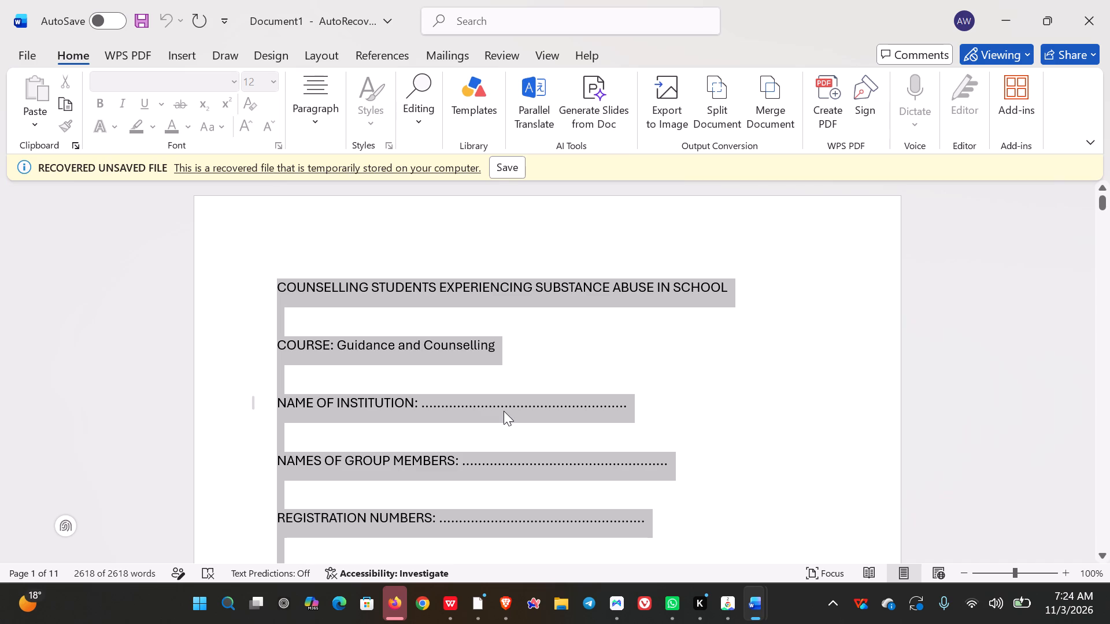
click(435, 607)
click(454, 606)
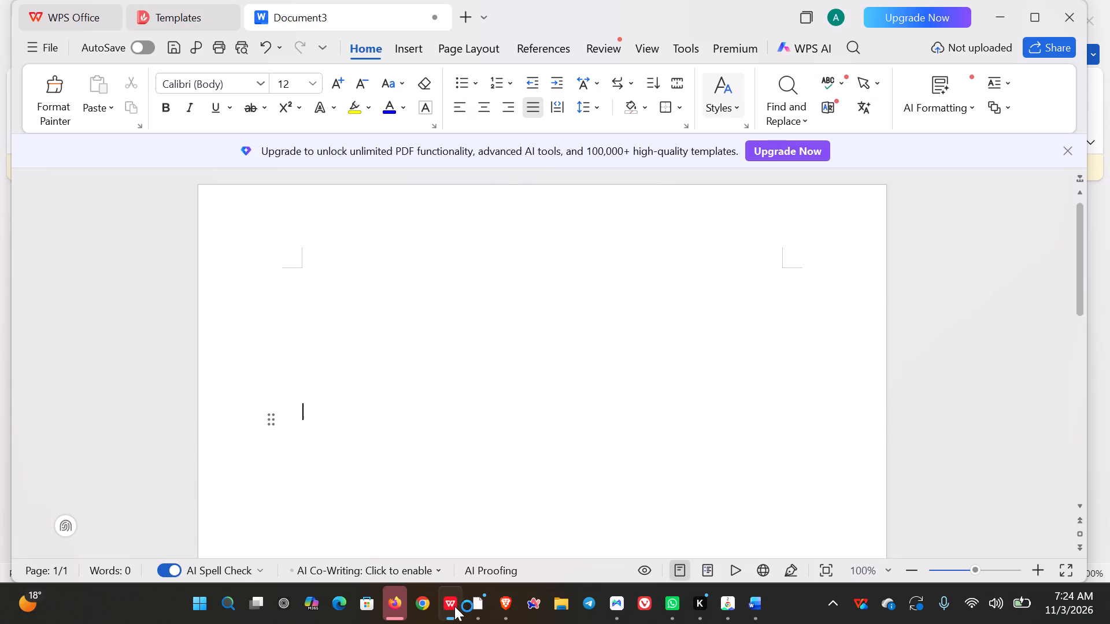
key(ctrl+v)
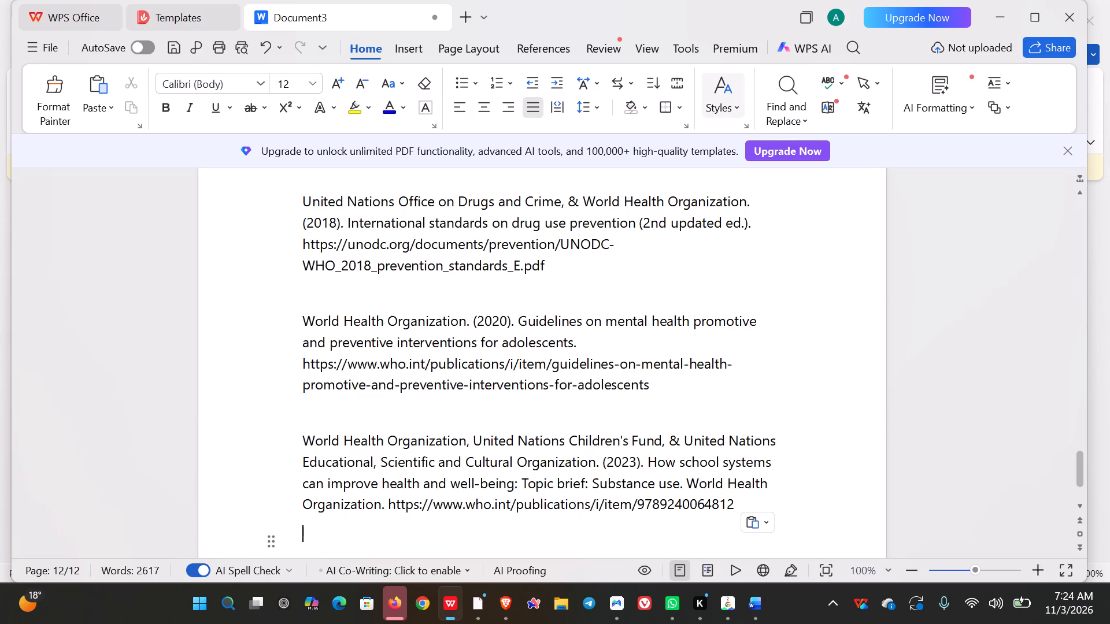
Return to the start of the pasted document and check its page margin presets without changing them.
scroll(436, 343, up, 13)
scroll(436, 343, up, 20)
scroll(436, 343, up, 20)
scroll(436, 343, up, 15)
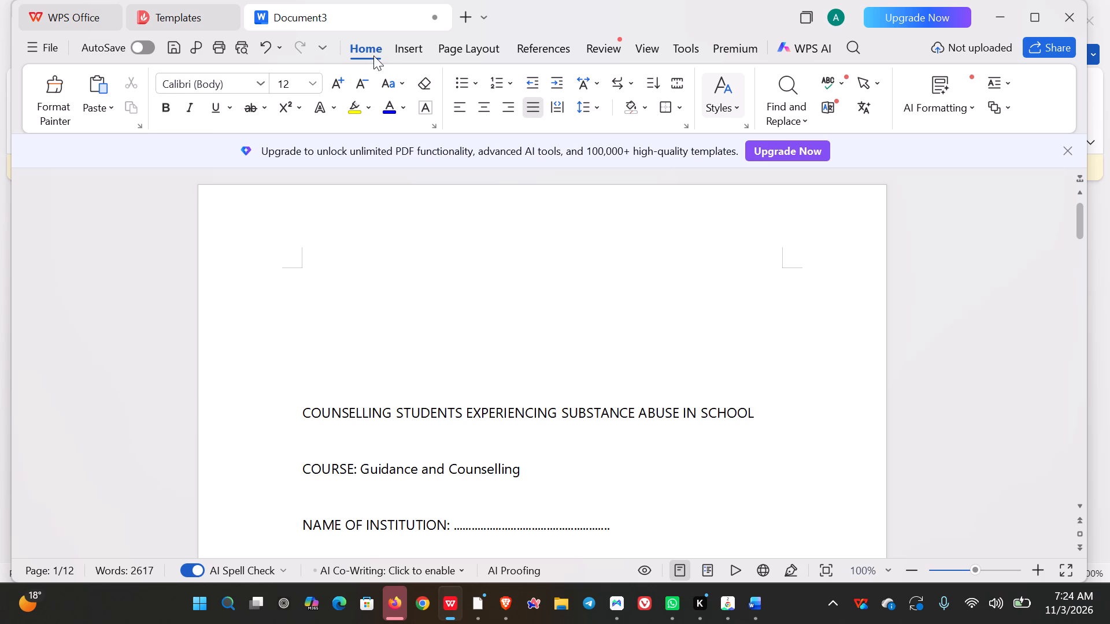
click(461, 44)
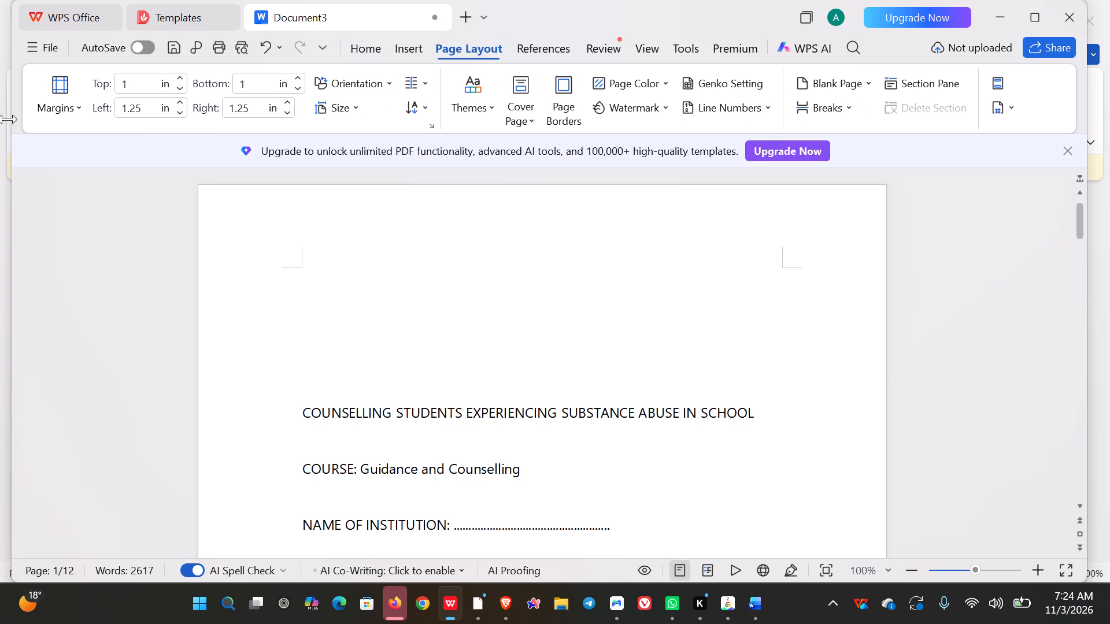
click(57, 87)
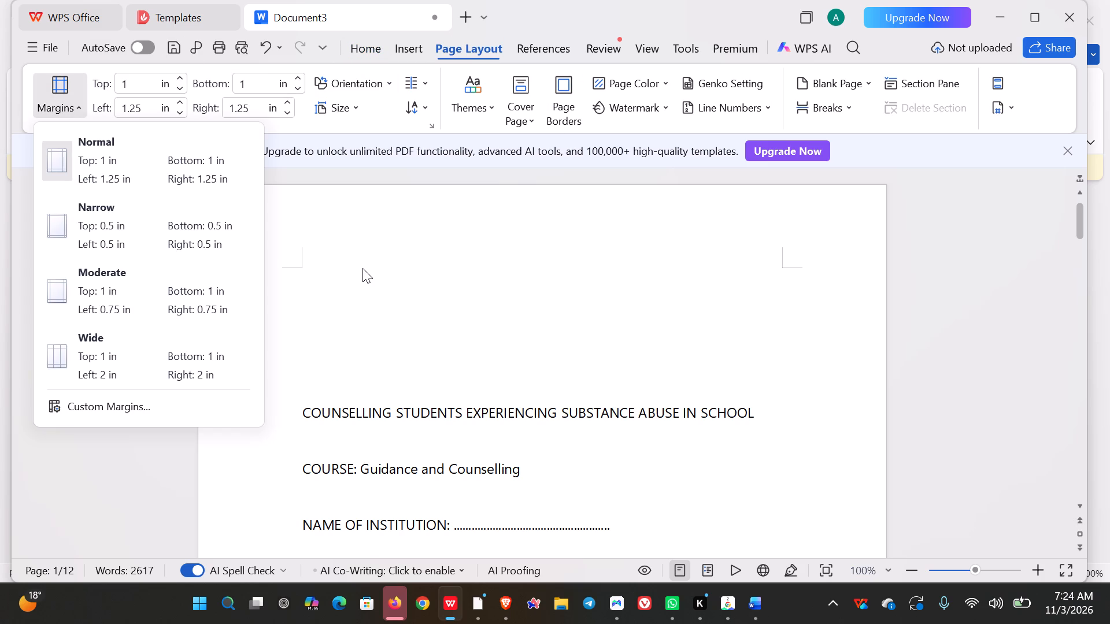
click(362, 268)
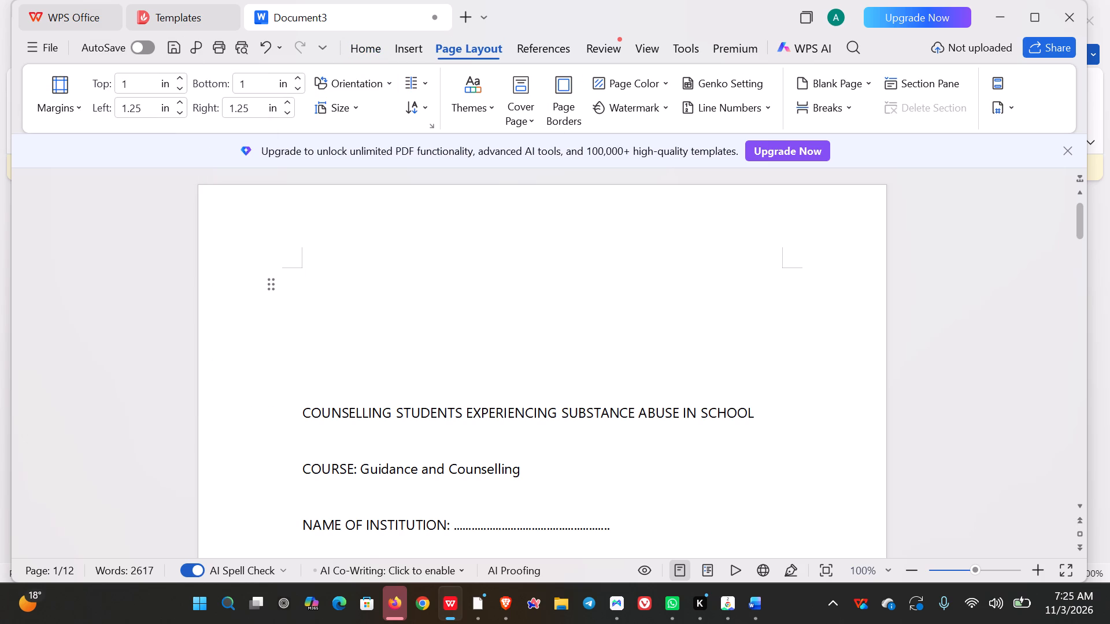
scroll(400, 347, down, 1)
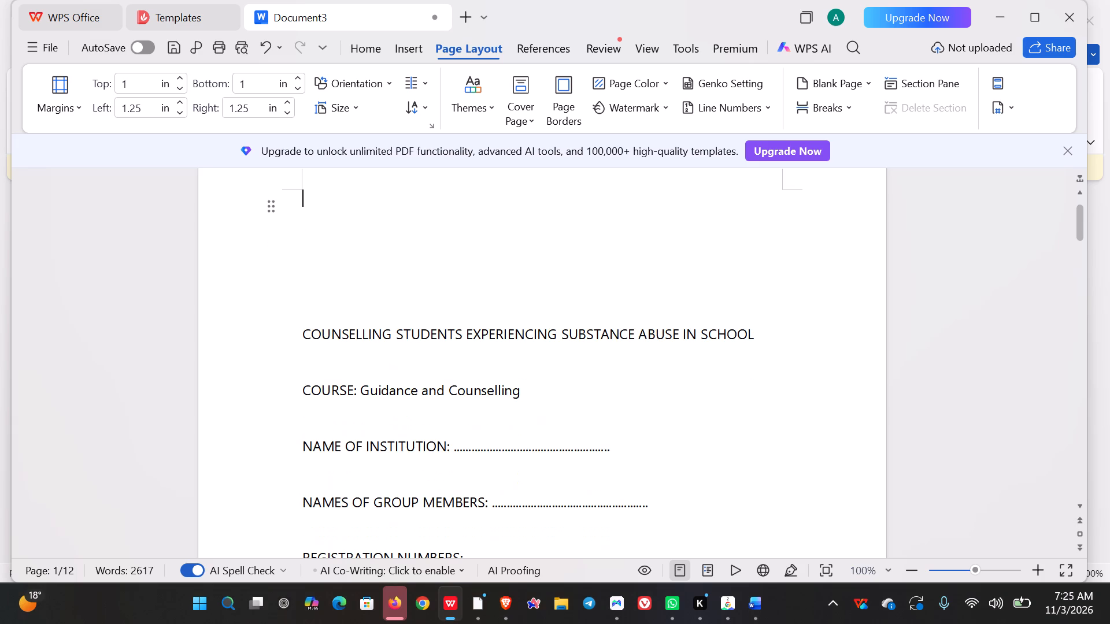
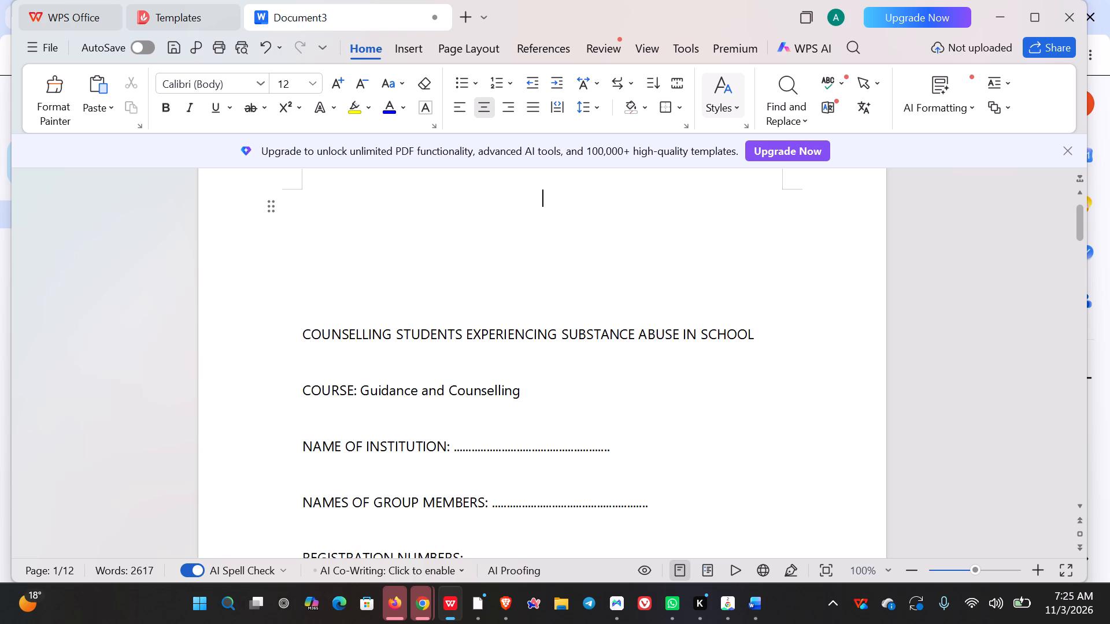
Check the tutorial's title page example, then enter MURANG'A UNIVERSITY OF TECHNOLOGY on the centred first line of Document3 in WPS Office.
click(504, 623)
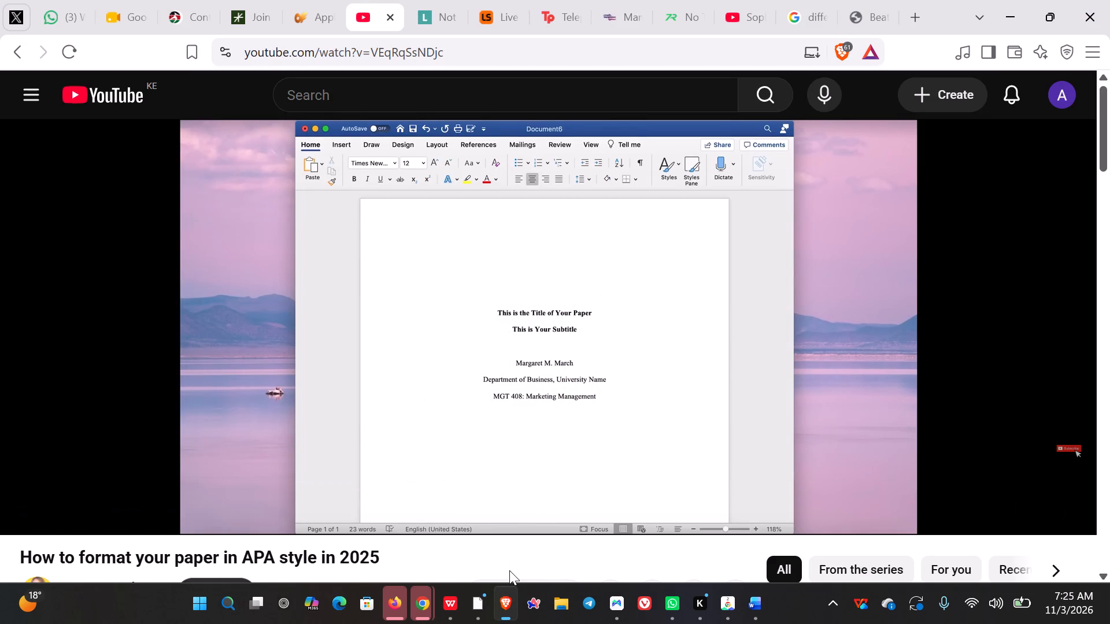
click(461, 616)
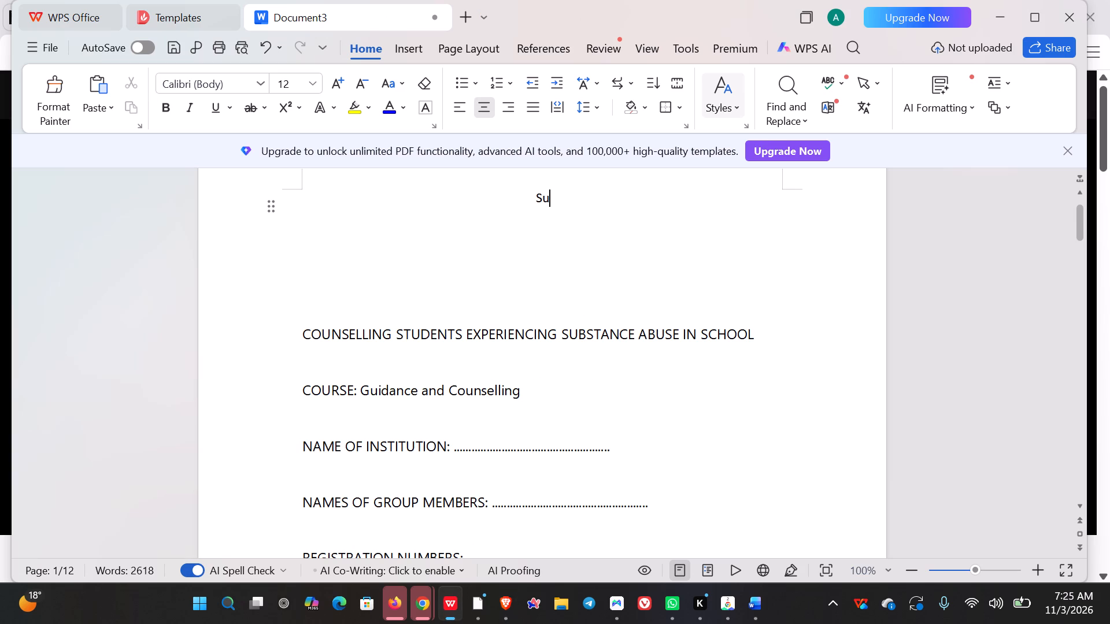
key(BackSpace)
key(BackSpace)
text(MURANG)
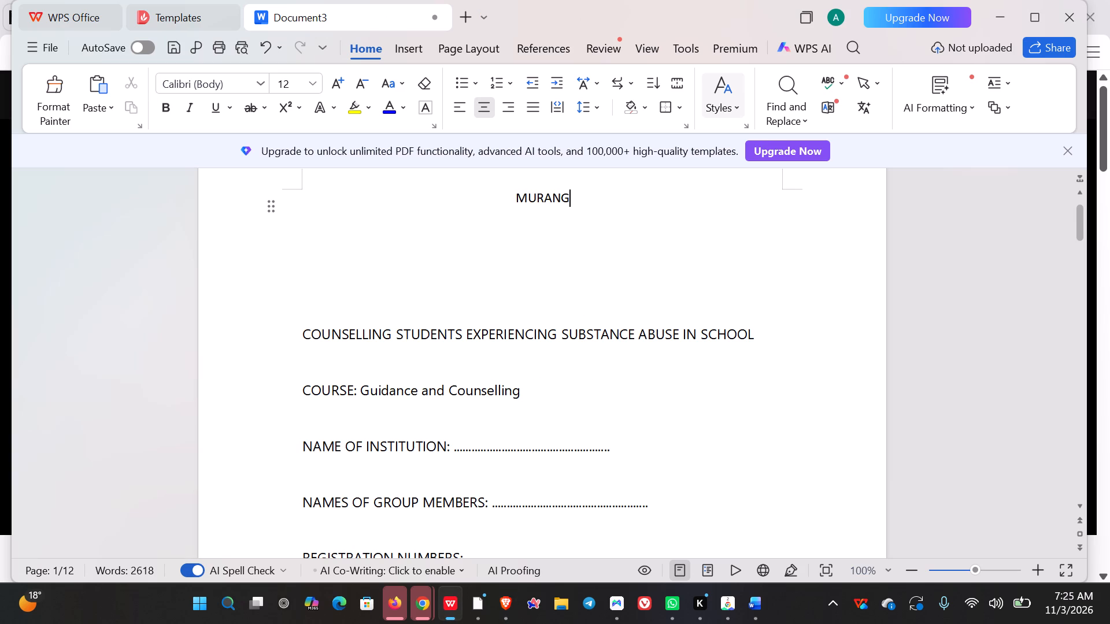
text('A UNIVES)
key(BackSpace)
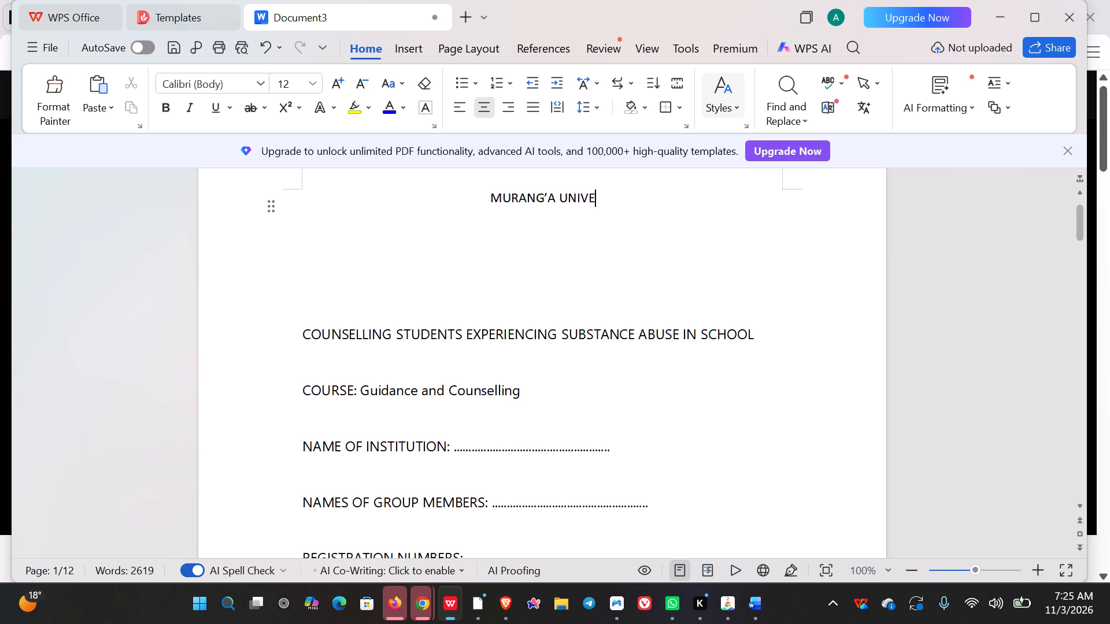
text(RSITY OF TECHNOLOGY)
key(space)
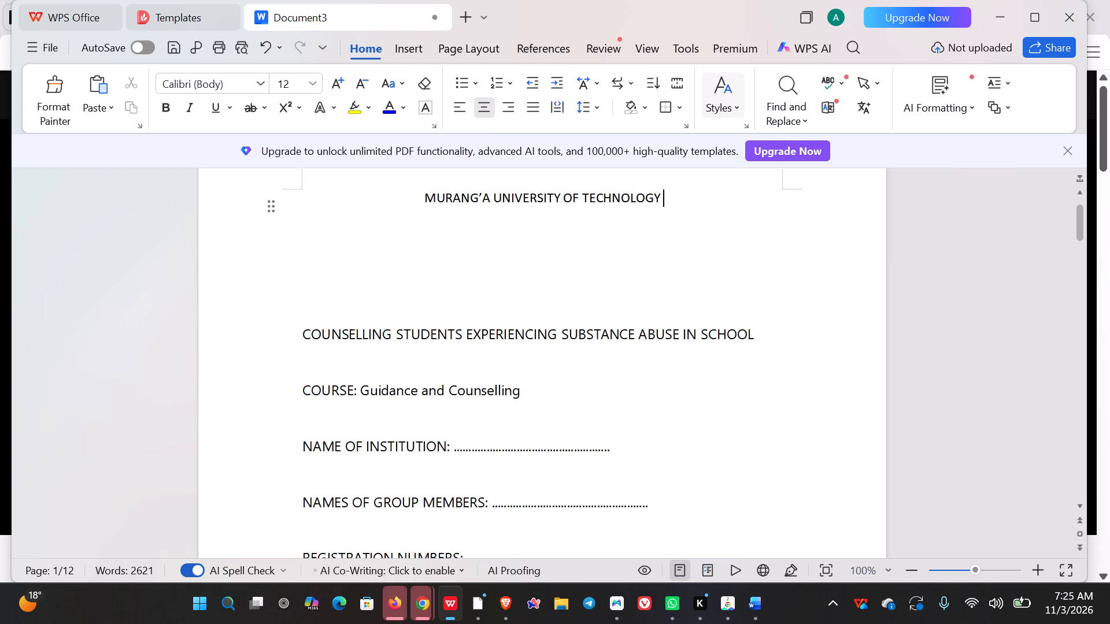
Make the university name line at the top of the title page bold.
triple_click(516, 202)
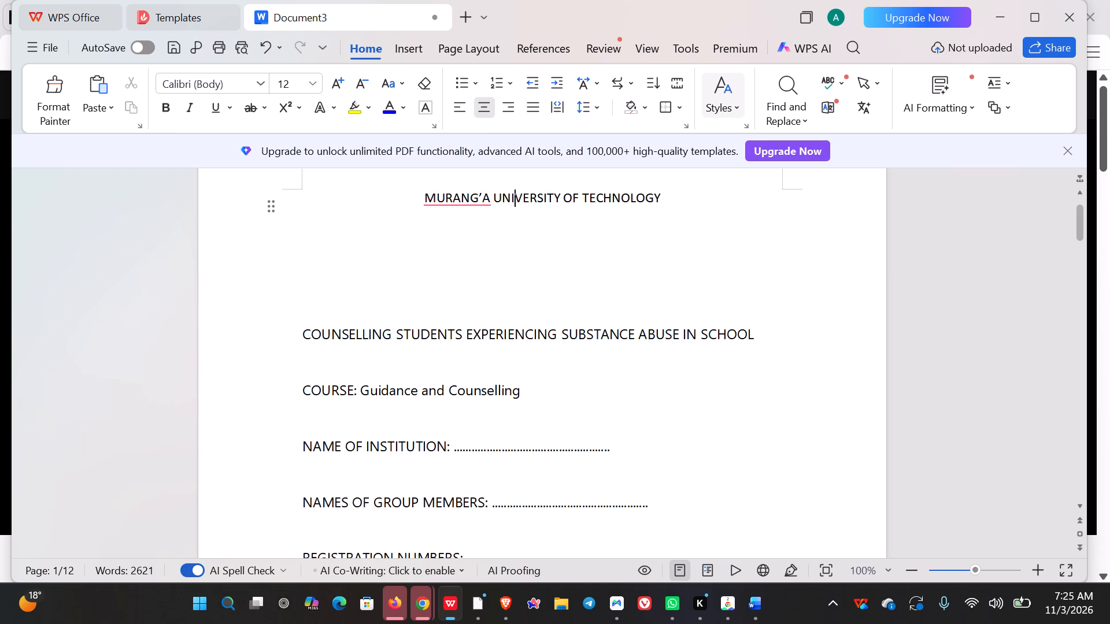
click(516, 202)
triple_click(482, 202)
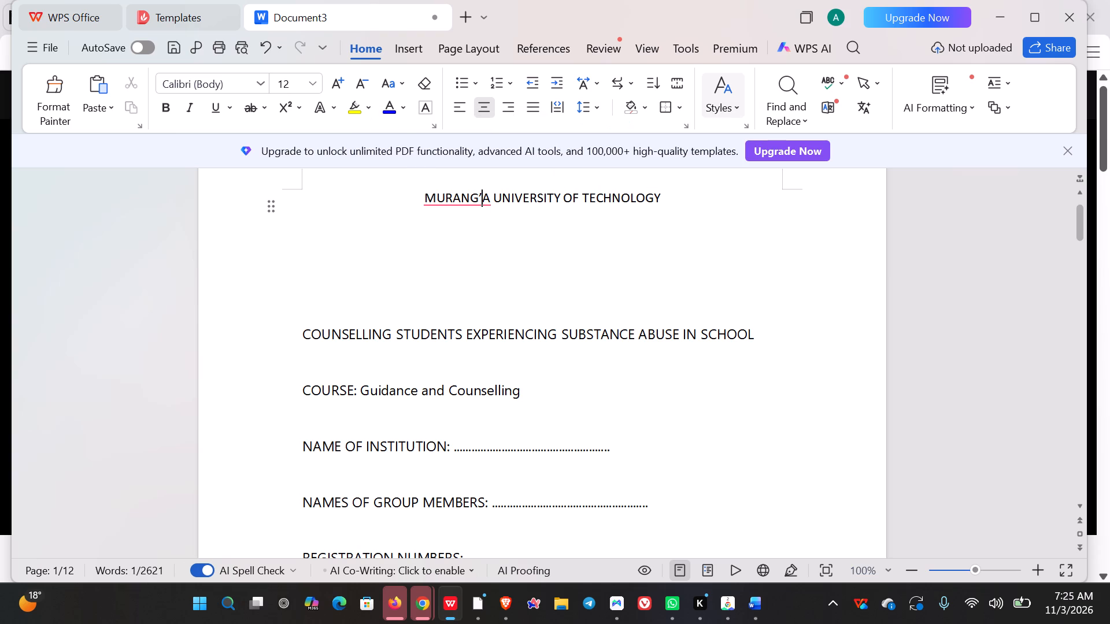
double_click(482, 202)
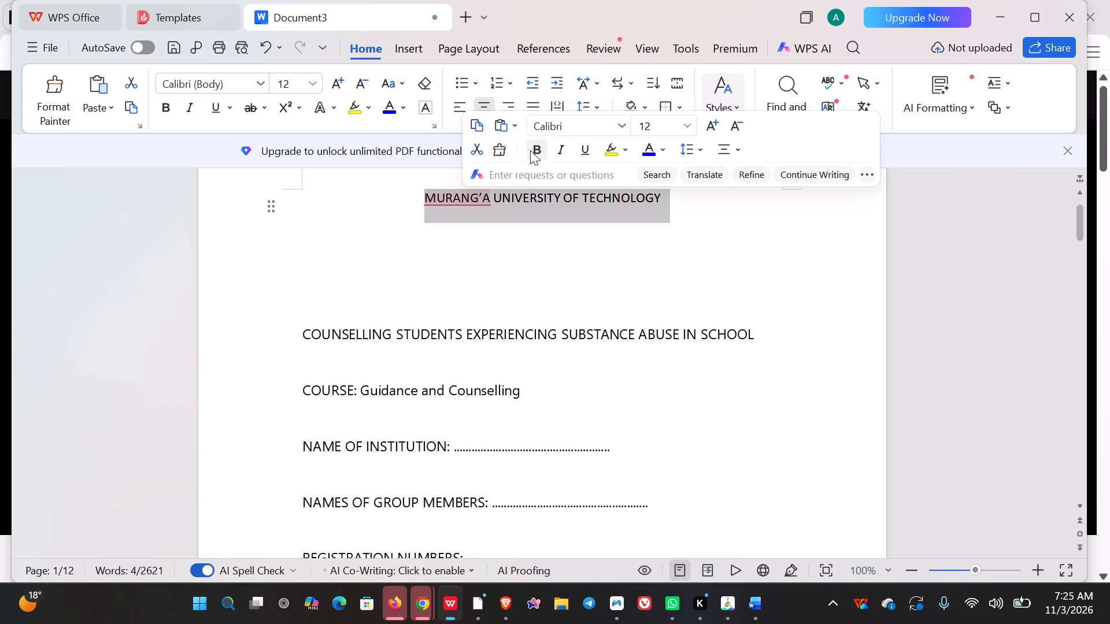
click(530, 150)
click(536, 209)
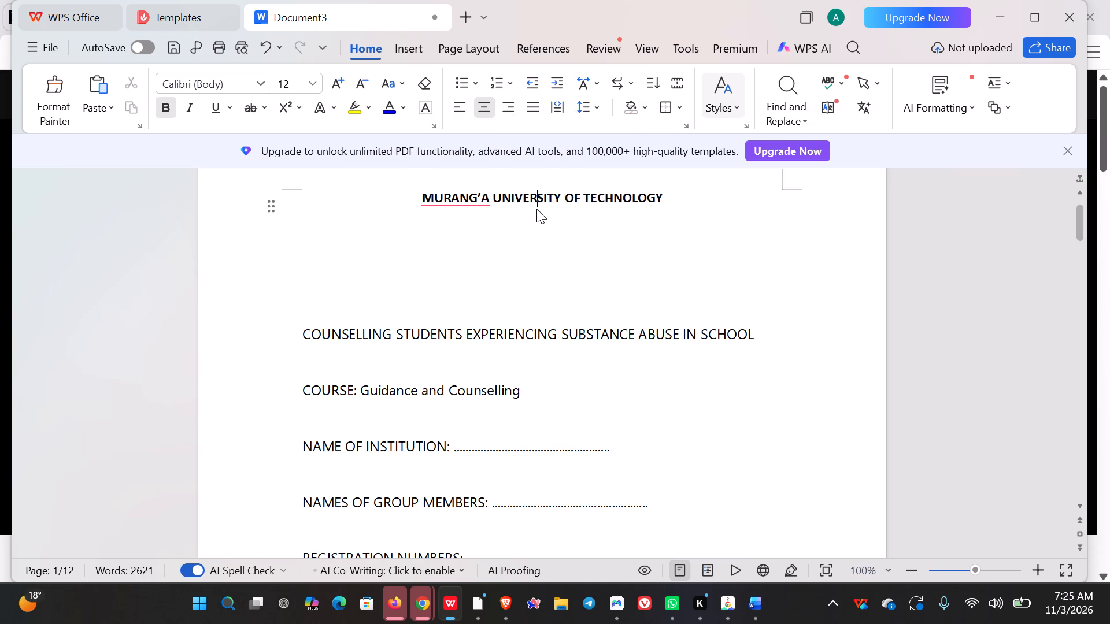
key(ctrl+b)
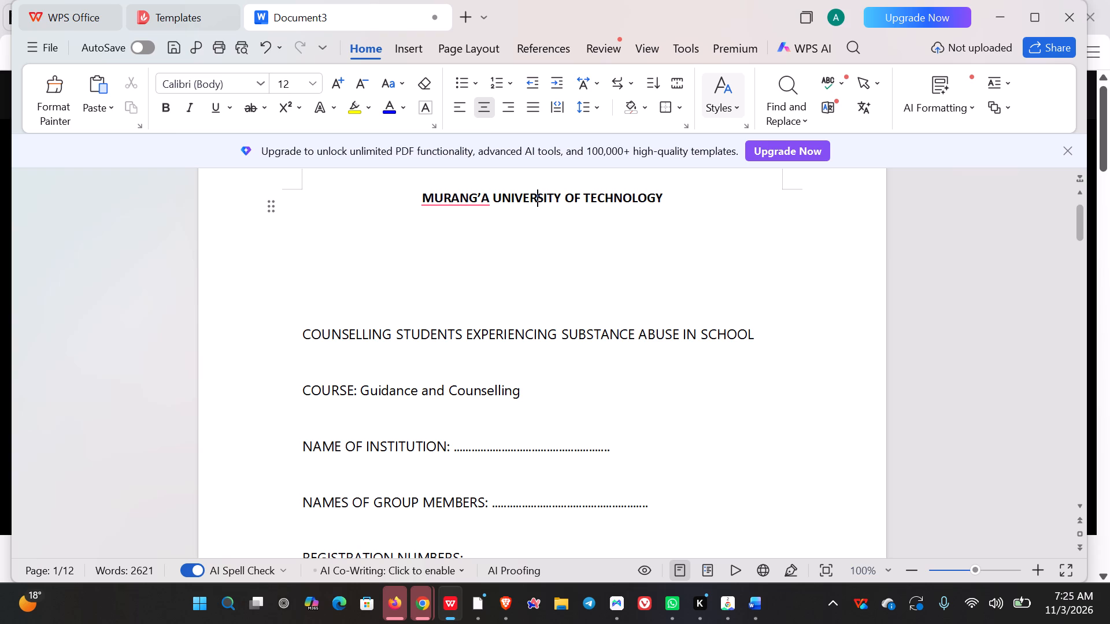
Ignore the spelling suggestion for MURANG'A and return to the end of the university name line.
click(478, 195)
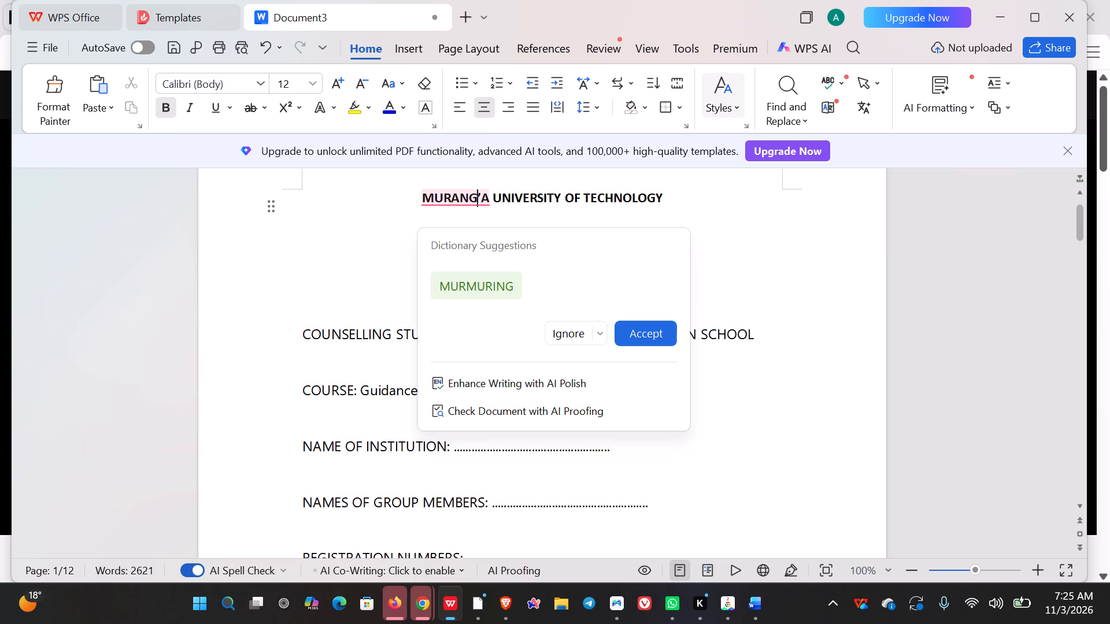
click(571, 341)
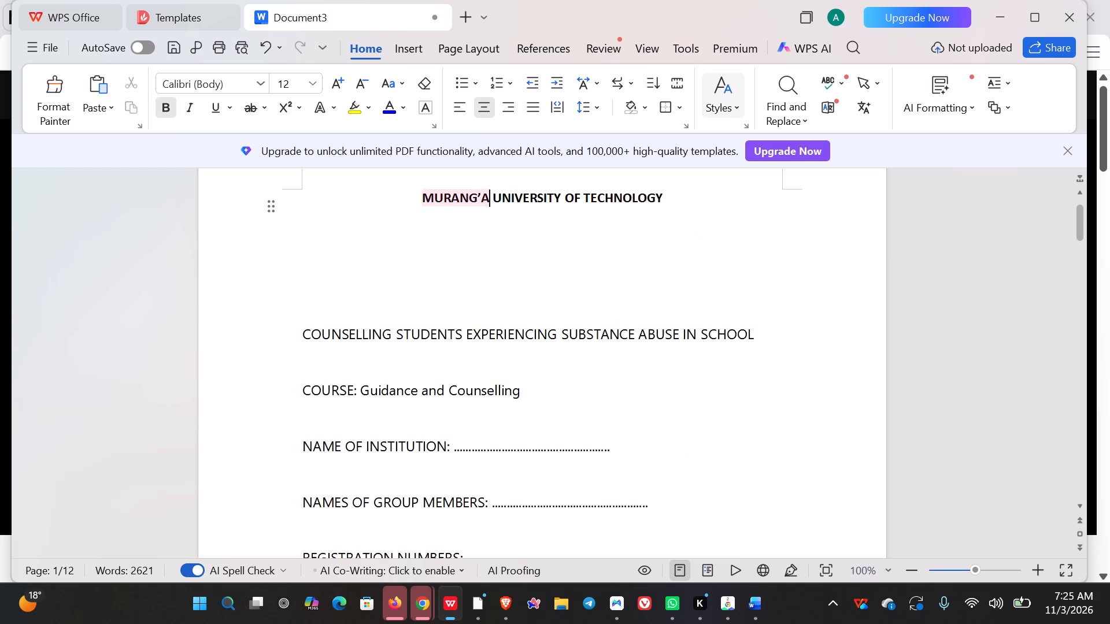
click(699, 181)
Recheck the tutorial's title page, then add a bold "UNIT NAME:" line beneath the university name in WPS Office.
click(512, 599)
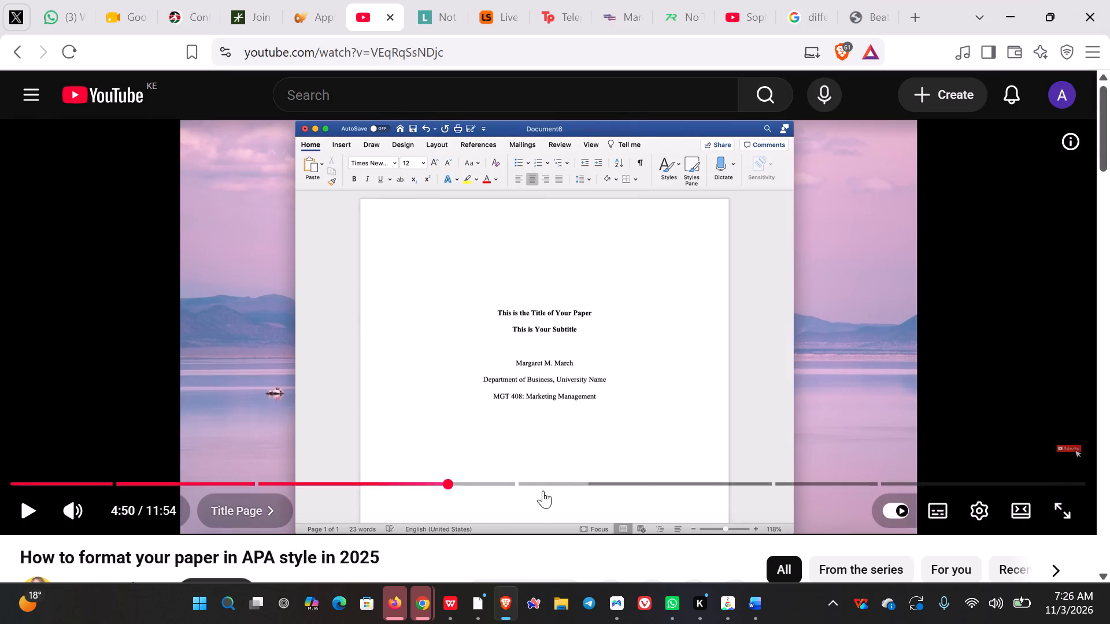
click(441, 604)
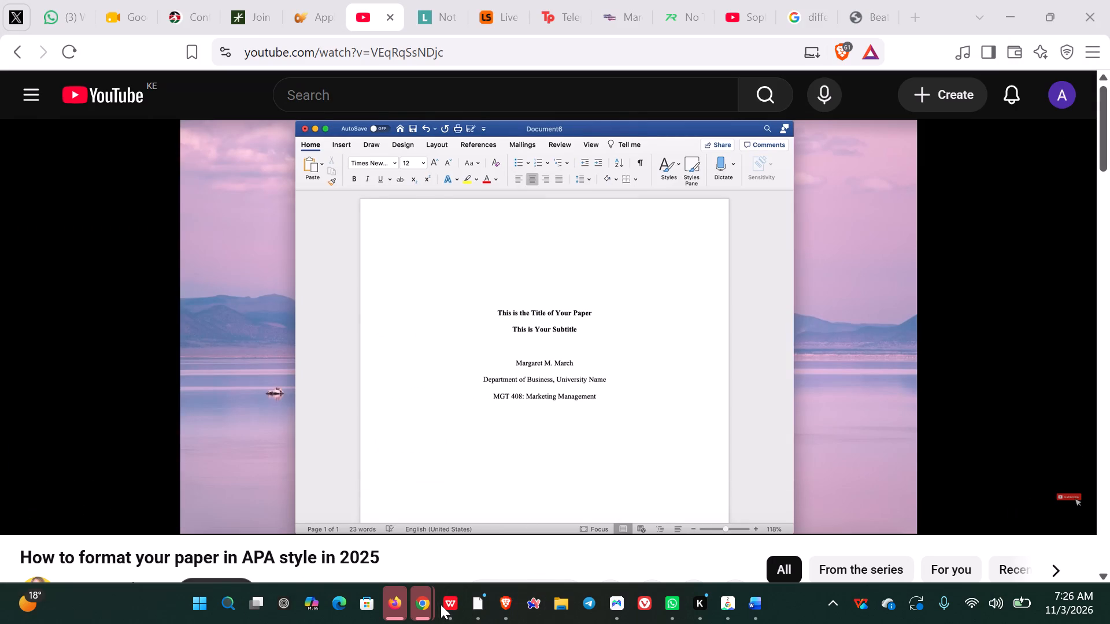
click(450, 606)
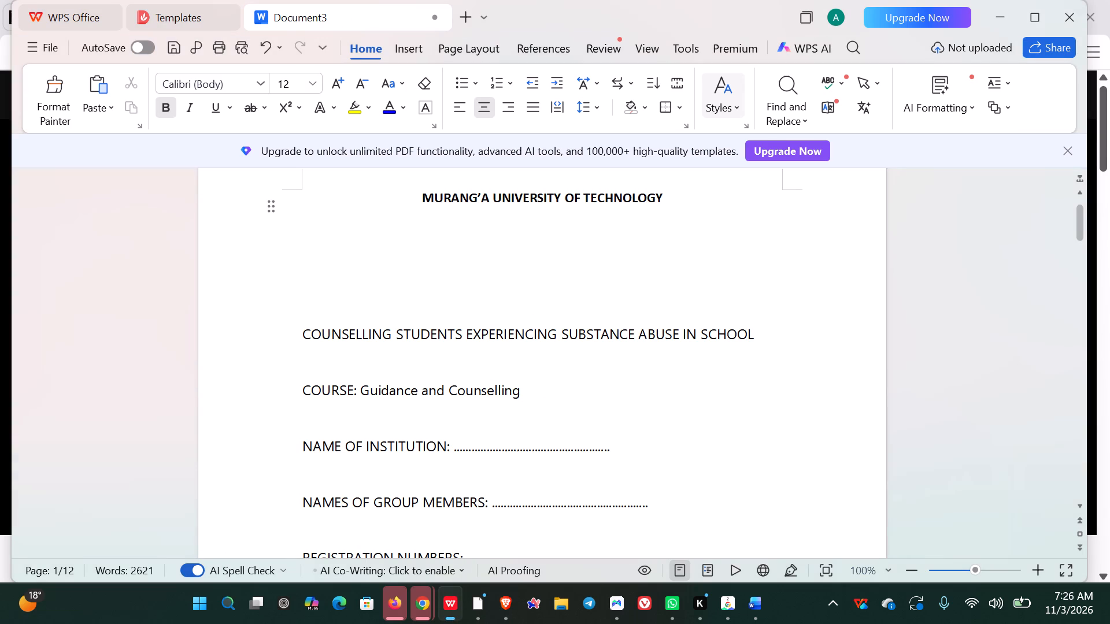
key(shift+Return)
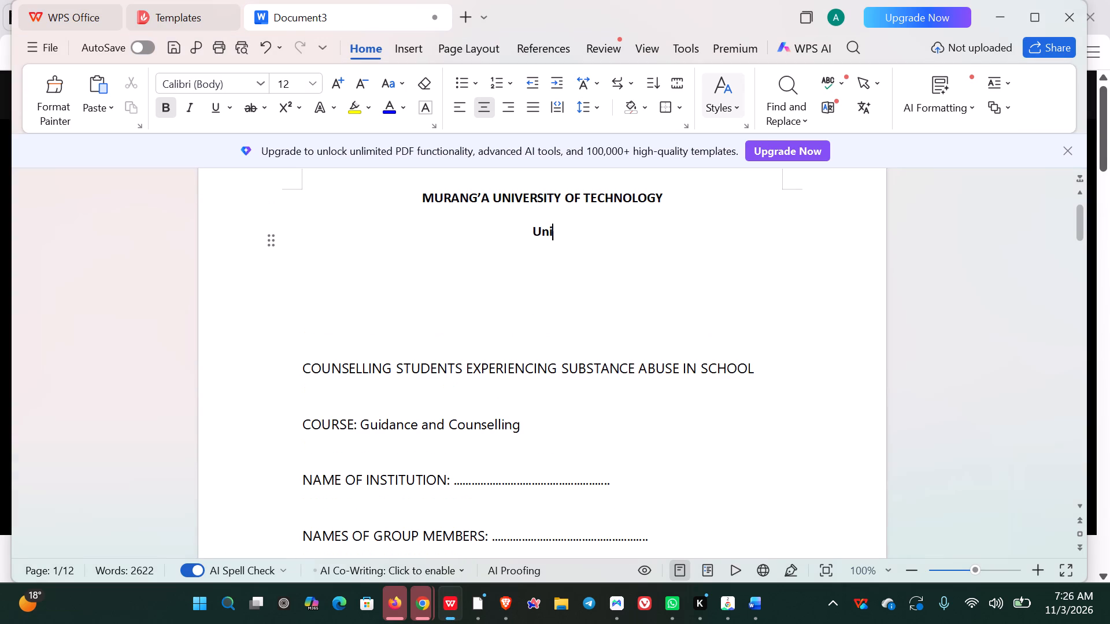
key(BackSpace)
text(NIT)
key(space)
text(NAME)
key(apostrophe)
key(BackSpace)
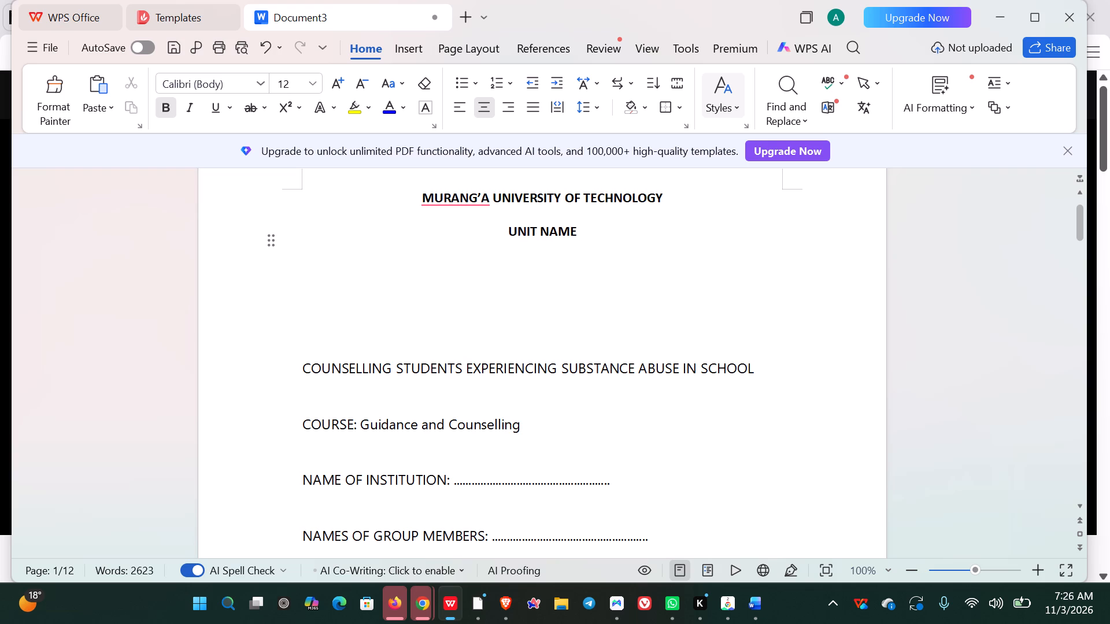
key(semicolon)
key(BackSpace)
text(:)
key(space)
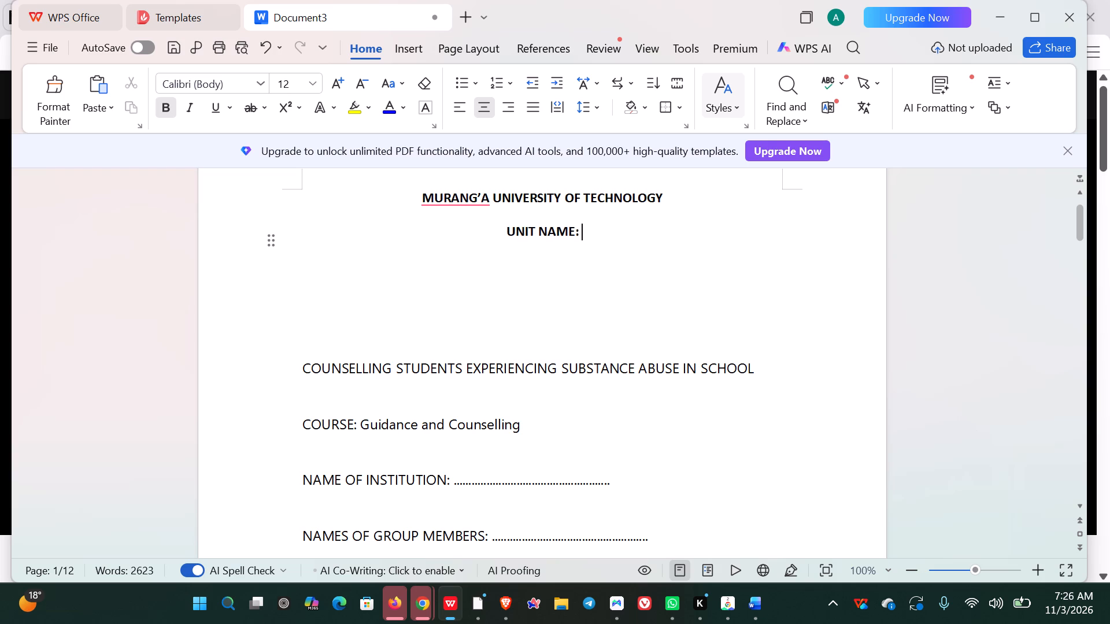
Add the line "UNIT CODE: TDP 401" beneath the unit name line.
key(shift+Return)
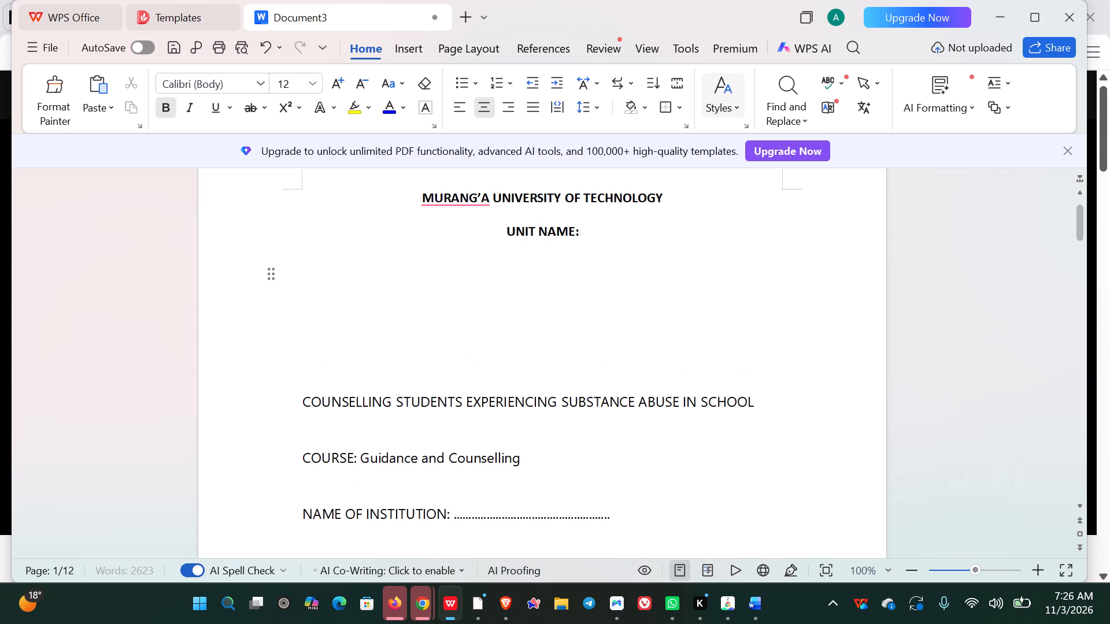
text(UNIT CODE)
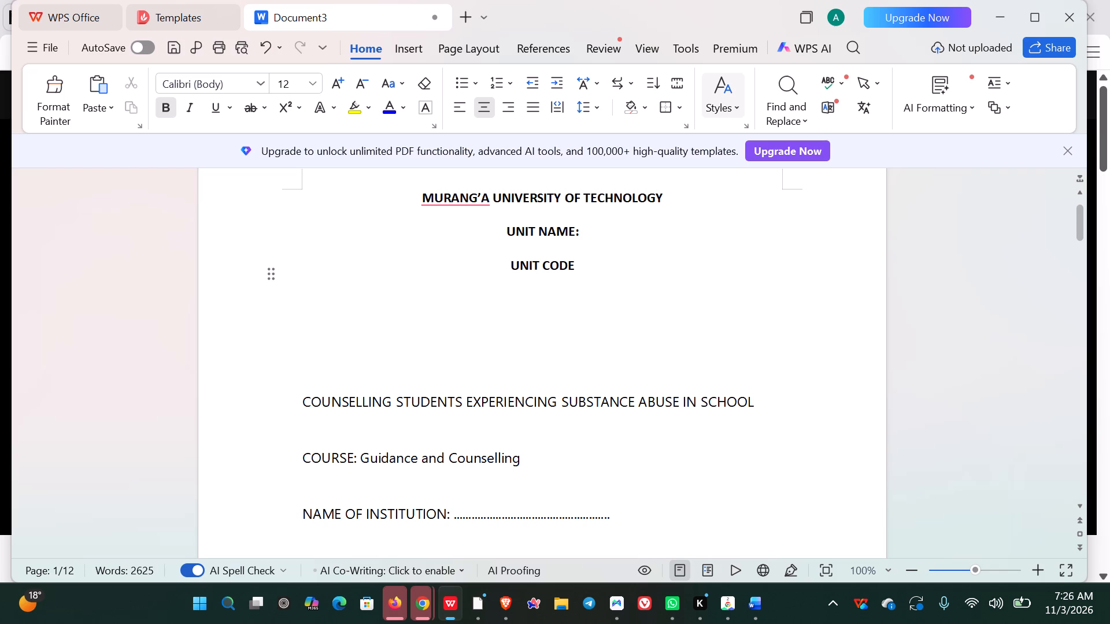
key(shift+quotedbl)
key(BackSpace)
key(shift+bar)
key(BackSpace)
key(shift+colon)
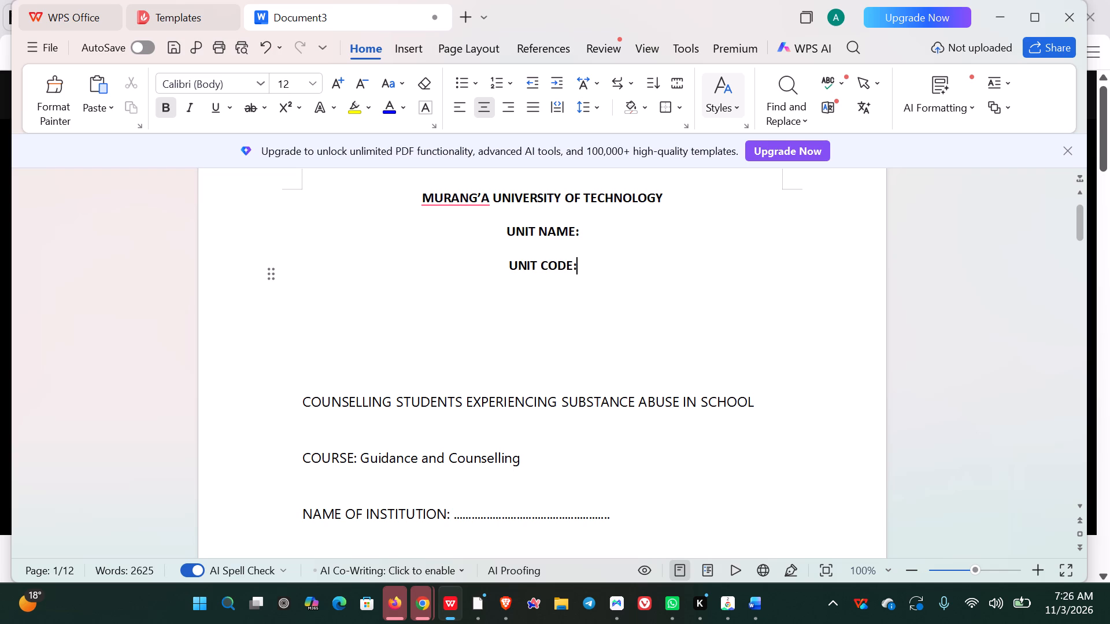
key(space)
text(TDP 401)
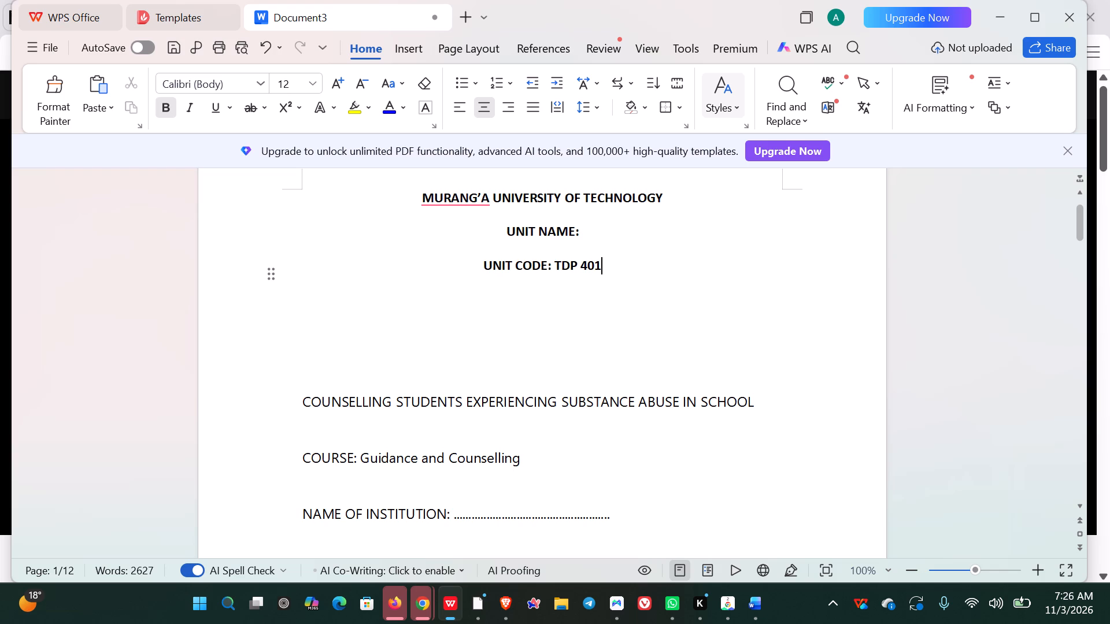
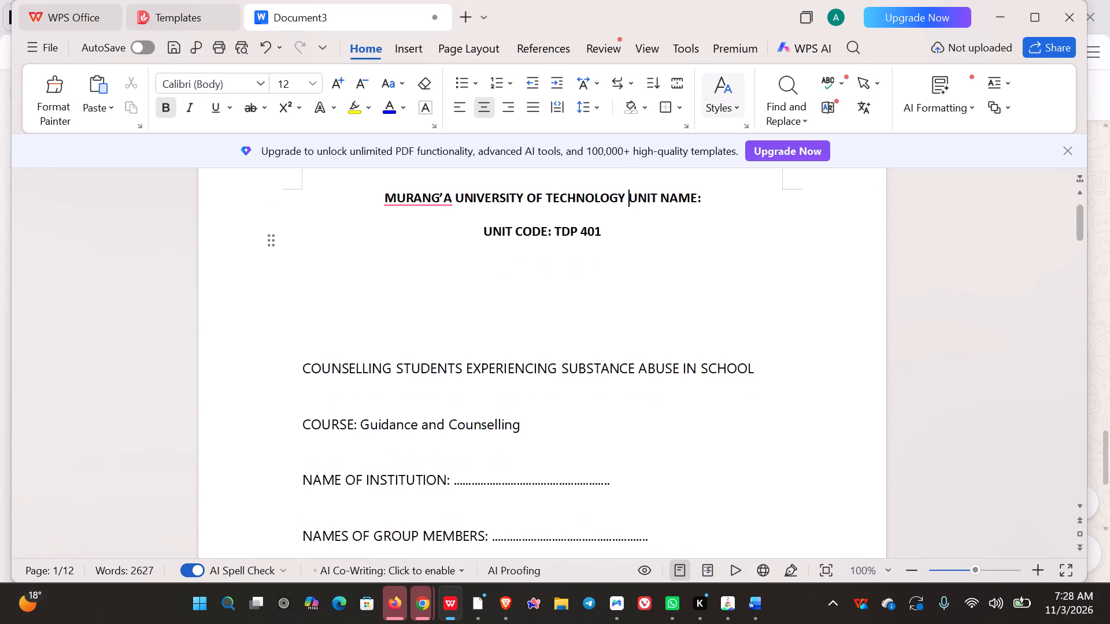
Put "UNIT NAME:" on its own line beneath the university name using a line break.
key(shift+Return)
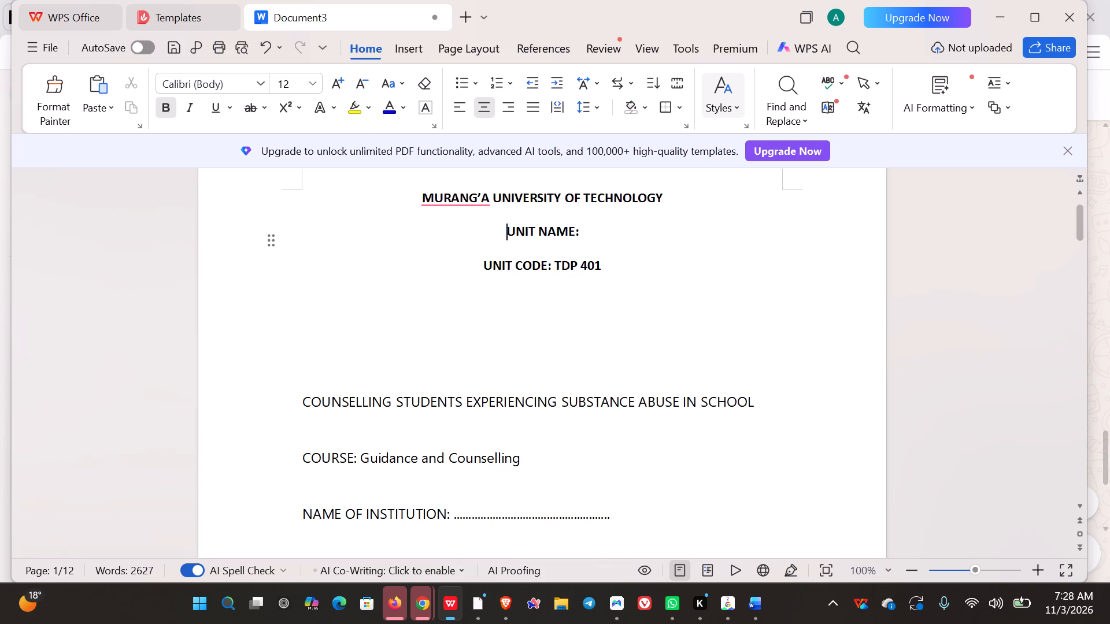
Indent the "UNIT CODE: TDP 401" line slightly by adding two spaces in front of it.
click(482, 264)
key(space)
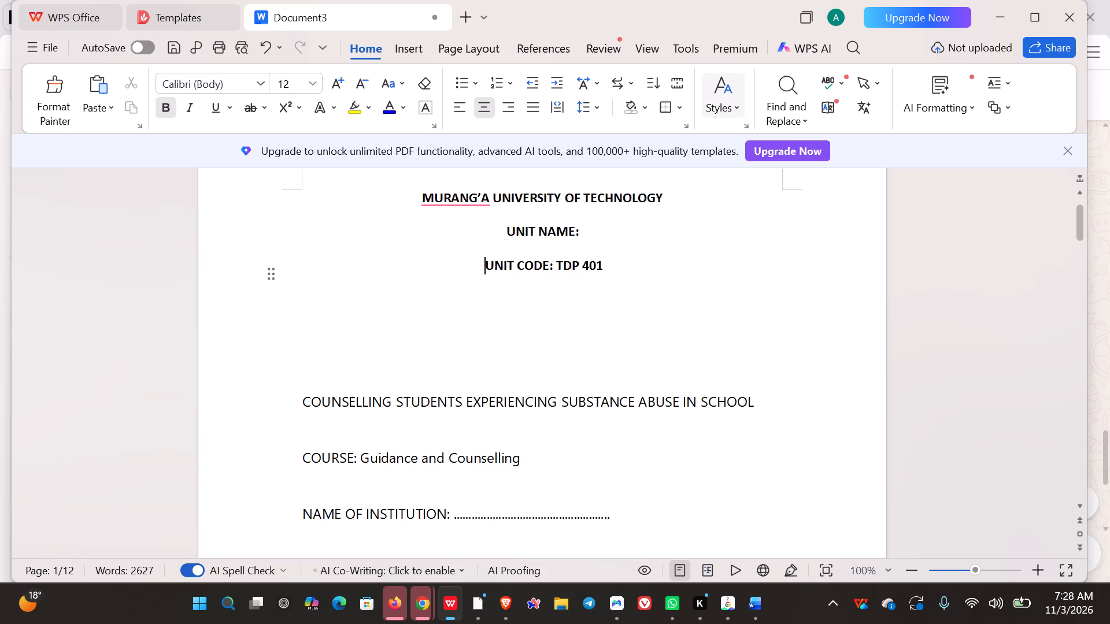
key(space)
key(space)
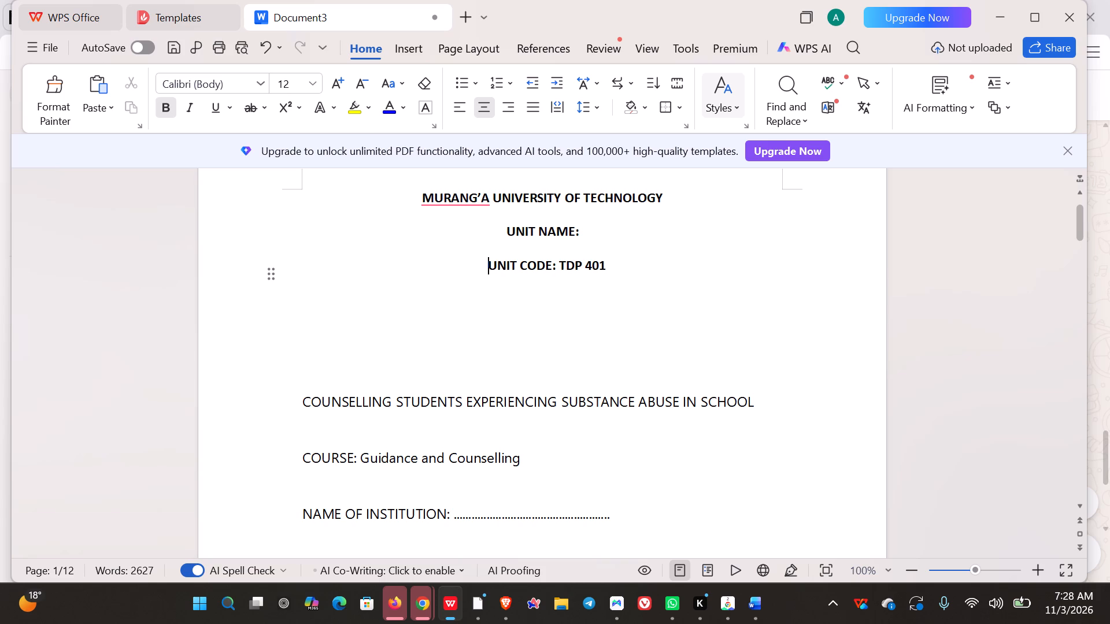
key(BackSpace)
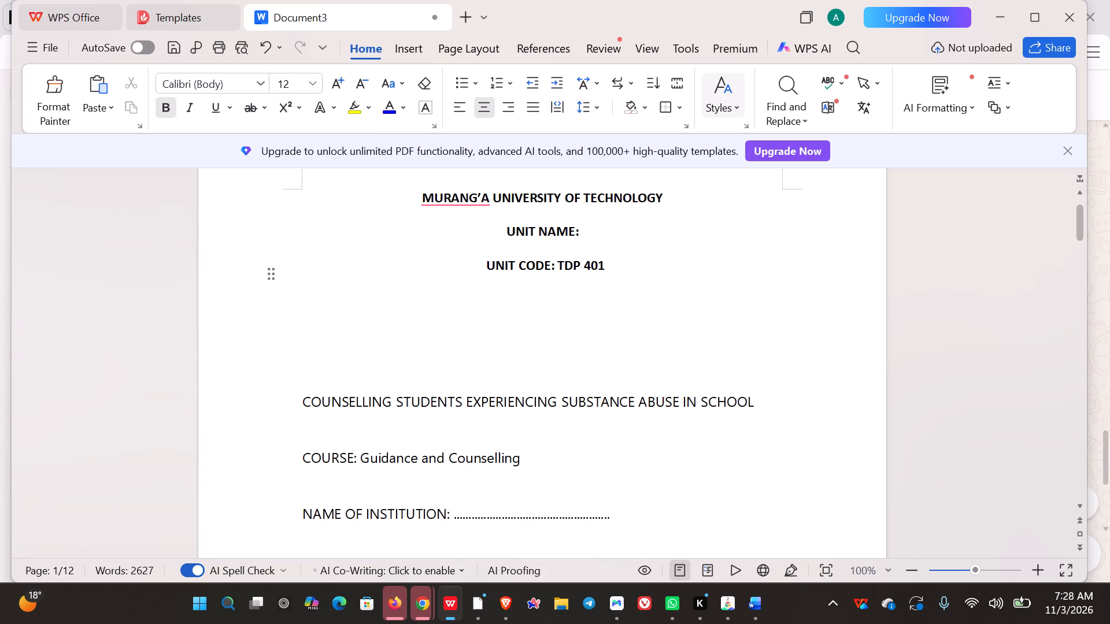
click(462, 209)
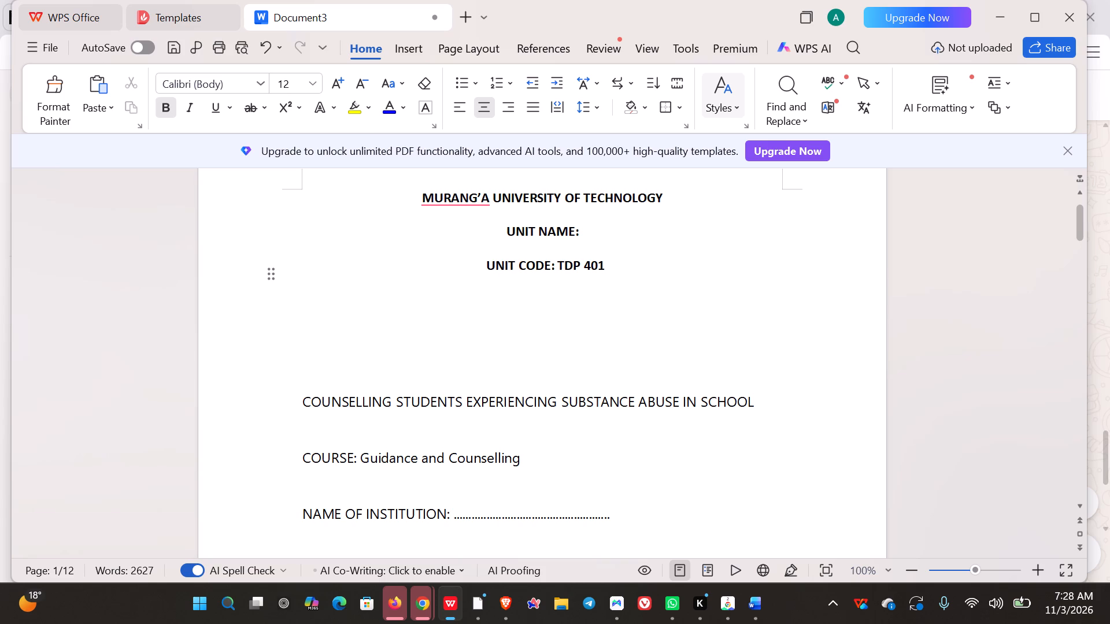
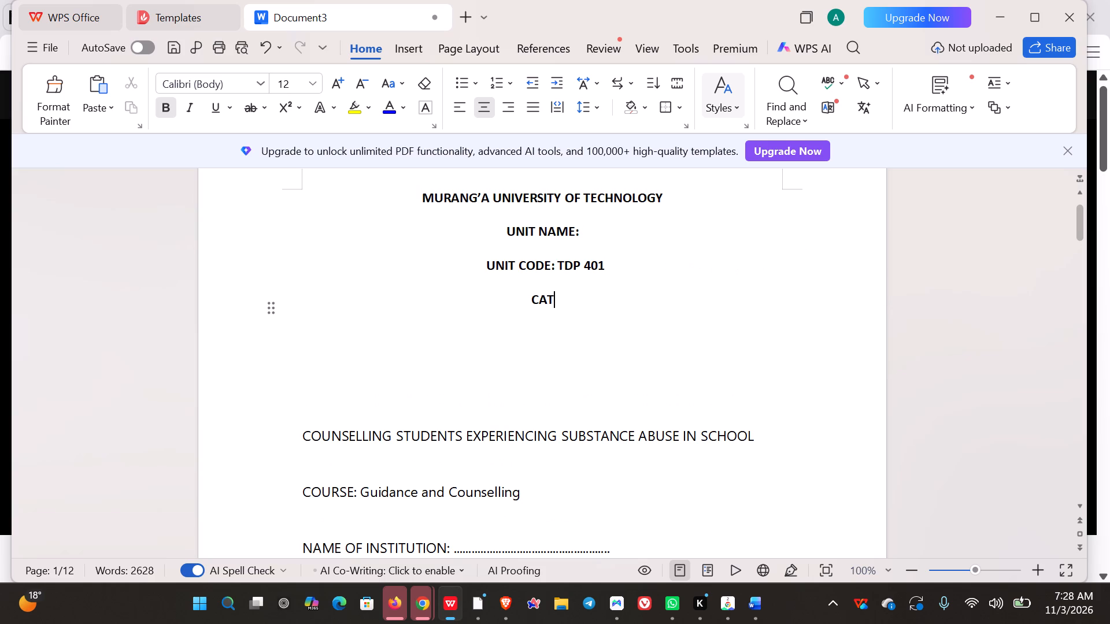
Complete the line below the unit code on the title page so that it reads "CAT 2".
key(space)
text(2)
Add "GROUP 32" below the "CAT 2" line using line breaks, leaving one blank line between them.
key(shift+Return)
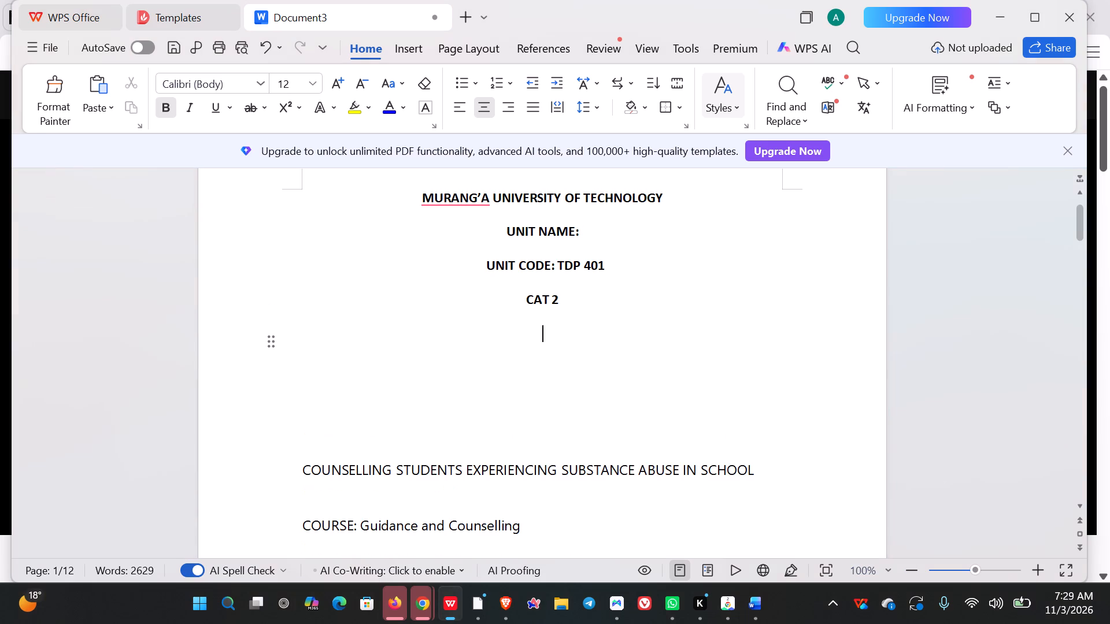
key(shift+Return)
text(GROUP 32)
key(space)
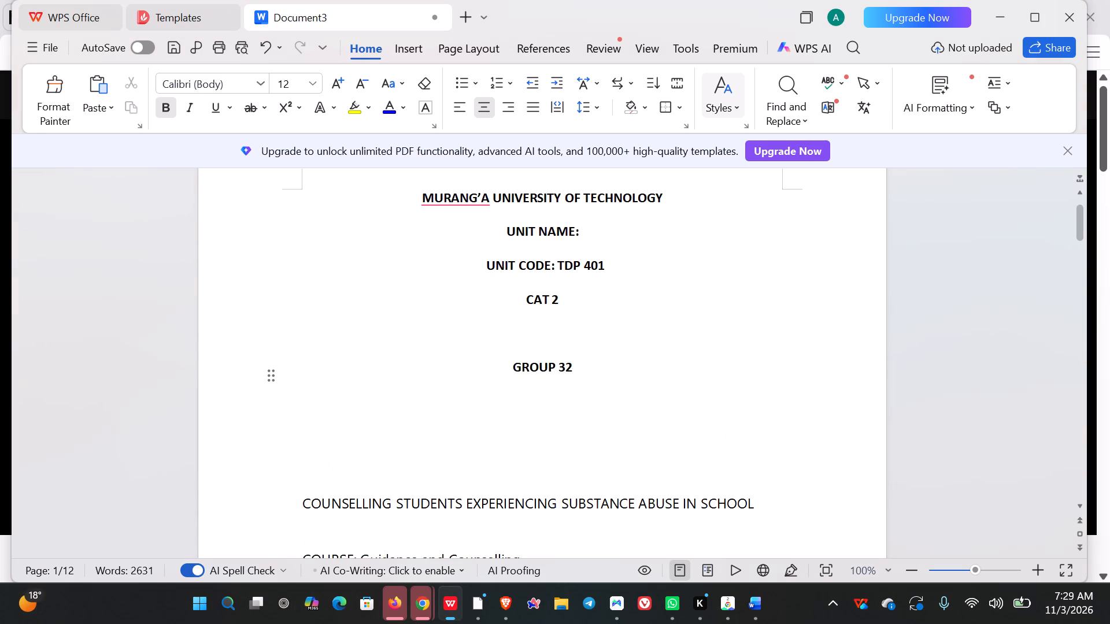
Complete the group line on the title page so that it reads "GROUP 32 MEMBERS" and start a new line below it using a line break.
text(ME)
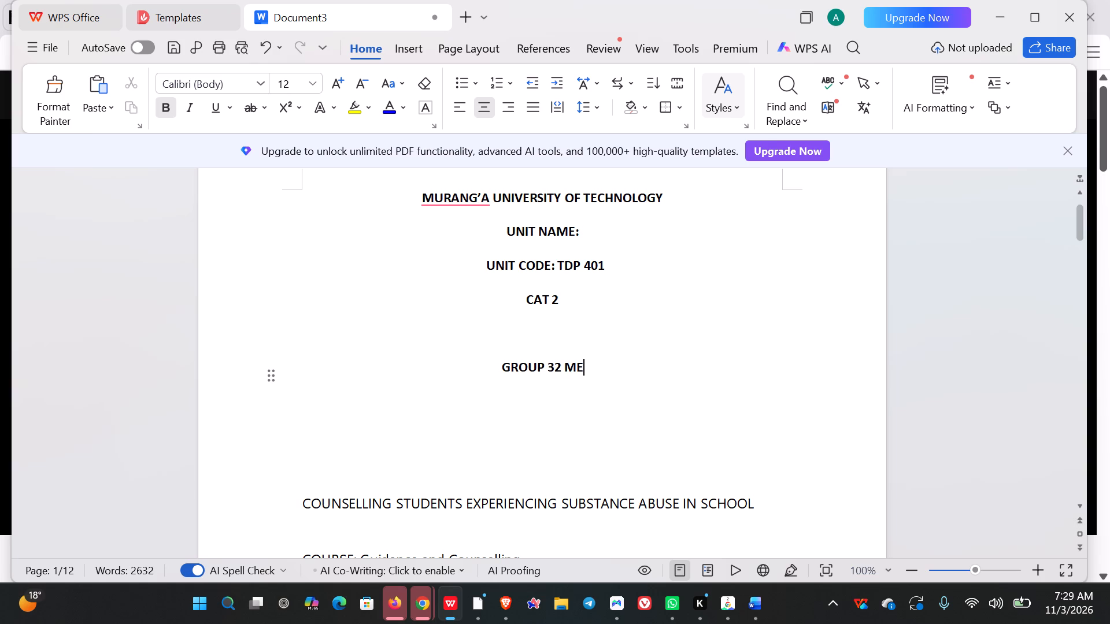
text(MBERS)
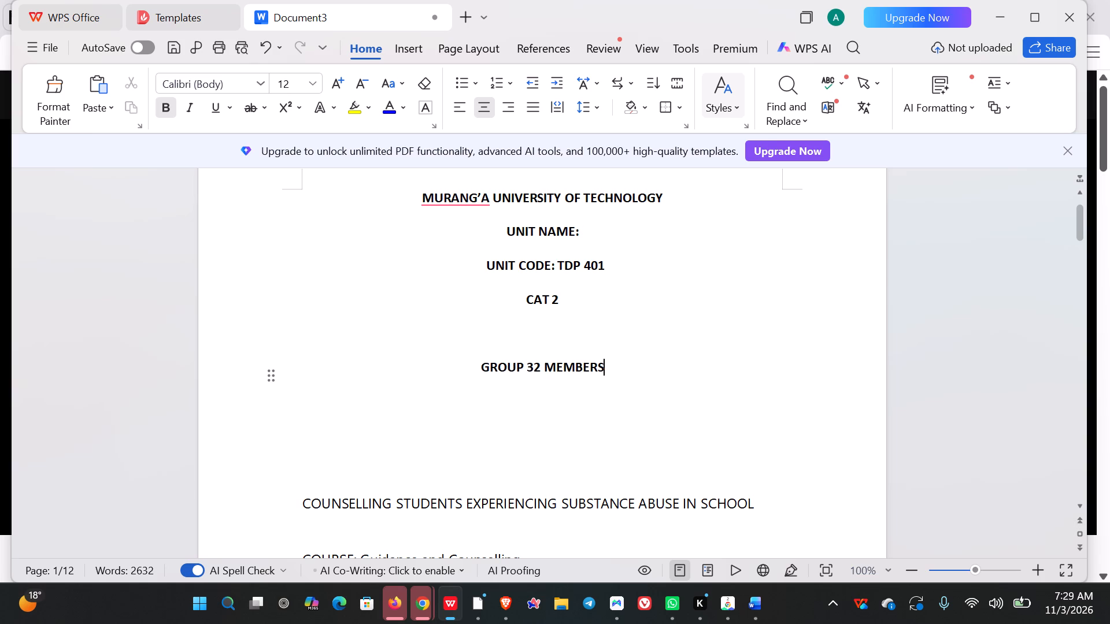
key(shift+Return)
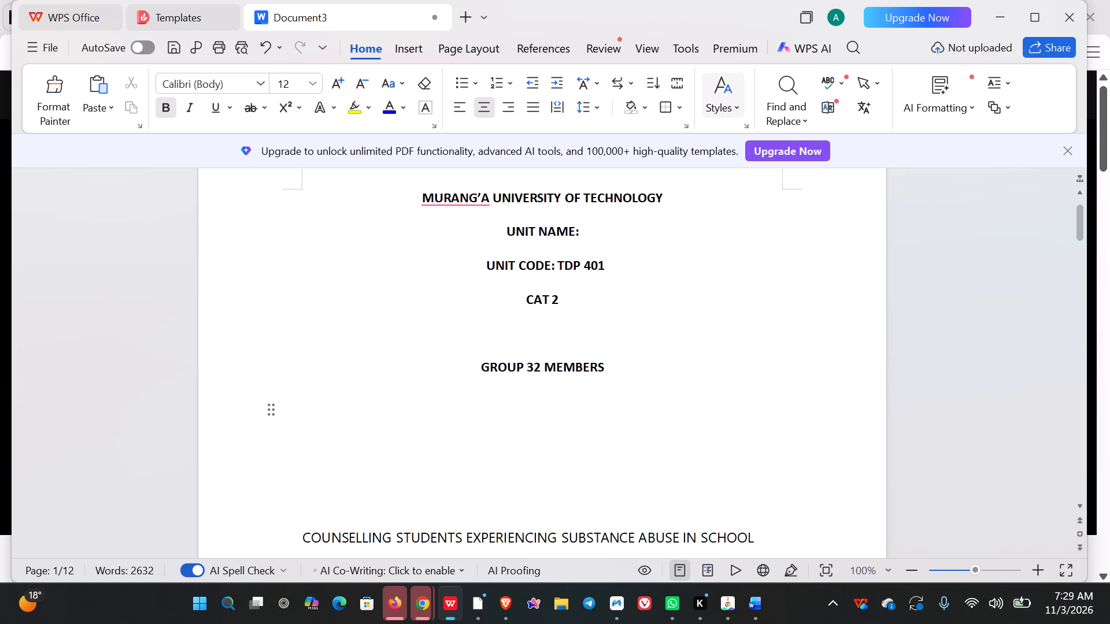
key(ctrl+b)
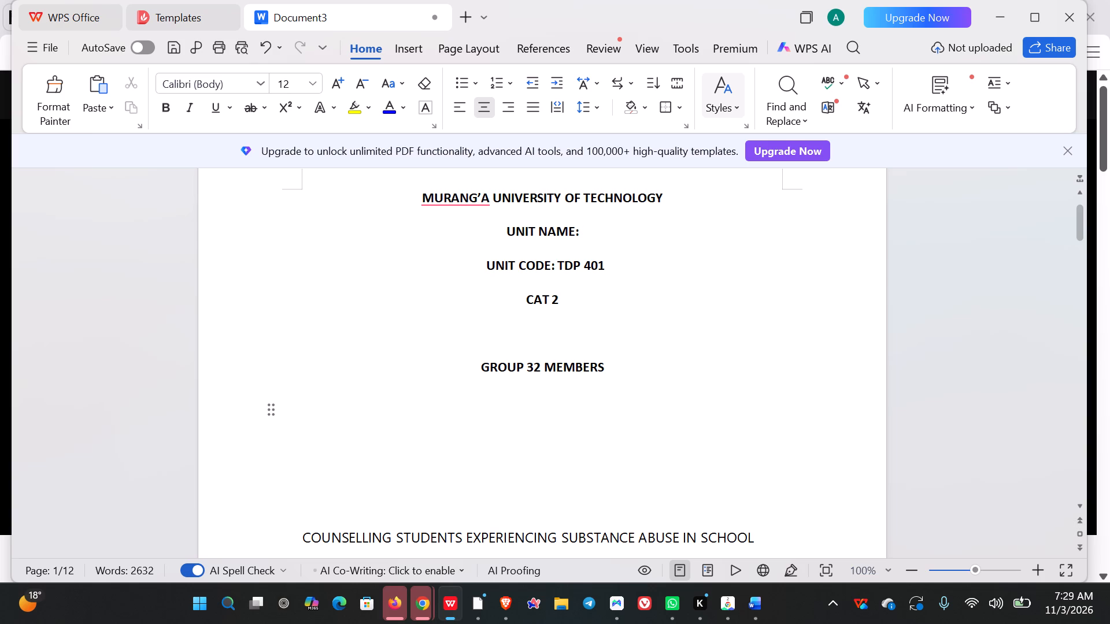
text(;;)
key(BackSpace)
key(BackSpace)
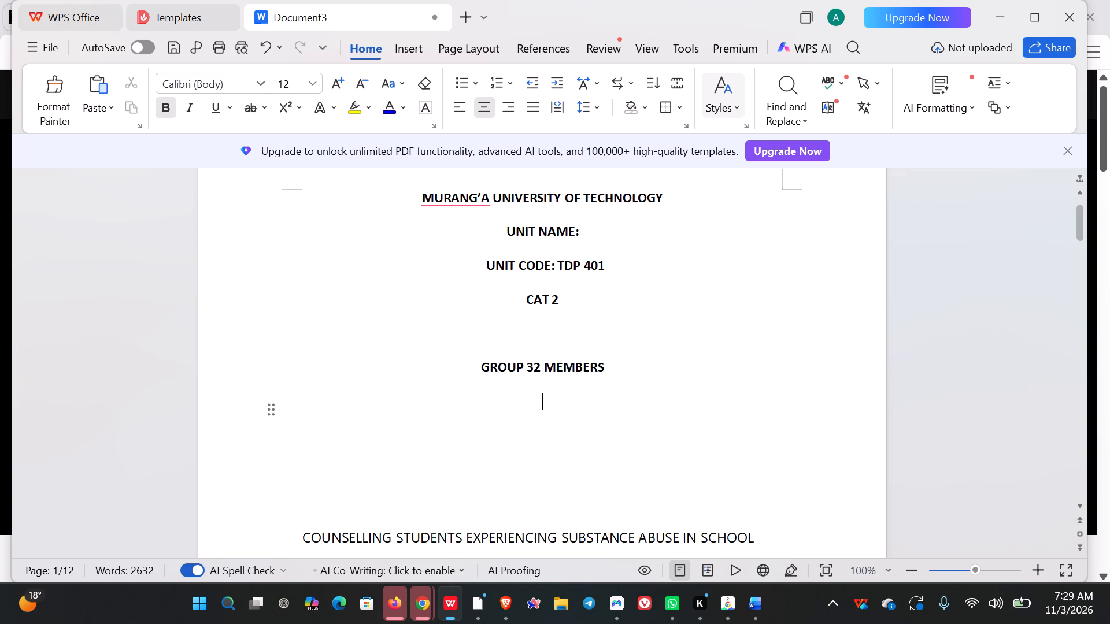
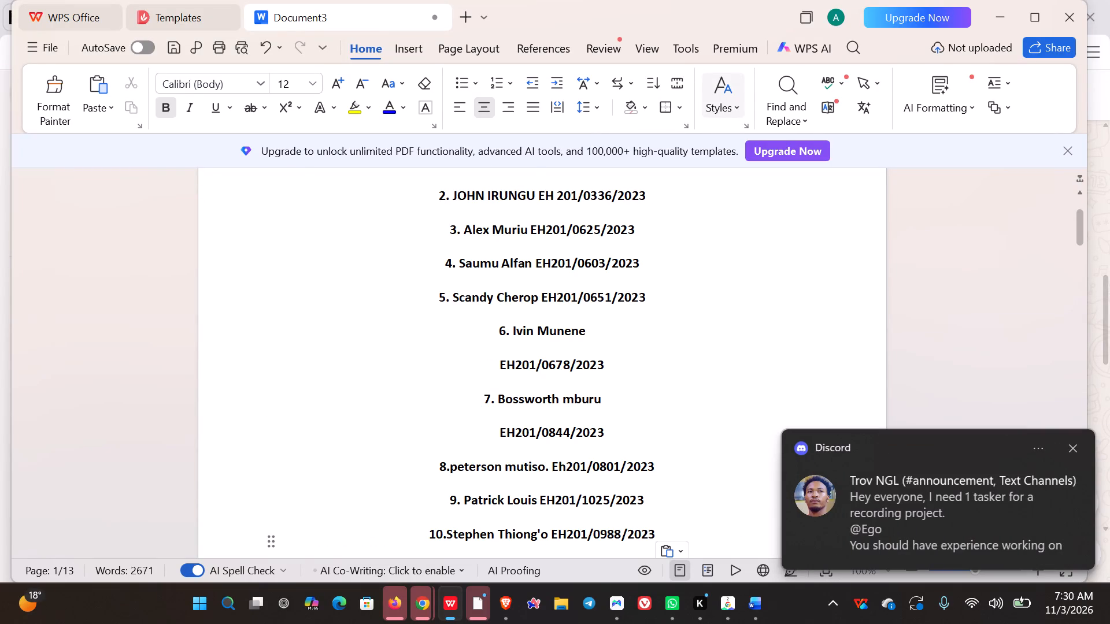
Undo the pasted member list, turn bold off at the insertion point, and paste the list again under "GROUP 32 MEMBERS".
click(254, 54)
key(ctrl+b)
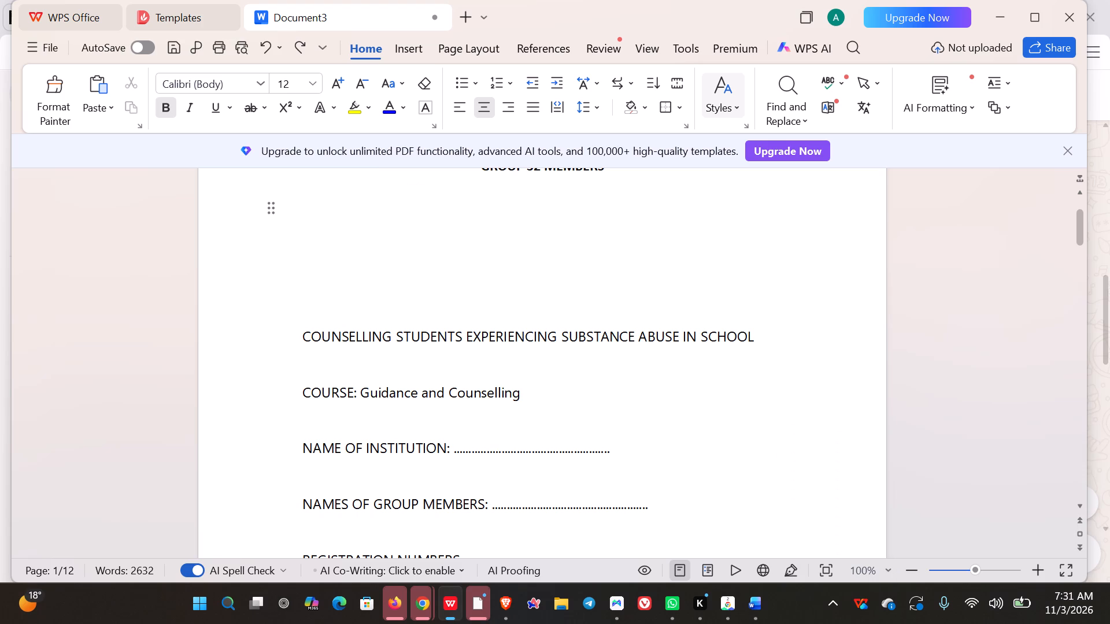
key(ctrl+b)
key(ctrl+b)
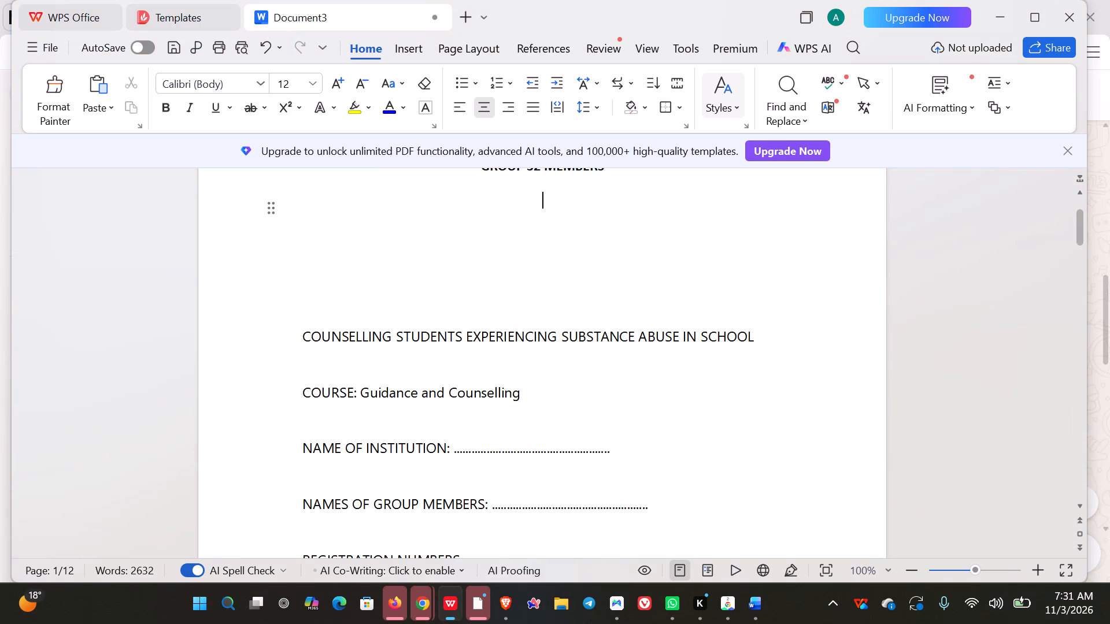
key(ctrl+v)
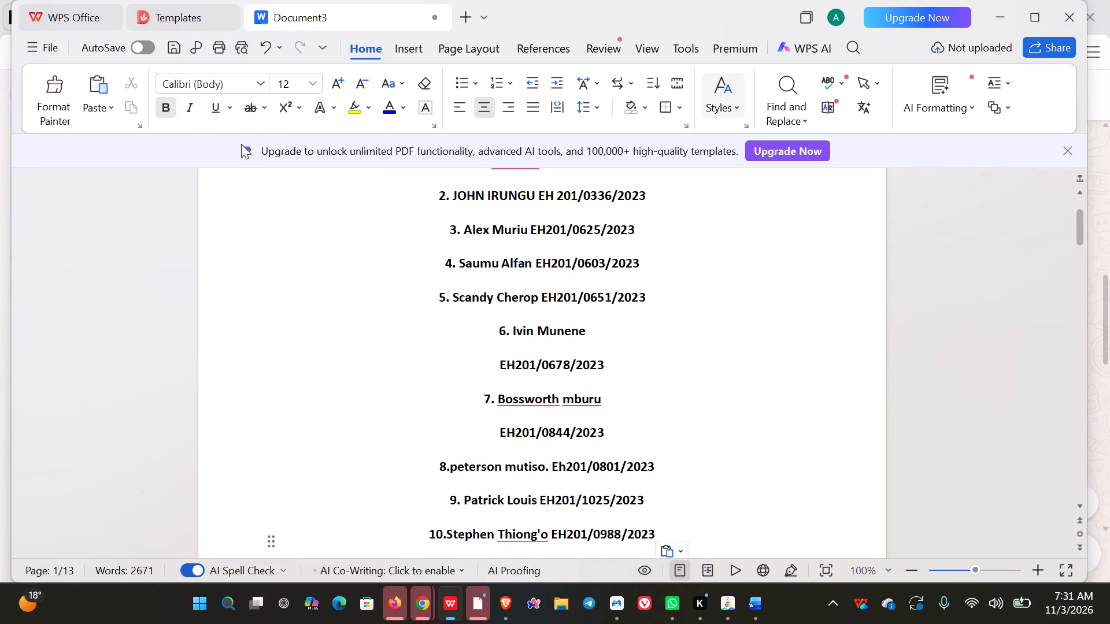
Turn bold off and select the whole pasted list of ten group members with their registration numbers.
click(169, 110)
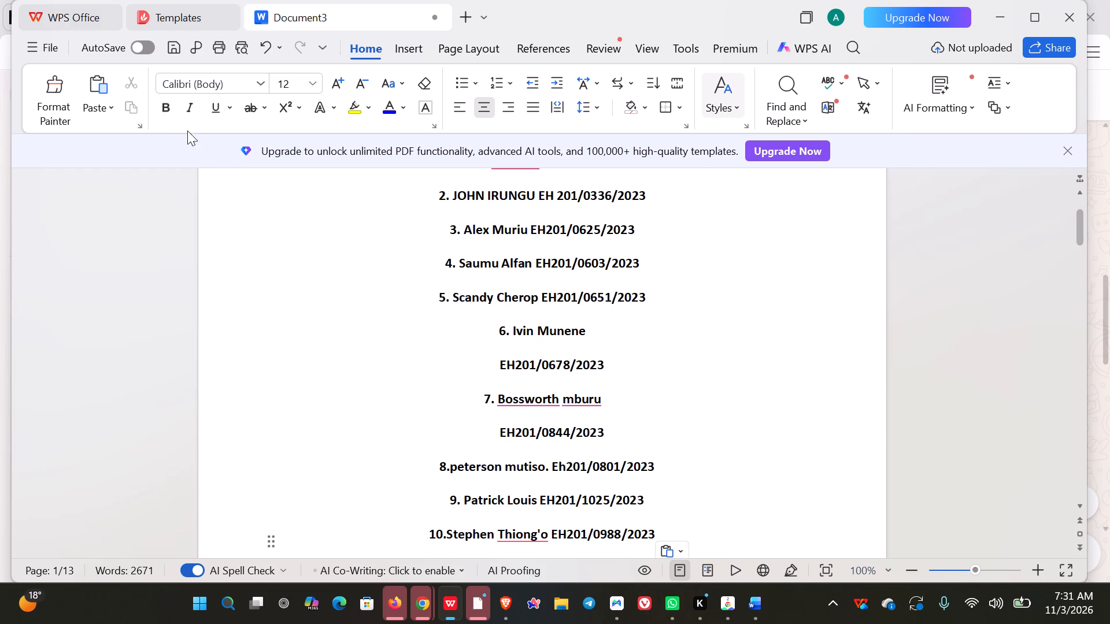
scroll(449, 262, up, 1)
drag(433, 270, 620, 341)
scroll(525, 444, down, 2)
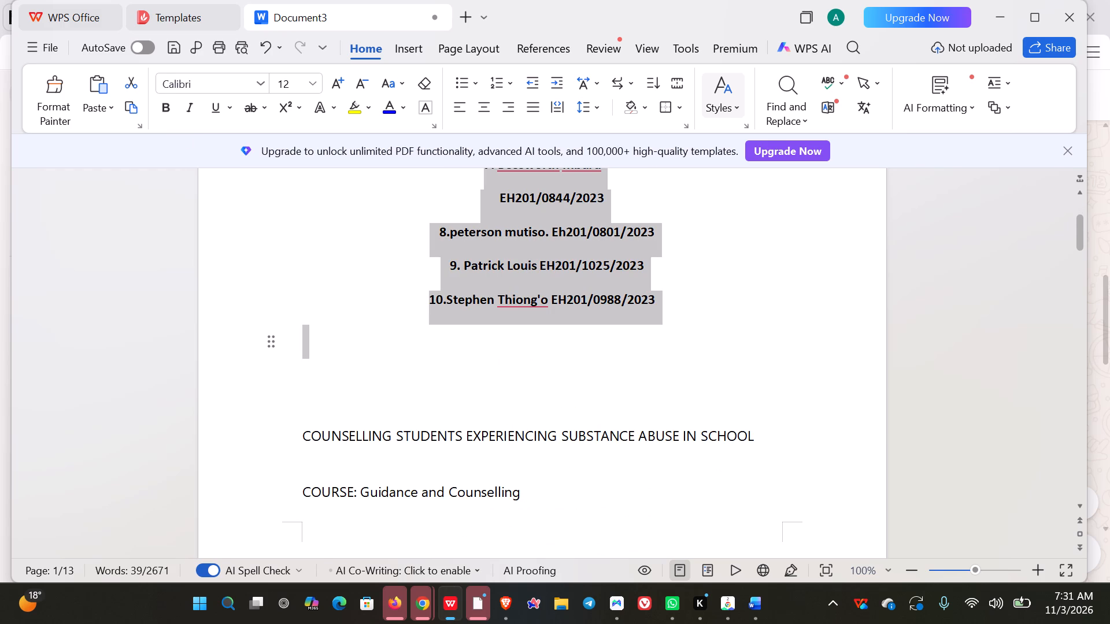
Left-align the selected group member list and remove its bold formatting.
click(452, 102)
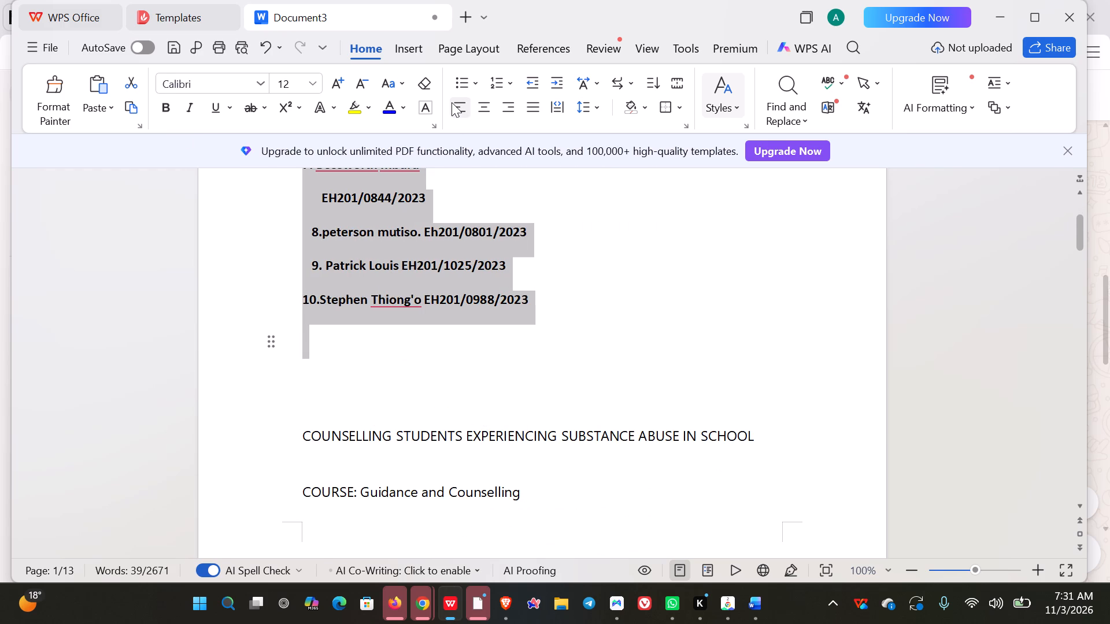
click(167, 112)
click(167, 112)
click(167, 112)
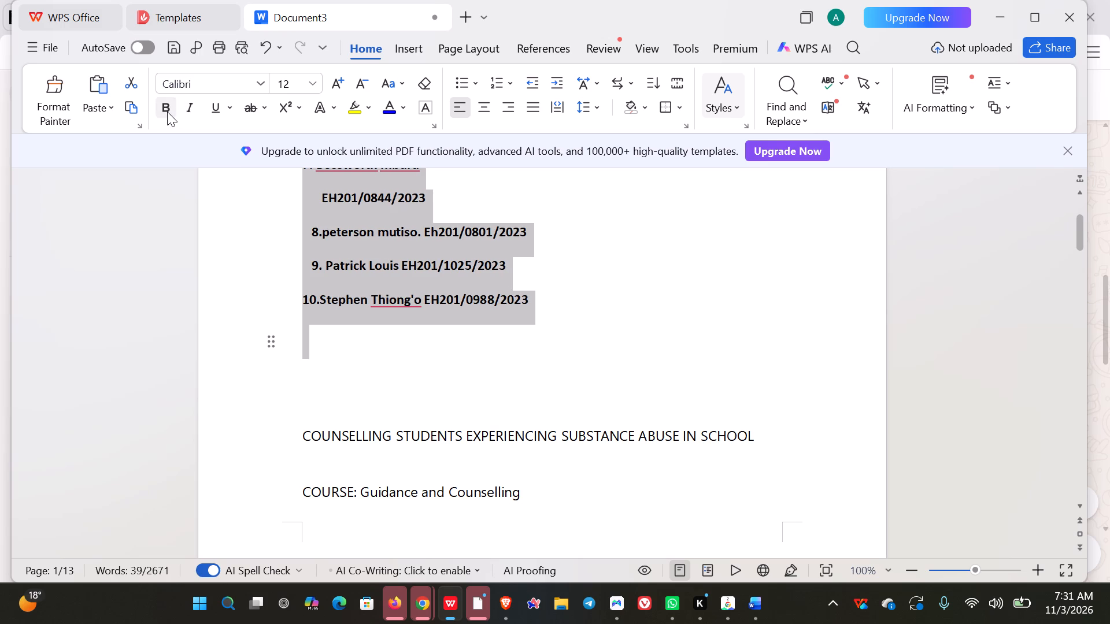
click(320, 247)
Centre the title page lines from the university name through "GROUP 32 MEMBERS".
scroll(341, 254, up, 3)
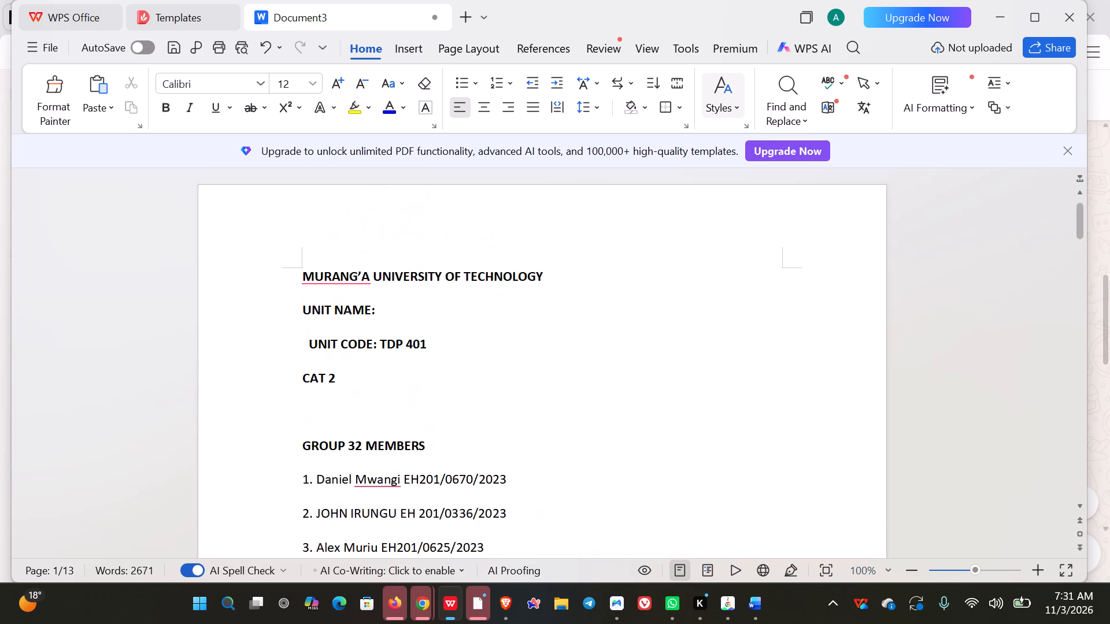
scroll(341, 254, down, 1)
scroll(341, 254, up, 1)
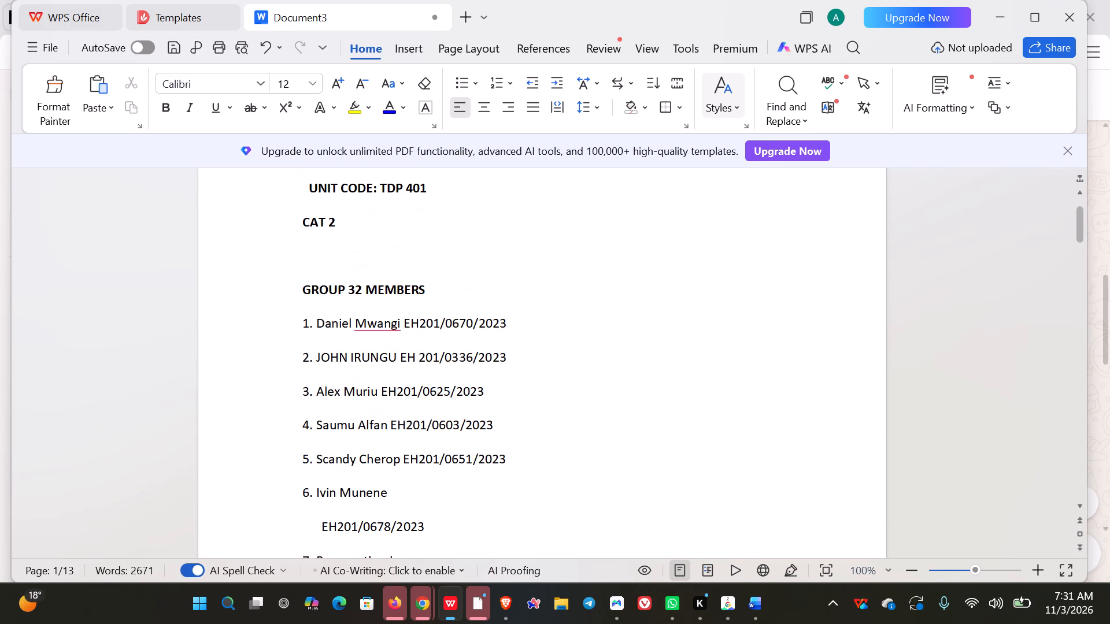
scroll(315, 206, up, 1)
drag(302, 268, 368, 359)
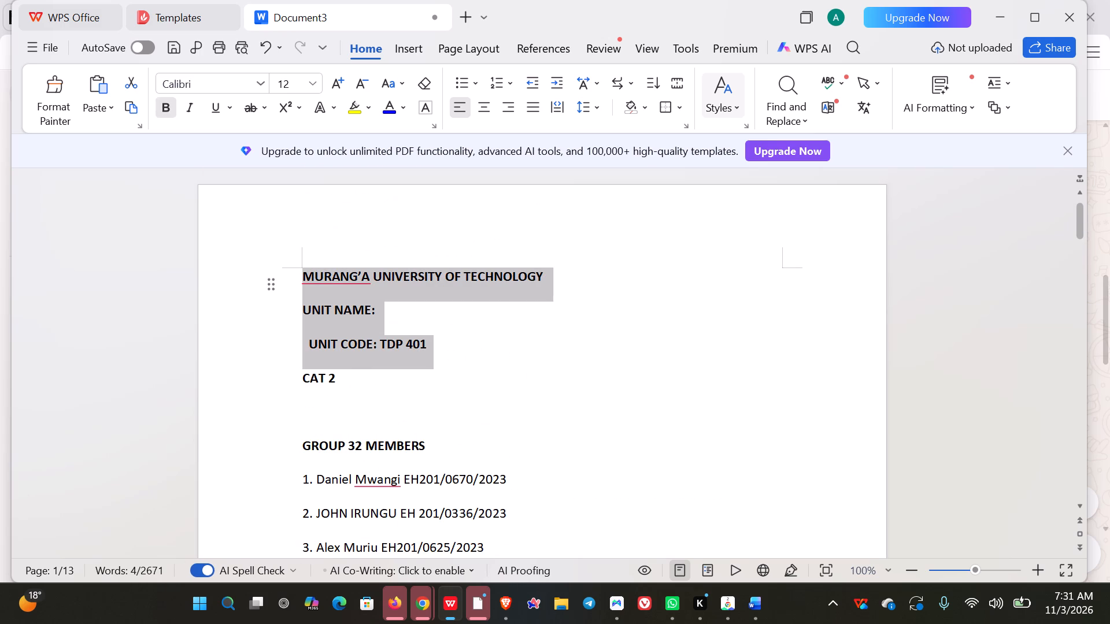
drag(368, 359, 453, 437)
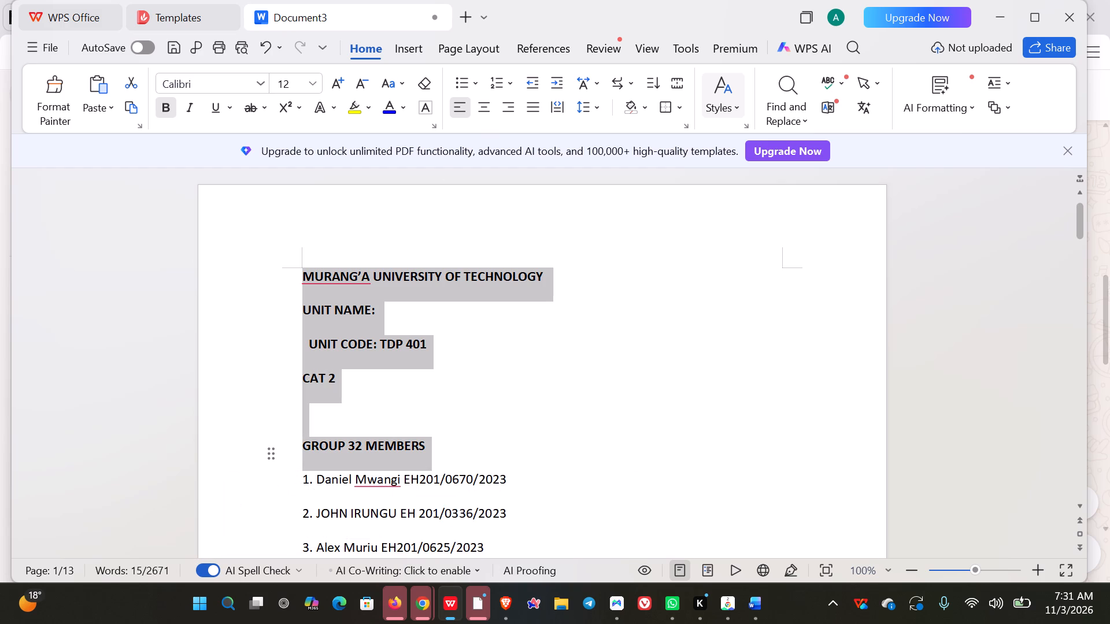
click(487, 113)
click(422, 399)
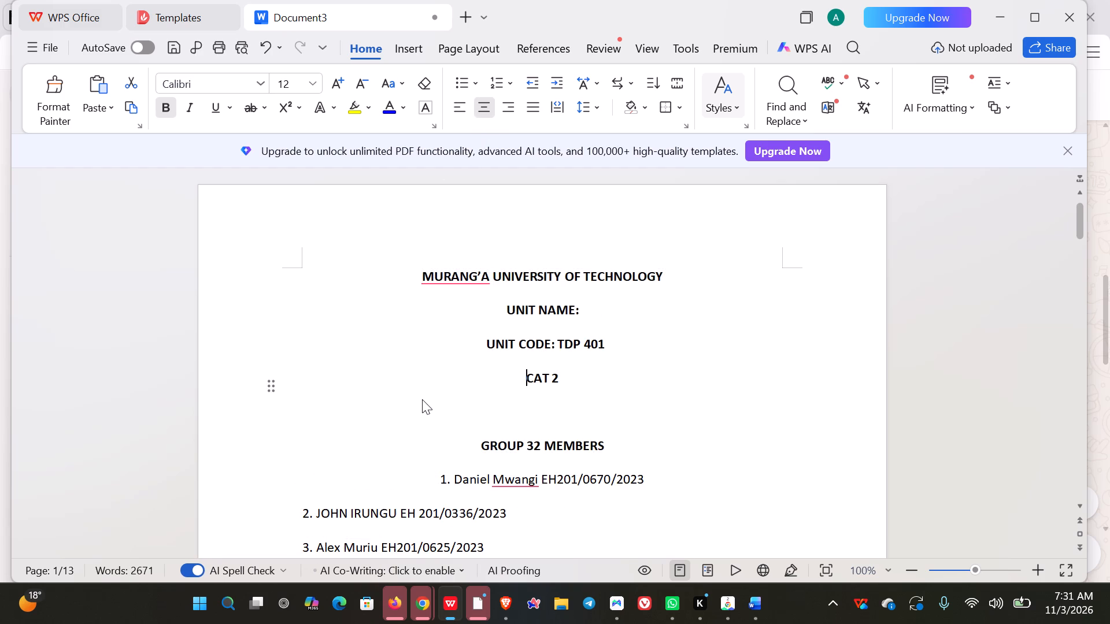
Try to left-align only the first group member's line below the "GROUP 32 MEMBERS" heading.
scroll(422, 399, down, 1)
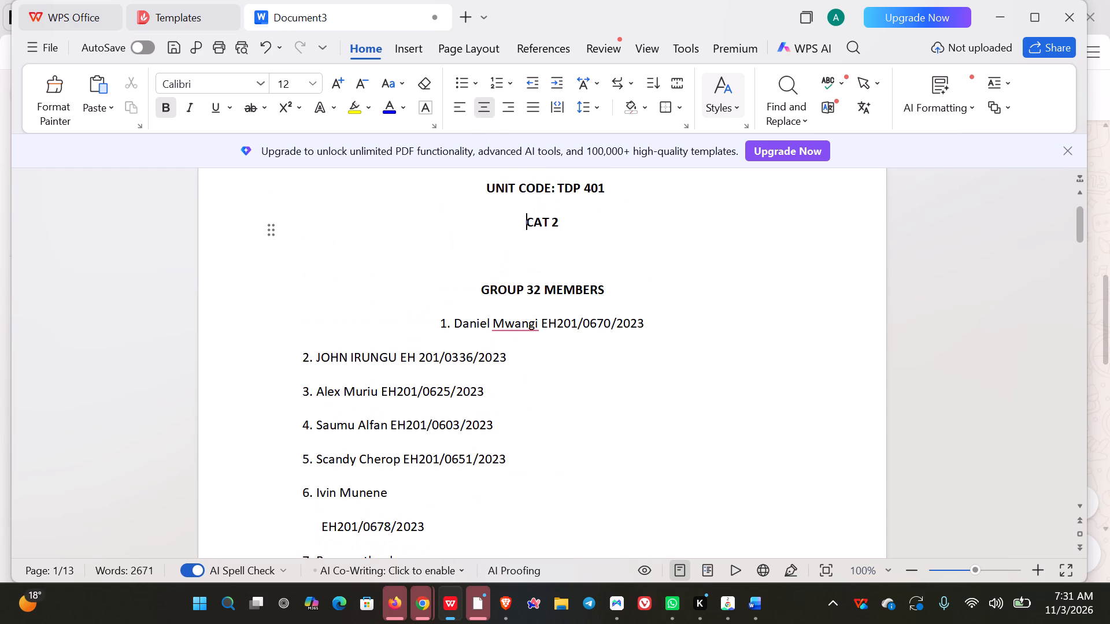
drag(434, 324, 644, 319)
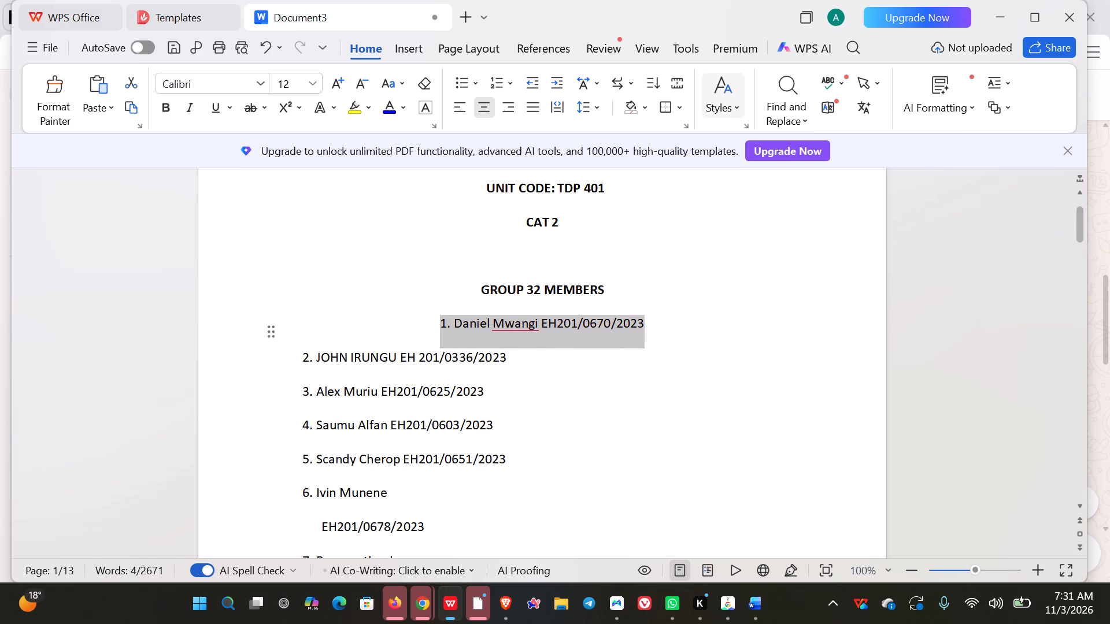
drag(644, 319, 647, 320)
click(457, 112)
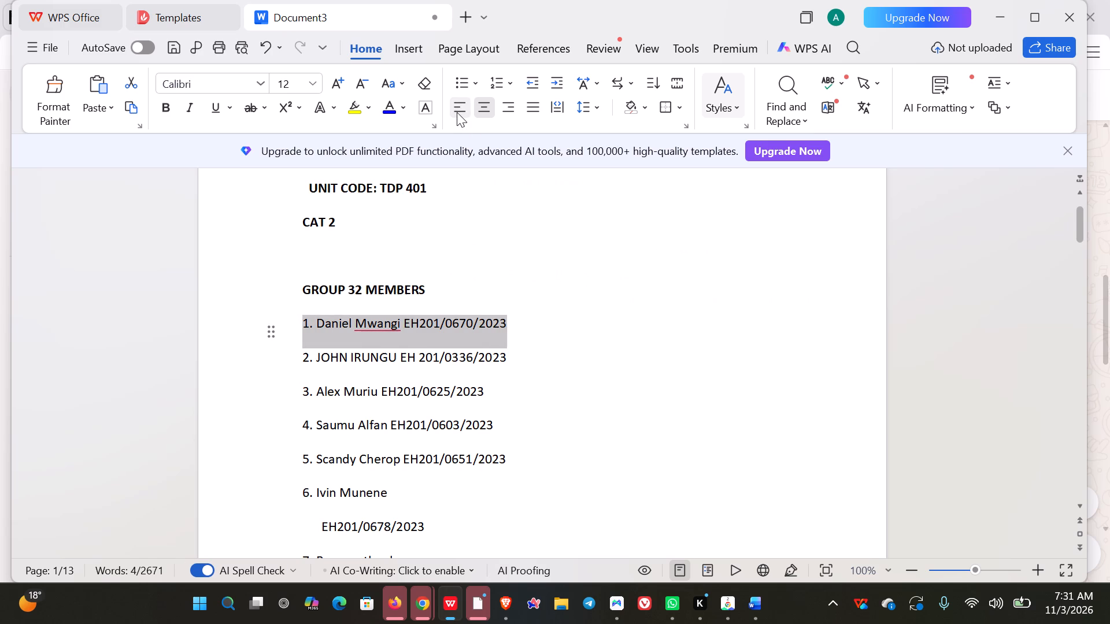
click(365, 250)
Insert a line break after the "GROUP 32 MEMBERS" heading to leave one blank line above the member list.
click(432, 283)
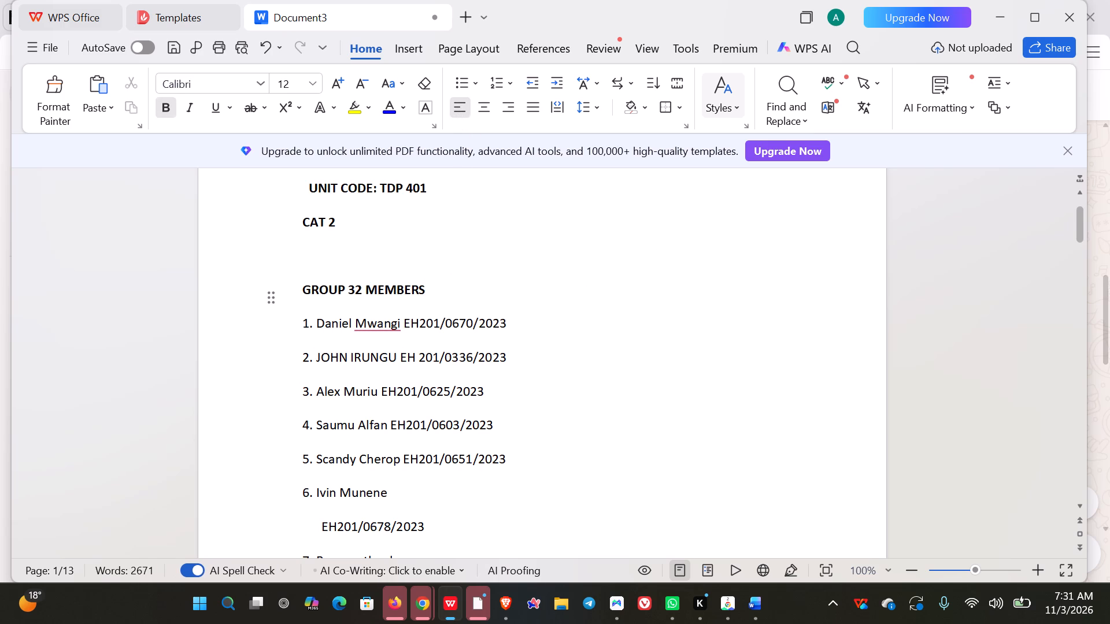
key(shift+Return)
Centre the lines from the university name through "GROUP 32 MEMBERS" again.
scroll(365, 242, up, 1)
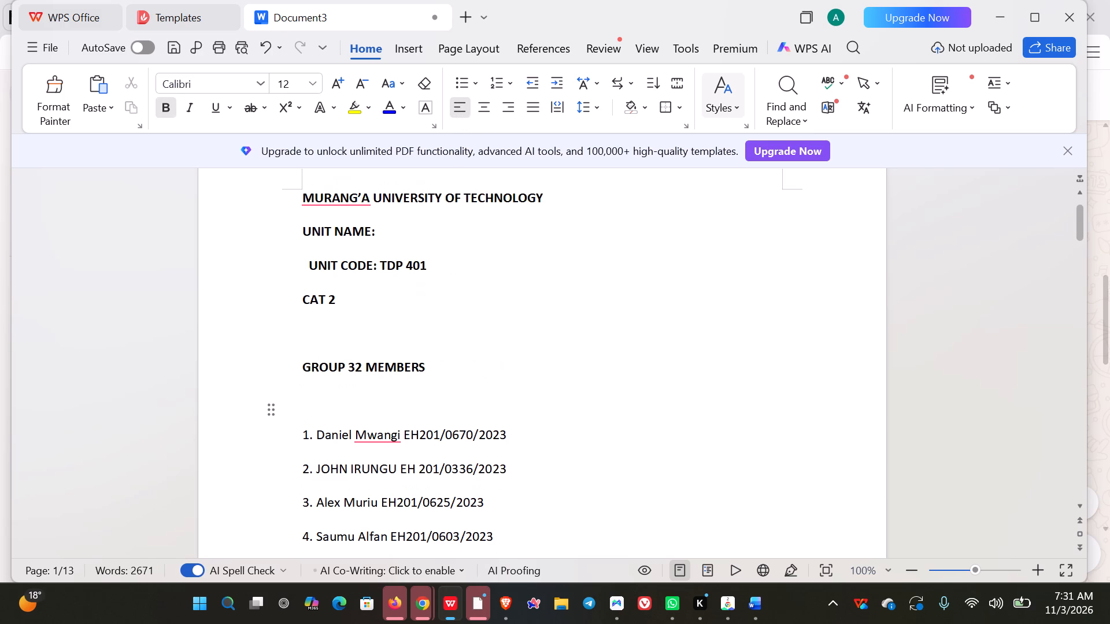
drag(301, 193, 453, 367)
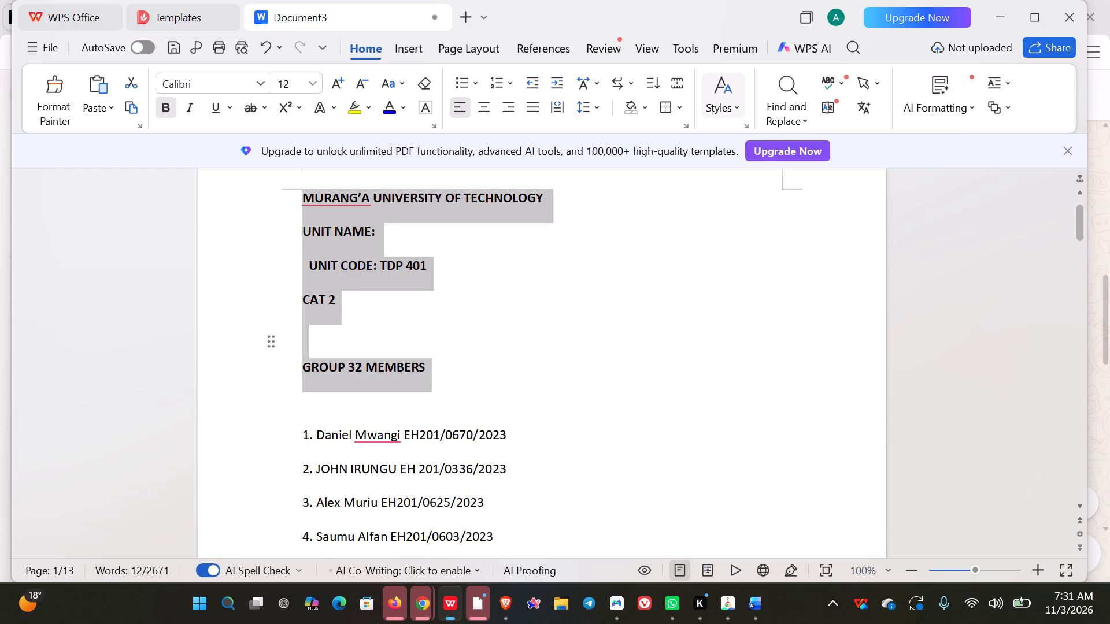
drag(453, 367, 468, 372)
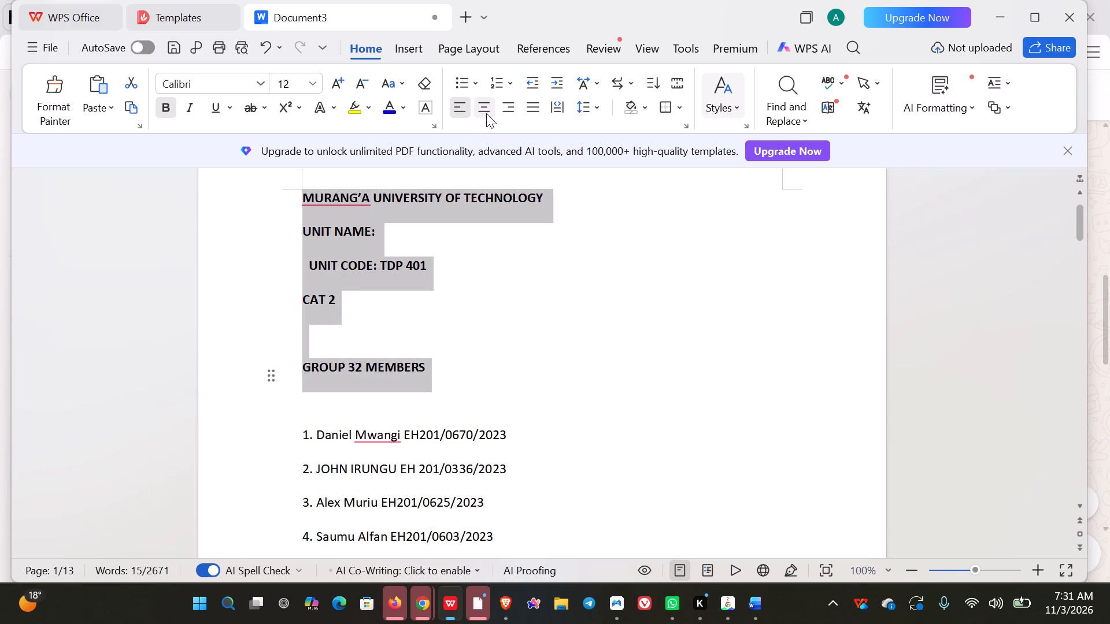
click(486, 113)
Add two more line breaks between the "GROUP 32 MEMBERS" heading and the first member's line.
click(627, 409)
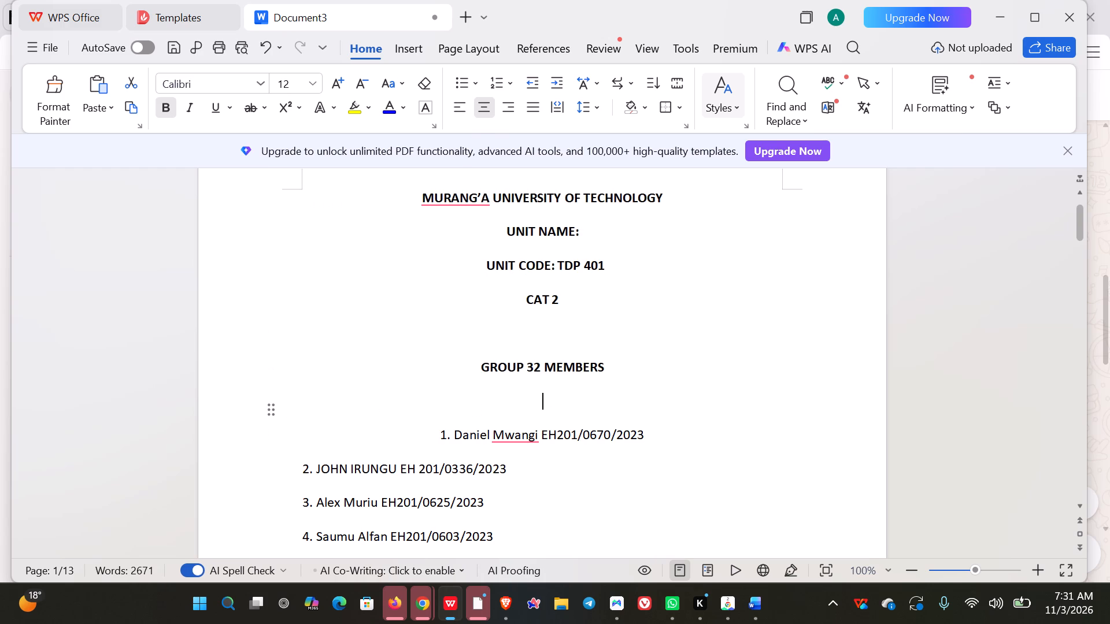
key(shift+Return)
key(shift+Return)
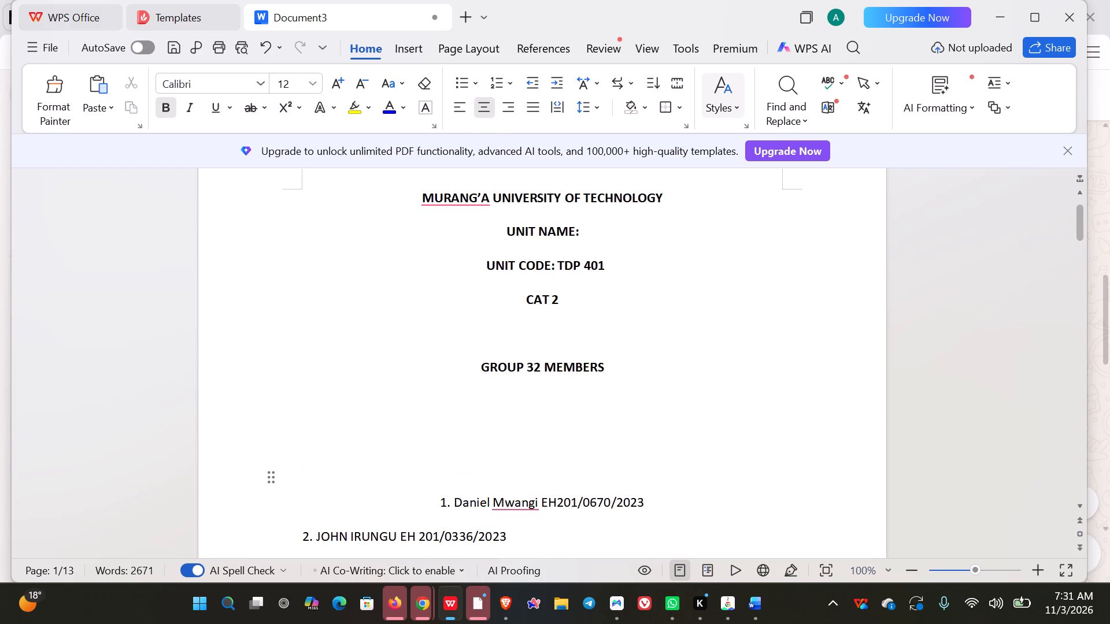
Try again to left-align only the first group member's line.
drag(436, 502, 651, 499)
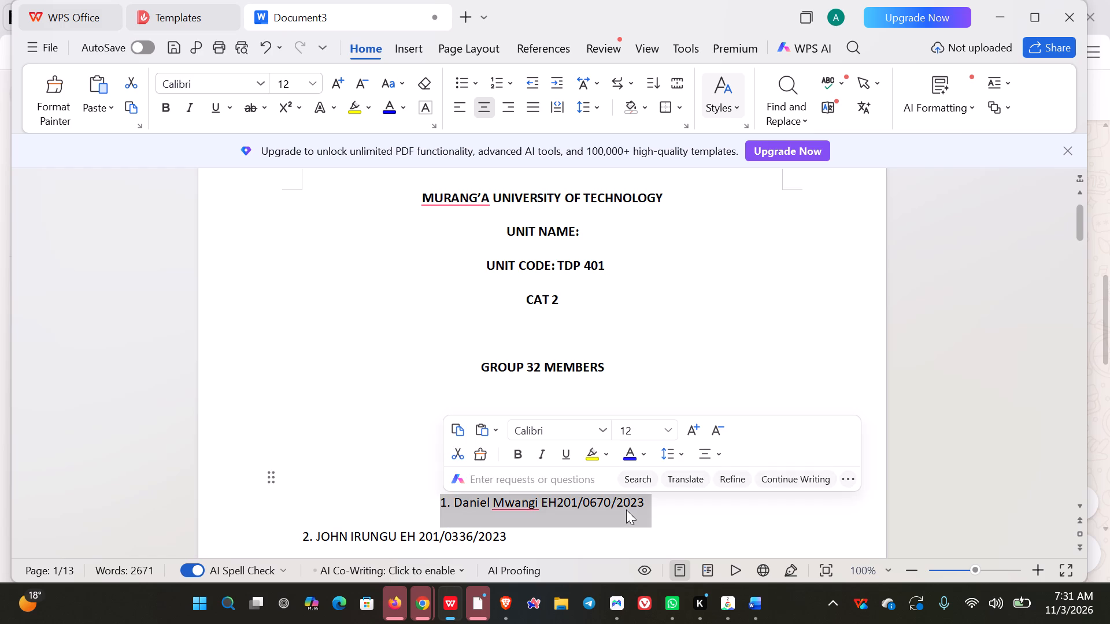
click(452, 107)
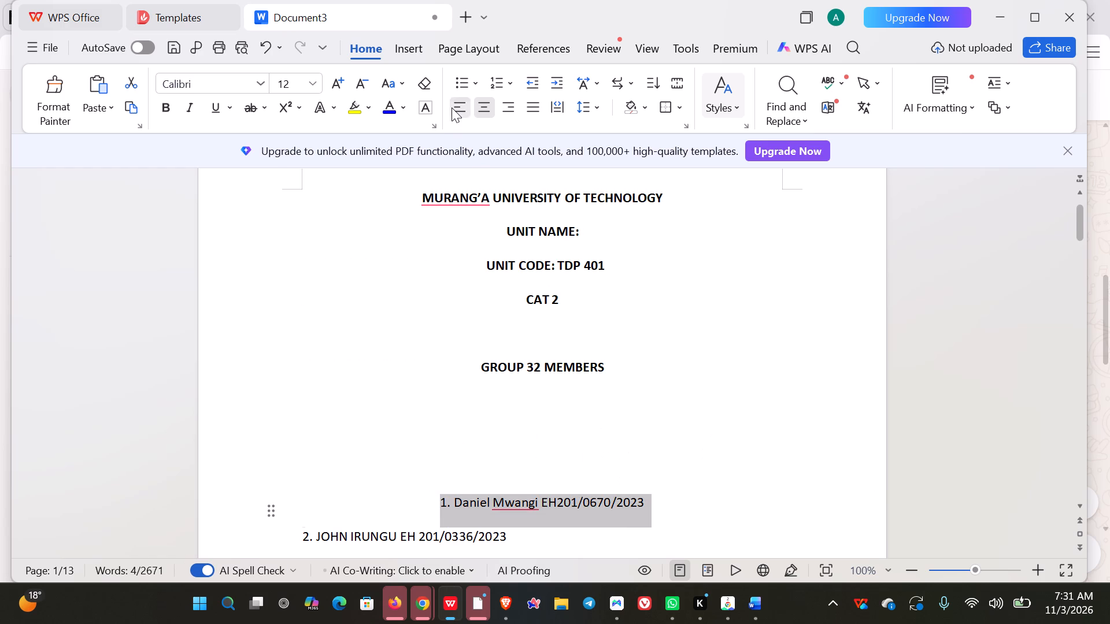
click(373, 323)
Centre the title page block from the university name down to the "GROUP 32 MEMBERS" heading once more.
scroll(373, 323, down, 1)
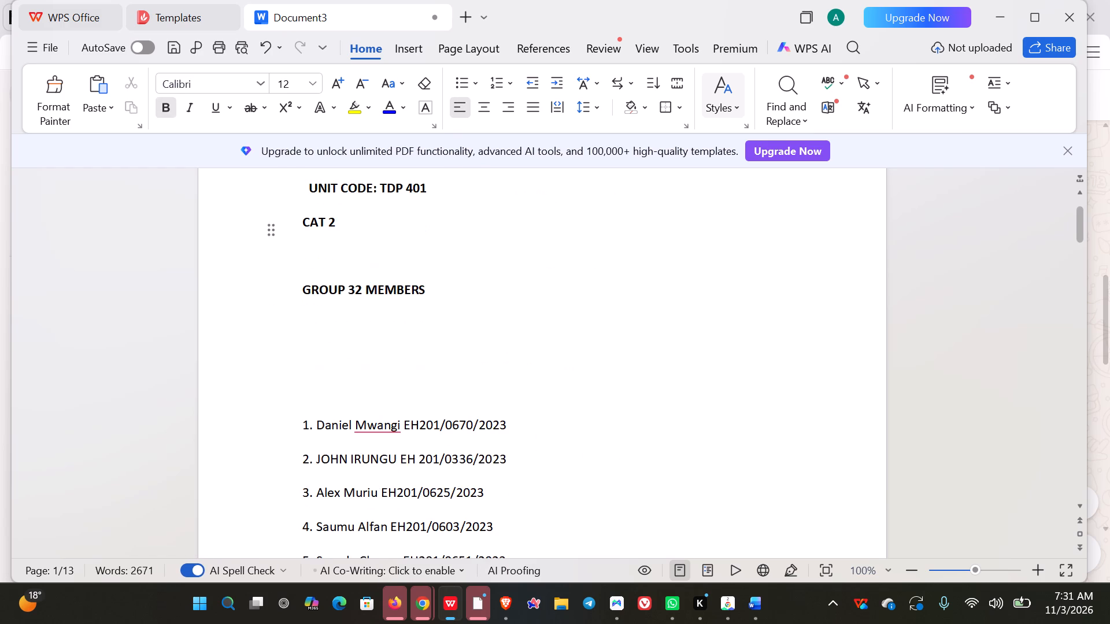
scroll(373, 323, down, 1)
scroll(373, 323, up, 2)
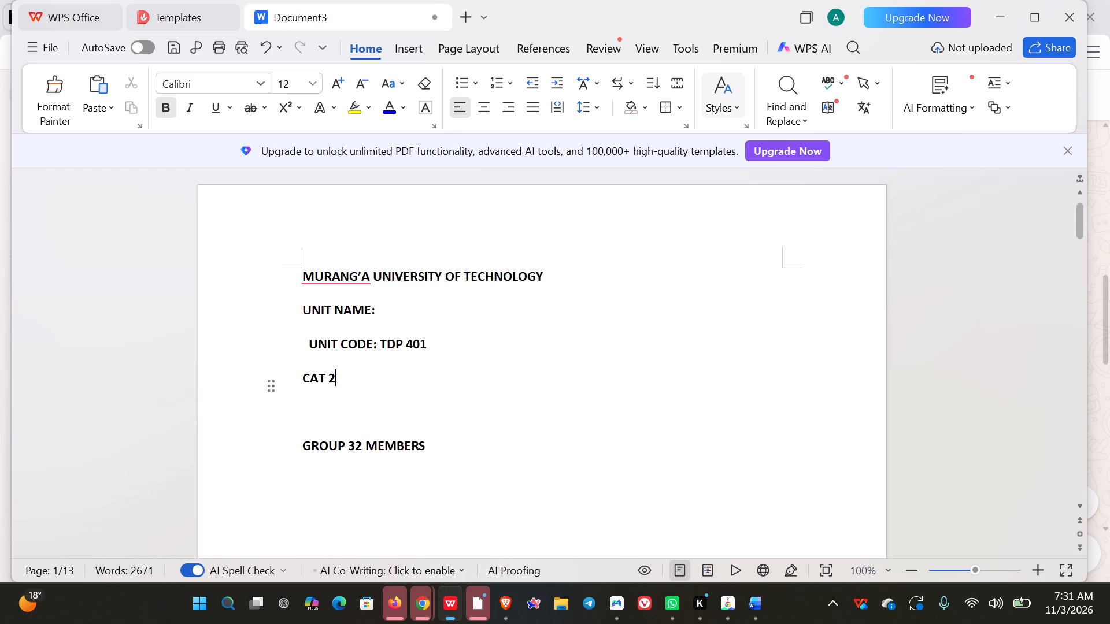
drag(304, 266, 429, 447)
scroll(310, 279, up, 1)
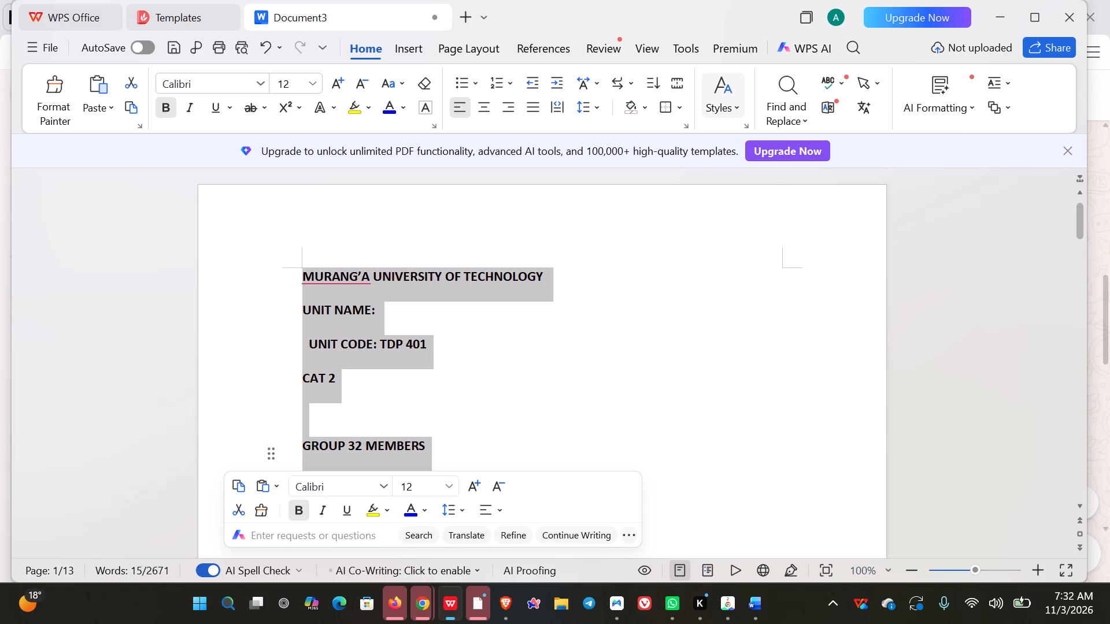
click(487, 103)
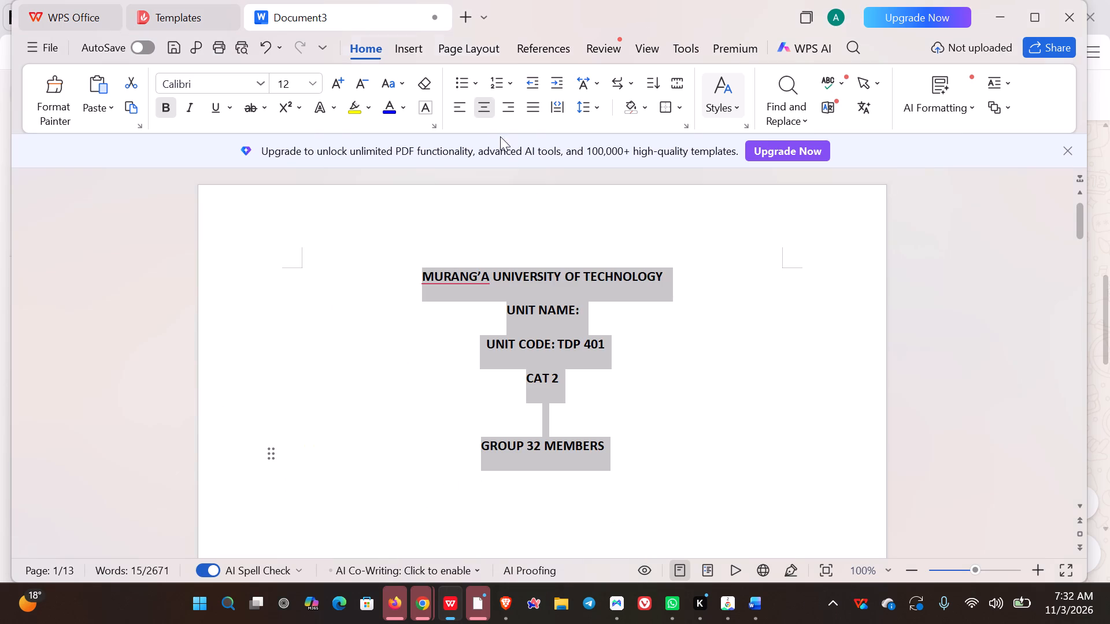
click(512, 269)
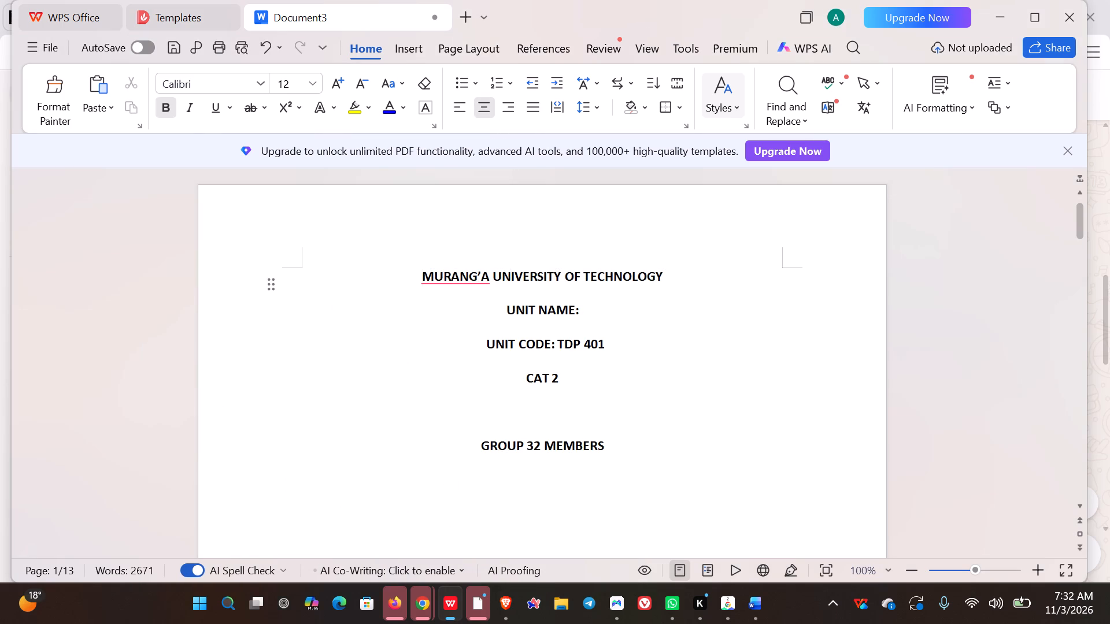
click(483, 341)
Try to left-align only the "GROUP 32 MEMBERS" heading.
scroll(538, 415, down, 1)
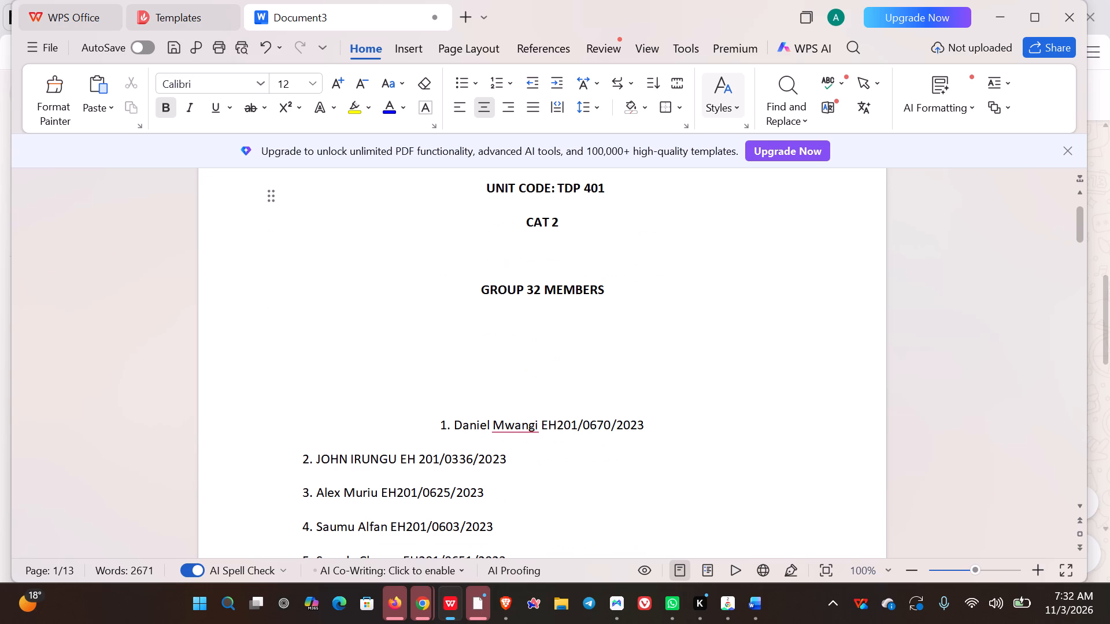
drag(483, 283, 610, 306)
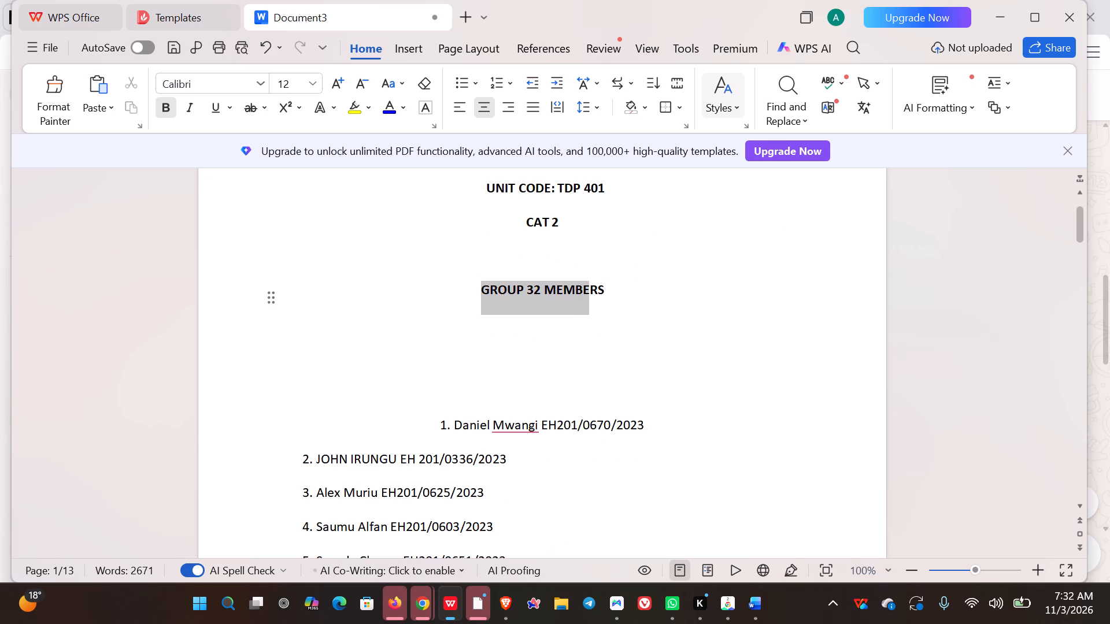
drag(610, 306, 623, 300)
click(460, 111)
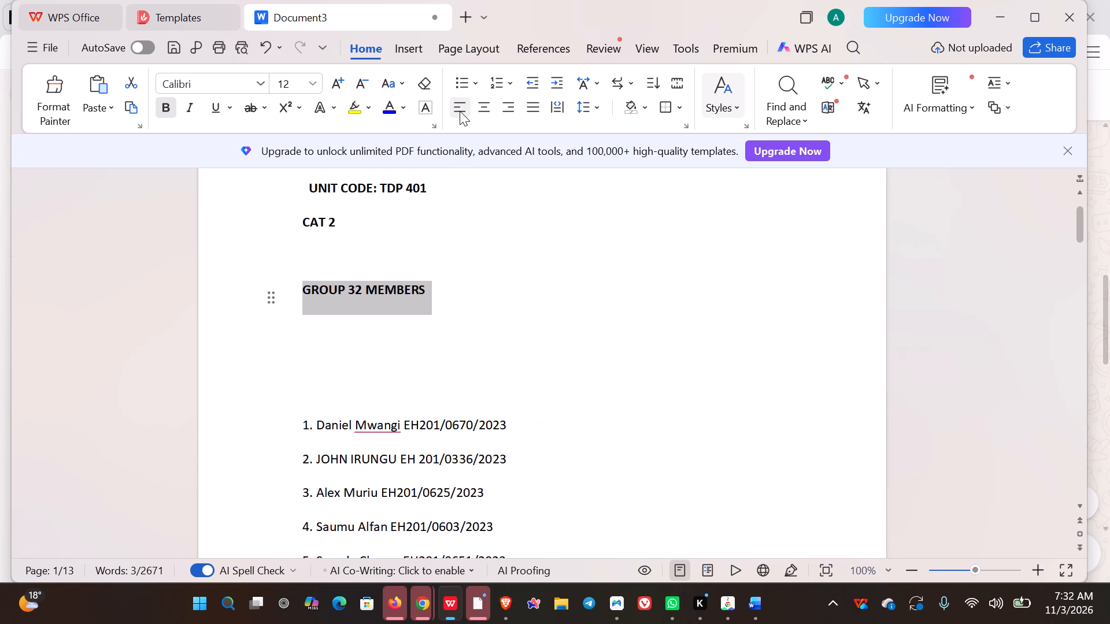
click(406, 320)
Centre the title page lines from the university name through "CAT 2".
scroll(406, 320, up, 1)
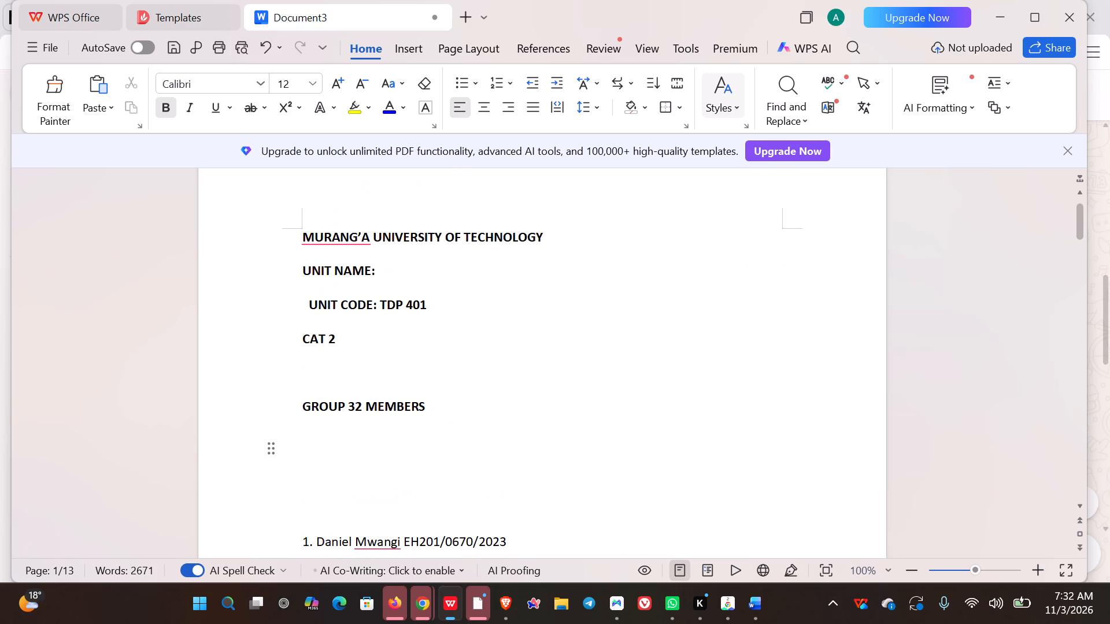
drag(301, 231, 362, 332)
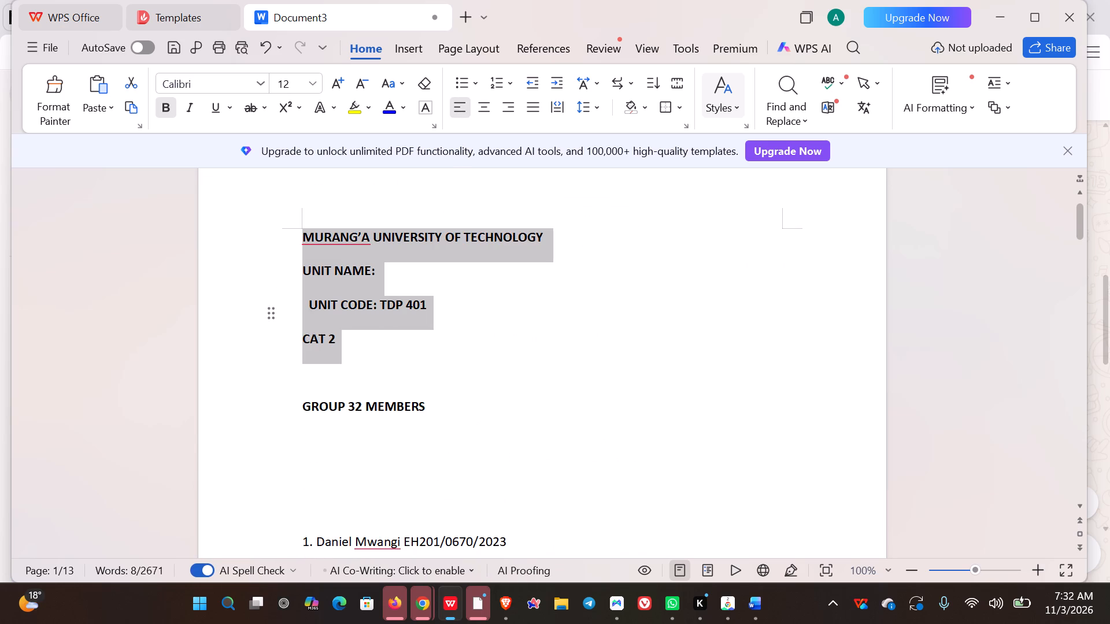
drag(362, 332, 364, 341)
click(480, 107)
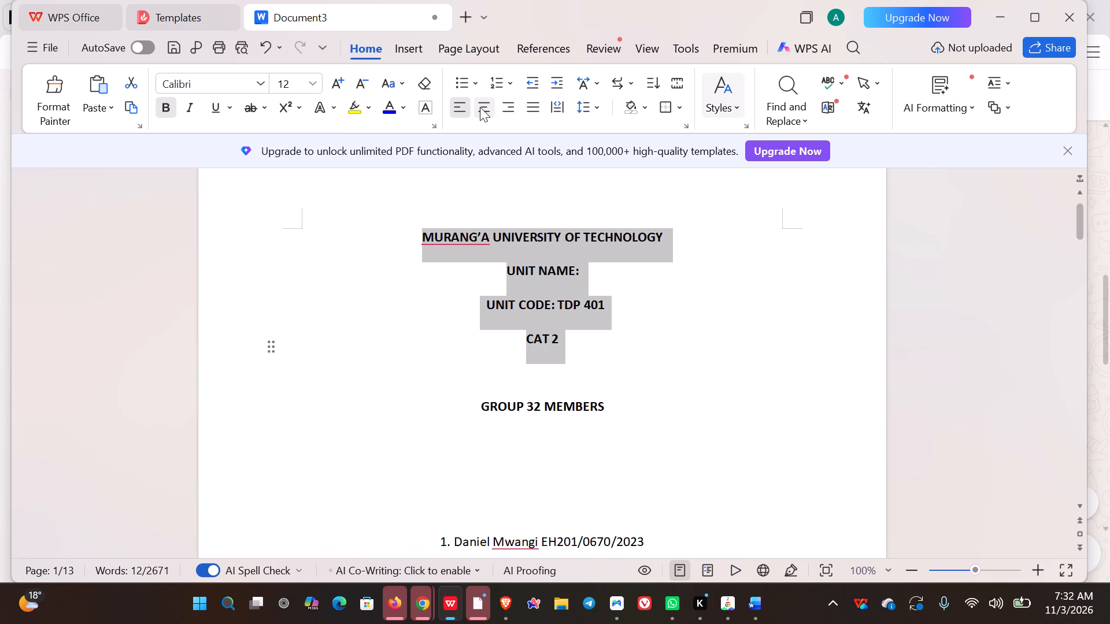
scroll(512, 320, down, 2)
scroll(512, 320, up, 1)
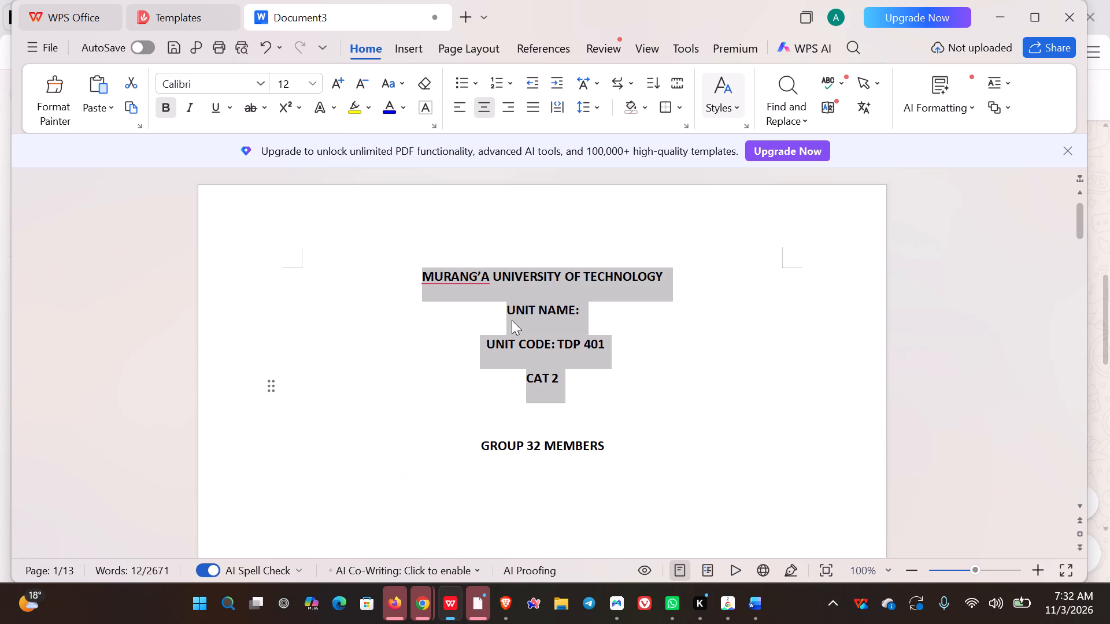
Reduce the gap between the "GROUP 32 MEMBERS" heading and the first member's line to two blank lines.
scroll(512, 320, down, 3)
click(502, 335)
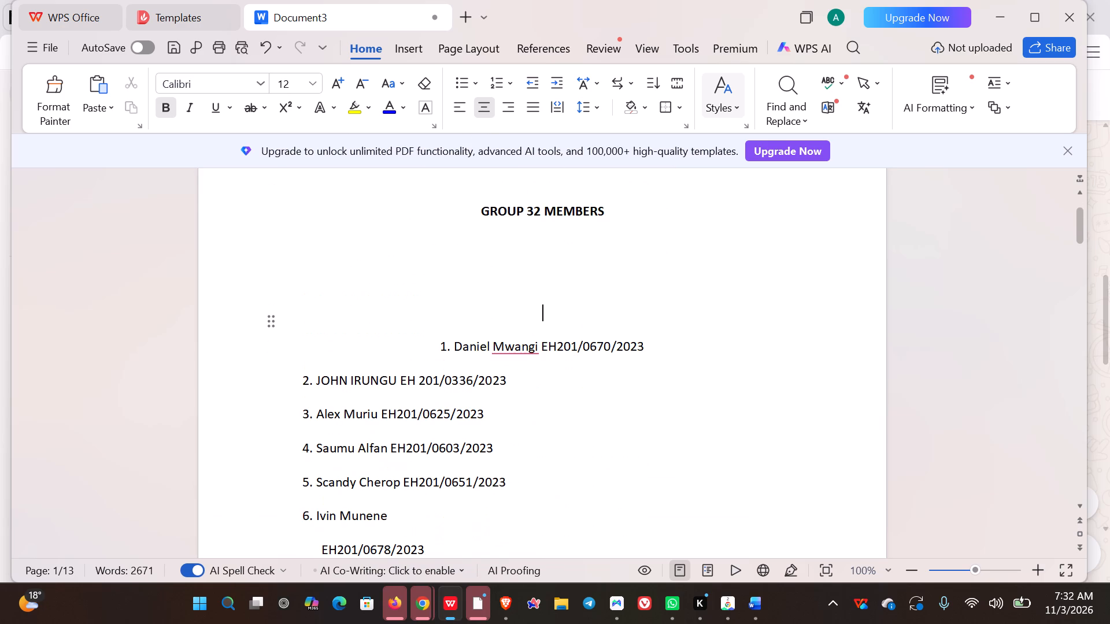
click(442, 337)
click(443, 350)
key(BackSpace)
key(BackSpace)
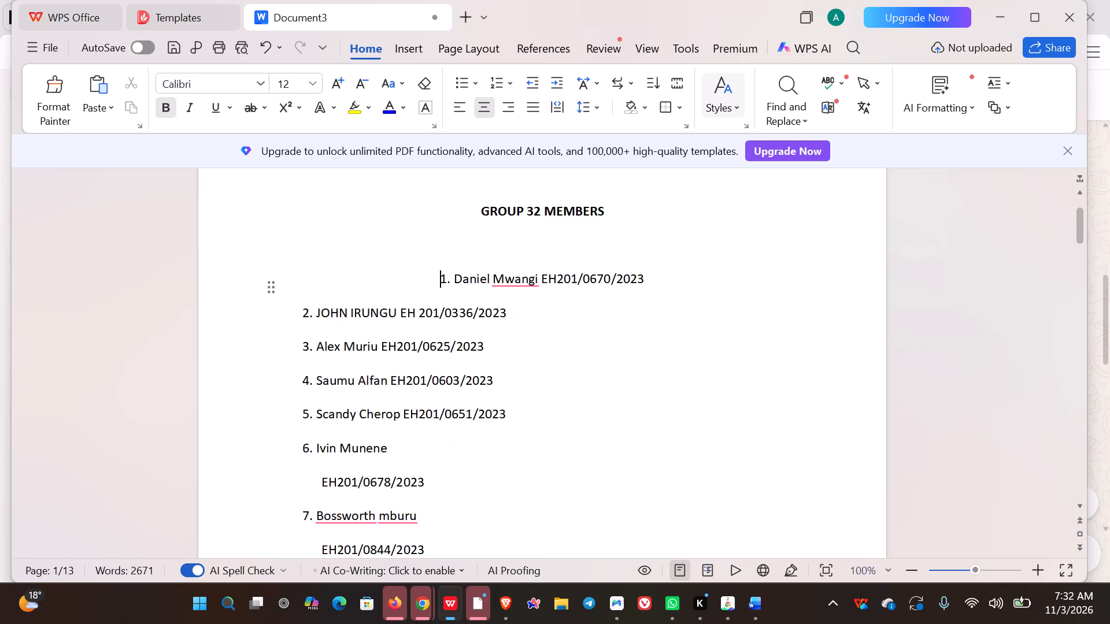
key(shift+Return)
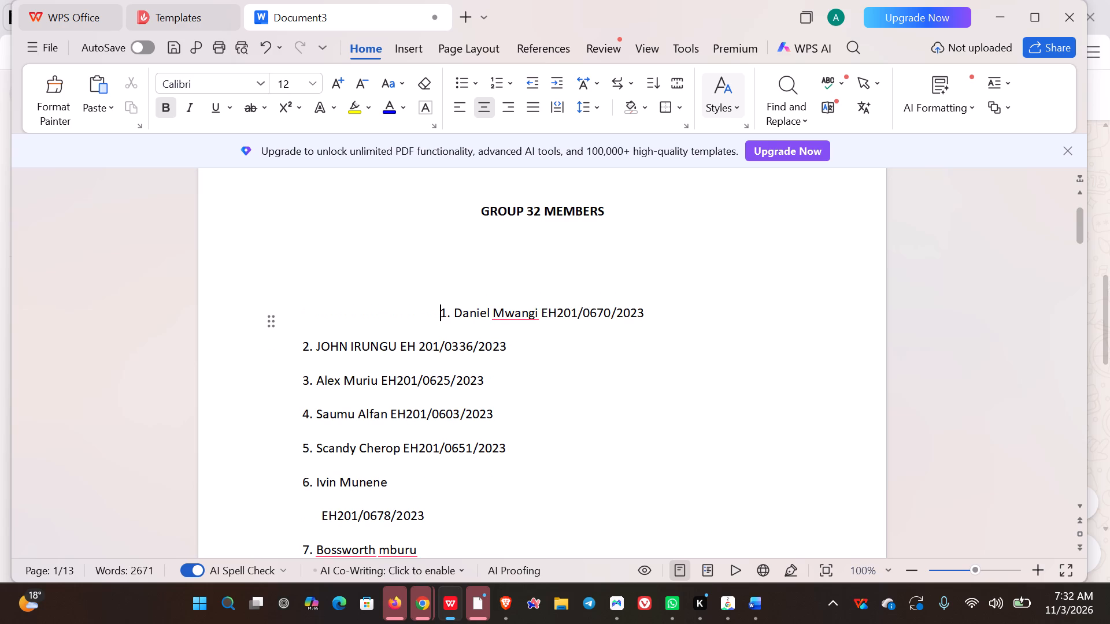
Clear the first member's centred entry from the list under the "GROUP 32 MEMBERS" heading.
click(353, 315)
drag(445, 307, 469, 307)
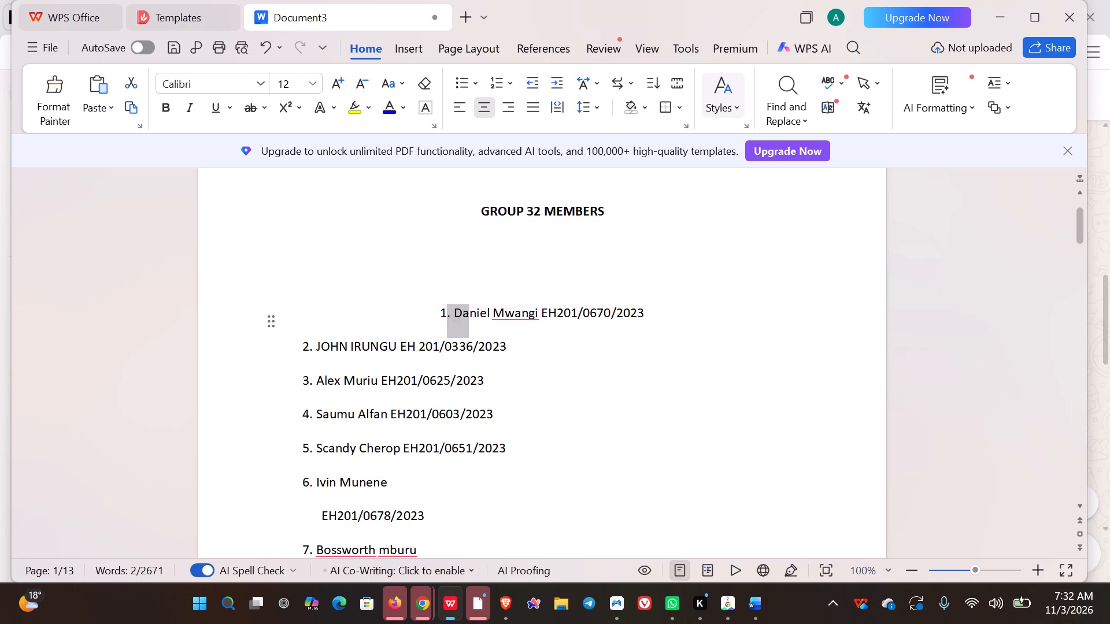
click(444, 306)
drag(439, 309, 674, 300)
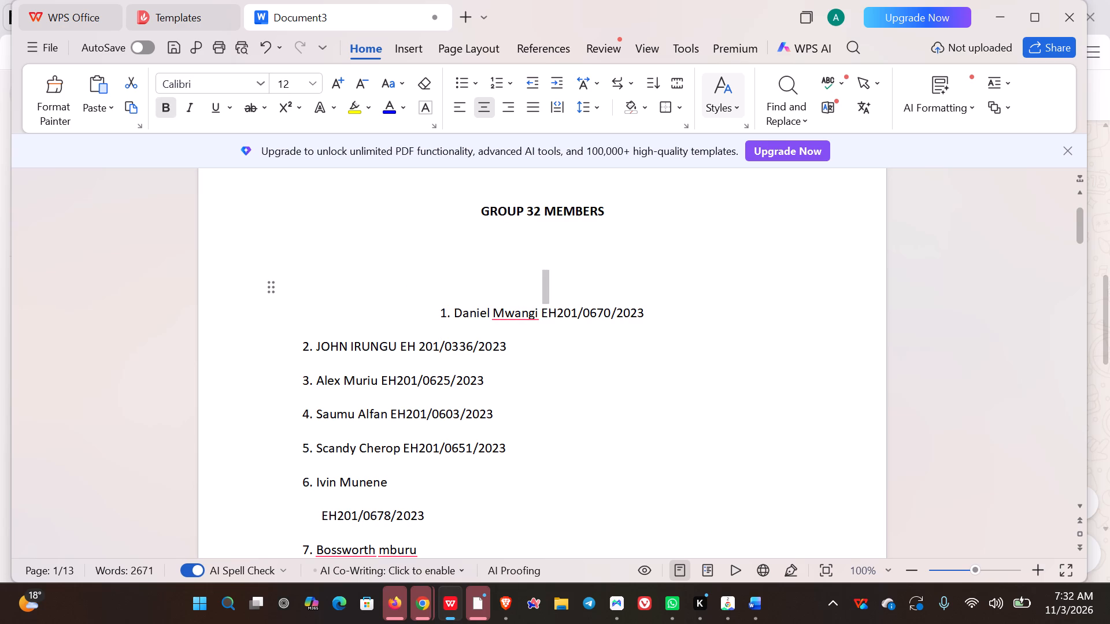
drag(674, 300, 653, 314)
key(space)
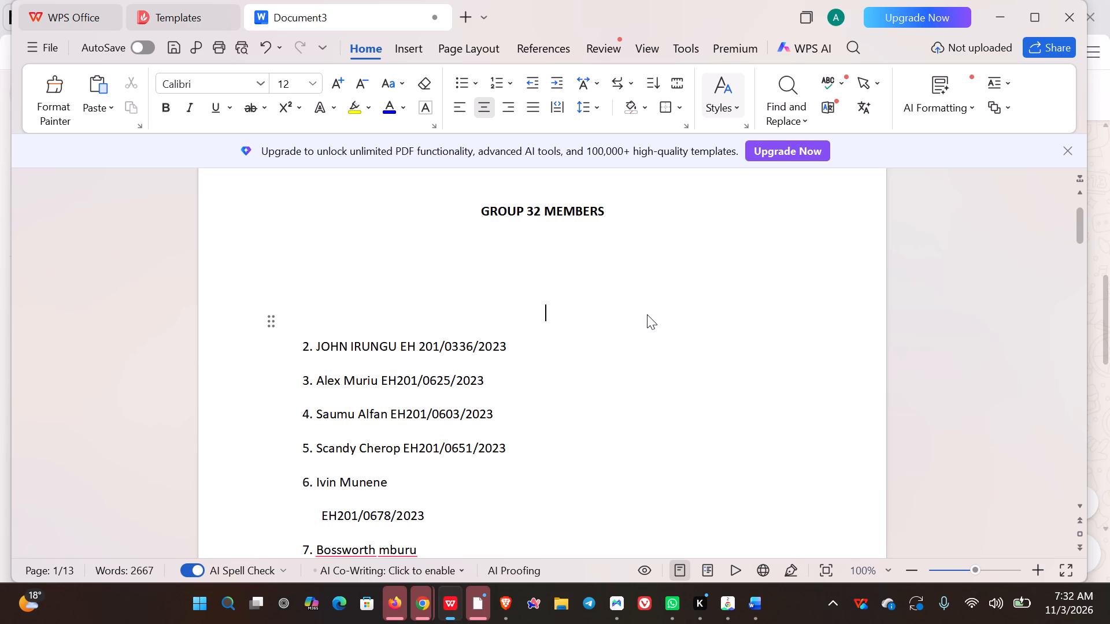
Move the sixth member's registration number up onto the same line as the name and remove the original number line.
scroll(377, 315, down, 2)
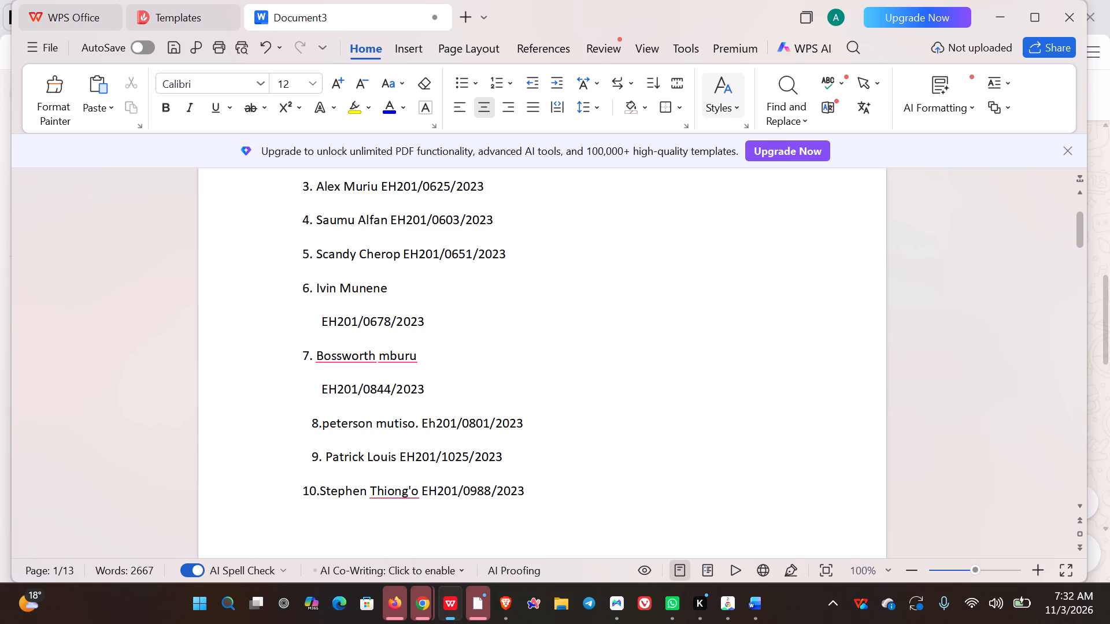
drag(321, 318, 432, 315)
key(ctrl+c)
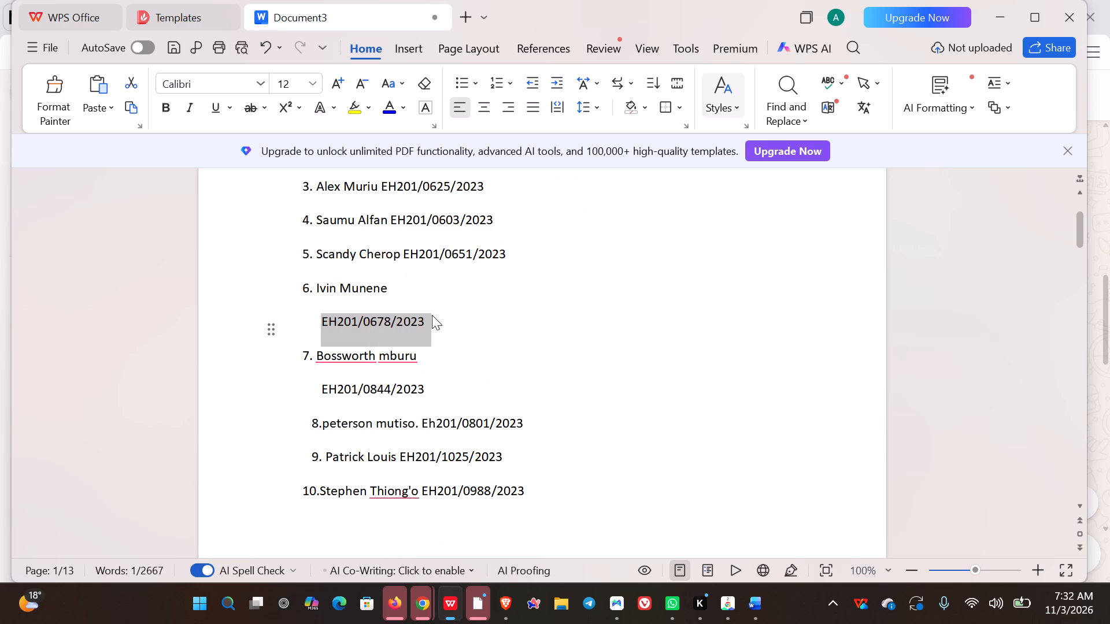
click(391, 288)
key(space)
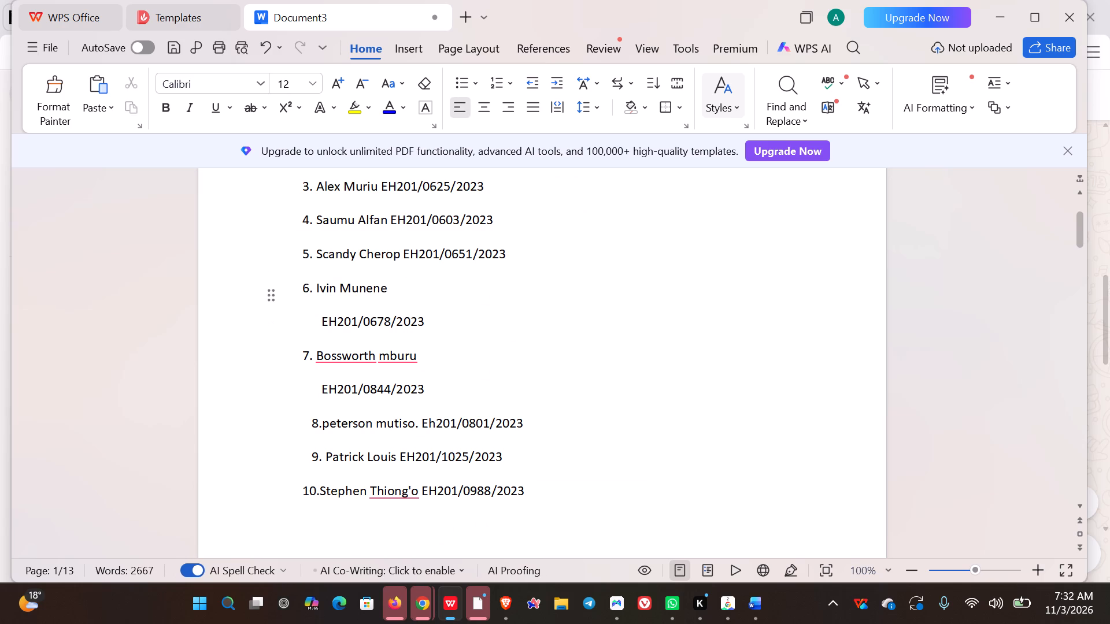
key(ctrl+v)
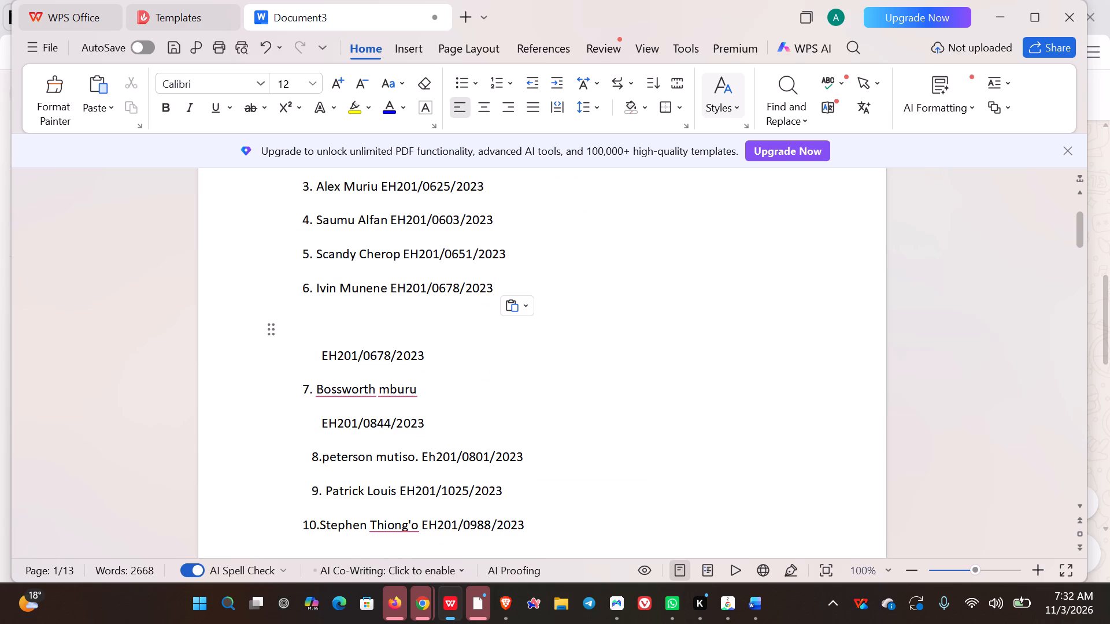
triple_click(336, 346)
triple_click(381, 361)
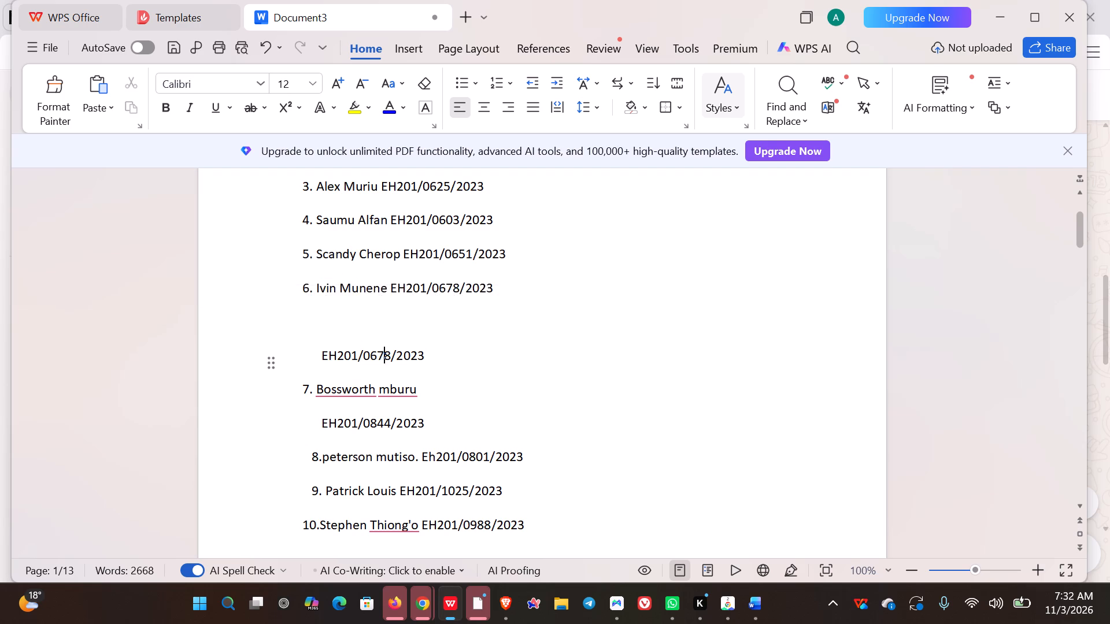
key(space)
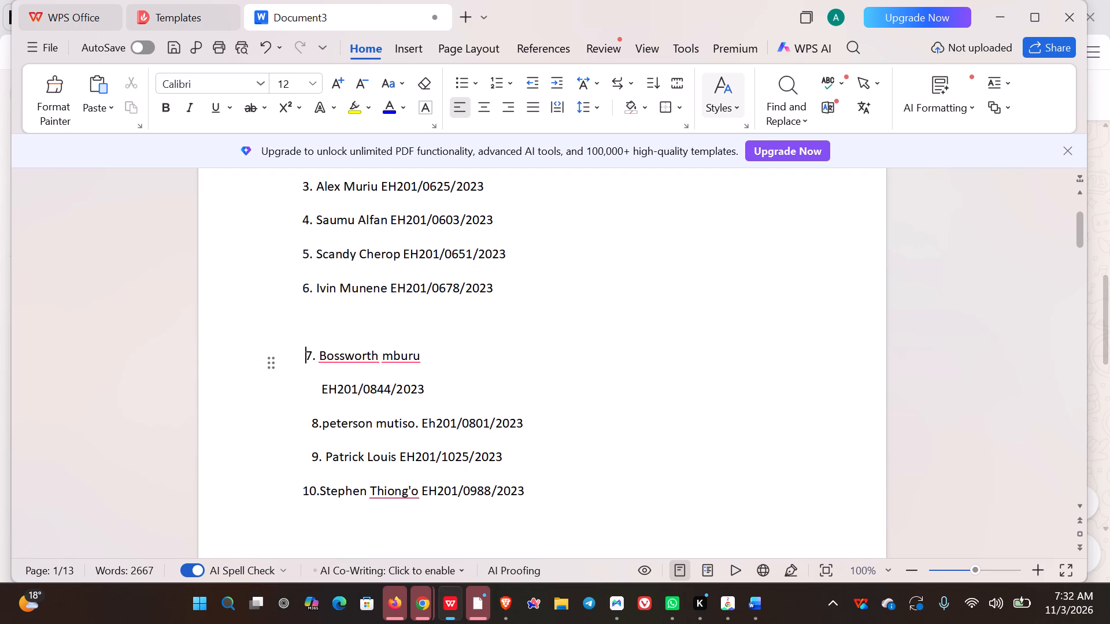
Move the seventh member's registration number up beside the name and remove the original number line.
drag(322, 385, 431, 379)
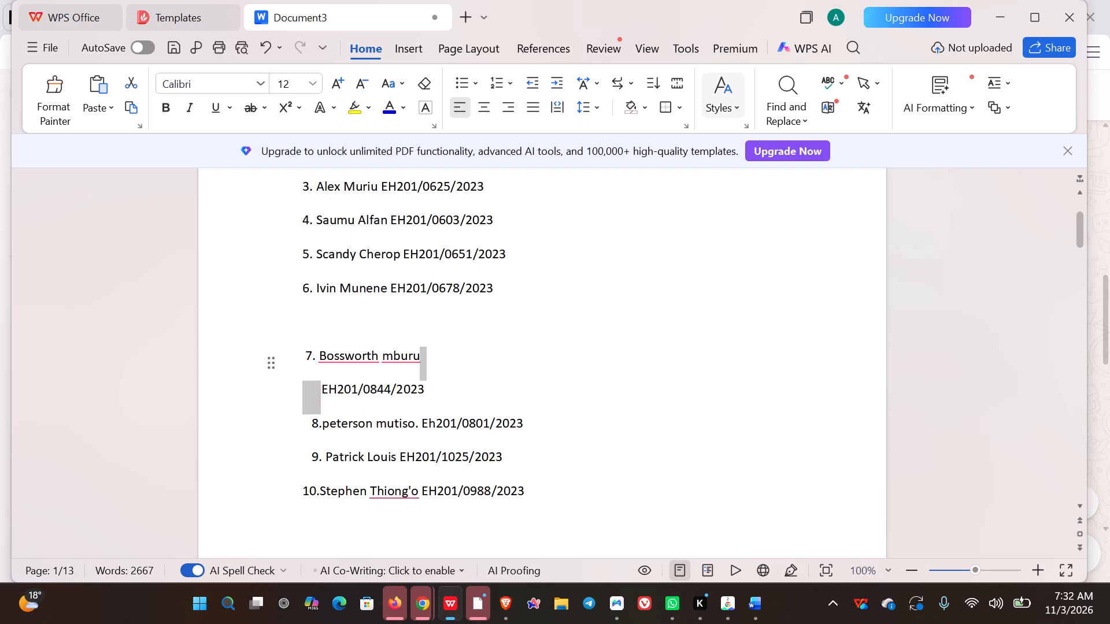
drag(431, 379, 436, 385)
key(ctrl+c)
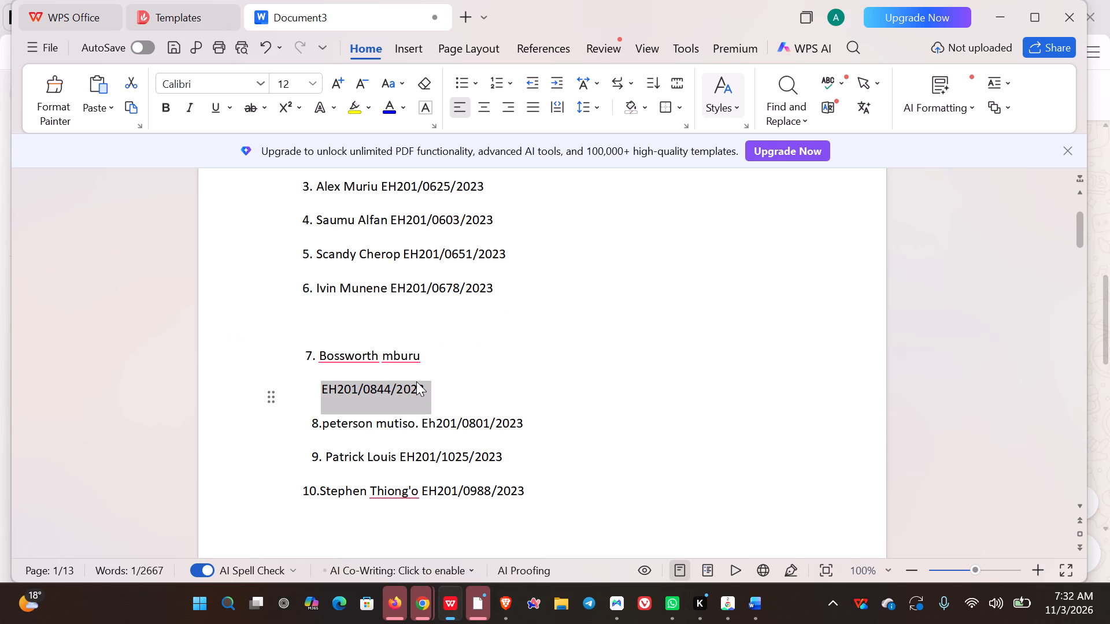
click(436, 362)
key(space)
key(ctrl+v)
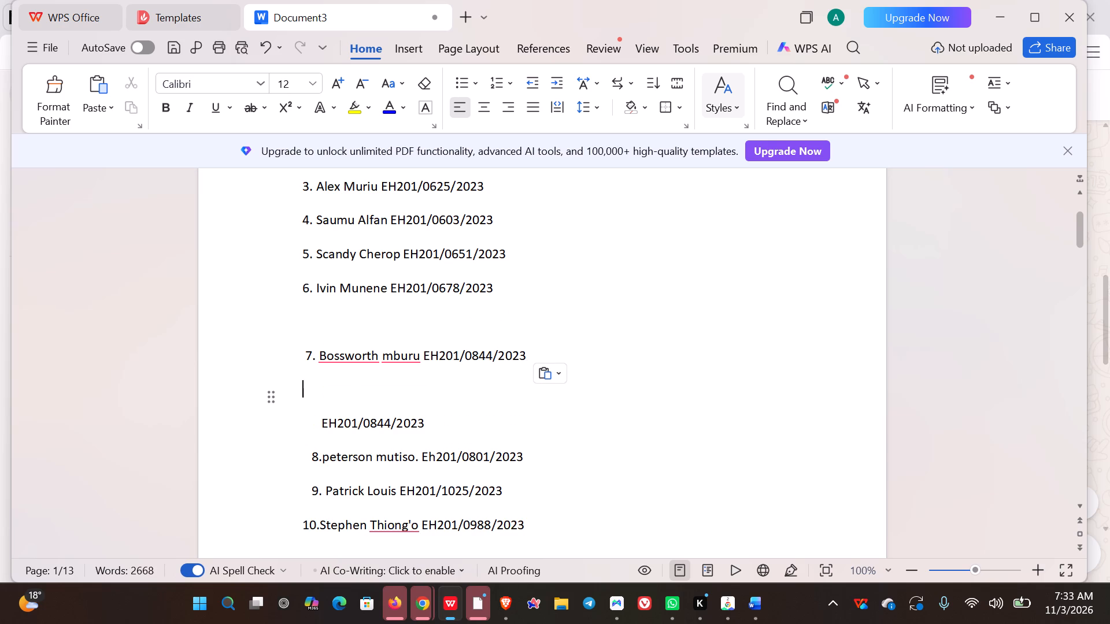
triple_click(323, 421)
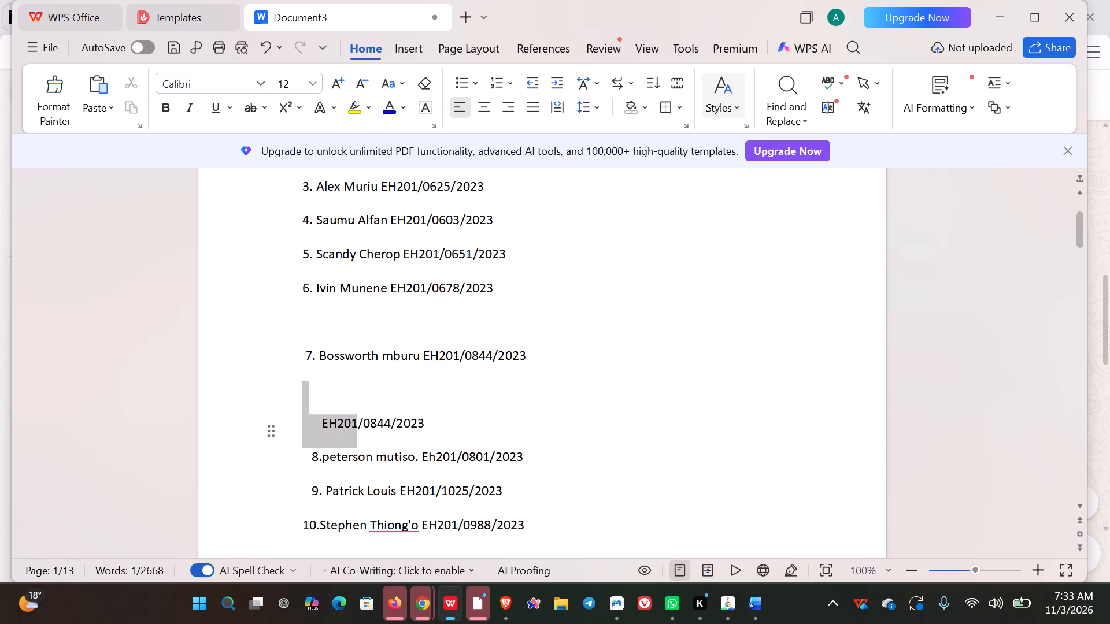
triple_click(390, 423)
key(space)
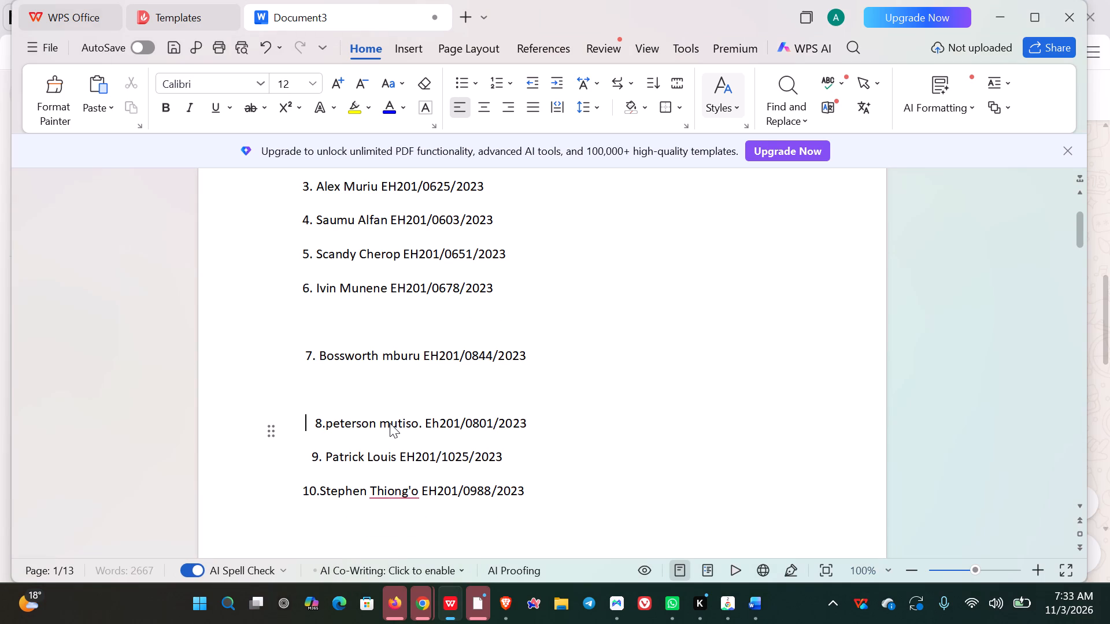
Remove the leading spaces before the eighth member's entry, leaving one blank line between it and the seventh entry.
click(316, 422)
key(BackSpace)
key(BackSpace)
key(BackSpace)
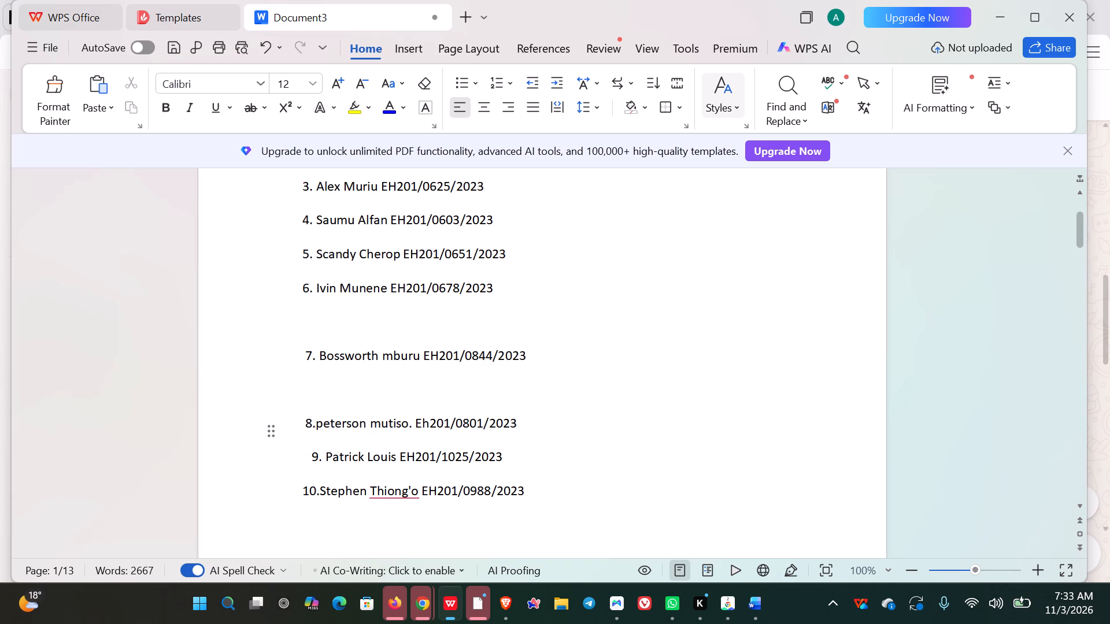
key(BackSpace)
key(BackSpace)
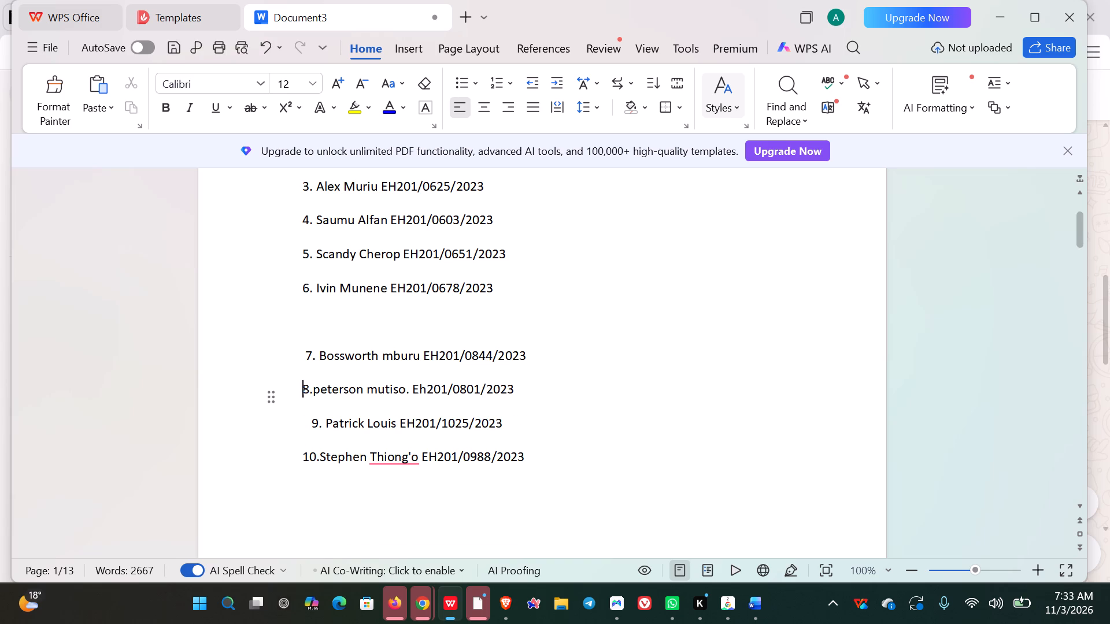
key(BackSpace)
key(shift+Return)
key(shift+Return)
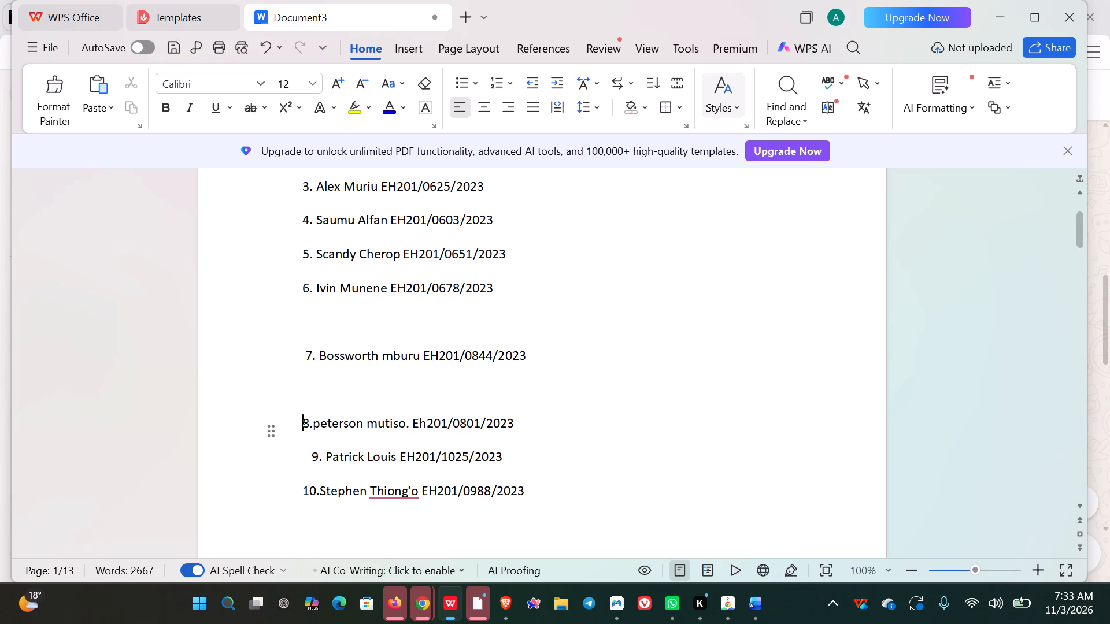
Delete the rest of the group member list, from the second through the tenth entry.
scroll(317, 440, down, 1)
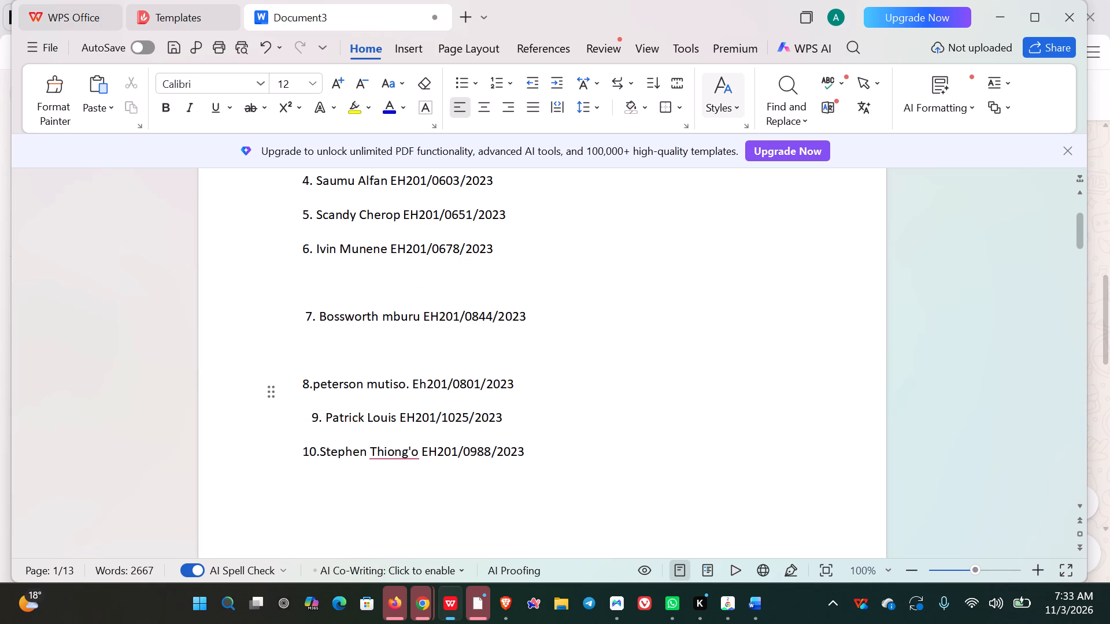
scroll(317, 440, up, 2)
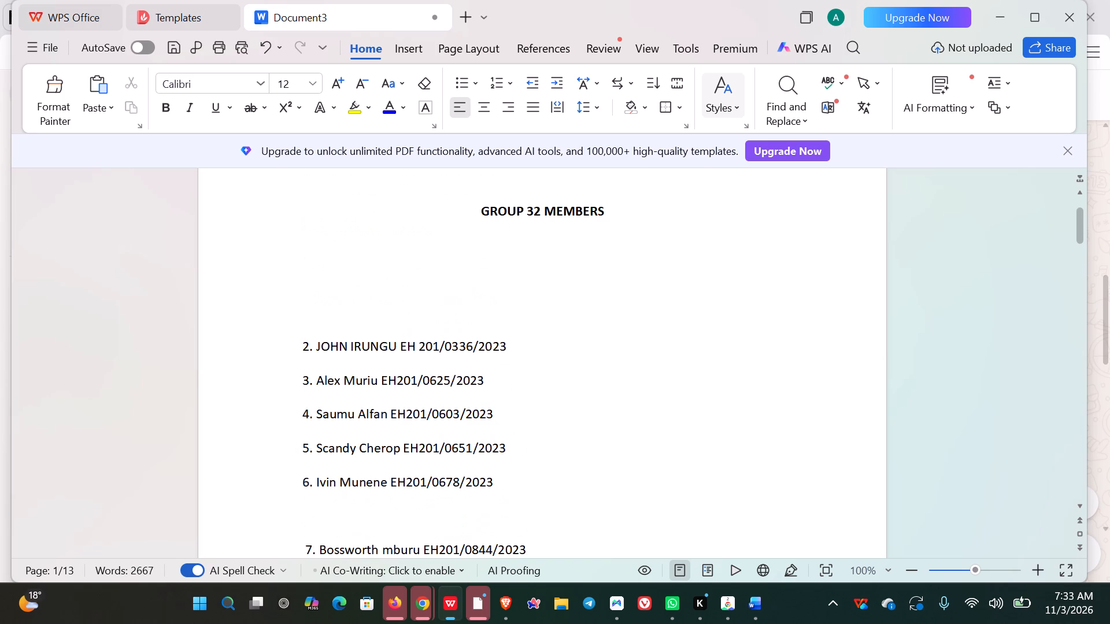
drag(299, 352, 401, 473)
scroll(397, 476, down, 1)
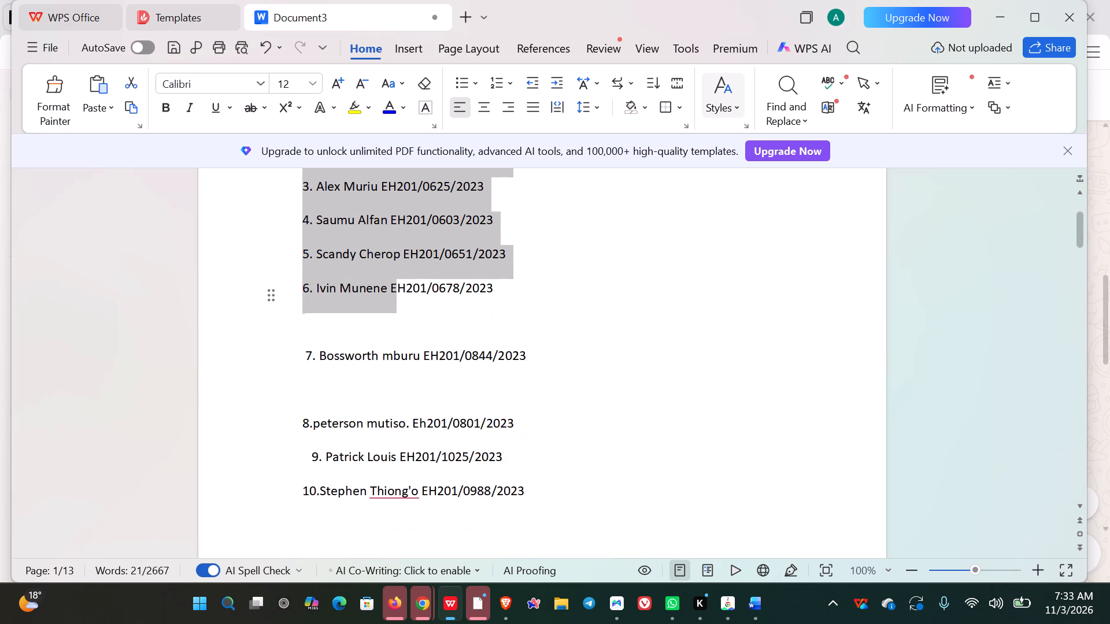
drag(401, 473, 537, 481)
drag(537, 481, 547, 414)
scroll(410, 250, up, 1)
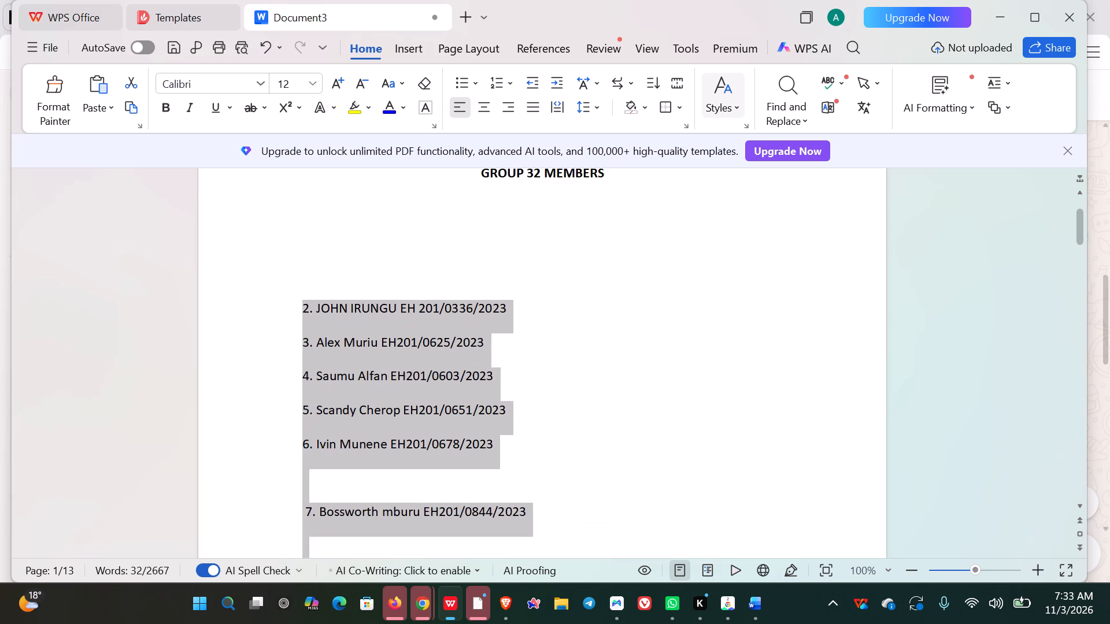
click(391, 261)
drag(295, 299, 492, 430)
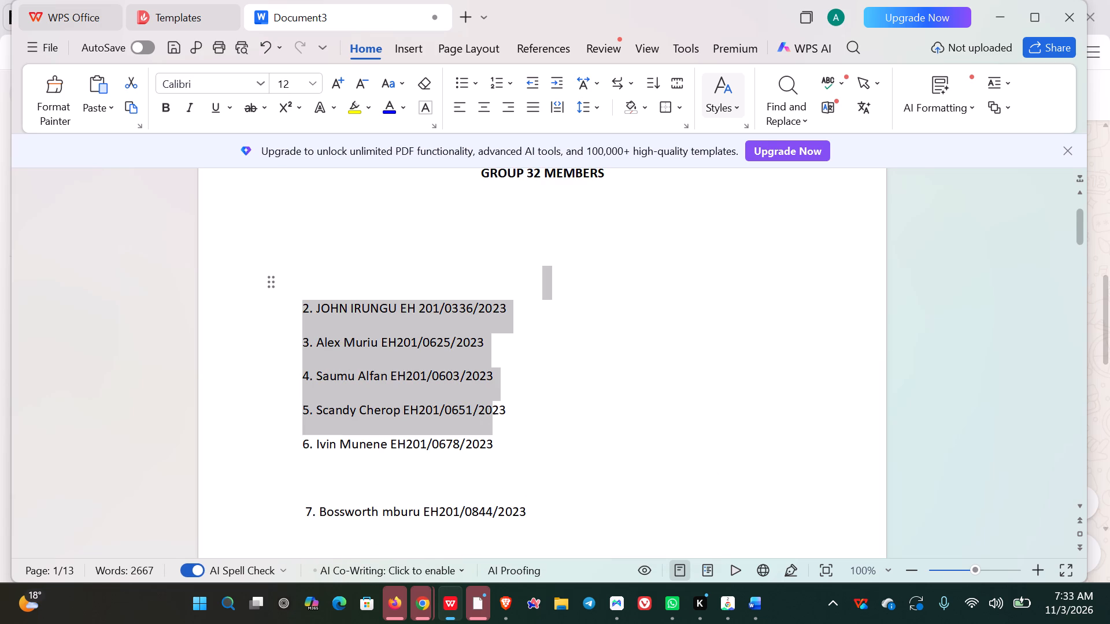
drag(492, 430, 545, 420)
scroll(492, 430, down, 1)
scroll(540, 451, down, 1)
key(space)
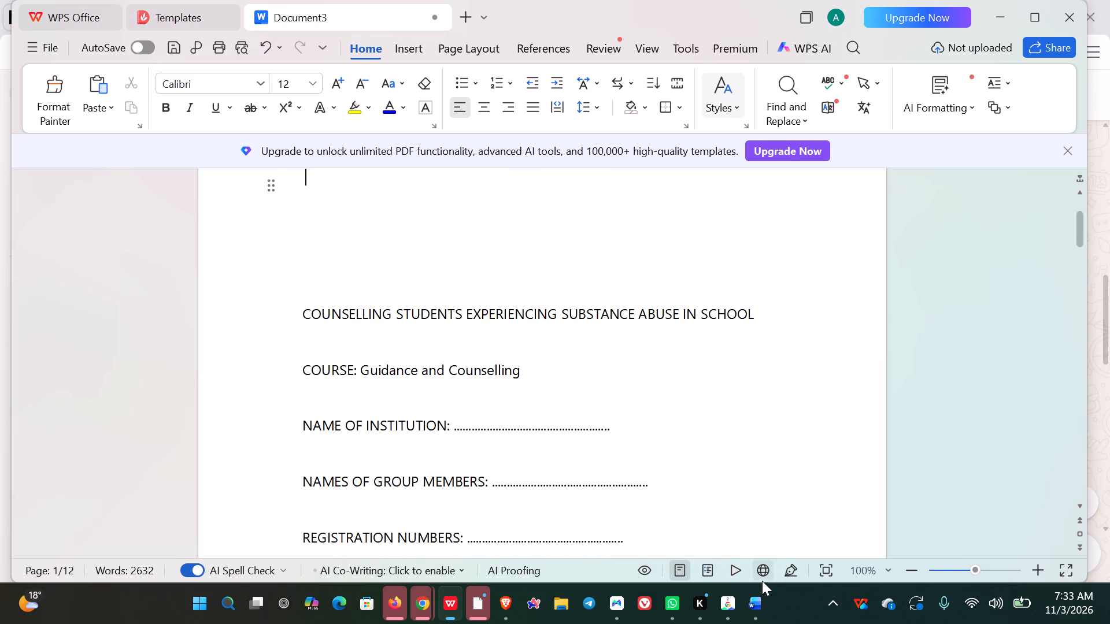
Switch to the blank Word document and paste the full ten-member list from the clipboard history.
click(806, 526)
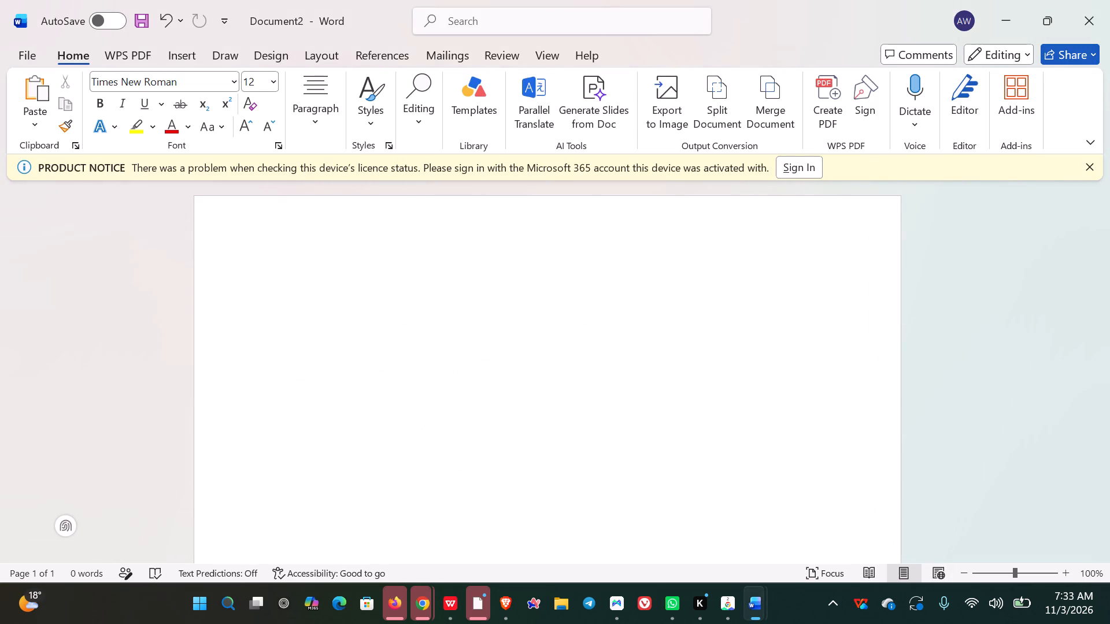
key(super+period)
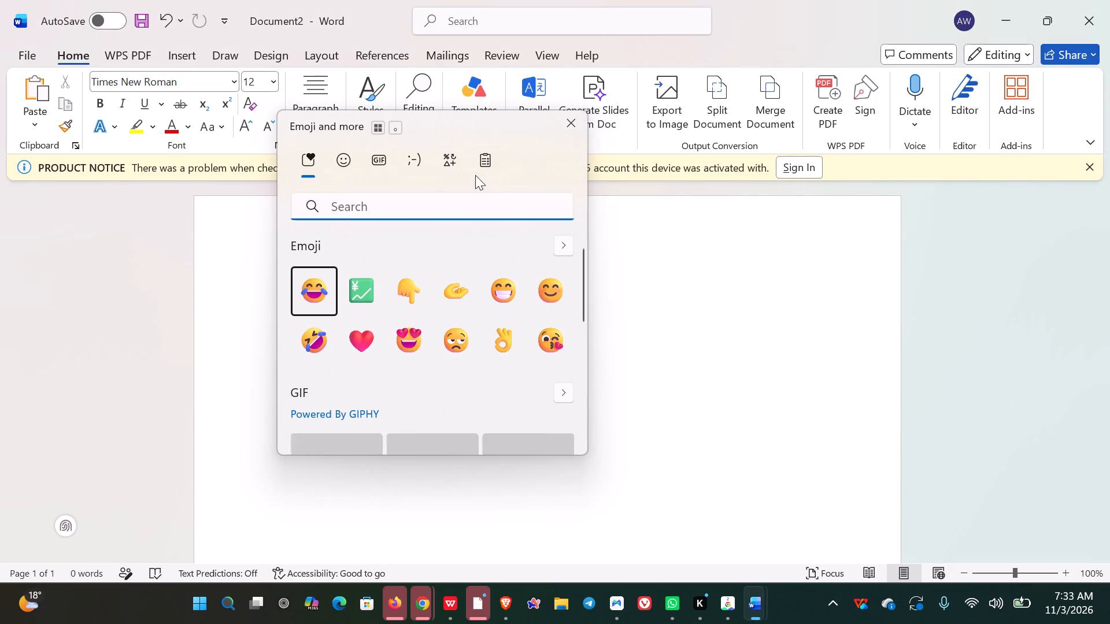
click(475, 149)
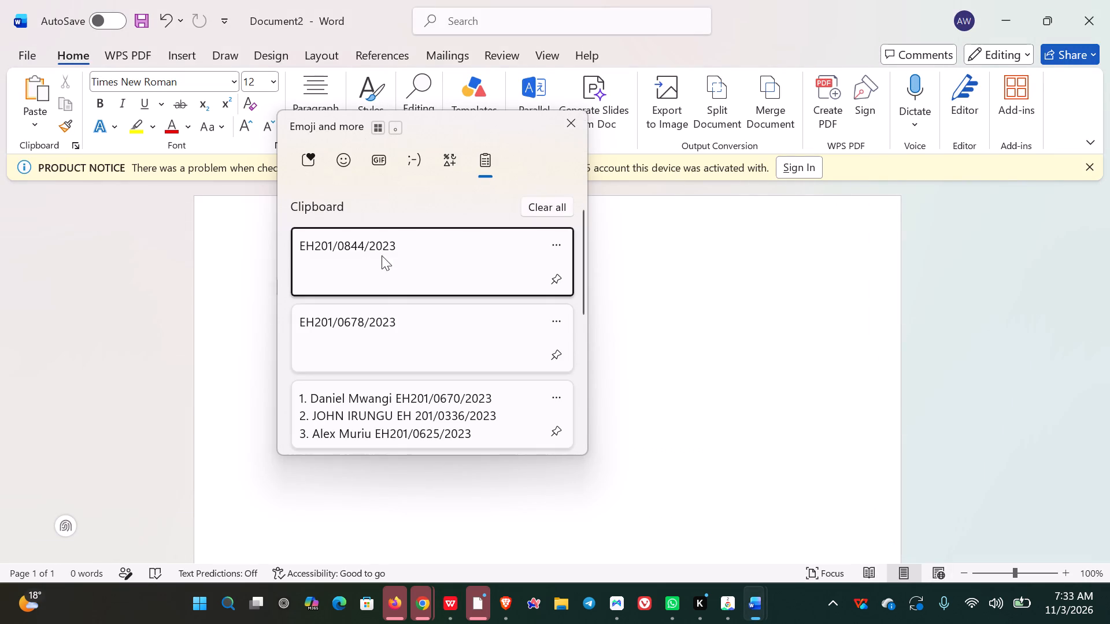
click(385, 409)
key(ctrl+v)
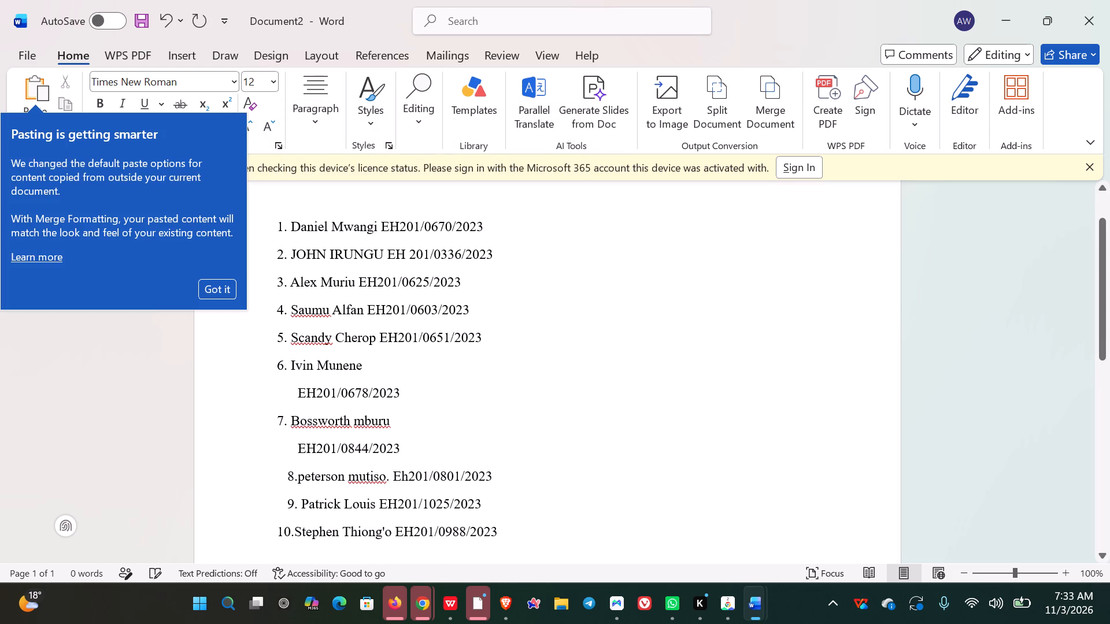
In the Word list, copy the sixth member's registration number onto the name line and delete the original number line.
drag(293, 391, 392, 389)
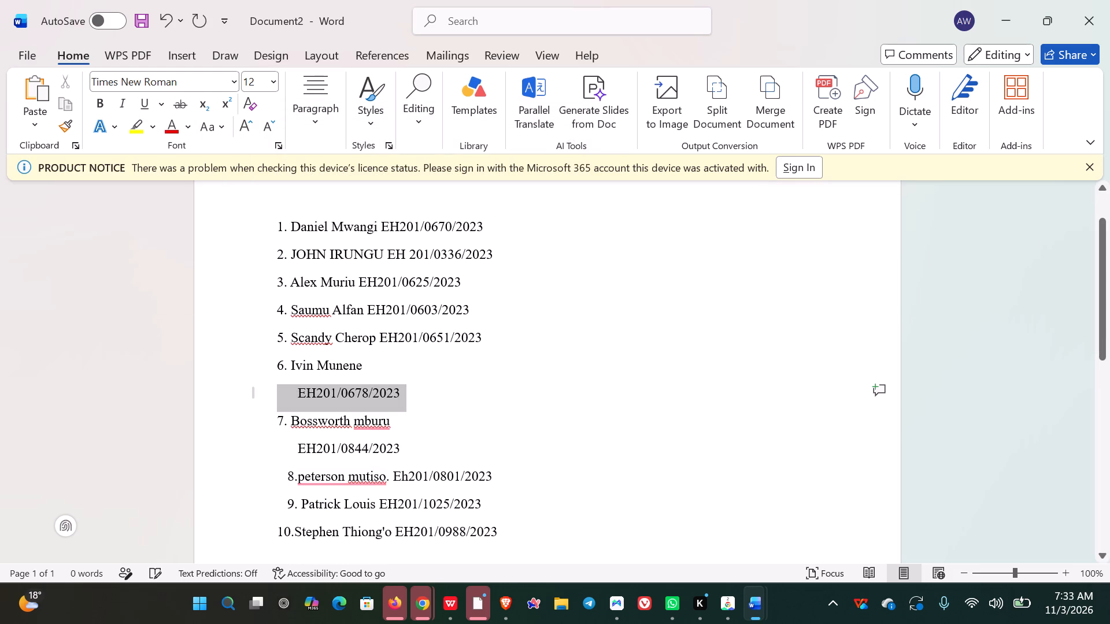
drag(392, 389, 395, 388)
key(ctrl+c)
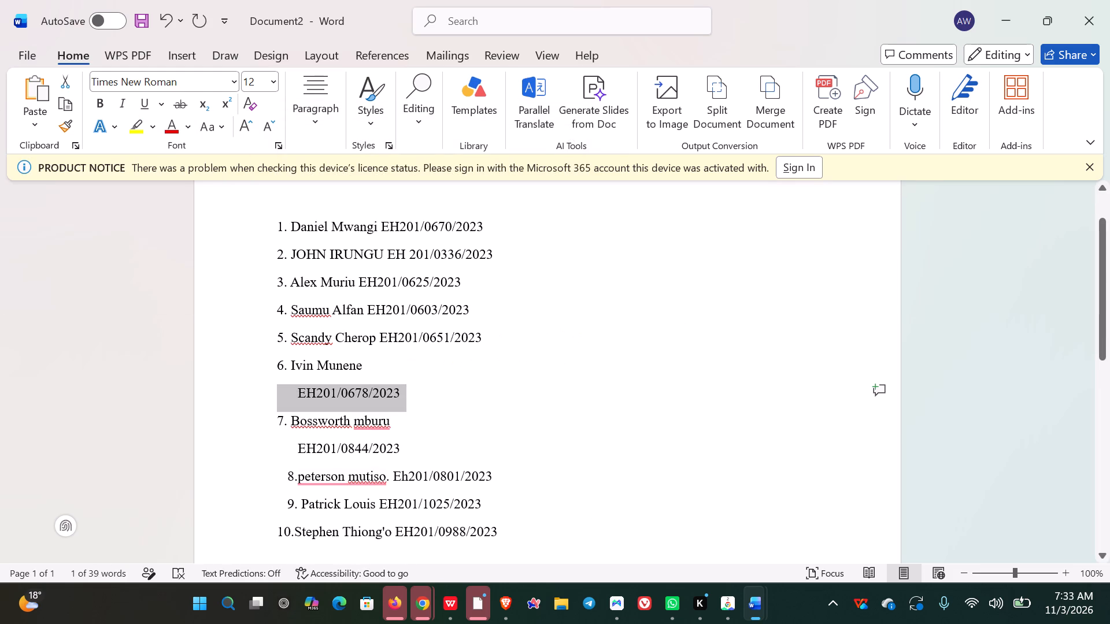
click(386, 366)
key(space)
key(ctrl+v)
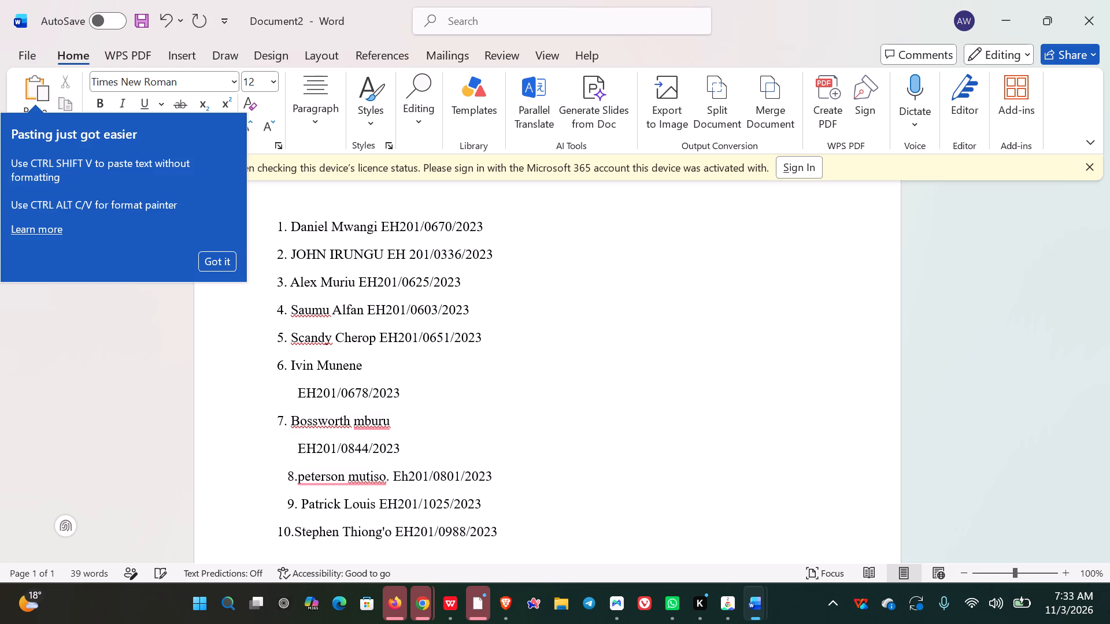
triple_click(342, 417)
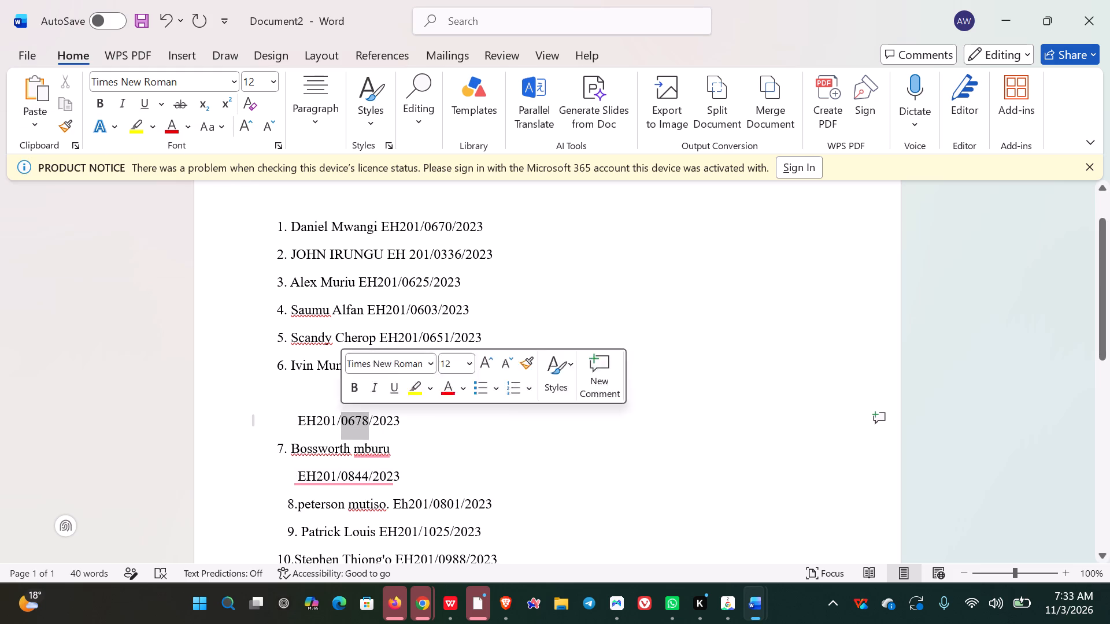
key(space)
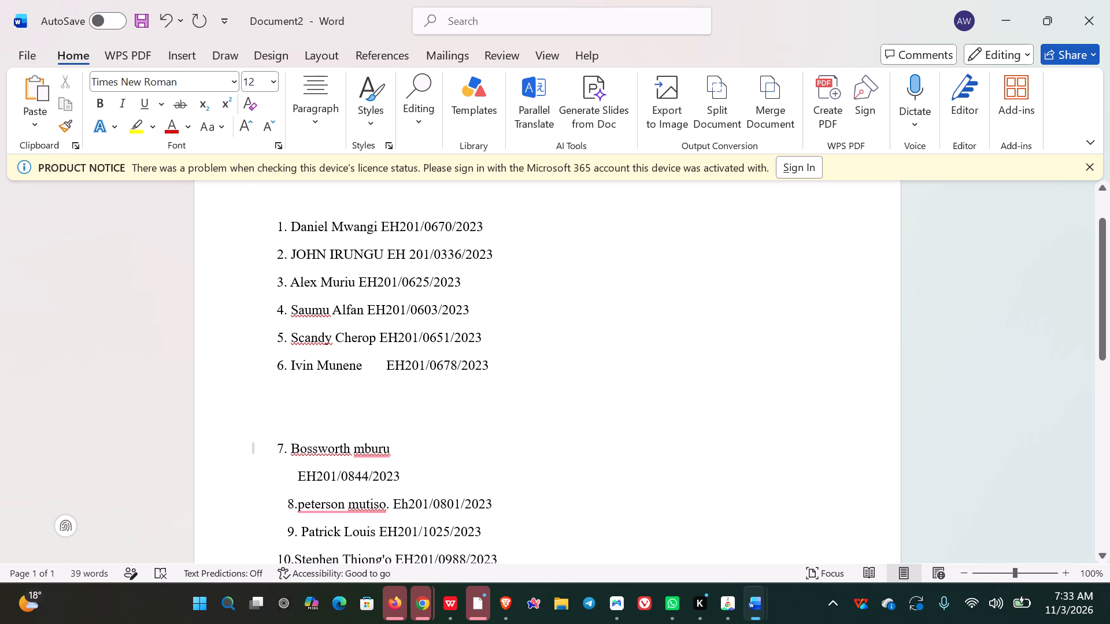
Delete the blank lines between the sixth and seventh members' entries in the list.
key(BackSpace)
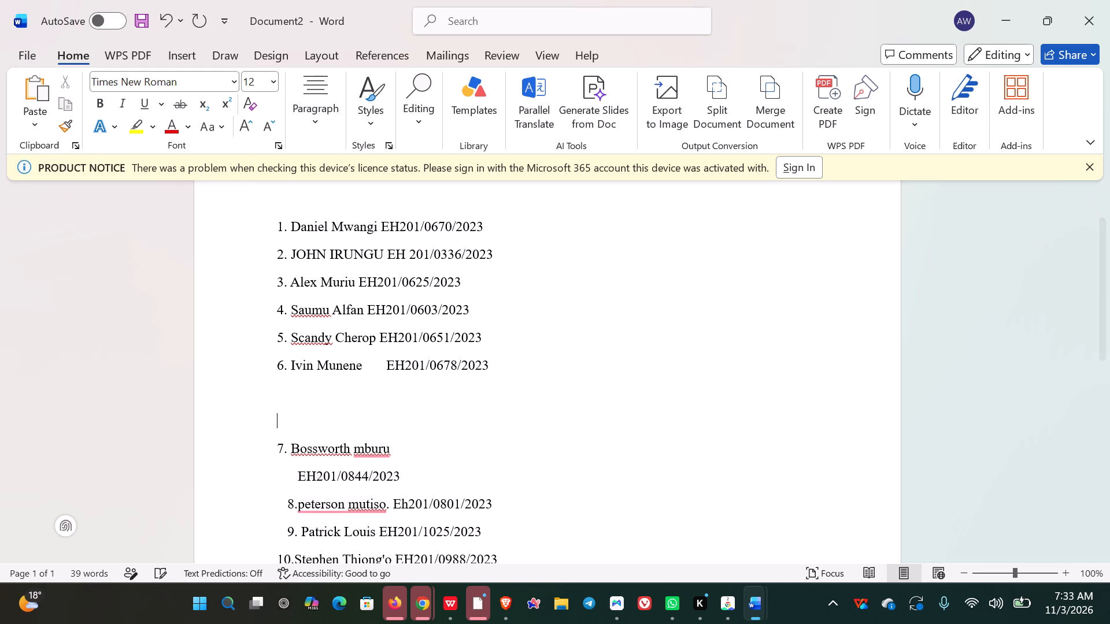
key(BackSpace)
key(BackSpace)
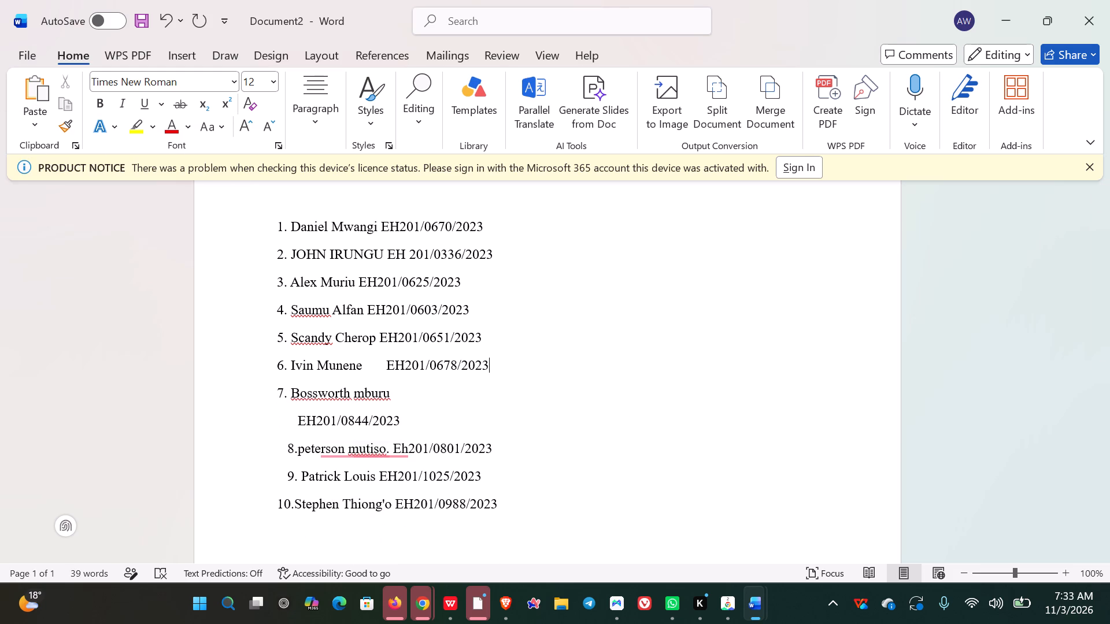
Copy the seventh member's registration number onto the name line, and delete the original number line along with the blank lines.
drag(296, 421, 388, 417)
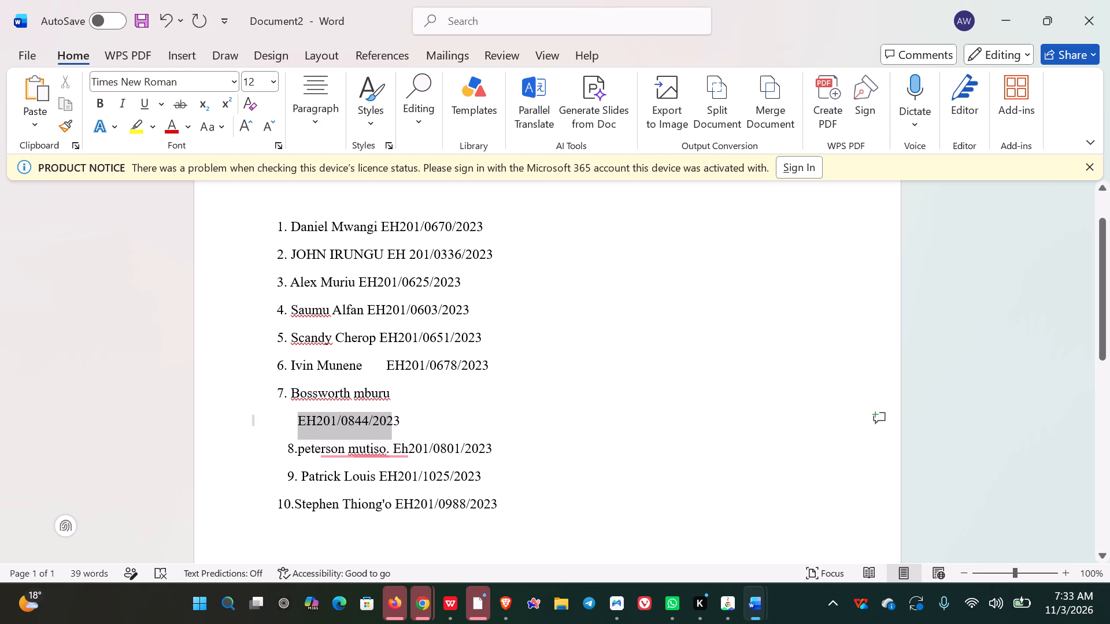
drag(388, 417, 406, 415)
key(ctrl+c)
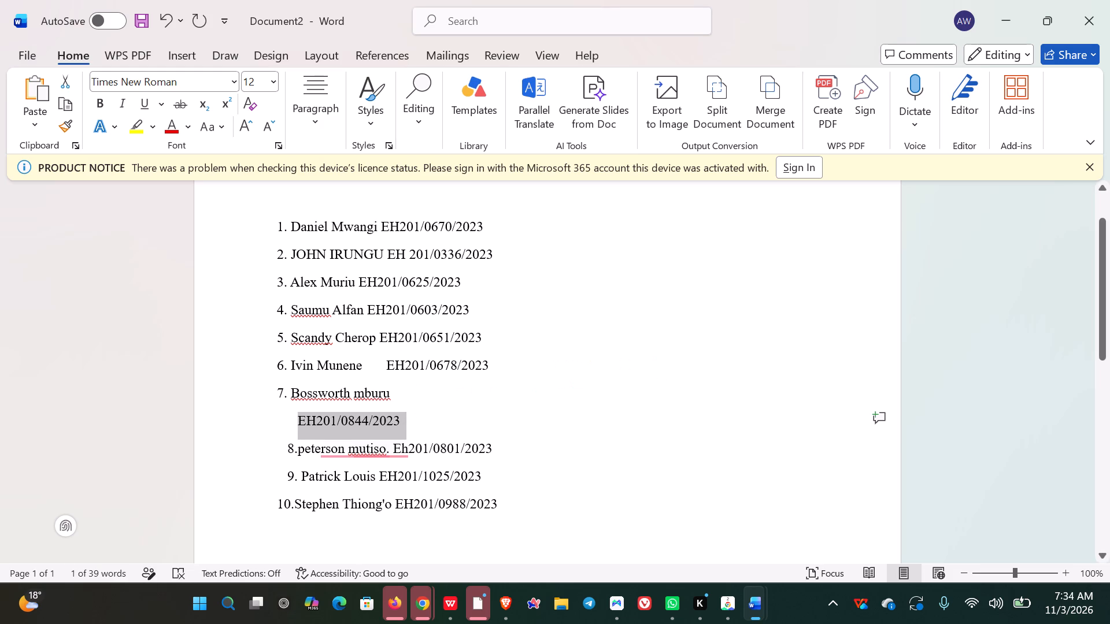
click(399, 398)
key(space)
key(ctrl+v)
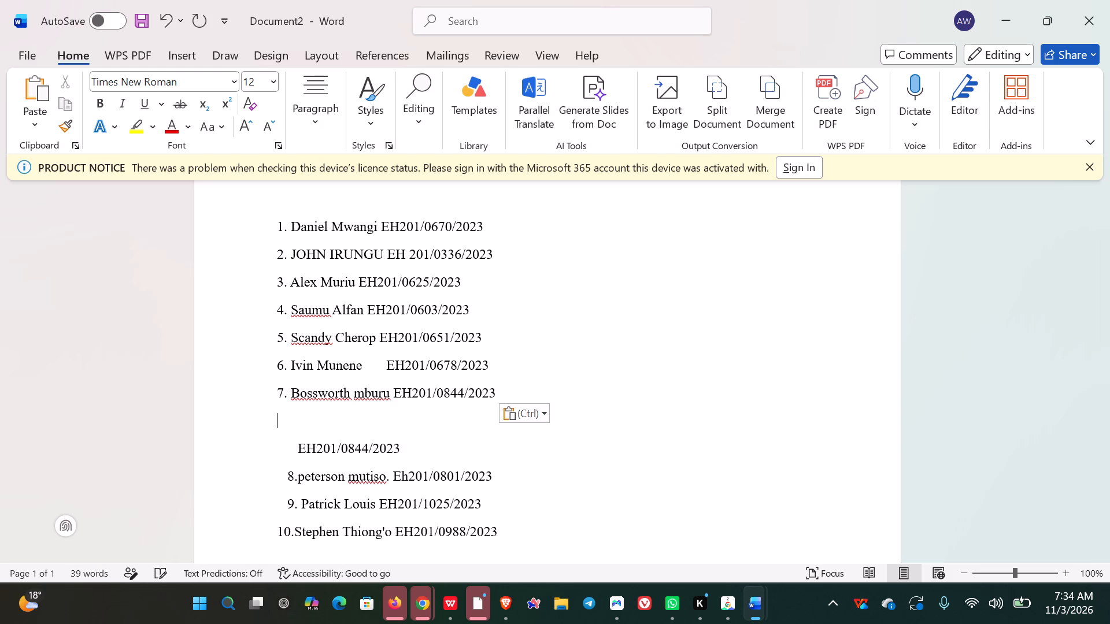
triple_click(336, 445)
click(336, 445)
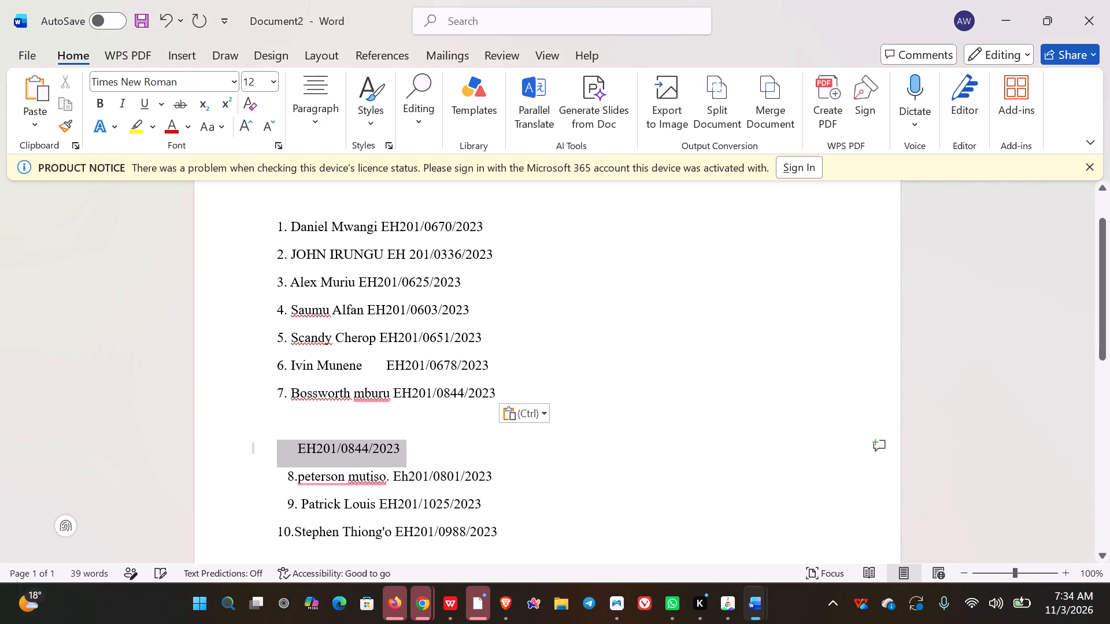
double_click(335, 446)
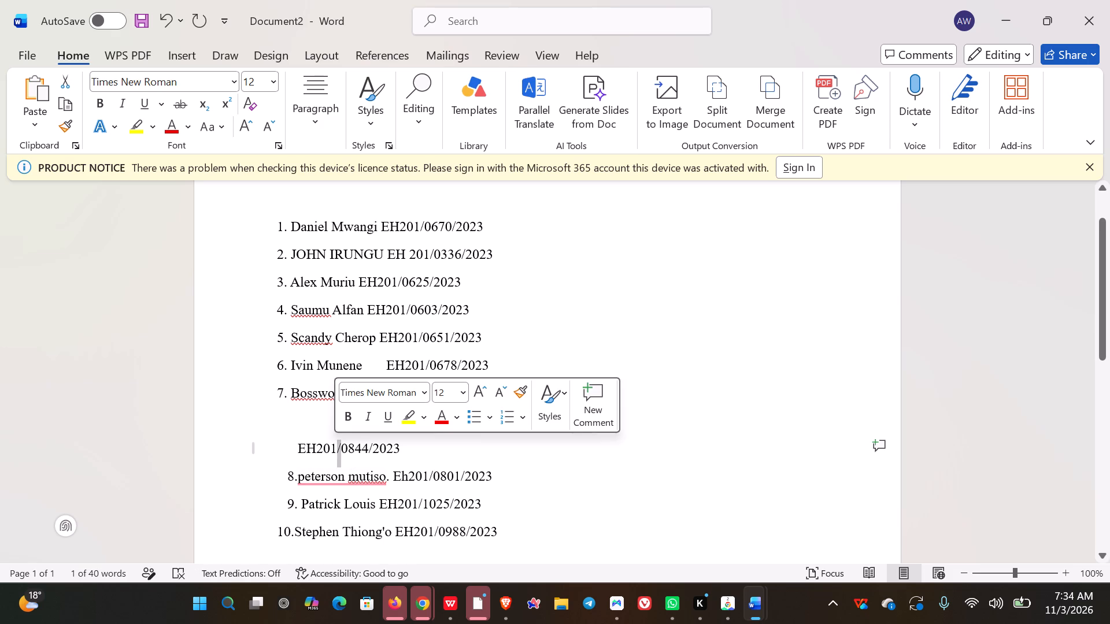
triple_click(343, 446)
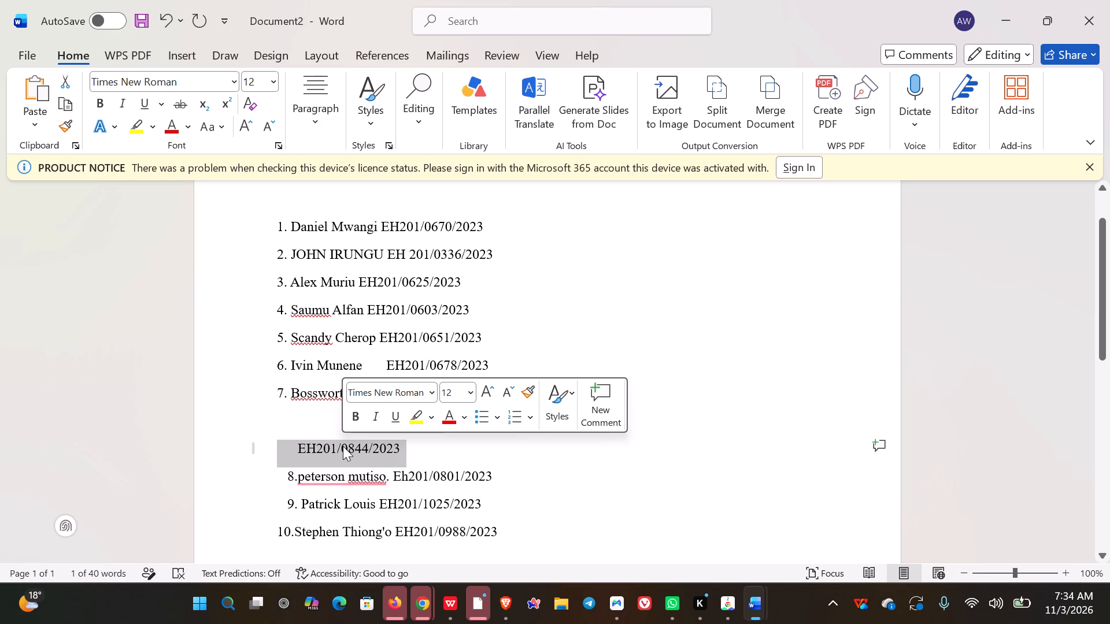
key(space)
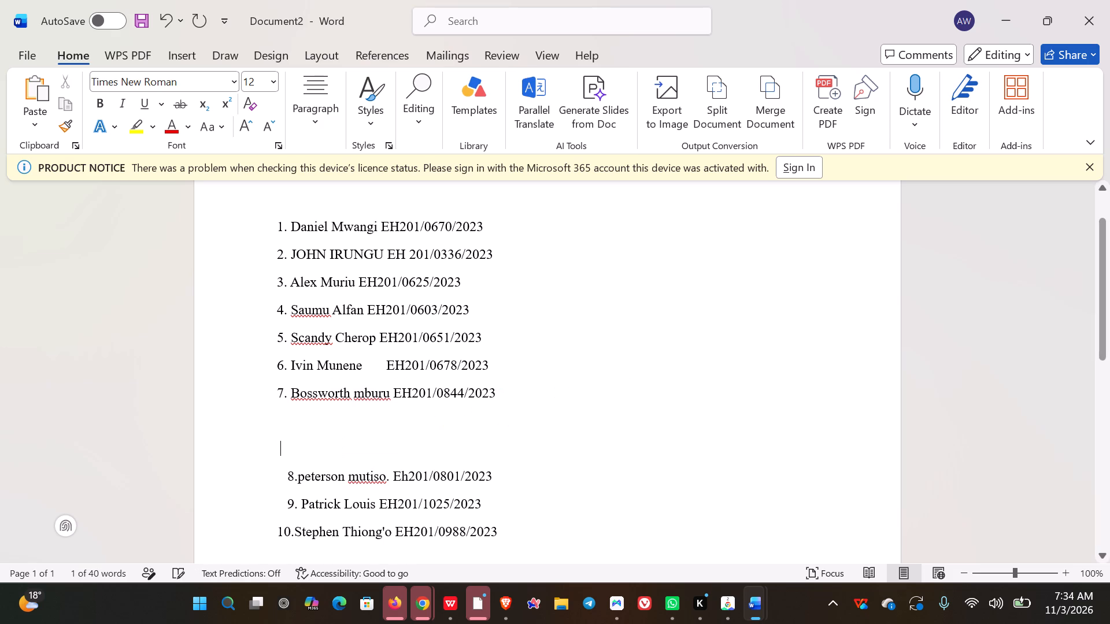
key(BackSpace)
key(BackSpace)
key(BackSpace)
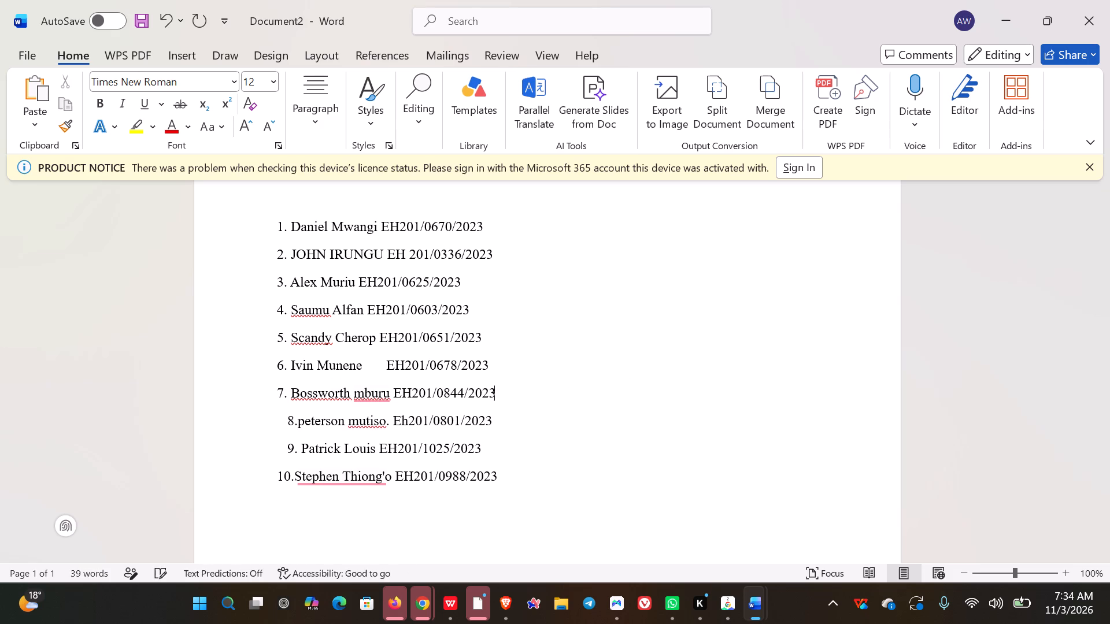
Remove the extra leading spaces before the eighth and ninth entries, leaving one space before each.
click(290, 425)
key(BackSpace)
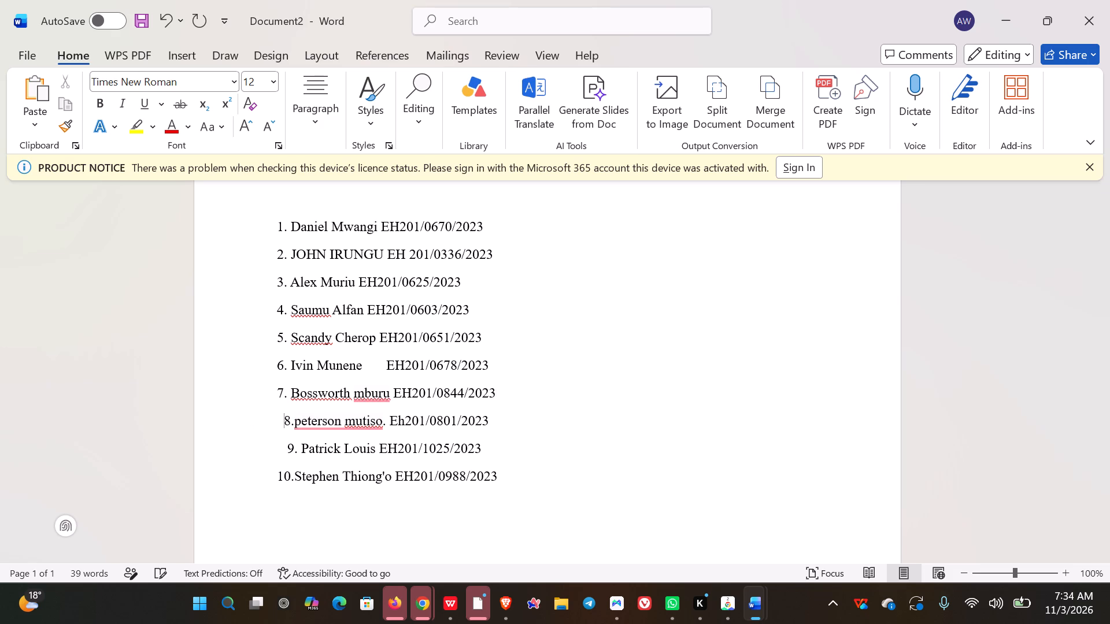
key(BackSpace)
click(288, 451)
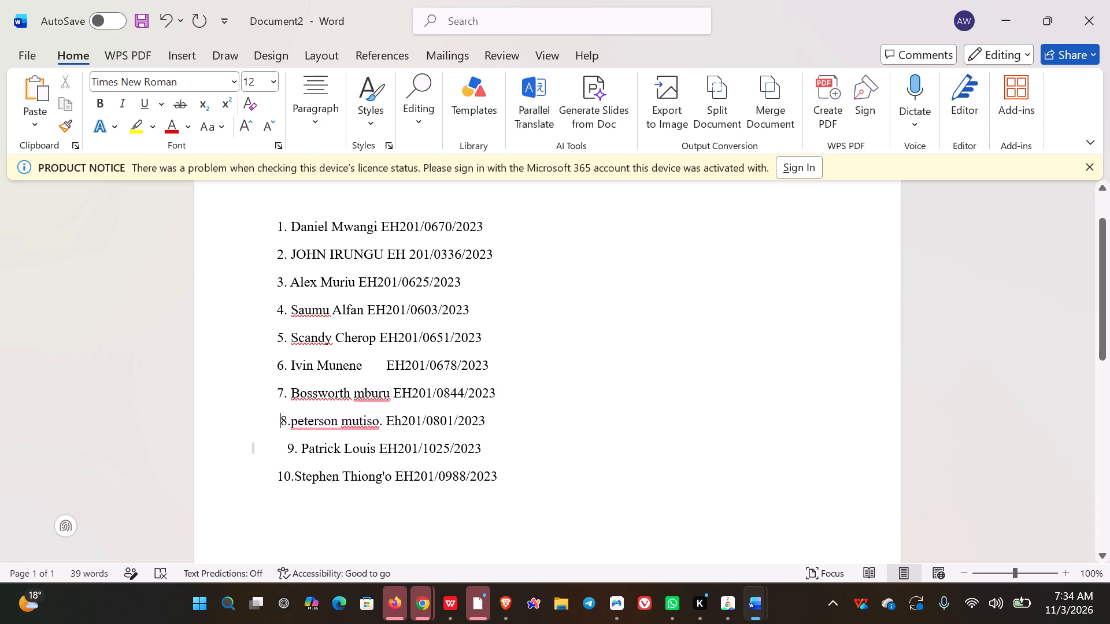
key(BackSpace)
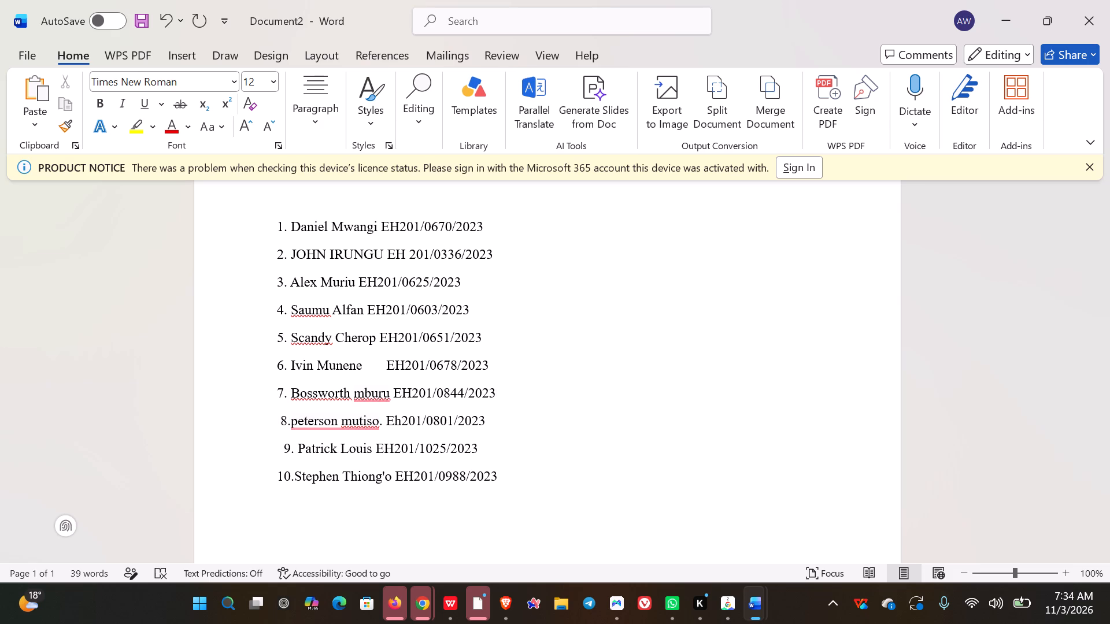
click(288, 451)
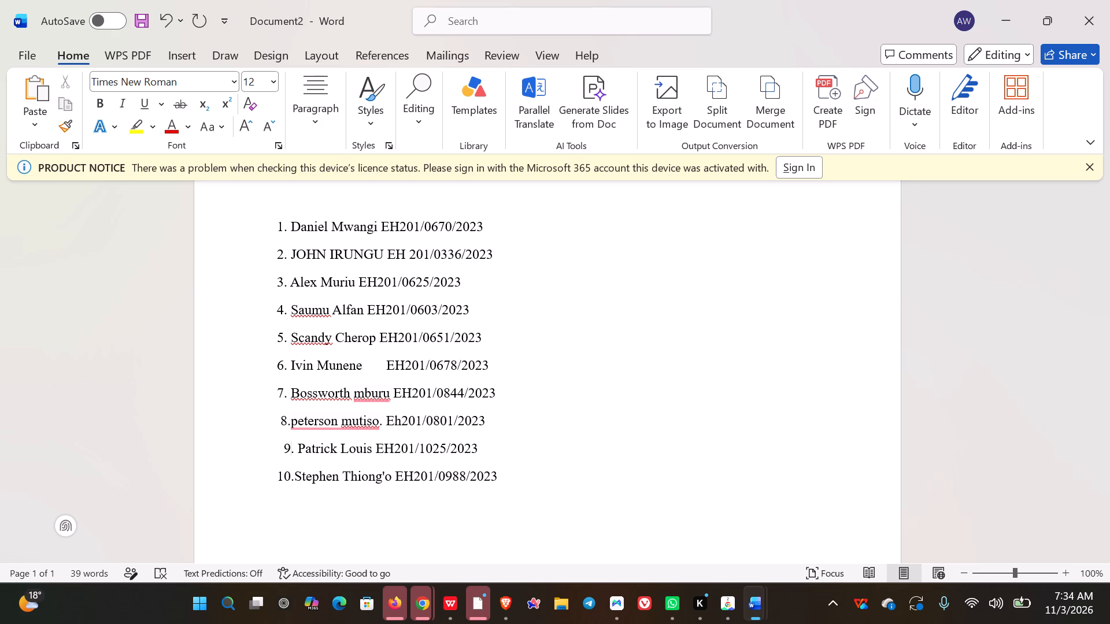
click(279, 447)
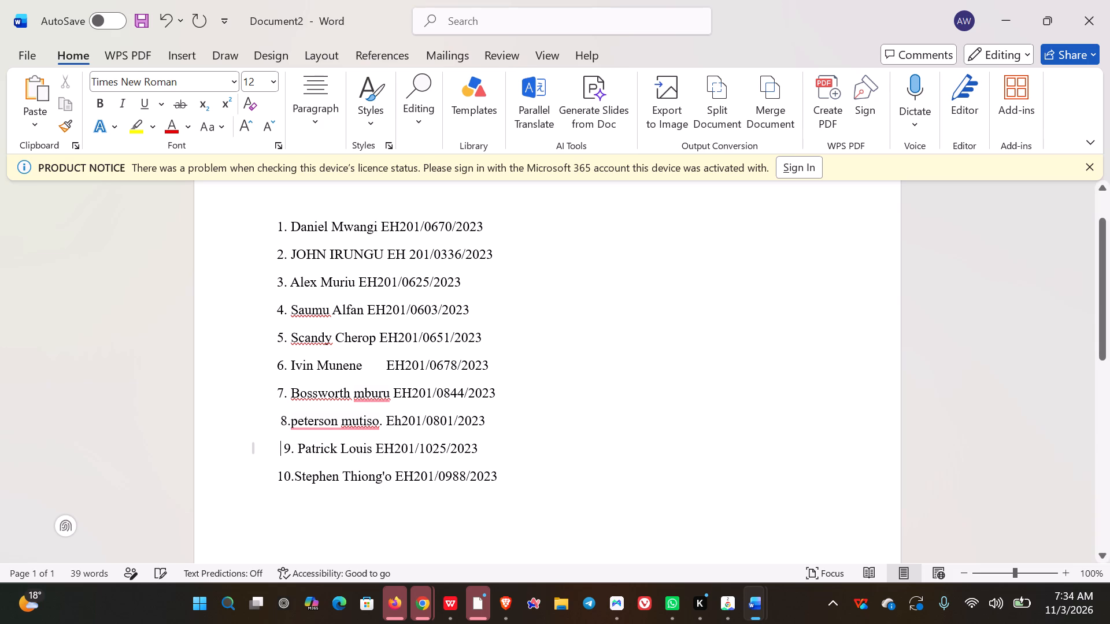
click(283, 447)
key(BackSpace)
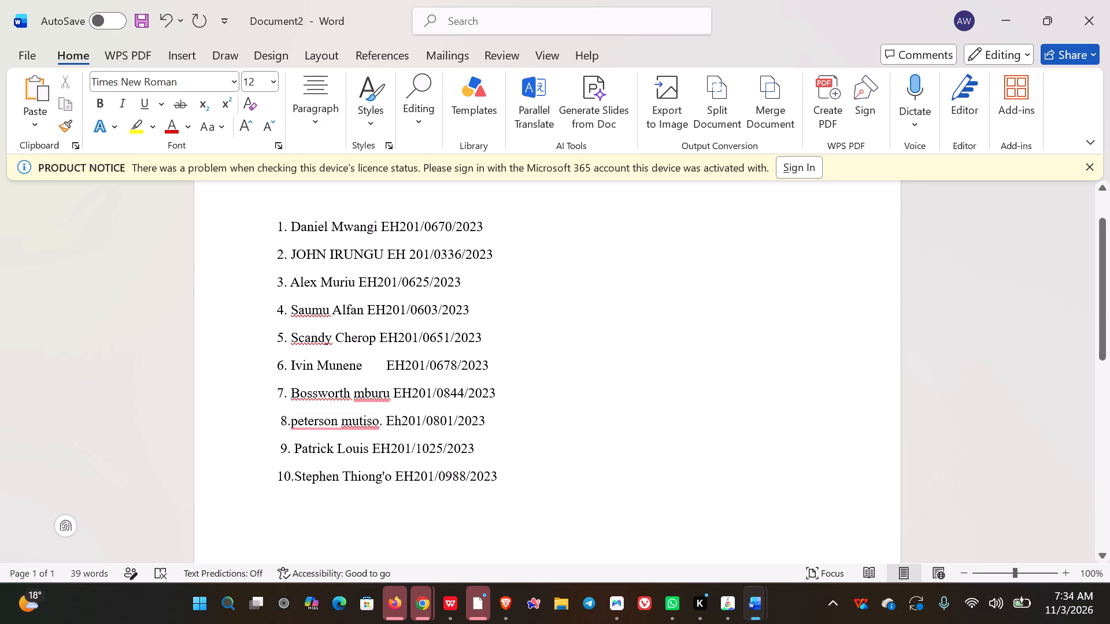
Insert a hyphen between the name and the registration number in the first through fifth entries.
click(383, 221)
key(equal)
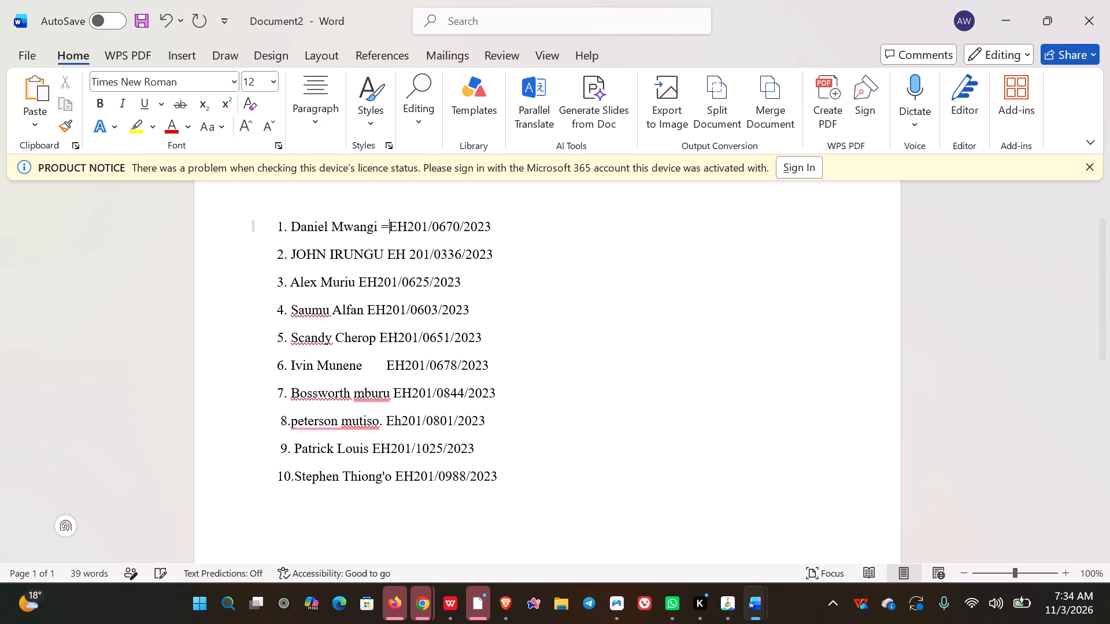
key(BackSpace)
key(minus)
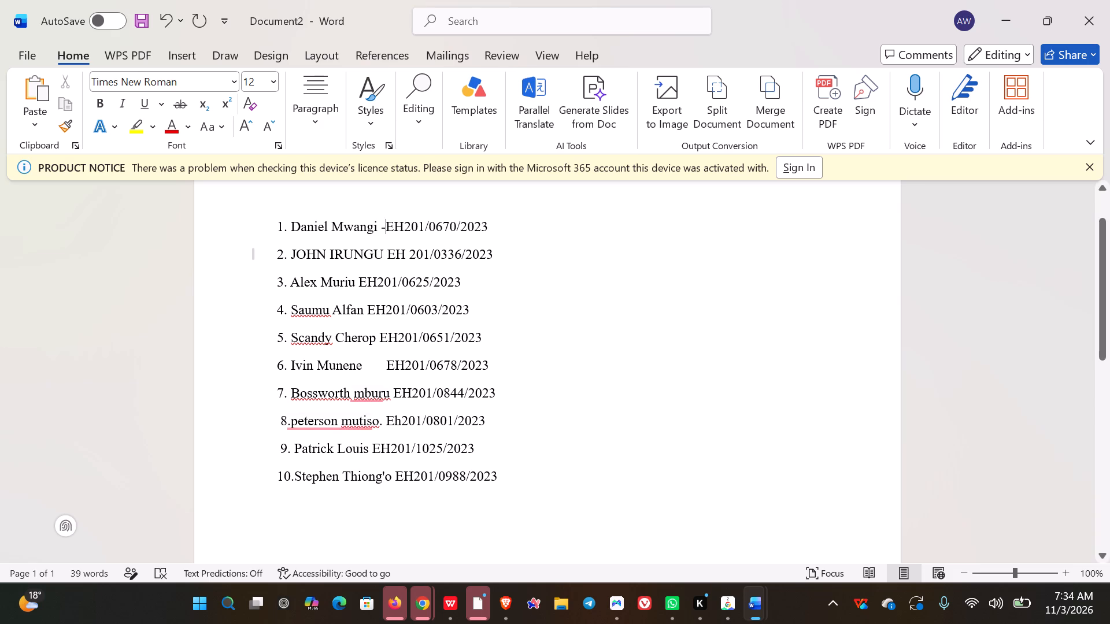
click(387, 253)
key(minus)
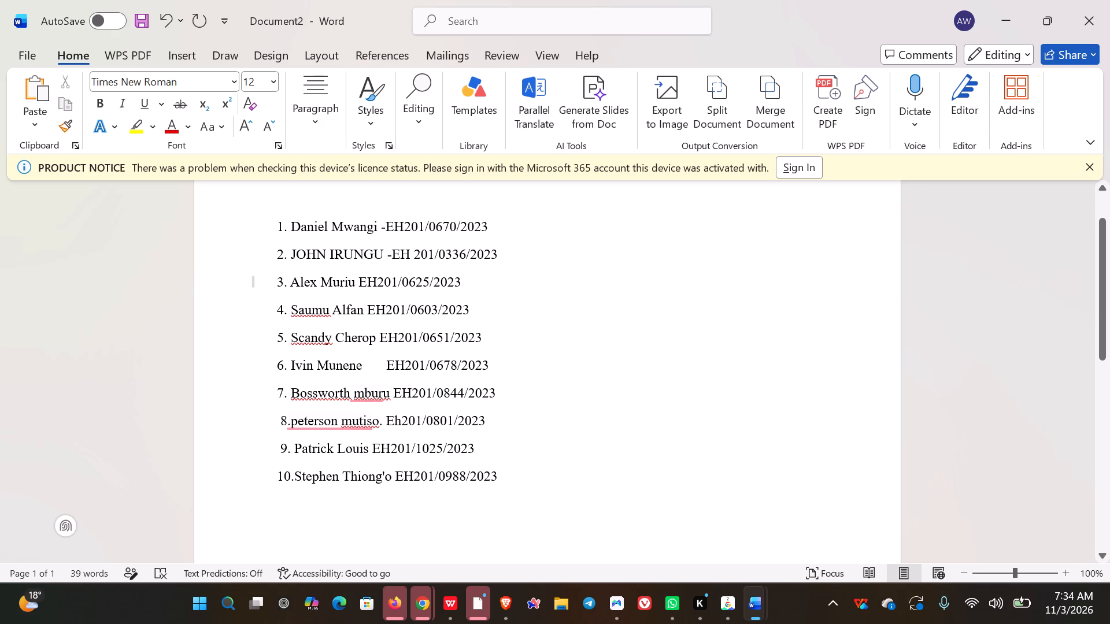
click(358, 281)
key(minus)
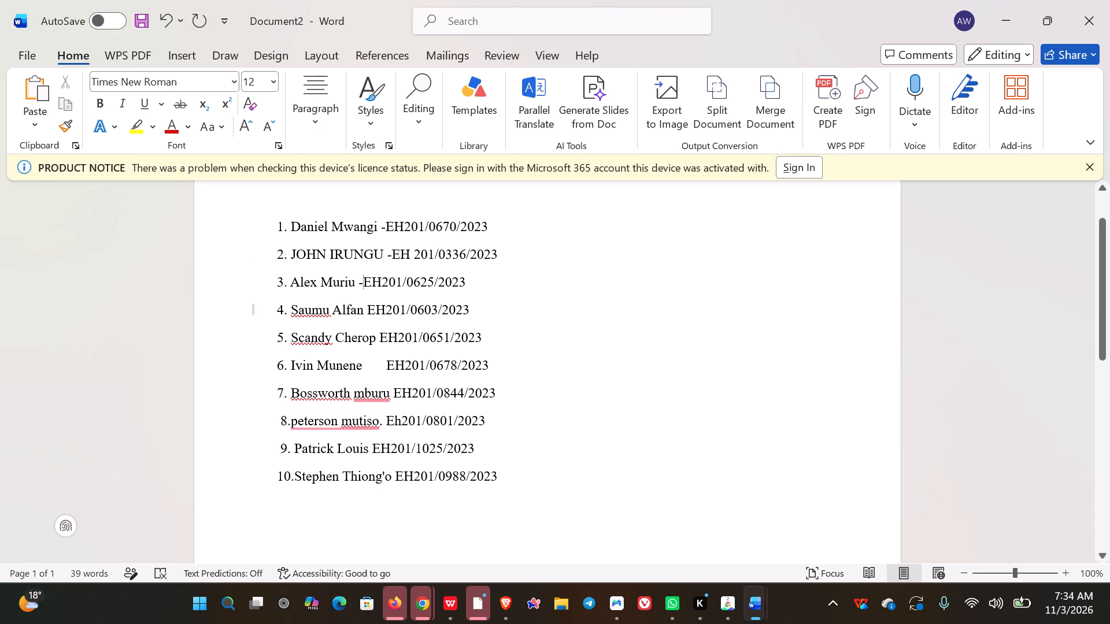
click(365, 309)
key(minus)
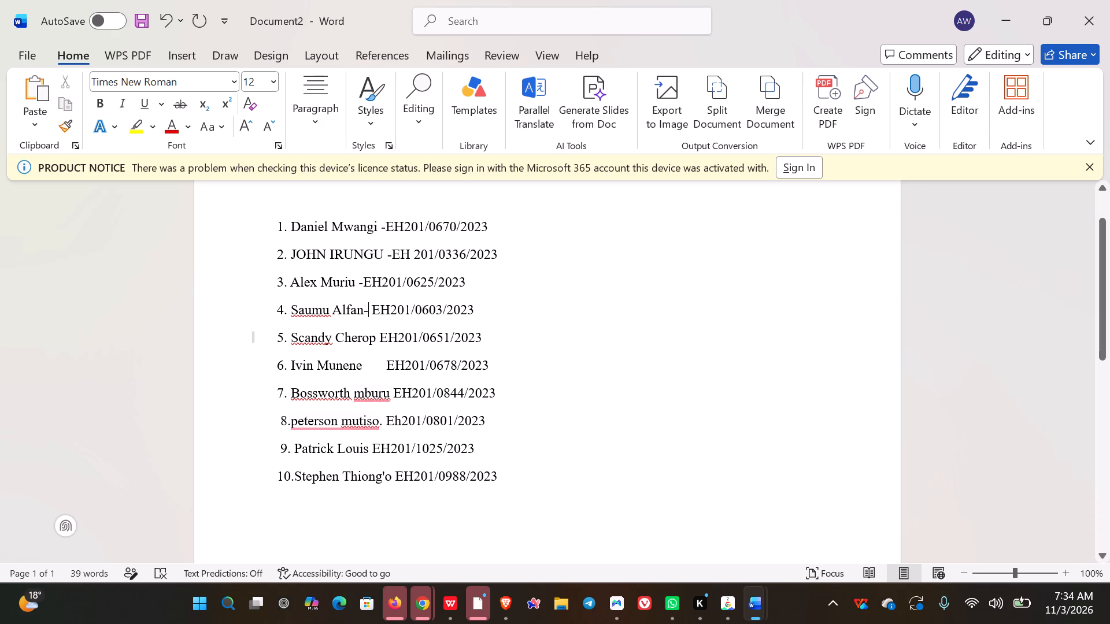
click(382, 334)
key(minus)
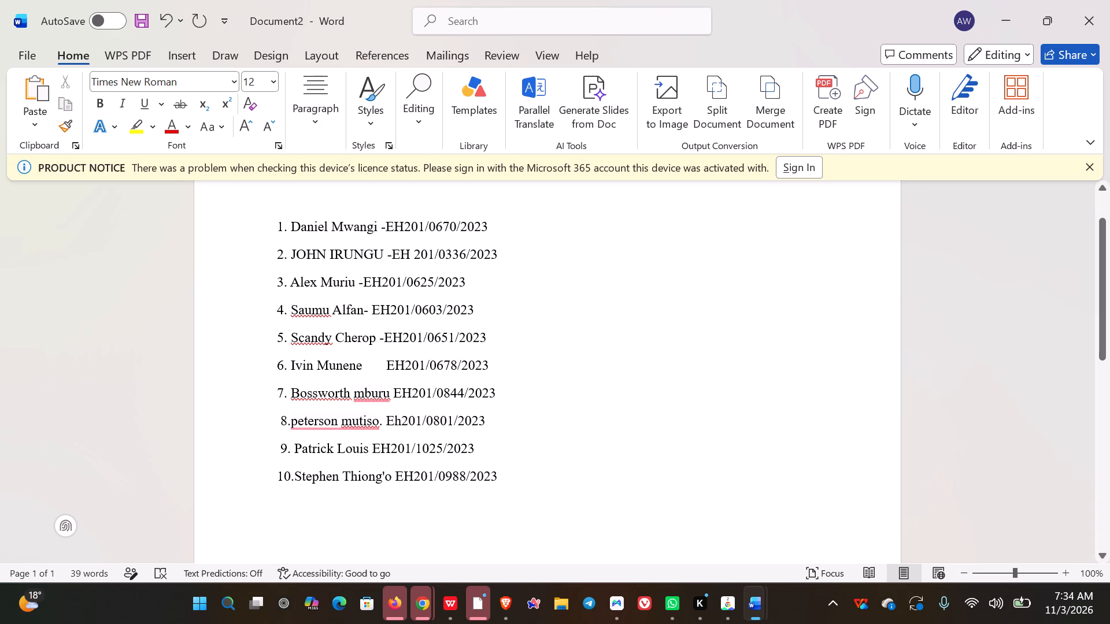
In the sixth entry, delete some of the extra spaces after the name and insert a hyphen there.
click(376, 366)
key(BackSpace)
key(BackSpace)
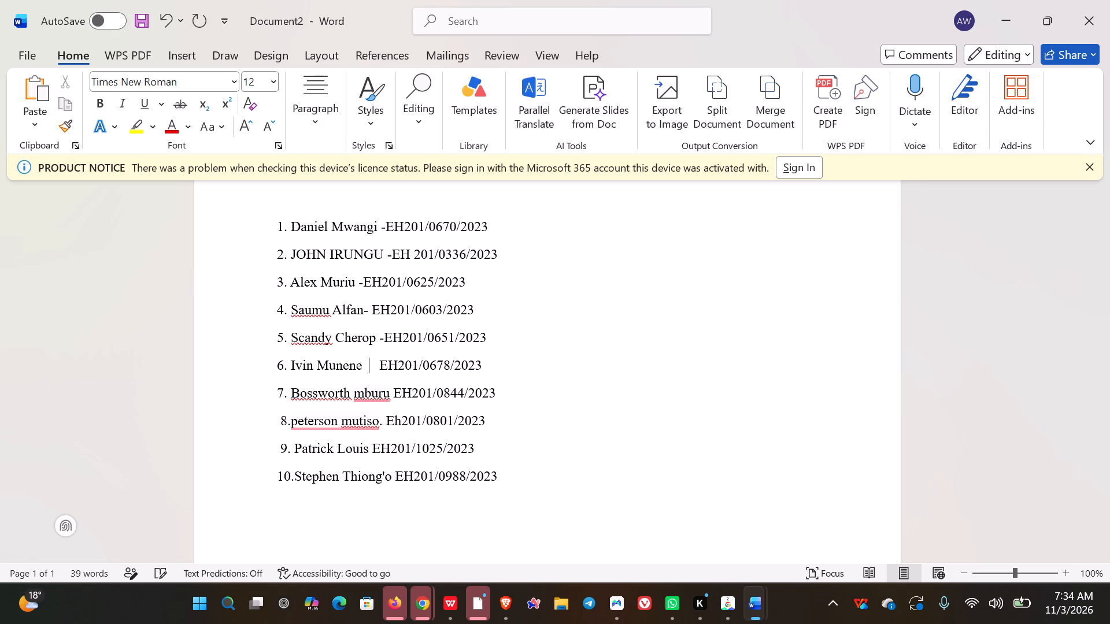
key(BackSpace)
key(minus)
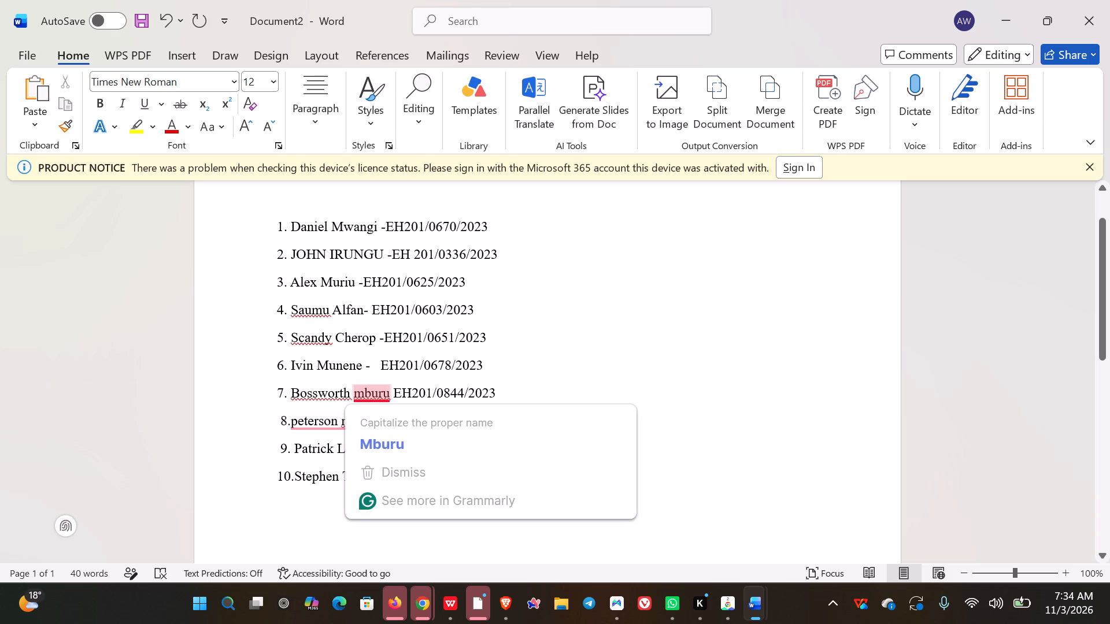
Capitalize the seventh member's surname using the suggested correction and add a hyphen after it.
click(365, 429)
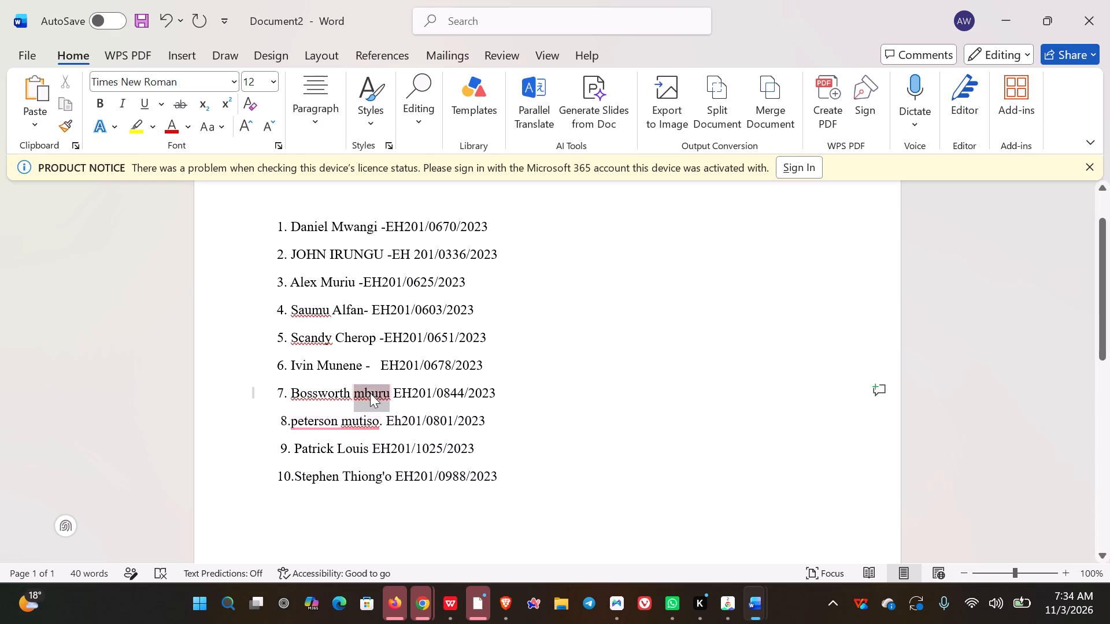
key(minus)
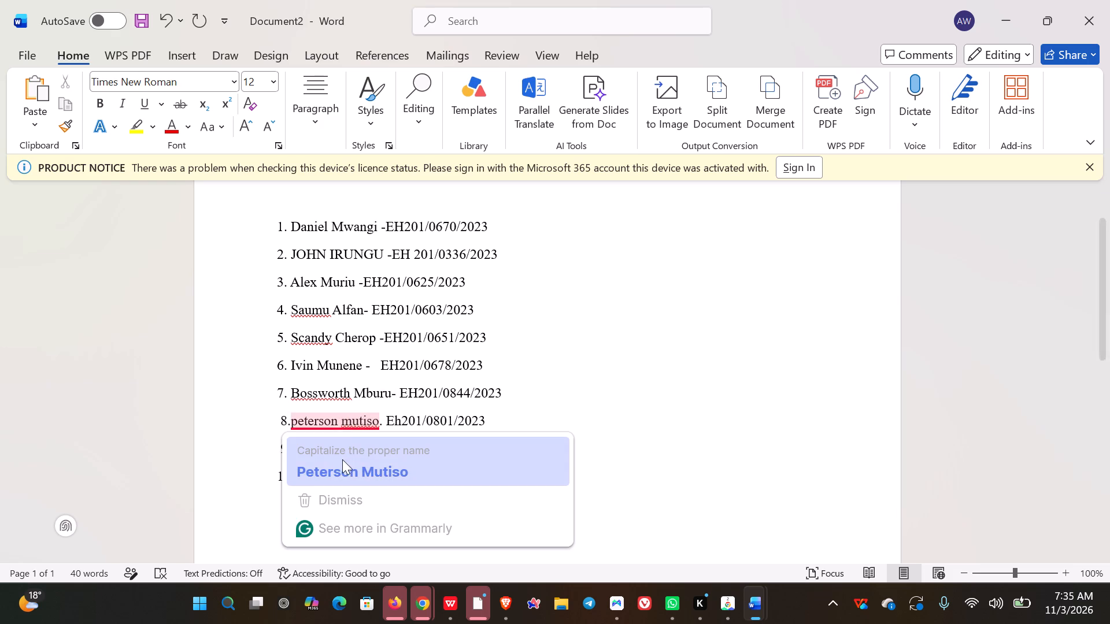
Capitalize the eighth member's full name using the suggested correction and replace the period after it with a space and hyphen.
click(337, 460)
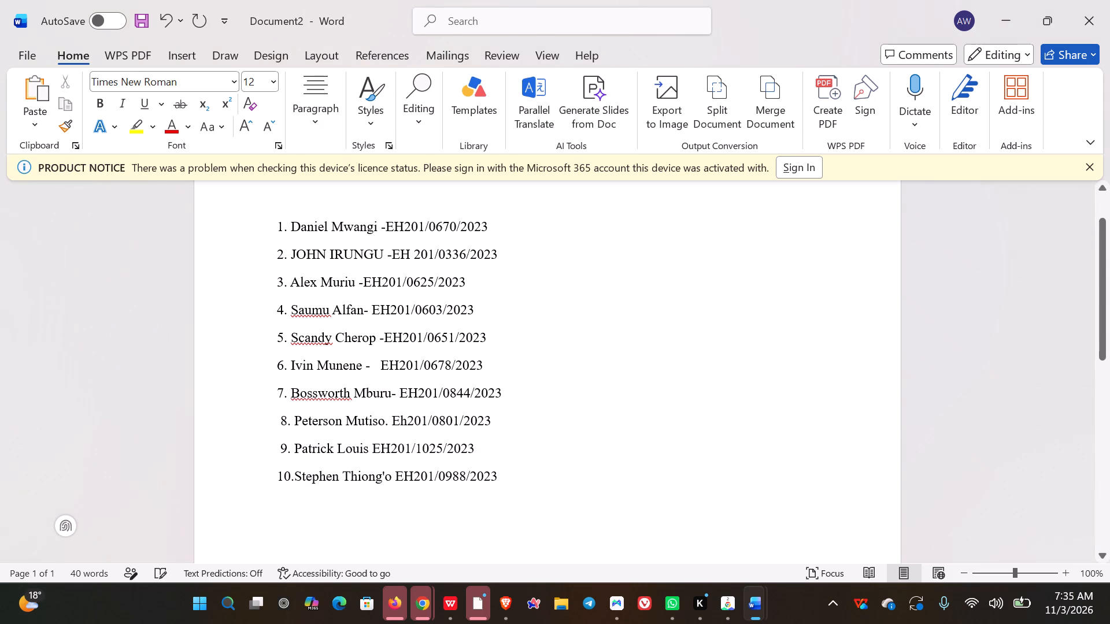
click(394, 422)
key(BackSpace)
key(BackSpace)
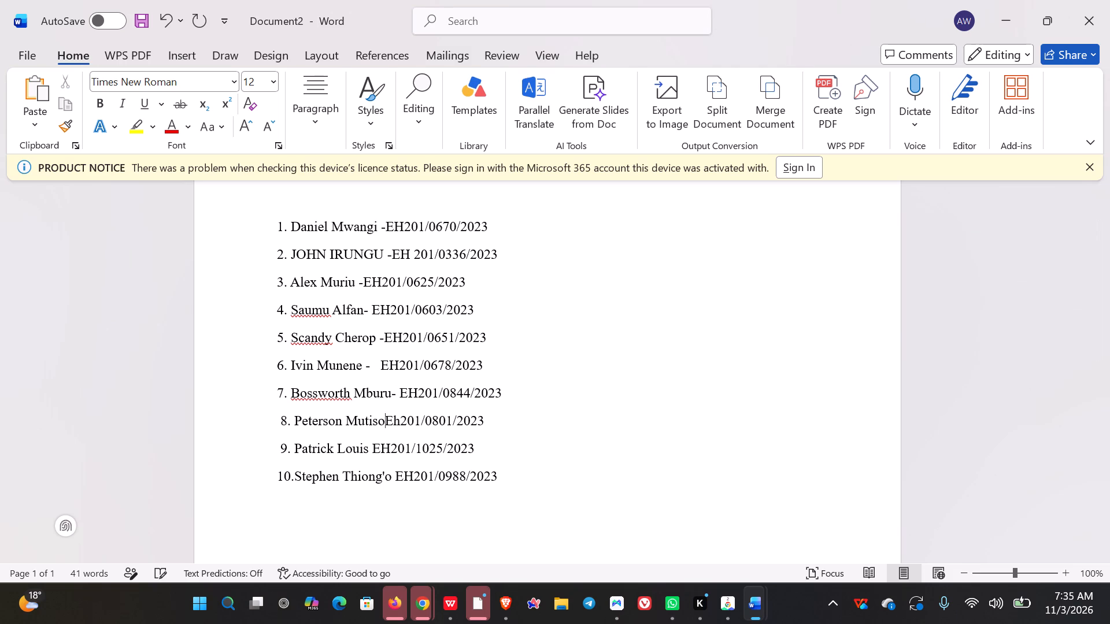
key(space)
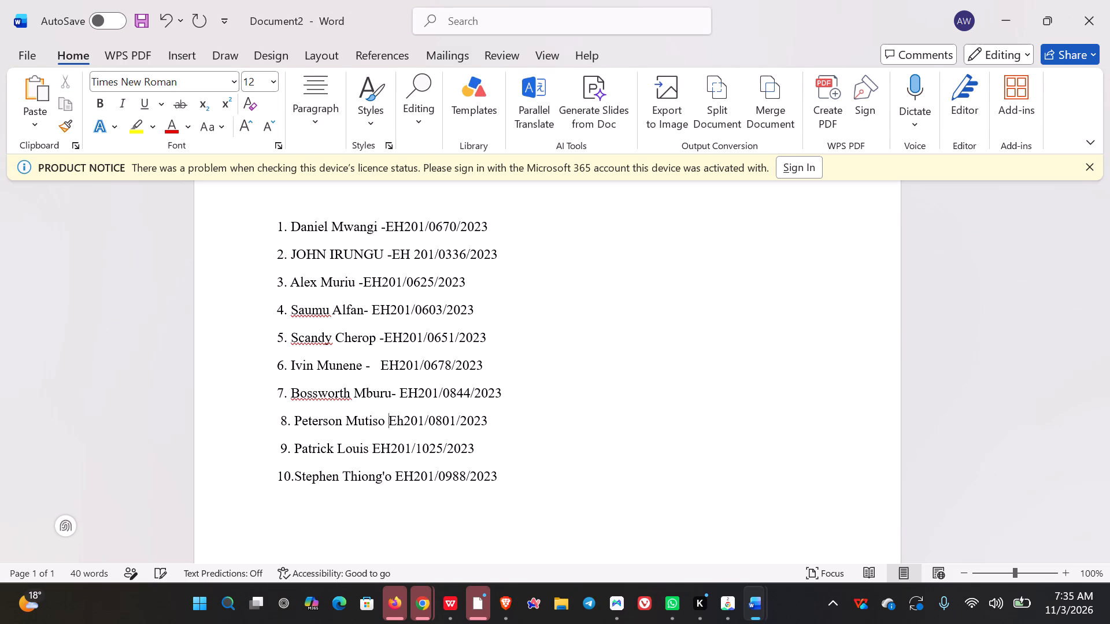
key(minus)
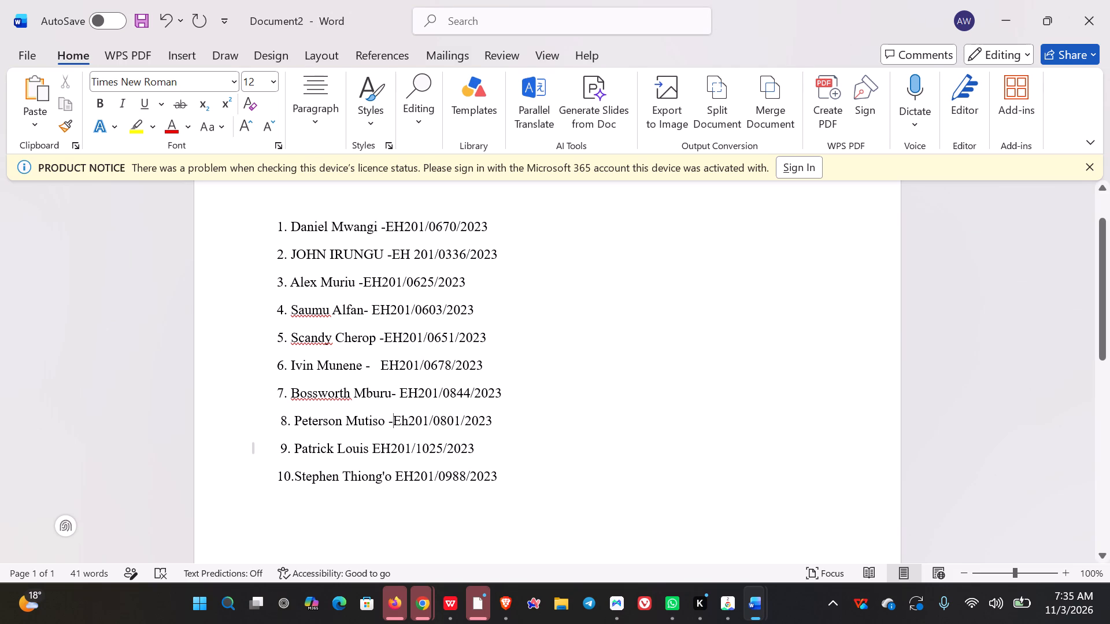
Insert a hyphen before the registration number in the ninth and tenth entries.
click(371, 449)
key(minus)
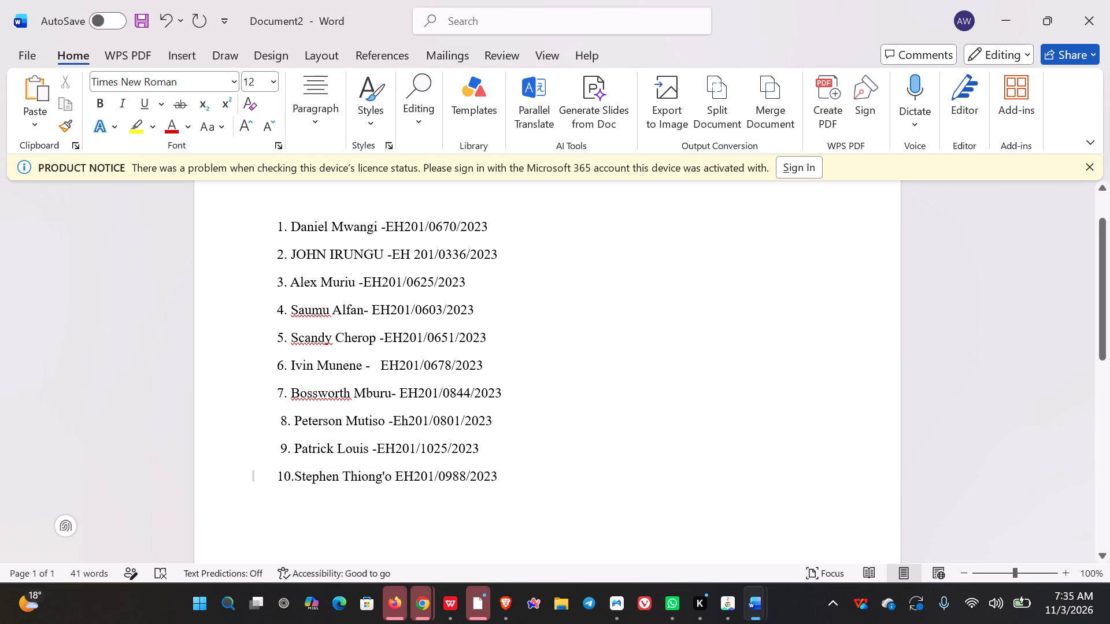
click(395, 478)
key(minus)
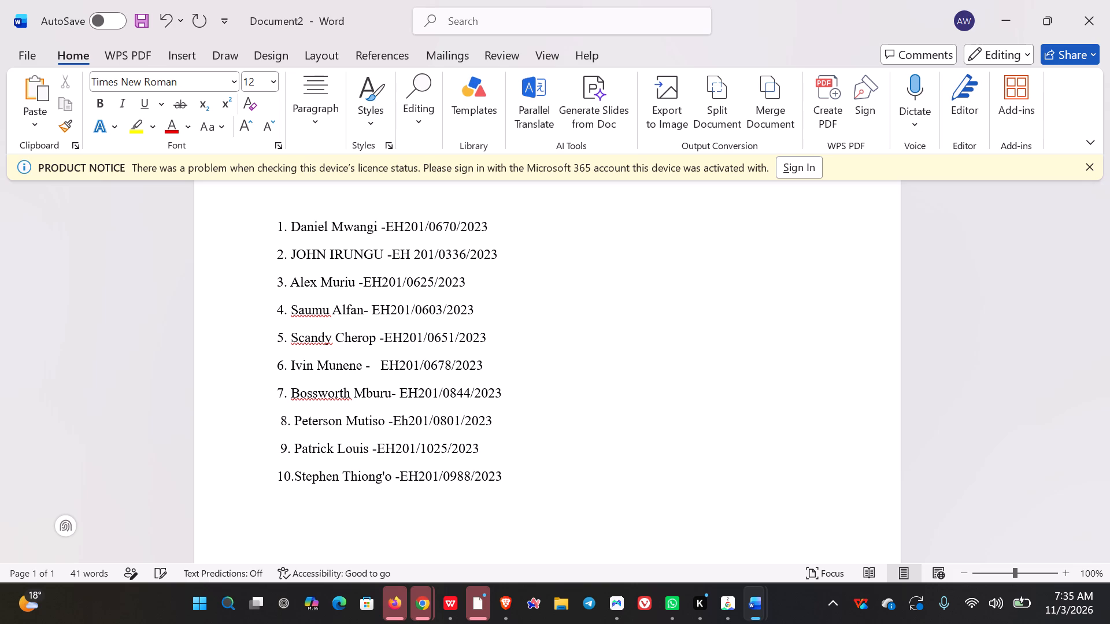
Ignore the spelling flags on the first names in the fourth, fifth and seventh member entries.
click(314, 317)
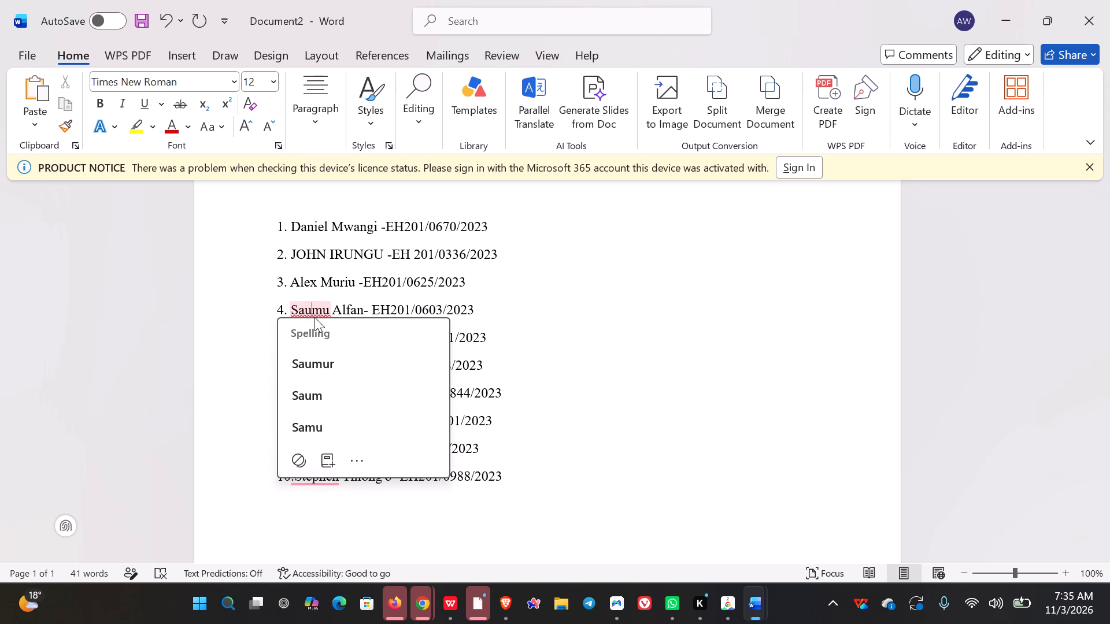
click(299, 462)
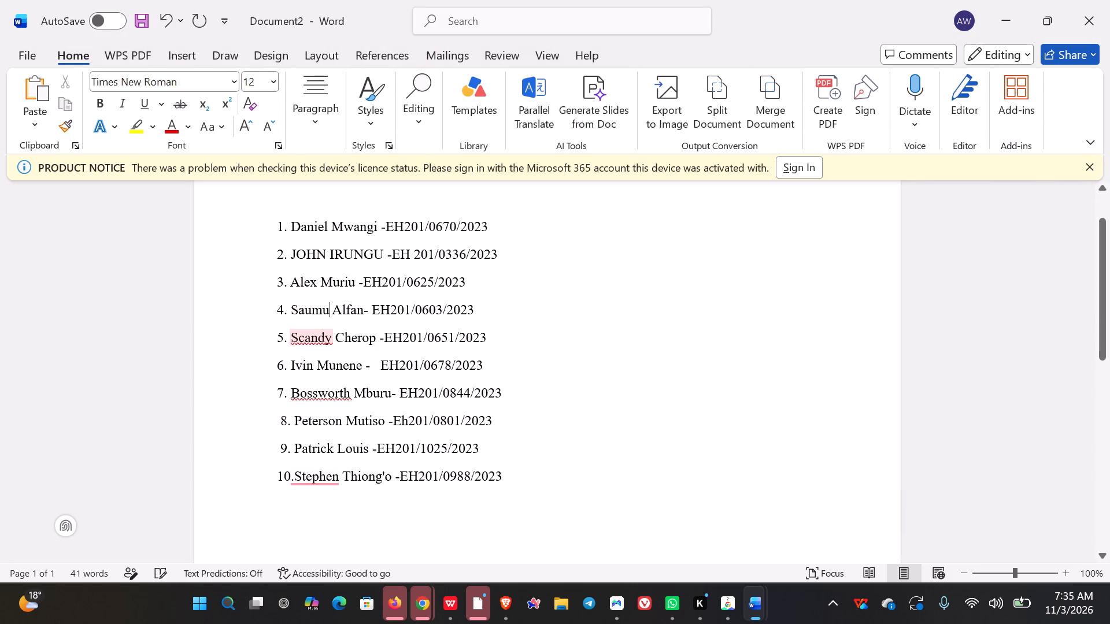
click(315, 335)
click(301, 481)
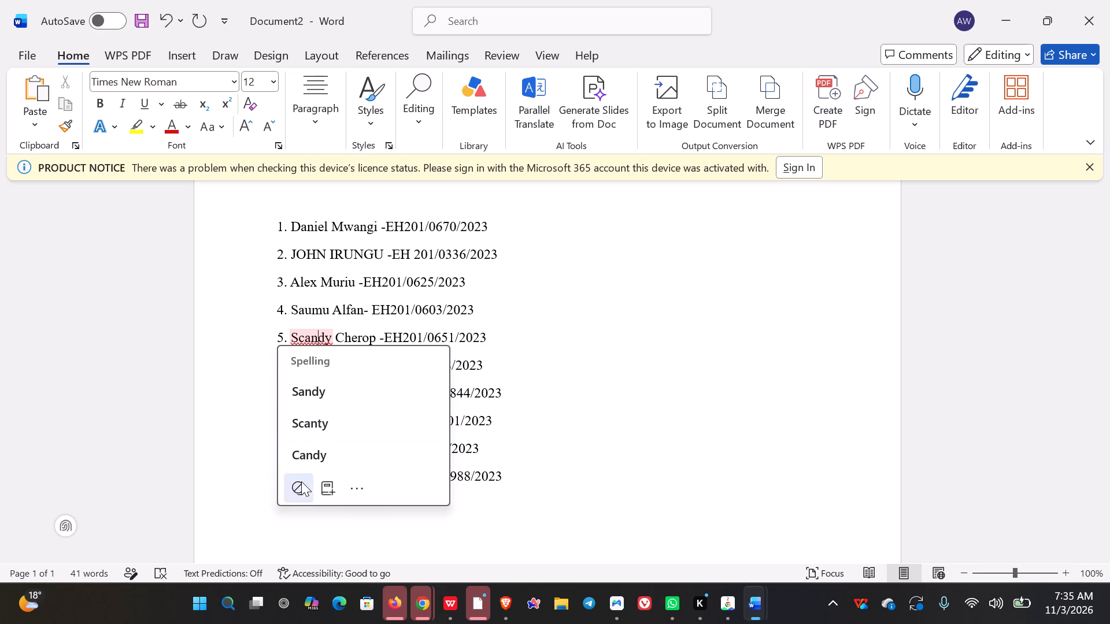
click(316, 393)
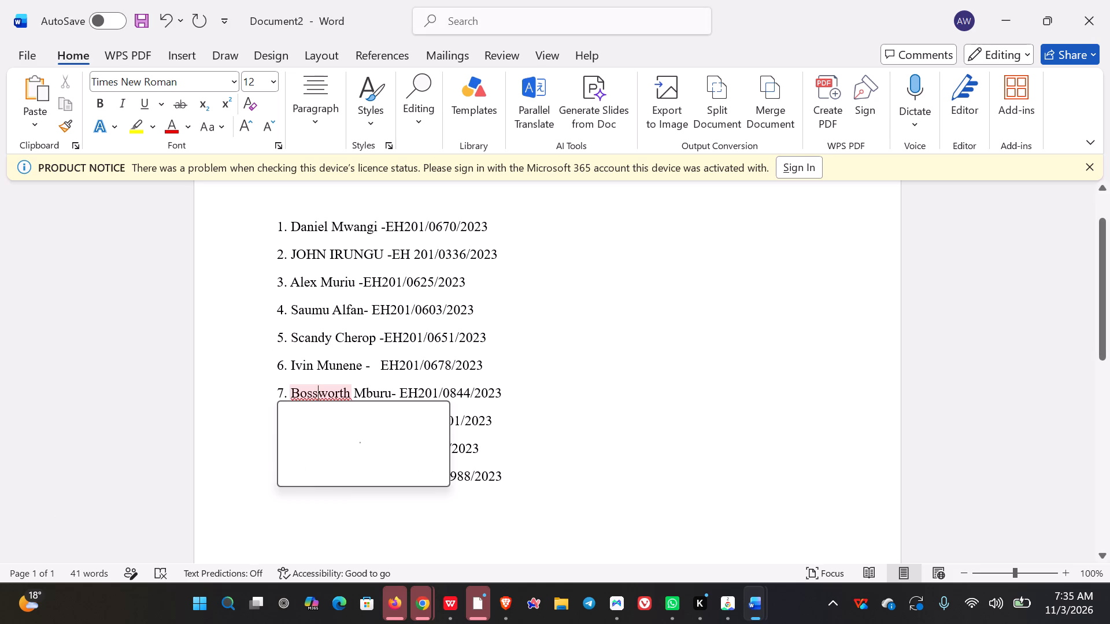
click(302, 481)
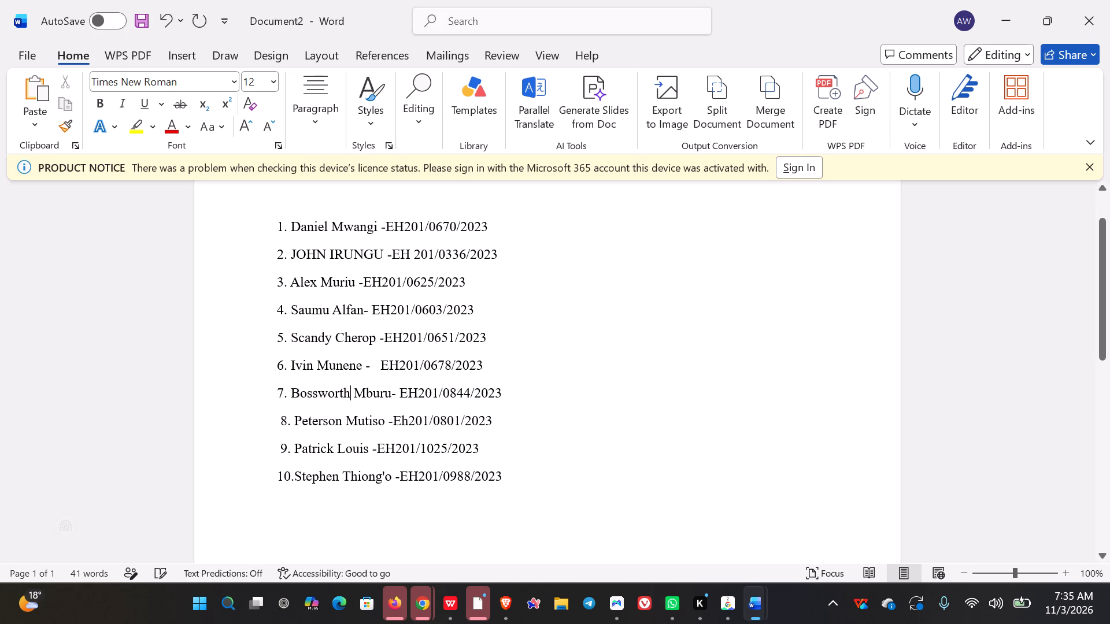
Copy the whole ten-entry member list and paste it below the GROUP 32 MEMBERS heading in the WPS Office document.
scroll(351, 429, up, 1)
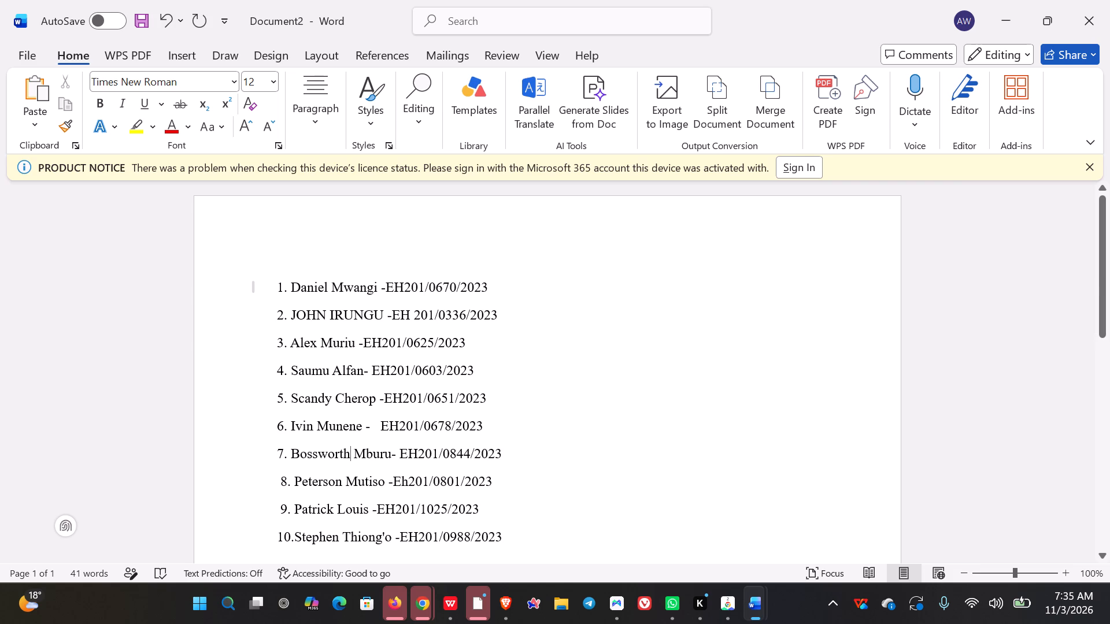
drag(278, 285, 498, 521)
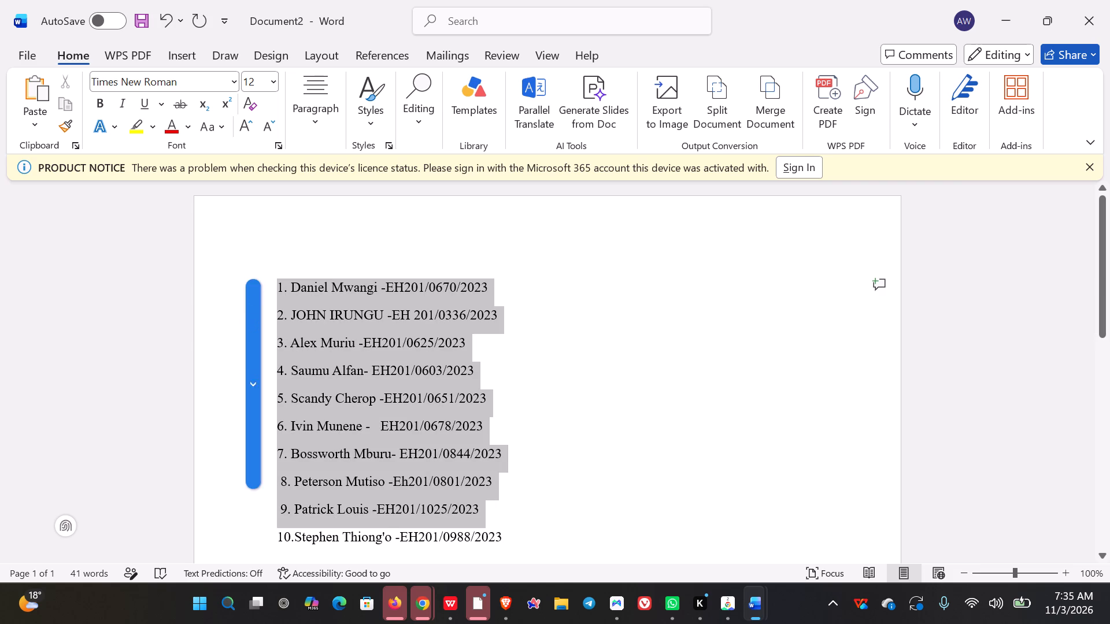
drag(498, 521, 515, 510)
scroll(498, 521, down, 1)
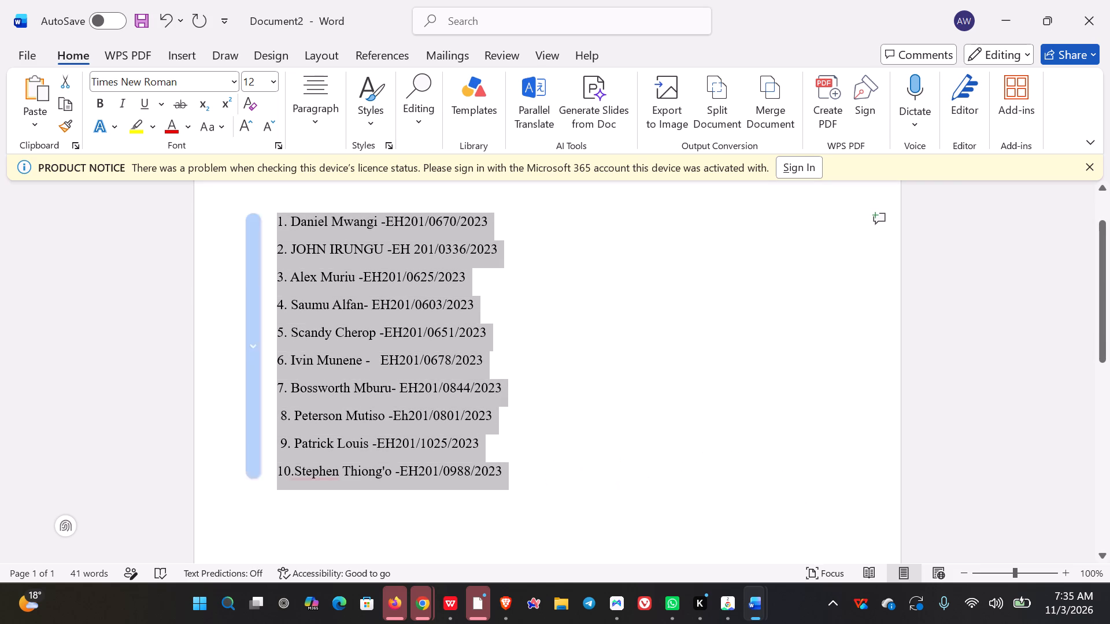
key(ctrl+c)
click(452, 610)
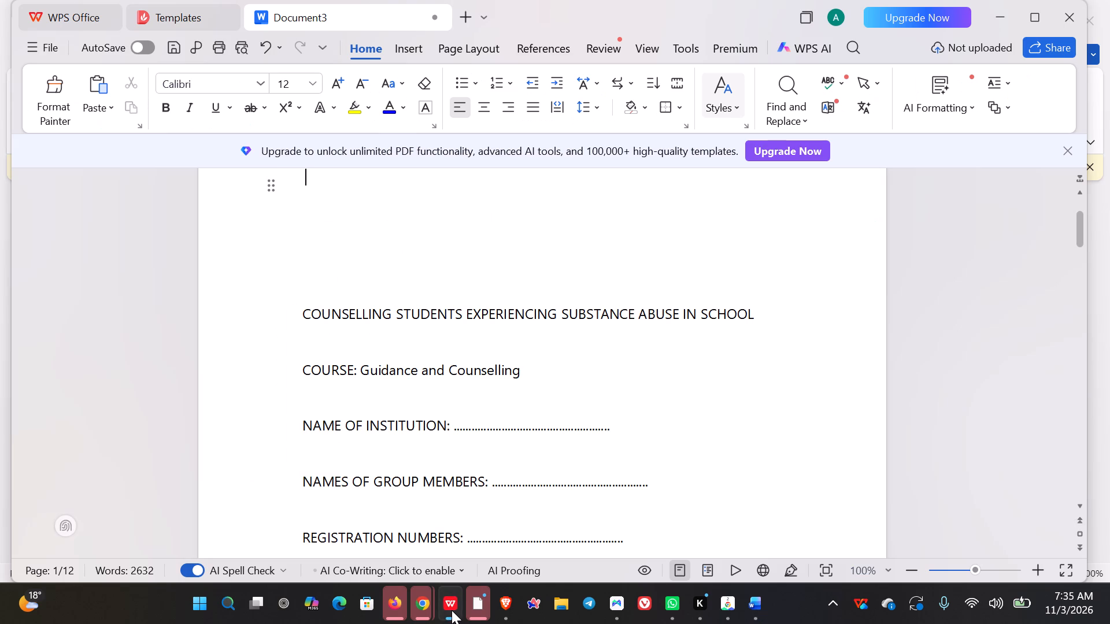
scroll(416, 434, up, 1)
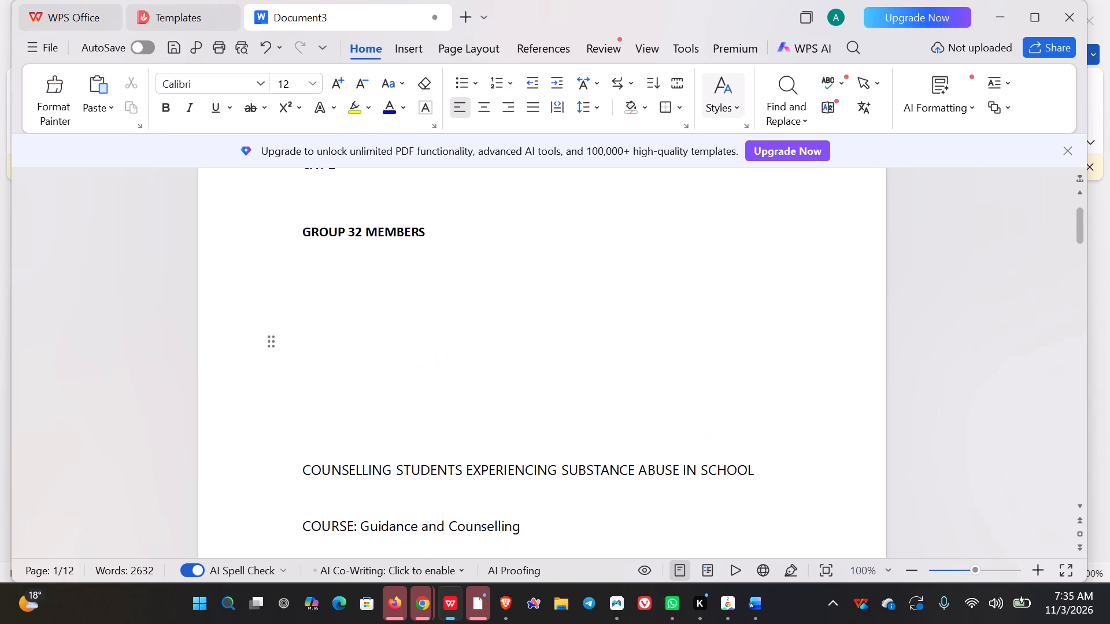
key(ctrl+v)
Ignore the spelling suggestion for MURANG'A in the university name at the top of the first page.
scroll(404, 392, up, 2)
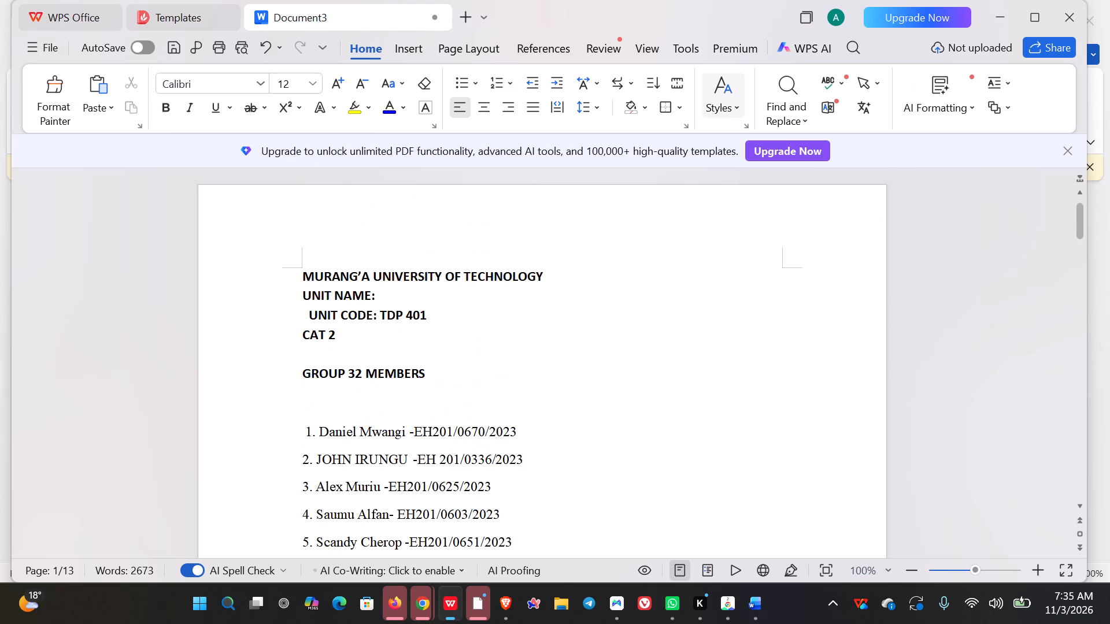
click(304, 270)
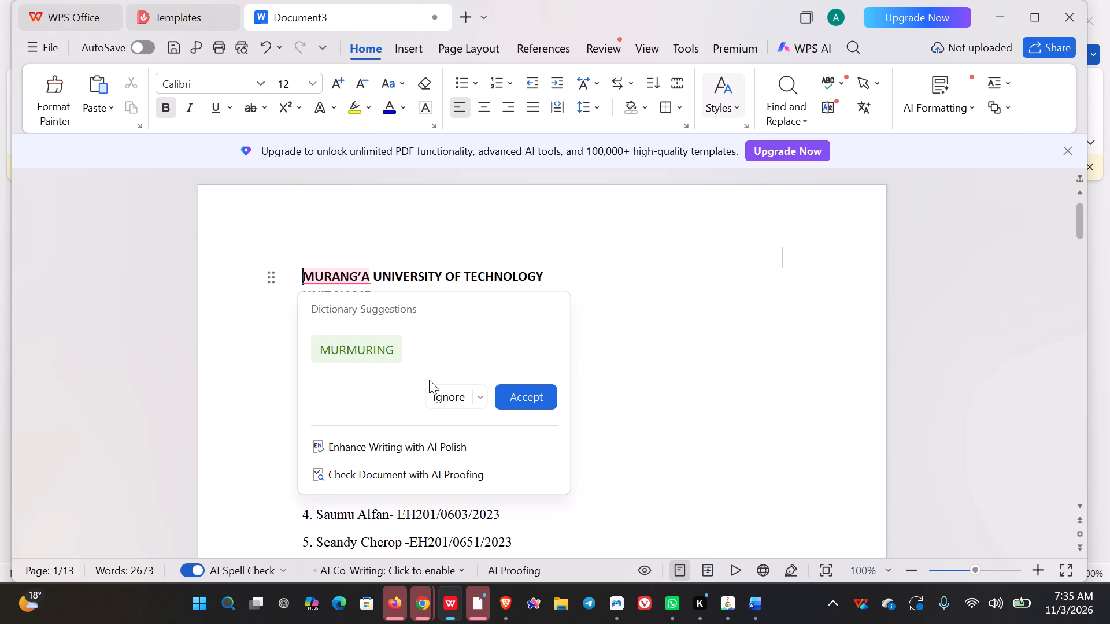
click(436, 399)
Insert 20 spaces before MURANG'A UNIVERSITY OF TECHNOLOGY to shift it toward the centre of the page.
click(300, 272)
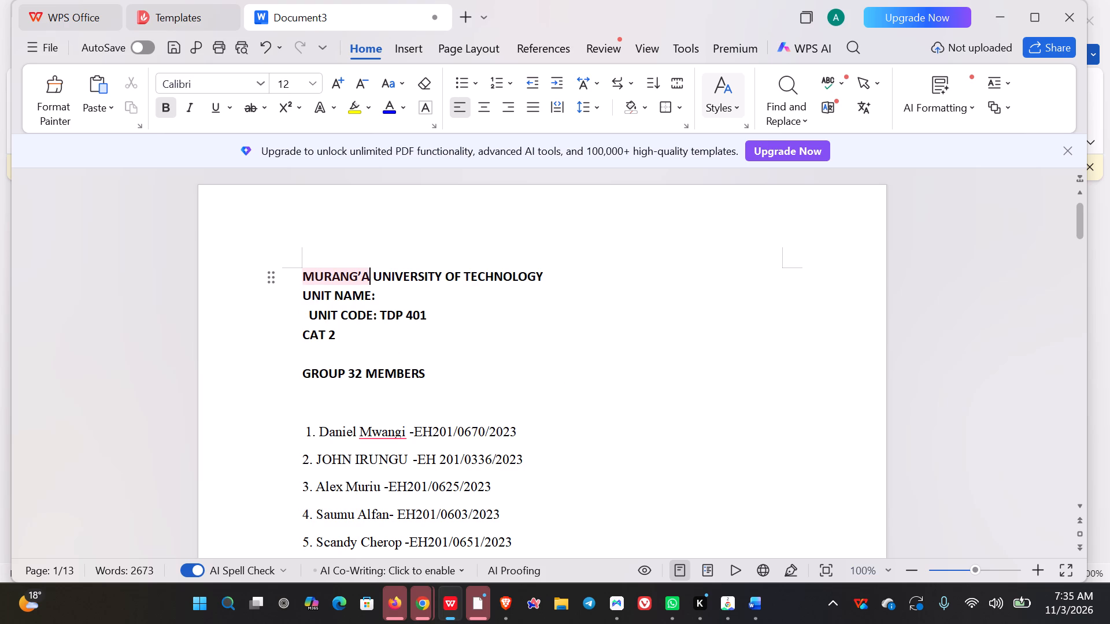
key(space)
key(space)
key(space)
key(space)
key(space)
key(space)
key(space)
key(space)
key(space)
key(space)
key(space)
key(space)
key(space)
key(space)
key(space)
key(space)
key(space)
key(space)
key(space)
key(space)
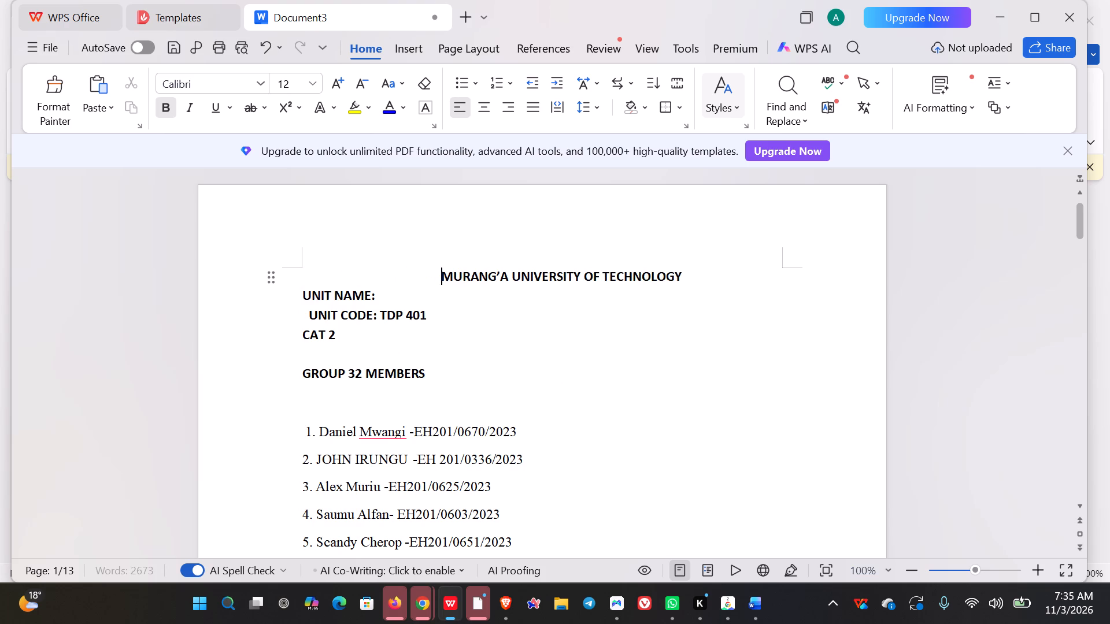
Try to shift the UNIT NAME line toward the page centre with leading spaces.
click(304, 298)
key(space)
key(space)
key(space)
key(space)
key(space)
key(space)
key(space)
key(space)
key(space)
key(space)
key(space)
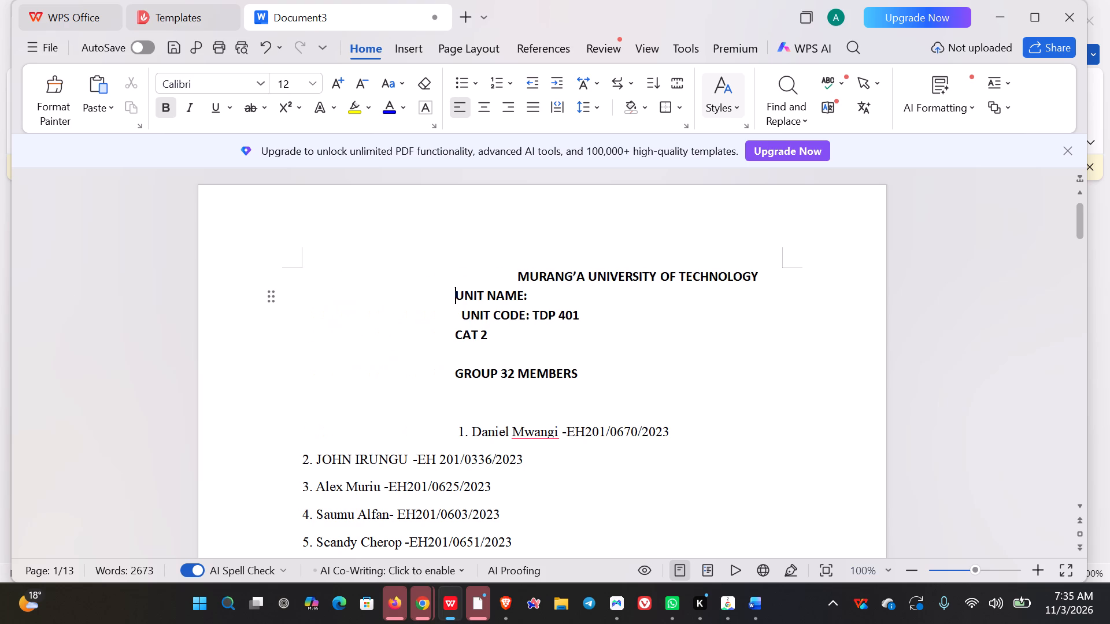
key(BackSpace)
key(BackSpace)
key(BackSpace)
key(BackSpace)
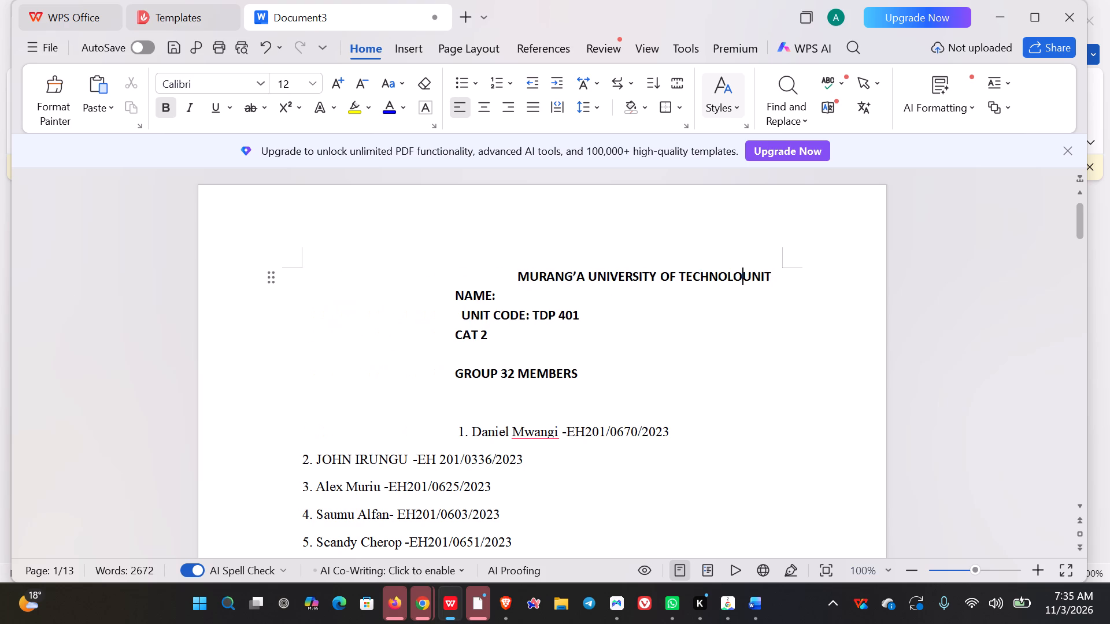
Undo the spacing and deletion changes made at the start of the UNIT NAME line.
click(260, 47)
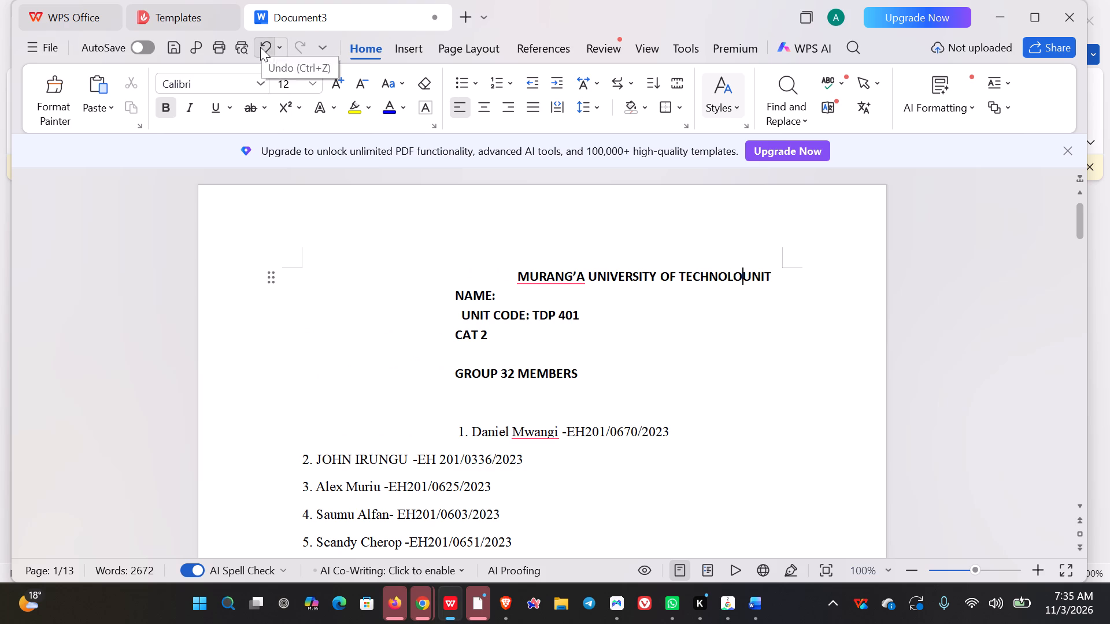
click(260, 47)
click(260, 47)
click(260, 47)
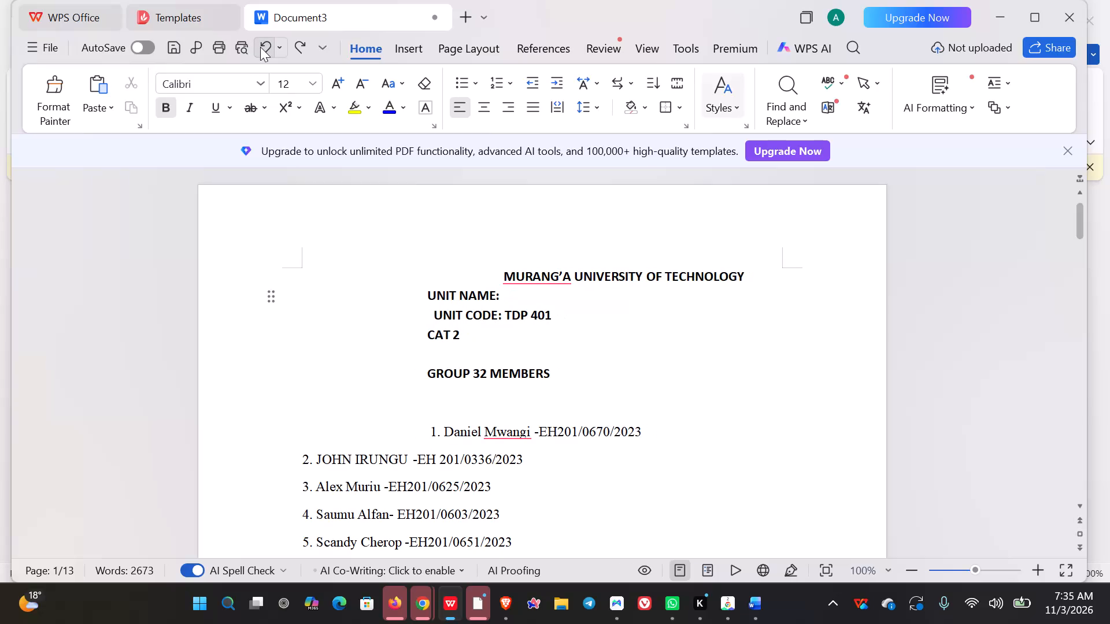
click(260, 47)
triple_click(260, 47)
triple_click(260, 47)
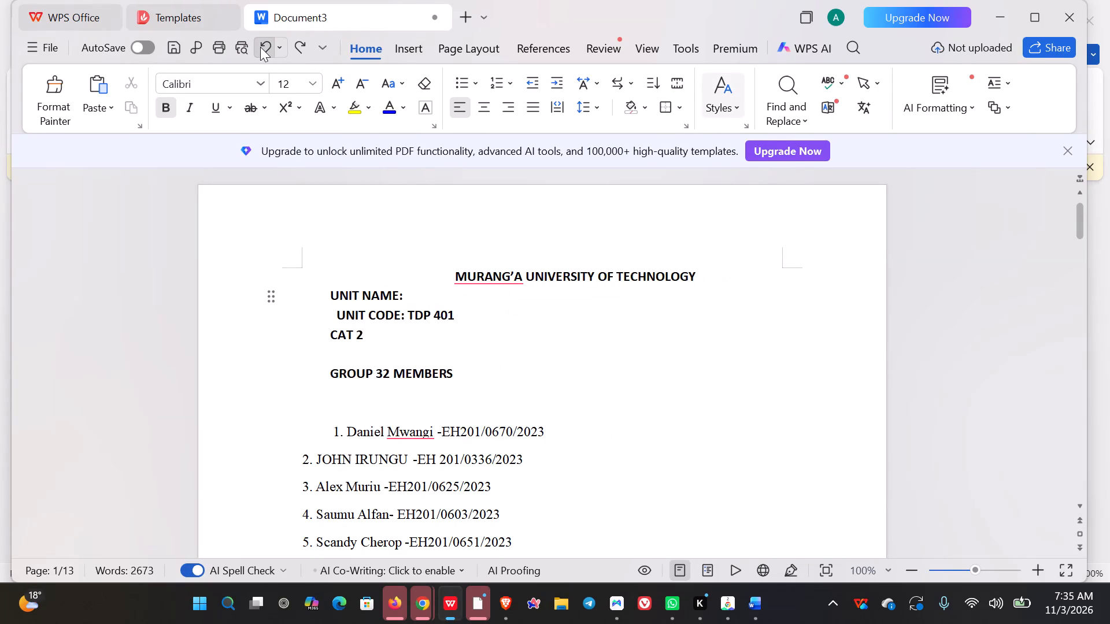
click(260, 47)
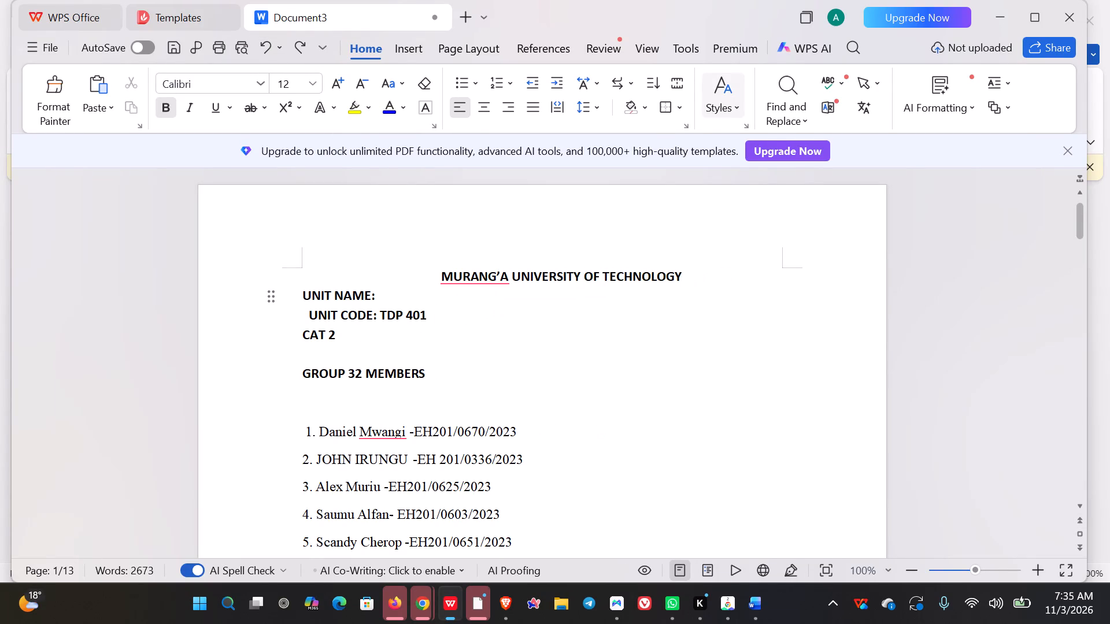
Join the UNIT NAME label onto the university name line, leaving a few spaces between them.
key(space)
key(BackSpace)
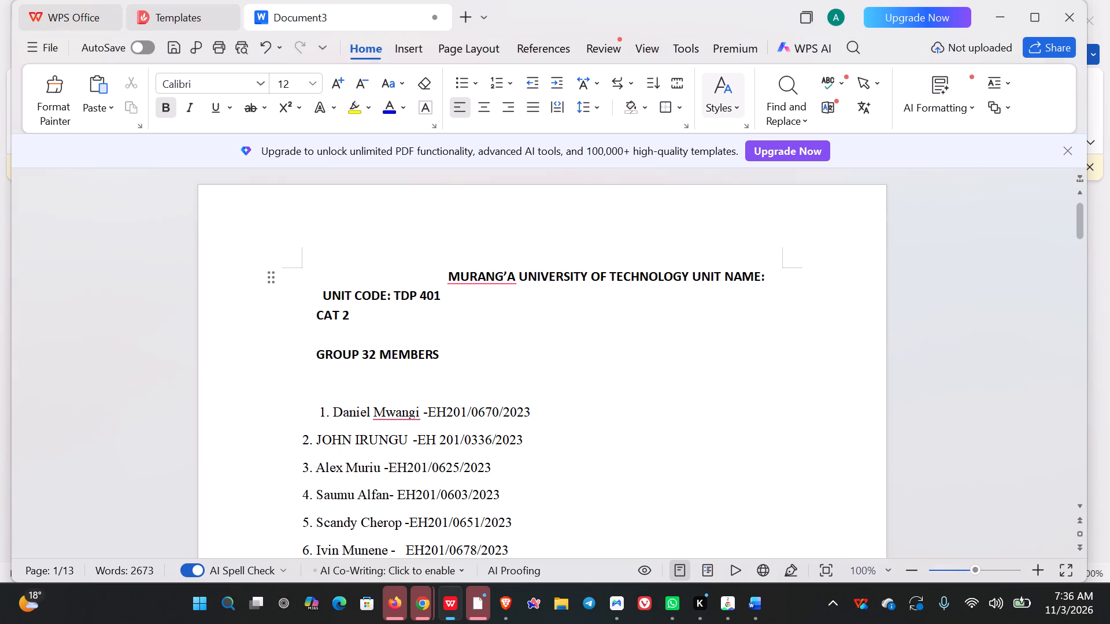
key(space)
key(space)
key(space)
key(space)
key(space)
key(space)
key(space)
key(space)
key(space)
key(space)
key(space)
key(space)
key(space)
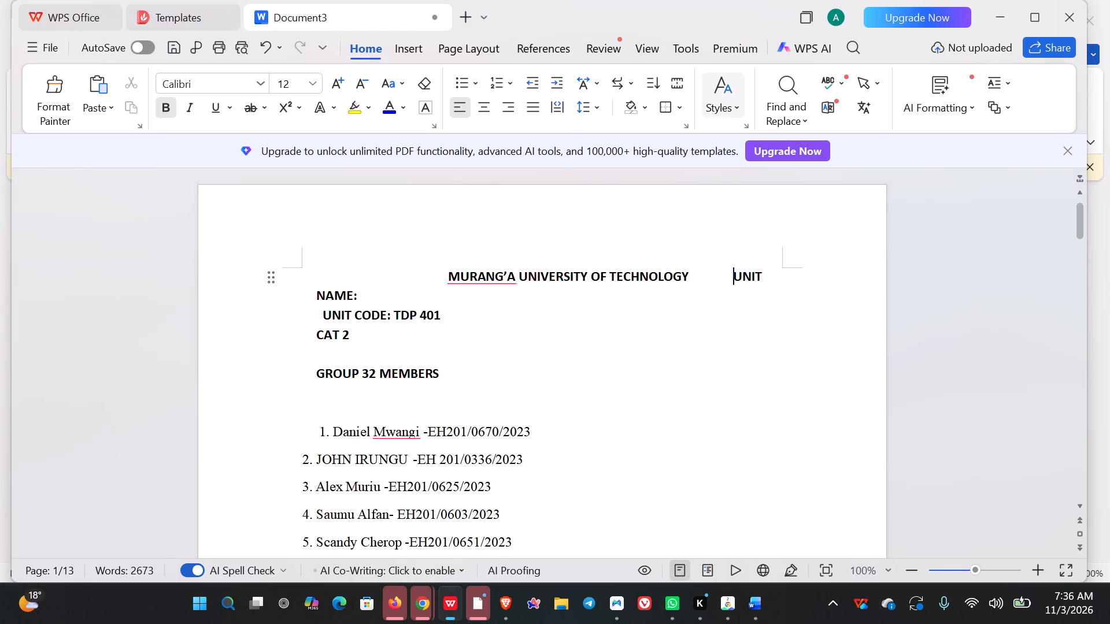
key(BackSpace)
key(BackSpace)
key(BackSpace)
key(BackSpace)
key(BackSpace)
key(BackSpace)
key(BackSpace)
key(BackSpace)
key(BackSpace)
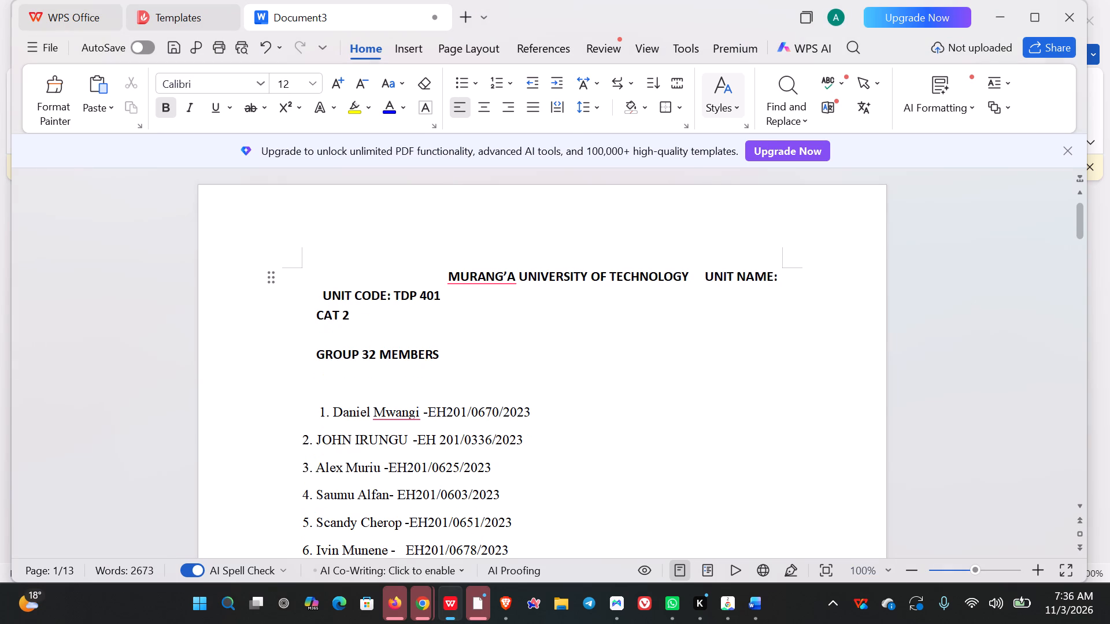
Remove the UNIT CODE and CAT 2 lines and the UNIT NAME label from the title block.
drag(324, 299, 395, 315)
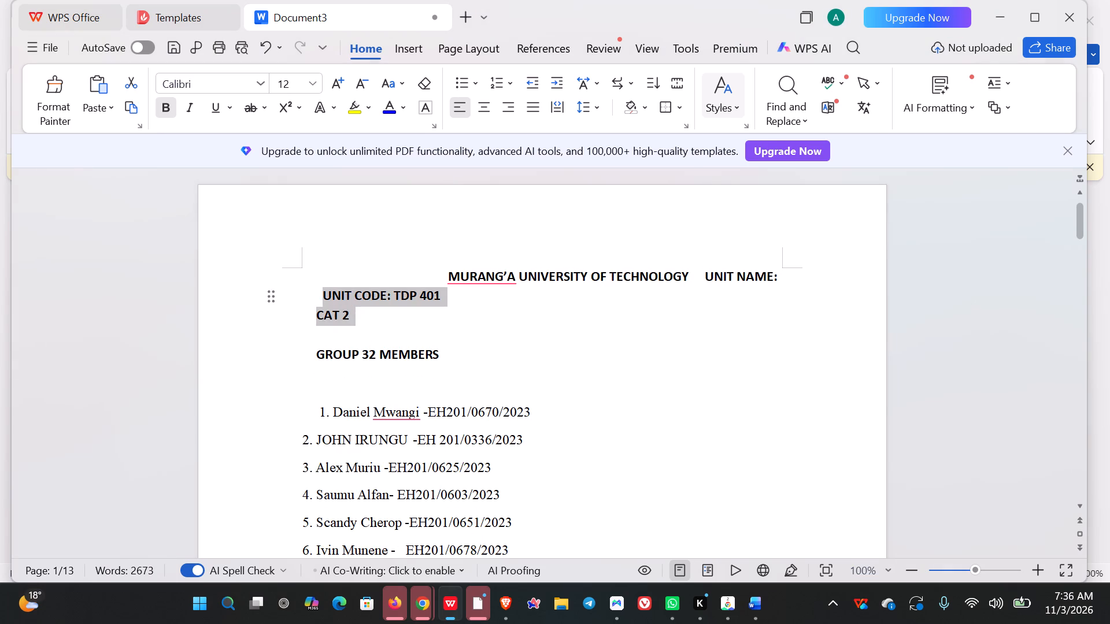
drag(395, 315, 419, 315)
key(space)
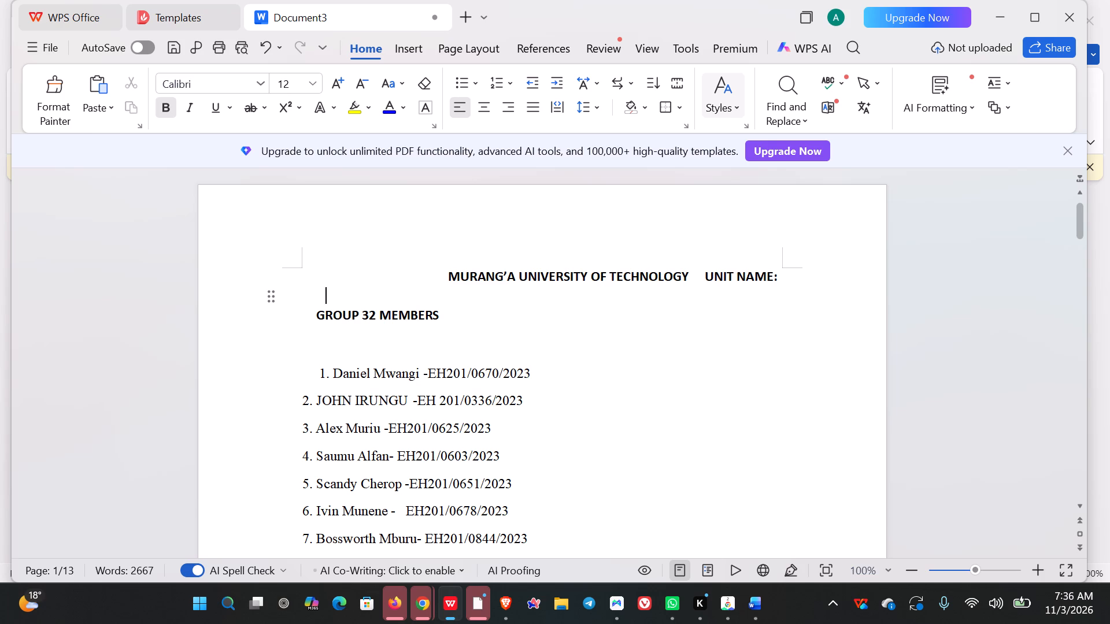
drag(704, 276, 803, 280)
key(space)
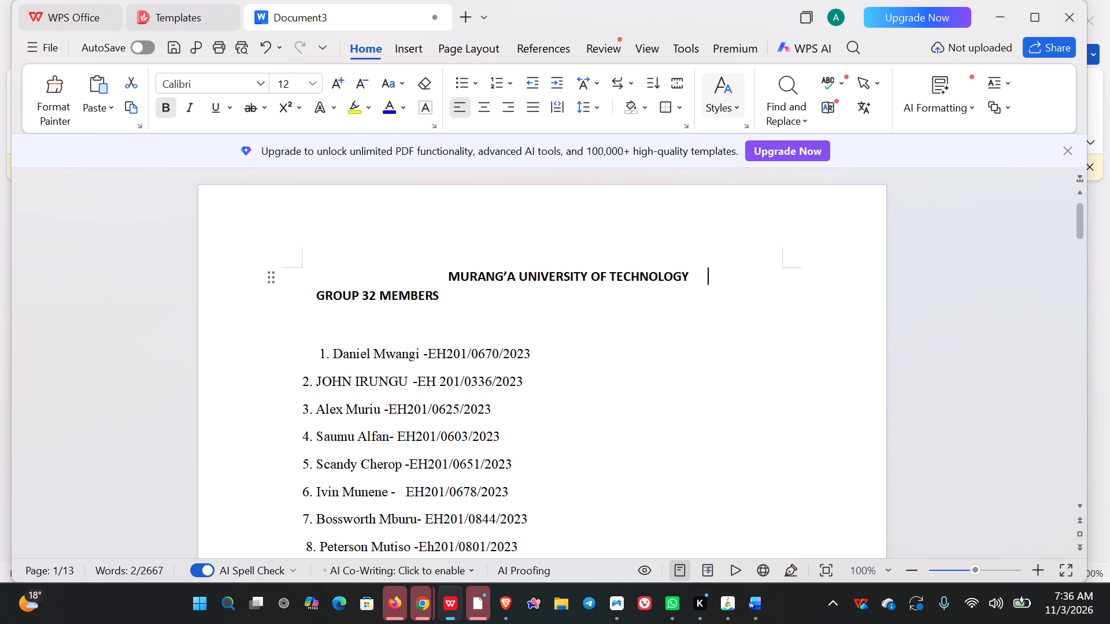
Remove the blank space between the GROUP 32 MEMBERS heading and the first entry, and insert two line breaks there.
click(319, 352)
key(BackSpace)
key(BackSpace)
key(BackSpace)
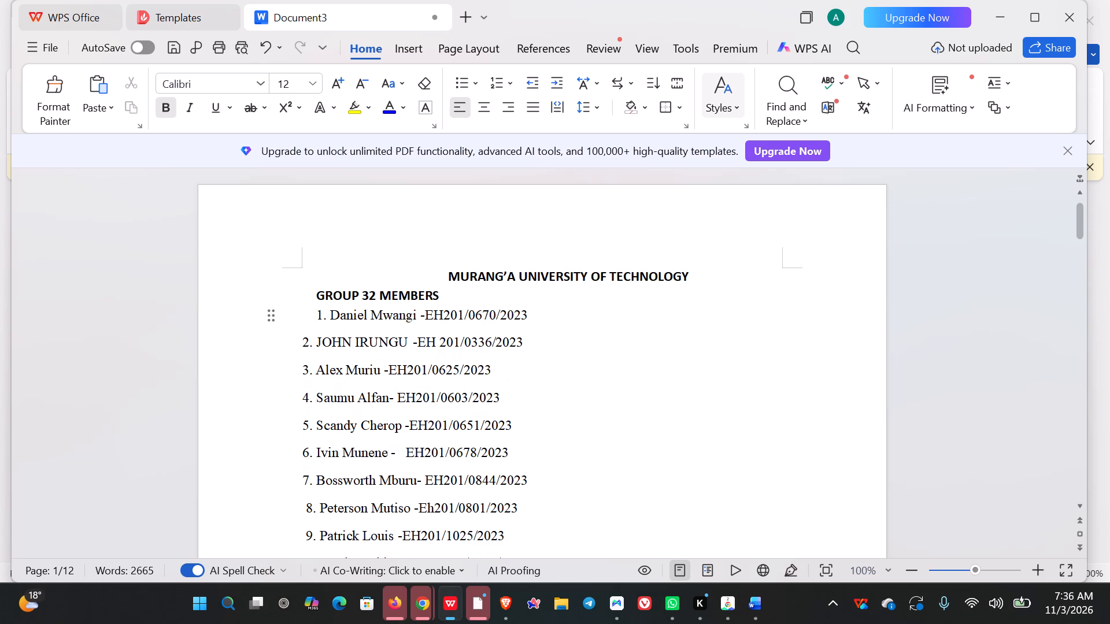
key(BackSpace)
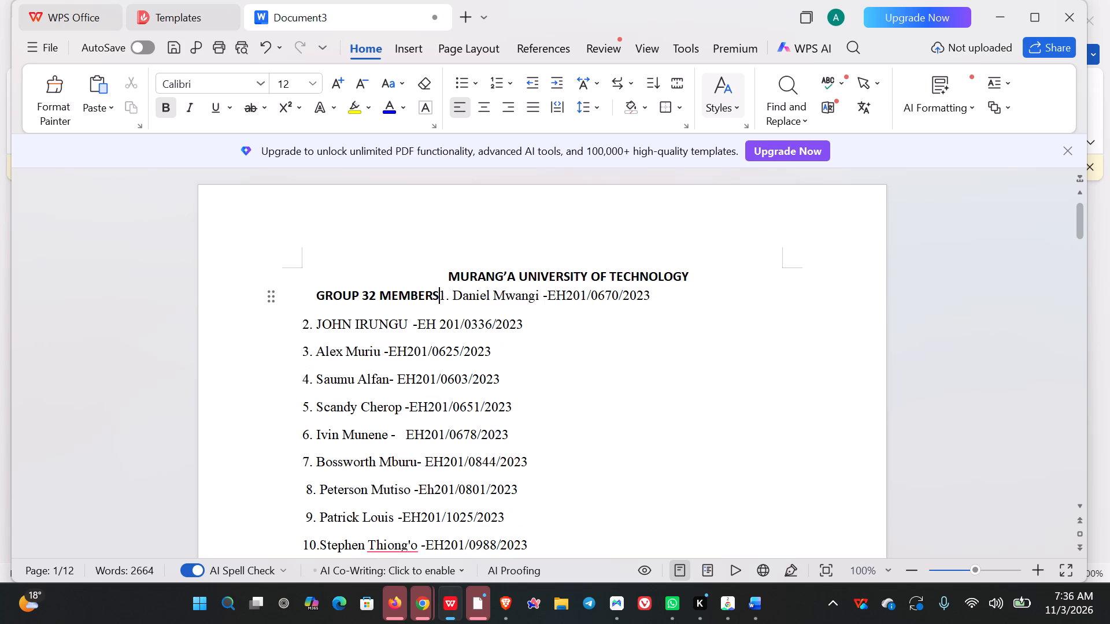
key(shift+Return)
key(shift+Return)
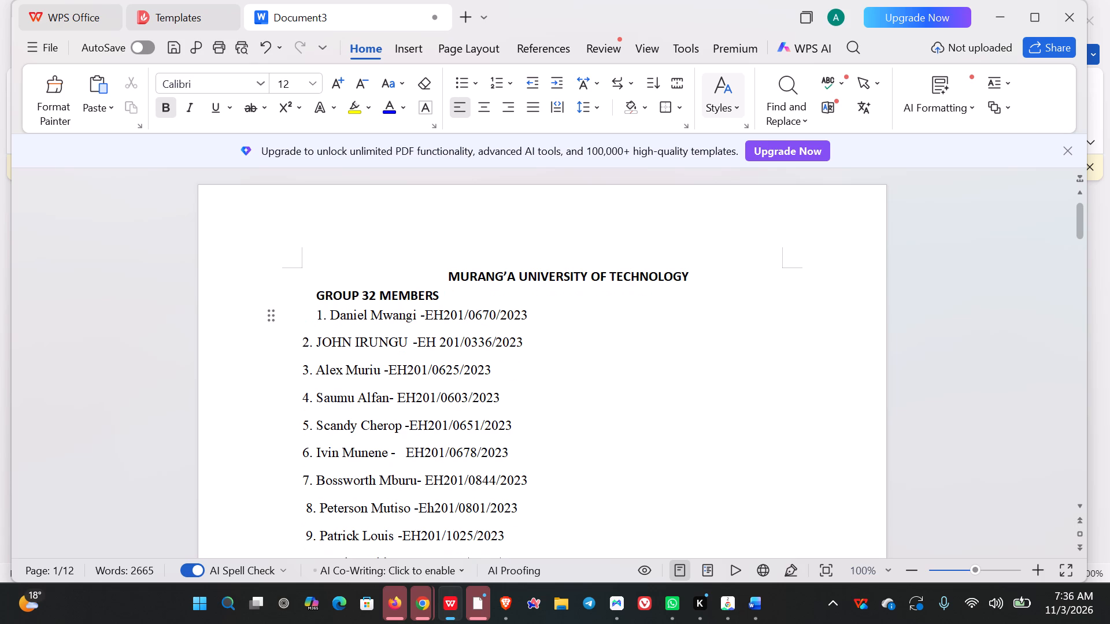
Widen the gap between the GROUP 32 MEMBERS heading and the first entry by one more line break.
click(305, 336)
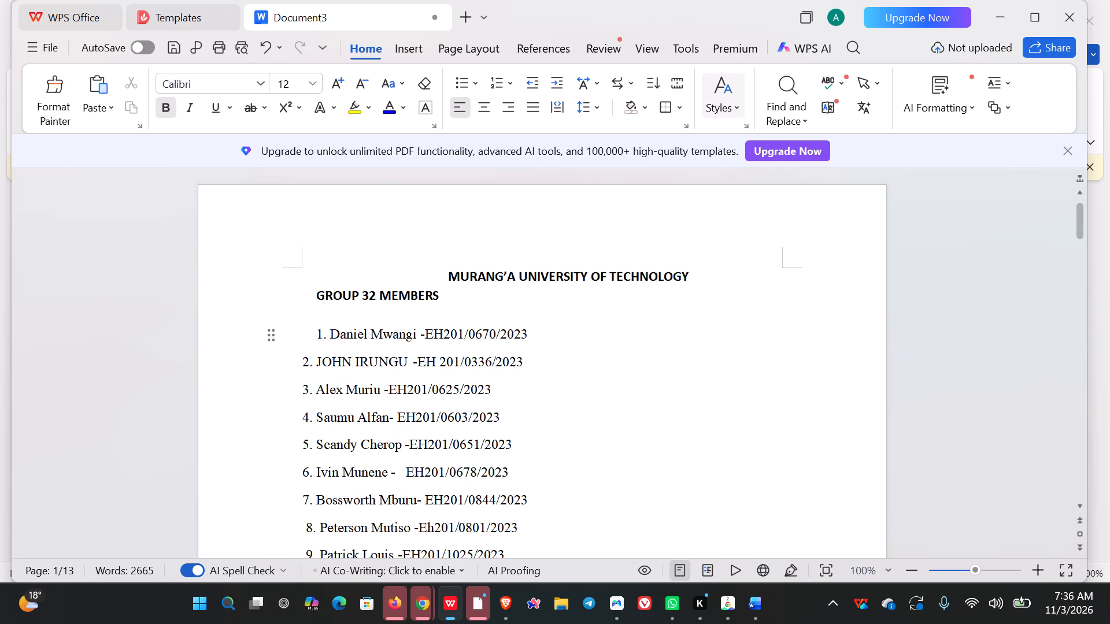
click(317, 332)
click(305, 338)
click(443, 309)
key(shift+Return)
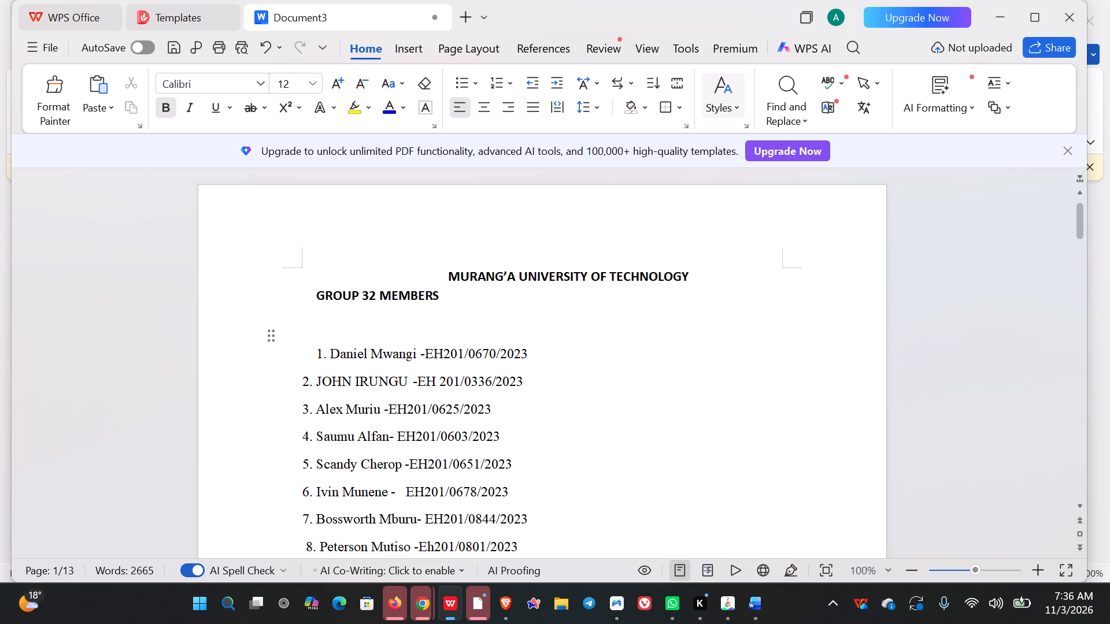
click(317, 353)
key(BackSpace)
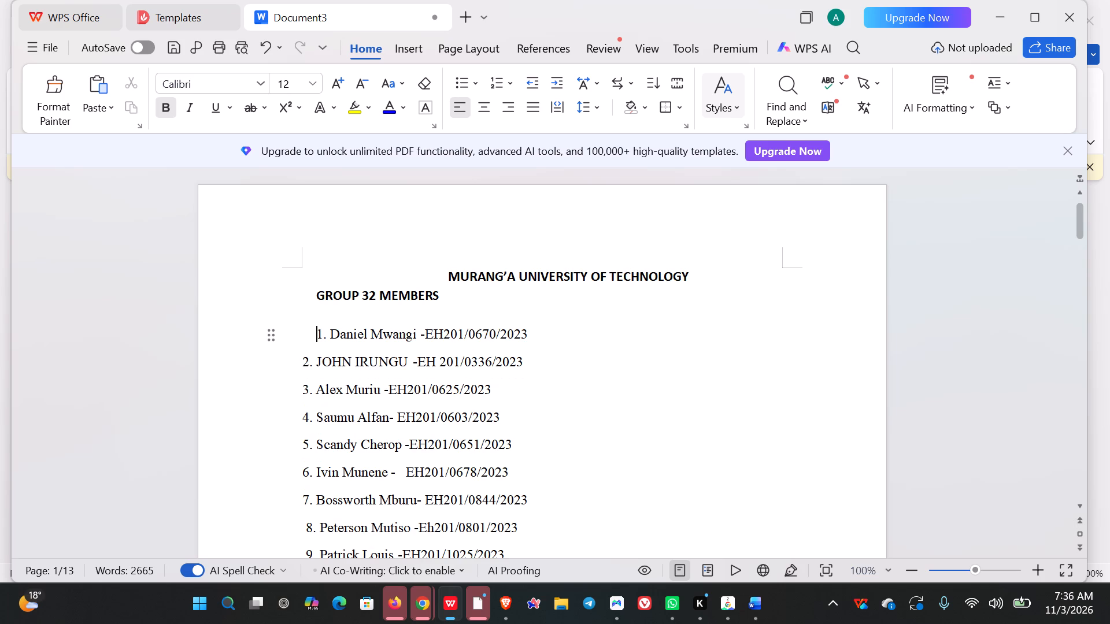
key(shift+Return)
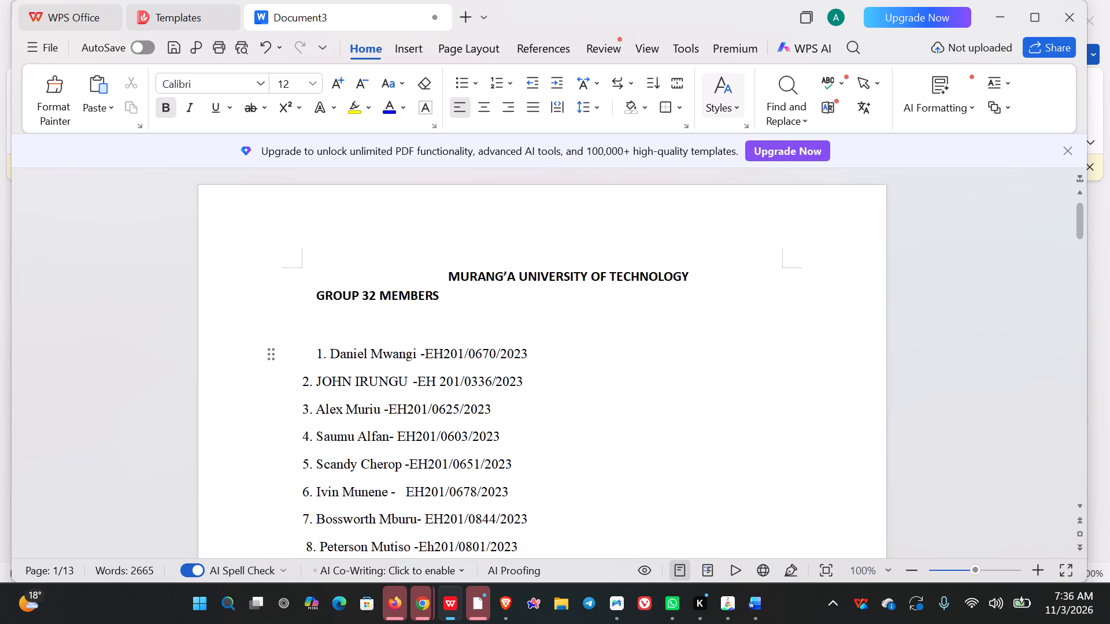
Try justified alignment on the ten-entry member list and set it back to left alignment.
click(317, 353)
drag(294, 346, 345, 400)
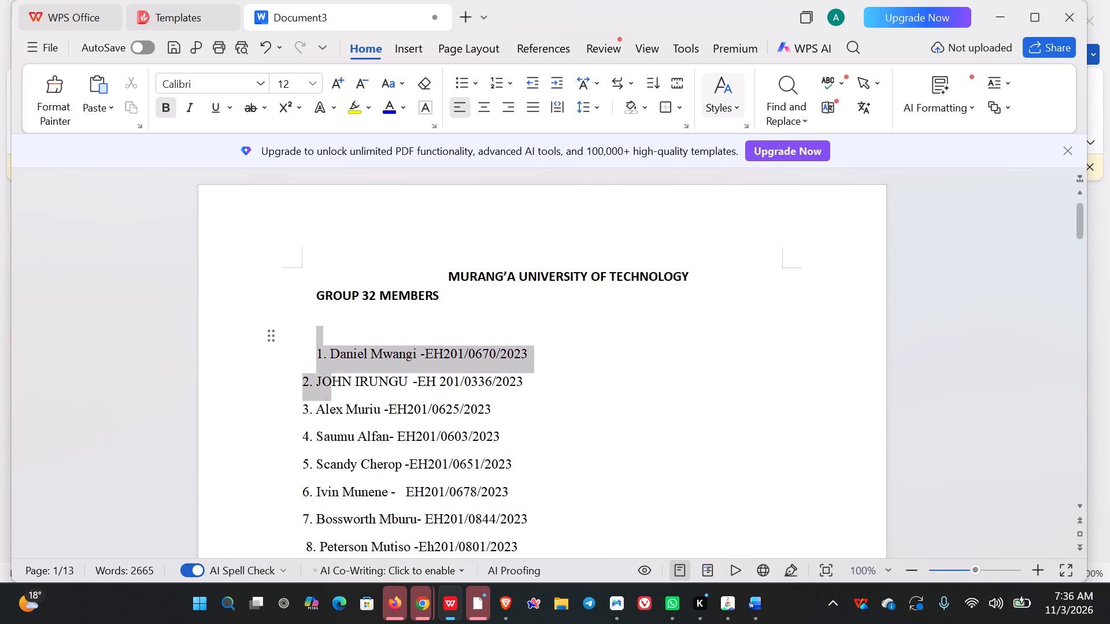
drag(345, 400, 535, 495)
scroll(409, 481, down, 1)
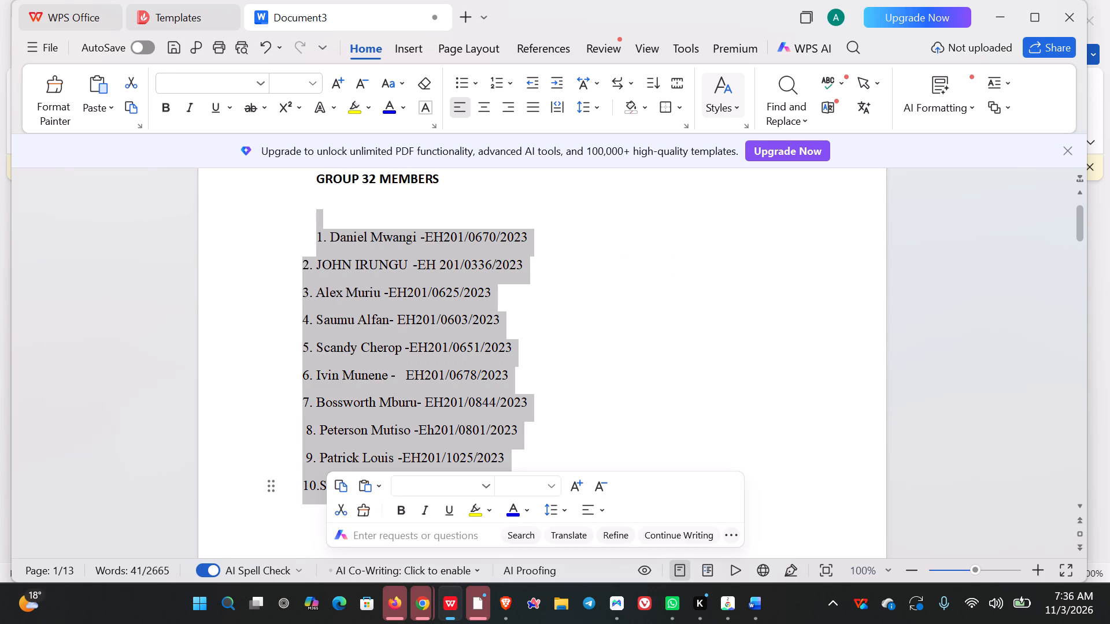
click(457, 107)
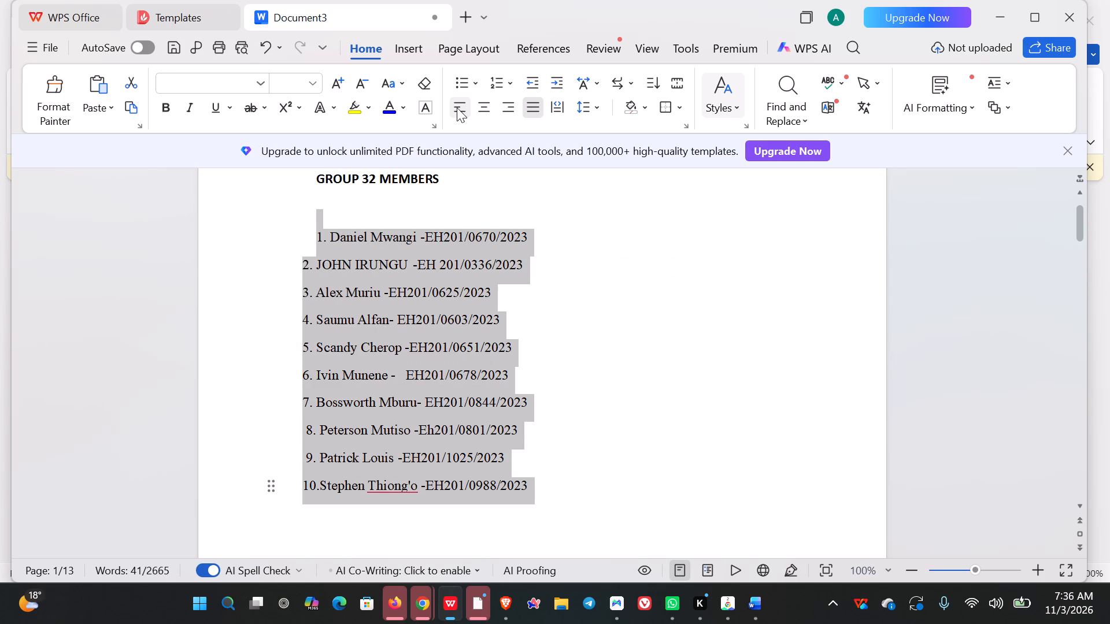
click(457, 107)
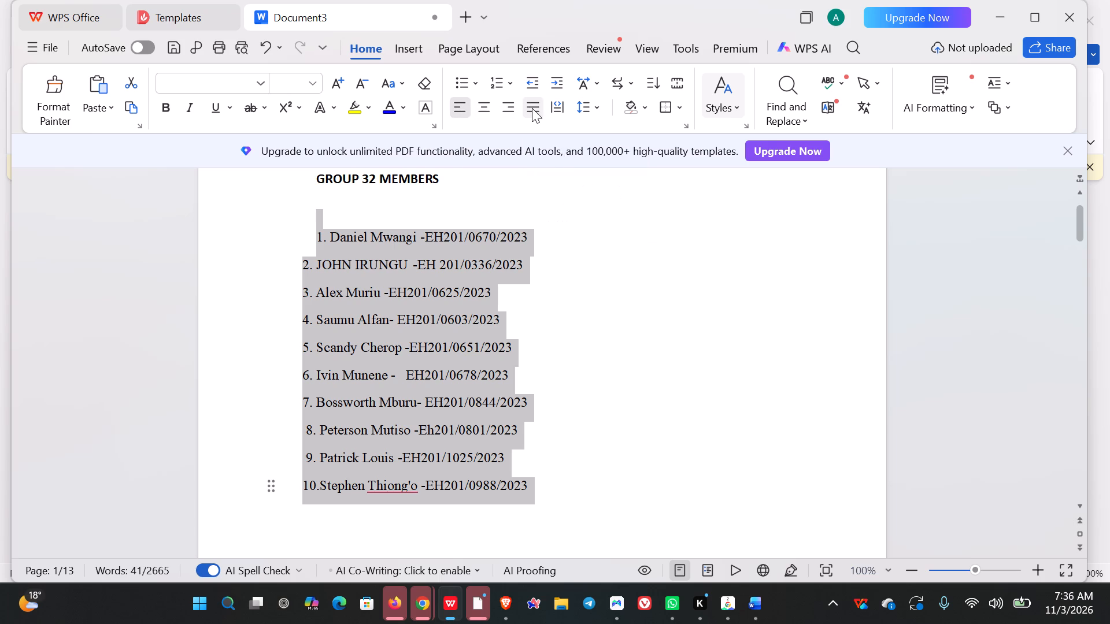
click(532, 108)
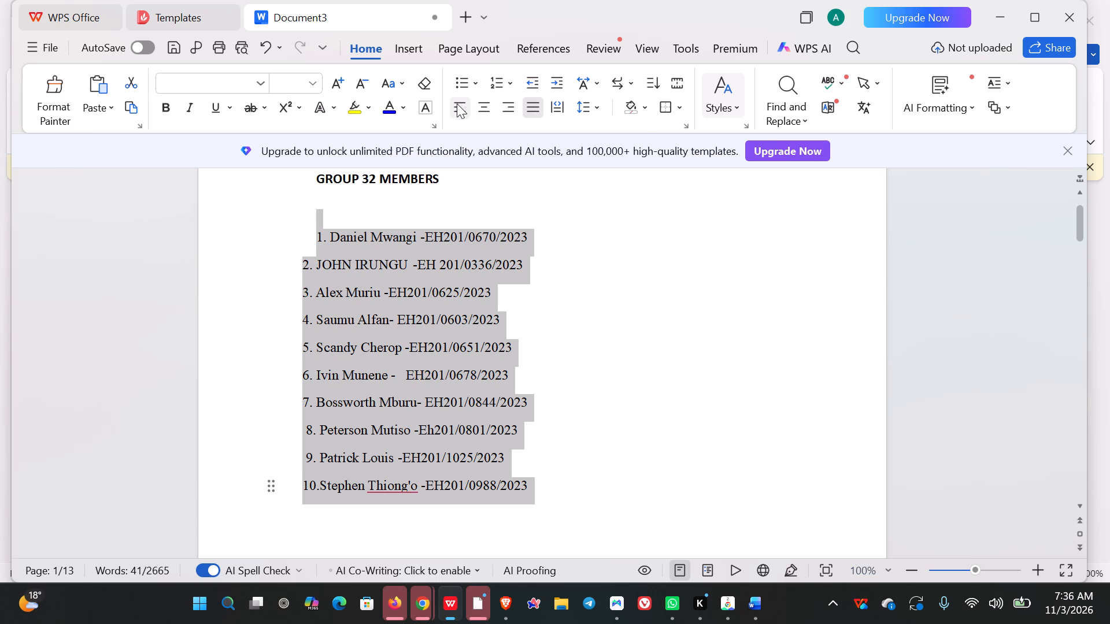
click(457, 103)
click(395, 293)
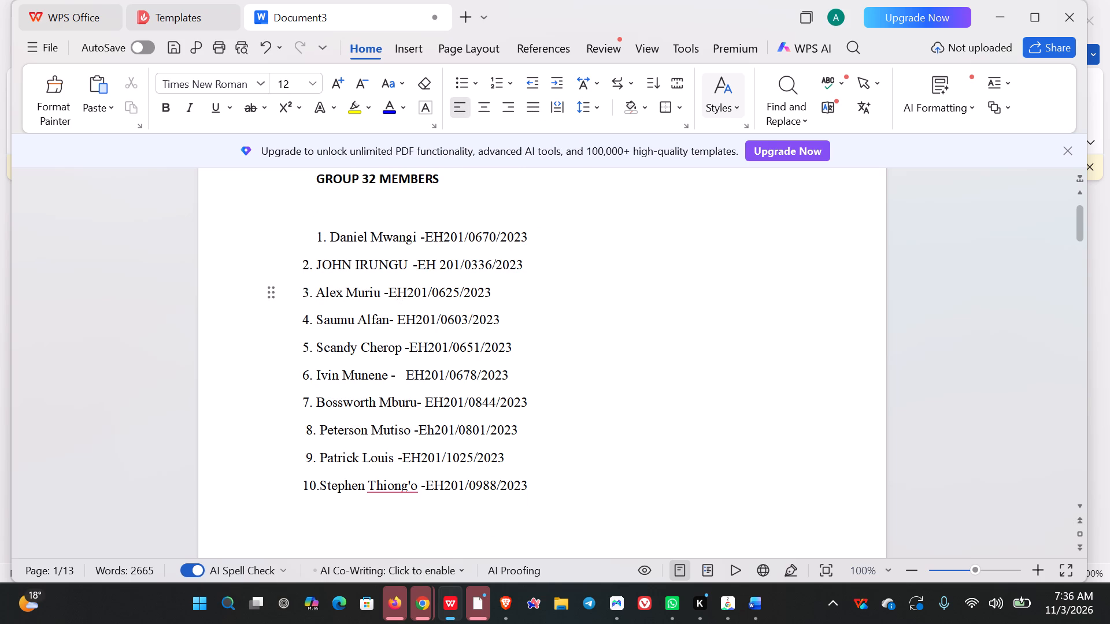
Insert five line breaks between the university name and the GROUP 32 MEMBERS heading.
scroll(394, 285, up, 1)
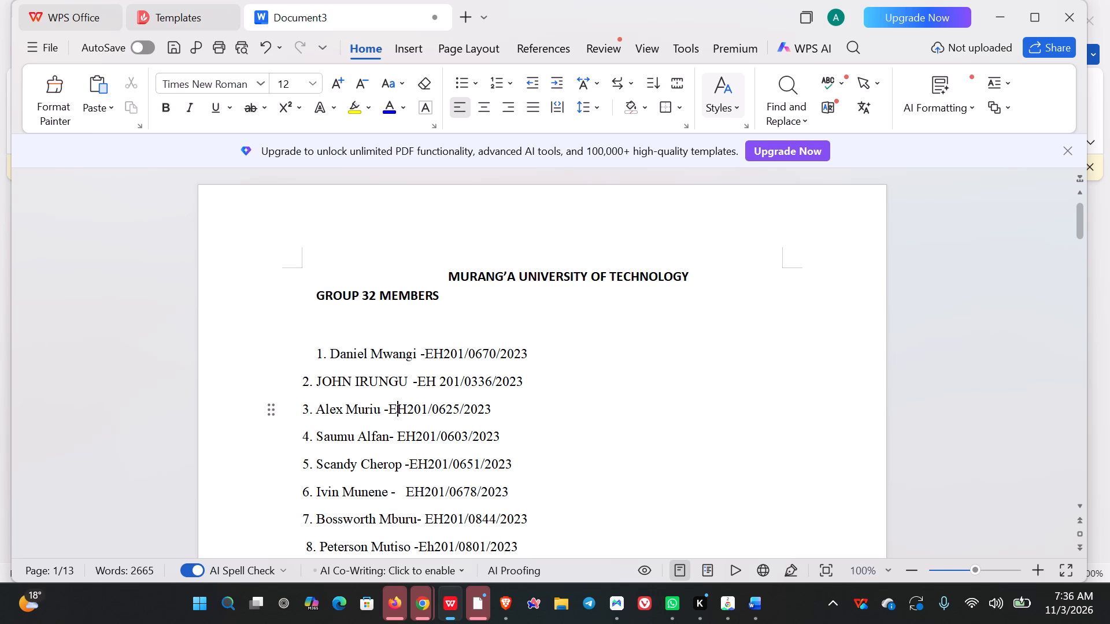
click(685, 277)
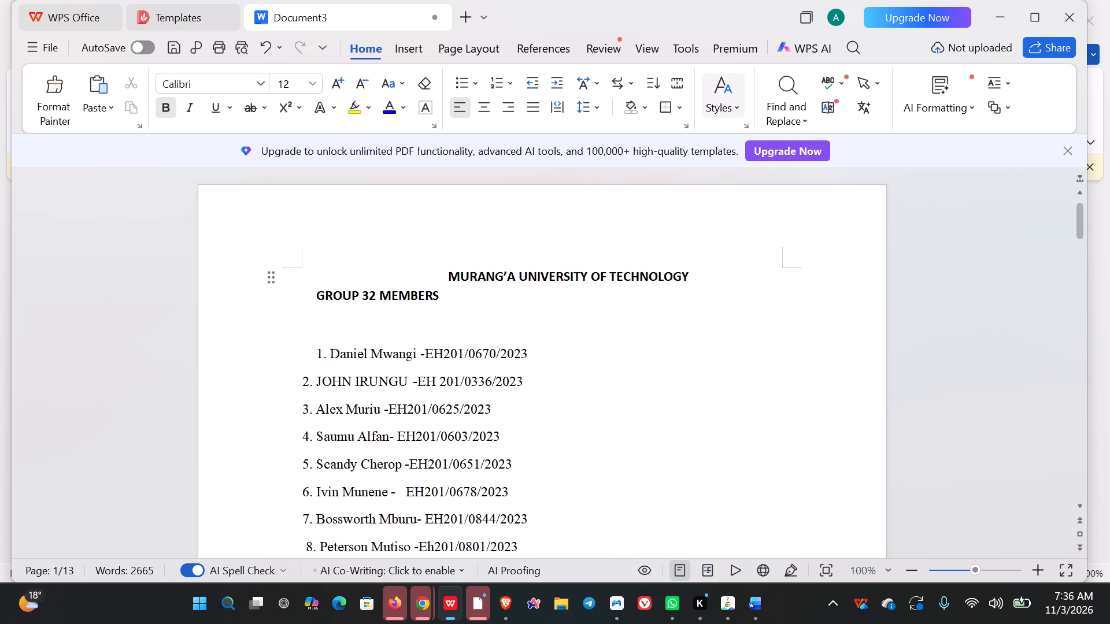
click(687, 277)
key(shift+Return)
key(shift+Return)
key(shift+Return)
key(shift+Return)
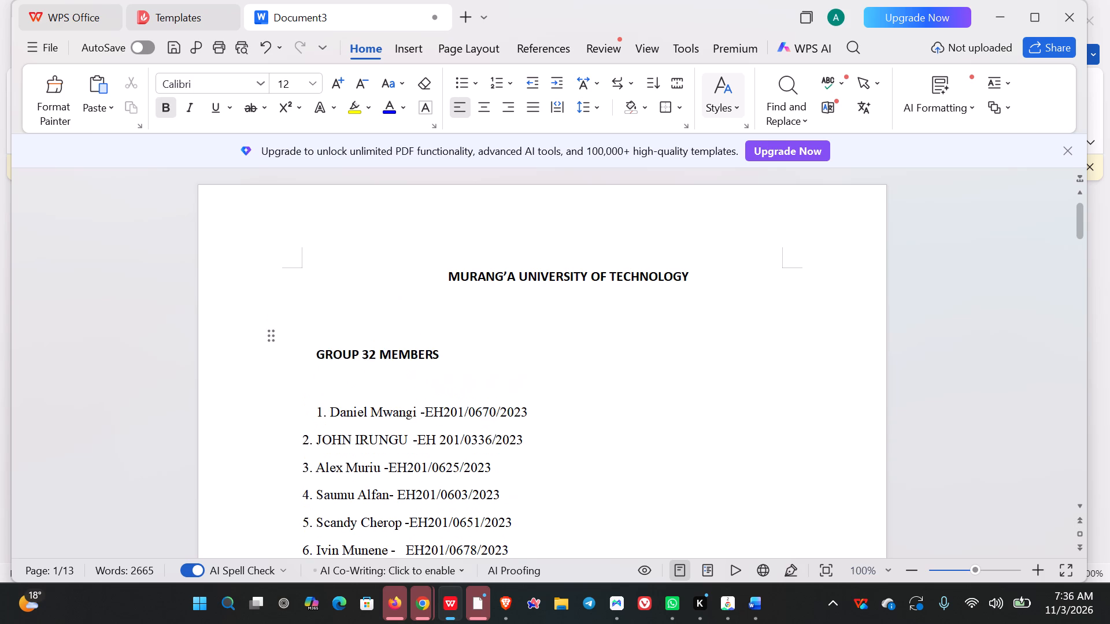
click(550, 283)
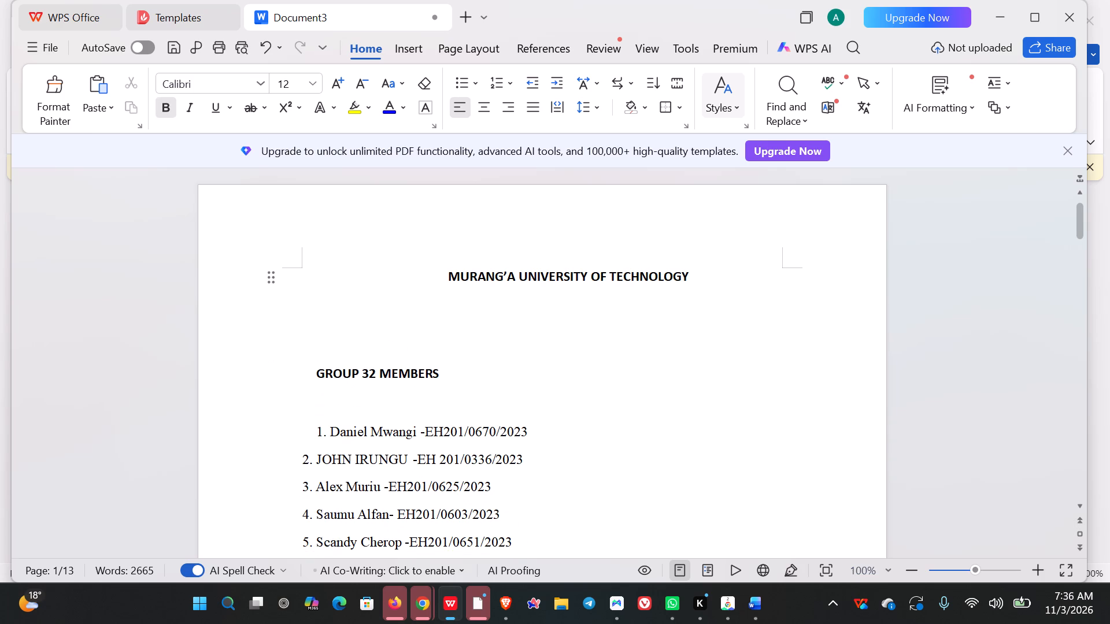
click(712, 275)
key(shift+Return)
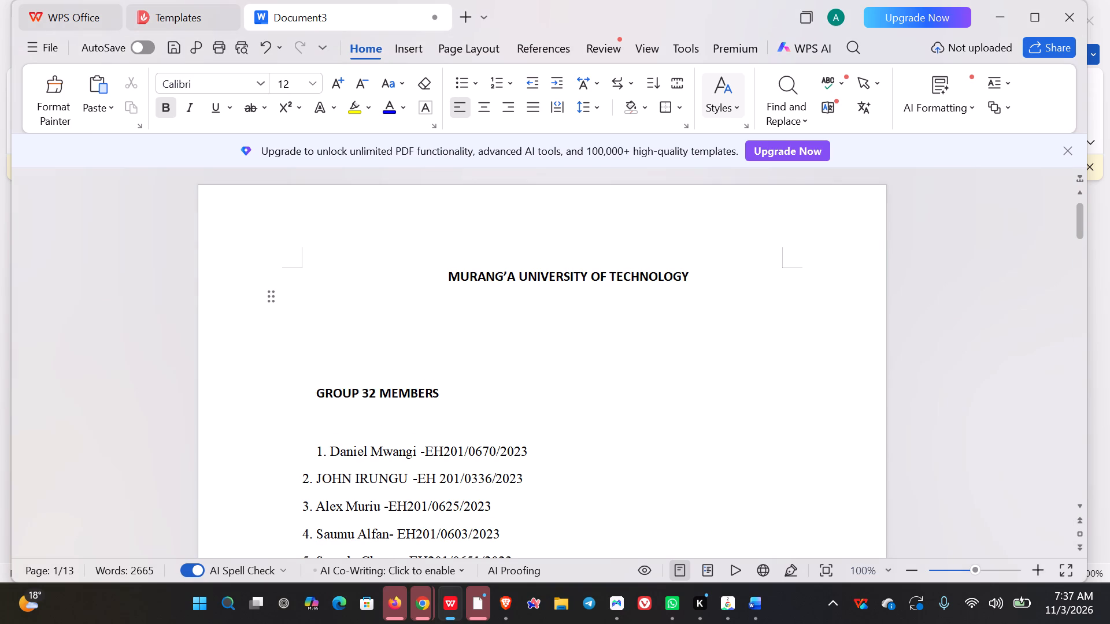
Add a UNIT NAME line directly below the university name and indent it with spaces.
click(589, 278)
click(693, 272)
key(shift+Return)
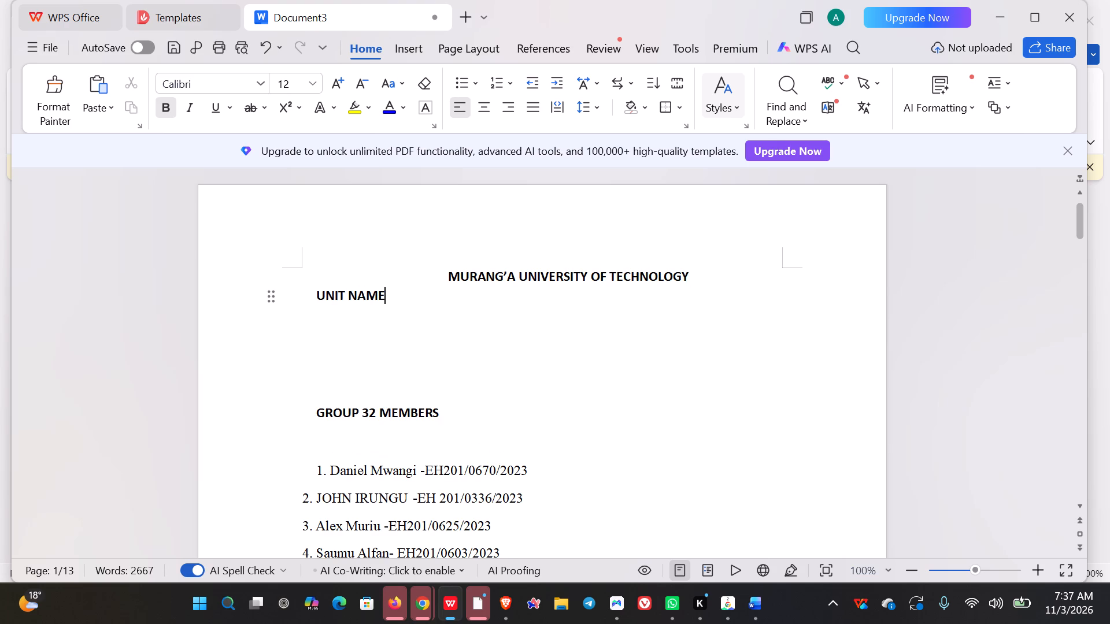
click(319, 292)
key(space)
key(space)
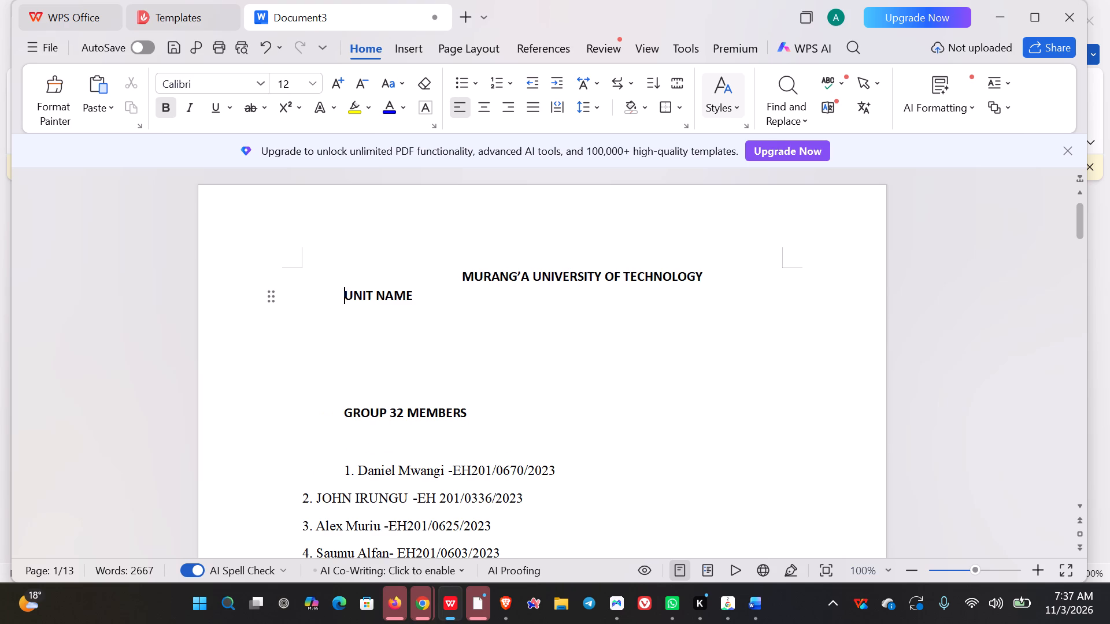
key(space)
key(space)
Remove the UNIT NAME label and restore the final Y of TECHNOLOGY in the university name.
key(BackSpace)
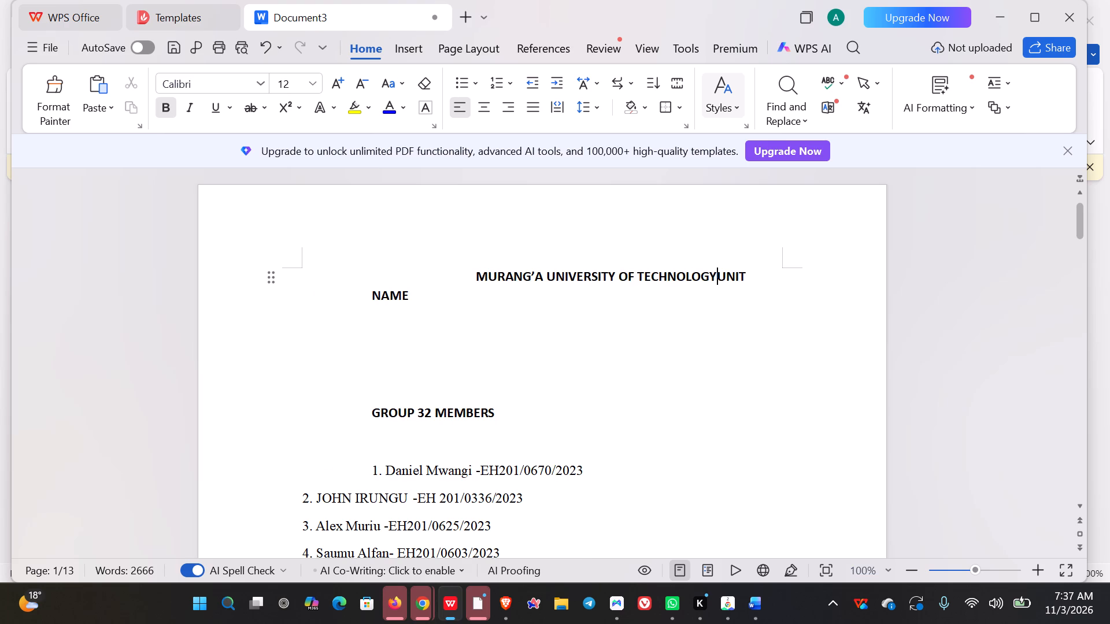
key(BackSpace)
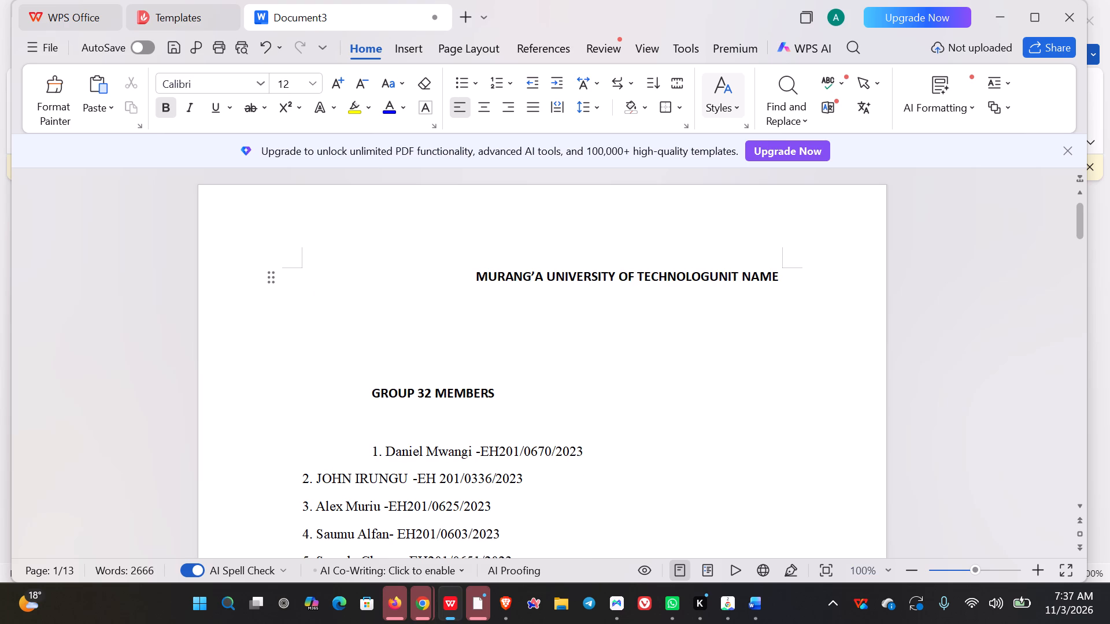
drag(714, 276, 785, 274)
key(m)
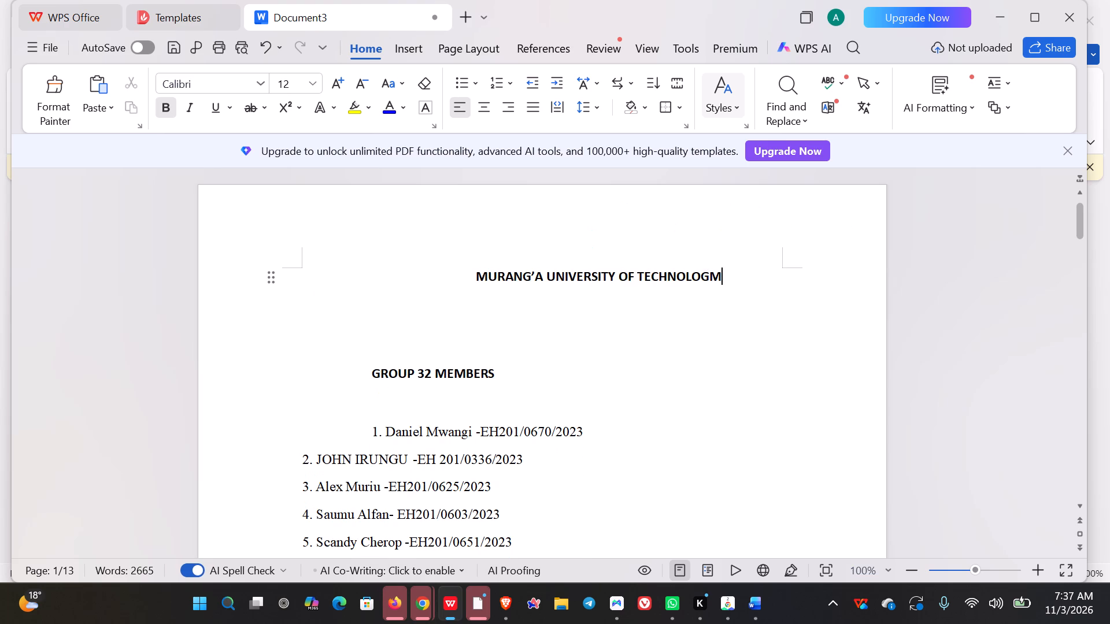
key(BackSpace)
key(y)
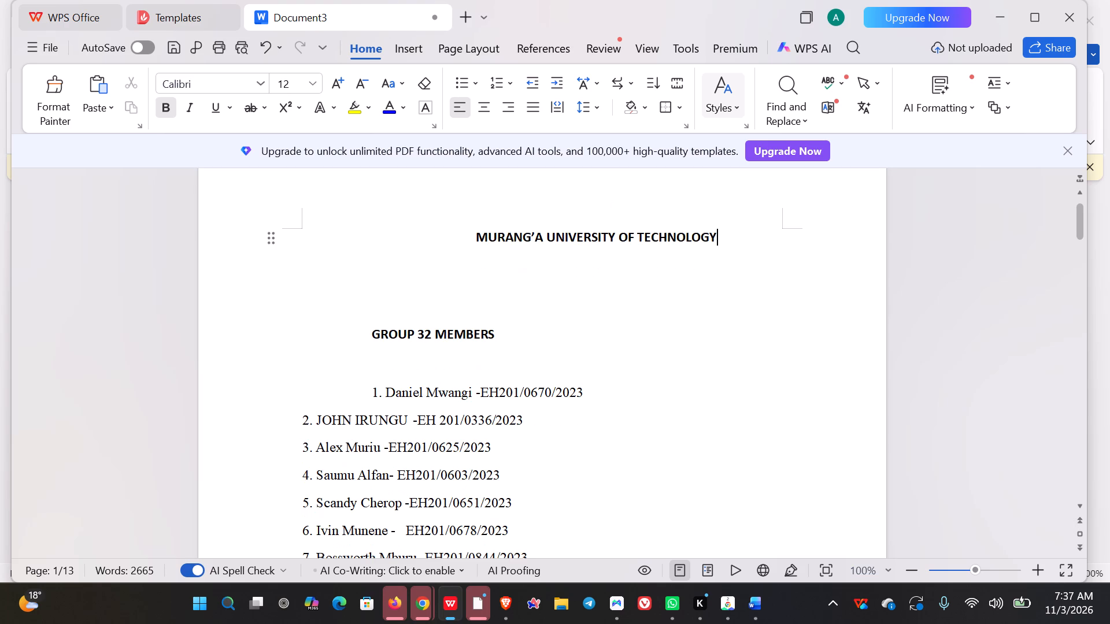
Delete the university name, the GROUP 32 MEMBERS heading and all blank space above the first member entry.
click(374, 400)
key(BackSpace)
key(BackSpace)
key(BackSpace)
key(BackSpace)
key(BackSpace)
key(BackSpace)
key(BackSpace)
key(BackSpace)
key(BackSpace)
key(BackSpace)
key(BackSpace)
key(BackSpace)
key(BackSpace)
key(BackSpace)
key(BackSpace)
key(BackSpace)
key(BackSpace)
key(BackSpace)
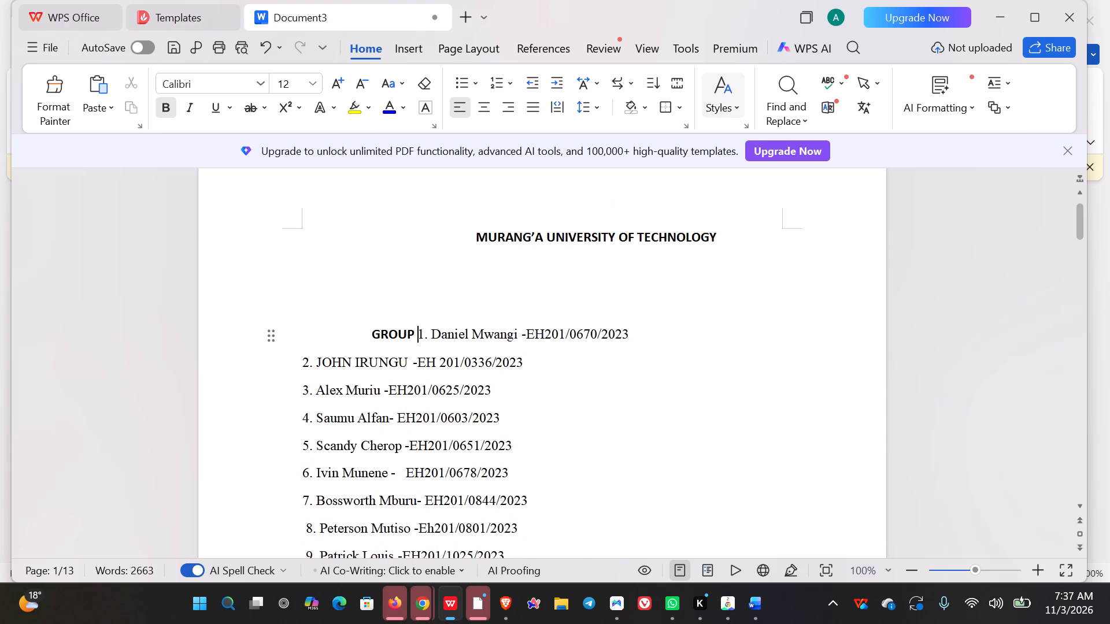
key(BackSpace)
key(BackSpace)
key(BackSpace)
key(BackSpace)
key(BackSpace)
key(BackSpace)
key(BackSpace)
key(BackSpace)
key(BackSpace)
key(BackSpace)
key(BackSpace)
key(BackSpace)
key(BackSpace)
key(BackSpace)
key(BackSpace)
key(BackSpace)
key(BackSpace)
key(BackSpace)
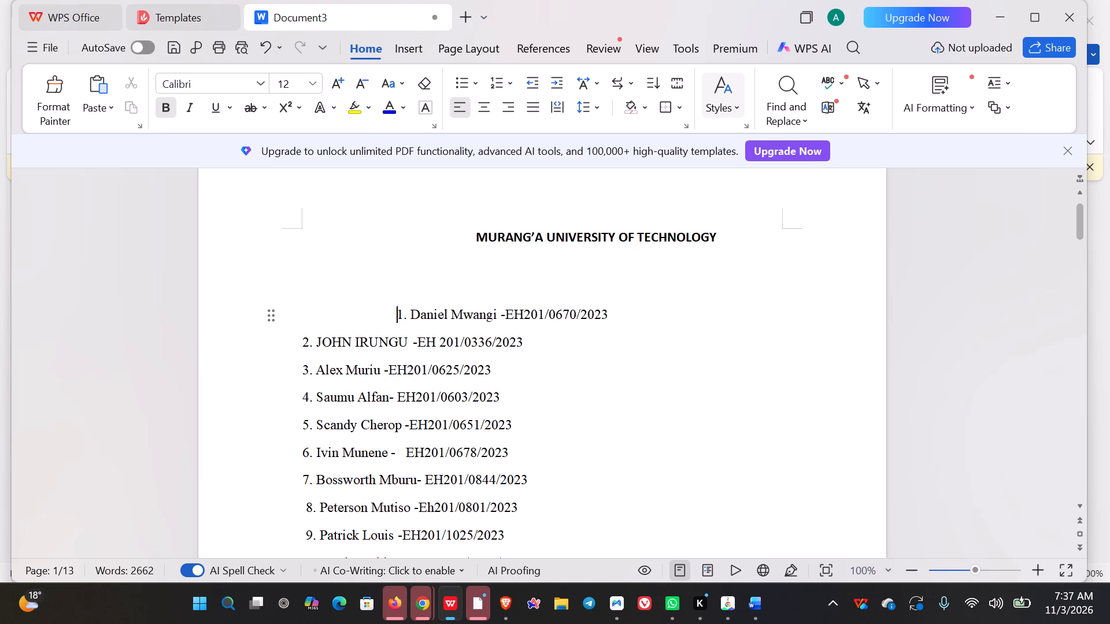
key(BackSpace)
key(BackSpace)
key(BackSpace)
key(BackSpace)
key(BackSpace)
key(BackSpace)
key(BackSpace)
key(BackSpace)
key(BackSpace)
key(BackSpace)
key(BackSpace)
key(BackSpace)
key(BackSpace)
key(BackSpace)
key(BackSpace)
key(BackSpace)
key(BackSpace)
key(BackSpace)
key(BackSpace)
key(BackSpace)
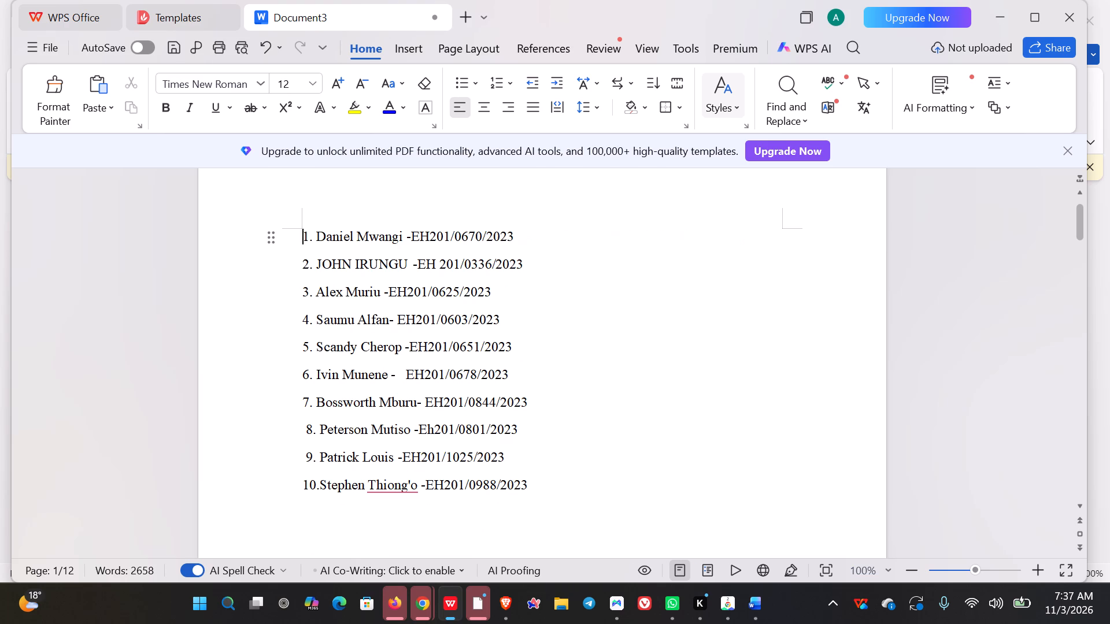
Insert 17 line breaks above the first member entry to open blank space at the top of the page.
scroll(429, 358, up, 1)
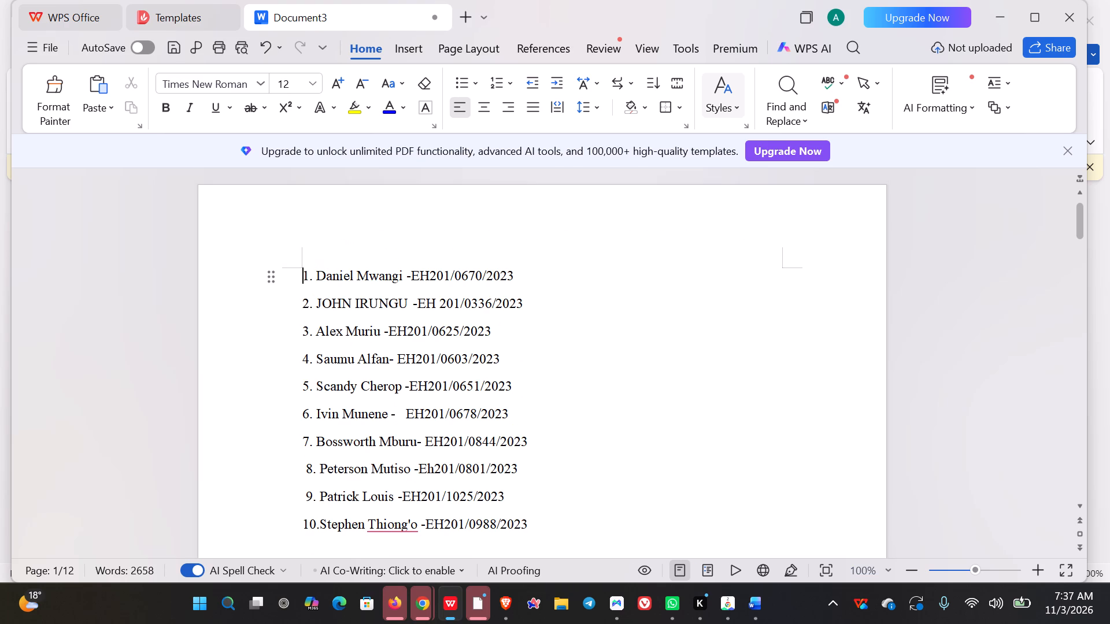
key(shift+Return)
key(shift+Return)
key(shift+Return)
key(shift+Return)
key(shift+Return)
key(shift+Return)
key(shift+Return)
key(shift+Return)
key(shift+Return)
key(shift+Return)
key(shift+Return)
key(shift+Return)
key(shift+Return)
key(shift+Return)
key(shift+Return)
key(shift+Return)
key(shift+Return)
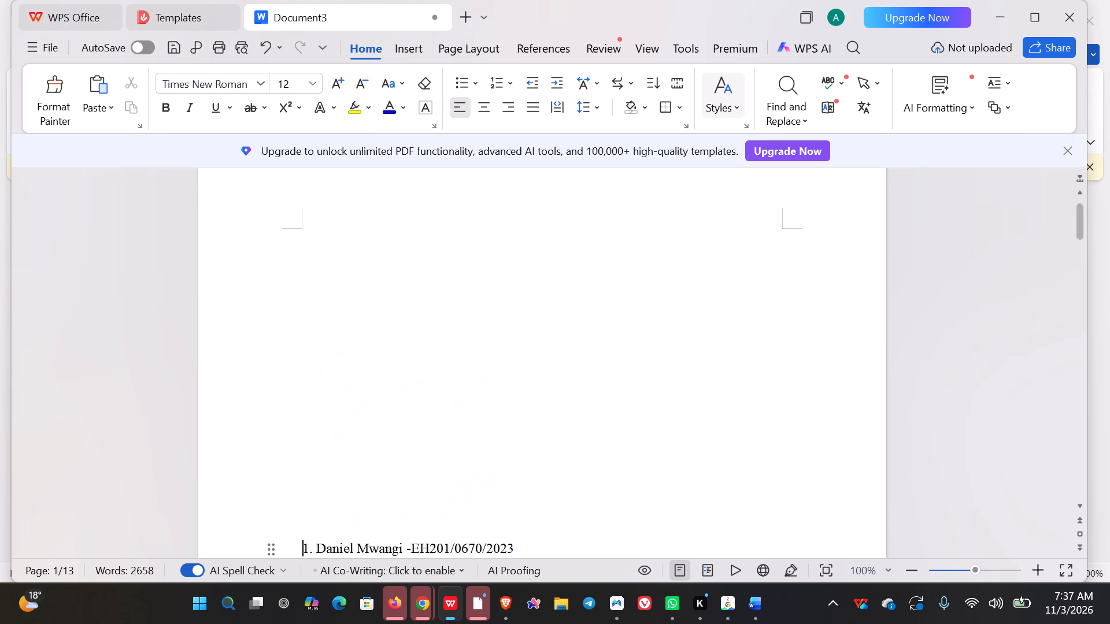
Enter KK on a blank line above the first member entry and indent it by two spaces.
scroll(351, 338, down, 1)
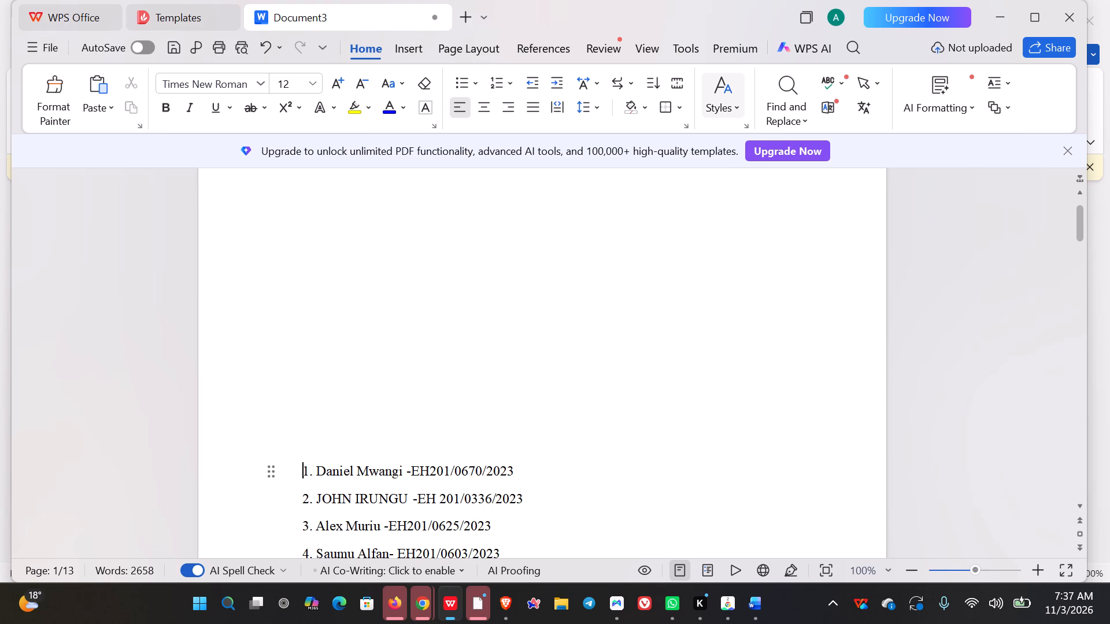
scroll(351, 338, down, 1)
triple_click(341, 265)
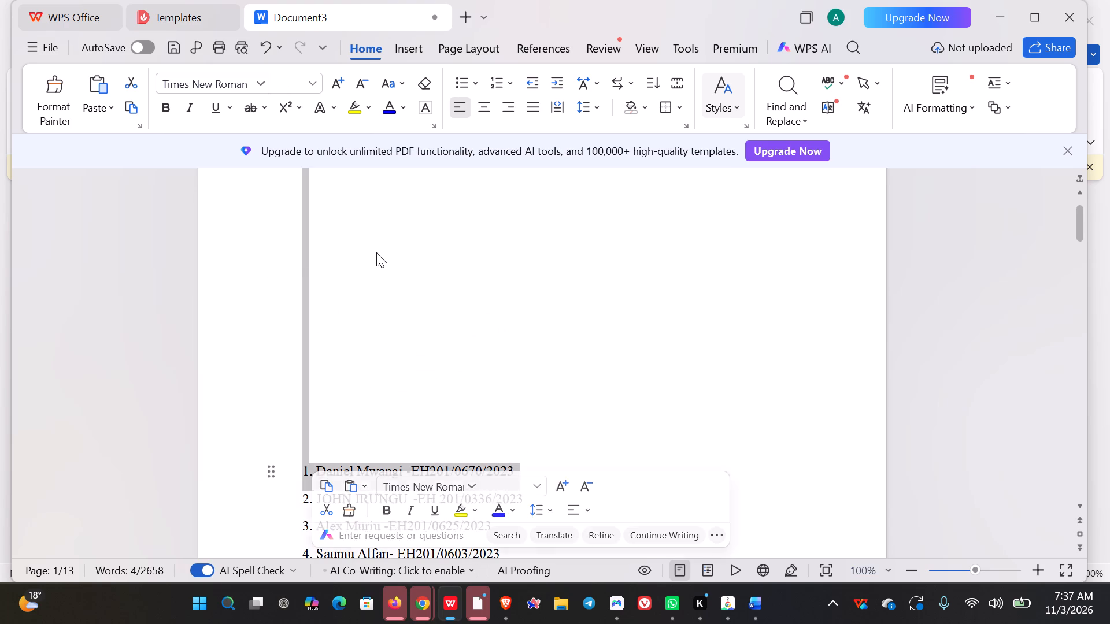
click(376, 252)
text(KK)
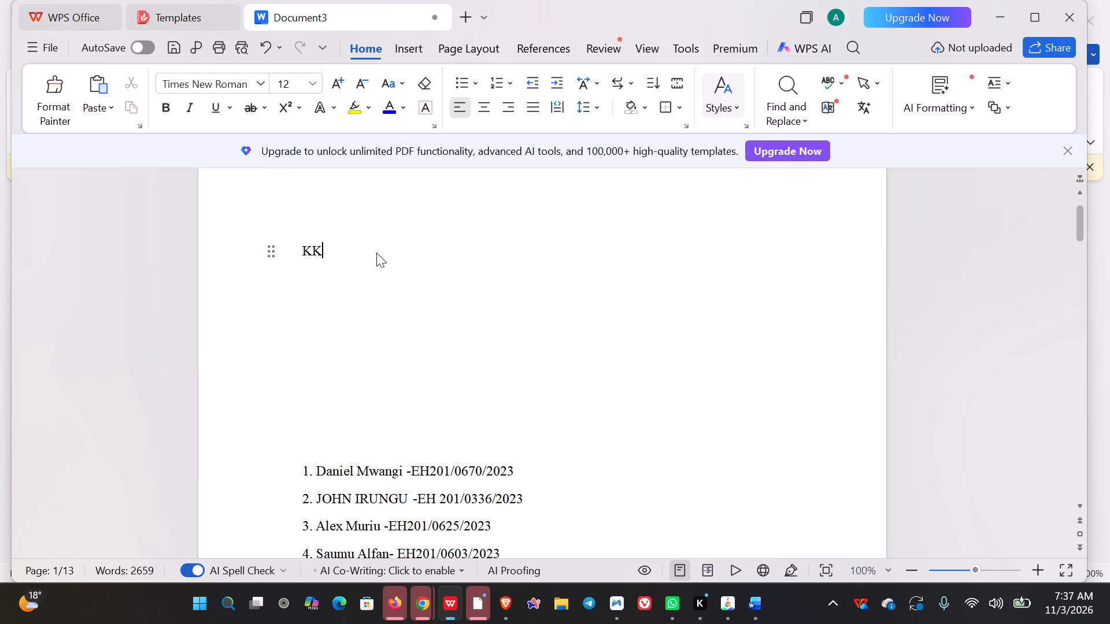
click(301, 252)
key(space)
key(space)
key(BackSpace)
key(BackSpace)
key(BackSpace)
key(BackSpace)
key(BackSpace)
key(BackSpace)
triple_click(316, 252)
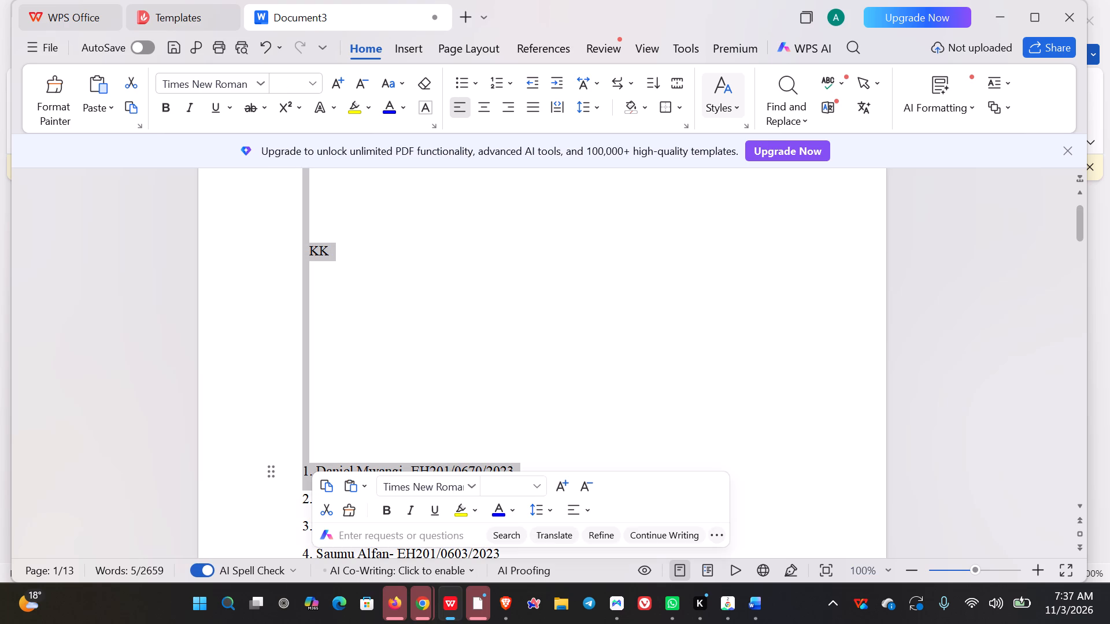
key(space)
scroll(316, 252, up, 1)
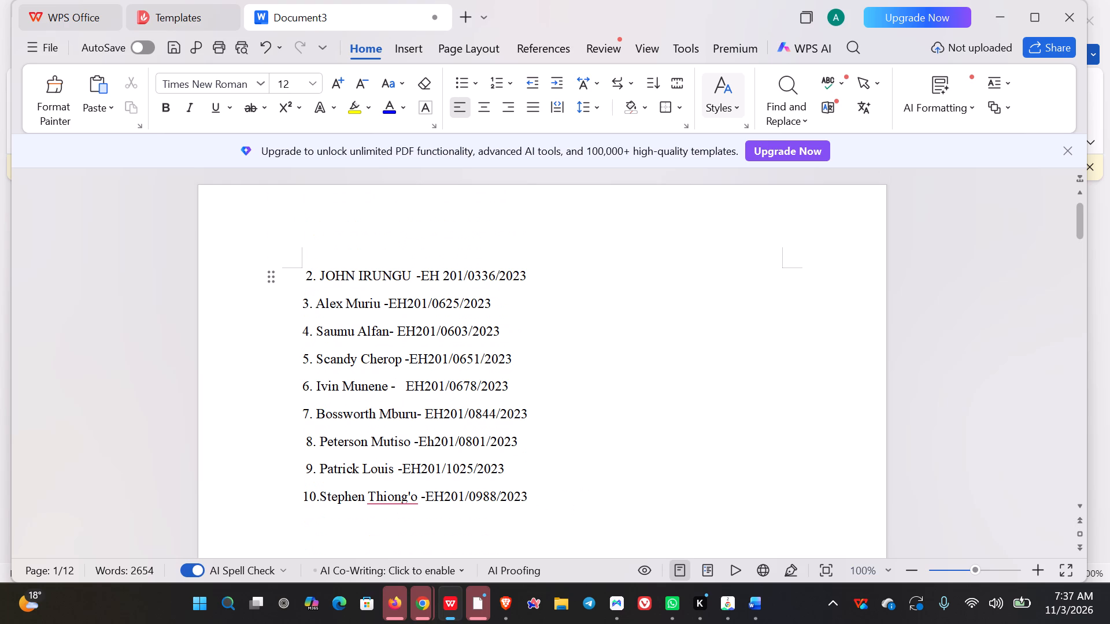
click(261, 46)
Replace the KK placeholder above the member list with the university name MURANG'A UNIVERSITY OF TECHNOLOGY.
click(367, 268)
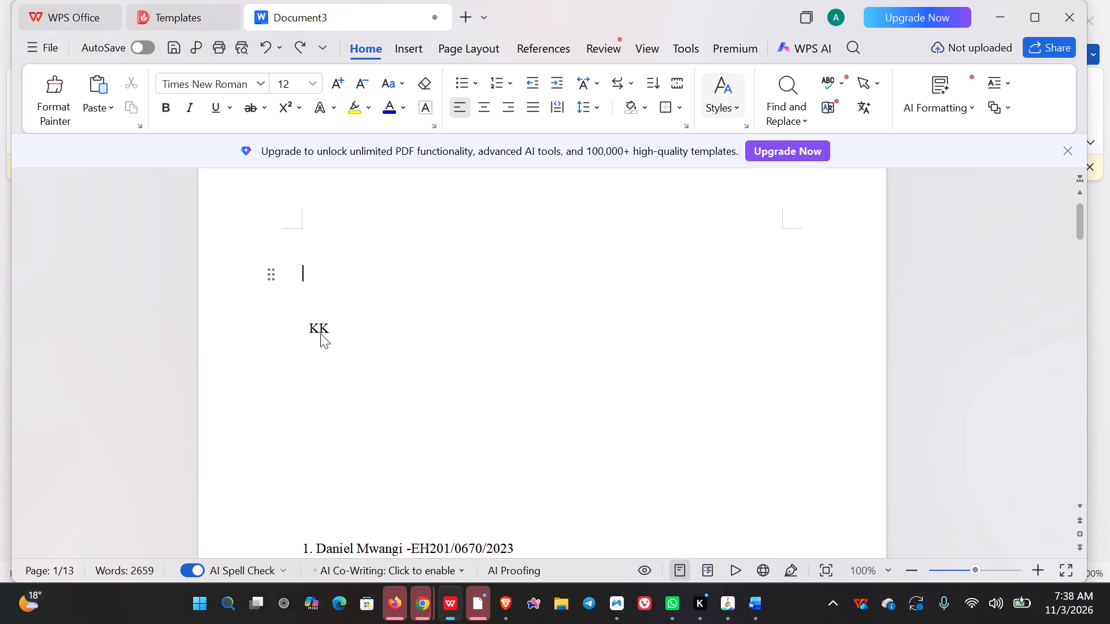
click(304, 322)
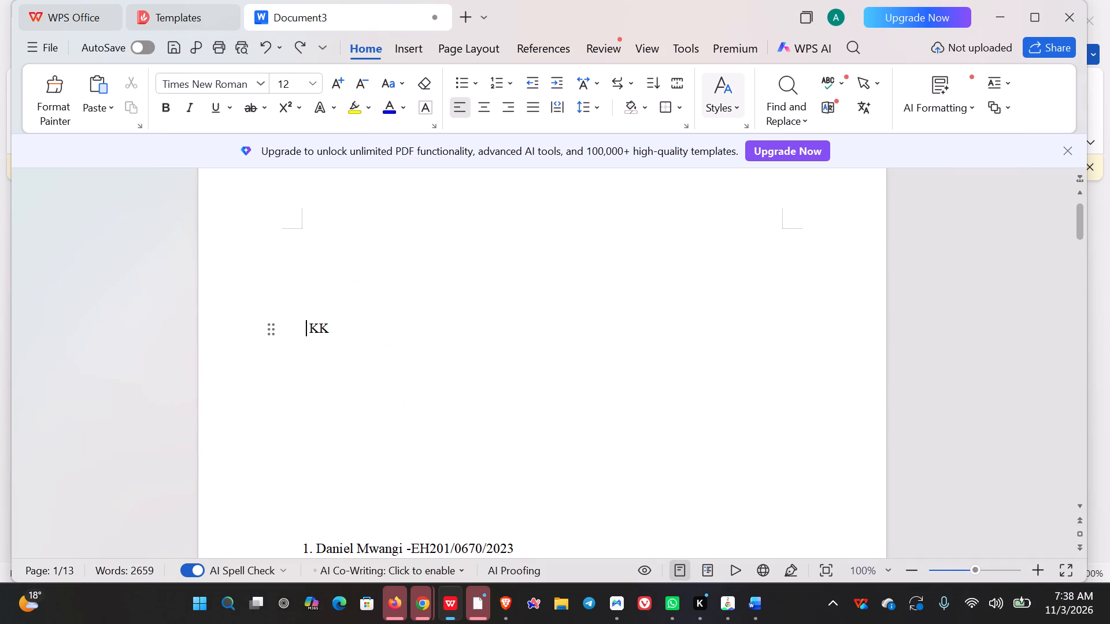
double_click(334, 325)
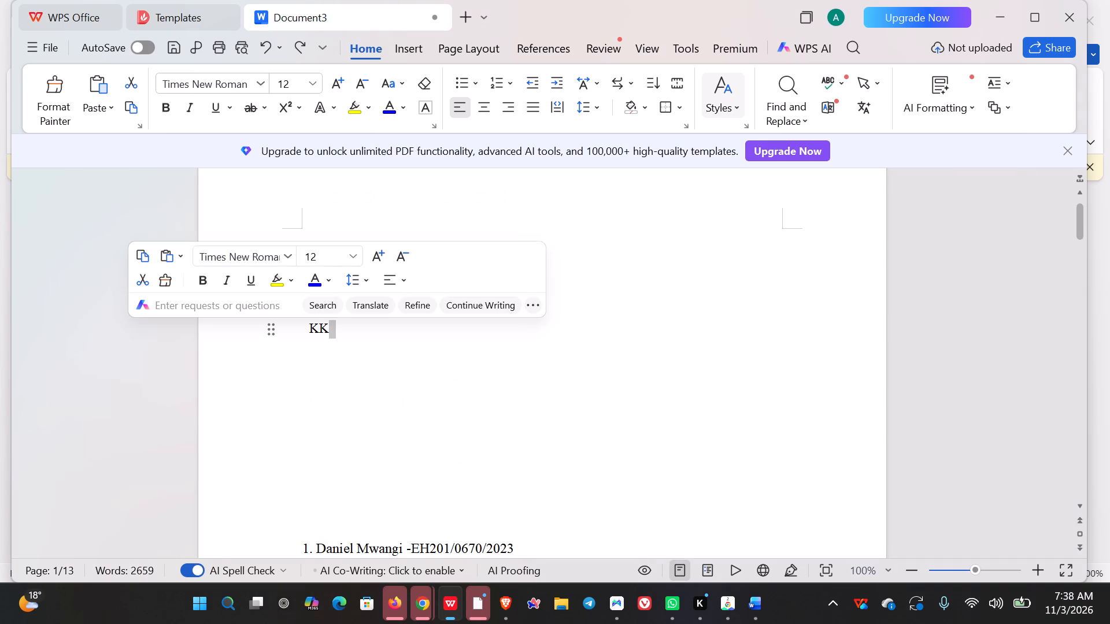
click(332, 330)
key(BackSpace)
key(BackSpace)
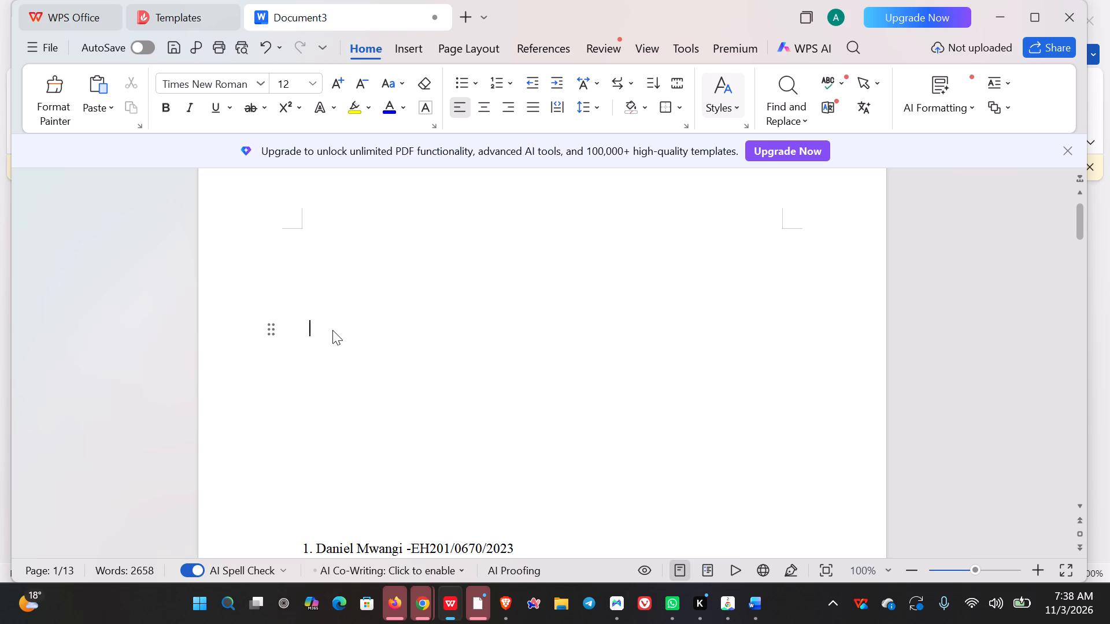
text(MURAN)
text(GA)
text('A UNIVERSITY O)
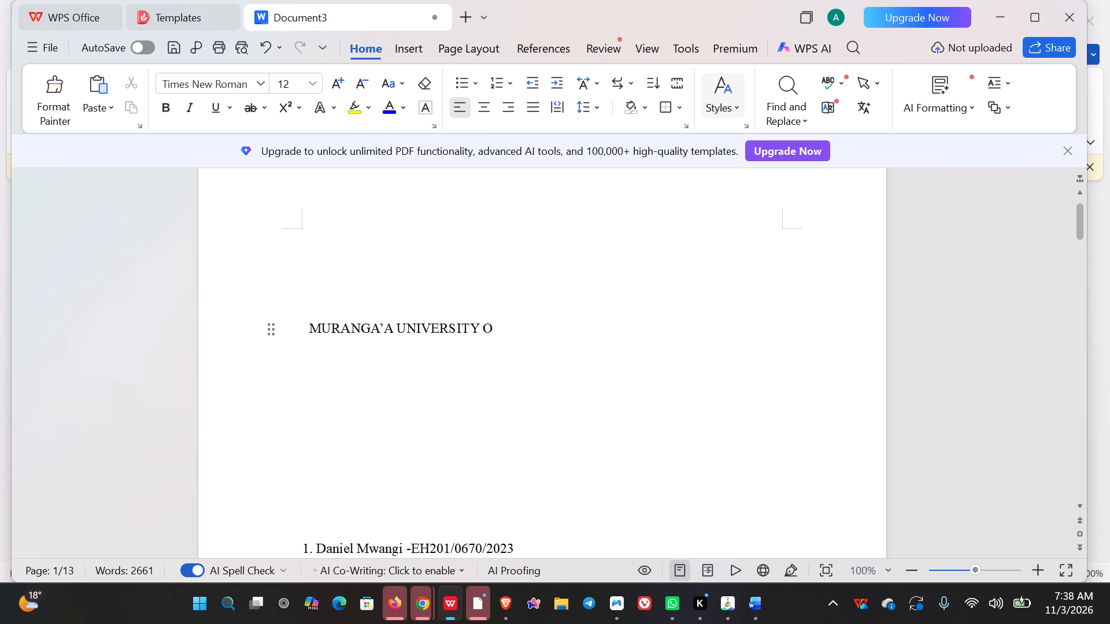
text(F TECHNOLOGY)
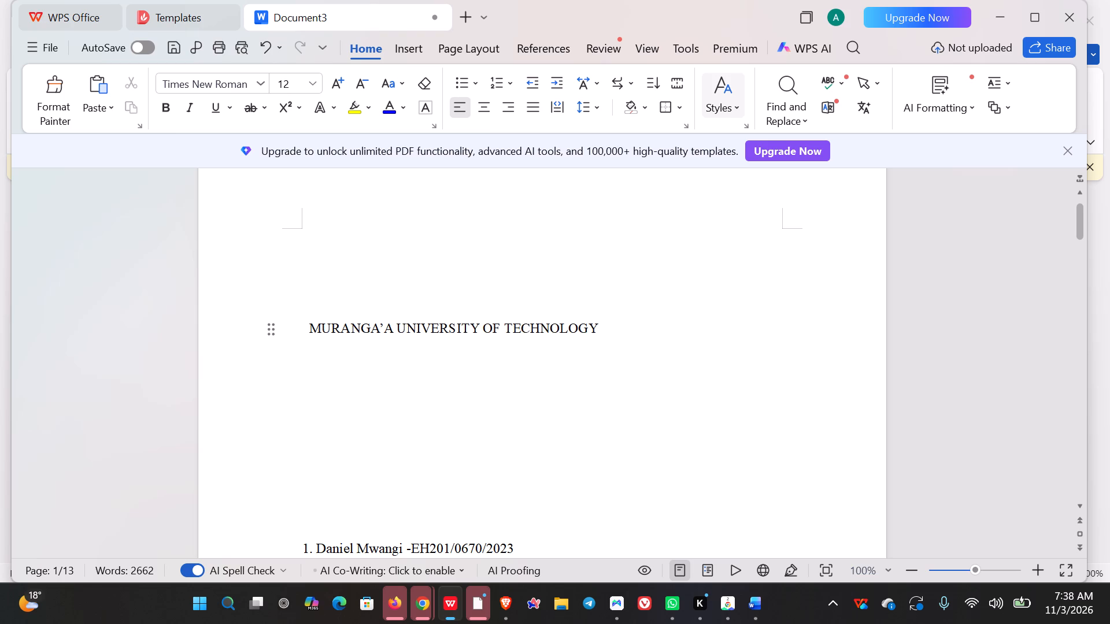
key(shift+Return)
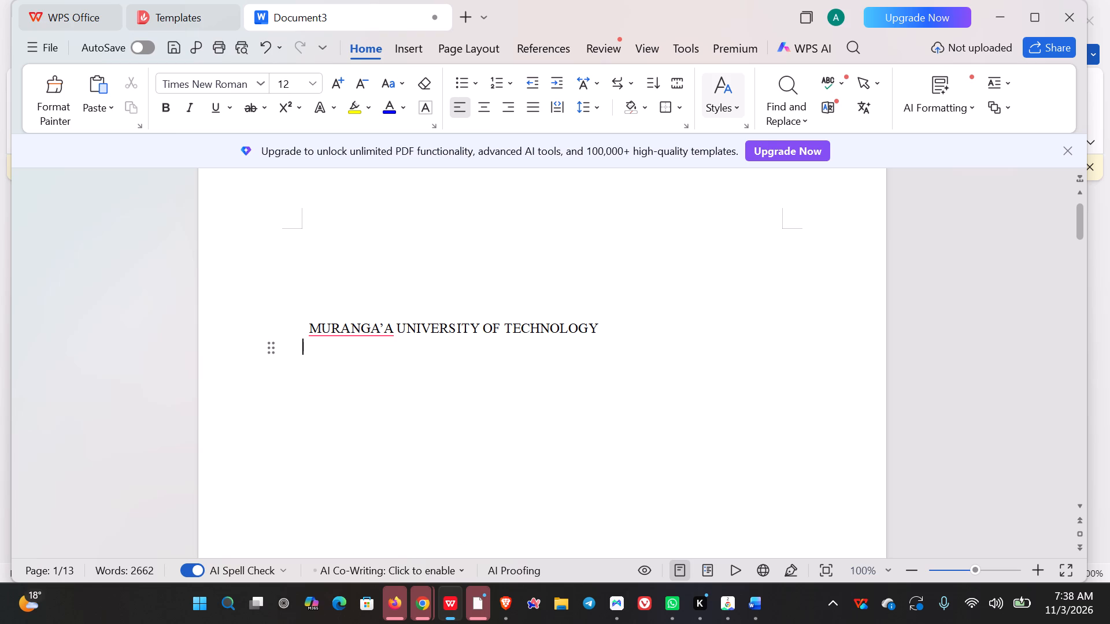
click(379, 327)
key(BackSpace)
click(594, 328)
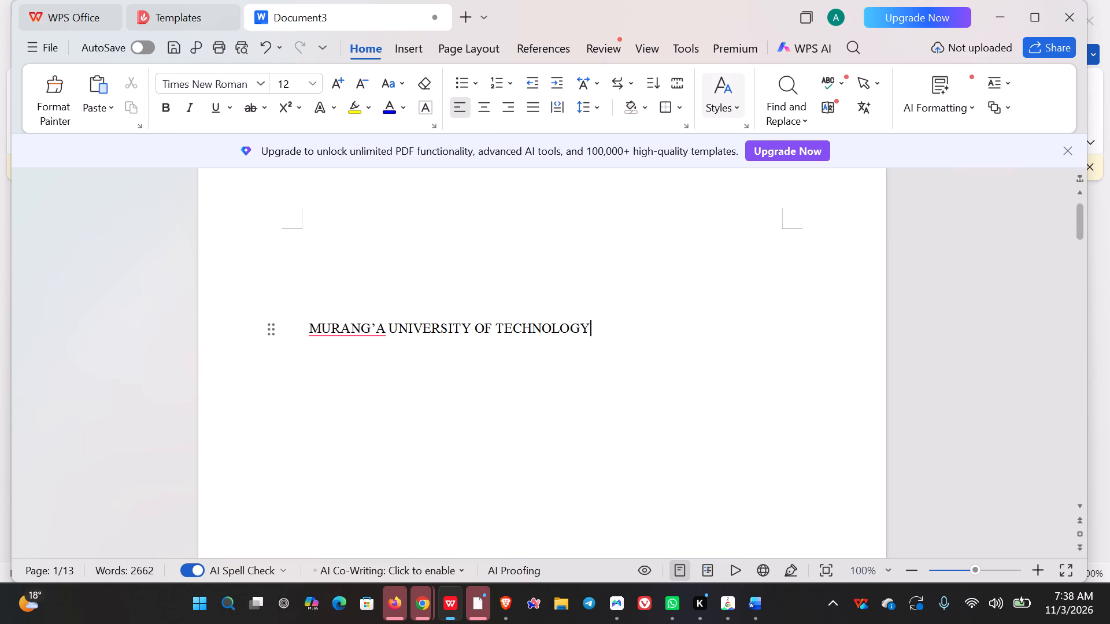
Add the label UNIT NAME: on a new line directly below the university name.
key(shift+Return)
text(UNIT)
key(space)
text(NAME)
key(shift+quotedbl)
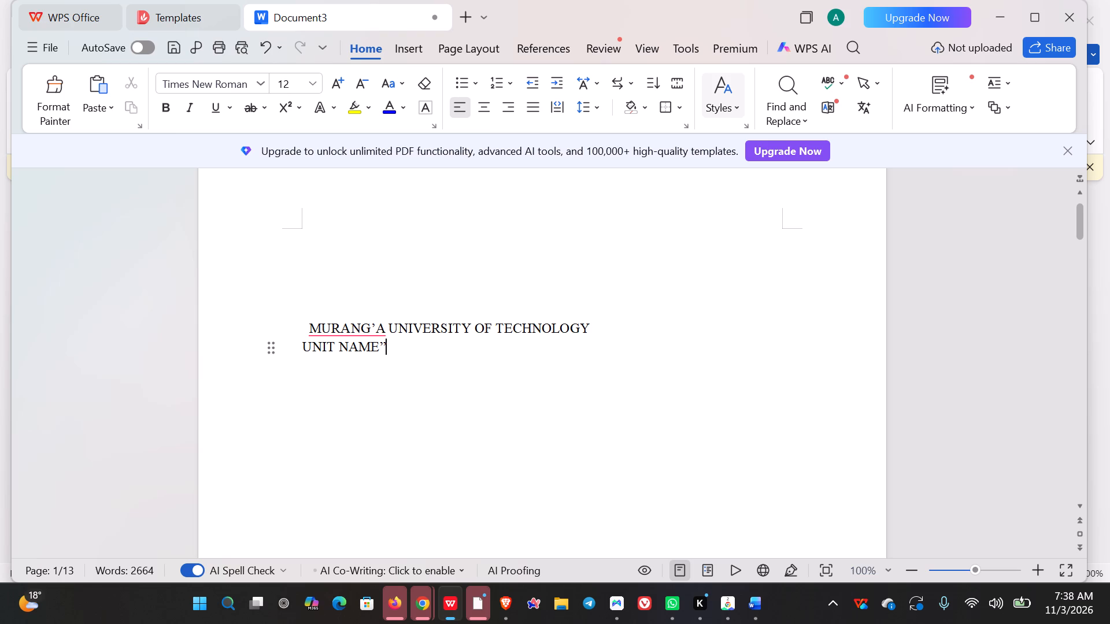
key(BackSpace)
key(shift+bar)
key(BackSpace)
key(shift+colon)
Add the line UNIT CODE: TDP 401 directly below the UNIT NAME: label.
key(shift+Return)
text(UNIT NAM)
key(BackSpace)
key(BackSpace)
key(BackSpace)
text(CODE)
key(shift+quotedbl)
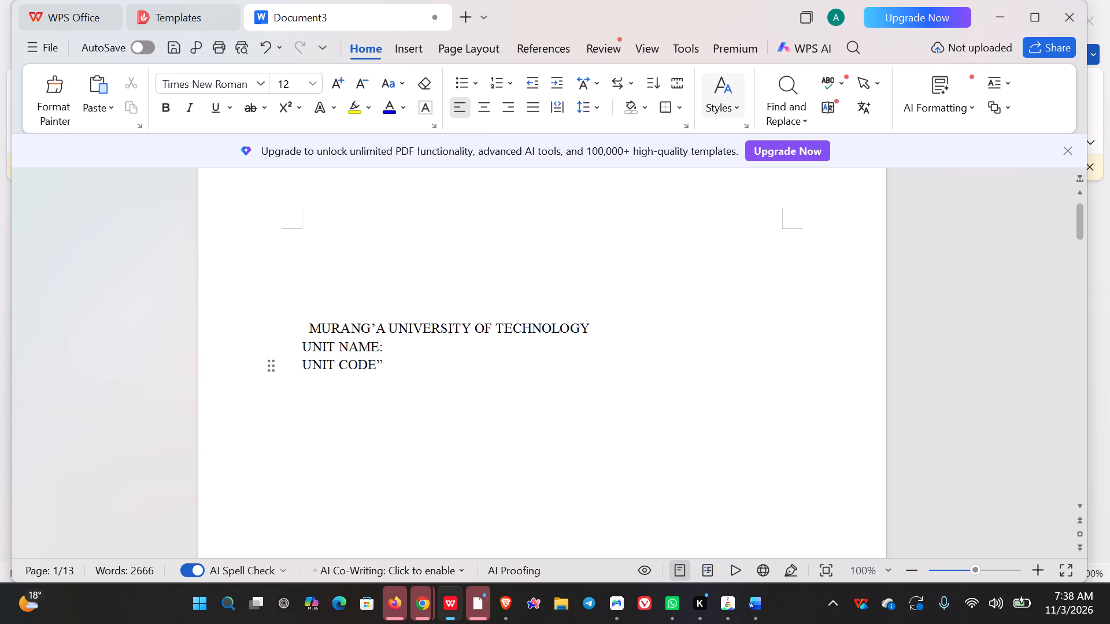
key(BackSpace)
text(:)
key(space)
text(TDP 402)
key(BackSpace)
key(BackSpace)
text(01)
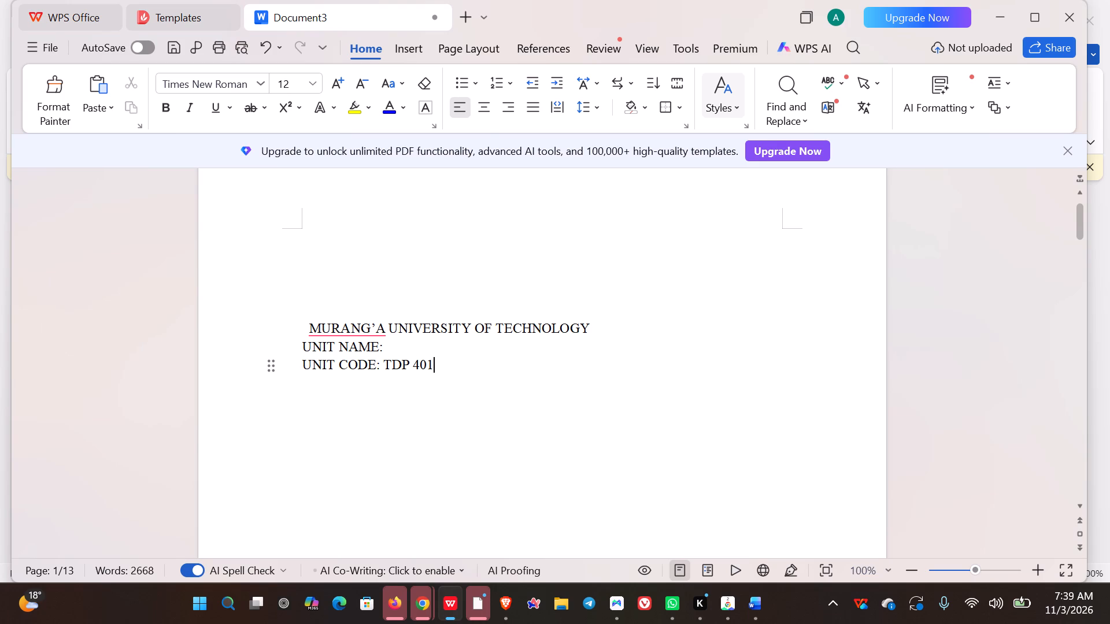
Remove the leading spaces before MURANG'A so the university name starts at the margin.
click(310, 330)
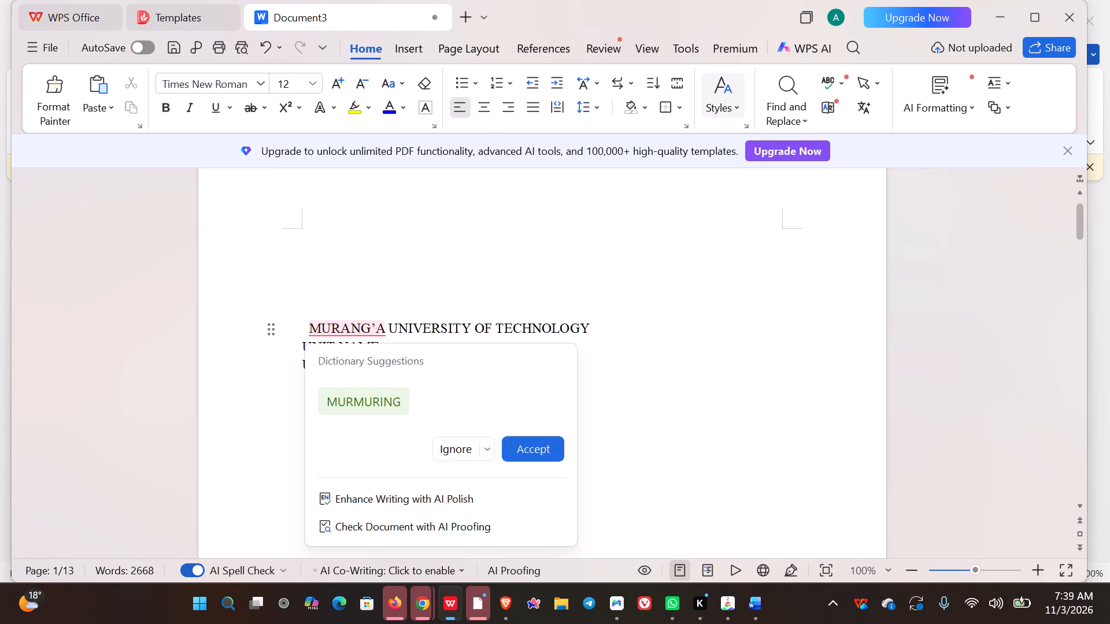
key(BackSpace)
scroll(352, 371, down, 1)
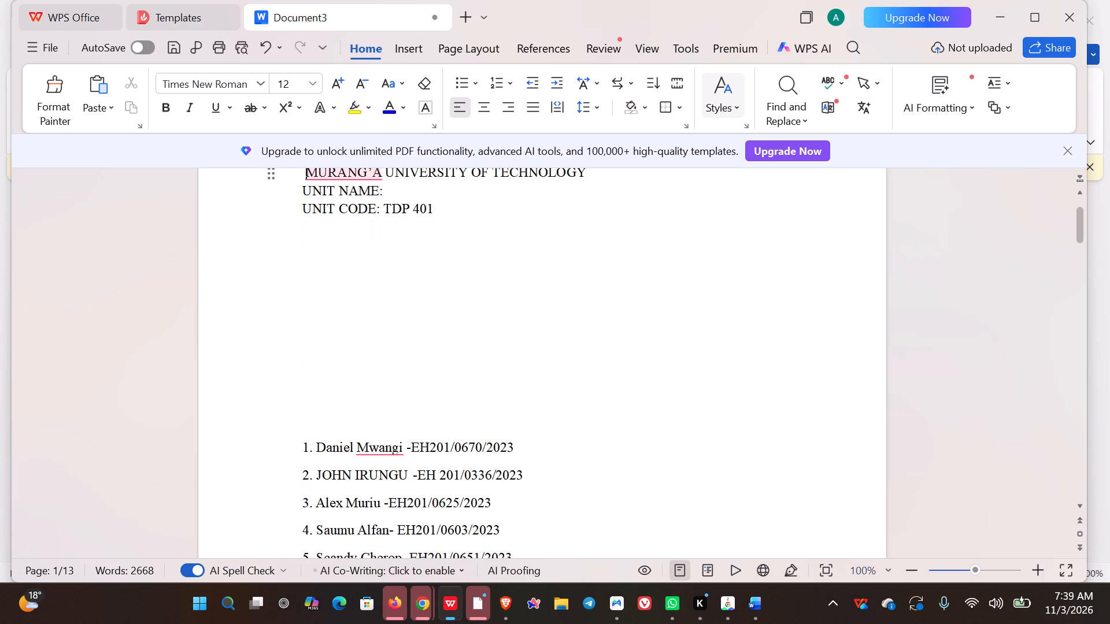
key(space)
key(space)
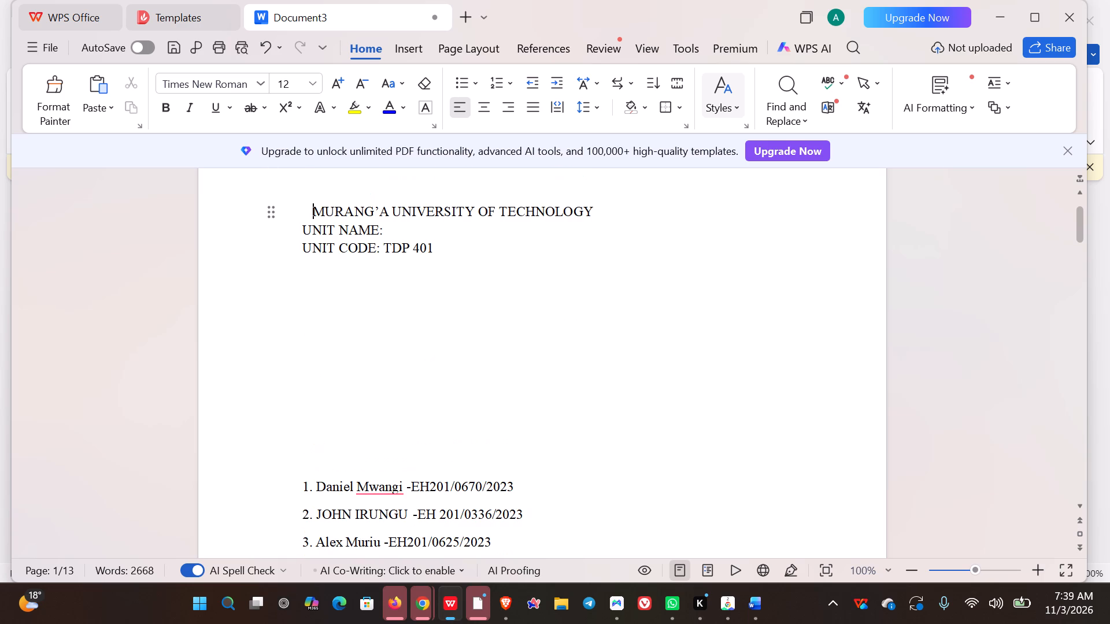
key(BackSpace)
key(BackSpace)
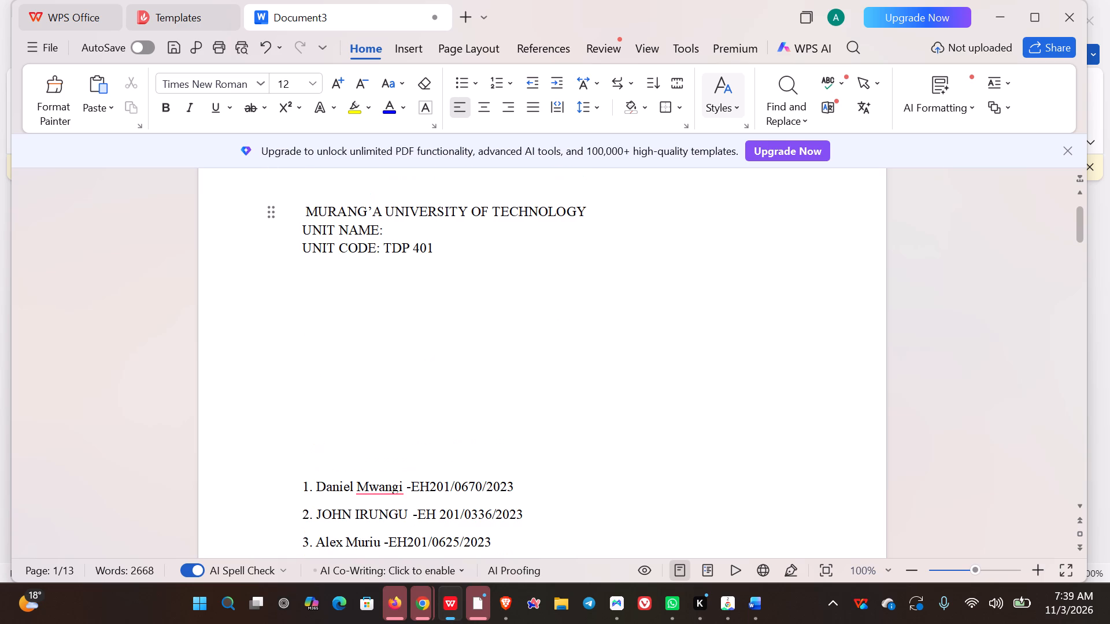
key(BackSpace)
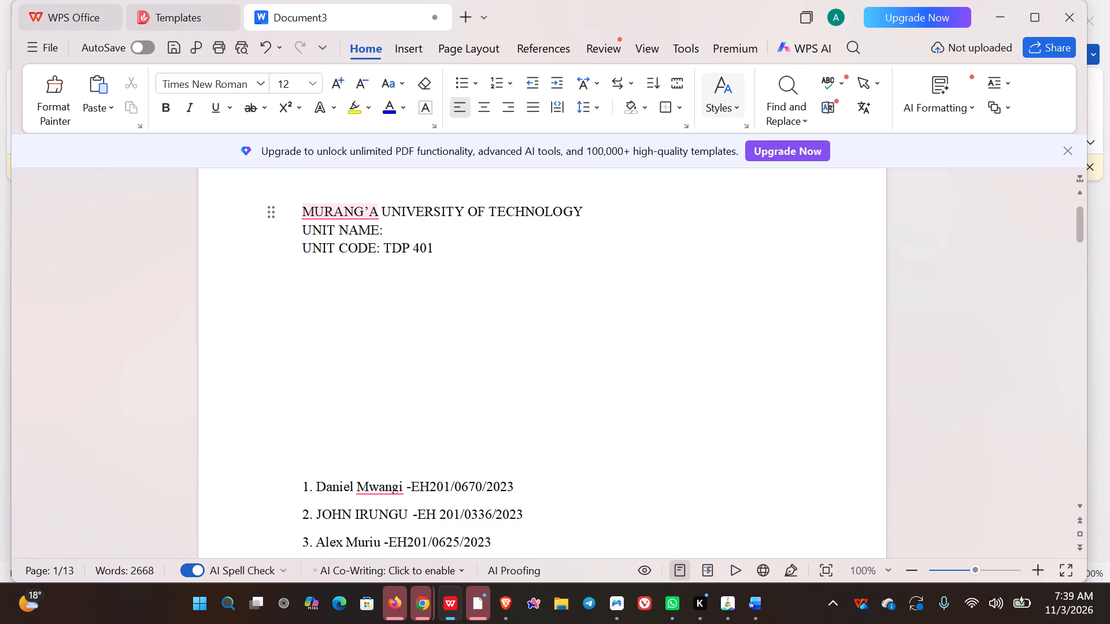
Ignore the spelling suggestion for the word MURANG'A in the university name.
click(357, 208)
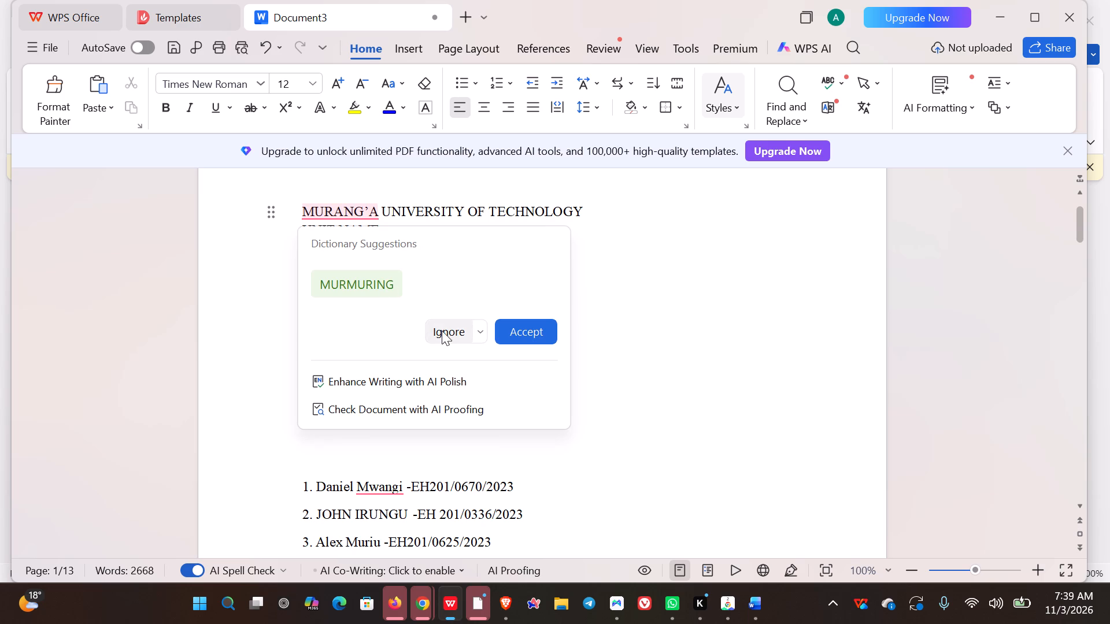
click(442, 330)
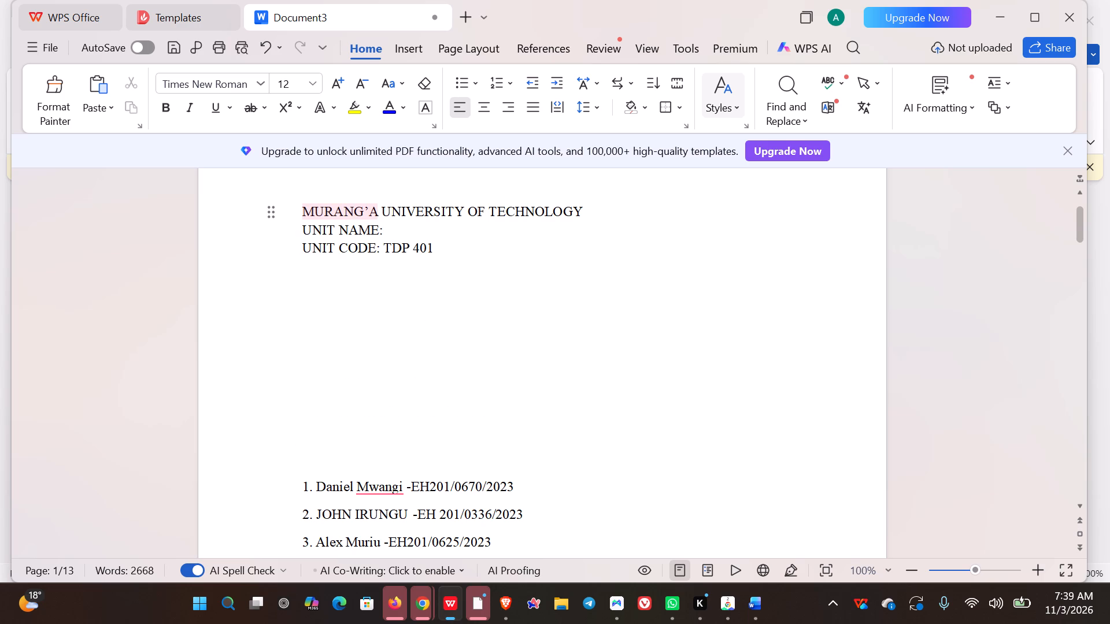
End the unit code line with a colon and enter GROUP 32 below it, leaving one blank line between.
click(442, 252)
key(shift+colon)
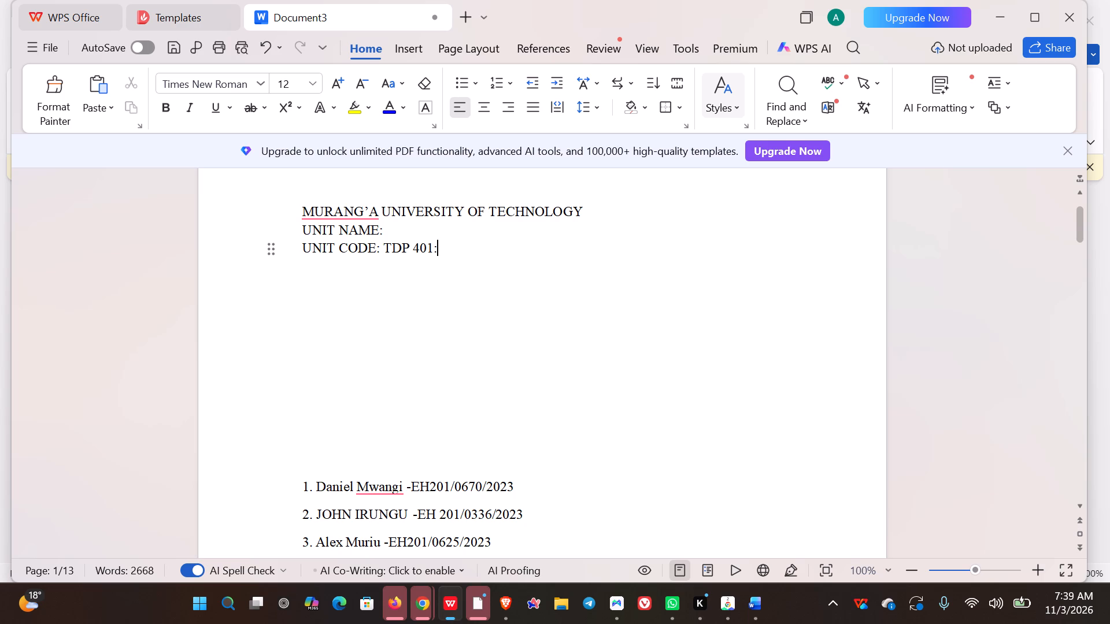
key(shift+Return)
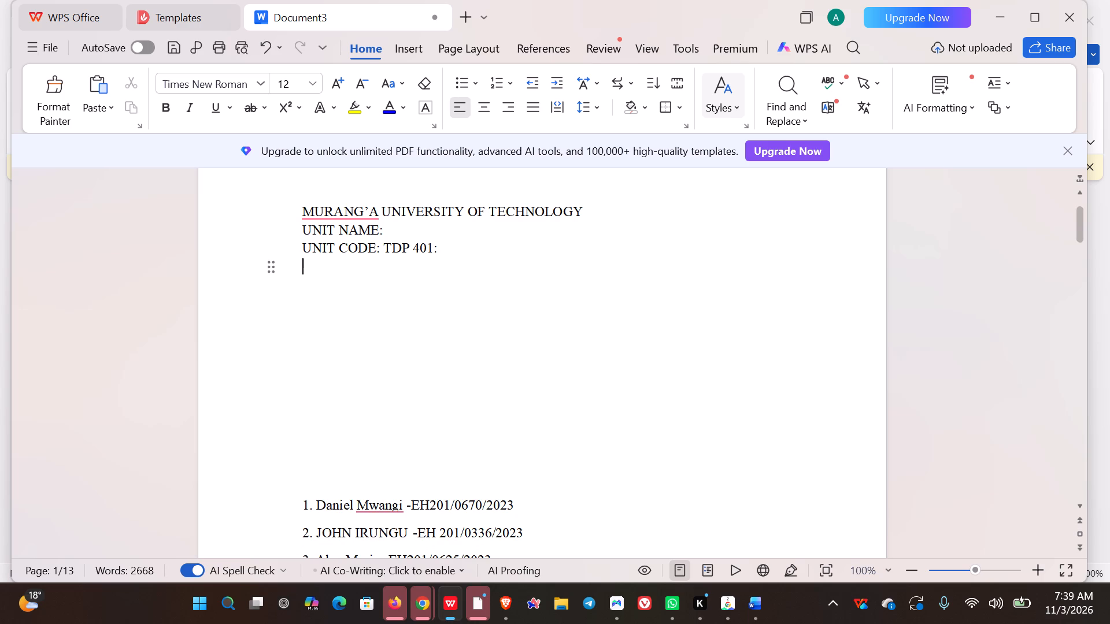
key(shift+Return)
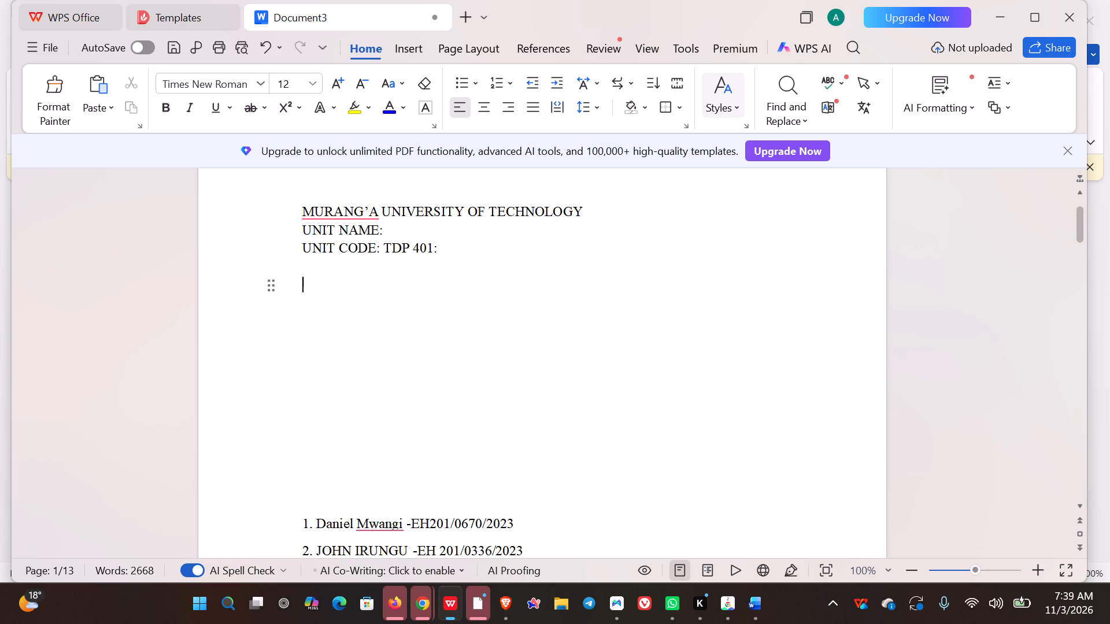
key(g)
text(ROU)
text(P 32)
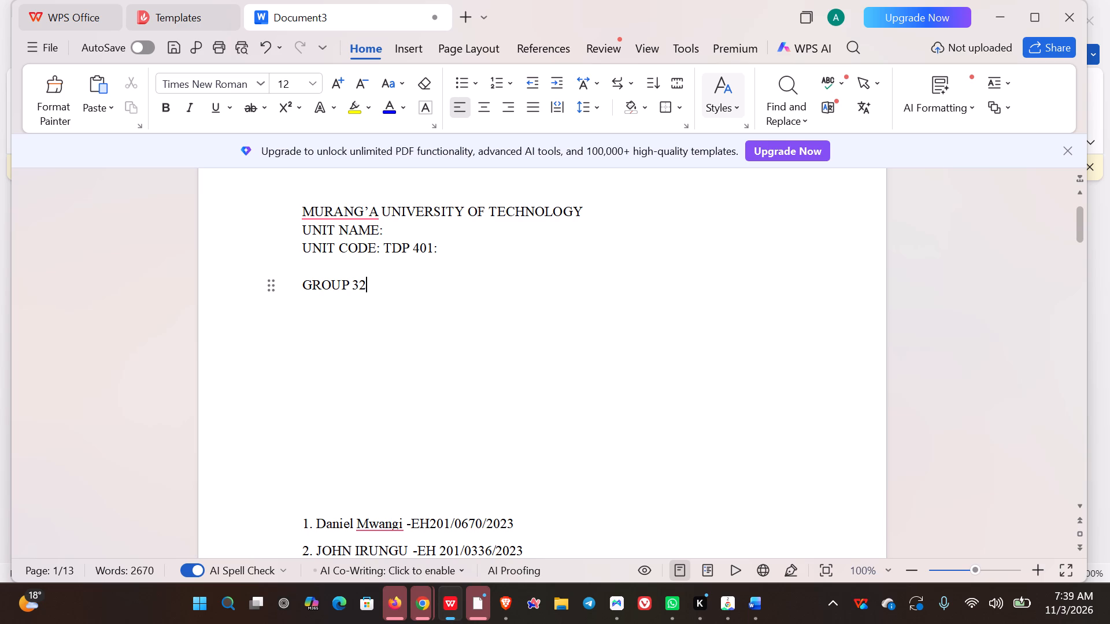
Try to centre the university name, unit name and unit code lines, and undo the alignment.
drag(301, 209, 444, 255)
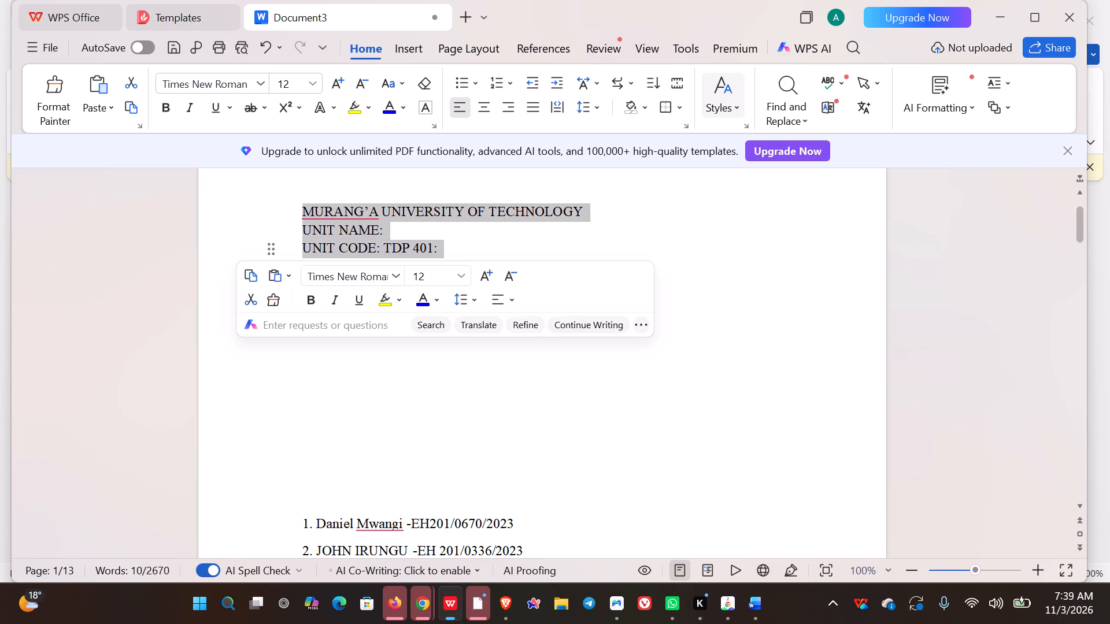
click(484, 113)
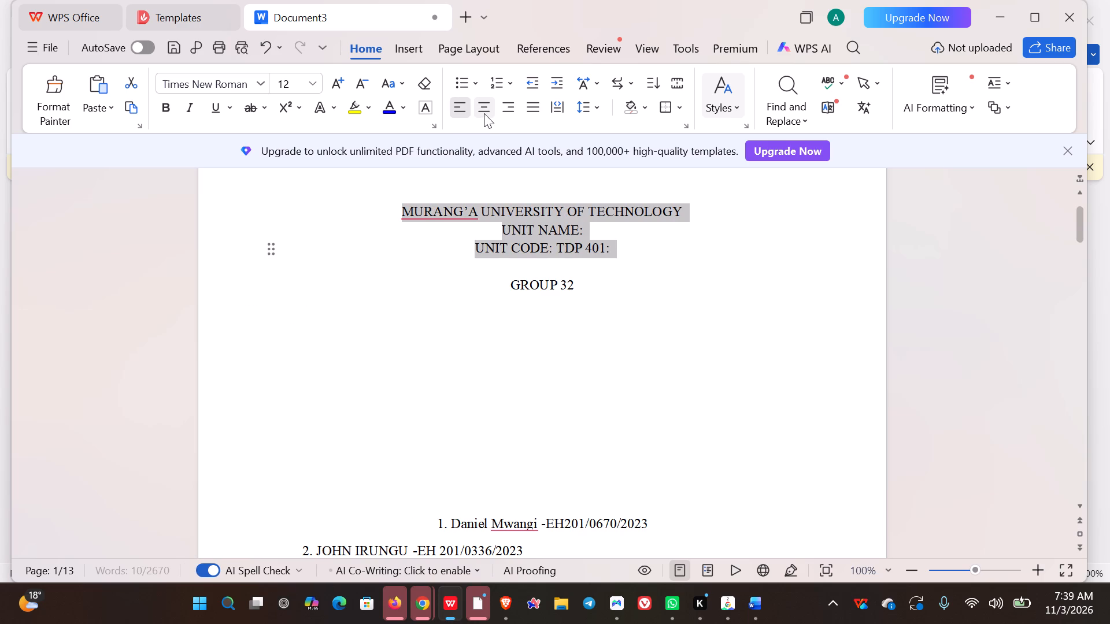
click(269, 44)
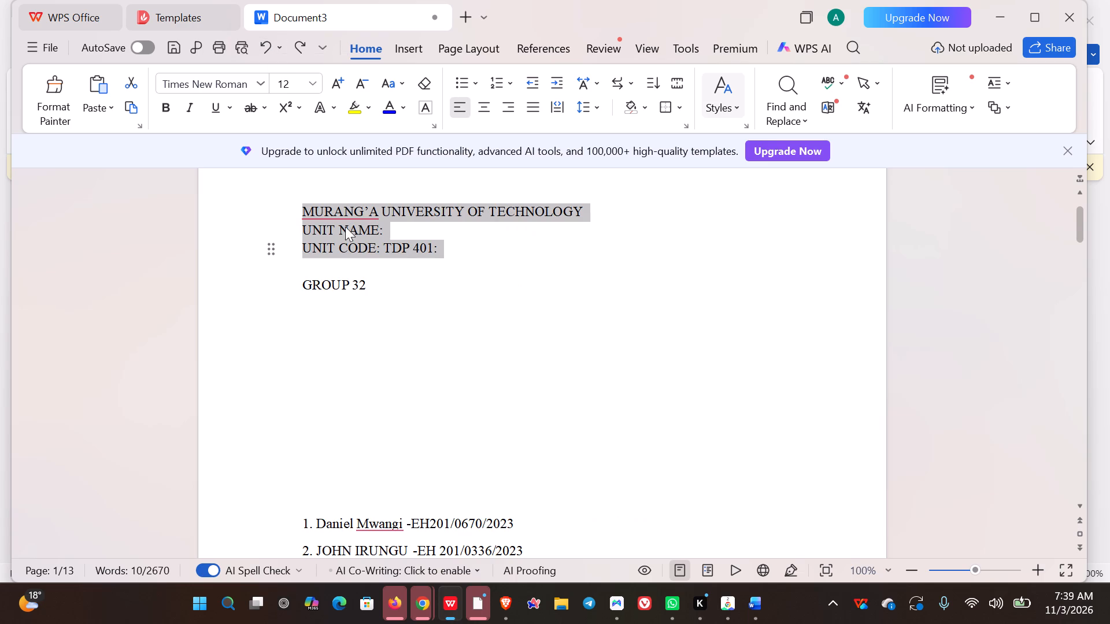
Insert leading spaces before MURANG'A UNIVERSITY OF TECHNOLOGY to move only that line to the middle of the page.
click(308, 211)
click(304, 207)
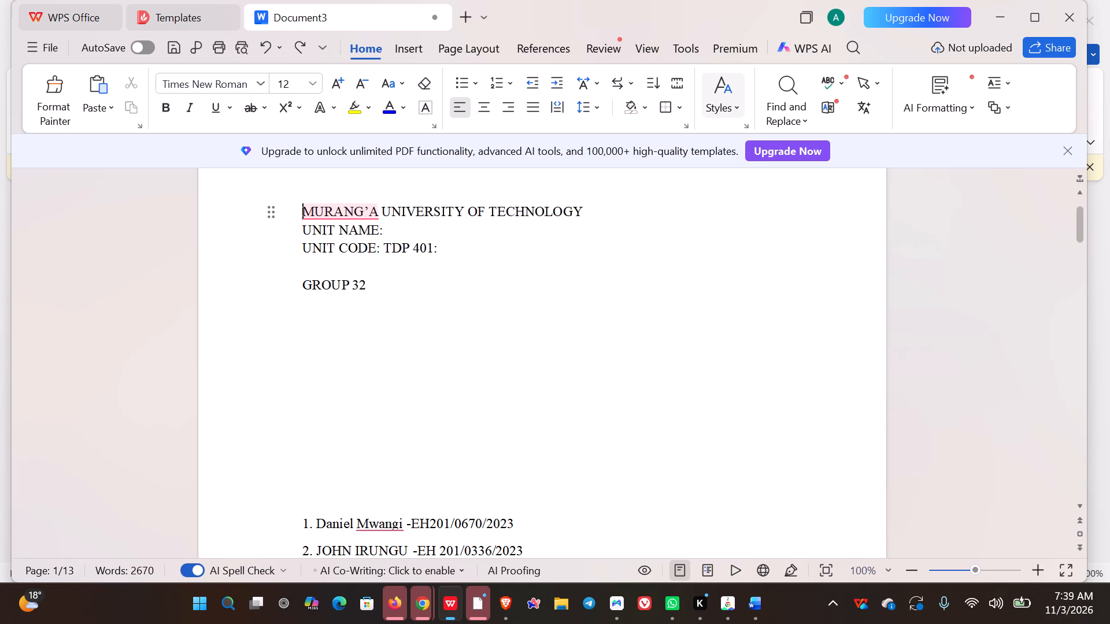
key(space)
key(space)
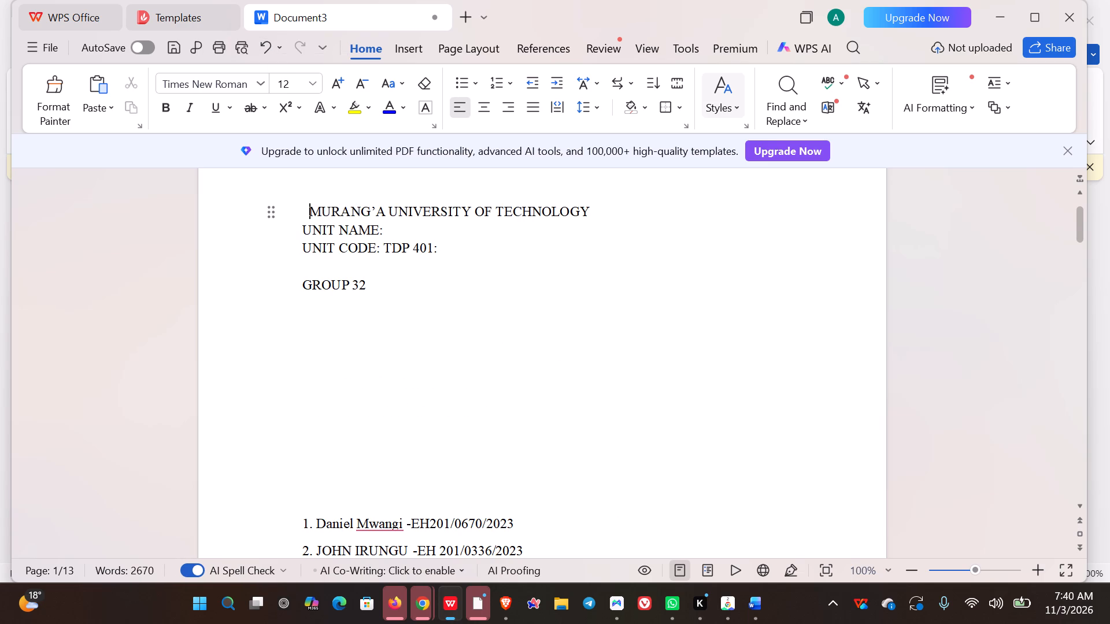
key(space)
key(space)
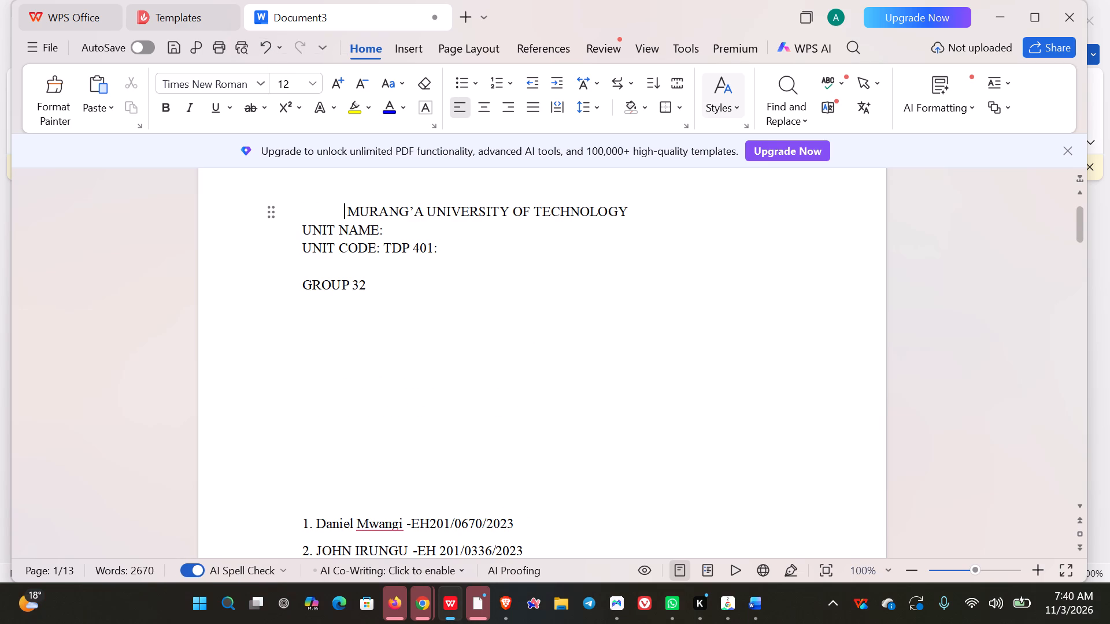
key(space)
key(space)
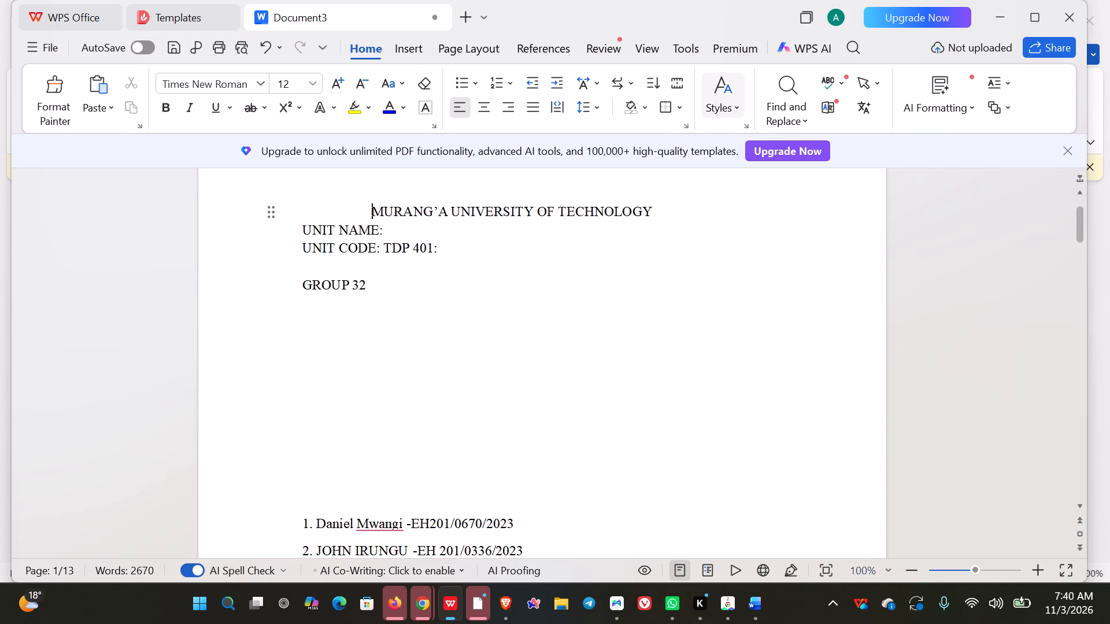
key(space)
key(space)
key(space)
key(space)
key(space)
key(space)
key(space)
key(space)
key(space)
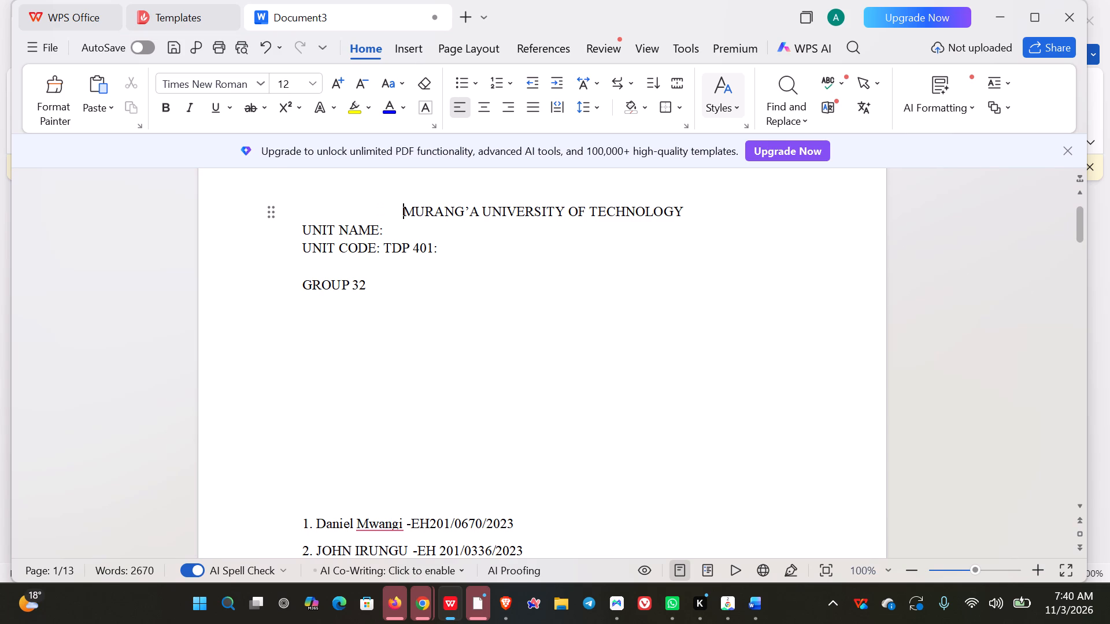
Insert leading spaces before UNIT NAME: to move the line beneath the start of the university name.
click(301, 225)
key(space)
key(space)
key(space)
key(space)
key(space)
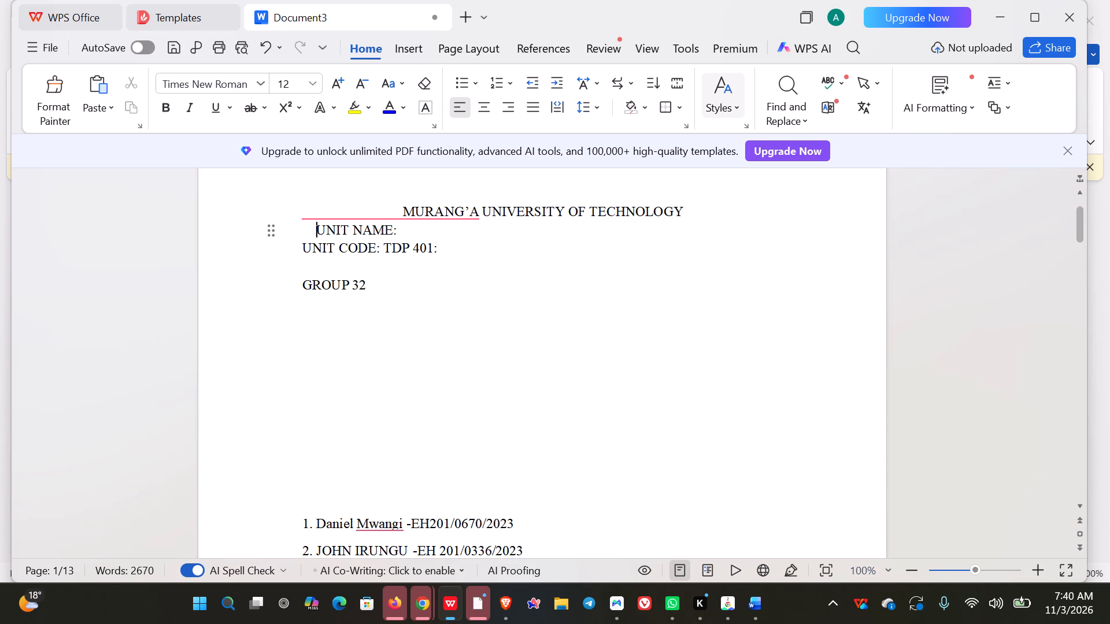
key(space)
key(space)
key(space)
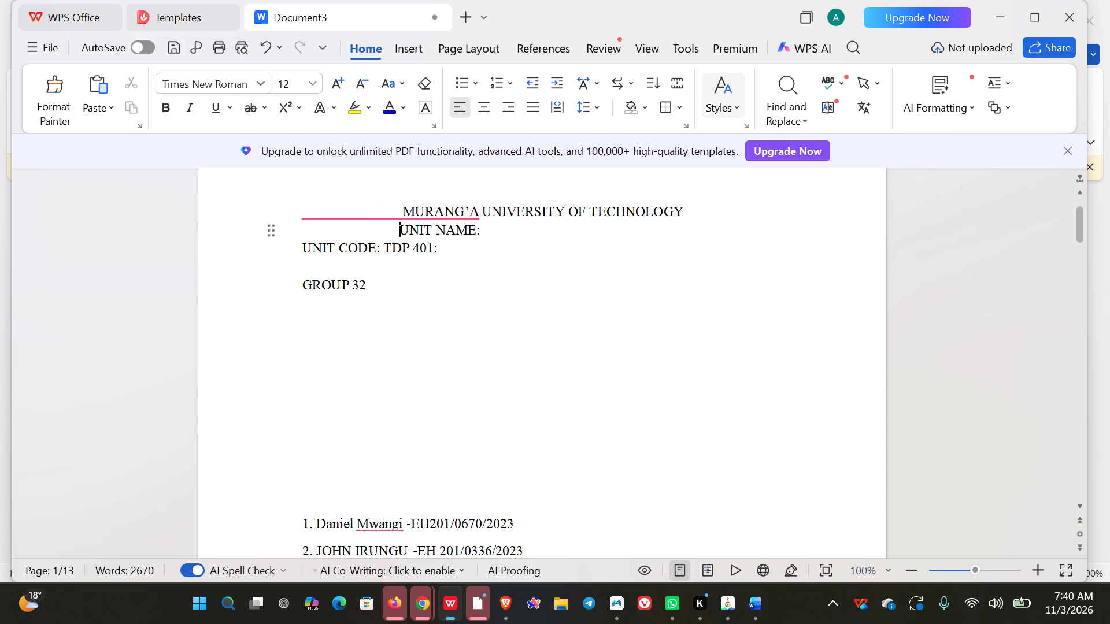
key(space)
key(space)
key(space)
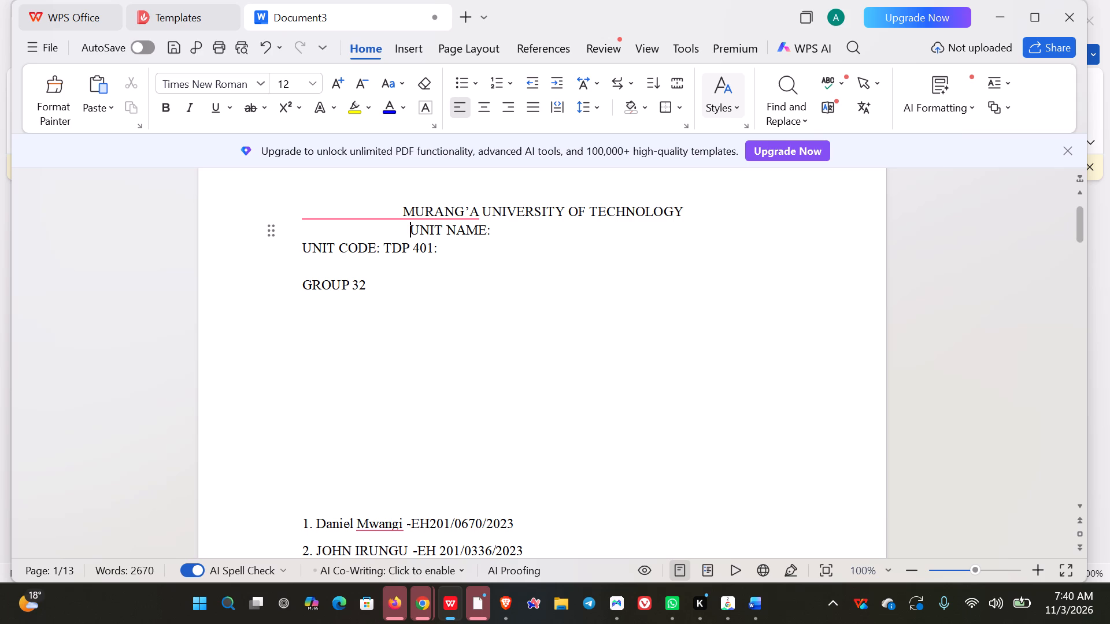
Insert leading spaces before UNIT CODE: TDP 401: to start it slightly further in than the UNIT NAME: line.
click(300, 244)
key(space)
key(space)
key(space)
key(space)
key(space)
key(space)
key(space)
key(space)
key(space)
key(space)
key(space)
key(space)
key(space)
key(space)
key(space)
key(space)
key(space)
key(space)
key(space)
key(space)
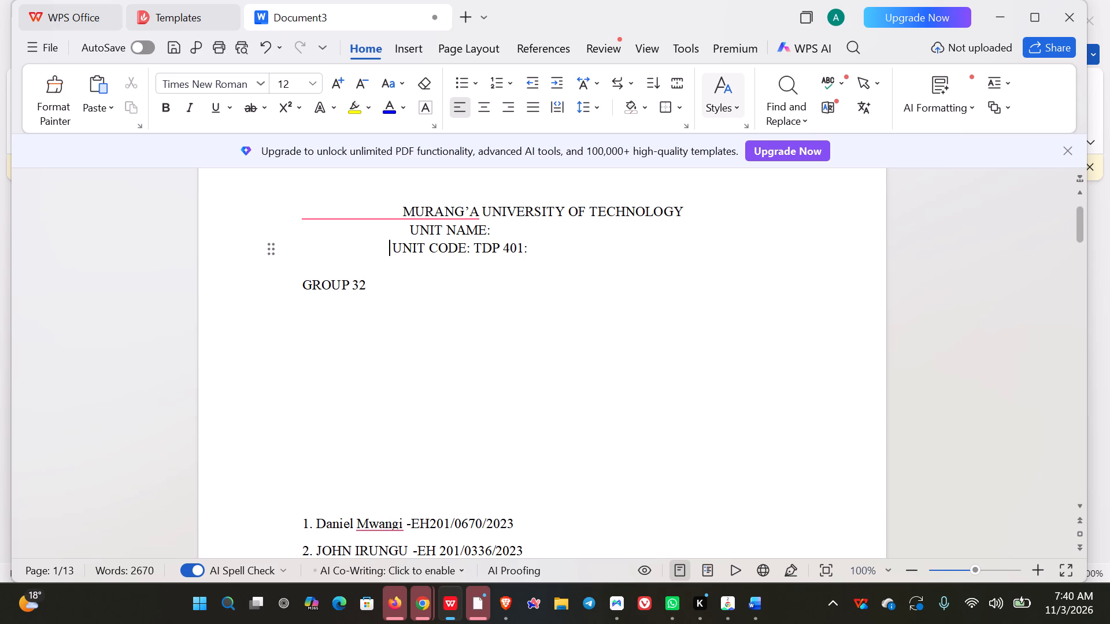
key(space)
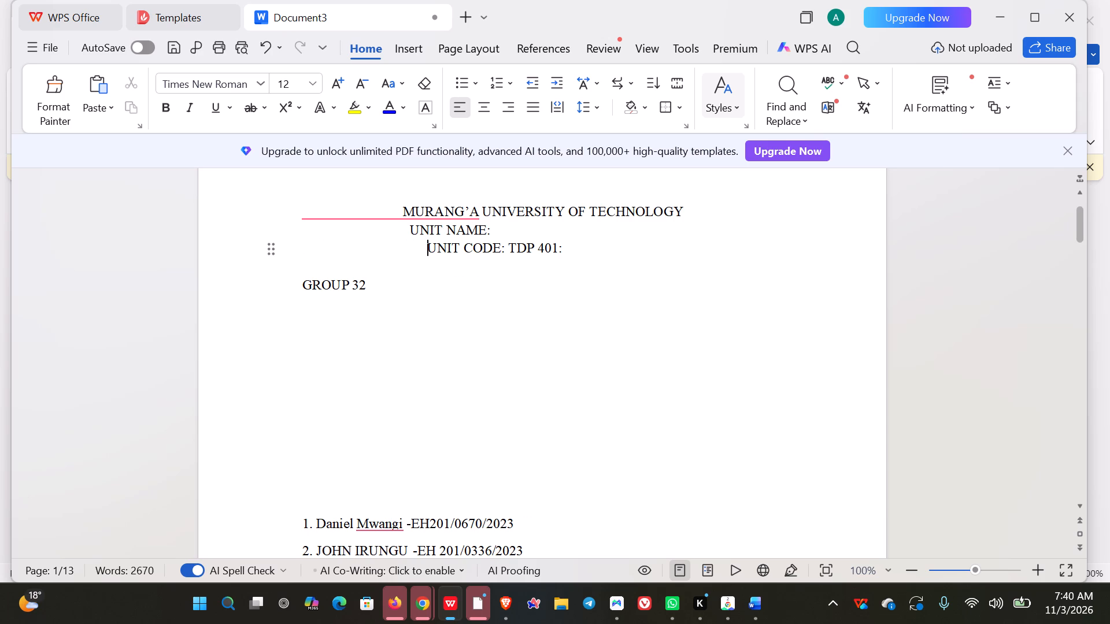
key(BackSpace)
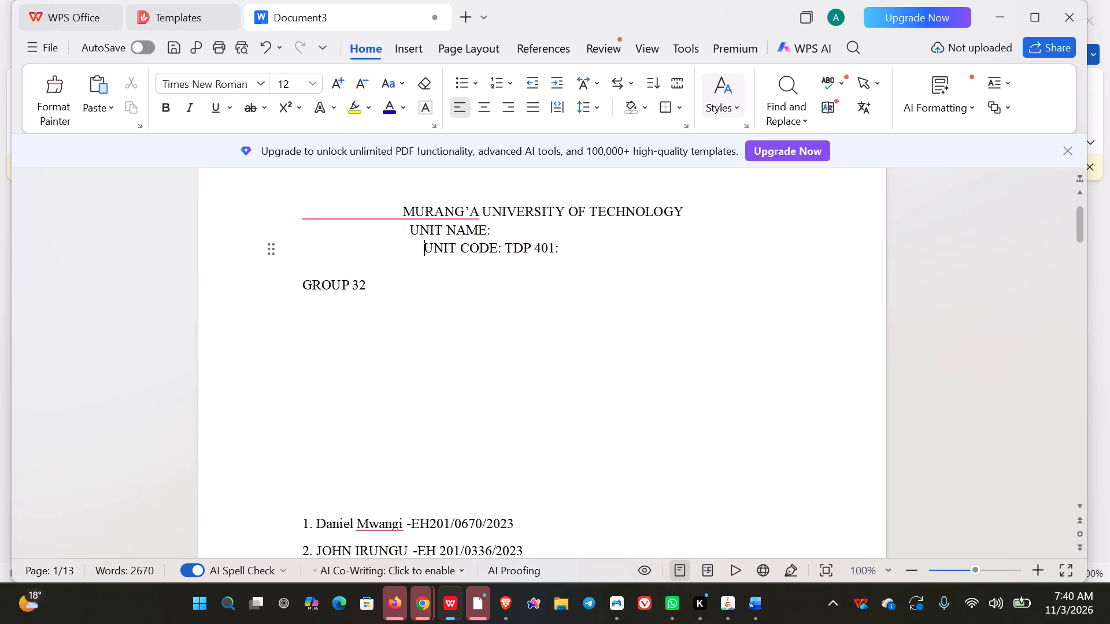
Delete the GROUP 32 line under the unit code along with several of the blank lines below it.
click(304, 279)
click(372, 280)
click(305, 281)
click(346, 385)
key(BackSpace)
key(BackSpace)
key(BackSpace)
key(BackSpace)
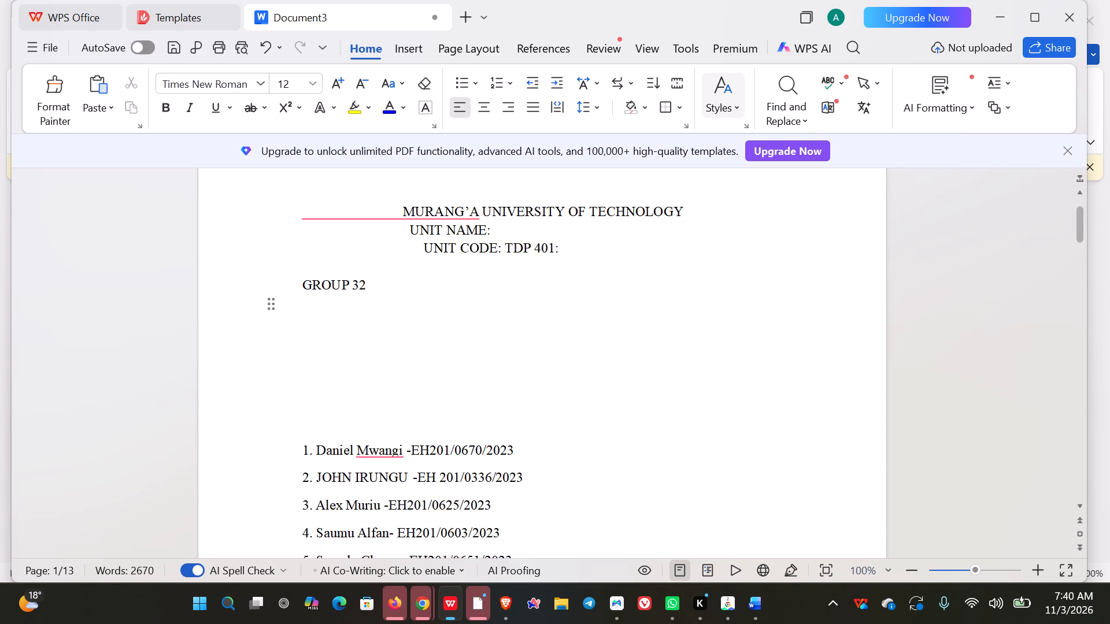
key(BackSpace)
key(BackSpace)
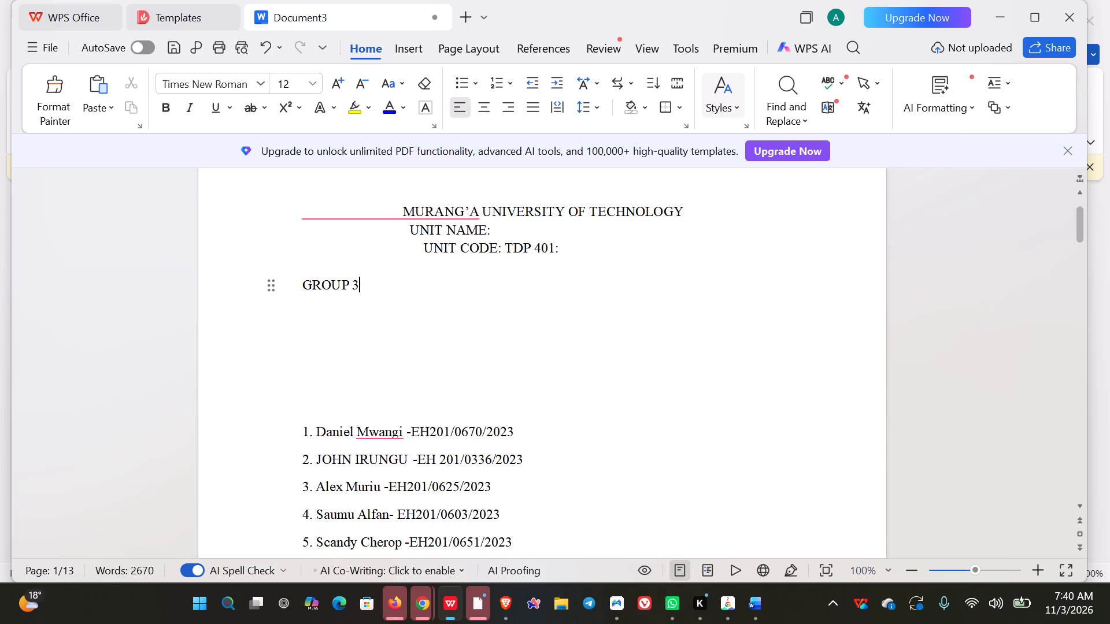
key(BackSpace)
key(BackSpace)
key(BackSpace)
key(BackSpace)
key(BackSpace)
key(BackSpace)
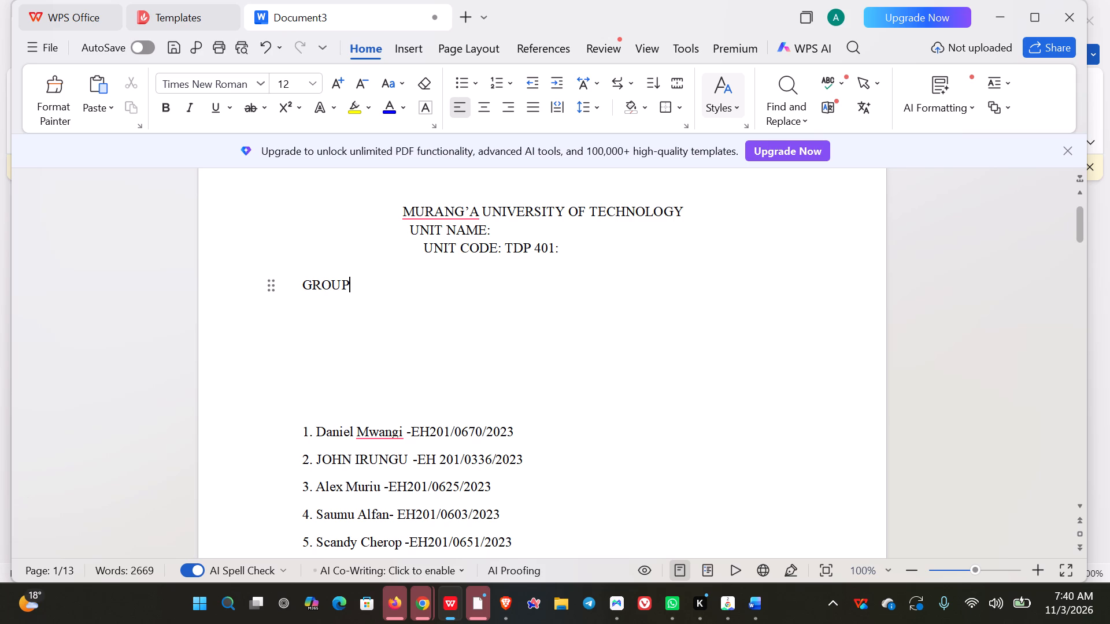
key(BackSpace)
Enter the heading GROUP 32 MEMBERS on the blank line just above the numbered member list.
click(346, 385)
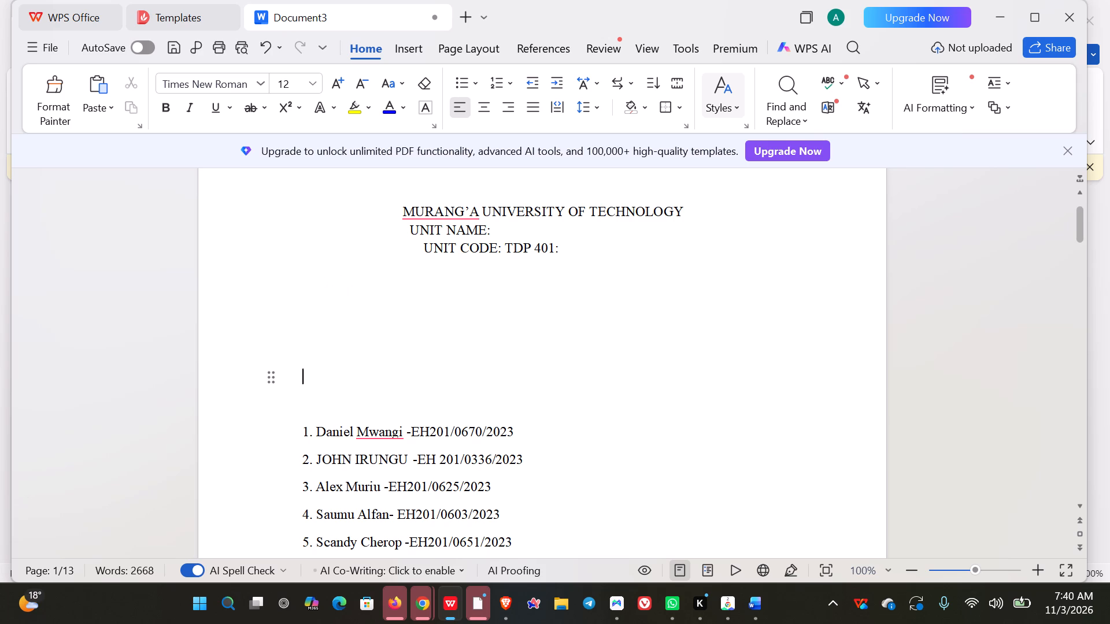
click(353, 400)
key(g)
text(ROUP)
key(space)
text(32 MEMBERS)
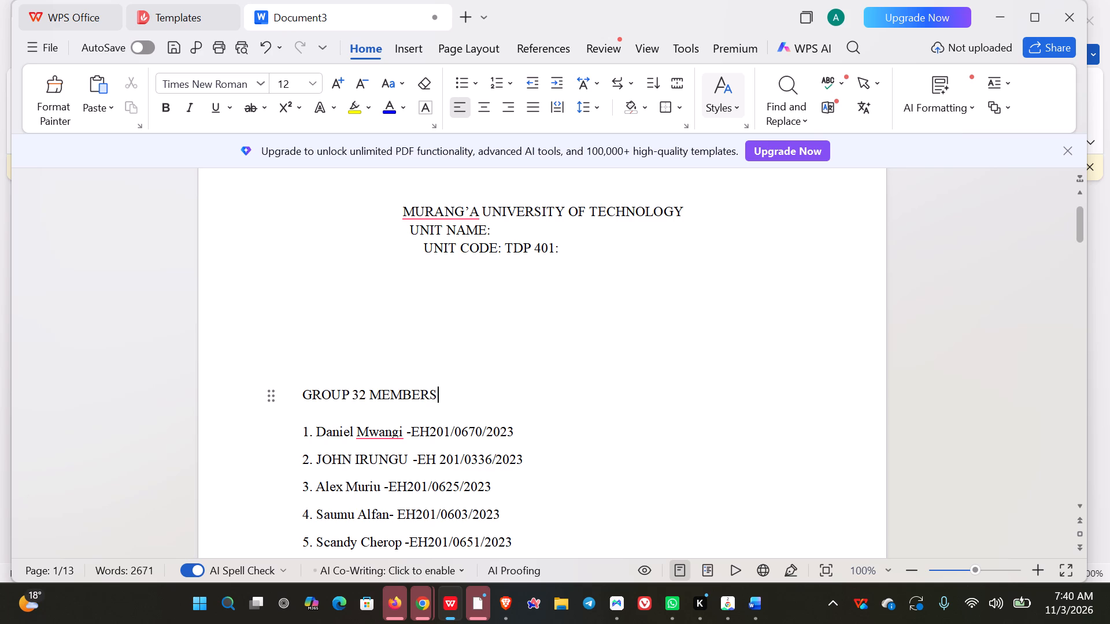
Remove two leading spaces and the trailing colon from the UNIT CODE: TDP 401 line.
click(425, 251)
key(BackSpace)
key(BackSpace)
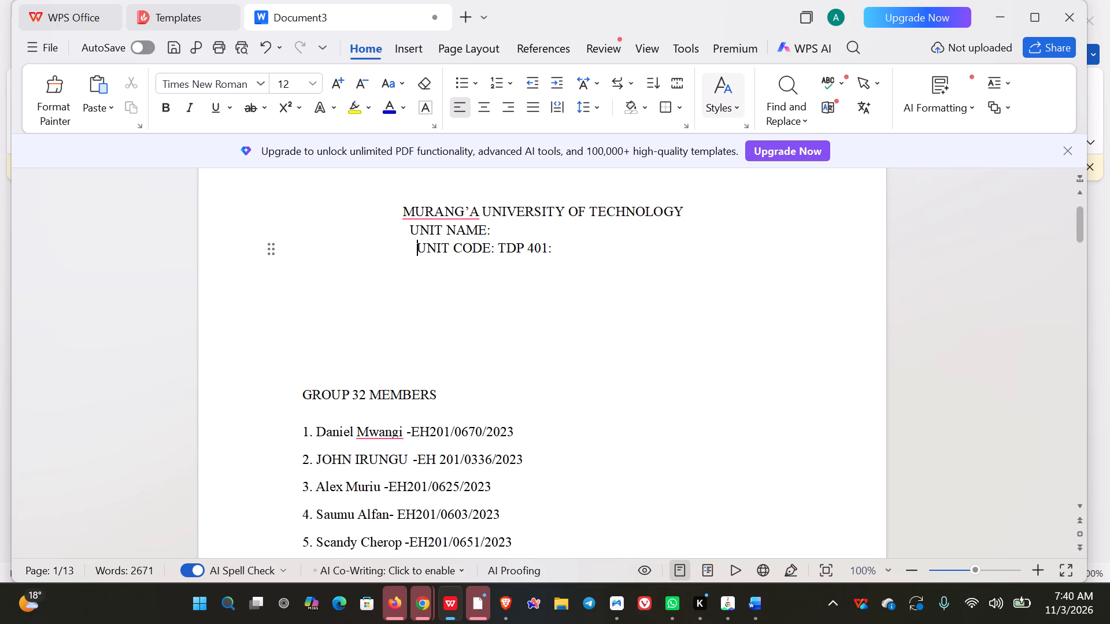
click(552, 250)
key(BackSpace)
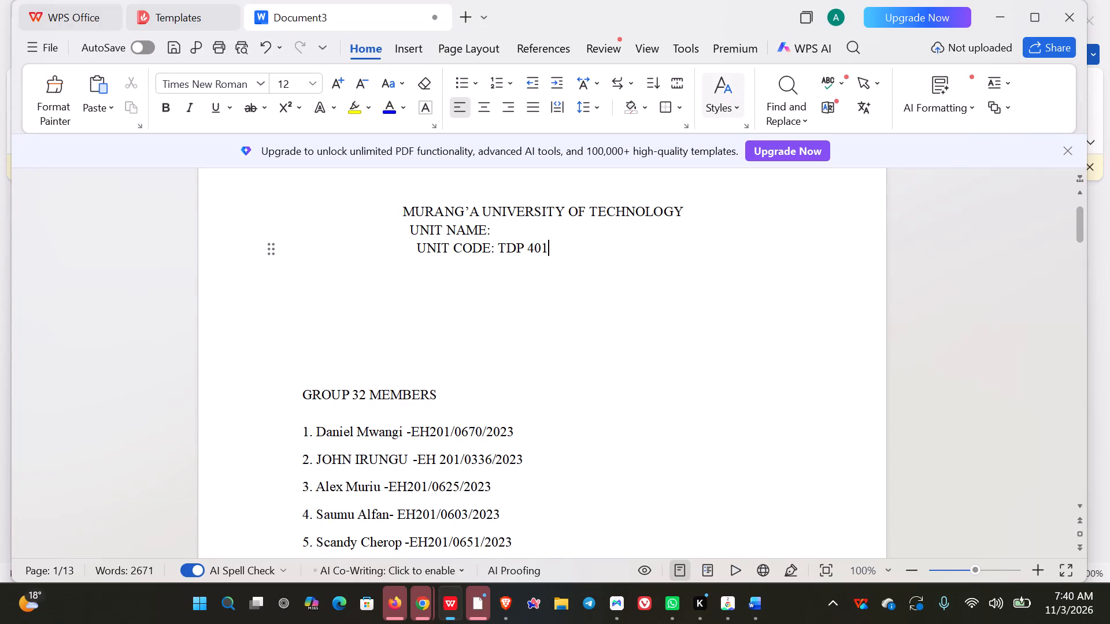
Make the university name, UNIT NAME and UNIT CODE lines bold.
drag(402, 211, 591, 224)
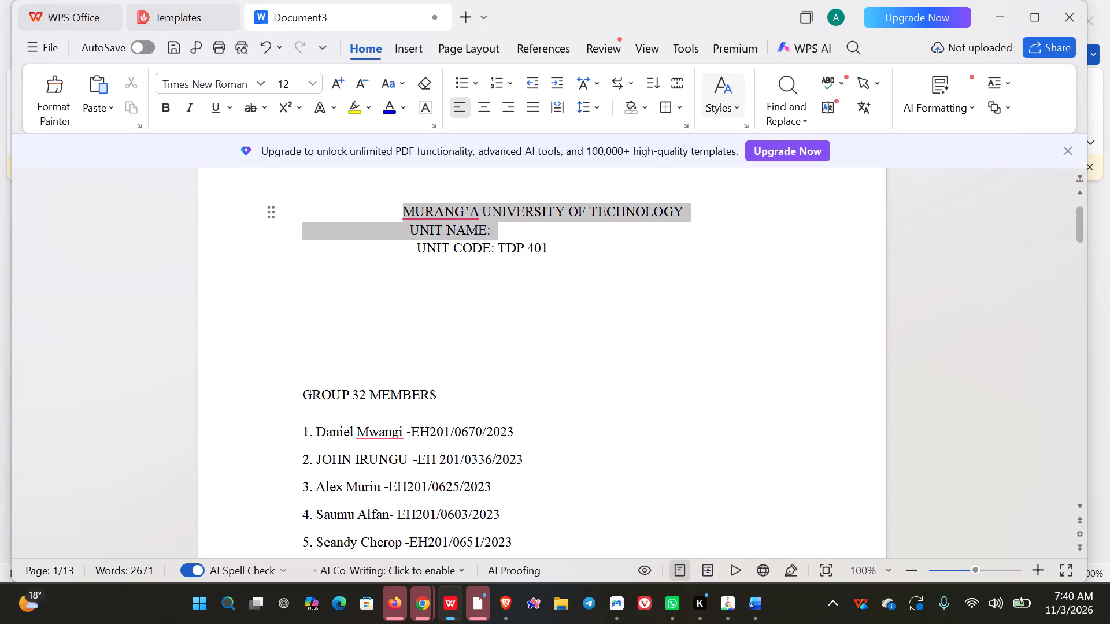
drag(591, 224, 645, 255)
click(424, 300)
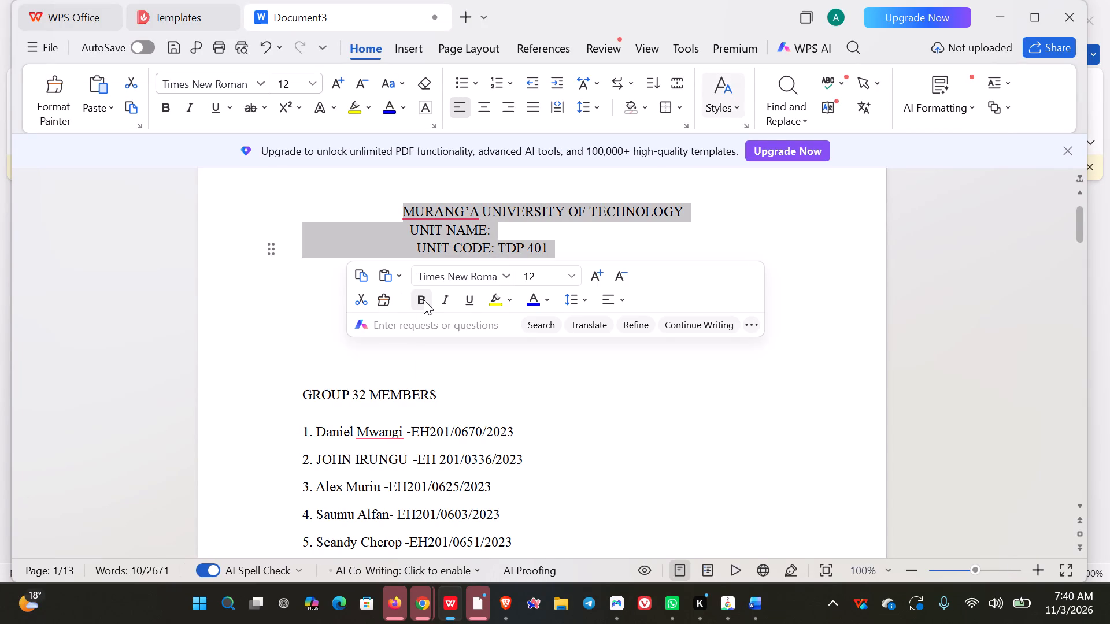
click(535, 203)
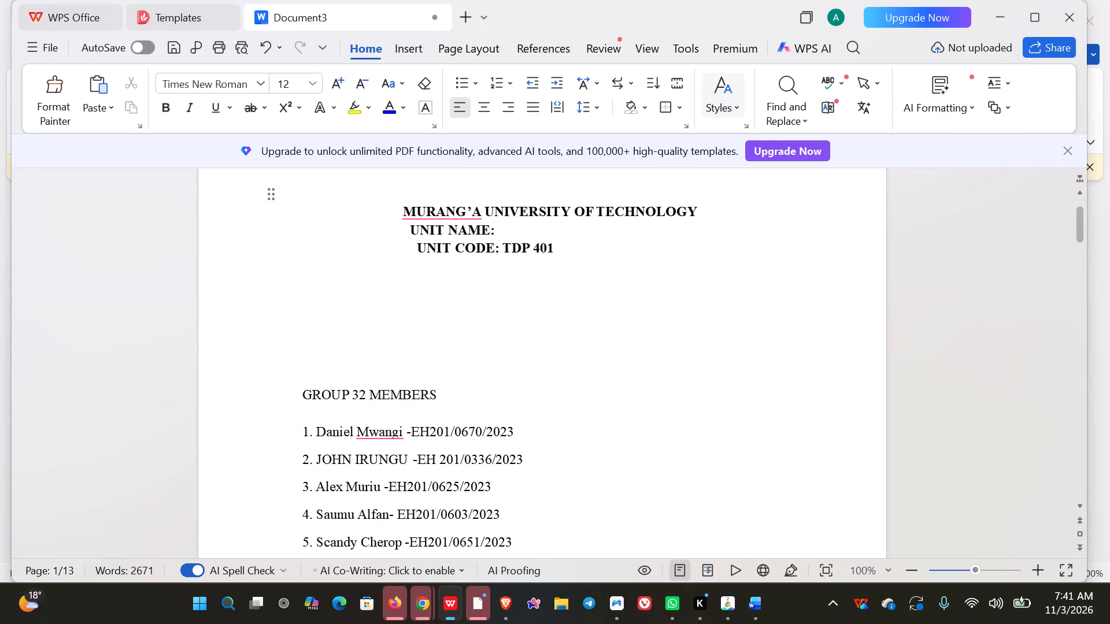
Make the GROUP 32 MEMBERS heading above the member list bold.
drag(299, 399, 435, 396)
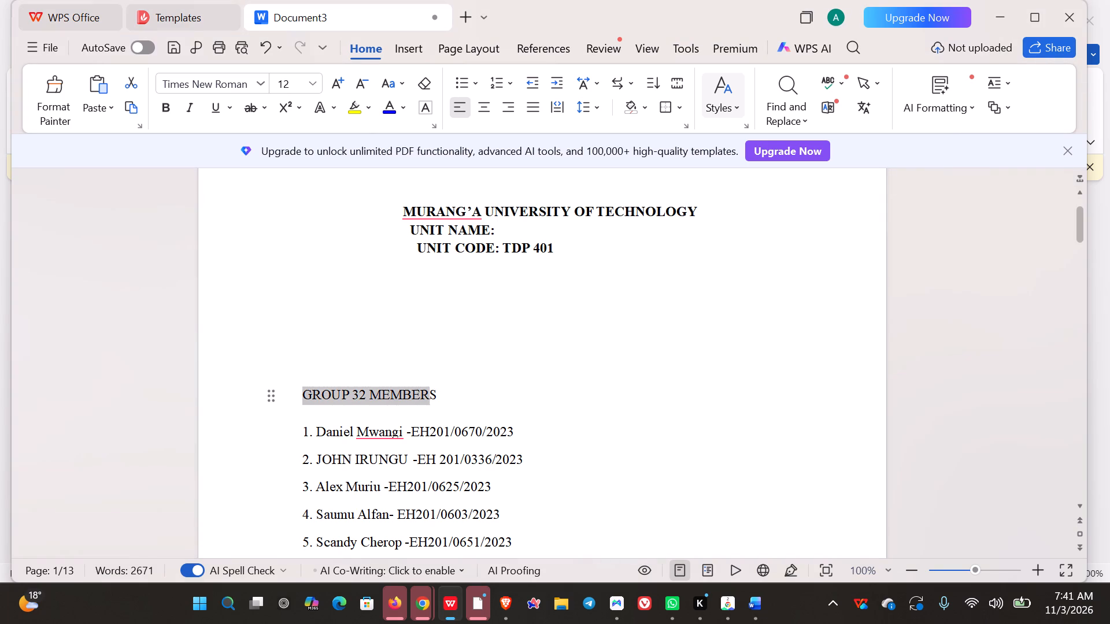
drag(435, 396, 443, 396)
click(310, 340)
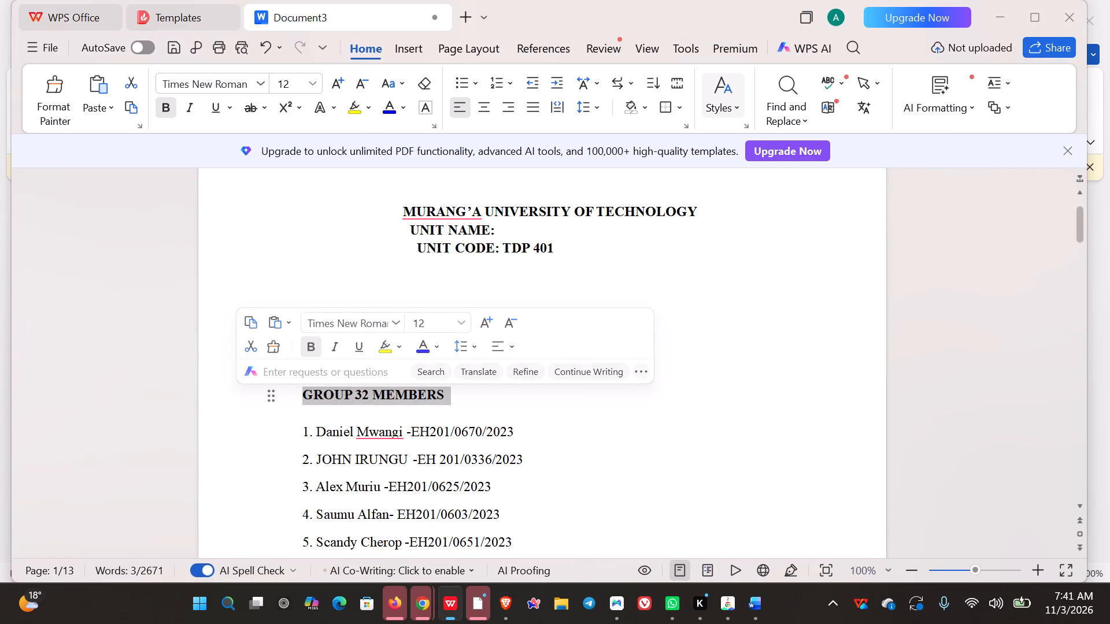
click(682, 414)
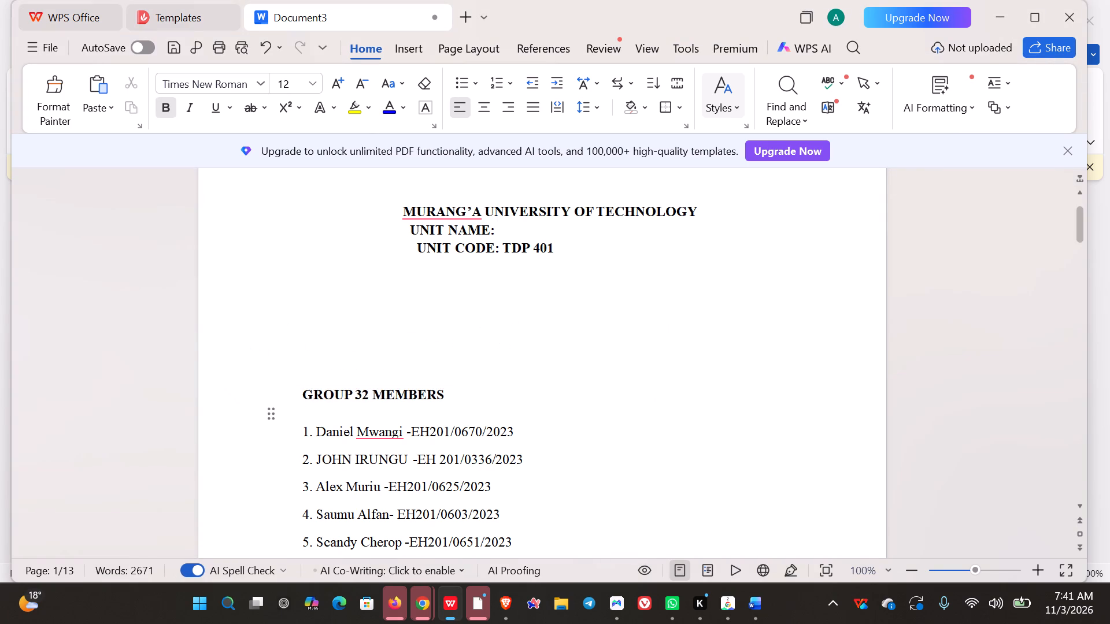
Place the text cursor on a blank line between the unit code and the GROUP 32 MEMBERS heading.
click(454, 306)
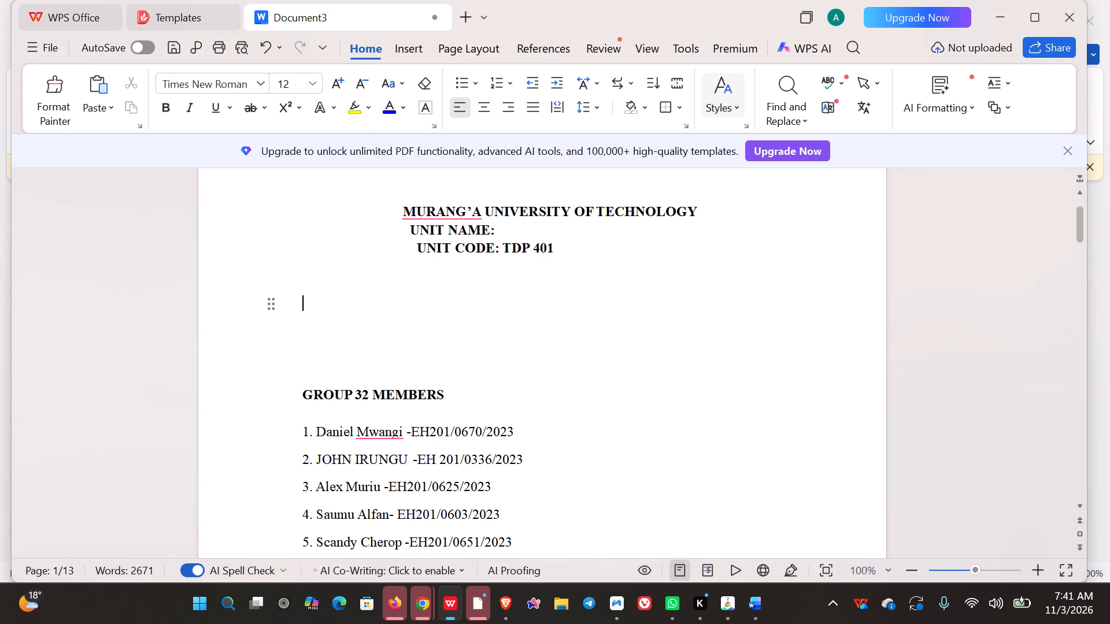
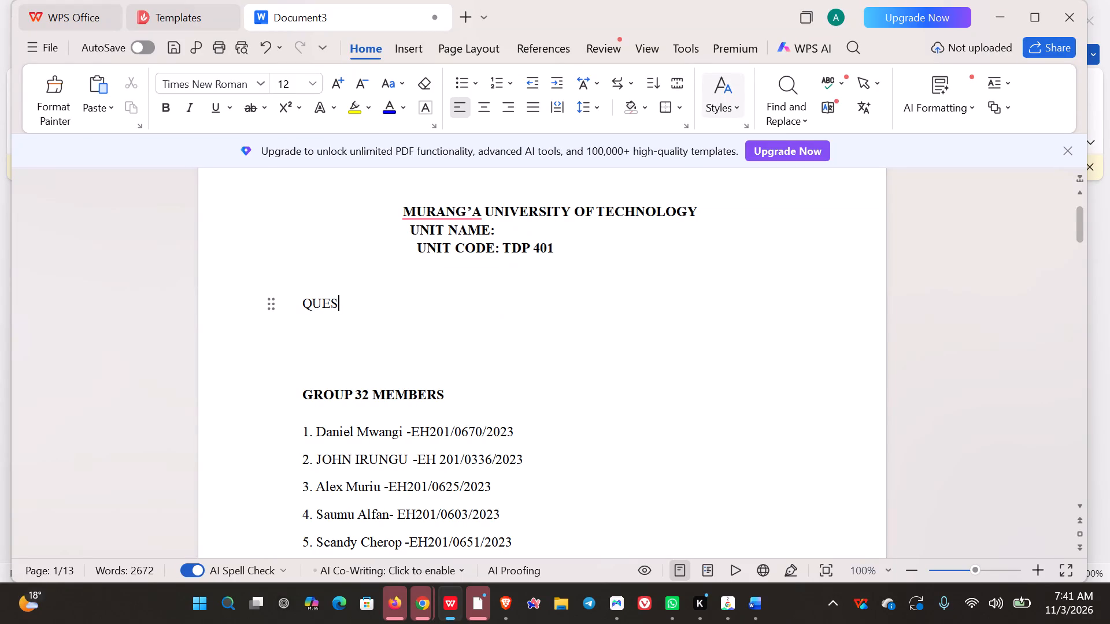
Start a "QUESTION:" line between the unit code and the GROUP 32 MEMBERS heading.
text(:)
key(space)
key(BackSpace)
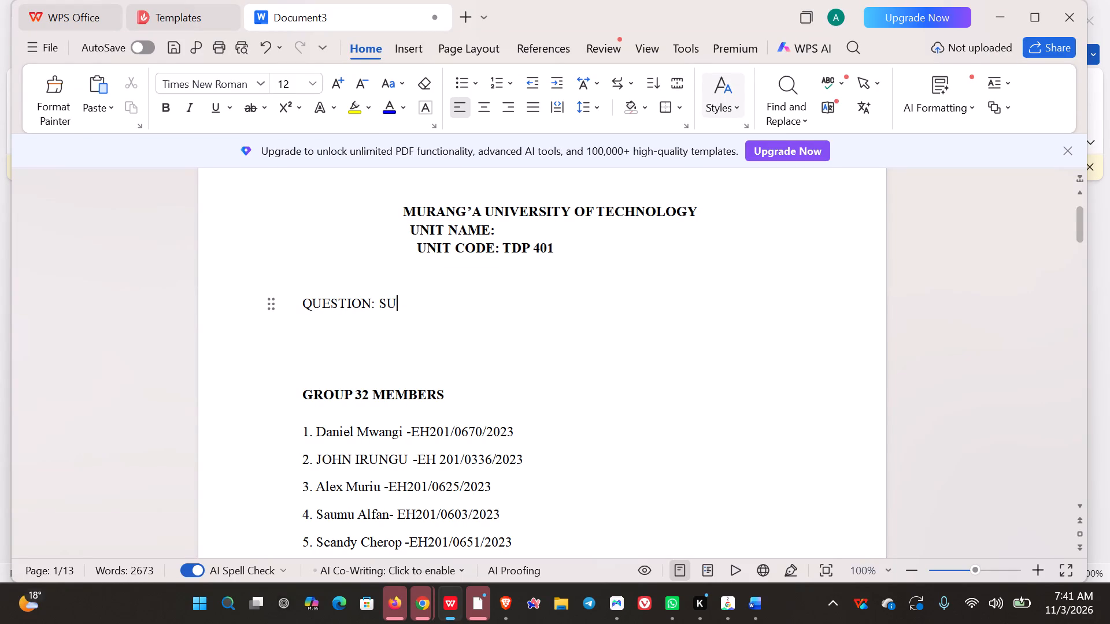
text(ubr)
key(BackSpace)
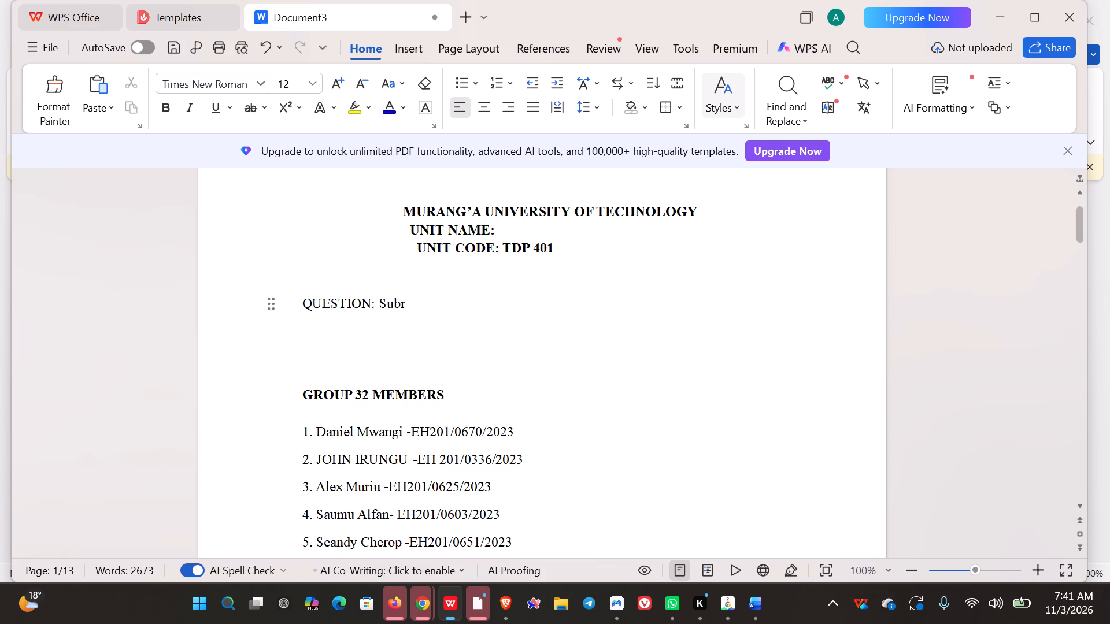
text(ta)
Delete the QUESTION text and the blank lines above it, keeping the unit code line as TDP 401.
key(BackSpace)
key(BackSpace)
key(BackSpace)
key(BackSpace)
key(BackSpace)
key(BackSpace)
key(BackSpace)
key(BackSpace)
key(BackSpace)
key(BackSpace)
key(BackSpace)
key(BackSpace)
key(BackSpace)
key(BackSpace)
key(BackSpace)
key(BackSpace)
key(BackSpace)
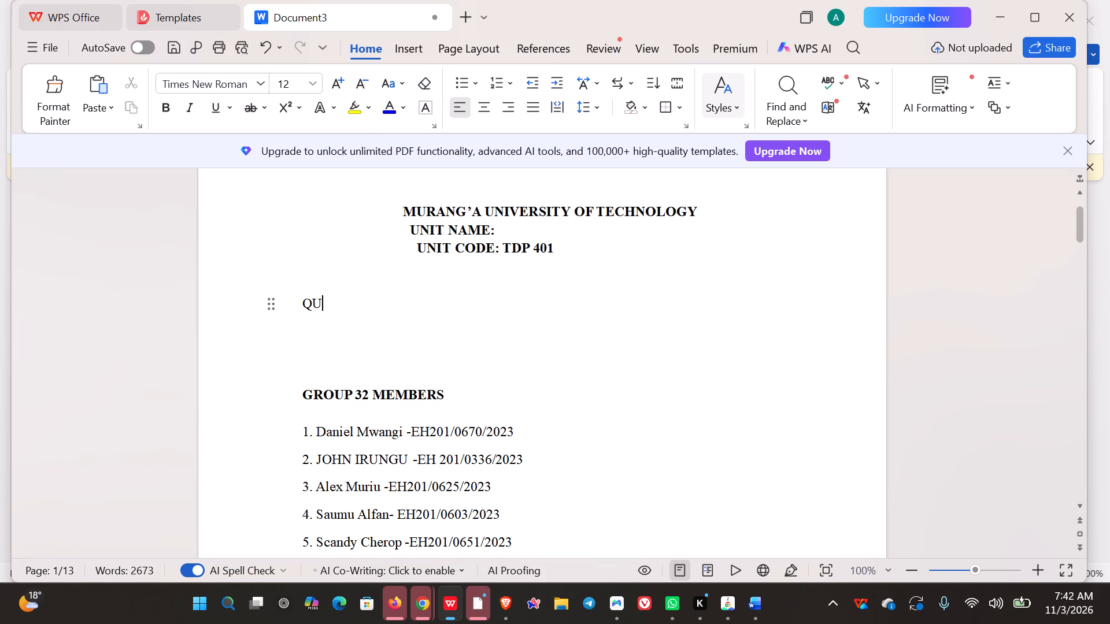
key(BackSpace)
key(BackSpace)
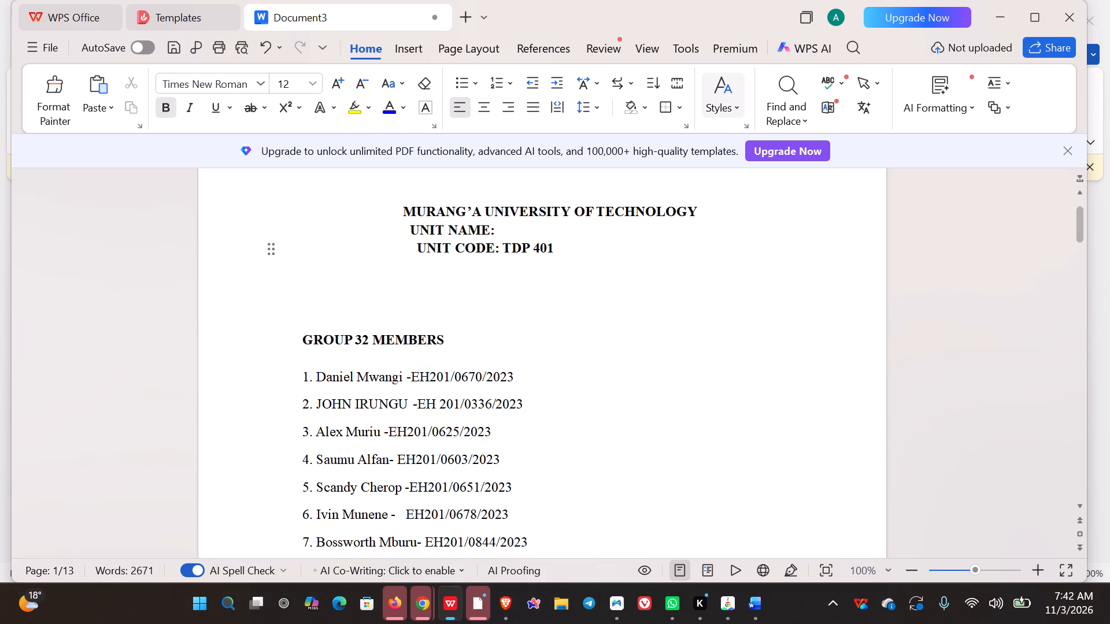
key(1)
Add the line "QUESTION: Substance abuser(s) in school" between the member list and the COUNSELLING STUDENTS title.
click(355, 306)
scroll(355, 306, down, 2)
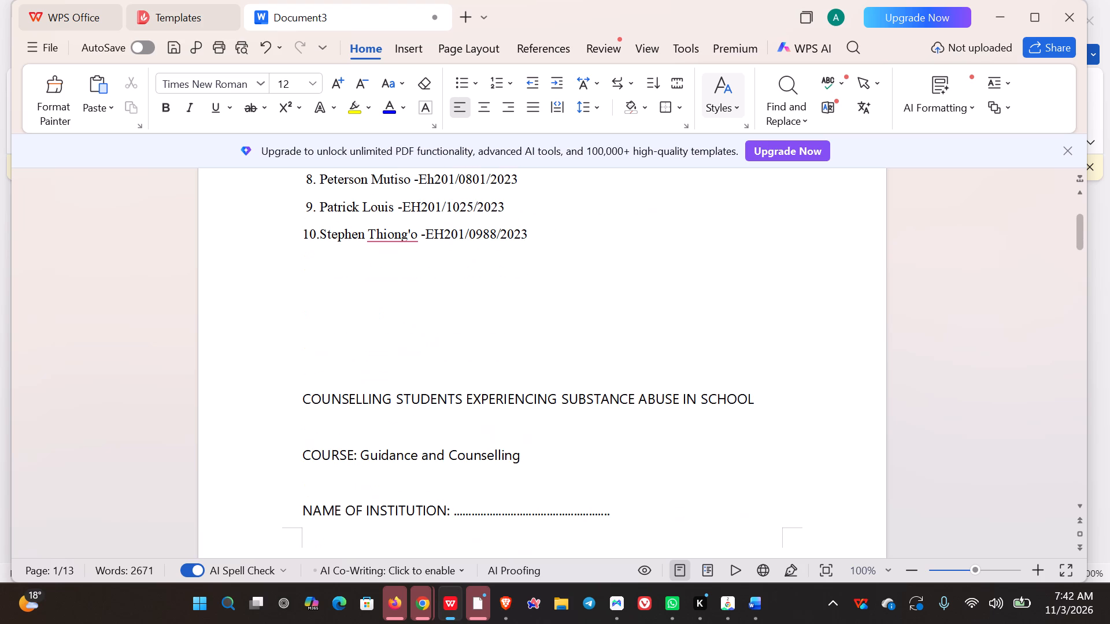
click(373, 335)
text(QUESTIO)
key(n)
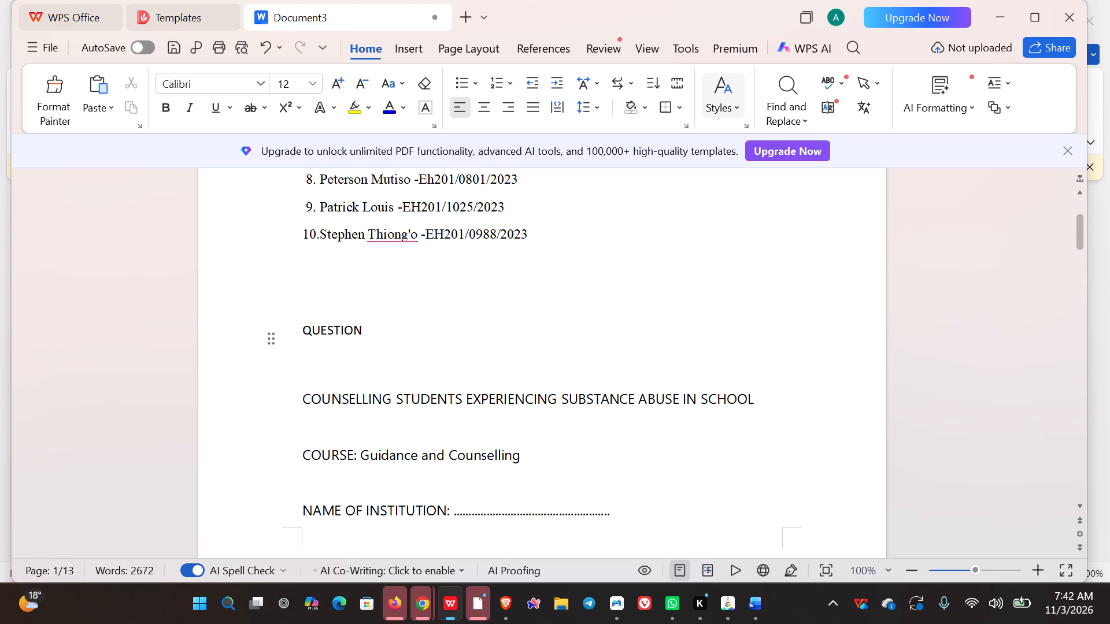
text(:)
key(space)
key(BackSpace)
text(bstance abuser)
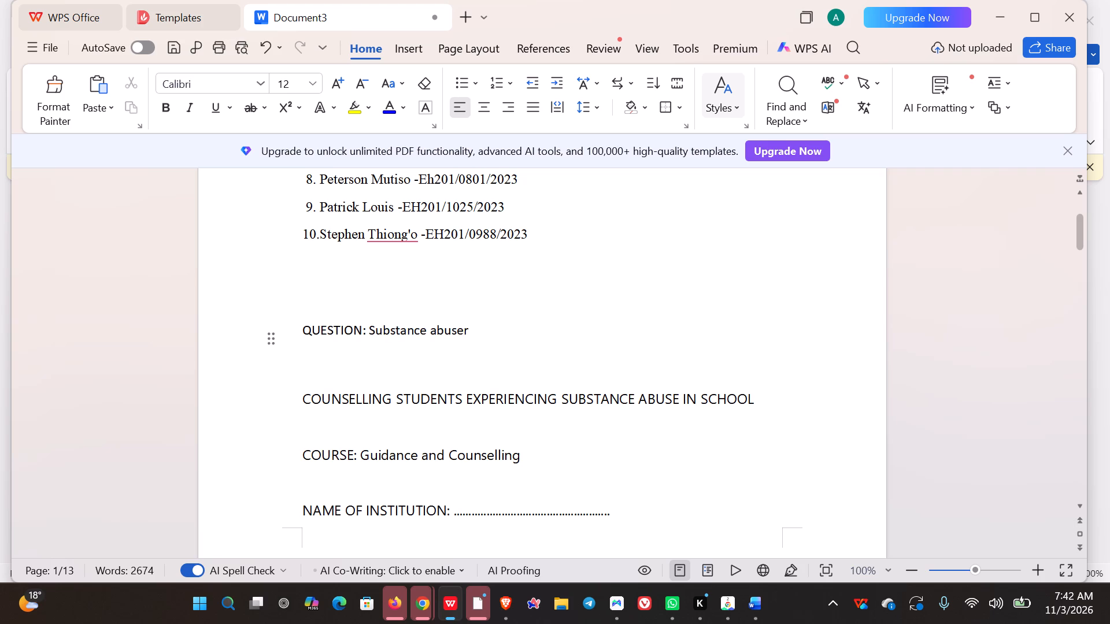
key(shift+parenleft)
text(s()
key(BackSpace)
key(9)
key(BackSpace)
key(shift+parenright)
key(space)
text(in school)
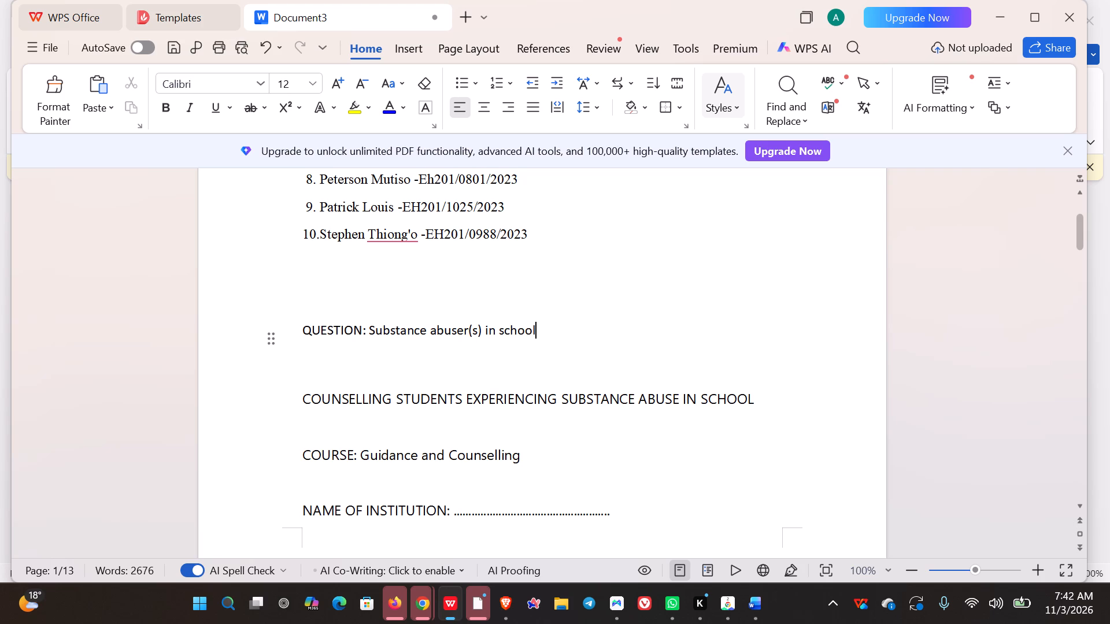
Make the word QUESTION bold in the line below the member list.
drag(301, 329, 364, 326)
click(236, 285)
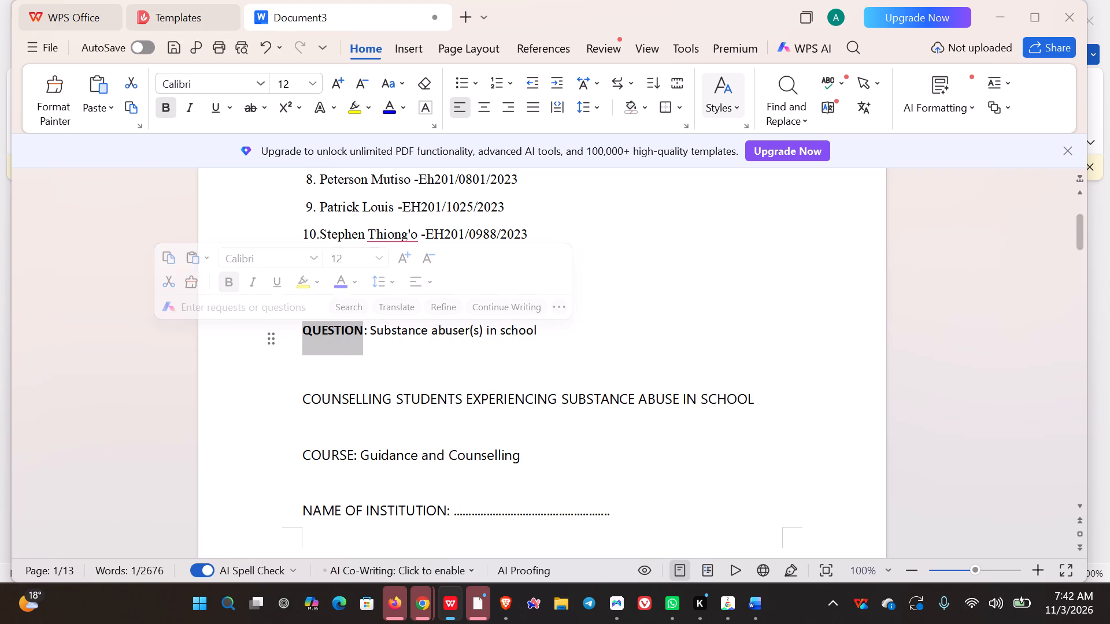
click(368, 372)
Insert line breaks after the QUESTION line to push the COUNSELLING STUDENTS title onto the second page, trimming the surplus ones.
click(563, 331)
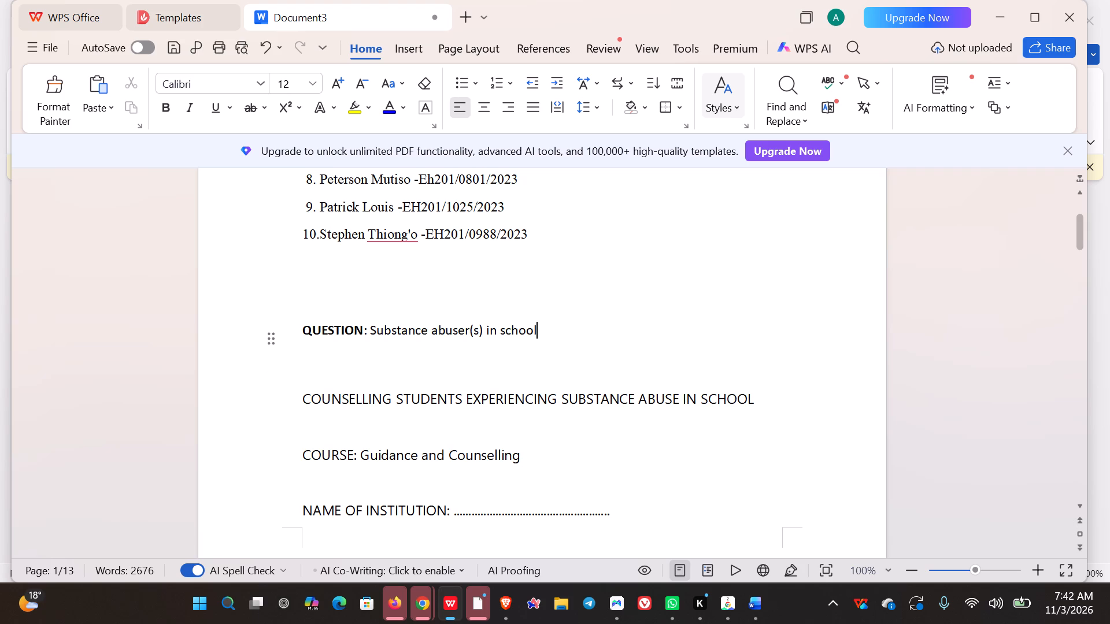
key(shift+Return)
key(shift+Return)
key(shift+Return)
key(shift+Return)
key(shift+Return)
key(shift+Return)
key(shift+Return)
key(shift+Return)
key(shift+Return)
key(shift+Return)
key(shift+Return)
key(shift+Return)
key(shift+Return)
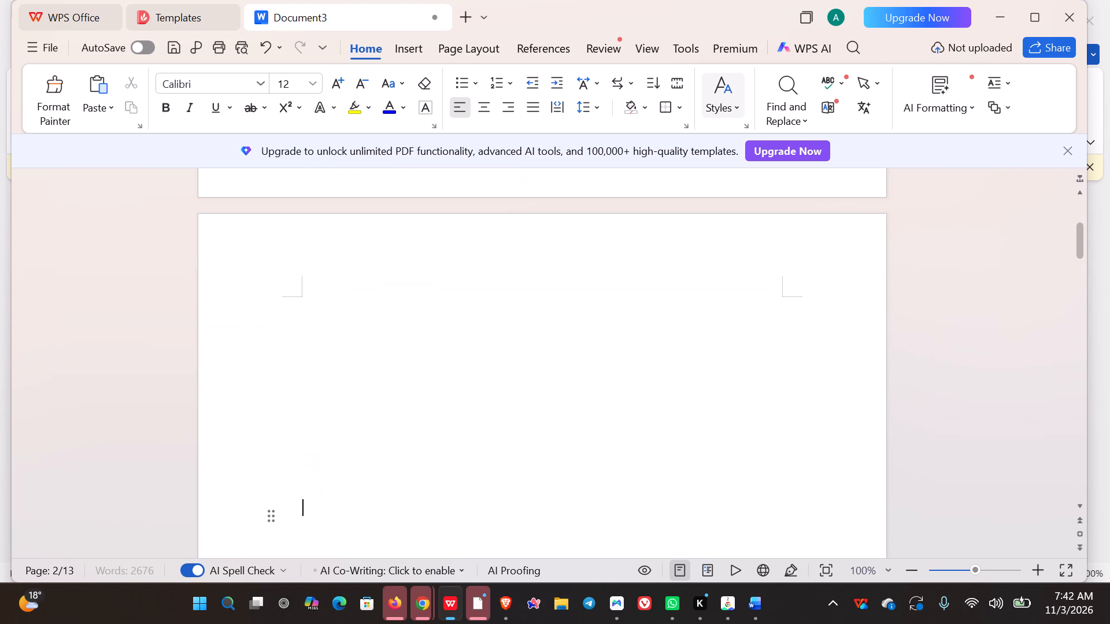
key(BackSpace)
key(BackSpace)
key(BackSpace)
key(BackSpace)
key(BackSpace)
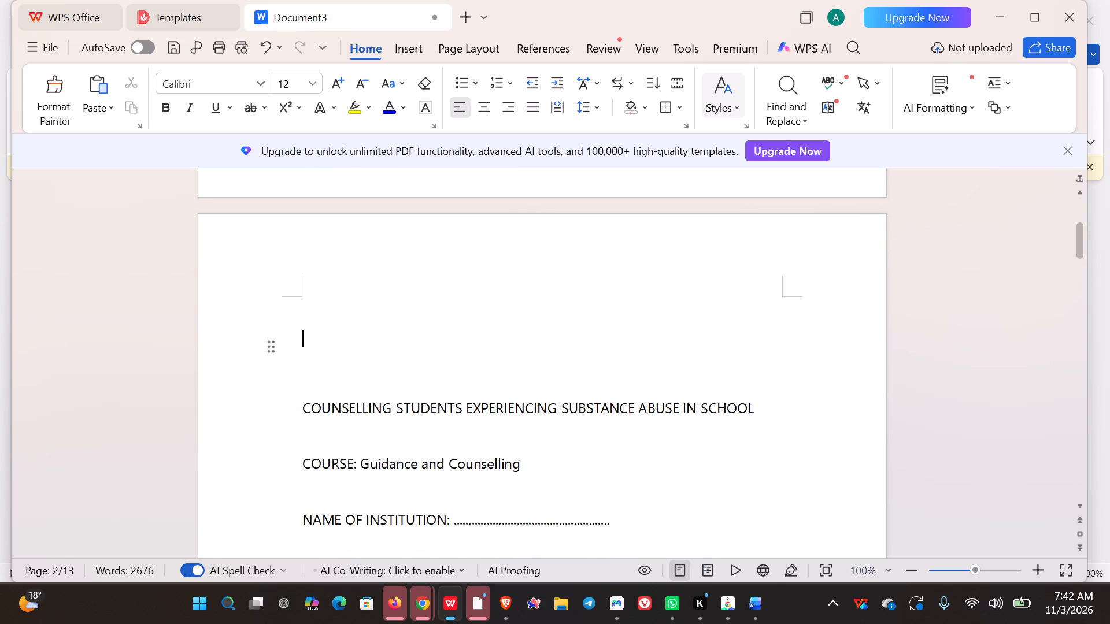
key(BackSpace)
Add "CAT 2" on the blank line above GROUP 32 MEMBERS and indent it with spaces to near the page centre.
scroll(563, 331, up, 3)
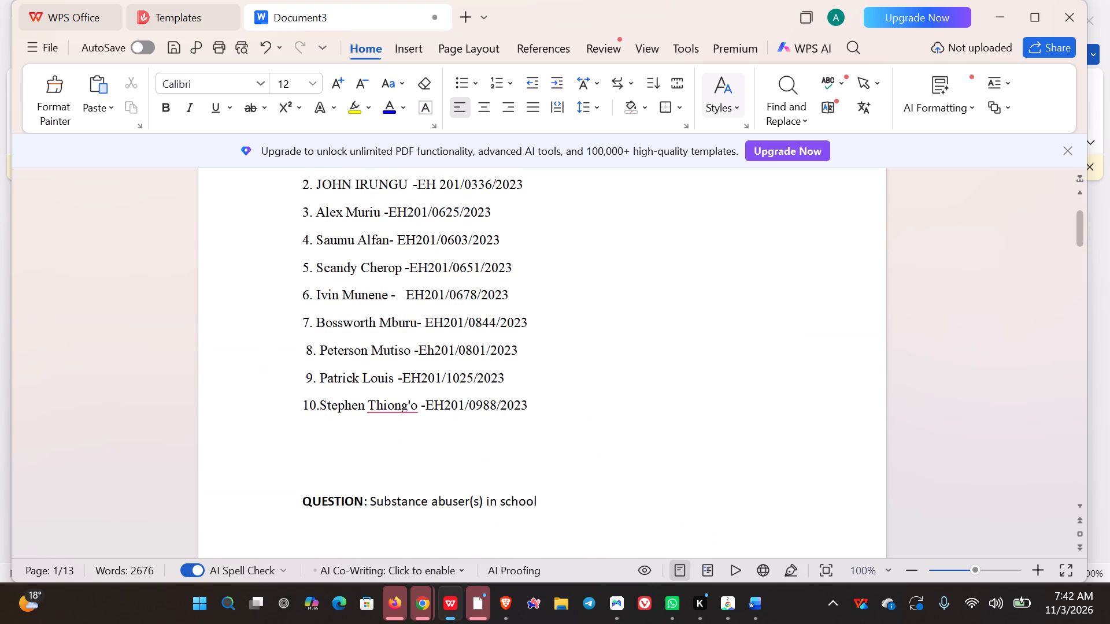
scroll(563, 331, up, 1)
click(470, 354)
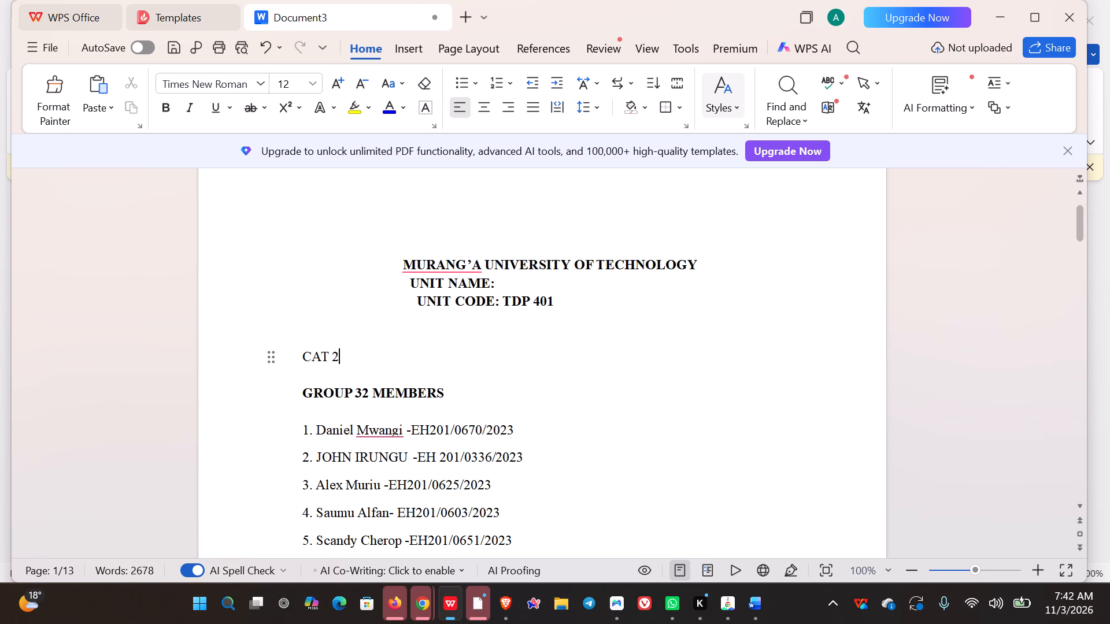
click(305, 352)
key(space)
key(space)
key(space)
key(space)
key(space)
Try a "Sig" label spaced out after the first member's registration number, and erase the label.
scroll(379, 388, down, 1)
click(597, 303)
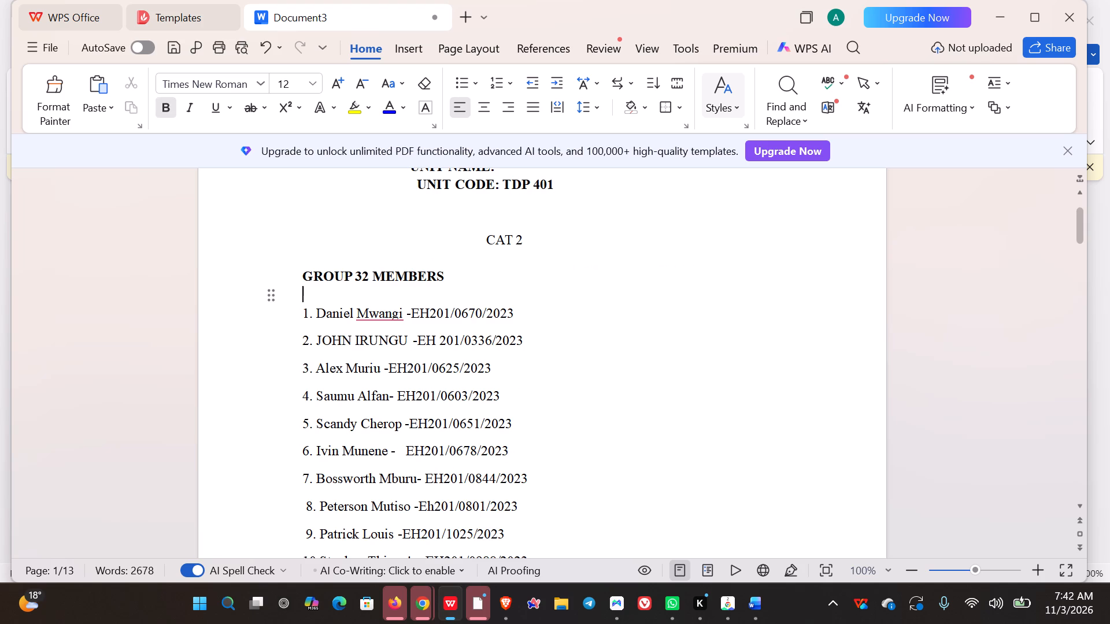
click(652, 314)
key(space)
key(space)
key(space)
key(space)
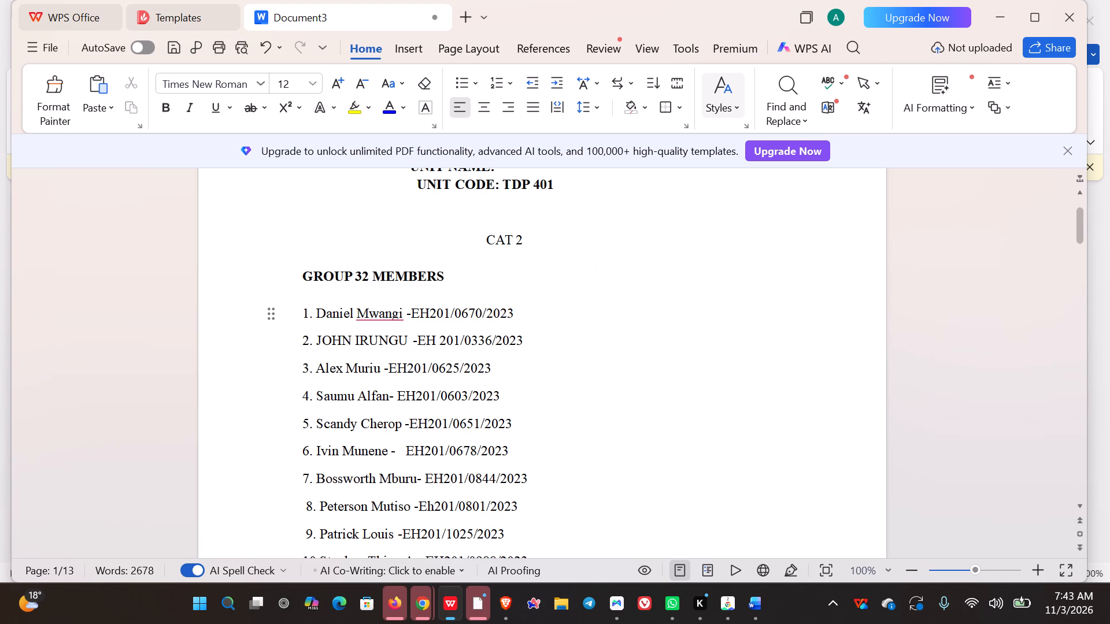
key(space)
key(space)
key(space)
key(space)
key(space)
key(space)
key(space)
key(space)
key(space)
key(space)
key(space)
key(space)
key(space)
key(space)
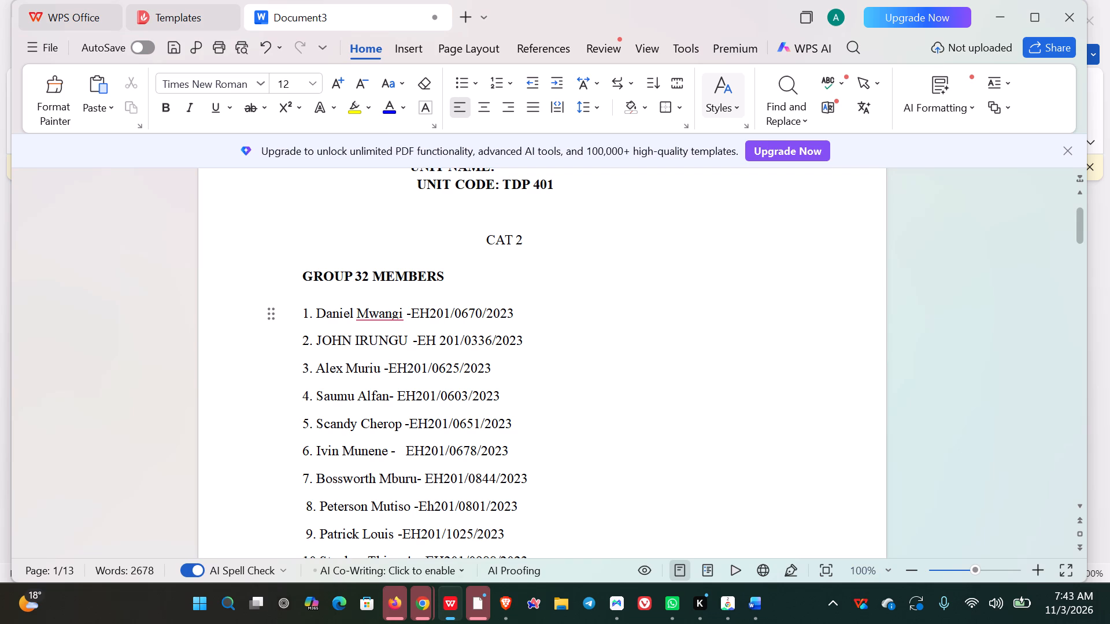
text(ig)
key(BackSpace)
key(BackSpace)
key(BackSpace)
Add an indented "Name" heading on the blank line directly above the first member.
click(367, 298)
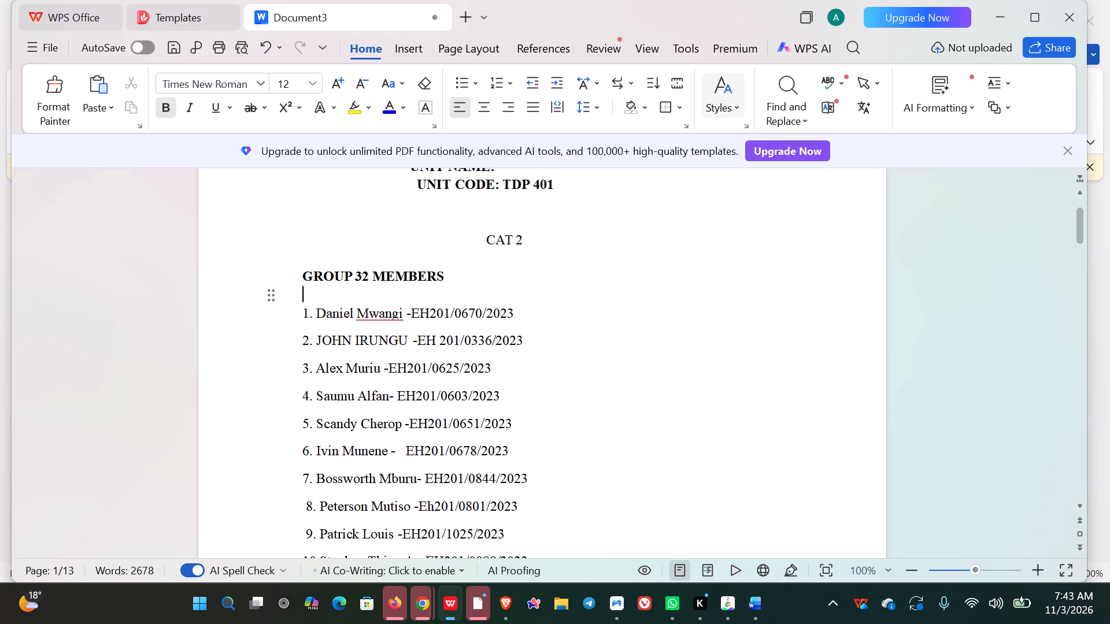
key(space)
key(space)
key(space)
key(space)
key(space)
key(space)
Italicize the Name heading above the member list.
drag(322, 293, 354, 293)
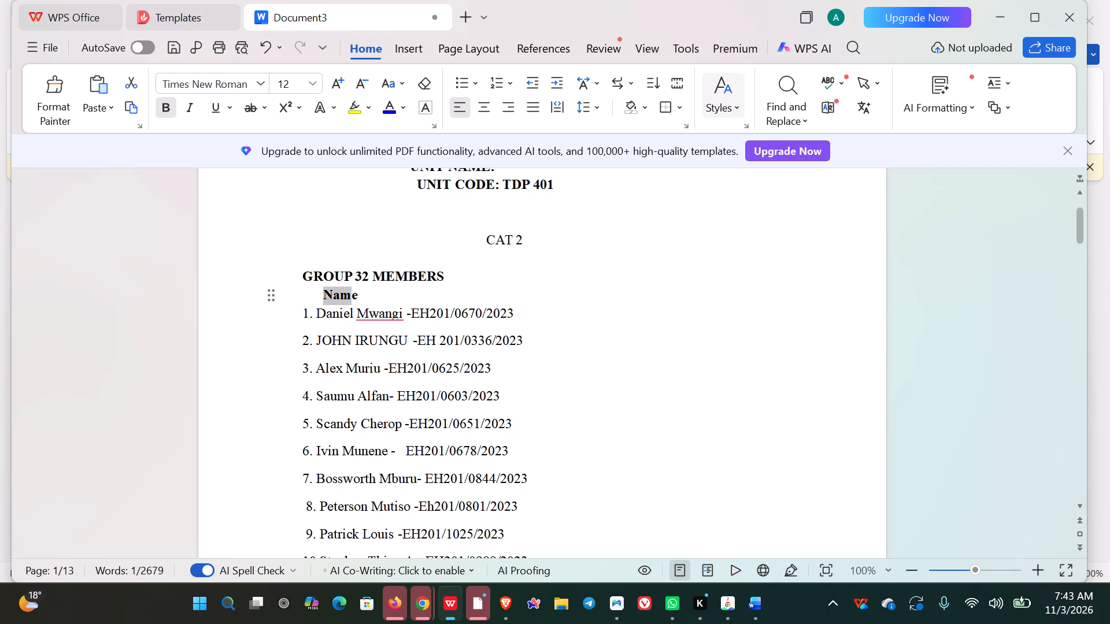
drag(354, 293, 364, 294)
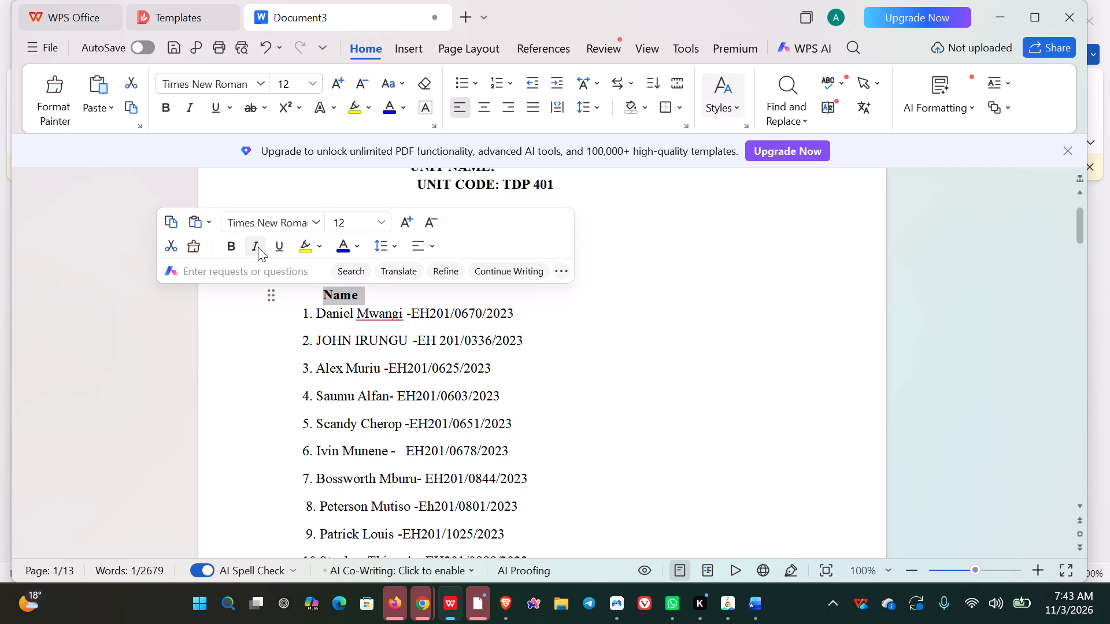
click(257, 247)
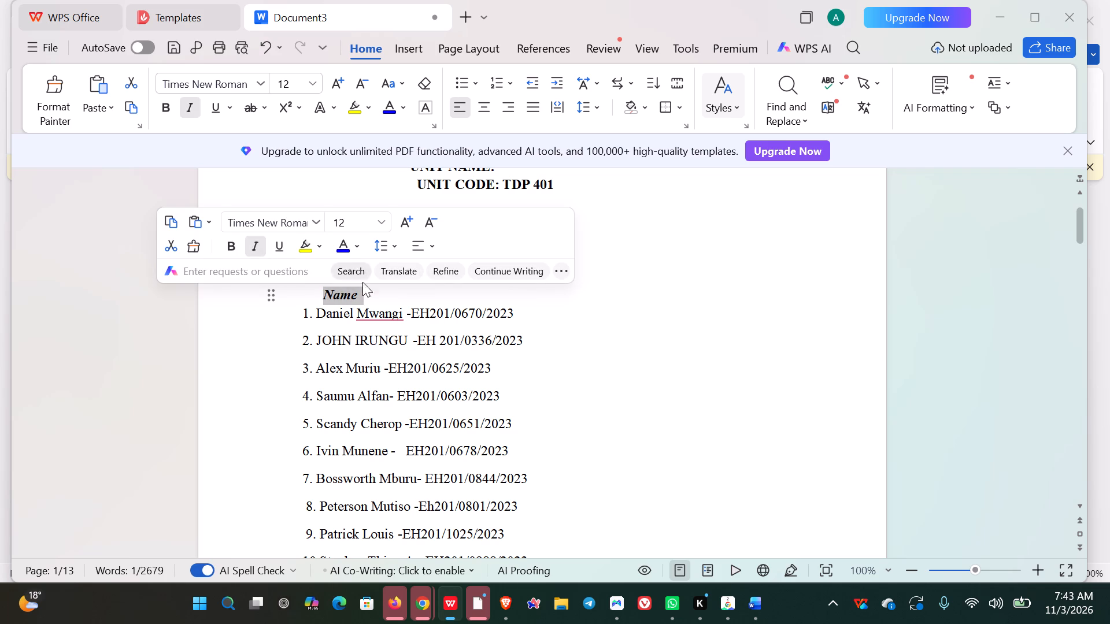
Add a "Signature" heading on the Name heading's line, spaced out well past the registration numbers.
click(383, 295)
key(space)
key(space)
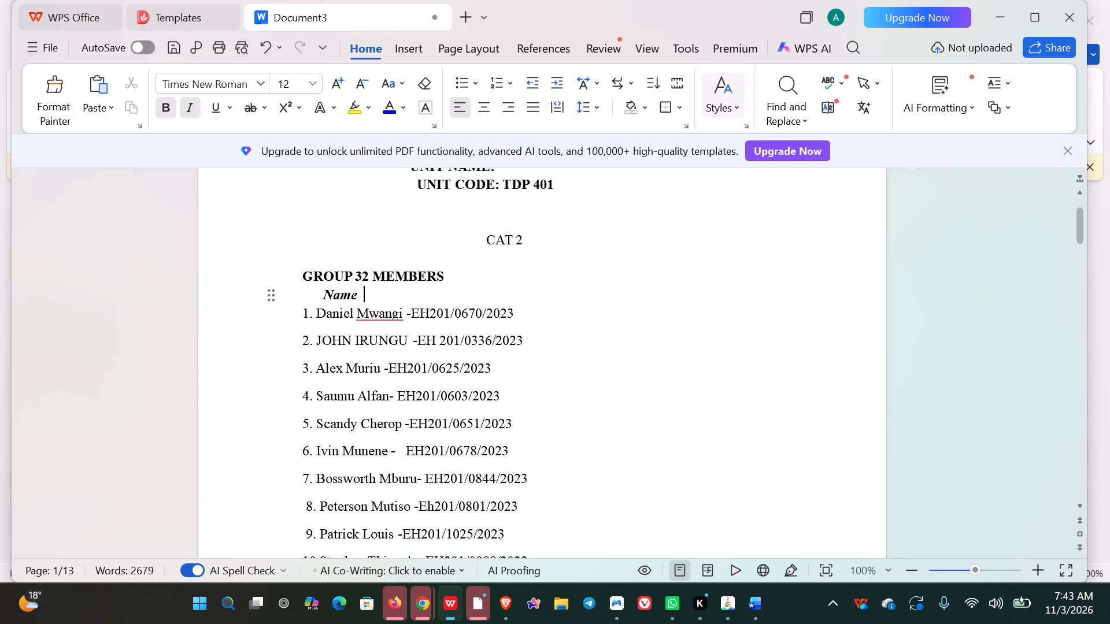
key(space)
key(space)
key(space)
key(space)
key(space)
key(space)
key(space)
text(nature)
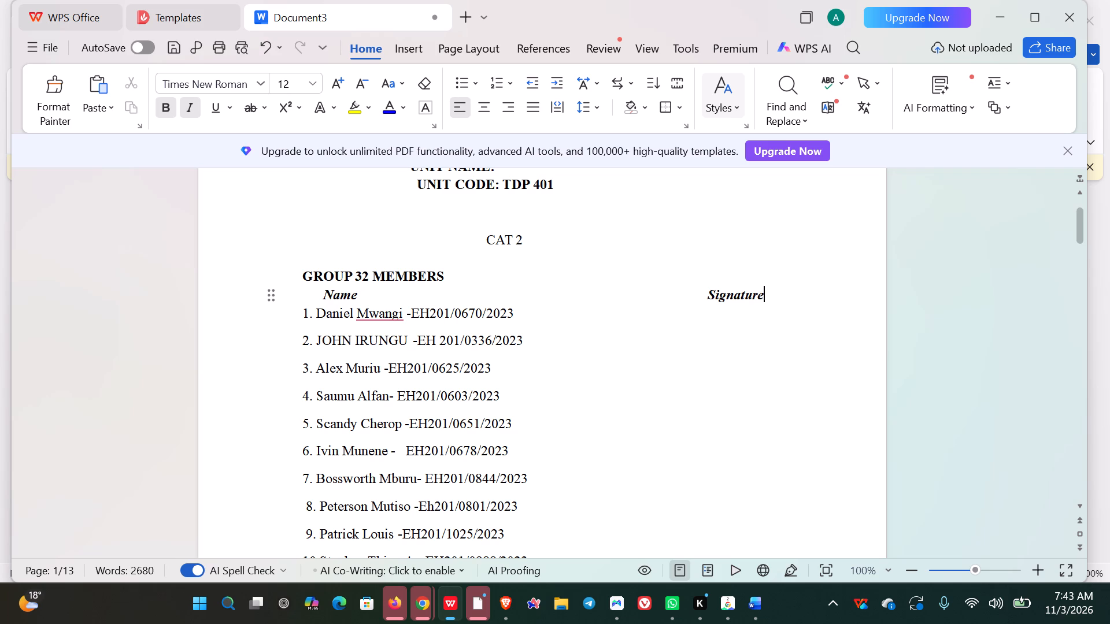
Add a dotted signature line after the first member's registration number, spaced out to sit beneath the Signature heading.
click(594, 312)
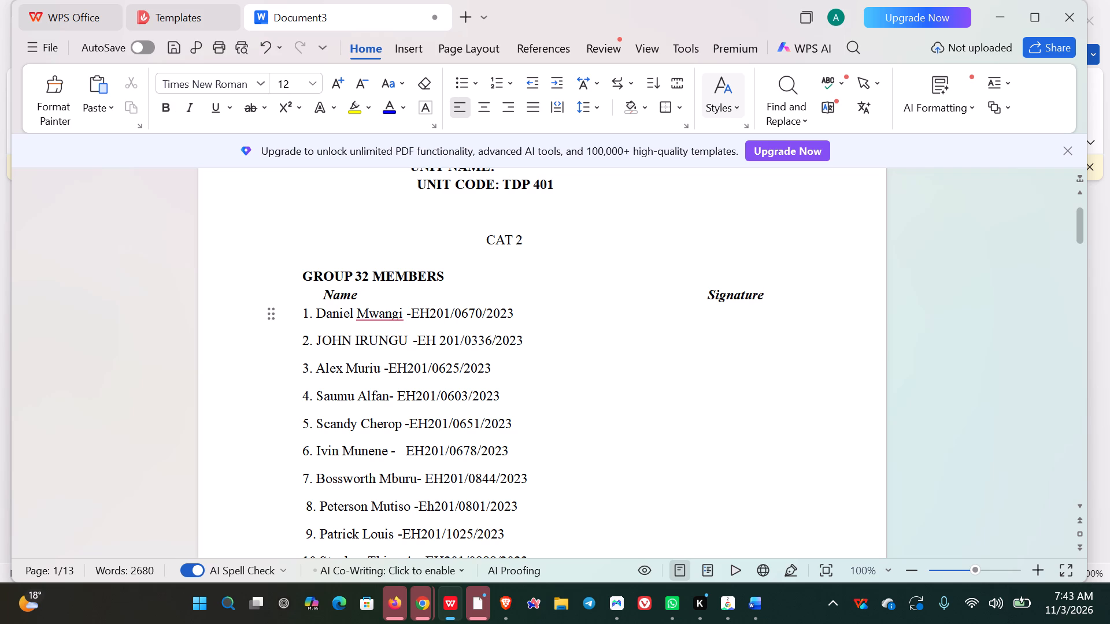
click(700, 323)
key(space)
key(space)
key(space)
key(space)
key(space)
key(space)
key(space)
key(space)
key(space)
key(space)
key(space)
key(space)
key(space)
key(space)
key(space)
key(period)
key(period)
key(period)
key(period)
key(period)
key(period)
key(period)
key(period)
key(period)
key(period)
key(period)
key(period)
key(period)
key(period)
key(period)
key(period)
key(period)
key(period)
key(period)
key(period)
Add a dotted signature line after the second member's registration number, matching the start and length of the first member's line.
click(639, 339)
key(space)
key(space)
key(space)
key(space)
key(space)
key(space)
key(space)
key(space)
key(space)
key(space)
key(space)
key(space)
key(space)
key(space)
key(space)
key(space)
key(space)
key(space)
key(space)
key(space)
key(space)
key(space)
key(space)
key(space)
key(space)
key(space)
key(space)
key(space)
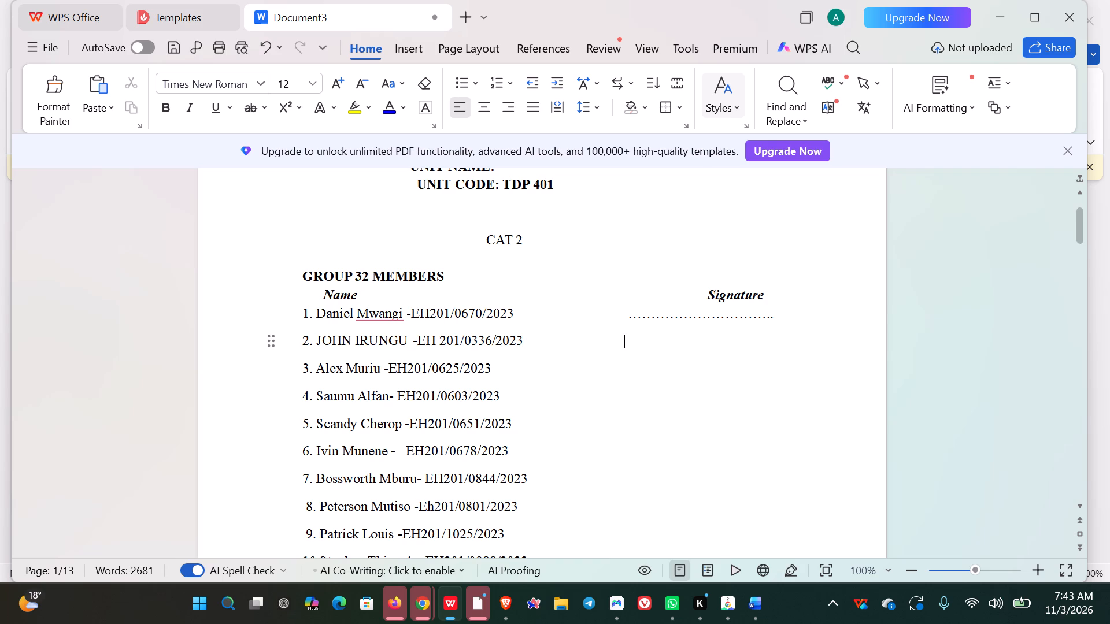
key(space)
text(.)
key(BackSpace)
key(BackSpace)
key(BackSpace)
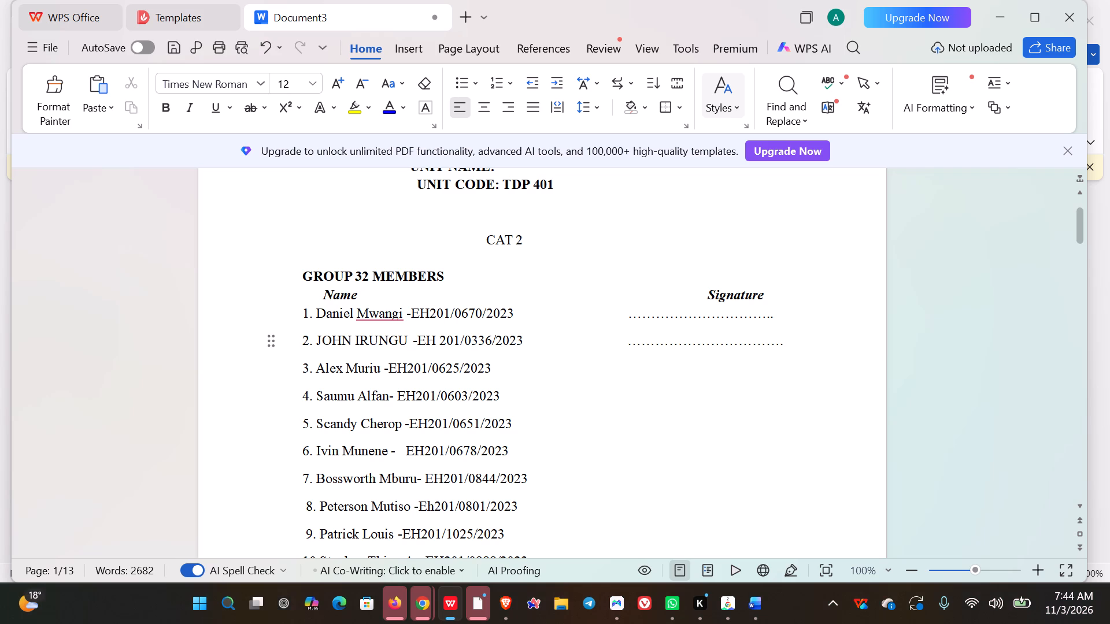
click(783, 346)
text(..)
Copy the second member's dotted line to the third member's row, aligned with spaces, and remove the extra paragraph break.
drag(628, 344, 779, 347)
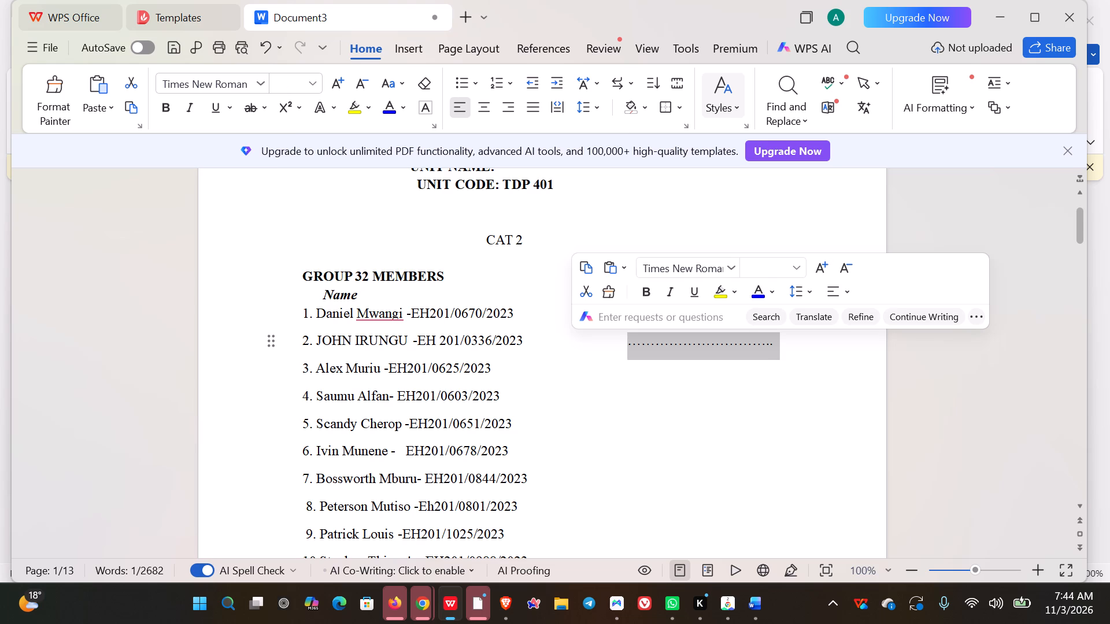
key(ctrl+c)
click(537, 377)
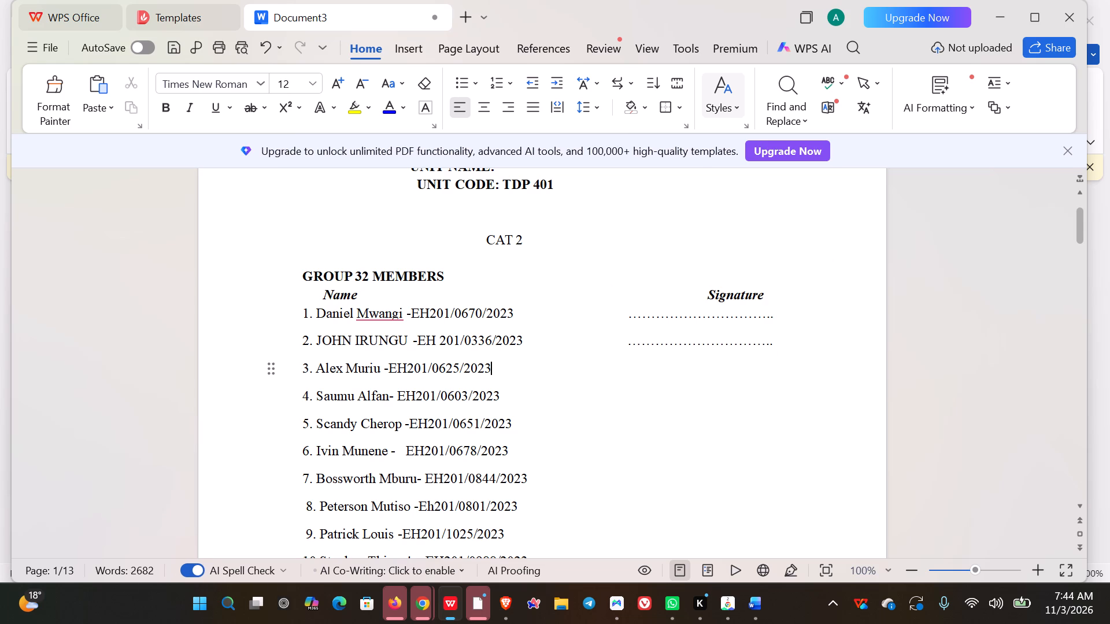
key(space)
key(space)
key(space)
key(space)
key(space)
key(space)
key(space)
key(space)
key(space)
key(space)
key(space)
key(space)
key(space)
key(space)
key(space)
key(space)
key(space)
key(space)
key(space)
key(space)
key(space)
key(space)
key(space)
key(space)
key(space)
key(space)
key(space)
key(space)
key(space)
key(ctrl+v)
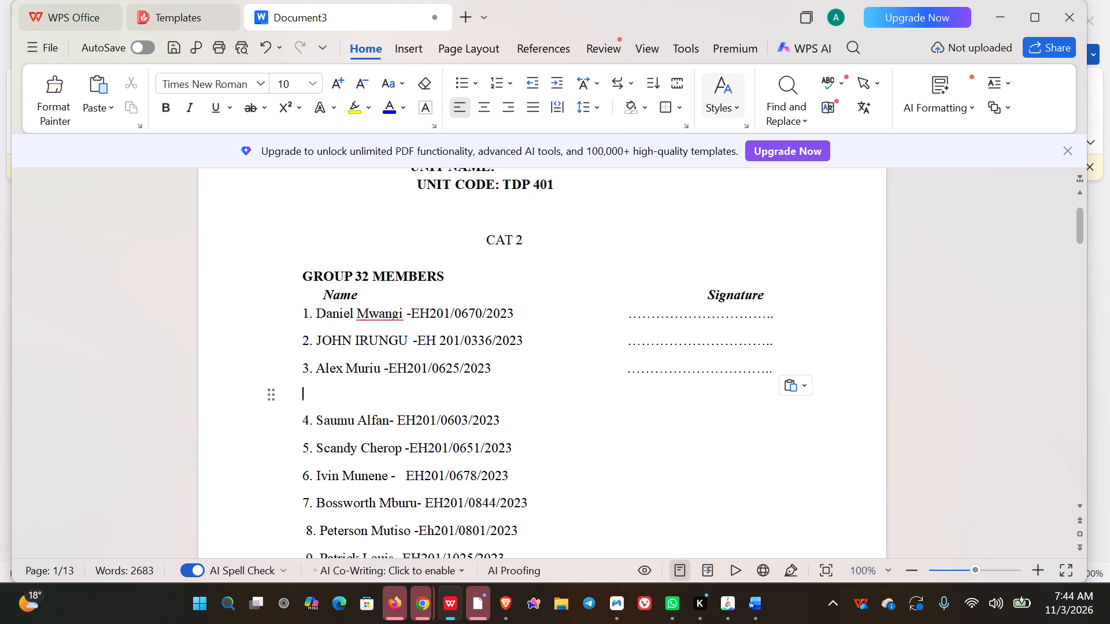
key(BackSpace)
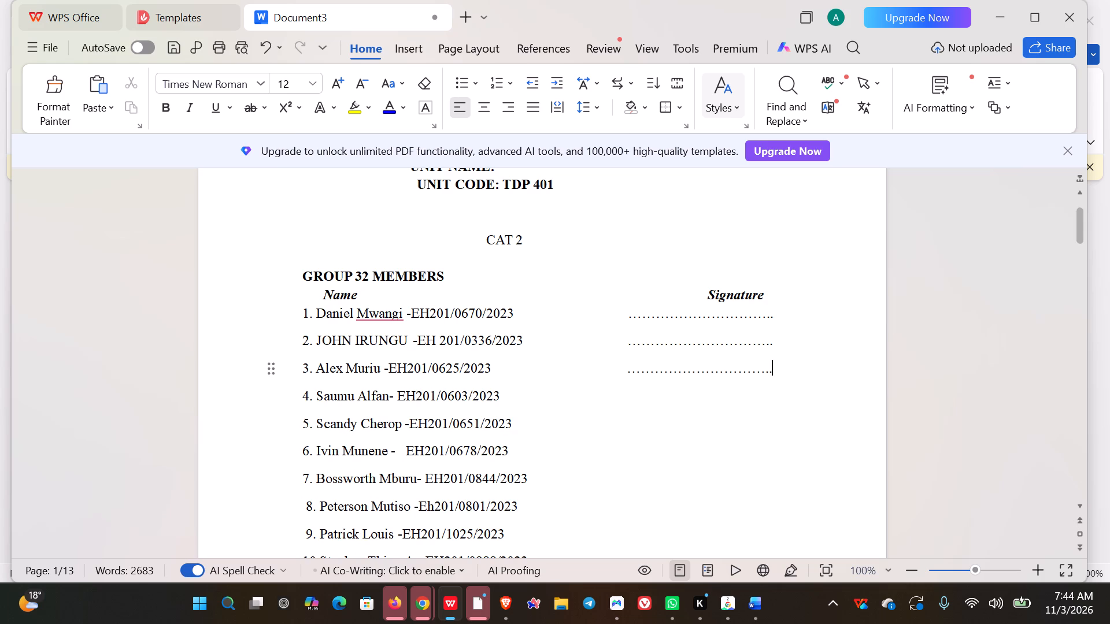
Paste the copied dotted line into the fourth member's row, aligned with those above, and remove the extra paragraph break.
click(520, 405)
key(space)
key(space)
key(space)
key(space)
key(space)
key(space)
key(space)
key(space)
key(space)
key(space)
key(space)
key(space)
key(space)
key(space)
key(space)
key(space)
key(space)
key(space)
key(space)
key(space)
key(ctrl+v)
key(BackSpace)
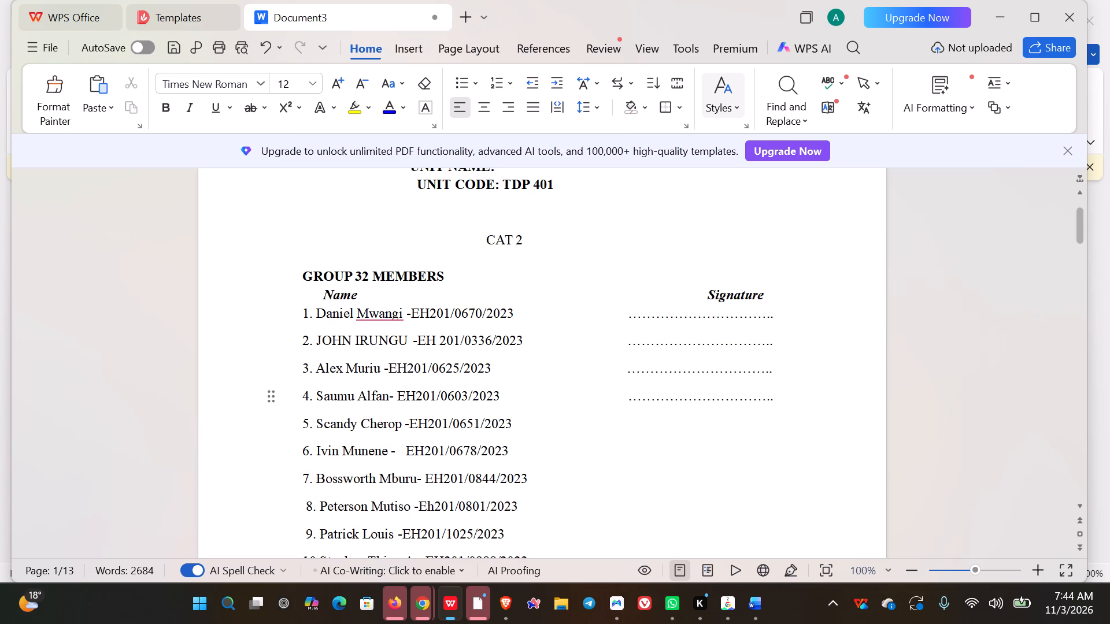
Paste the copied dotted signature line into the fifth member's row in Times New Roman, spaced beneath the Signature heading, and remove the extra paragraph break.
click(517, 410)
click(517, 424)
key(space)
key(space)
key(space)
key(space)
key(space)
key(space)
key(space)
key(space)
key(space)
key(space)
key(space)
key(space)
key(space)
key(space)
key(space)
key(space)
key(space)
key(space)
key(space)
key(space)
click(262, 75)
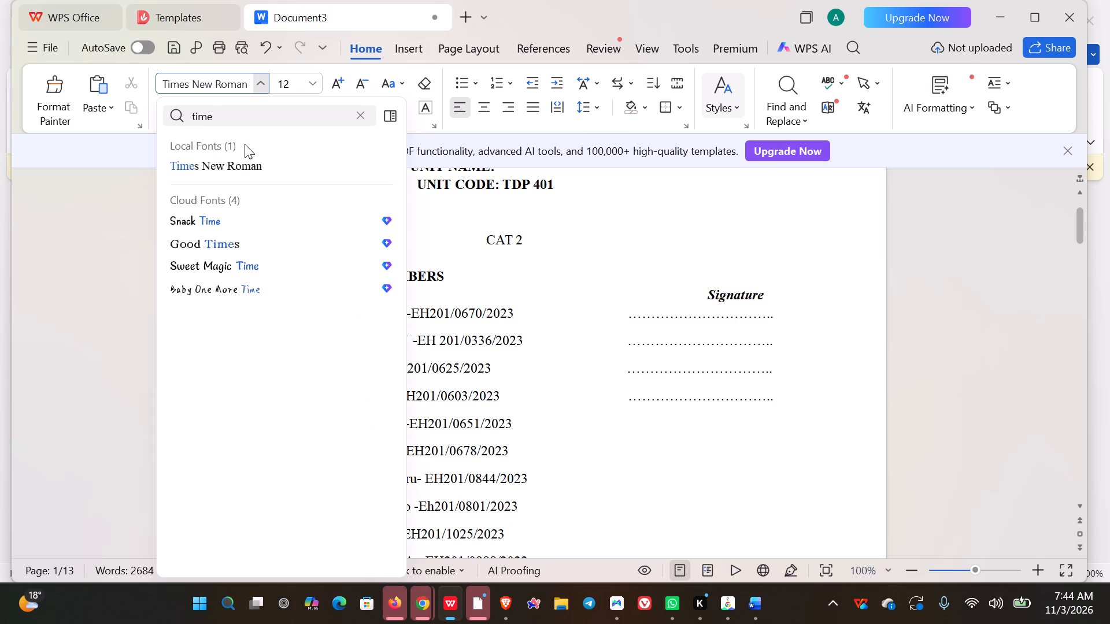
click(236, 162)
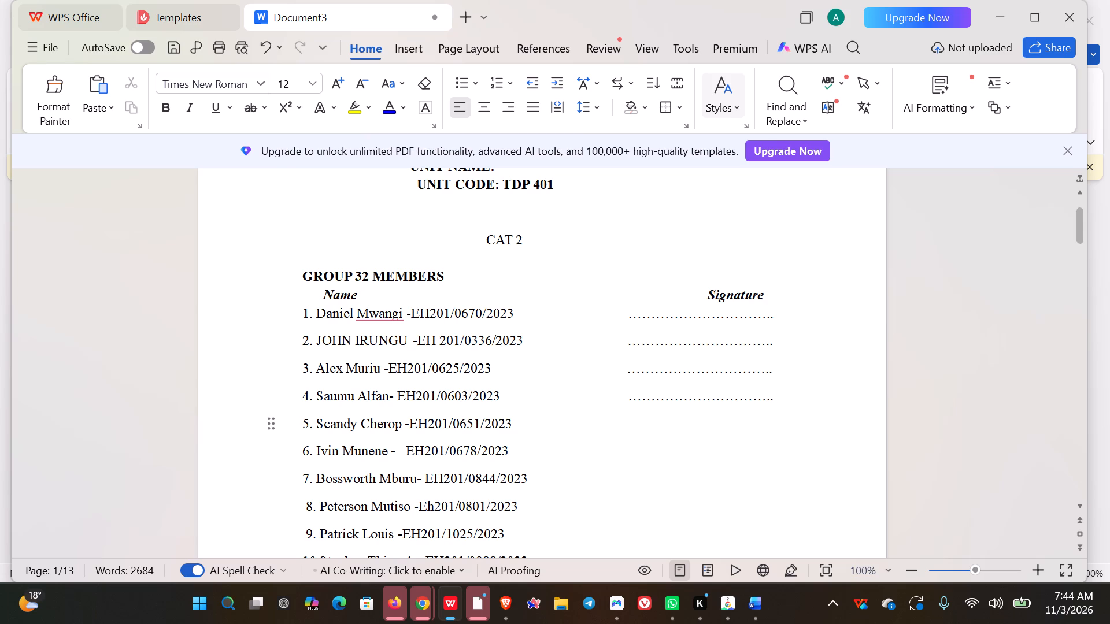
key(space)
key(space)
key(space)
key(space)
key(space)
key(ctrl+v)
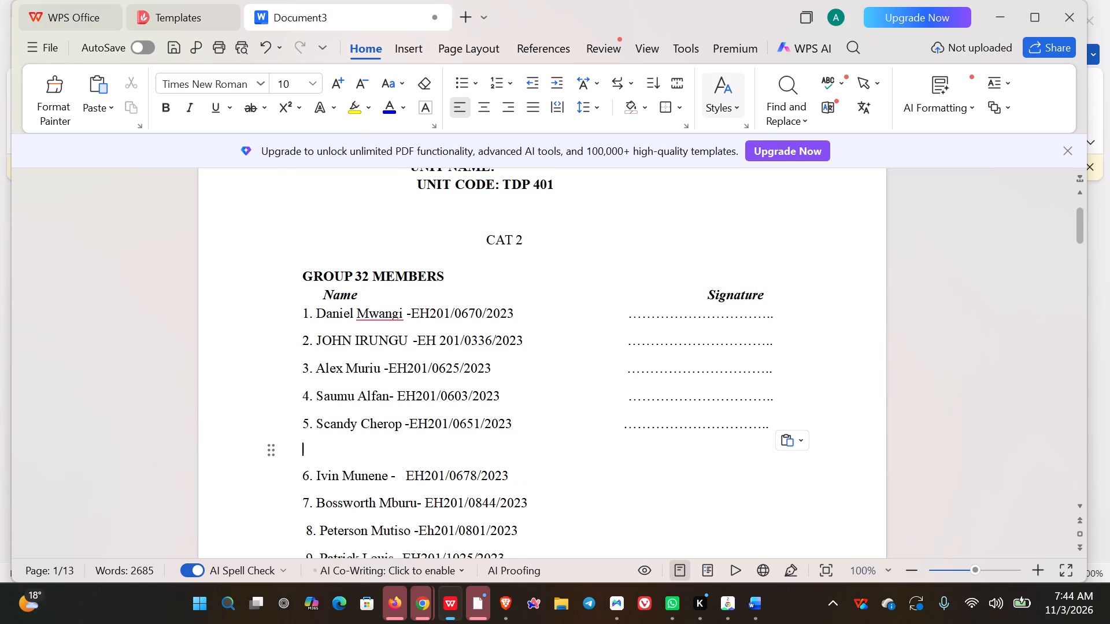
key(BackSpace)
Paste the copied dotted line into the sixth member's row, spaced out towards the Signature column, and remove the extra paragraph break.
click(530, 455)
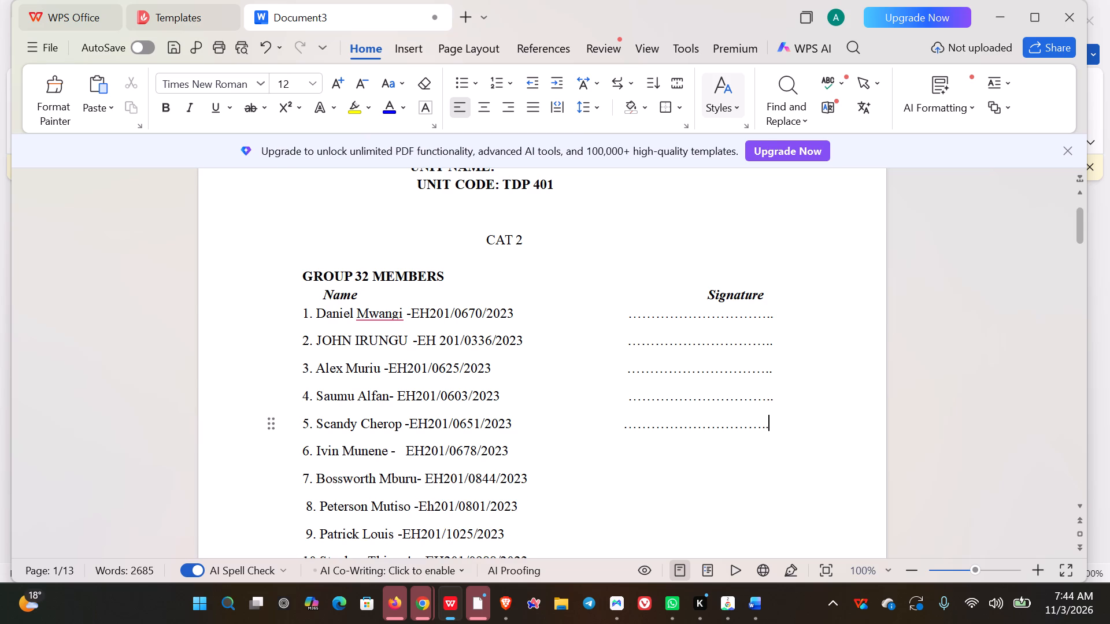
key(space)
key(space)
key(space)
key(space)
key(space)
key(space)
key(space)
key(space)
key(space)
key(space)
key(space)
key(space)
key(space)
key(space)
key(space)
key(space)
key(space)
key(space)
key(space)
key(space)
key(BackSpace)
key(BackSpace)
key(ctrl+v)
key(BackSpace)
Paste the dotted line into the seventh member's row after spaces, remove the extra paragraph break, and extend the line with two more dots.
click(531, 481)
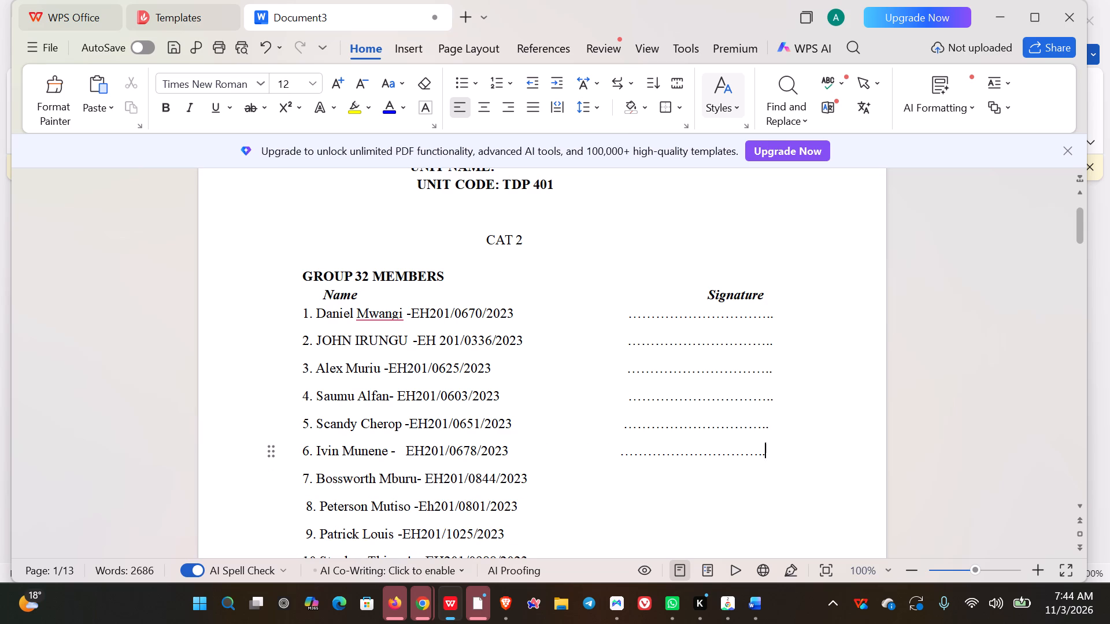
key(m)
key(BackSpace)
key(space)
key(space)
key(space)
key(space)
key(space)
key(space)
key(space)
key(space)
key(space)
key(space)
key(space)
key(space)
key(space)
key(space)
key(space)
key(space)
key(space)
key(space)
key(space)
key(space)
key(space)
key(space)
key(space)
key(space)
key(ctrl+v)
key(BackSpace)
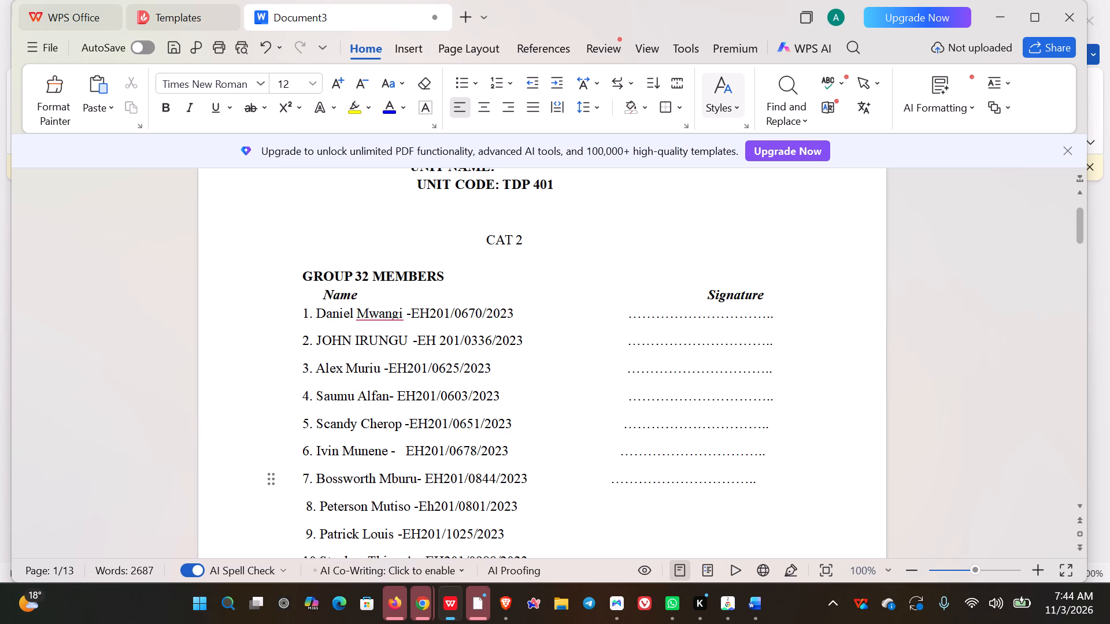
text(..)
Trim the start of the seventh member's dotted line and move it across with spaces to align with the lines above.
click(621, 459)
click(619, 481)
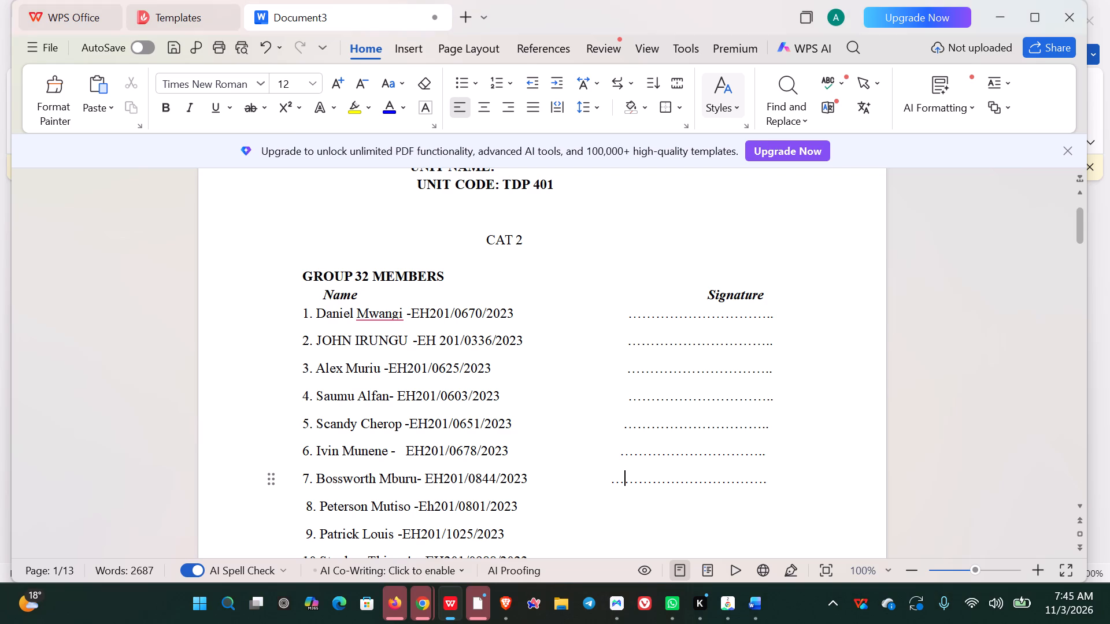
key(BackSpace)
key(space)
key(space)
key(space)
key(space)
key(space)
Adjust the start of the sixth, seventh and fifth members' dotted lines with extra spaces to line them up with the Signature column.
click(616, 455)
key(space)
key(space)
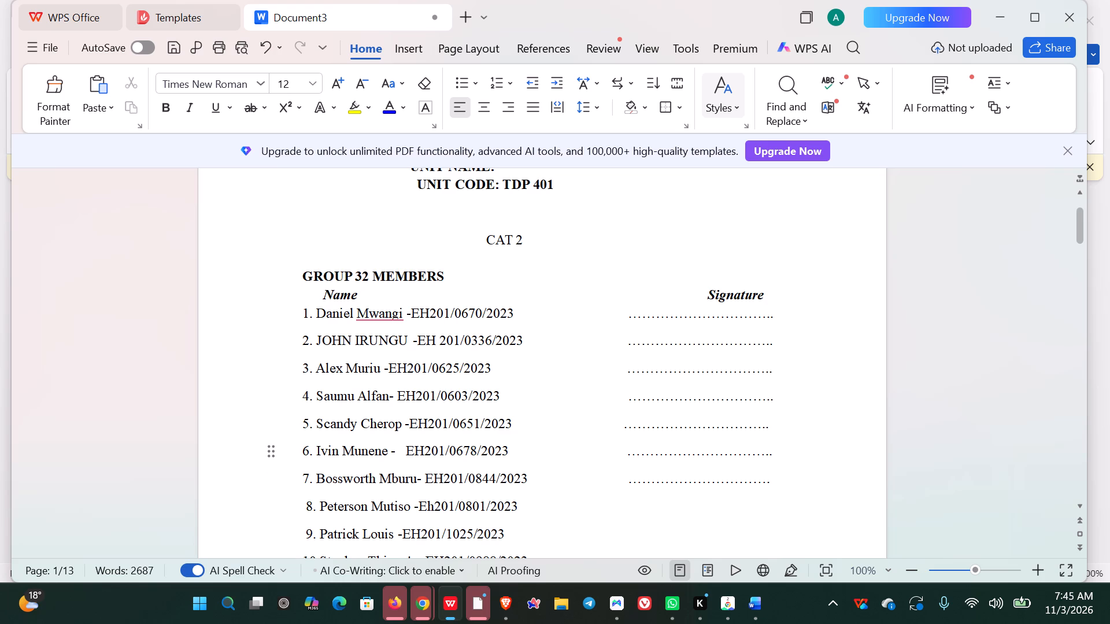
click(619, 481)
key(space)
key(space)
click(625, 459)
key(space)
click(621, 425)
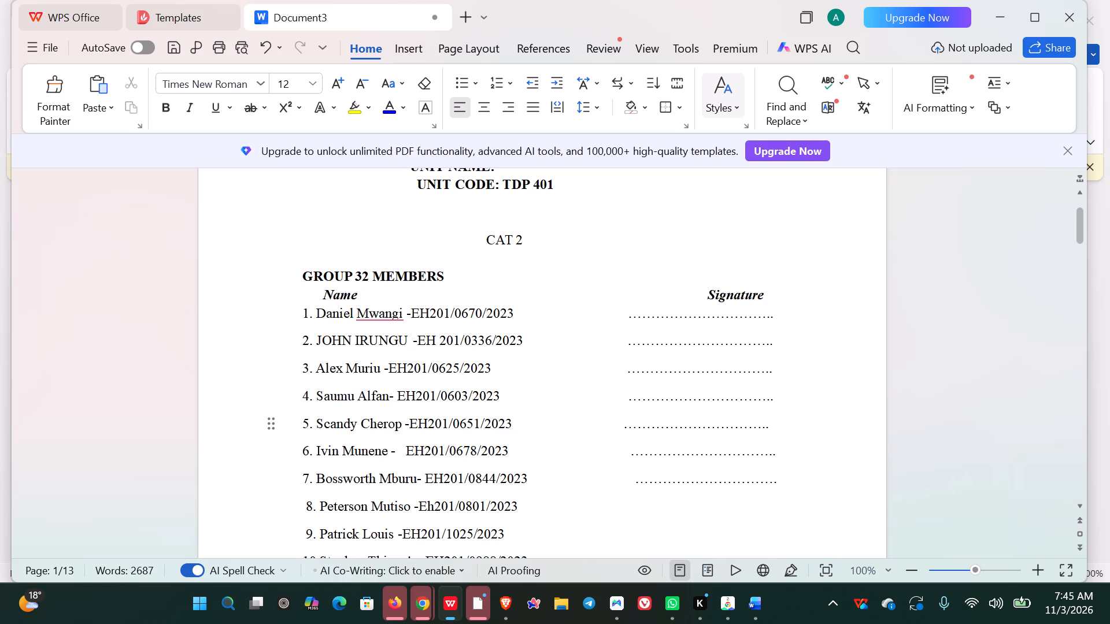
click(621, 431)
key(space)
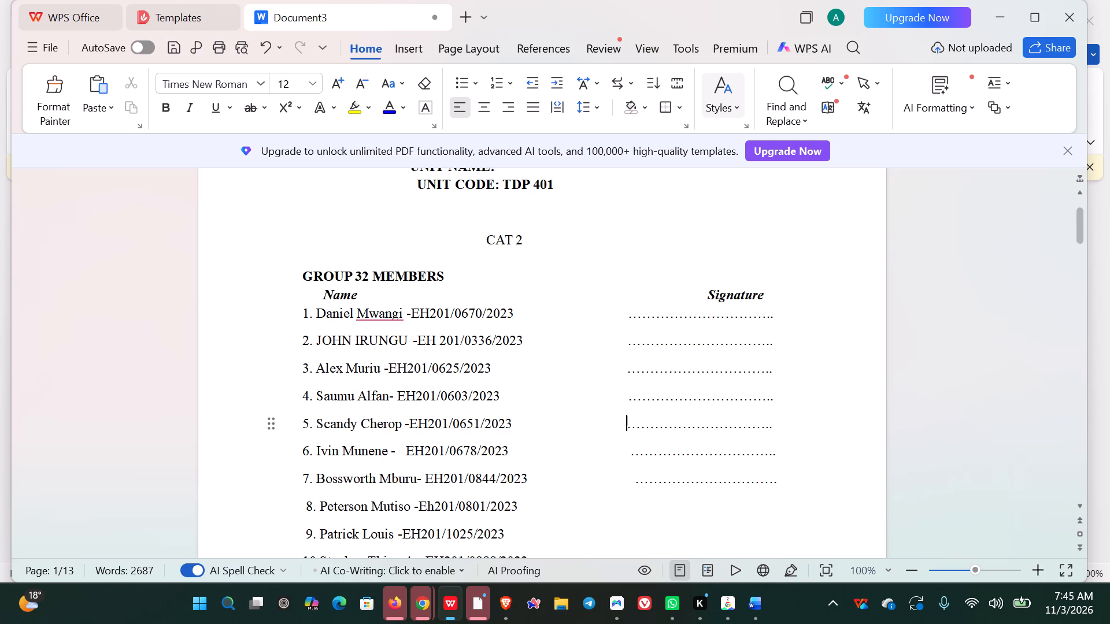
Paste the copied dotted line into the eighth member's row, aligned with spaces under the Signature column, and remove the extra paragraph break.
click(580, 510)
key(space)
key(space)
key(space)
key(space)
key(space)
key(space)
key(space)
key(space)
key(space)
key(space)
key(space)
key(space)
key(space)
key(space)
key(space)
key(space)
key(space)
key(space)
key(space)
key(space)
key(BackSpace)
key(ctrl+v)
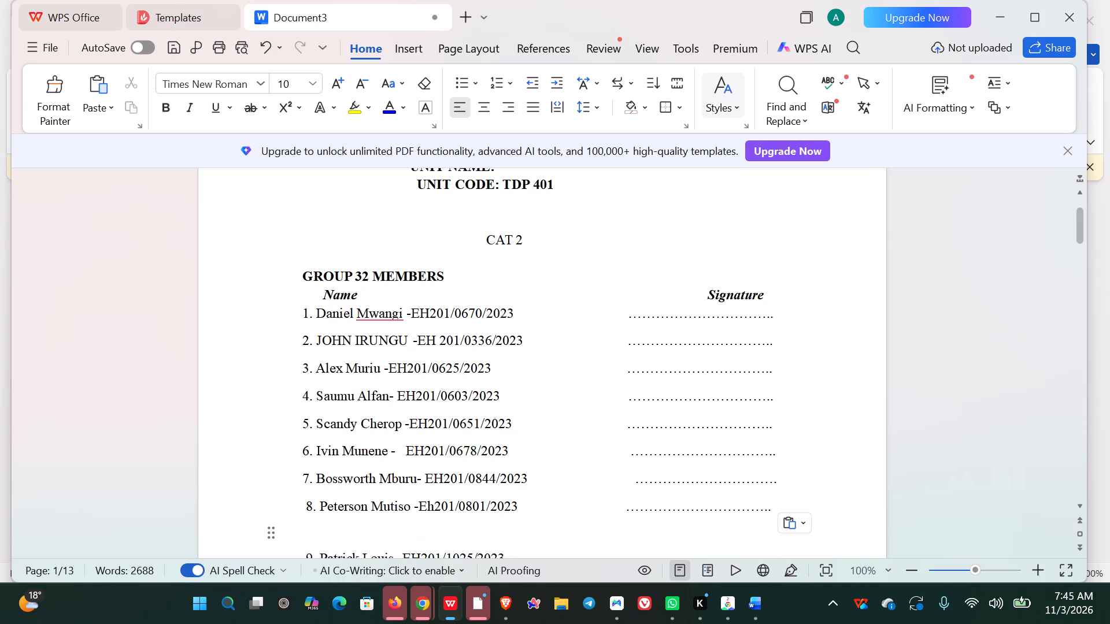
key(BackSpace)
Paste the copied dotted line into the ninth member's row, remove the extra paragraph break, and add spaces to align it with the lines above.
scroll(580, 510, down, 1)
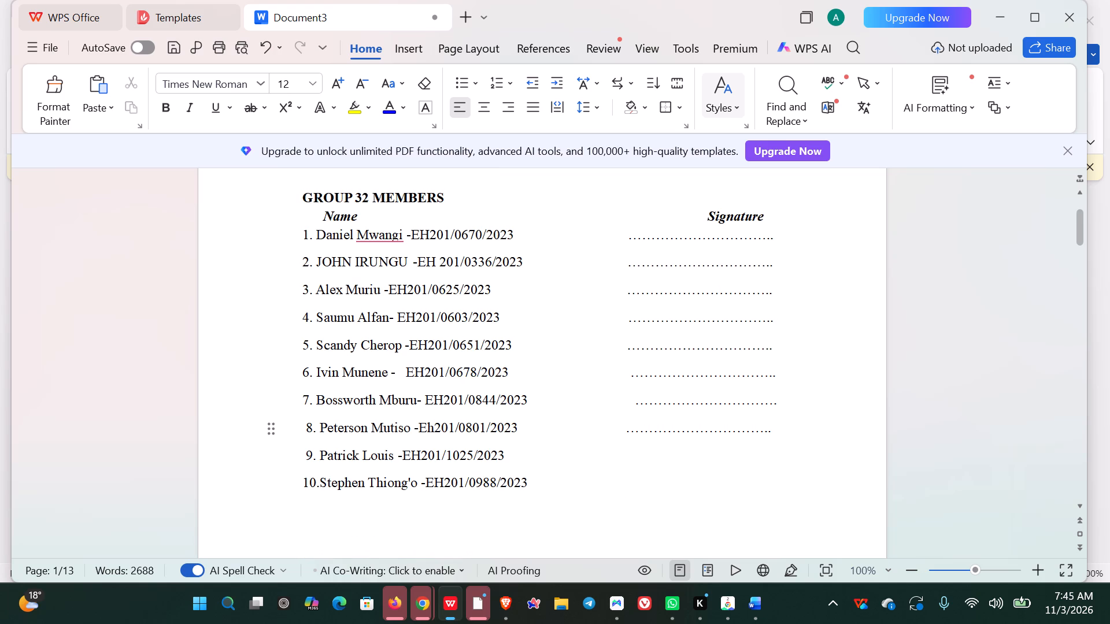
click(547, 455)
key(space)
key(space)
key(space)
key(space)
key(space)
key(space)
key(space)
key(space)
key(space)
key(space)
key(space)
key(space)
key(space)
key(space)
key(space)
key(space)
key(space)
key(space)
key(space)
key(space)
key(ctrl+v)
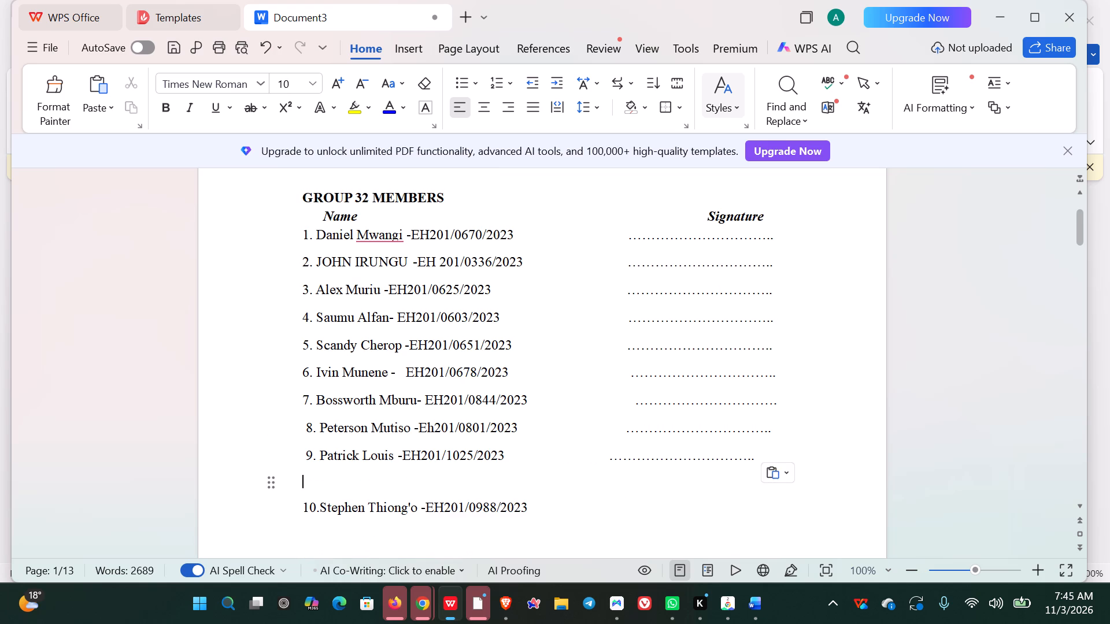
key(BackSpace)
click(609, 453)
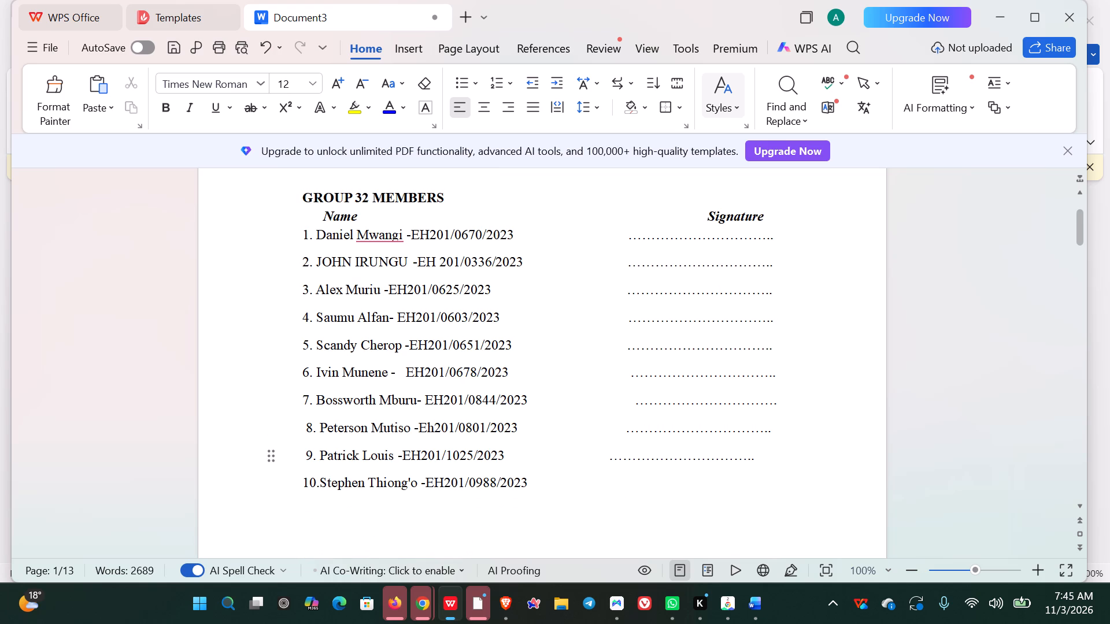
key(space)
key(space)
key(space)
key(space)
key(space)
key(space)
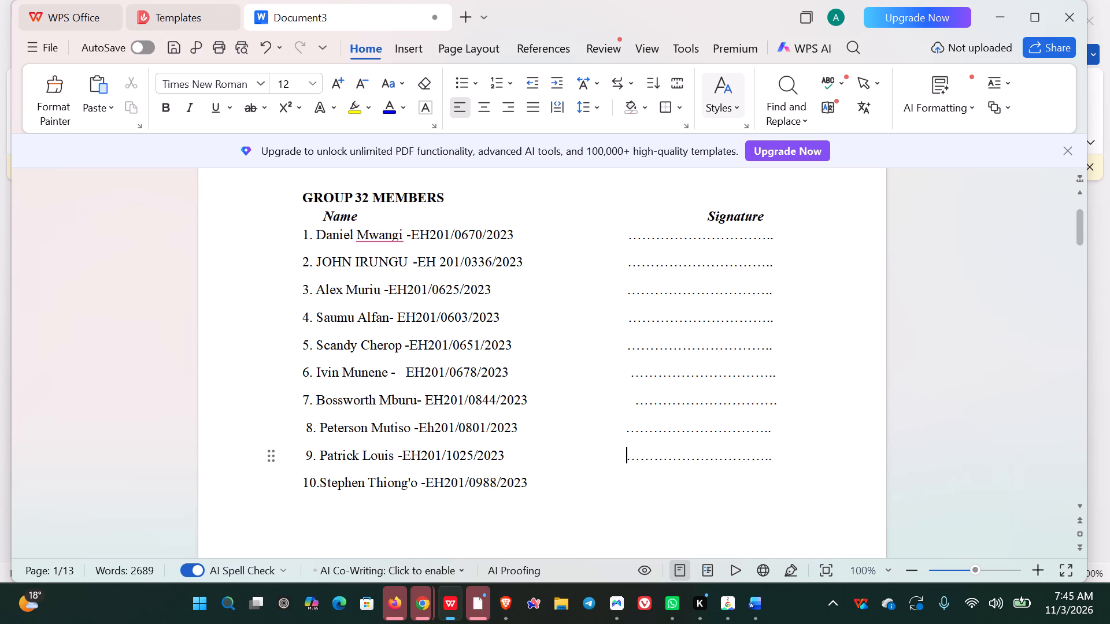
Fine-tune the start of the ninth, seventh and eighth members' dotted lines with spaces and a dot to line them up.
key(space)
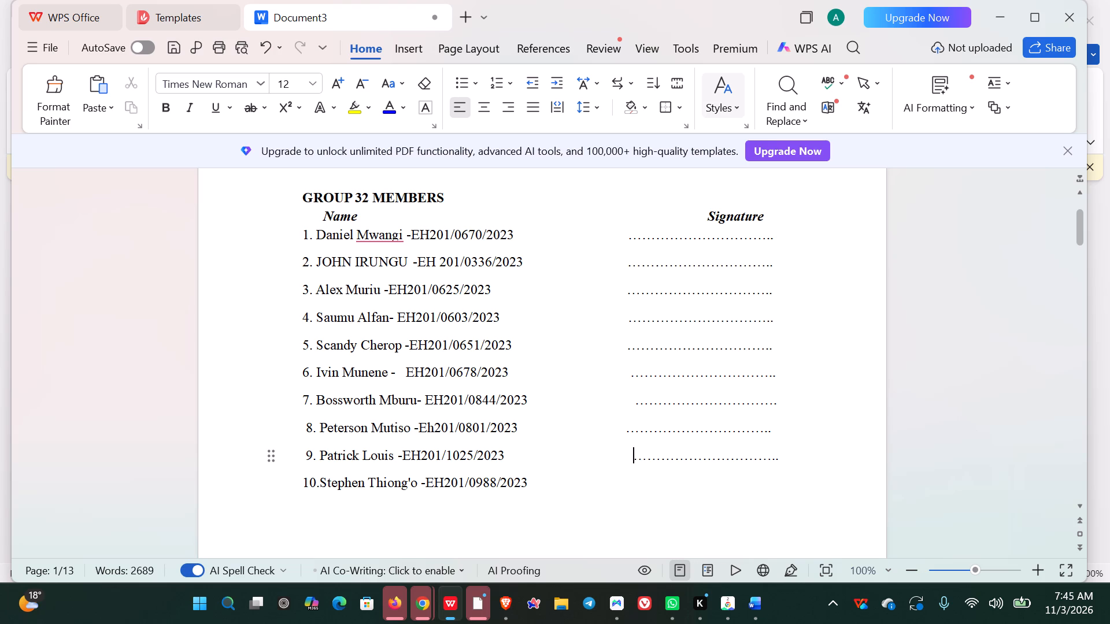
click(634, 400)
key(BackSpace)
key(BackSpace)
key(period)
click(626, 434)
key(space)
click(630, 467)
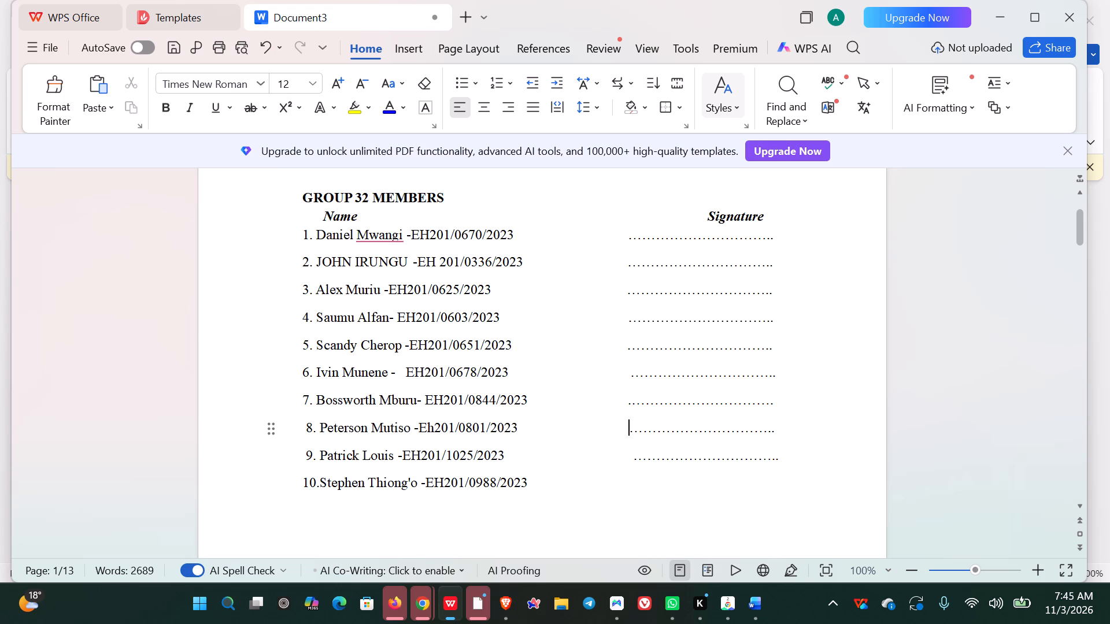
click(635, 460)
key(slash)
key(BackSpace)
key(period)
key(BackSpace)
Add a dotted signature line in the tenth member's row, spaced across to sit under the Signature column.
click(588, 478)
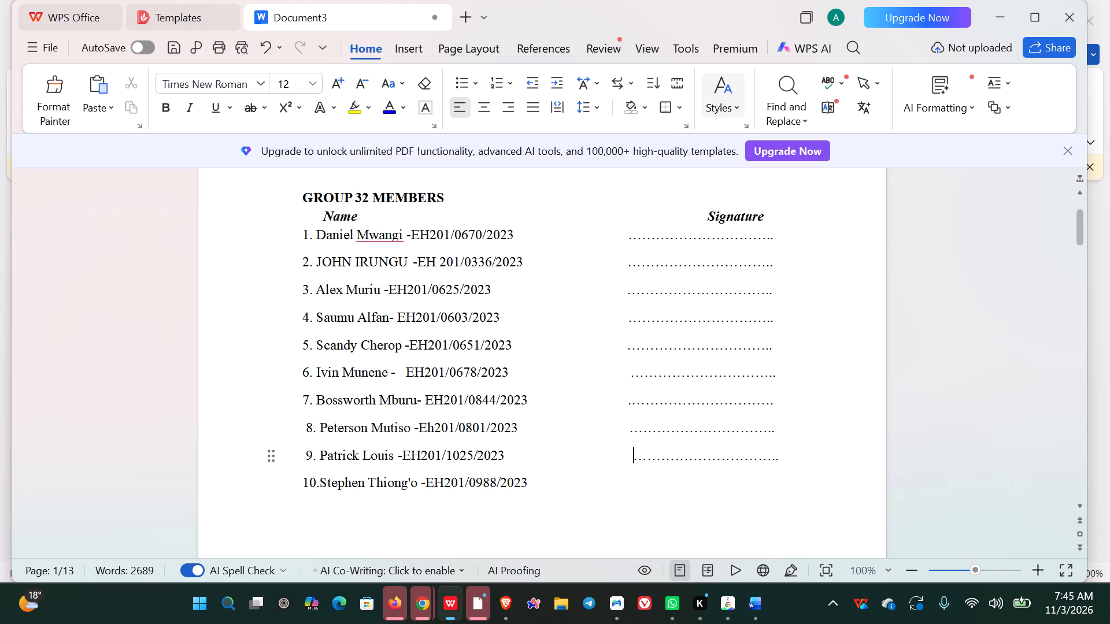
key(space)
key(space)
key(space)
key(space)
key(space)
key(space)
key(space)
key(space)
key(space)
key(space)
key(space)
key(space)
key(space)
key(space)
key(space)
key(space)
key(space)
key(space)
key(space)
key(space)
key(period)
key(period)
key(period)
key(period)
key(period)
key(period)
key(period)
key(period)
key(period)
key(period)
key(period)
key(period)
key(period)
key(period)
key(period)
key(period)
key(period)
key(period)
key(period)
key(period)
key(period)
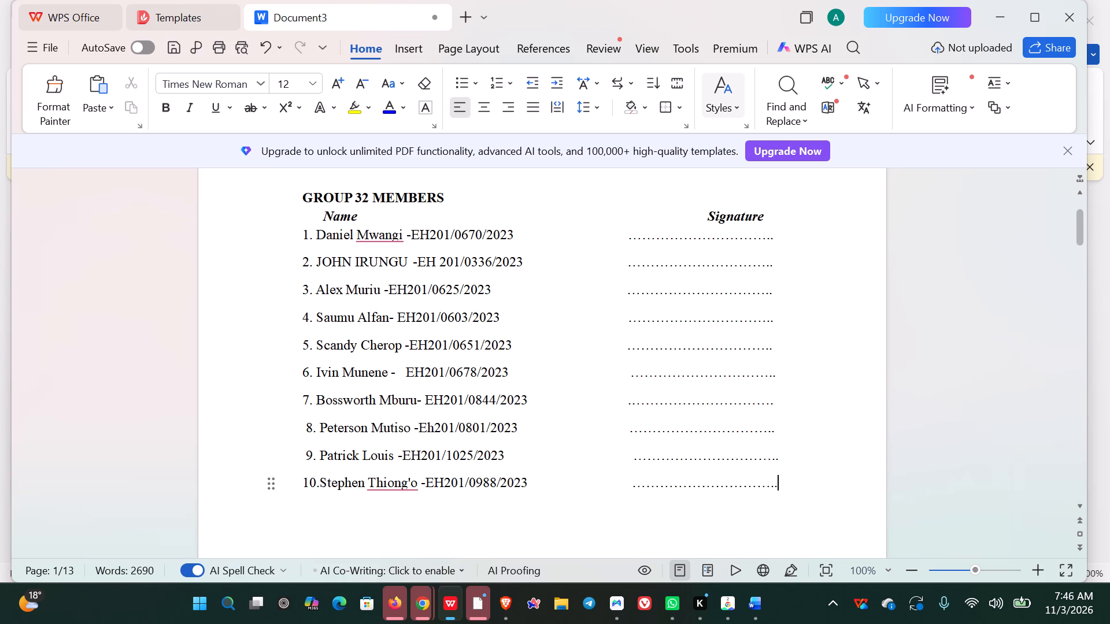
Ignore the spelling suggestion for the first member's flagged surname.
scroll(588, 478, up, 1)
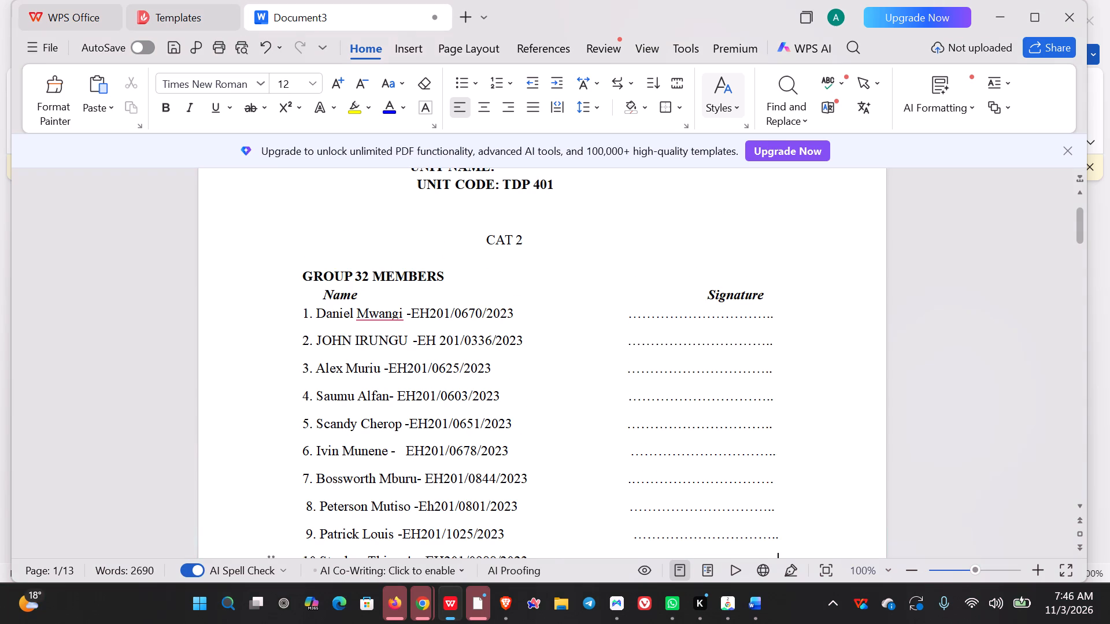
scroll(588, 478, up, 1)
scroll(588, 478, down, 1)
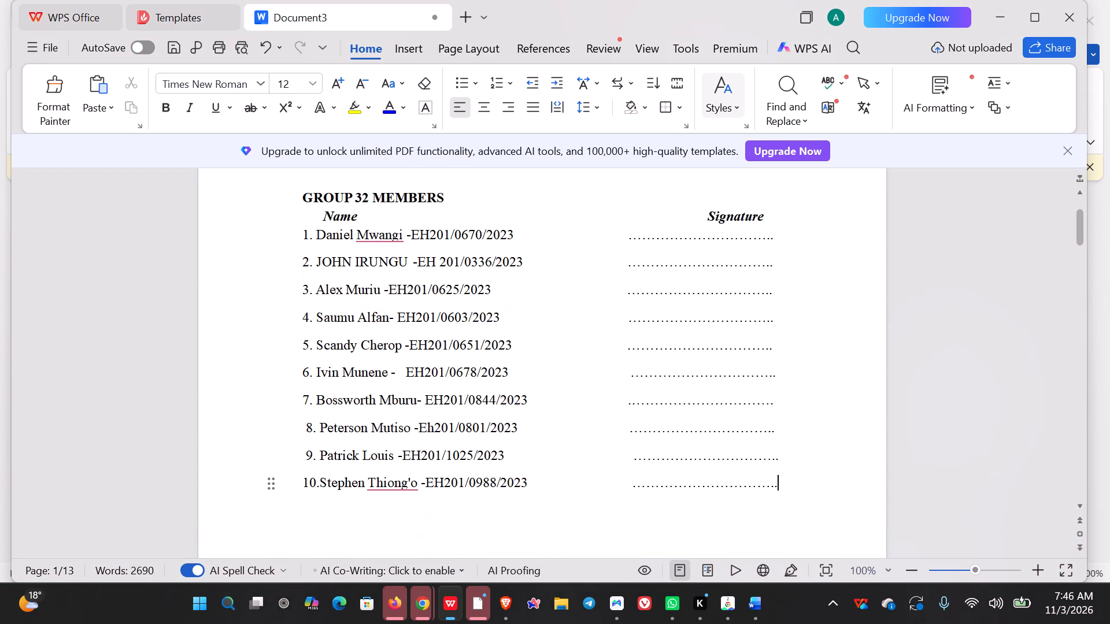
click(378, 240)
click(495, 366)
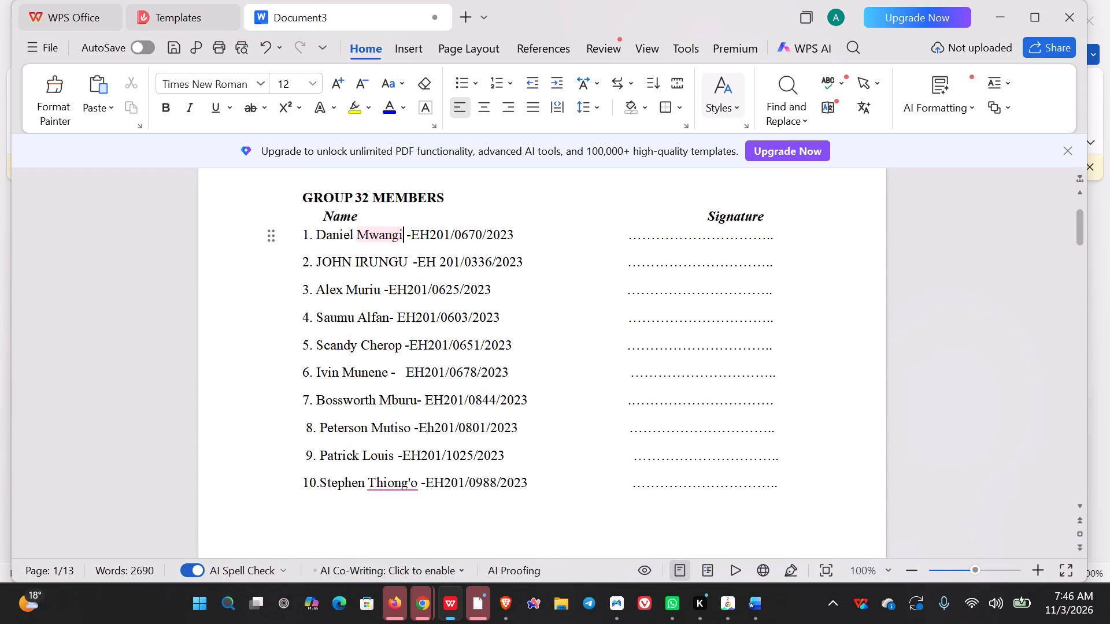
click(497, 308)
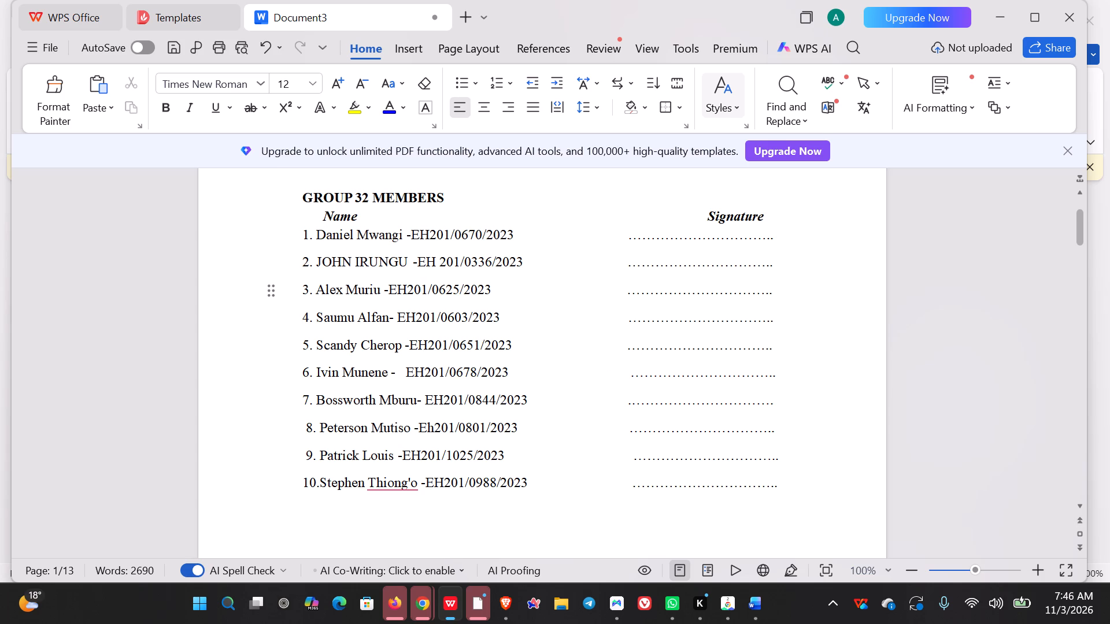
Open the spelling suggestion for the tenth member's flagged surname.
scroll(555, 330, down, 1)
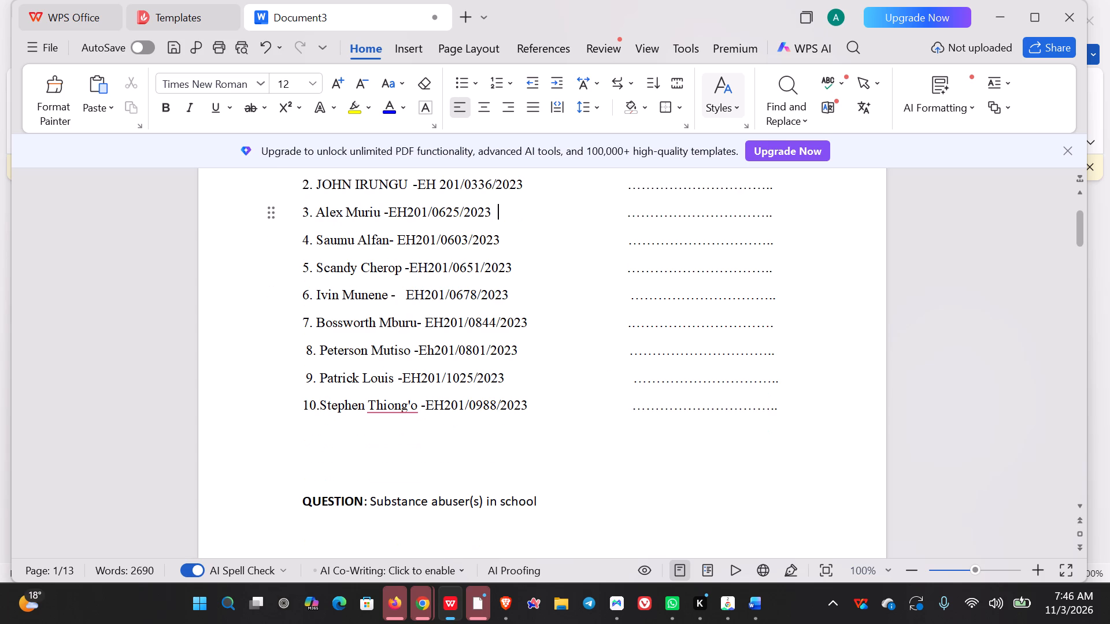
click(386, 410)
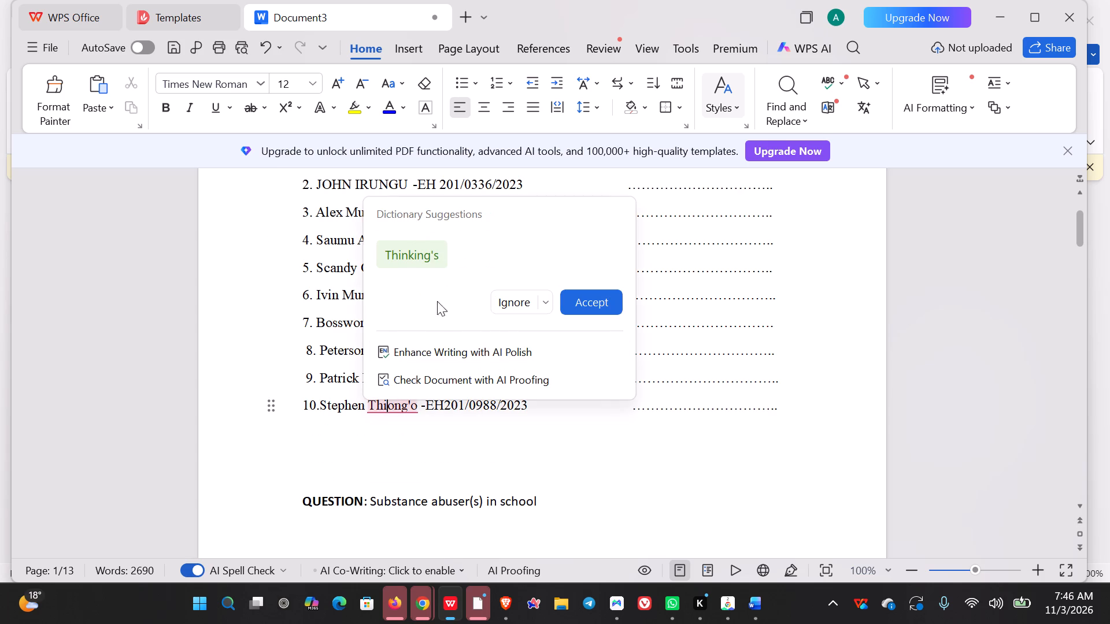
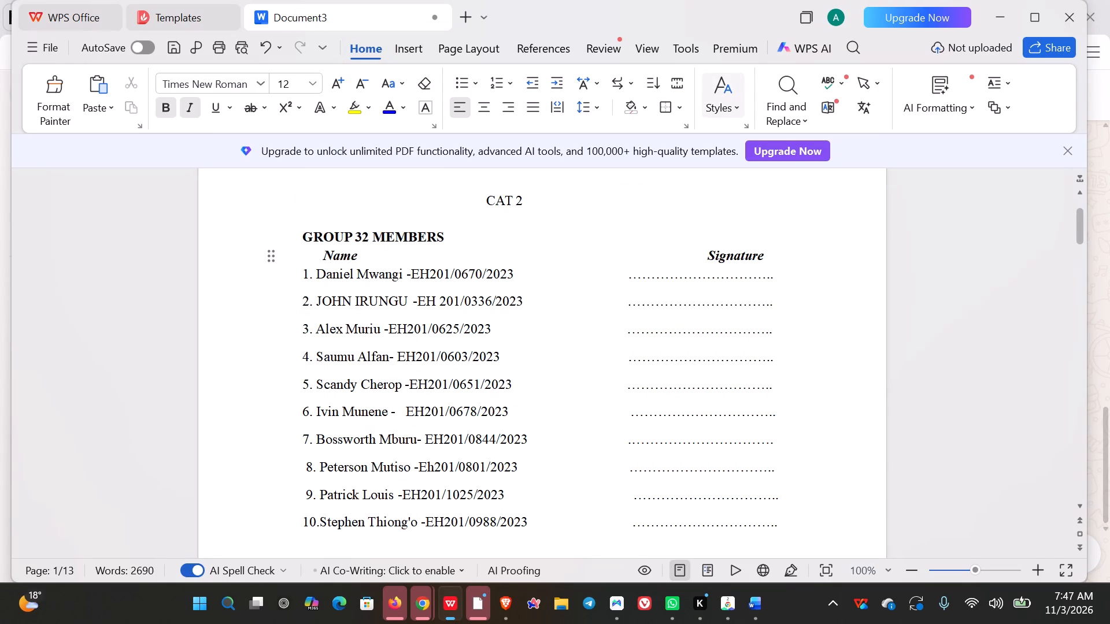
Add a blank line between the Name/Signature heading row and the first member, with bold and italic turned off there.
key(shift+Return)
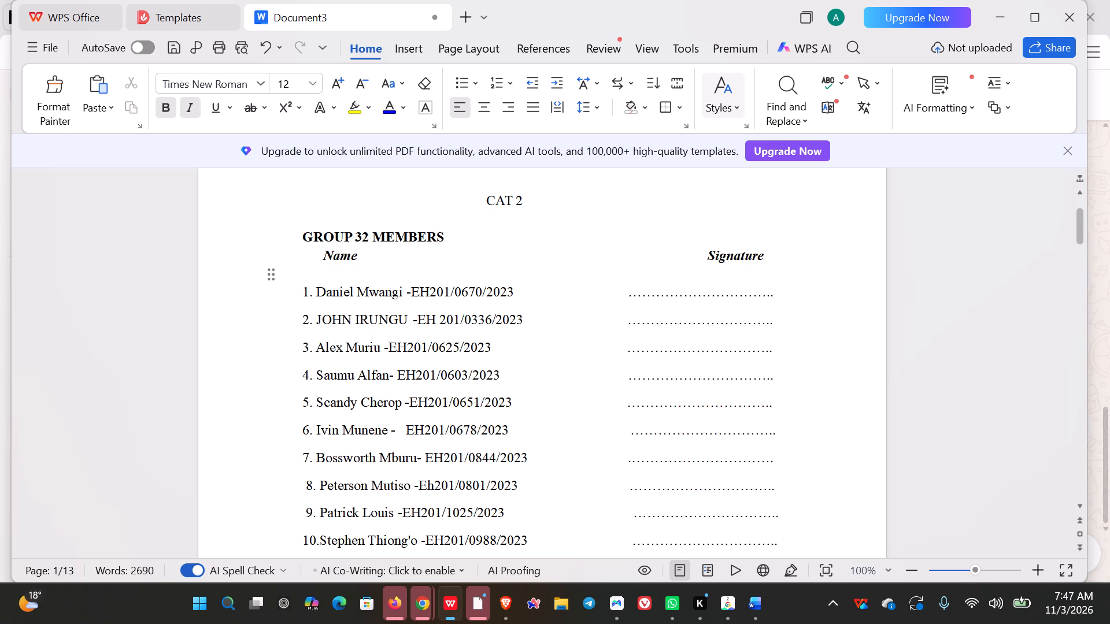
scroll(684, 346, down, 1)
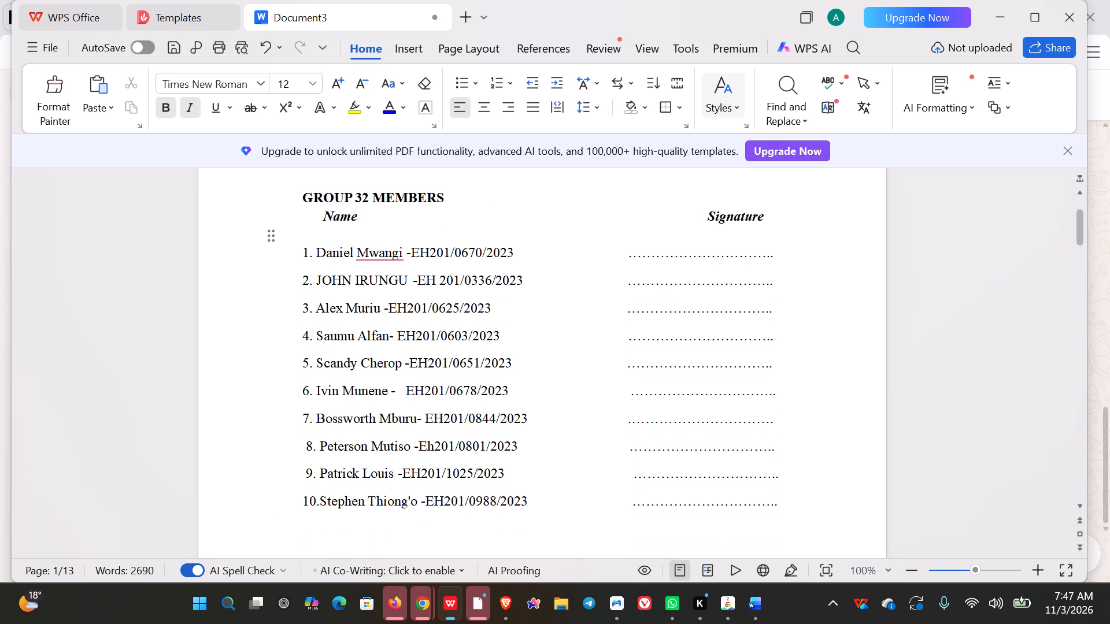
scroll(684, 346, up, 1)
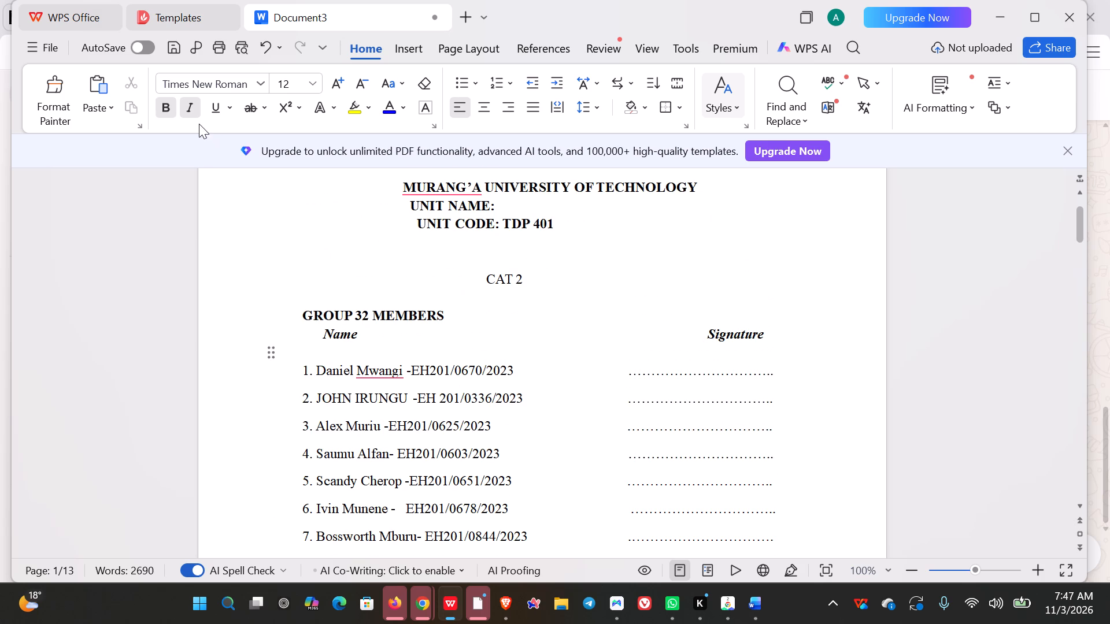
click(188, 103)
click(171, 110)
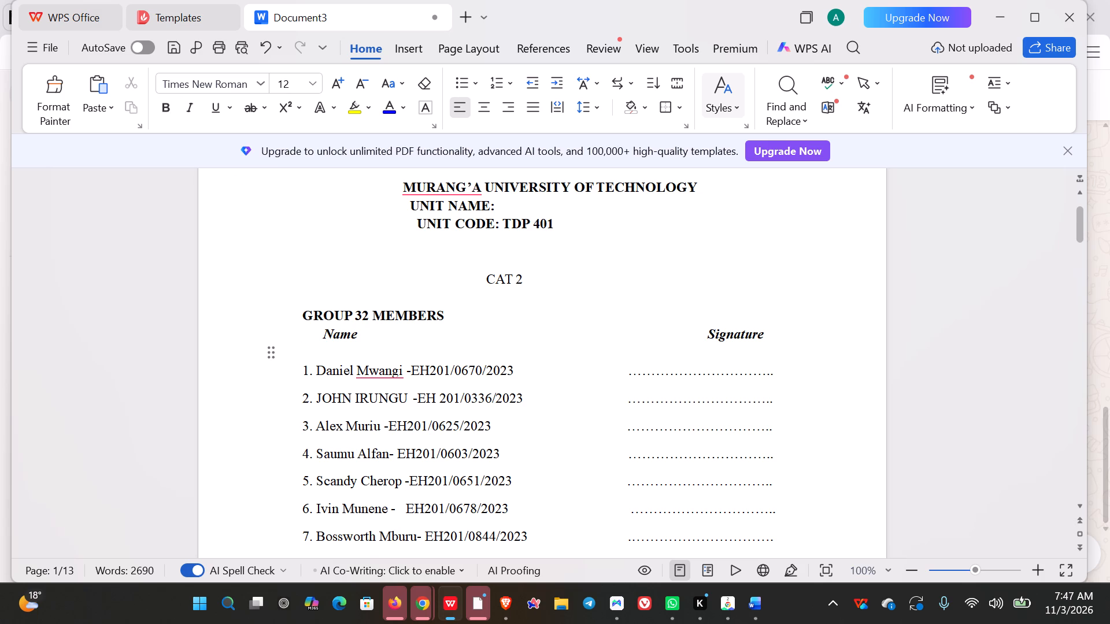
Delete the empty lines above the title "COUNSELLING STUDENTS EXPERIENCING SUBSTANCE ABUSE IN SCHOOL" on page 2.
scroll(307, 243, down, 3)
scroll(304, 396, down, 1)
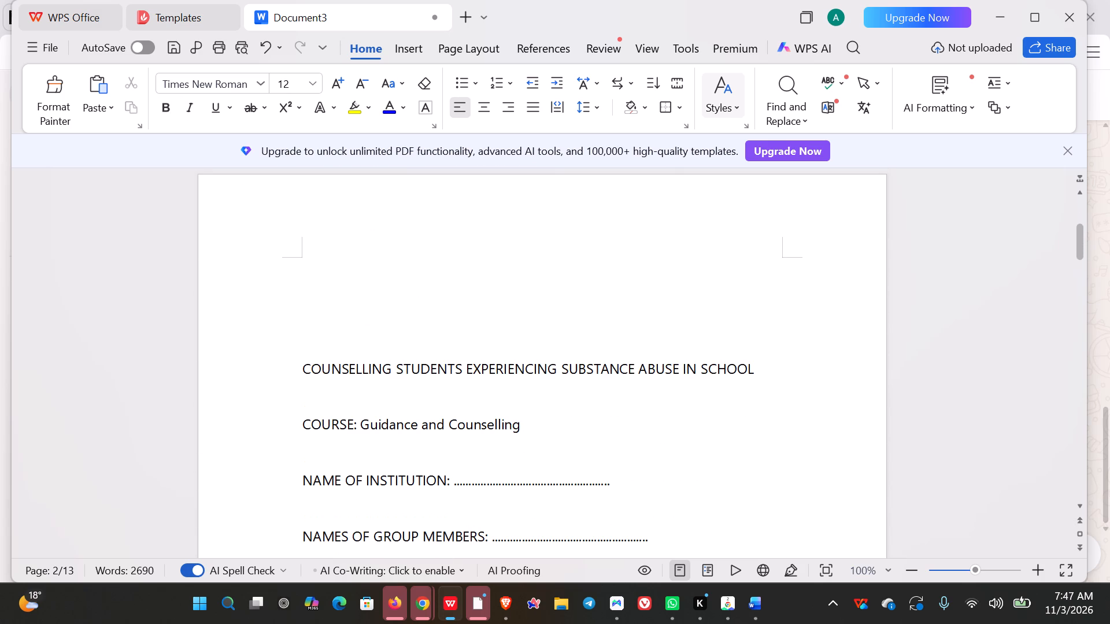
click(297, 379)
key(BackSpace)
key(BackSpace)
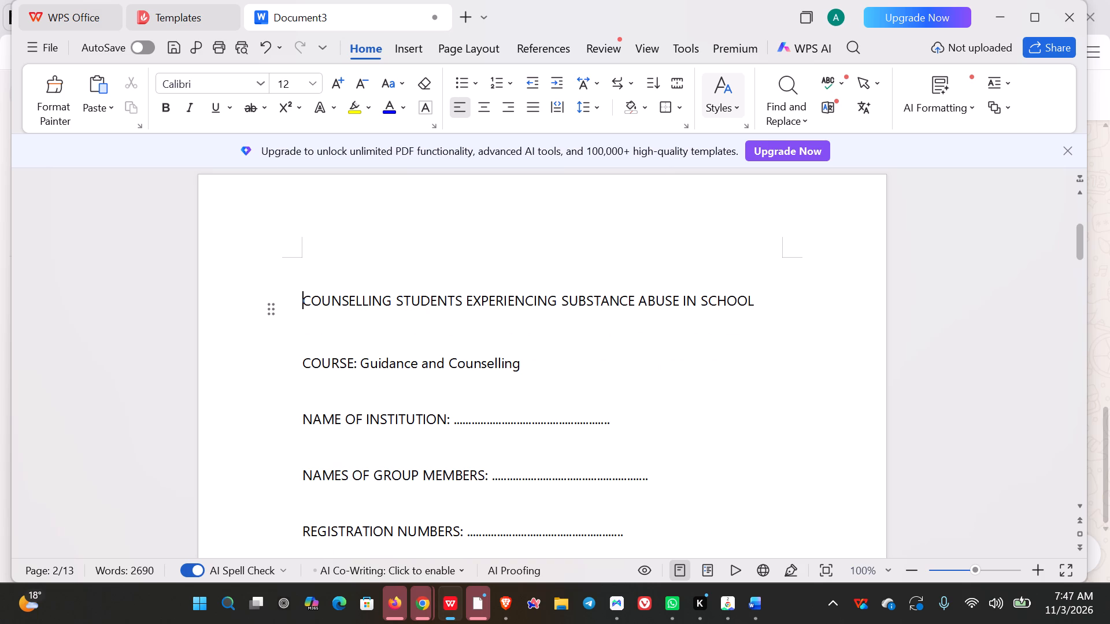
Copy "Guidance and Counselling" from the COURSE line on page 2 and paste it after "UNIT NAME:" on the title page.
drag(360, 363, 523, 354)
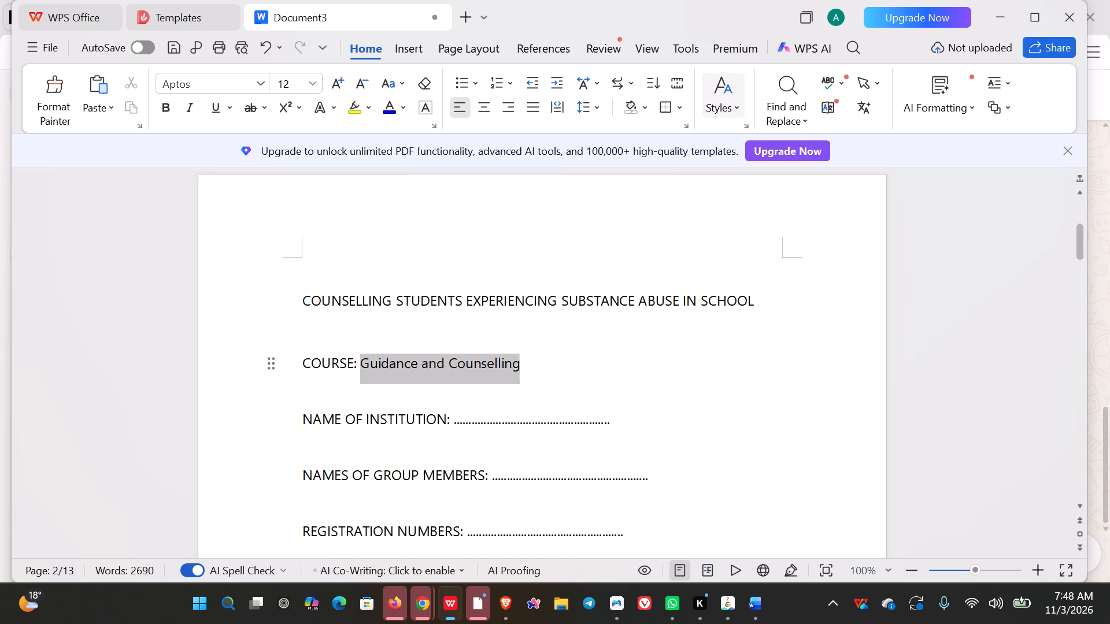
drag(523, 354, 526, 355)
key(ctrl+c)
scroll(526, 355, up, 5)
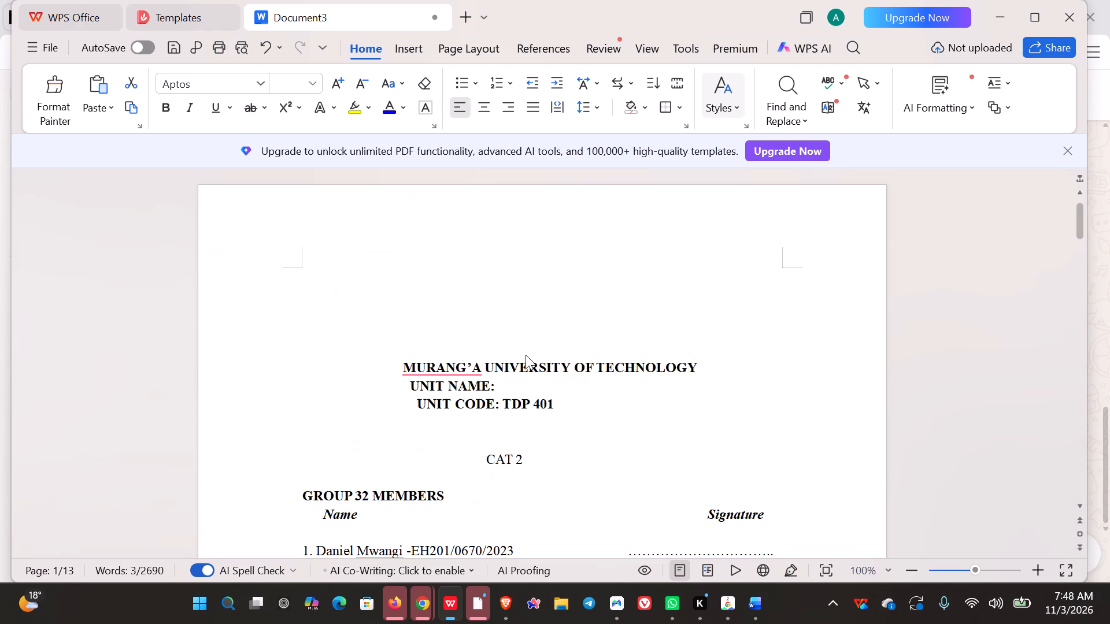
scroll(526, 355, up, 1)
click(504, 388)
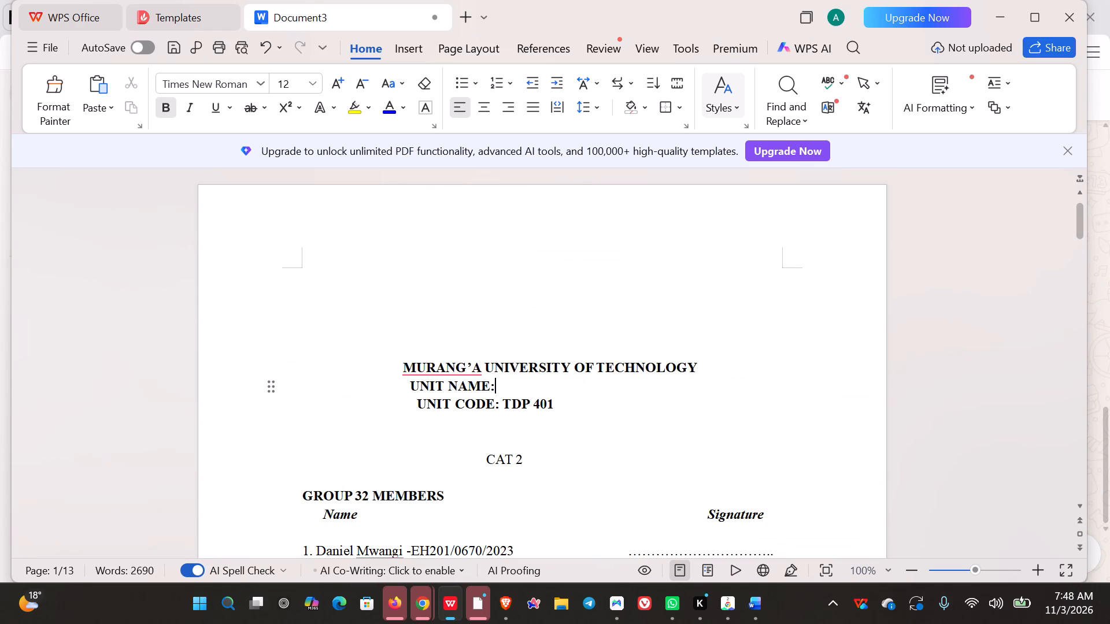
key(space)
key(ctrl+v)
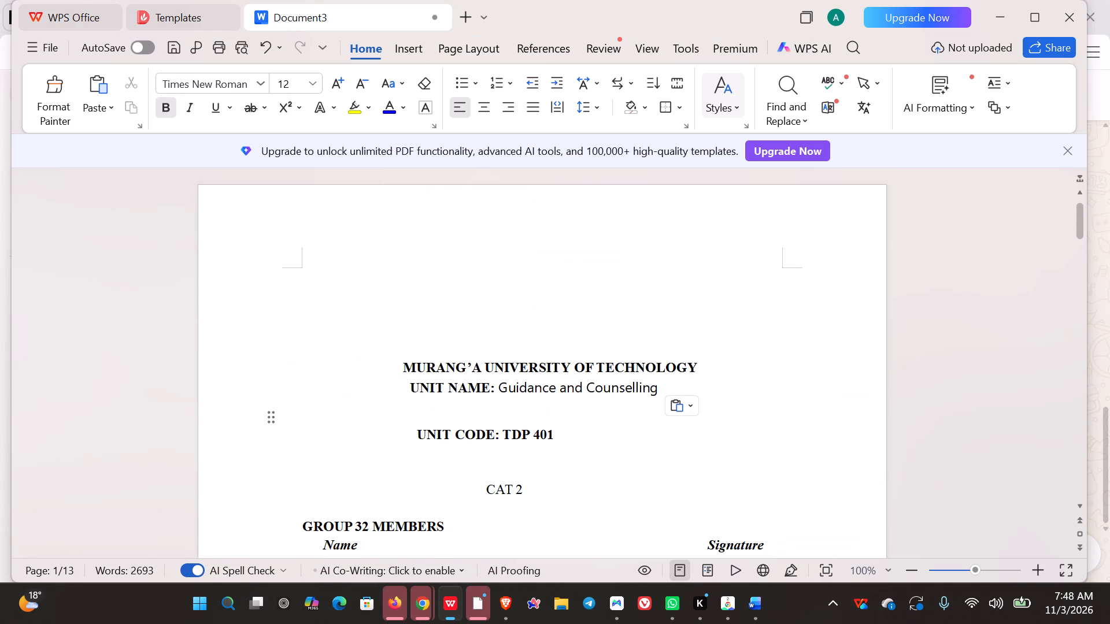
Ignore the spelling suggestion for "MURANG'A" in the university name on the title page.
scroll(493, 413, down, 1)
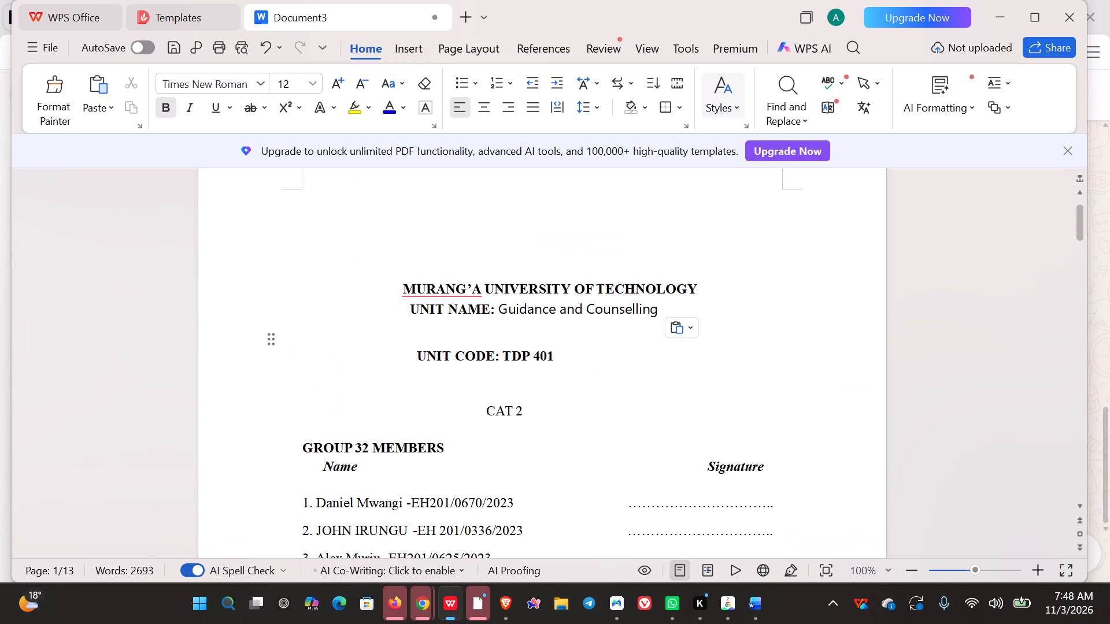
click(443, 283)
click(550, 410)
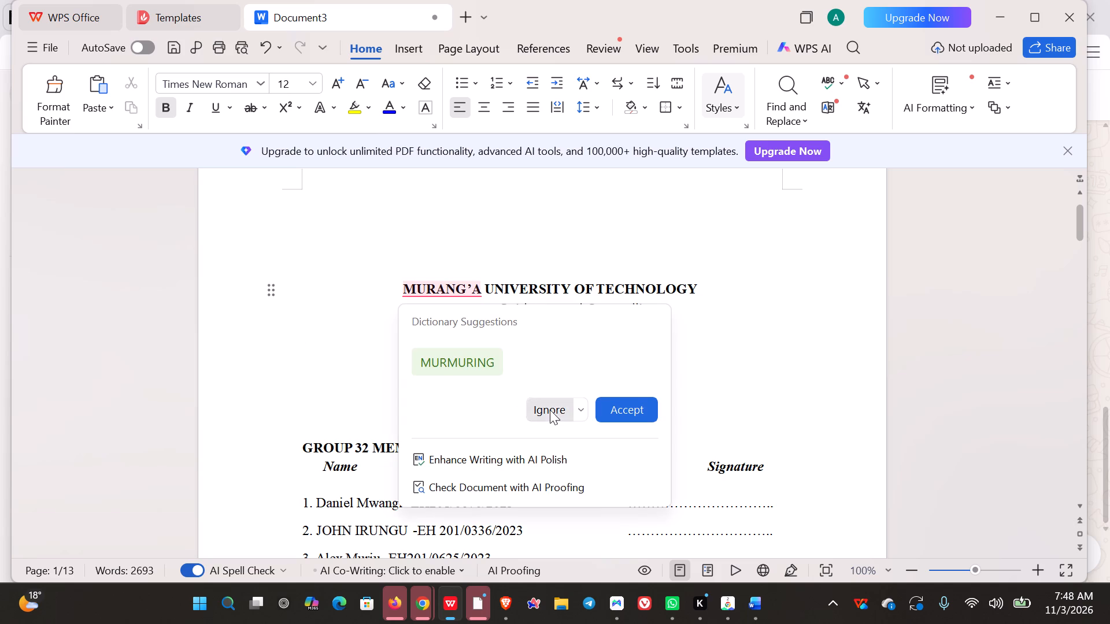
Compare the old cover details on page 2, from course to submission date, with the title page's member list.
scroll(564, 391, down, 3)
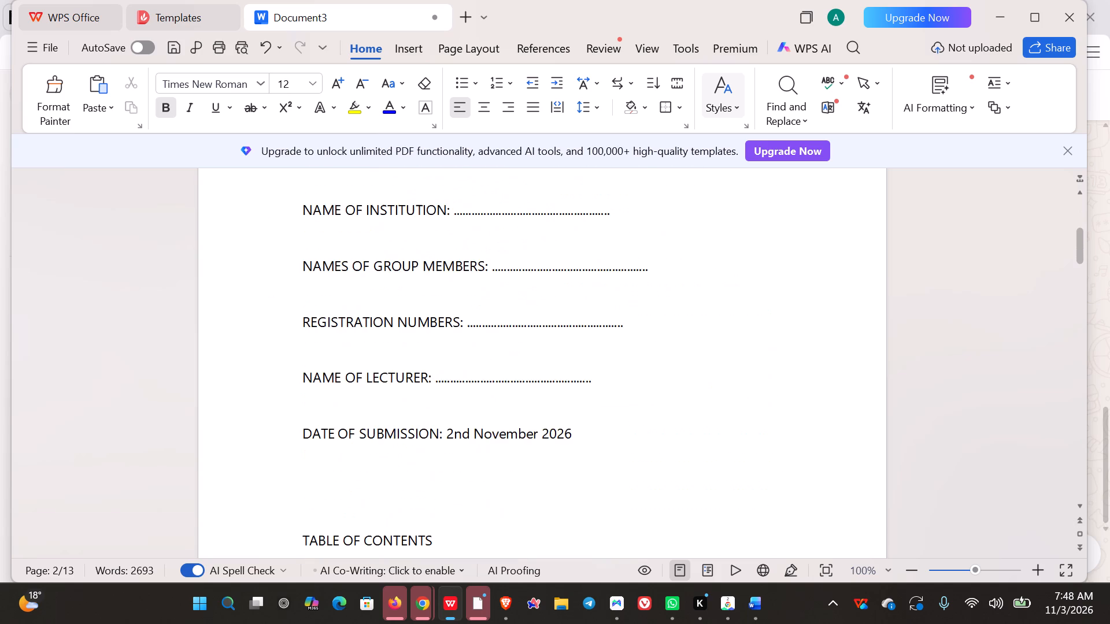
scroll(564, 391, up, 2)
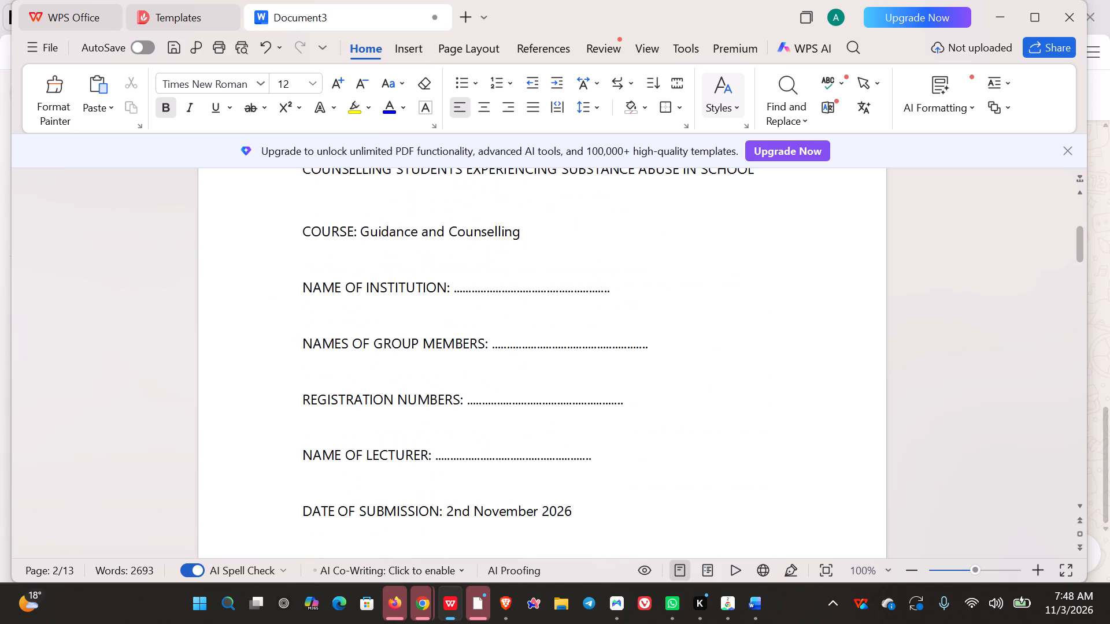
scroll(564, 391, down, 1)
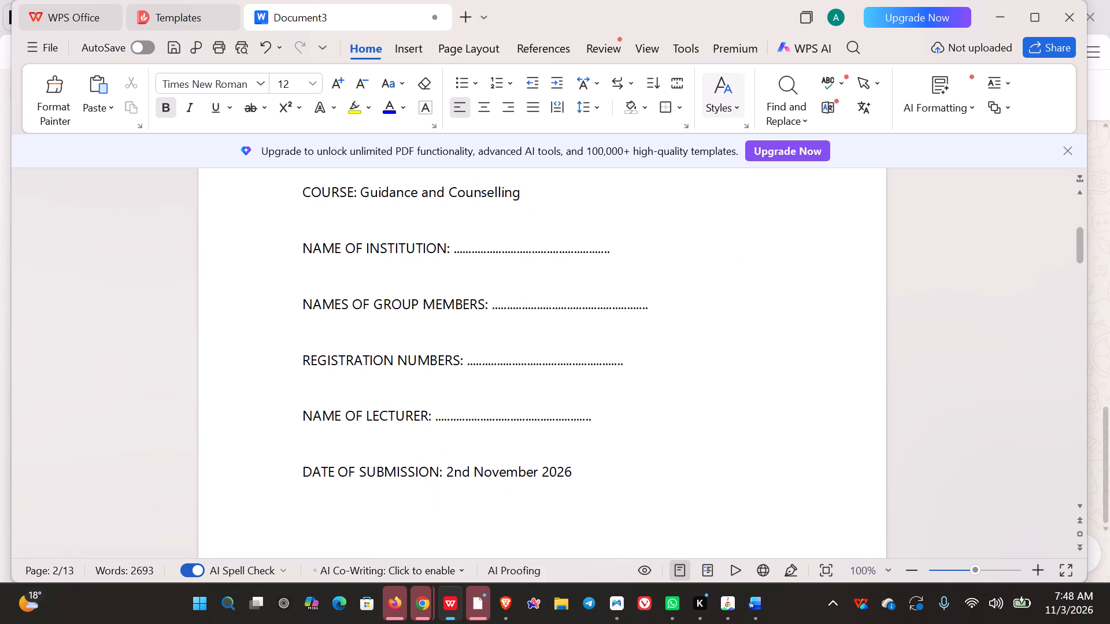
scroll(564, 391, up, 4)
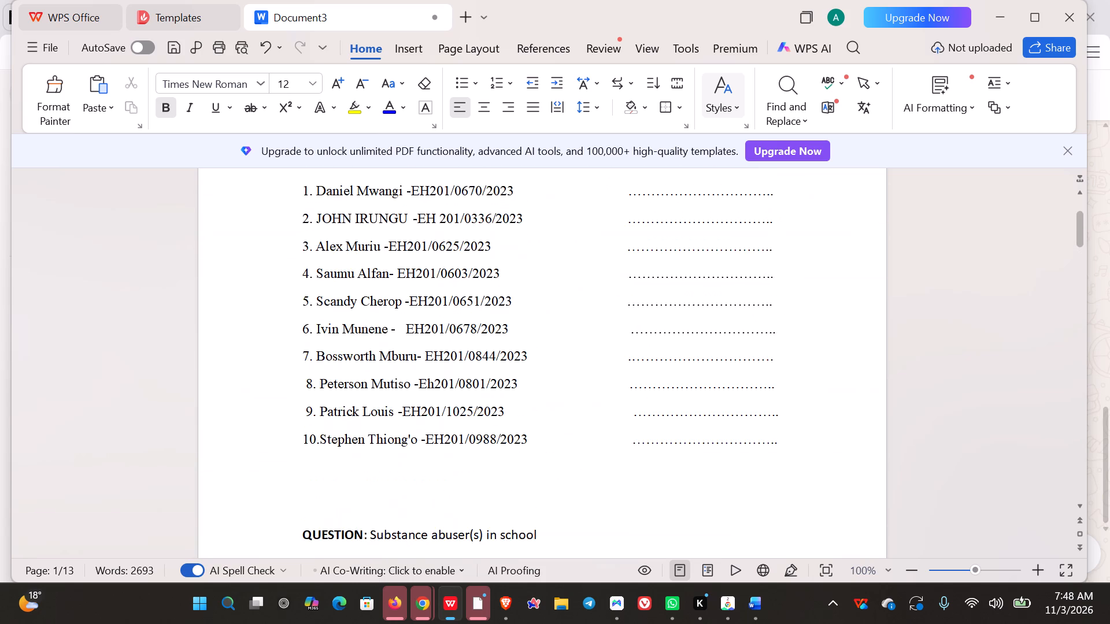
scroll(564, 391, up, 2)
scroll(564, 391, down, 1)
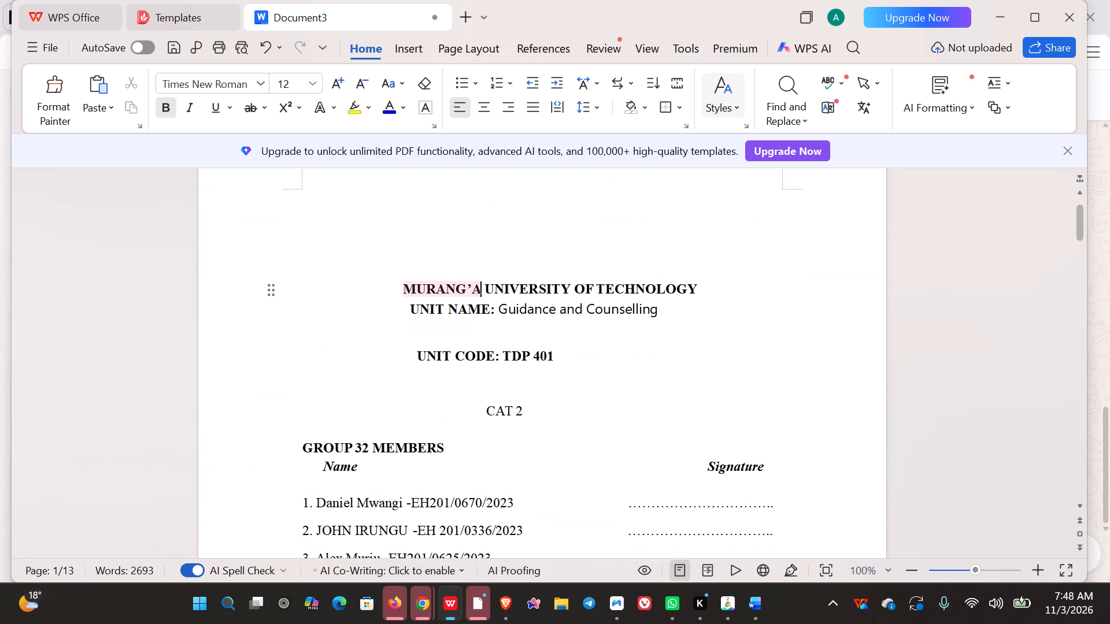
click(466, 383)
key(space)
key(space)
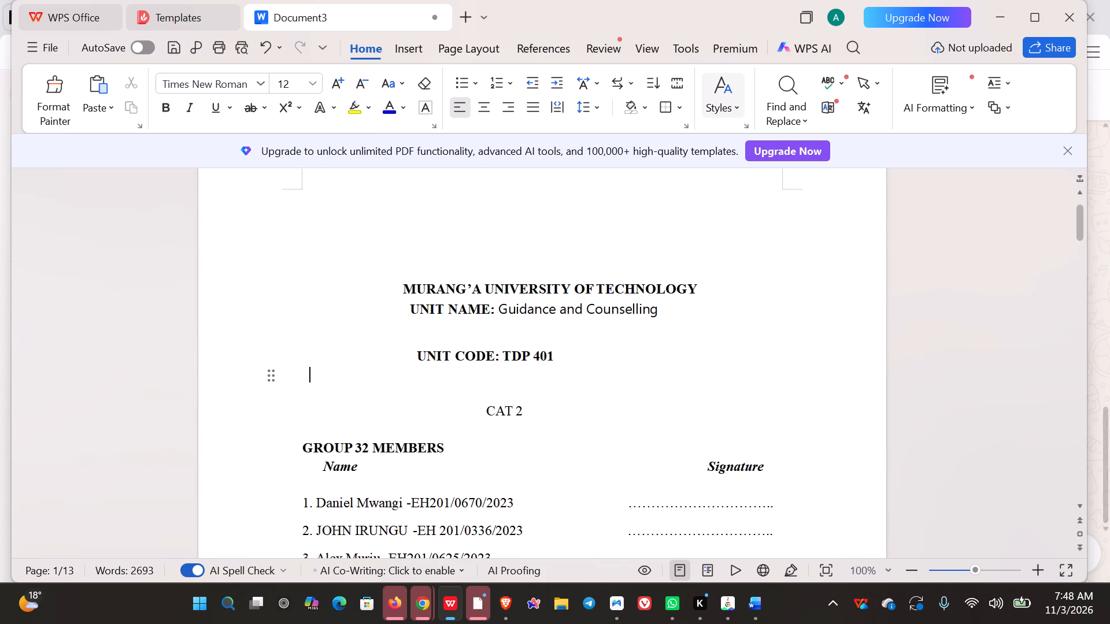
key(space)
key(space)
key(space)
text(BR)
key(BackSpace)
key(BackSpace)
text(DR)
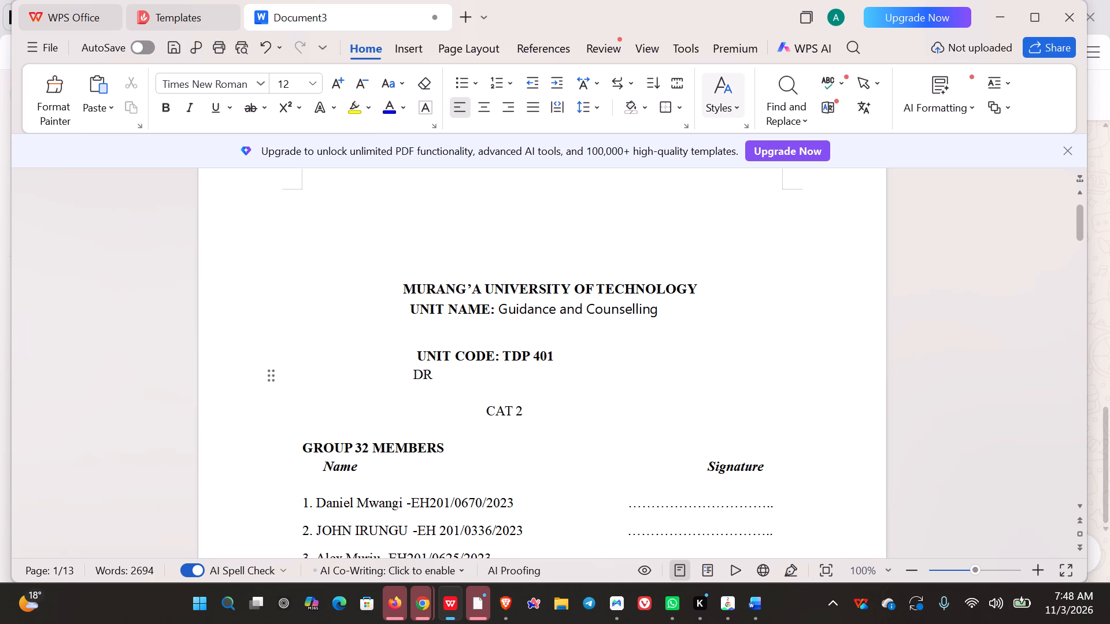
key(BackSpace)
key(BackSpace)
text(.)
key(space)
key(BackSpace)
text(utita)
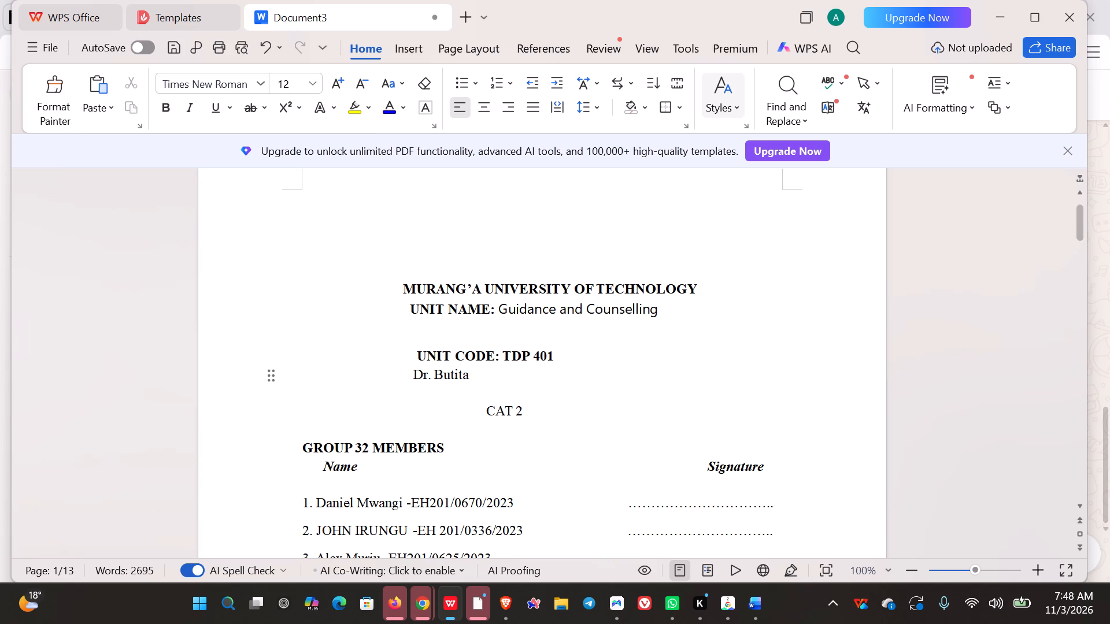
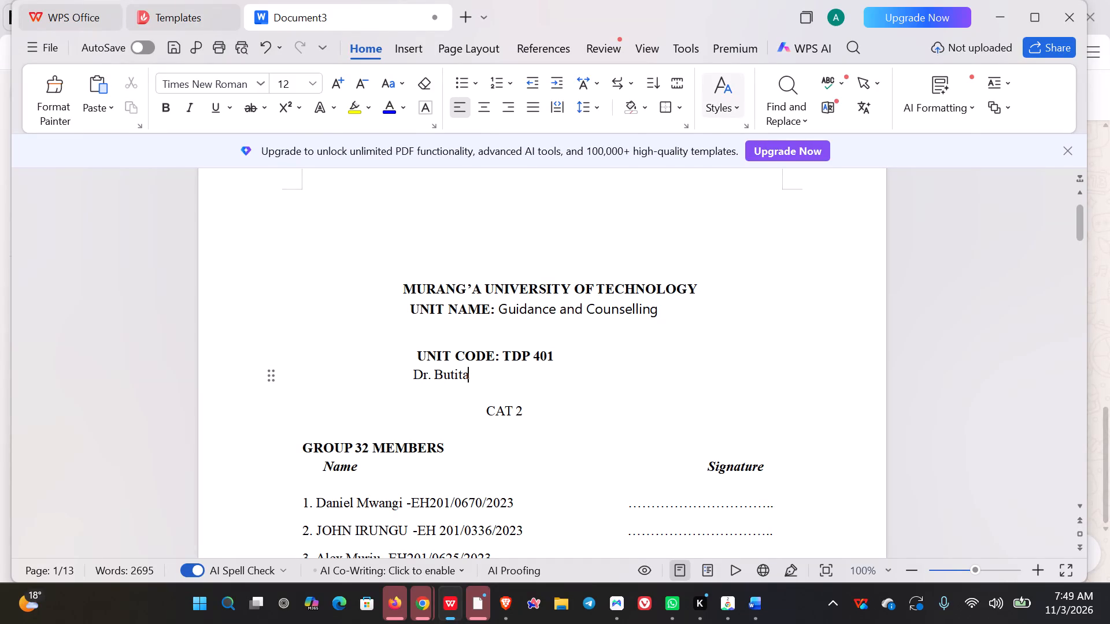
Correct the lecturer's name below the unit code on the title page, adding the initial F. and respelling the surname with "Mbu".
click(441, 370)
key(BackSpace)
key(period)
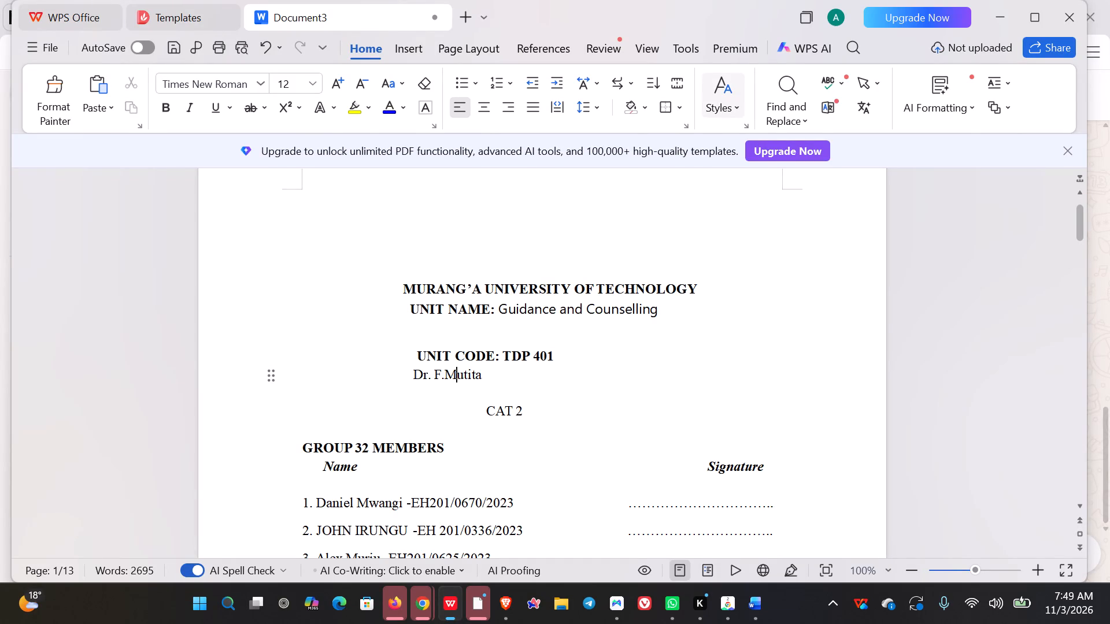
click(498, 377)
click(462, 377)
key(BackSpace)
key(b)
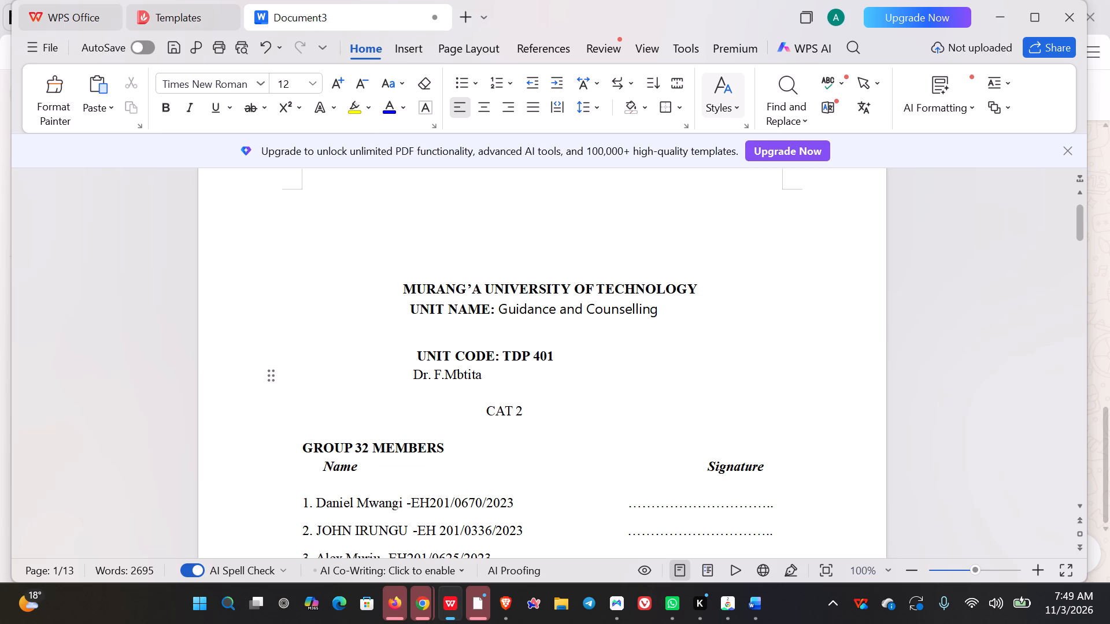
key(u)
click(495, 374)
Move the lecturer's name one line down on the title page and indent it with spaces to roughly centre it above "CAT 2".
click(413, 377)
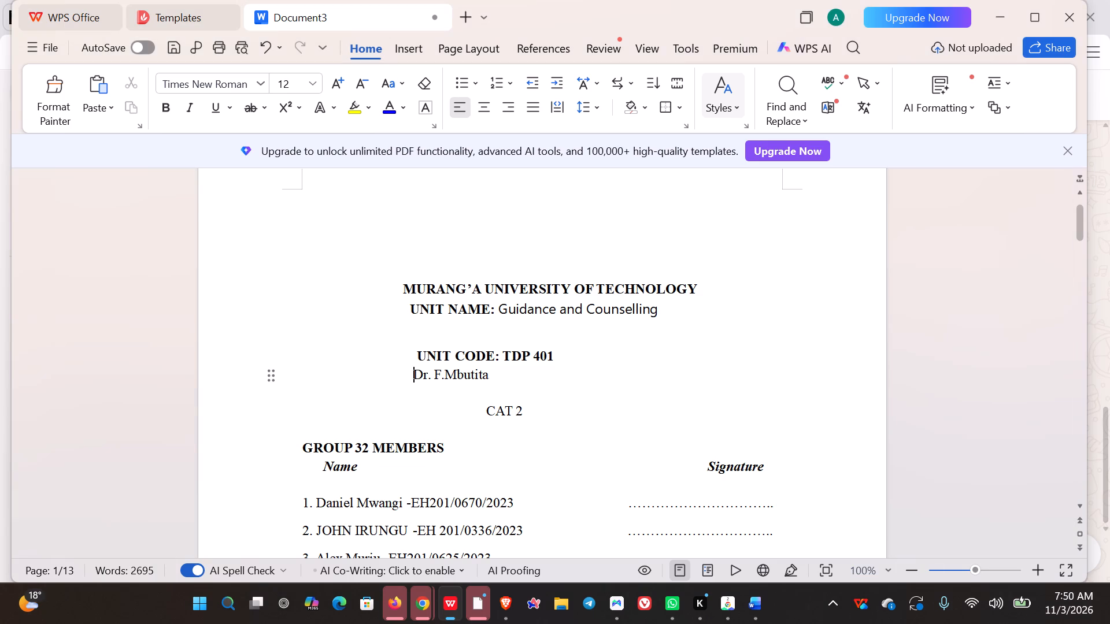
click(415, 375)
key(shift+Return)
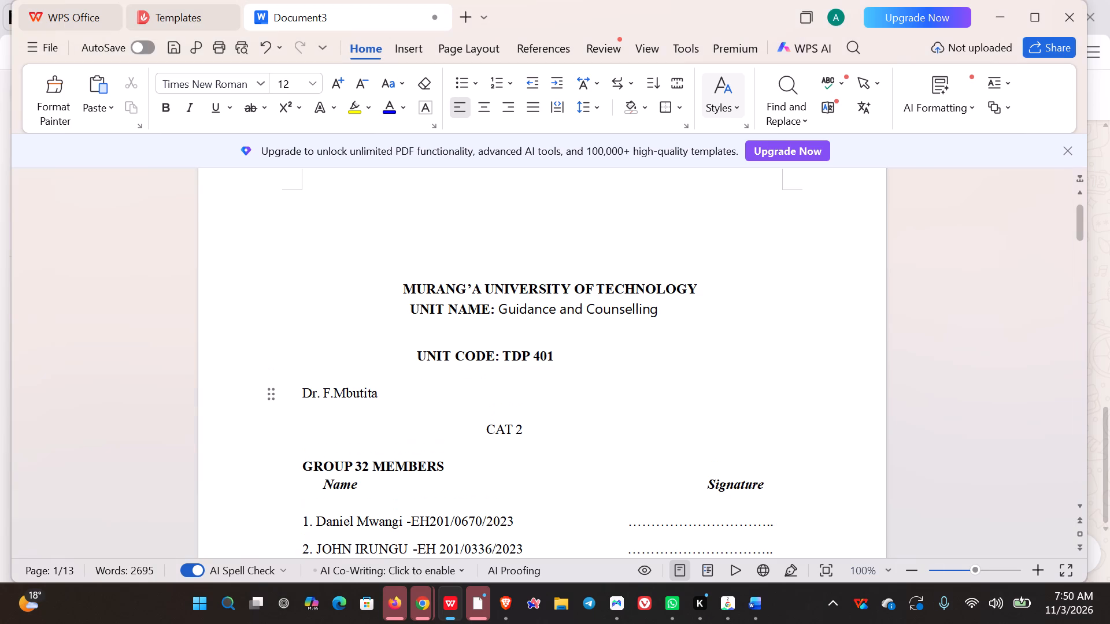
click(415, 375)
key(space)
click(299, 391)
key(space)
key(space)
key(space)
key(space)
key(space)
key(space)
key(space)
key(space)
key(space)
key(space)
key(space)
key(space)
key(space)
key(space)
key(space)
key(space)
key(space)
key(space)
key(space)
key(space)
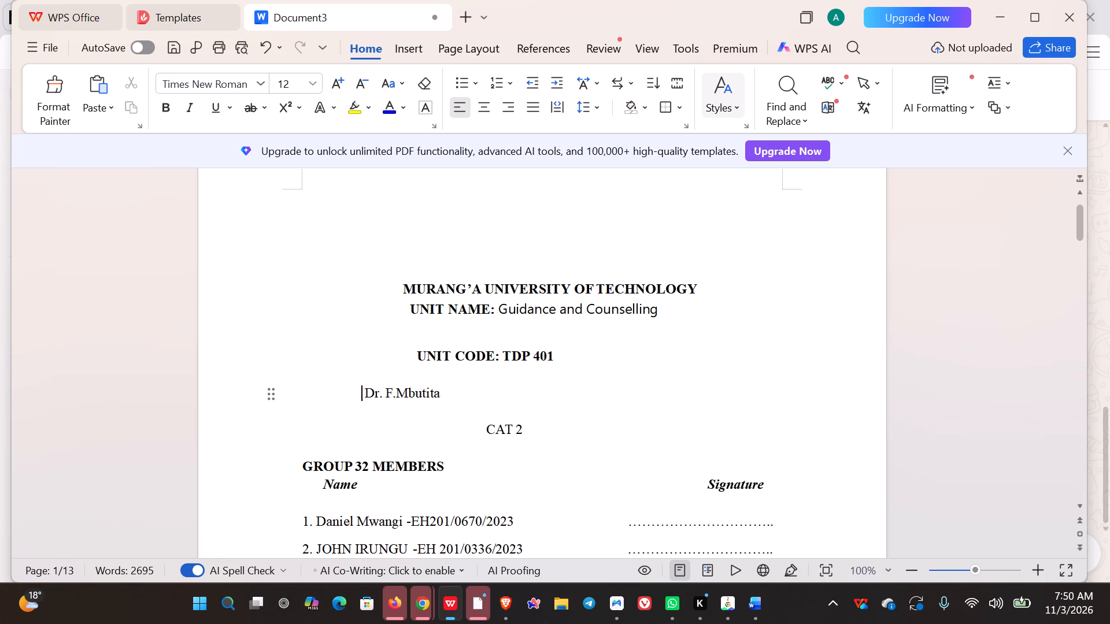
key(space)
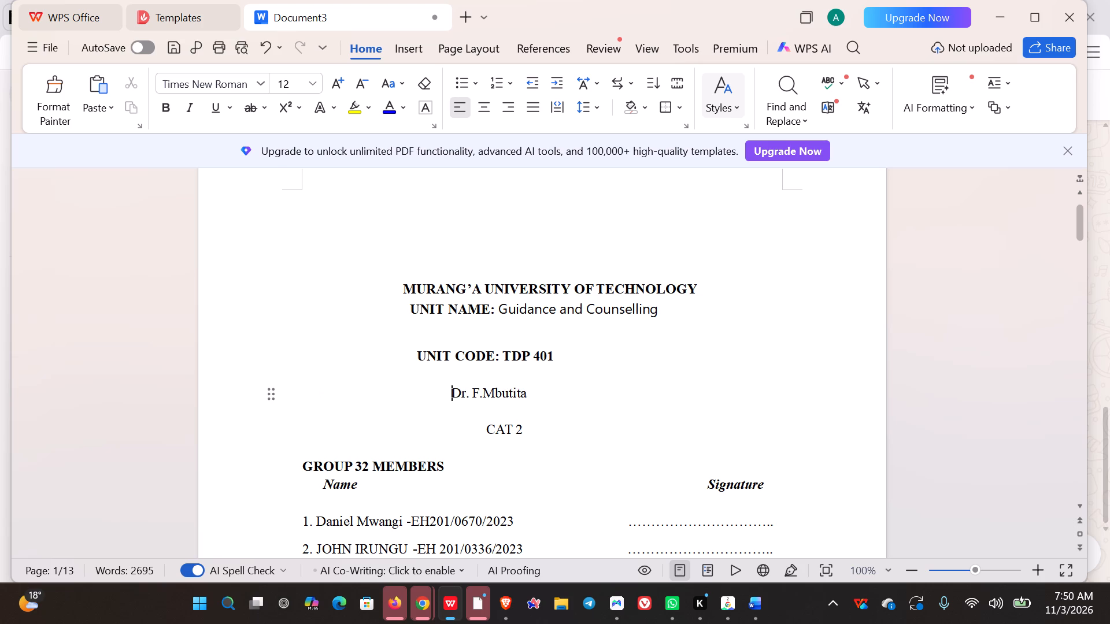
key(space)
key(space)
click(504, 384)
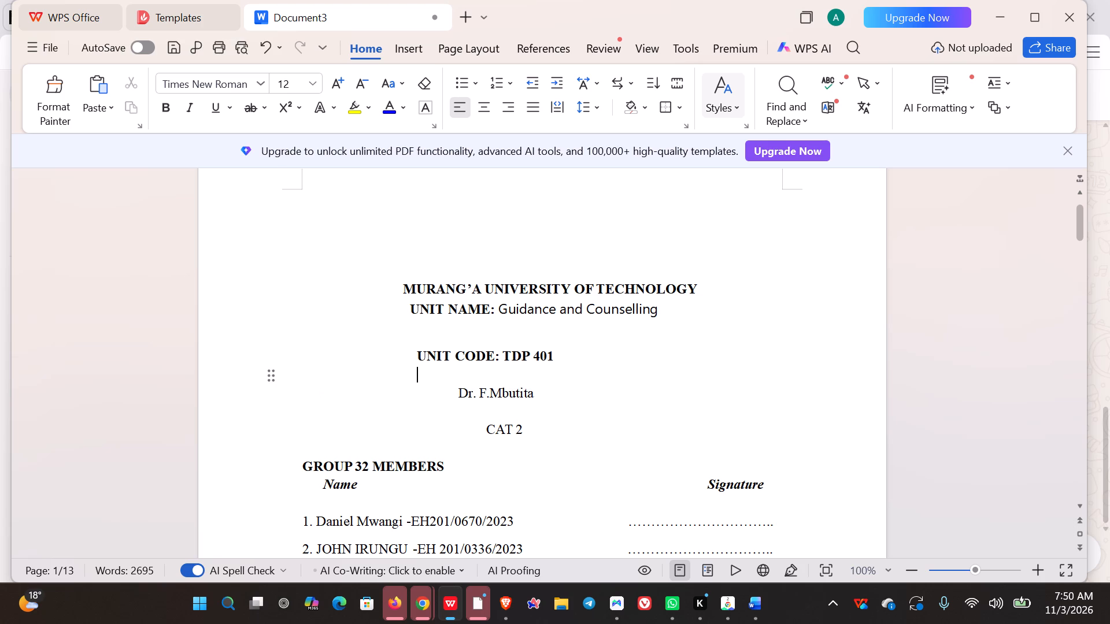
click(505, 384)
click(507, 389)
Delete the old cover details on page 2, from COURSE to DATE OF SUBMISSION, and the empty lines left beneath the title.
scroll(521, 418, down, 2)
scroll(521, 418, up, 1)
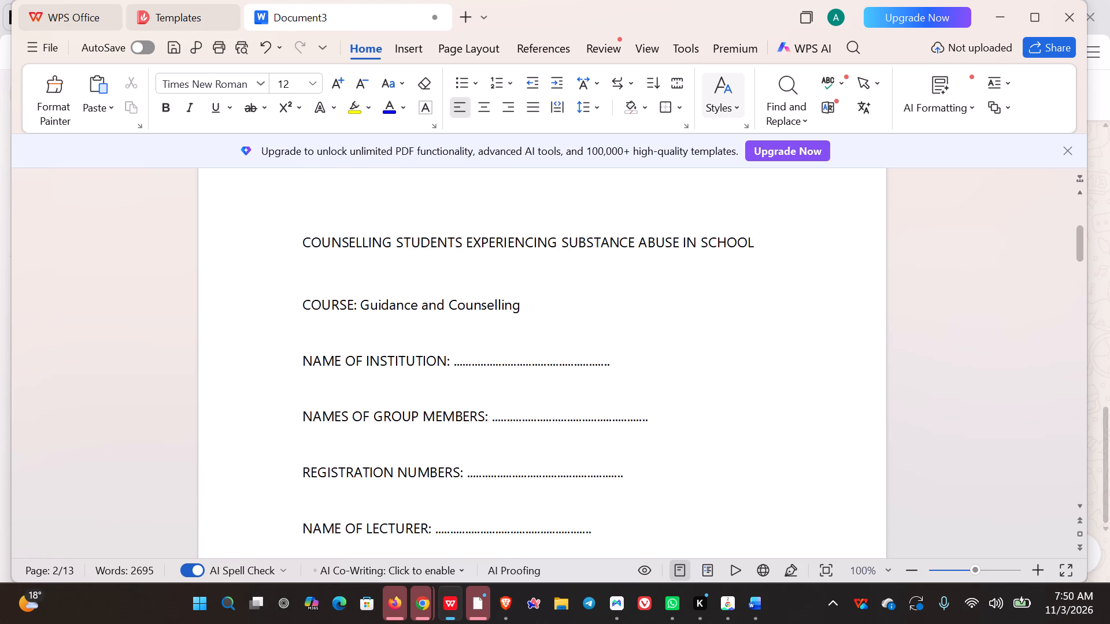
scroll(521, 418, down, 2)
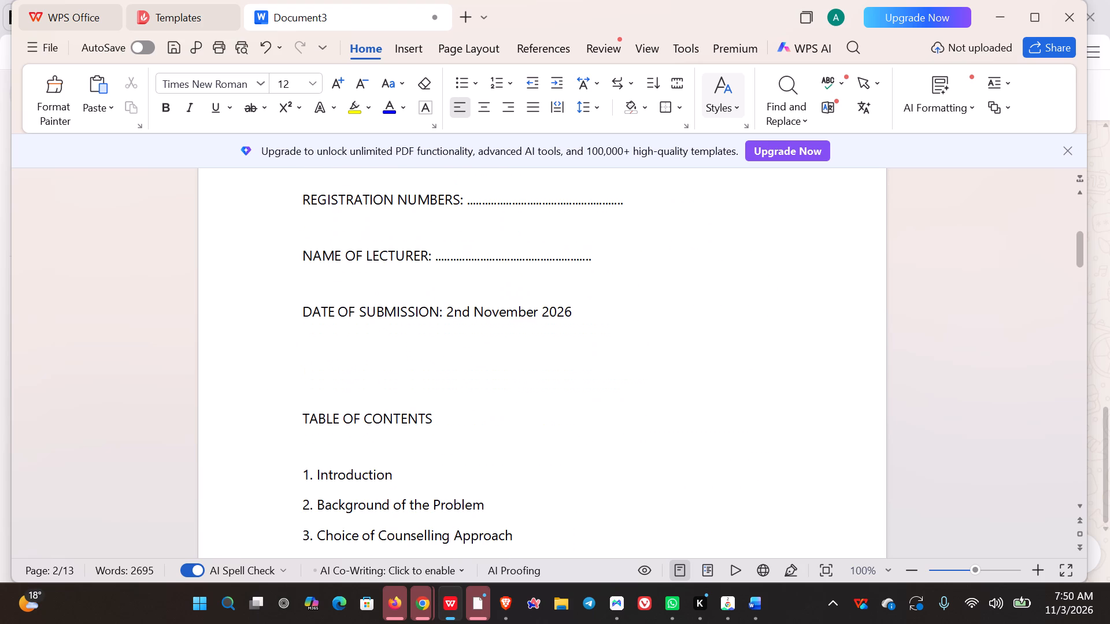
scroll(521, 418, down, 1)
scroll(521, 418, up, 1)
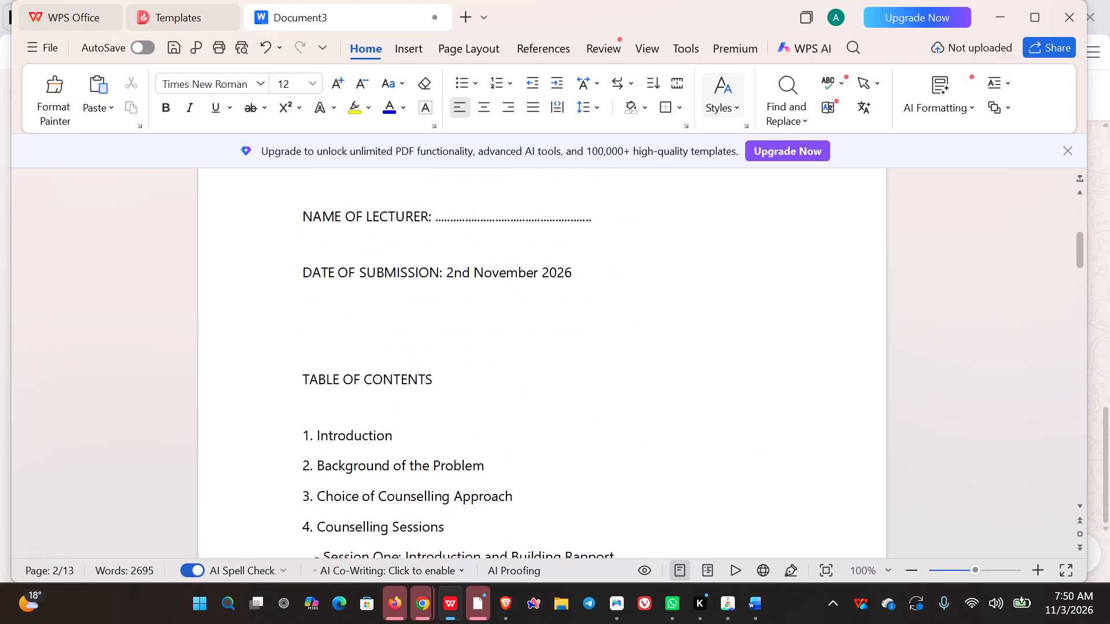
scroll(521, 418, up, 2)
scroll(352, 454, down, 1)
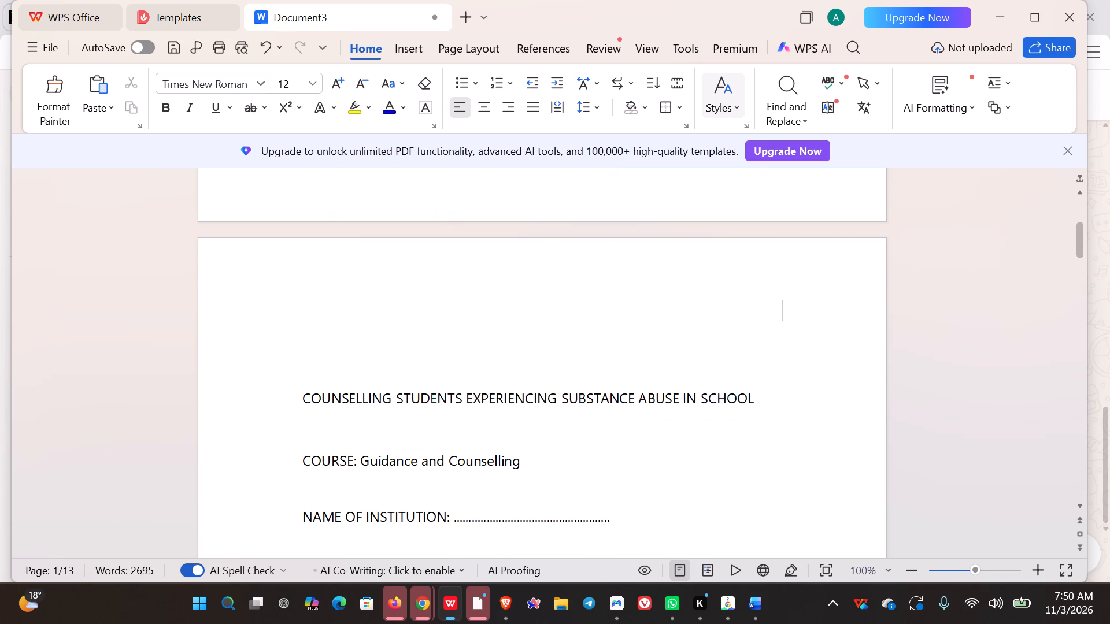
scroll(325, 439, down, 1)
drag(299, 374, 499, 424)
scroll(423, 439, down, 1)
scroll(497, 441, down, 1)
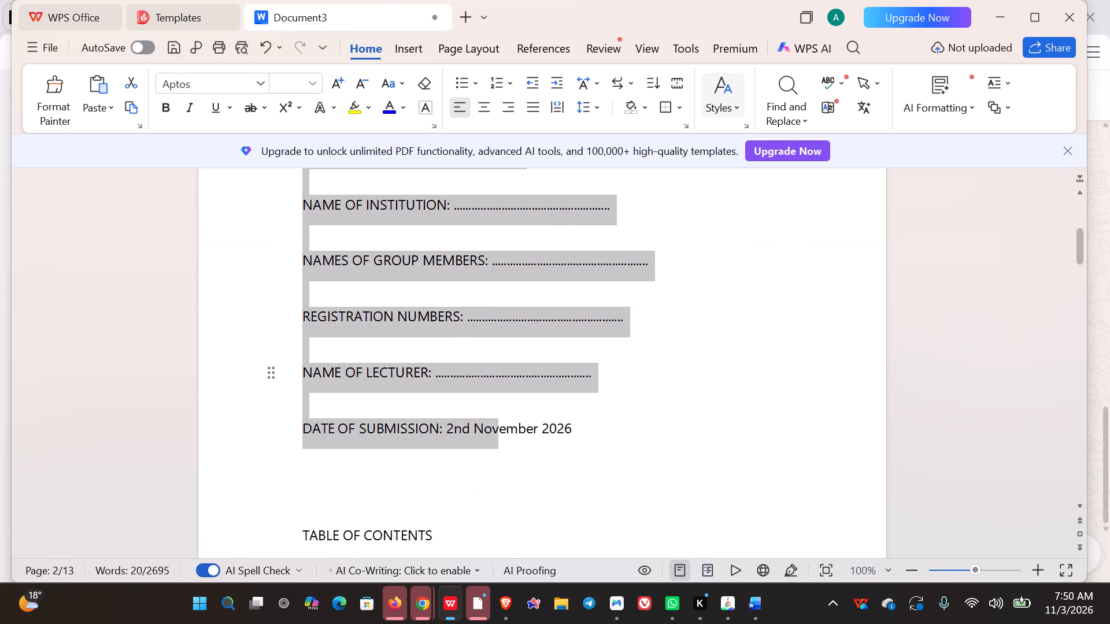
drag(499, 424, 585, 440)
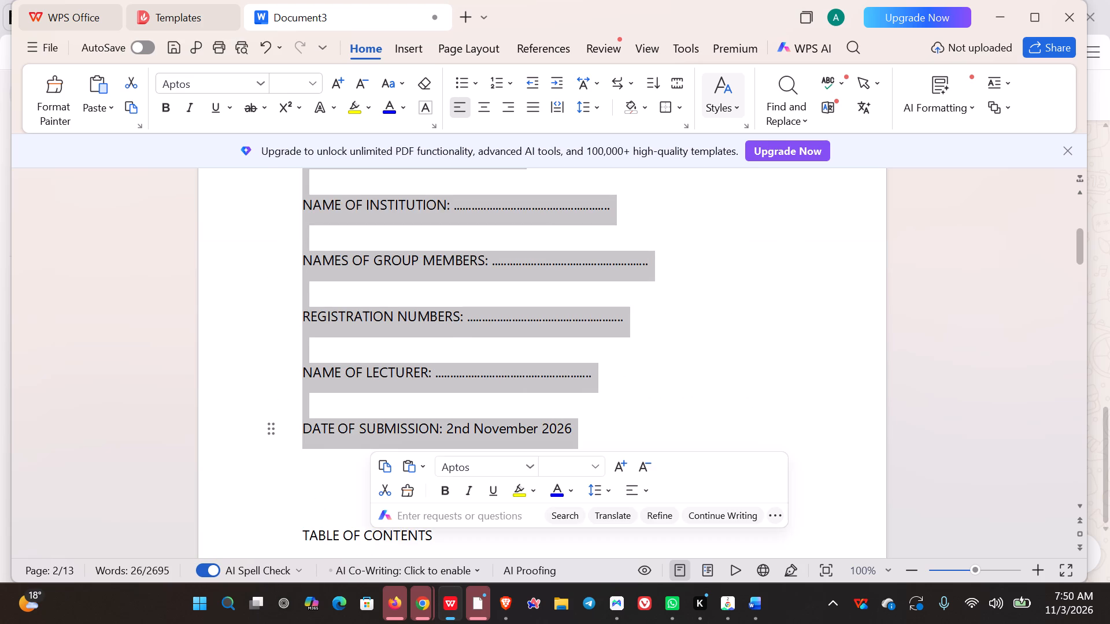
key(space)
scroll(560, 413, up, 1)
key(BackSpace)
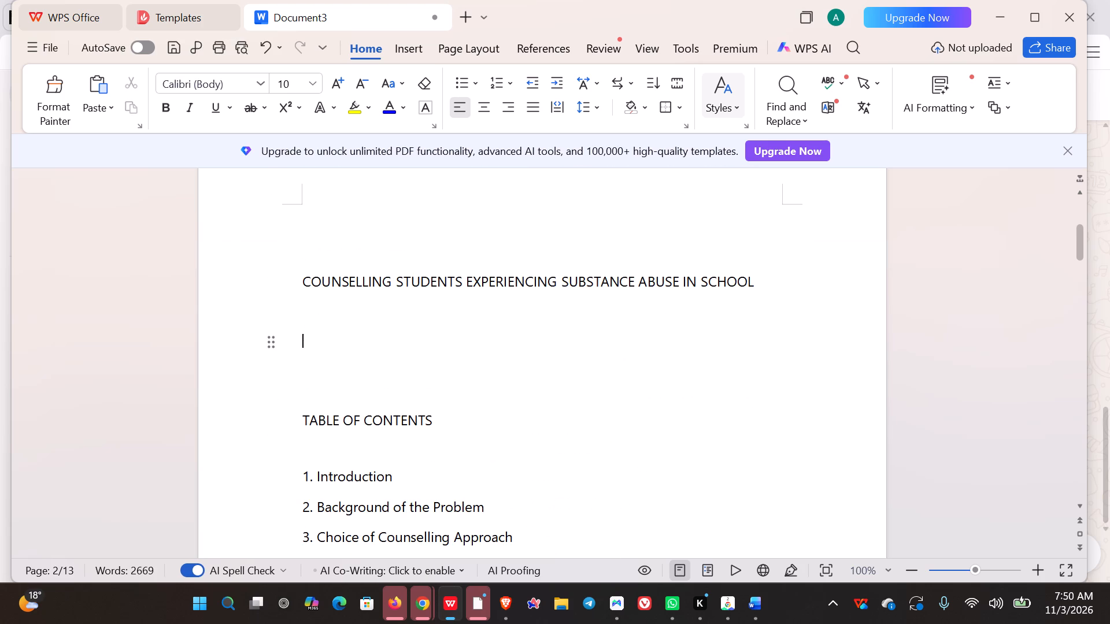
key(BackSpace)
key(BackSpace)
key(BackSpace)
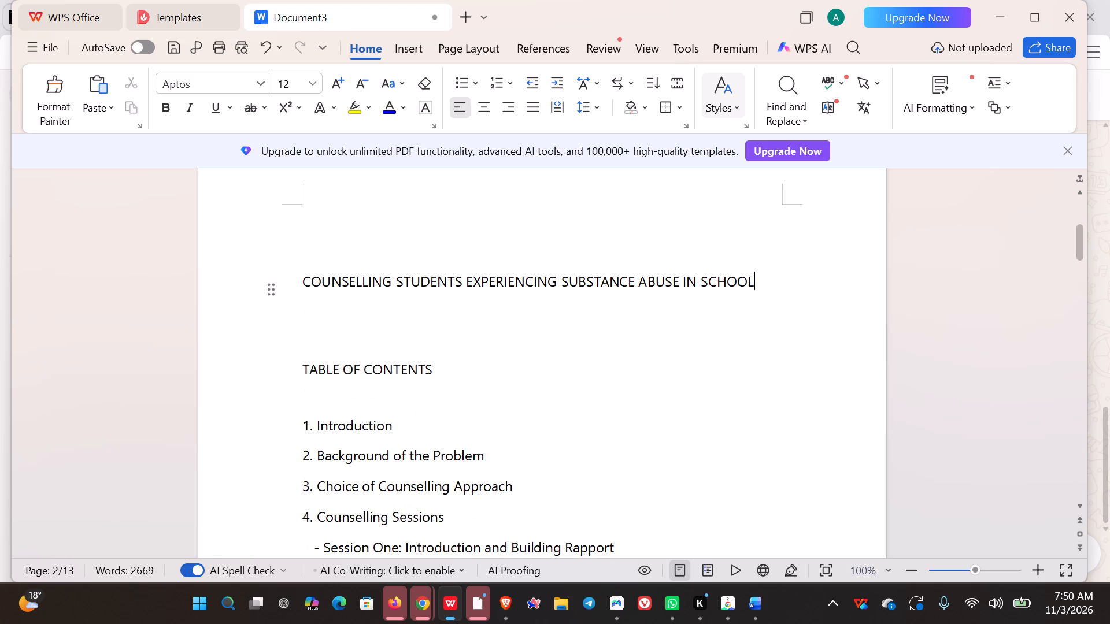
Make the title "COUNSELLING STUDENTS EXPERIENCING SUBSTANCE ABUSE IN SCHOOL" on page 2 bold.
triple_click(476, 281)
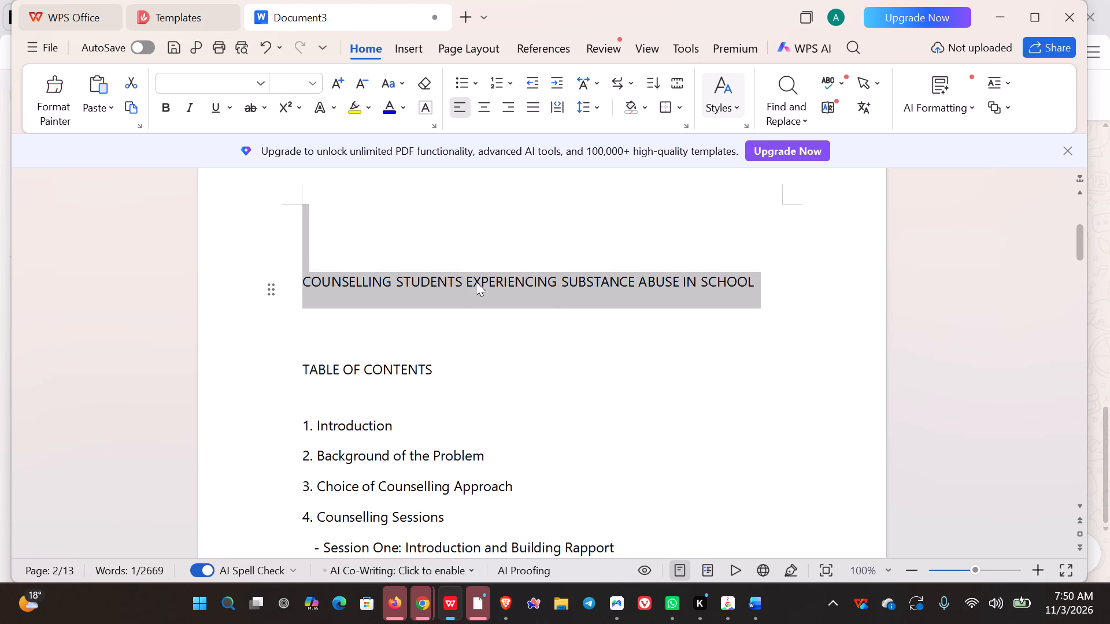
click(476, 281)
triple_click(327, 285)
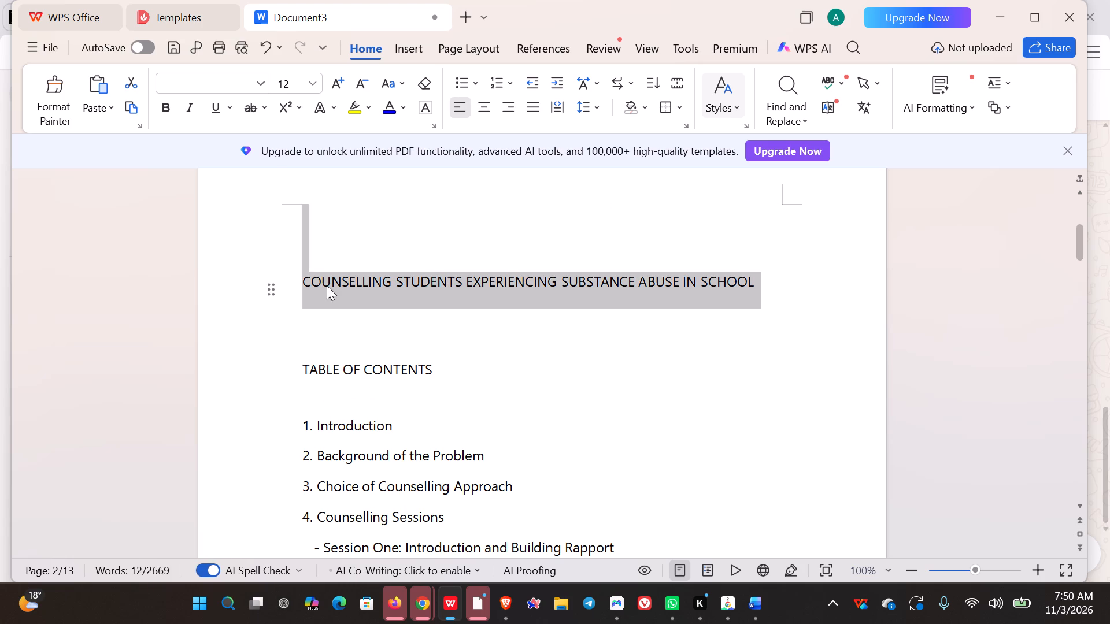
click(626, 347)
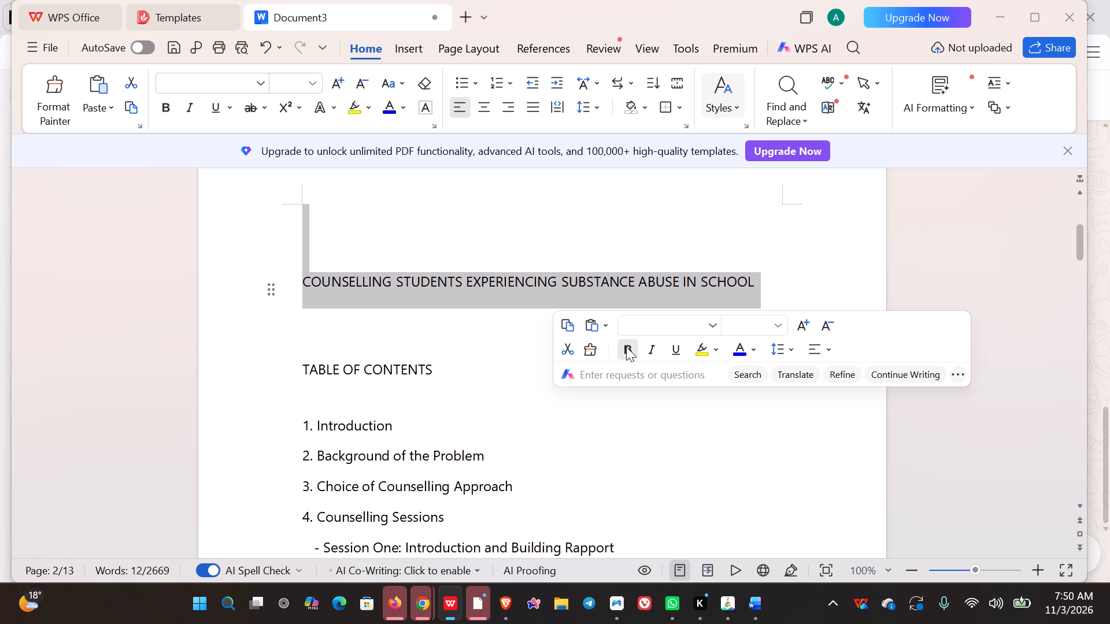
click(491, 284)
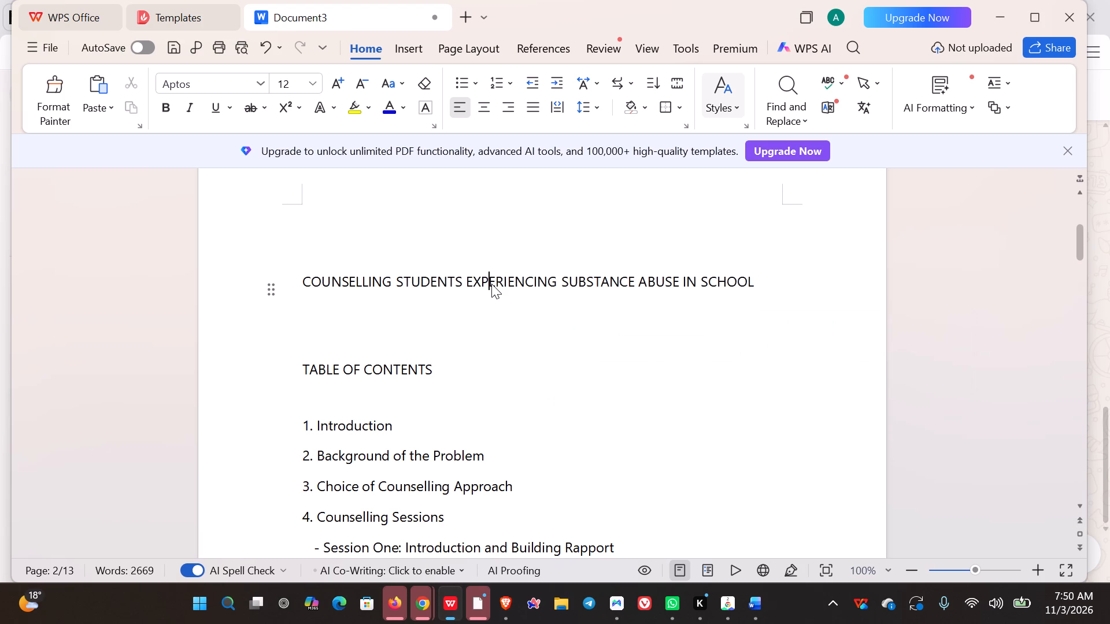
triple_click(497, 282)
click(497, 282)
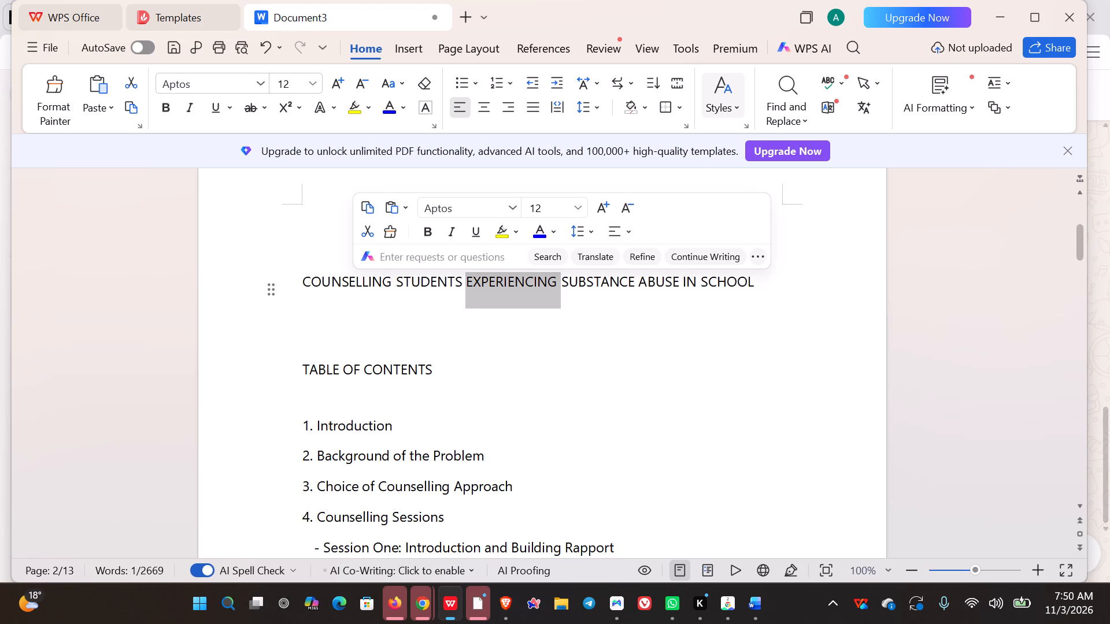
triple_click(497, 282)
click(497, 282)
double_click(497, 282)
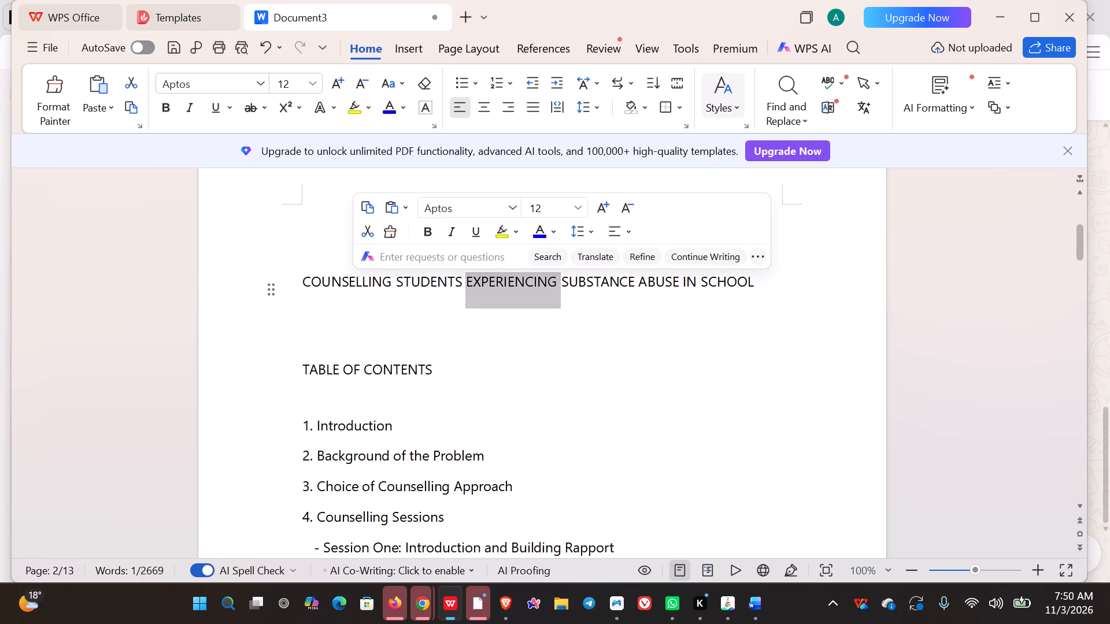
double_click(497, 282)
triple_click(497, 282)
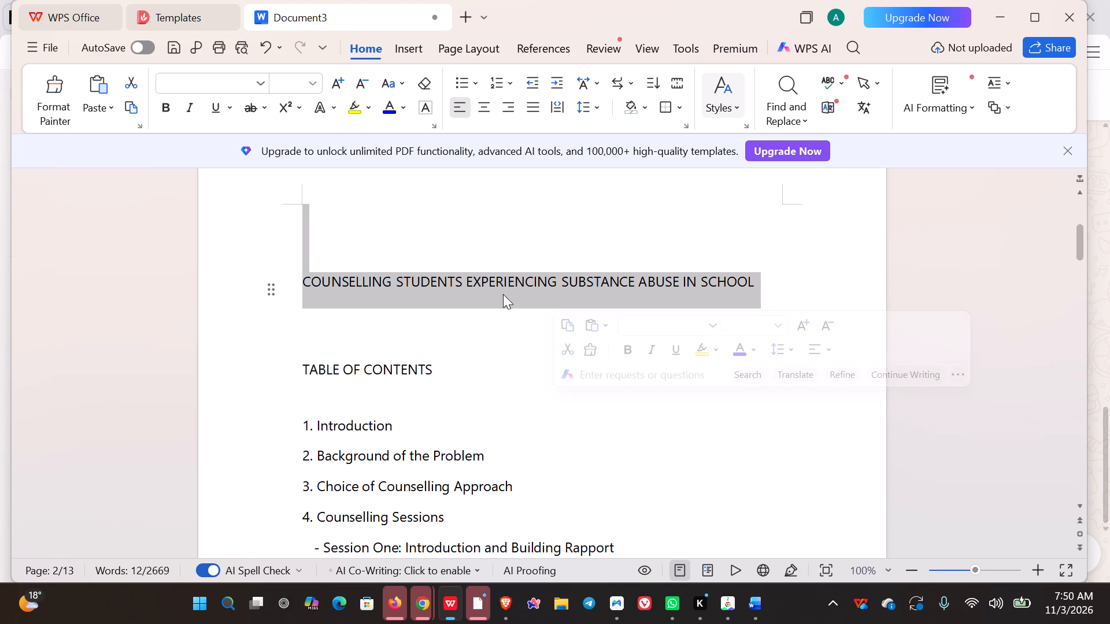
click(623, 347)
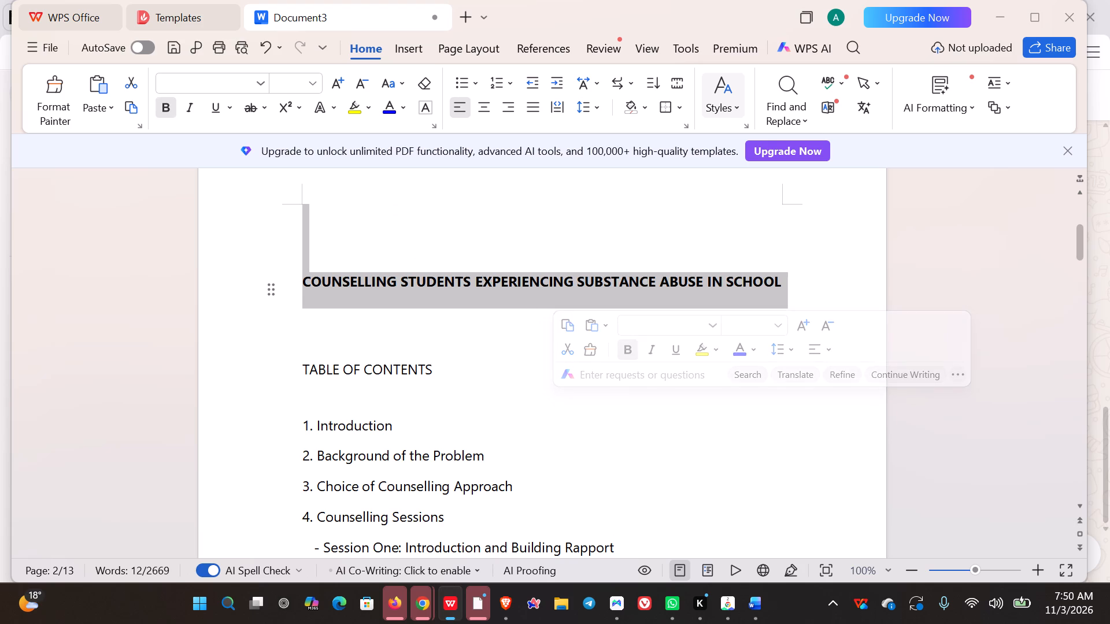
click(499, 310)
Reduce the gap between the page 2 title and "TABLE OF CONTENTS" to a single line break.
click(308, 365)
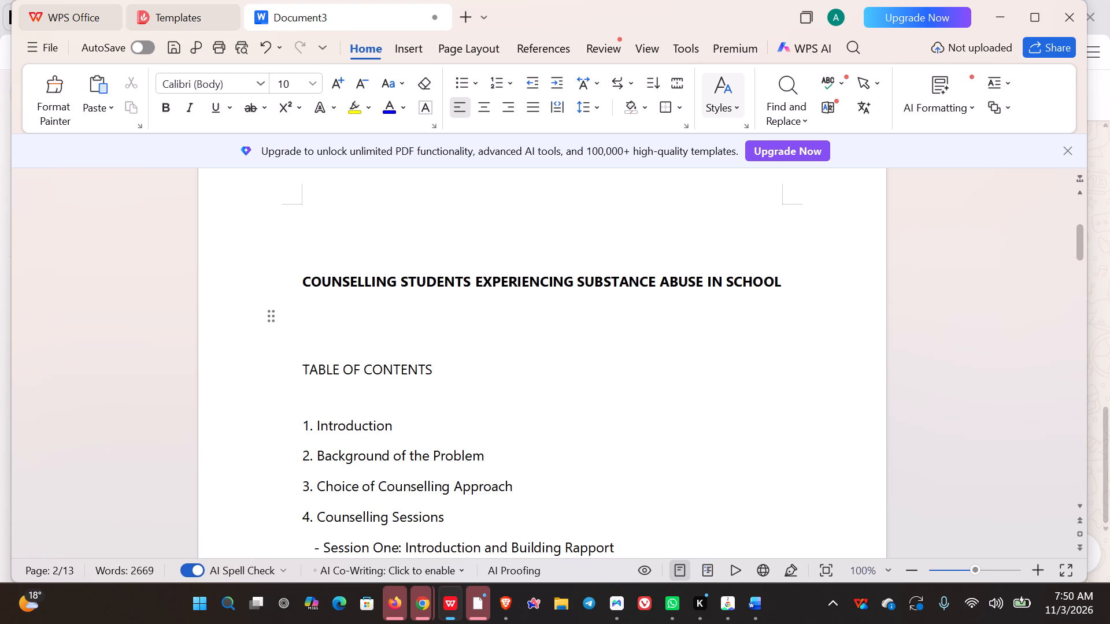
click(305, 367)
key(BackSpace)
key(BackSpace)
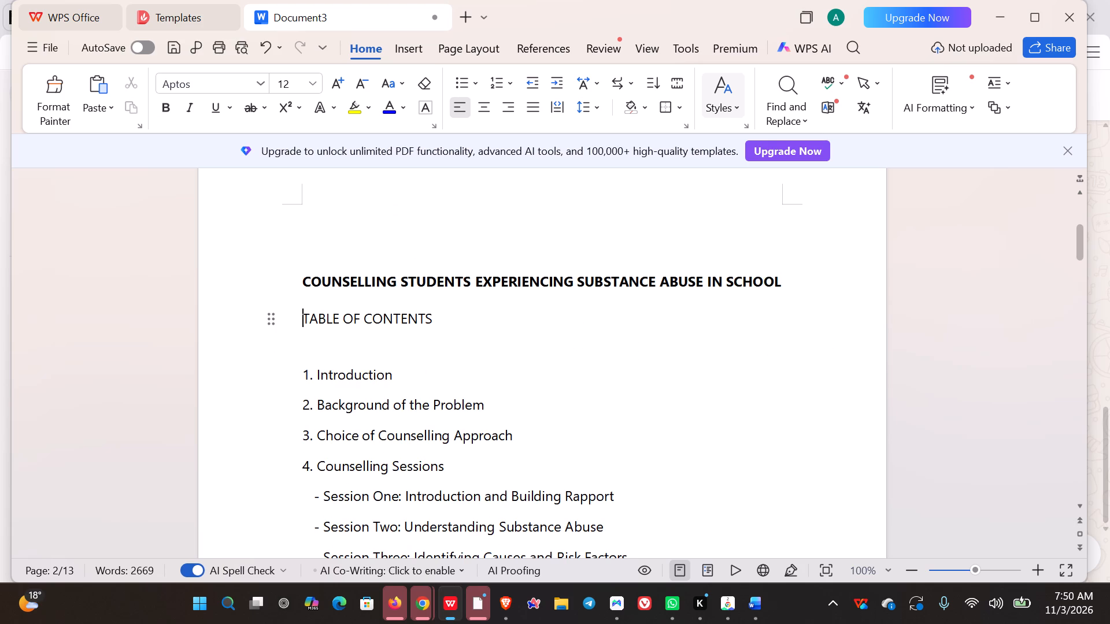
key(shift+Return)
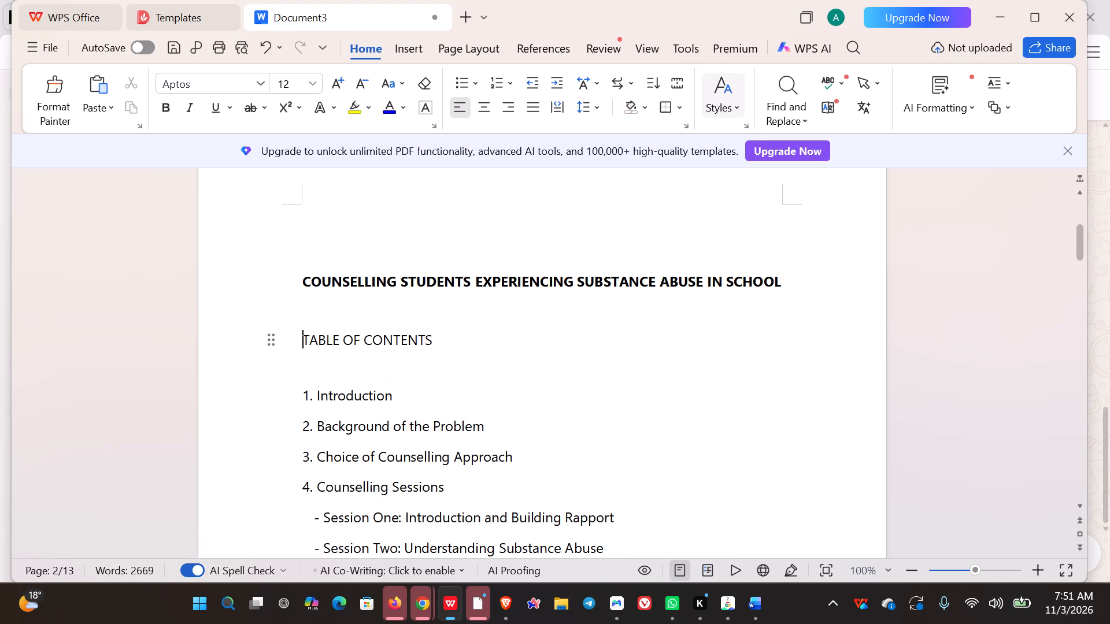
Italicise the "TABLE OF CONTENTS" heading on page 2.
drag(304, 340, 430, 341)
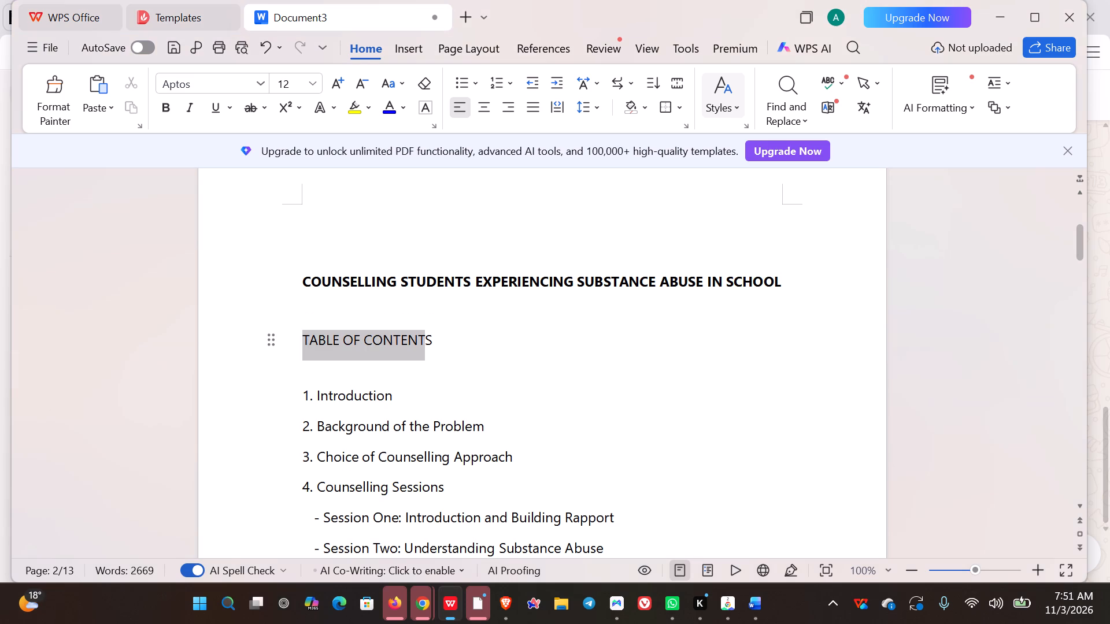
drag(430, 341, 454, 339)
click(327, 293)
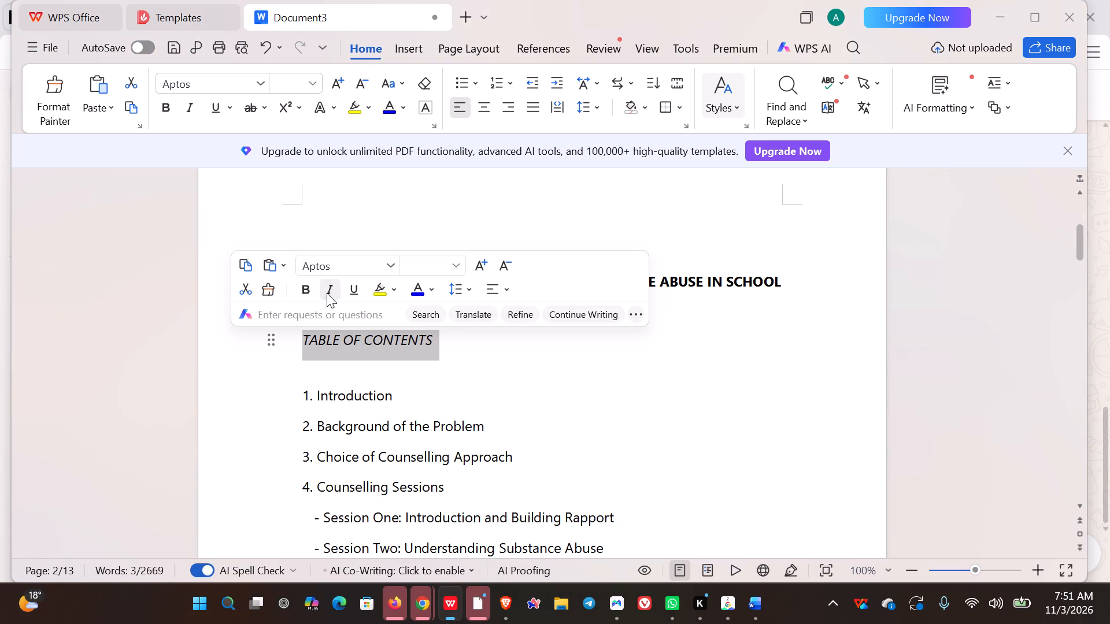
Retype the italic heading above the contents list on page 2 in sentence case as "Table of contents".
click(434, 372)
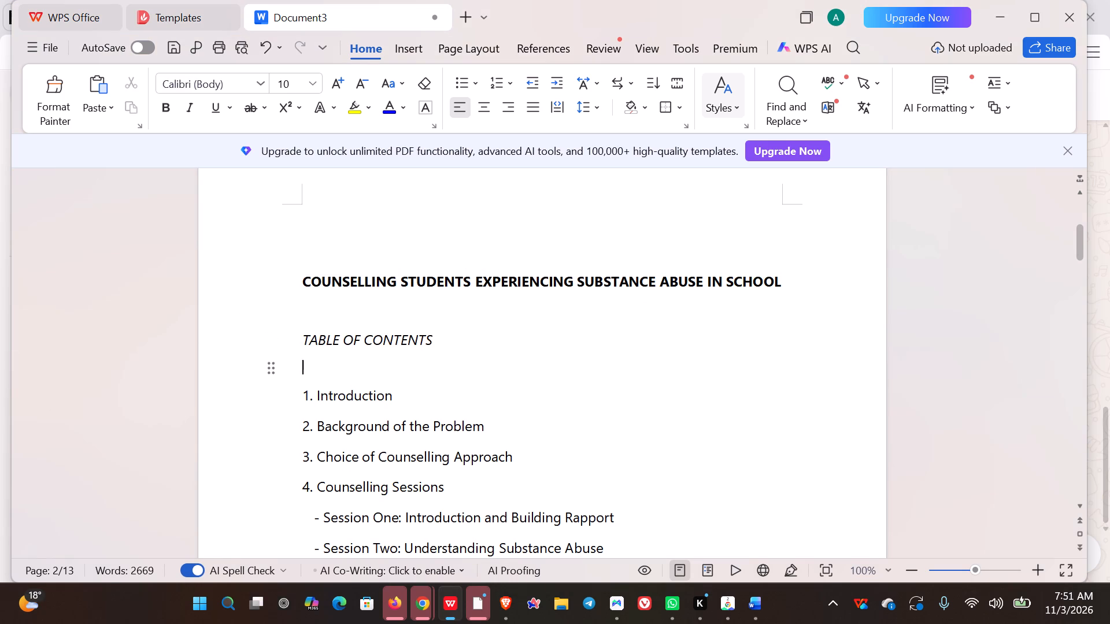
click(450, 335)
key(BackSpace)
key(BackSpace)
key(BackSpace)
key(BackSpace)
key(BackSpace)
key(BackSpace)
key(BackSpace)
key(BackSpace)
key(BackSpace)
key(BackSpace)
key(BackSpace)
key(BackSpace)
key(BackSpace)
key(BackSpace)
key(BackSpace)
key(BackSpace)
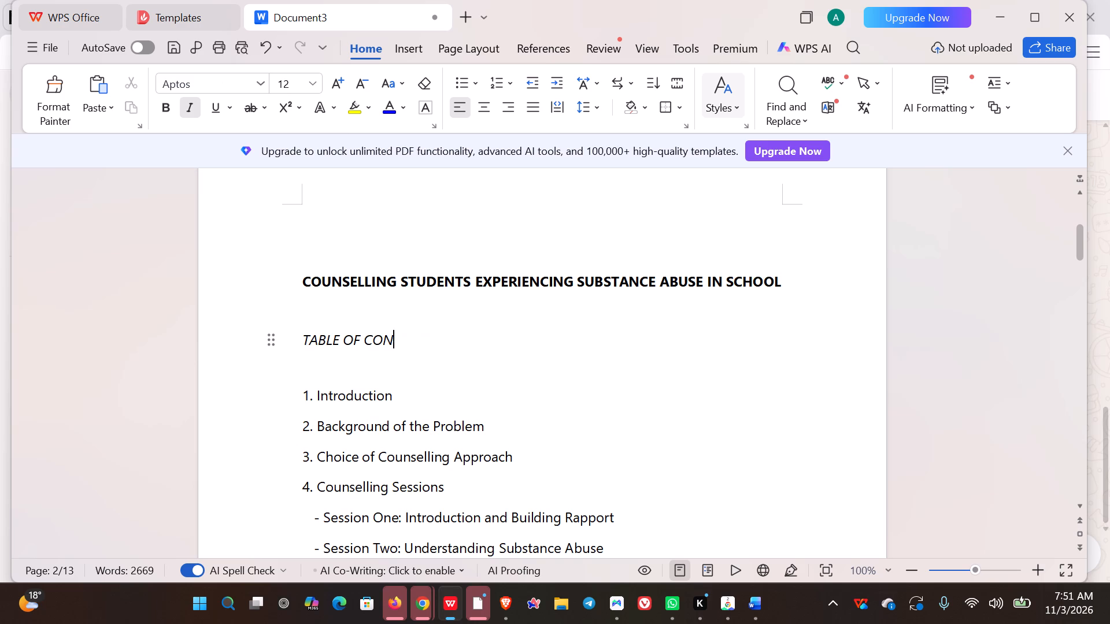
text(able of content)
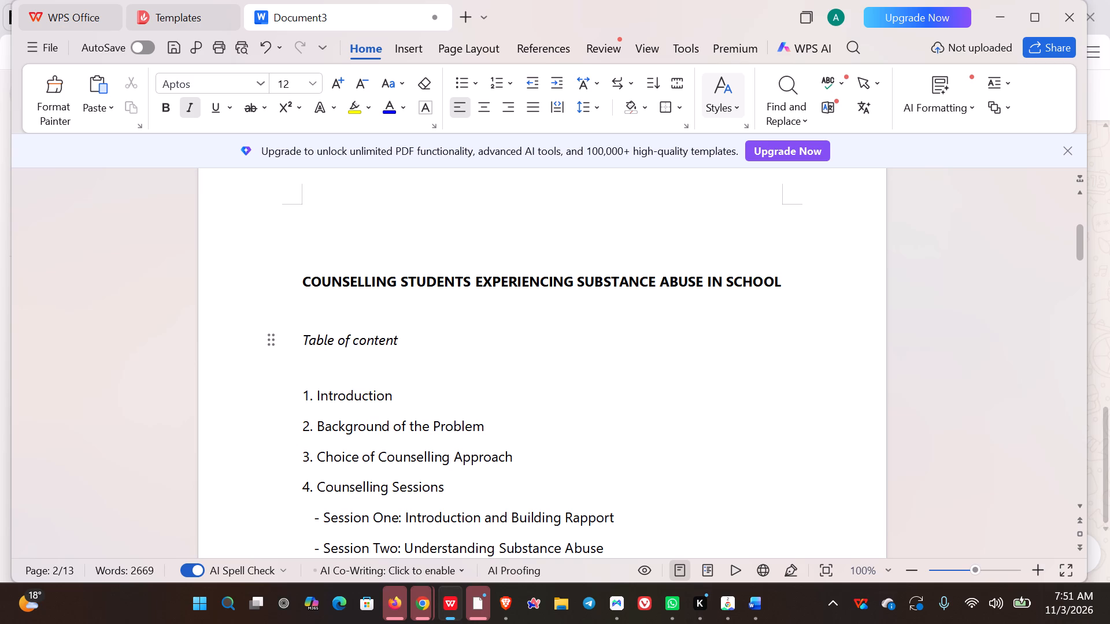
key(s)
Set the text of the whole document to Times New Roman, size 12.
scroll(450, 335, down, 1)
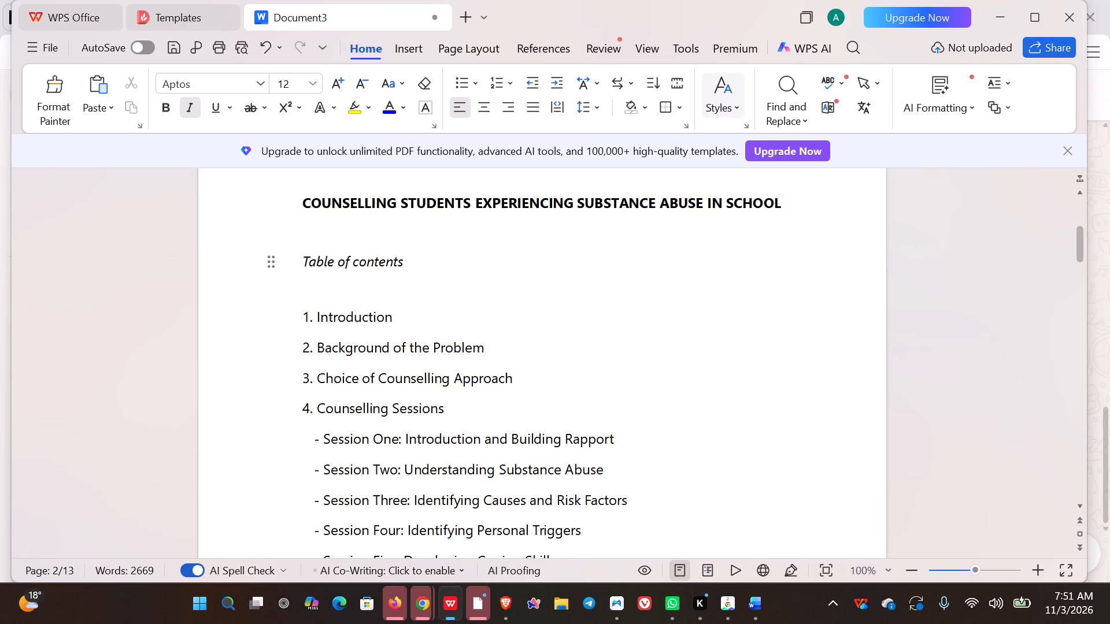
scroll(445, 398, down, 2)
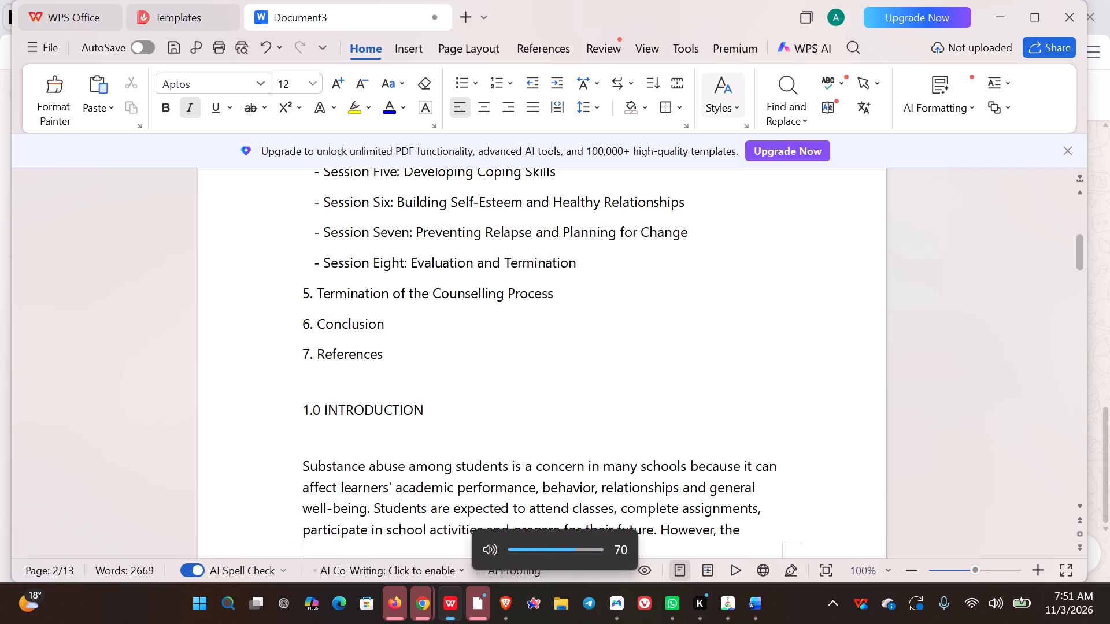
click(262, 76)
click(247, 168)
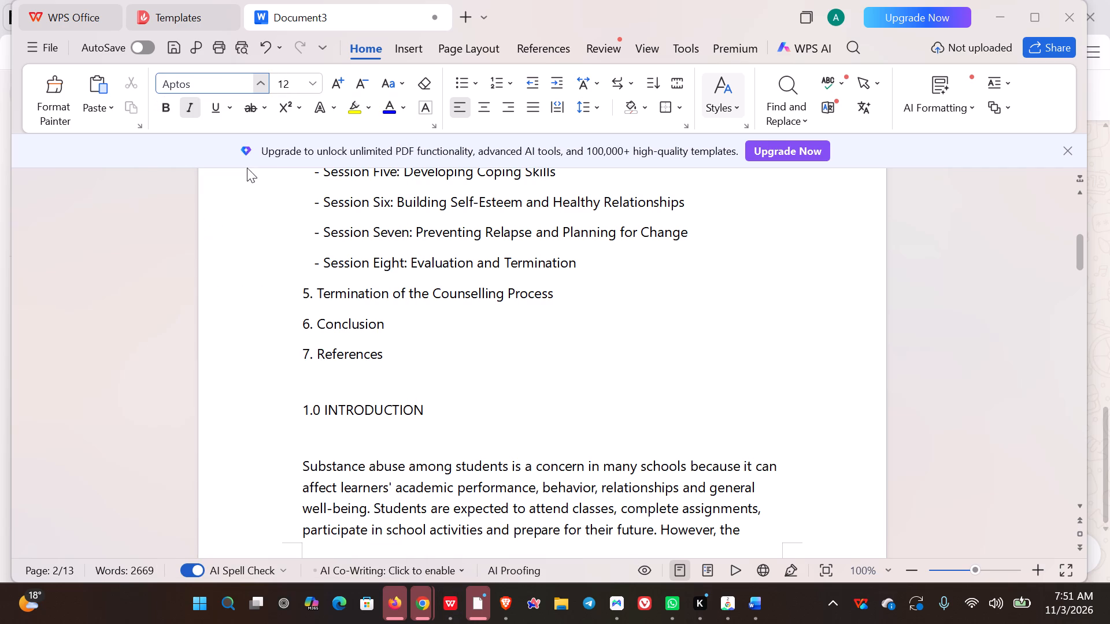
key(ctrl+a)
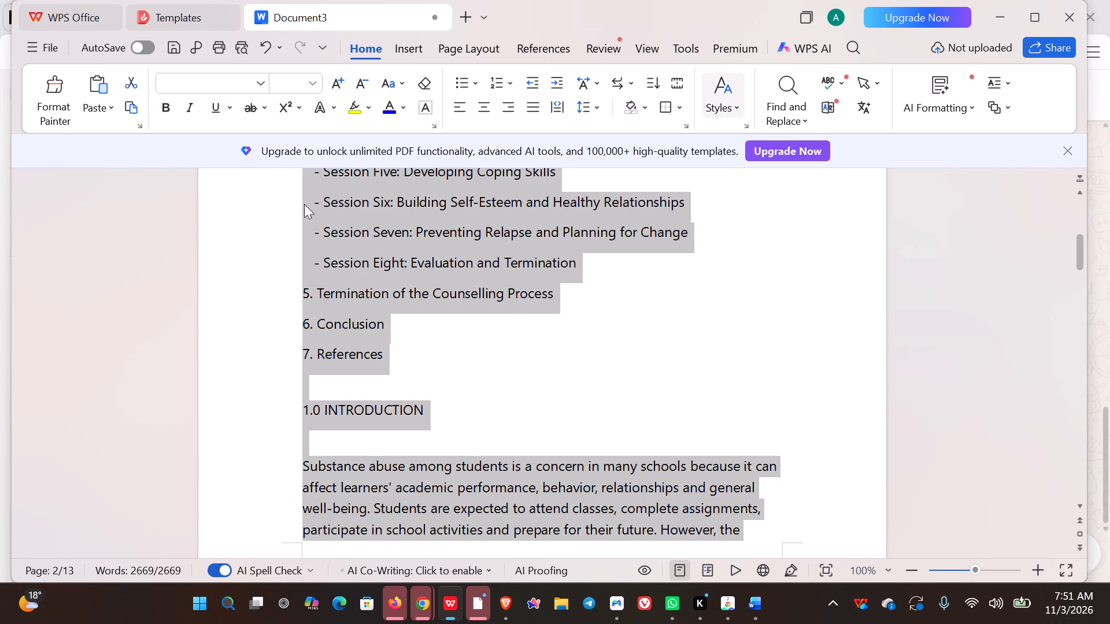
click(258, 83)
click(256, 161)
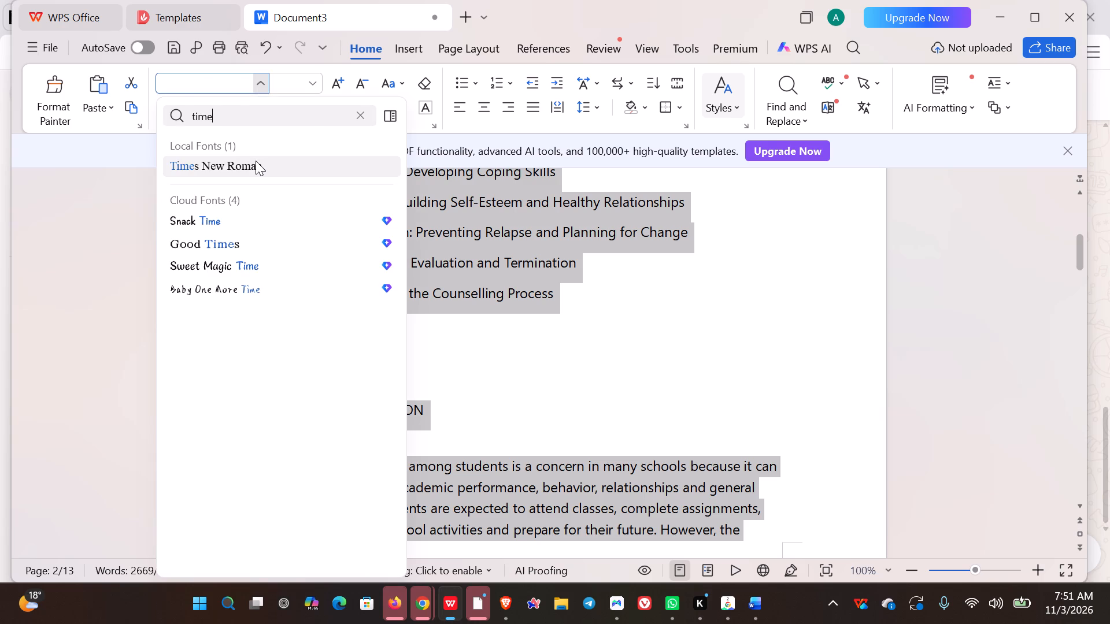
click(310, 84)
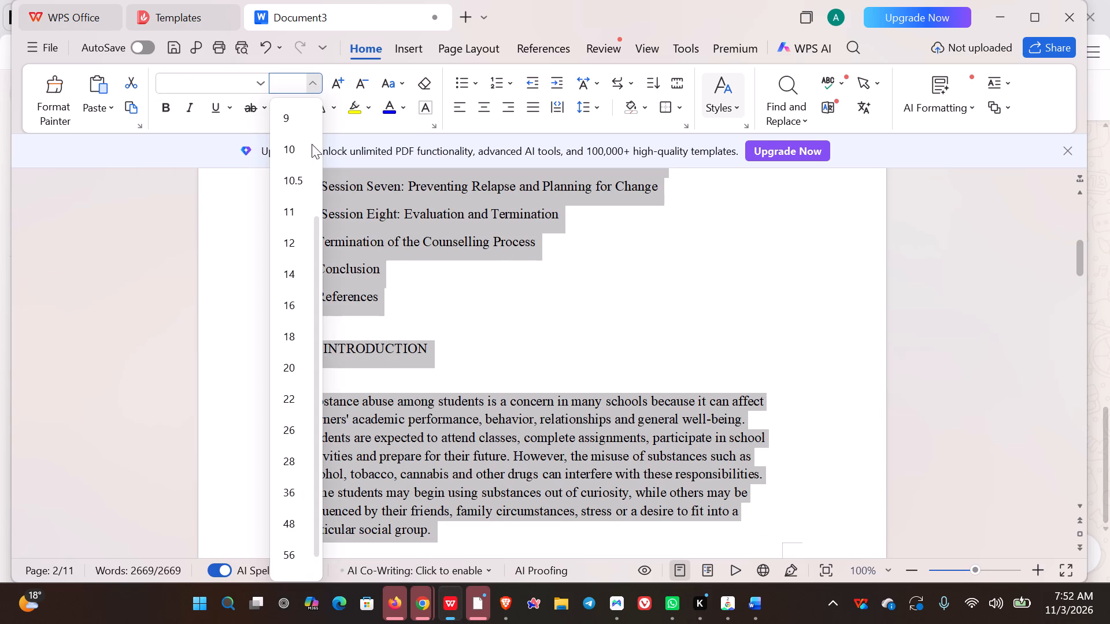
click(305, 239)
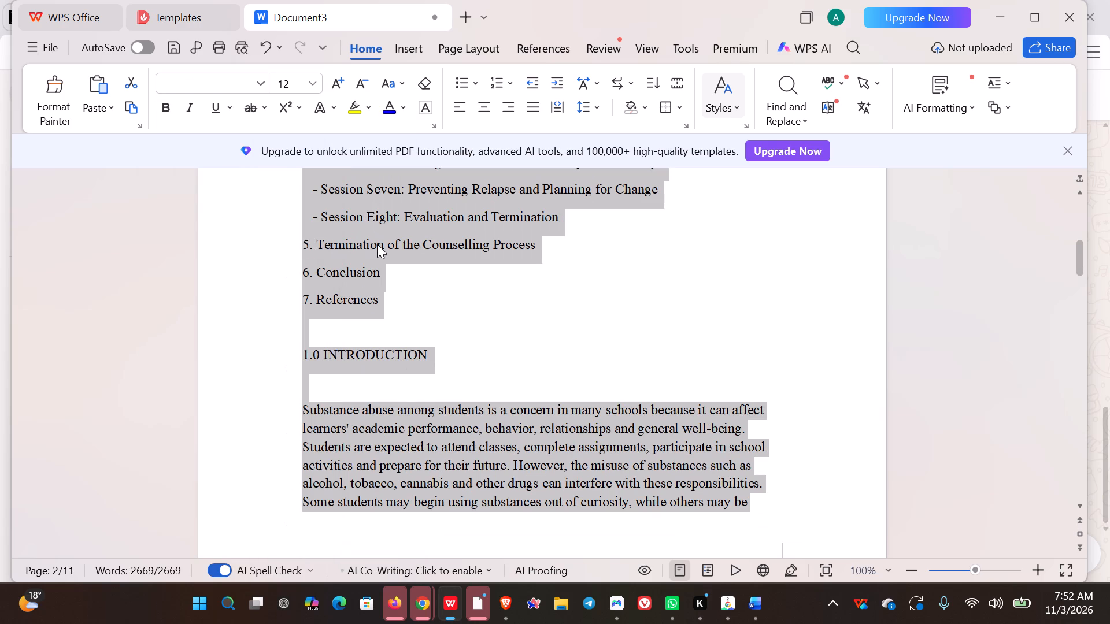
click(377, 244)
Review the cover page, the page 2 title, the table of contents and the start of the introduction after the font change.
scroll(404, 261, up, 5)
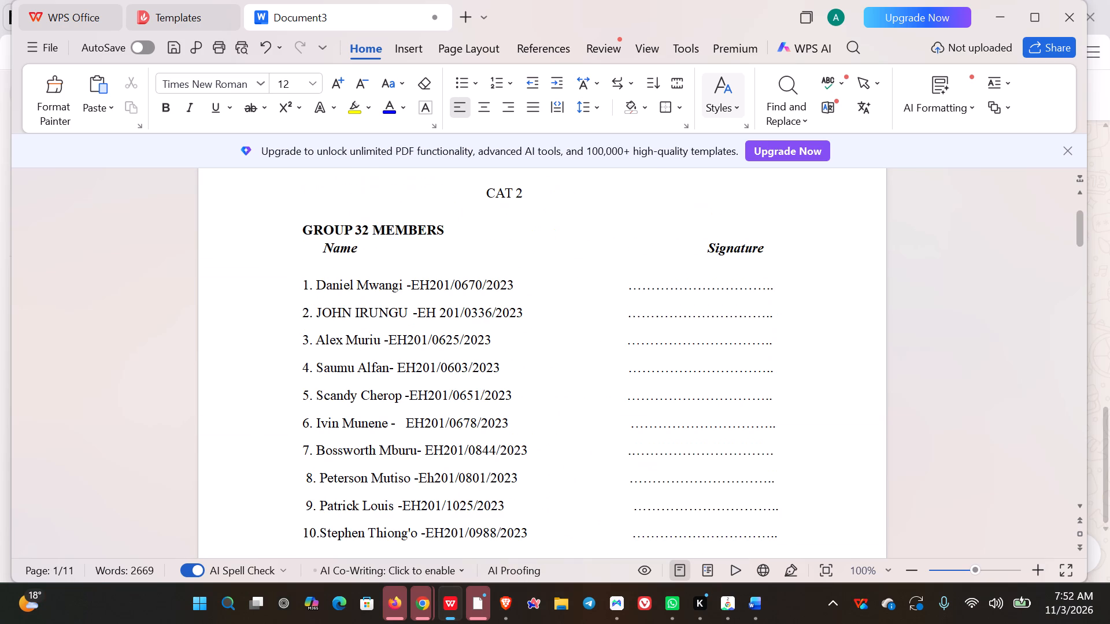
scroll(404, 261, up, 1)
scroll(404, 261, down, 2)
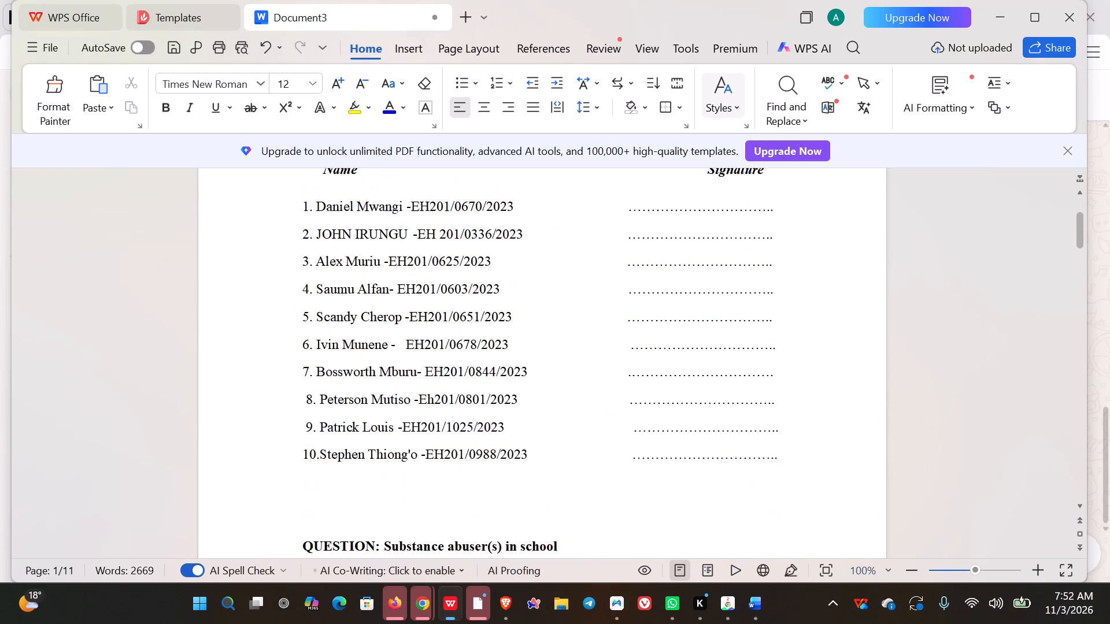
scroll(404, 261, down, 3)
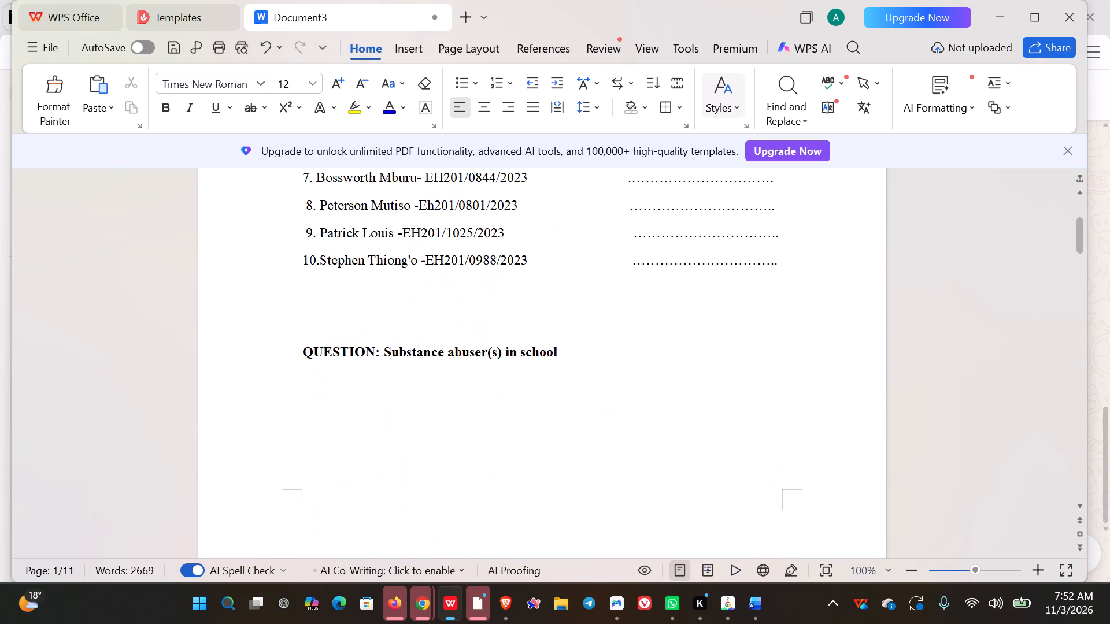
scroll(404, 261, down, 4)
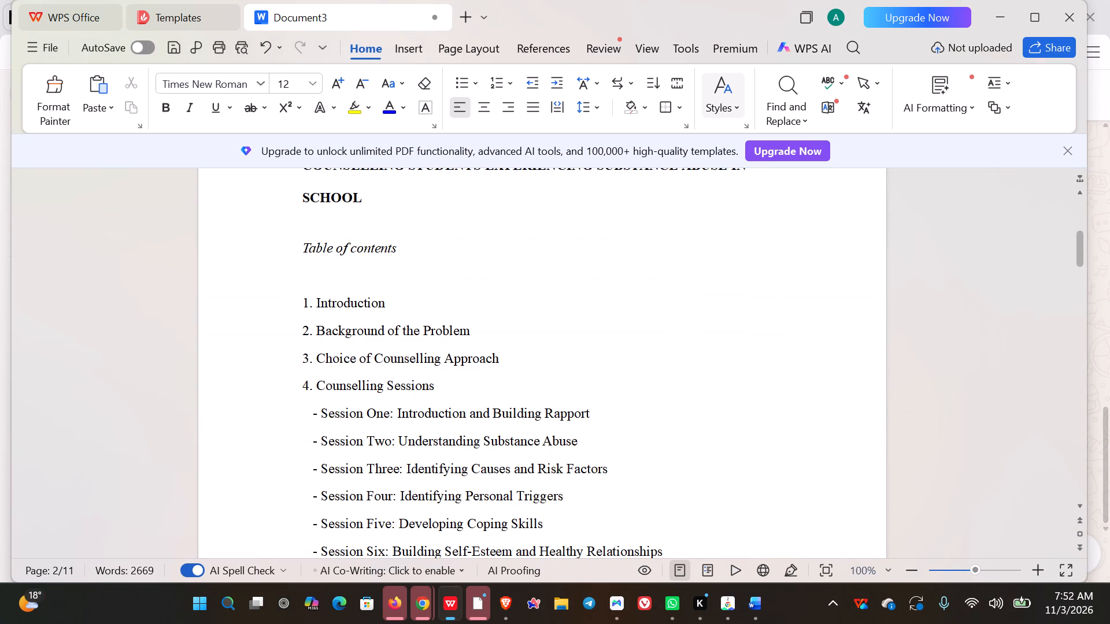
scroll(414, 303, up, 1)
scroll(414, 303, down, 1)
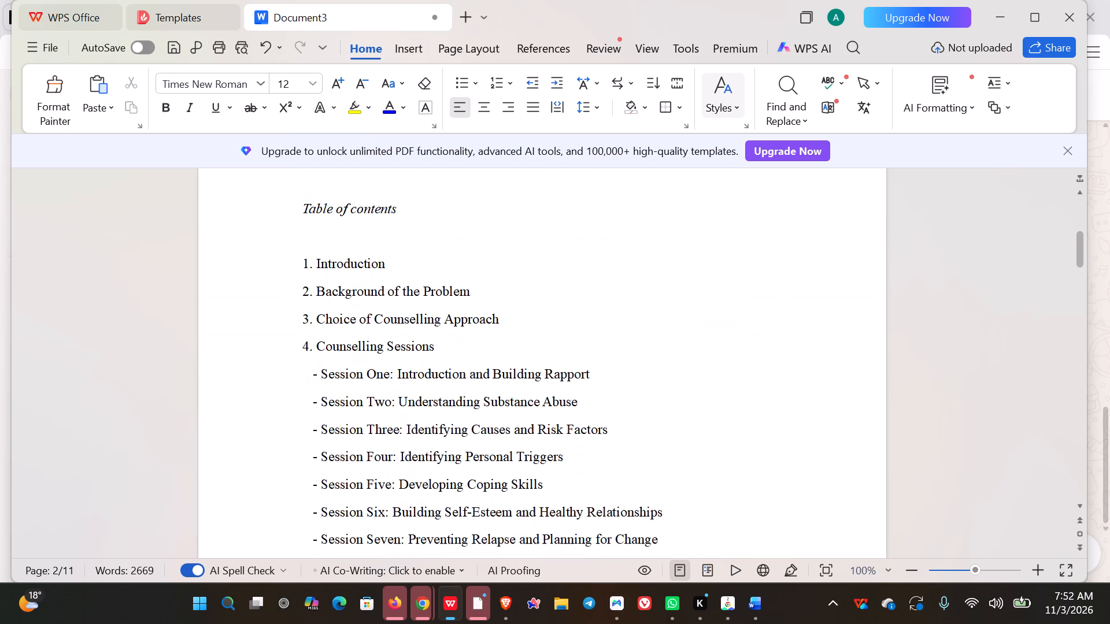
scroll(414, 303, down, 1)
scroll(414, 303, up, 2)
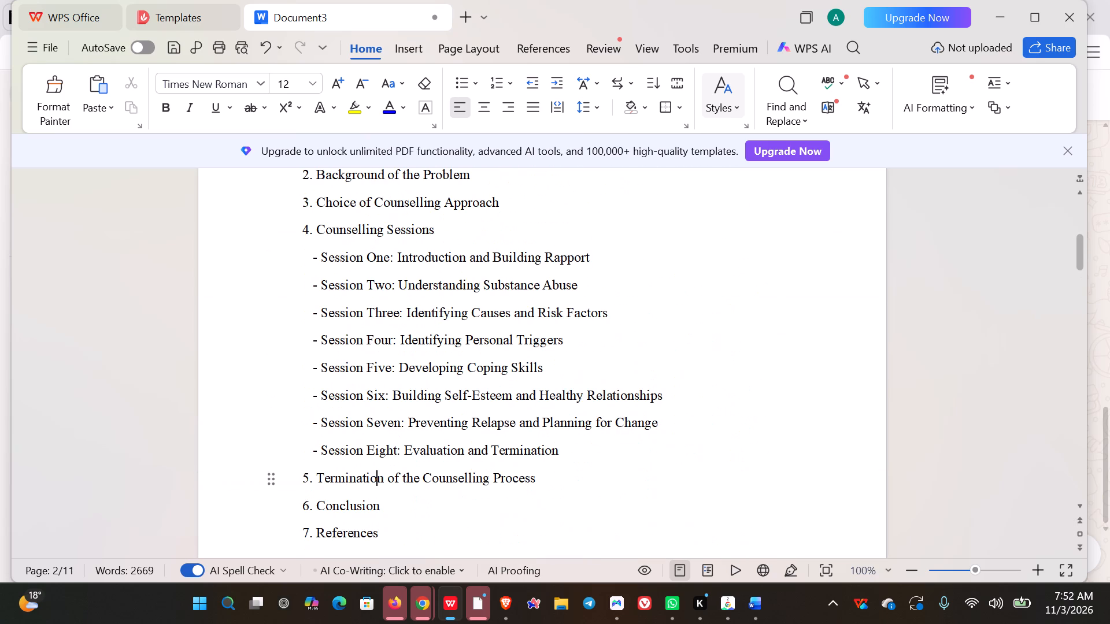
scroll(414, 303, up, 2)
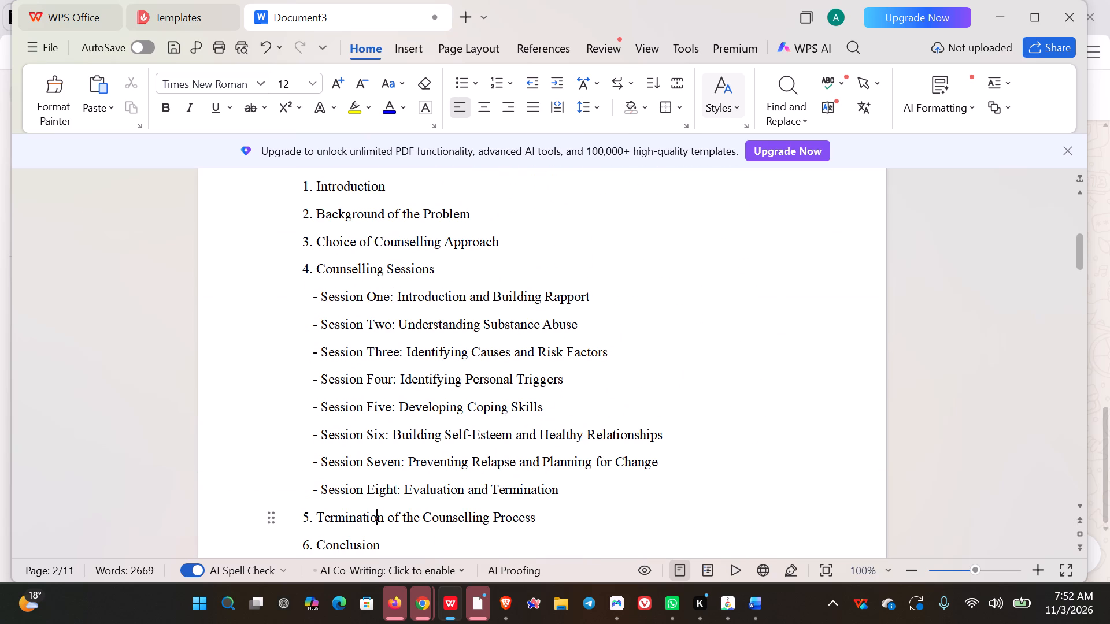
click(514, 244)
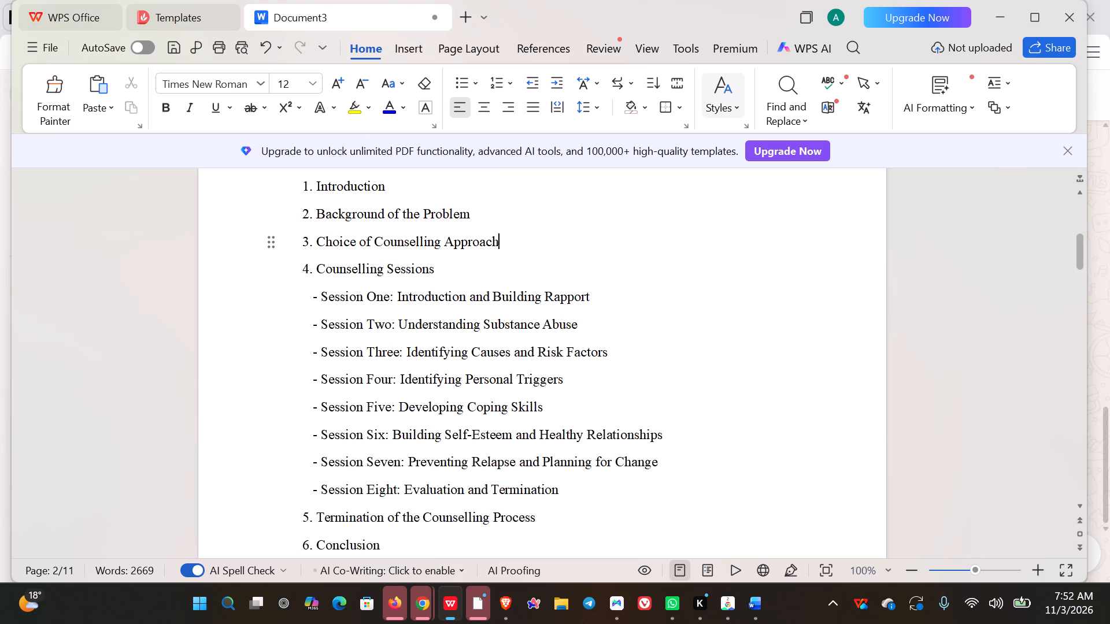
scroll(514, 244, down, 1)
scroll(514, 244, up, 2)
scroll(514, 244, down, 2)
scroll(514, 244, up, 2)
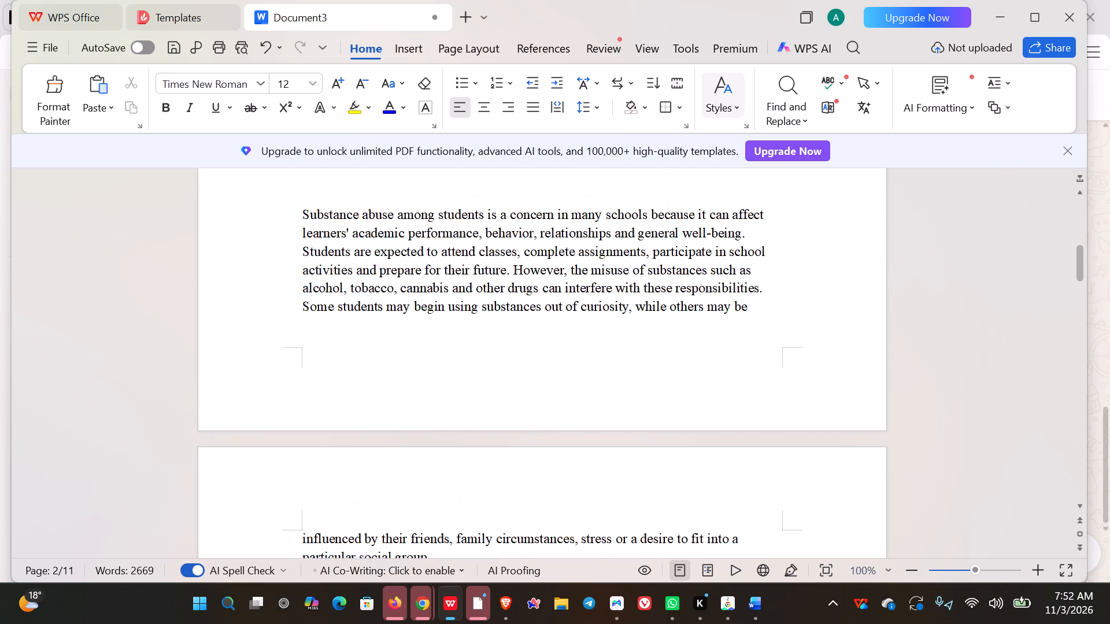
scroll(514, 244, up, 1)
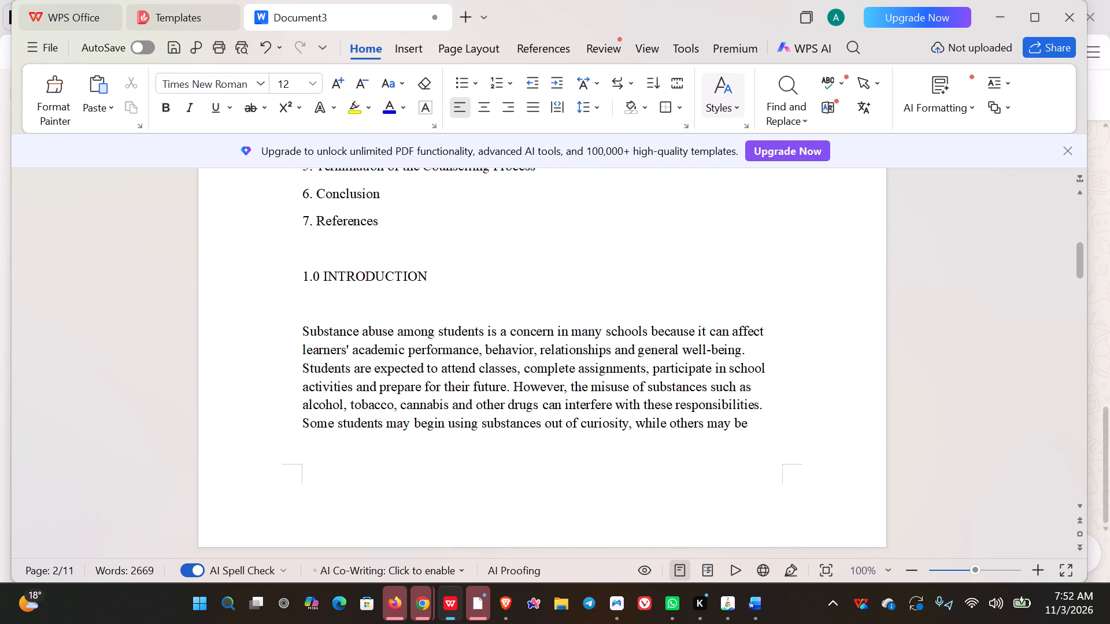
scroll(514, 244, up, 1)
scroll(514, 244, down, 2)
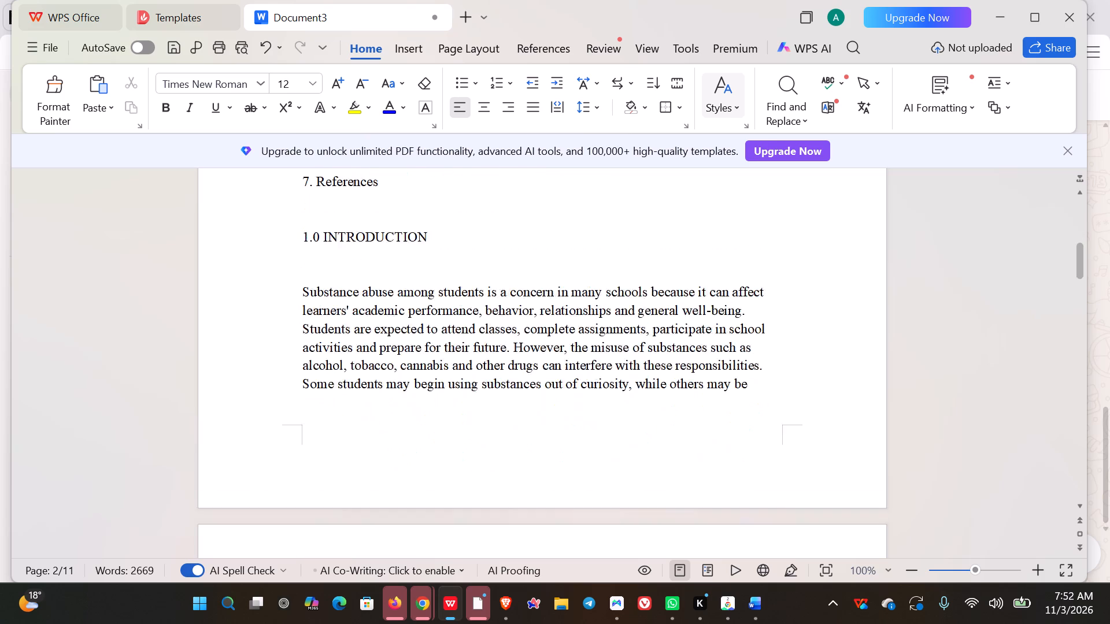
scroll(514, 244, down, 1)
scroll(396, 247, up, 2)
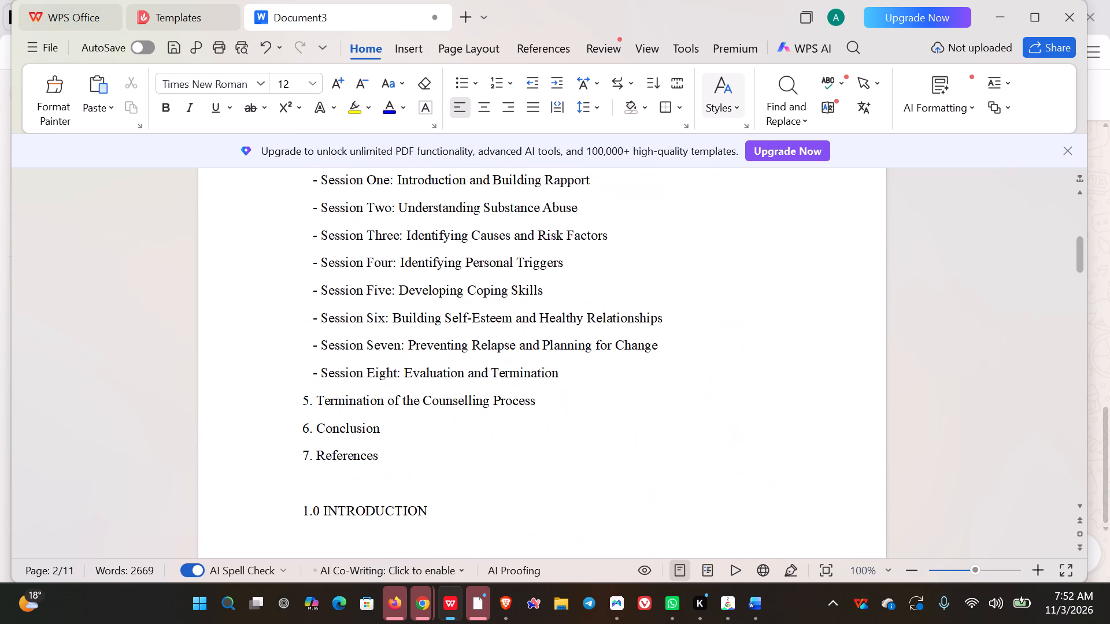
scroll(396, 247, up, 2)
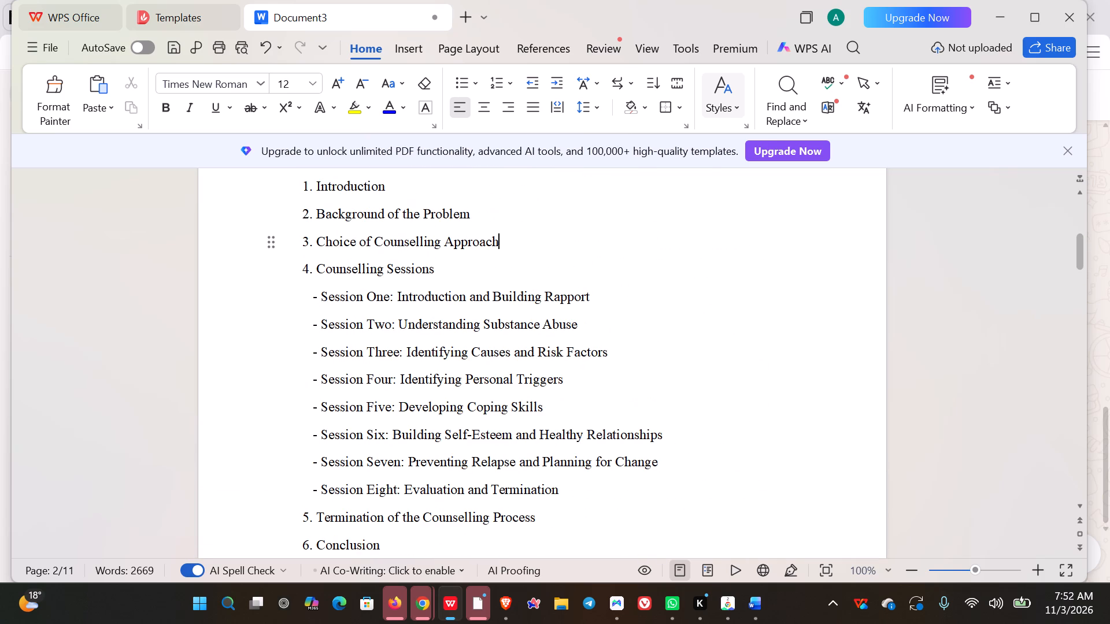
Make the "1.0 INTRODUCTION" heading below the table of contents bold.
scroll(396, 247, down, 2)
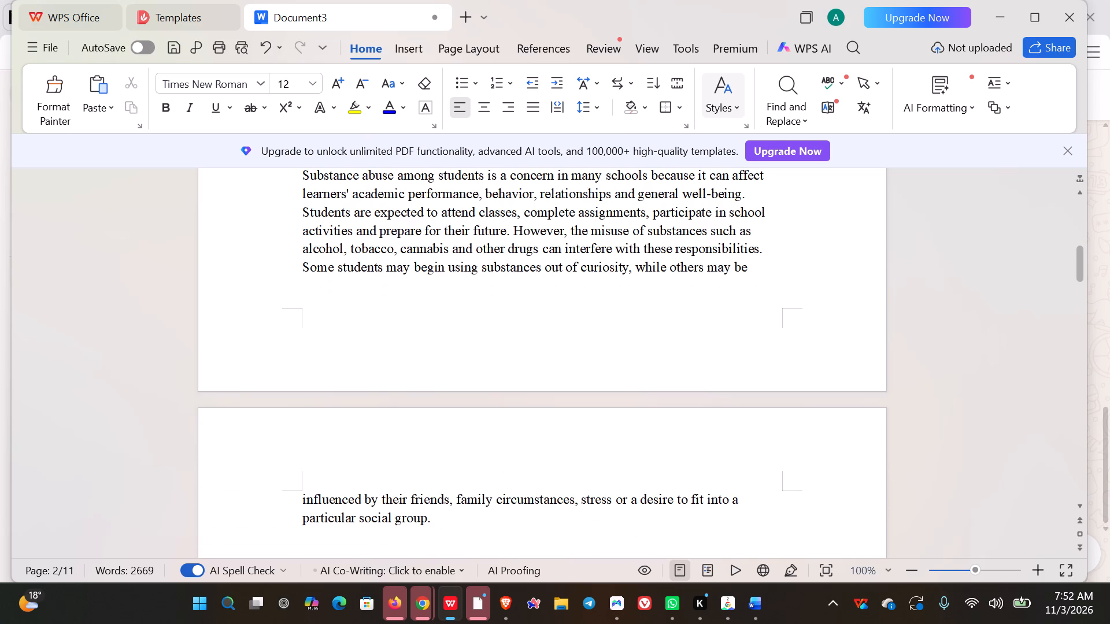
scroll(362, 251, up, 1)
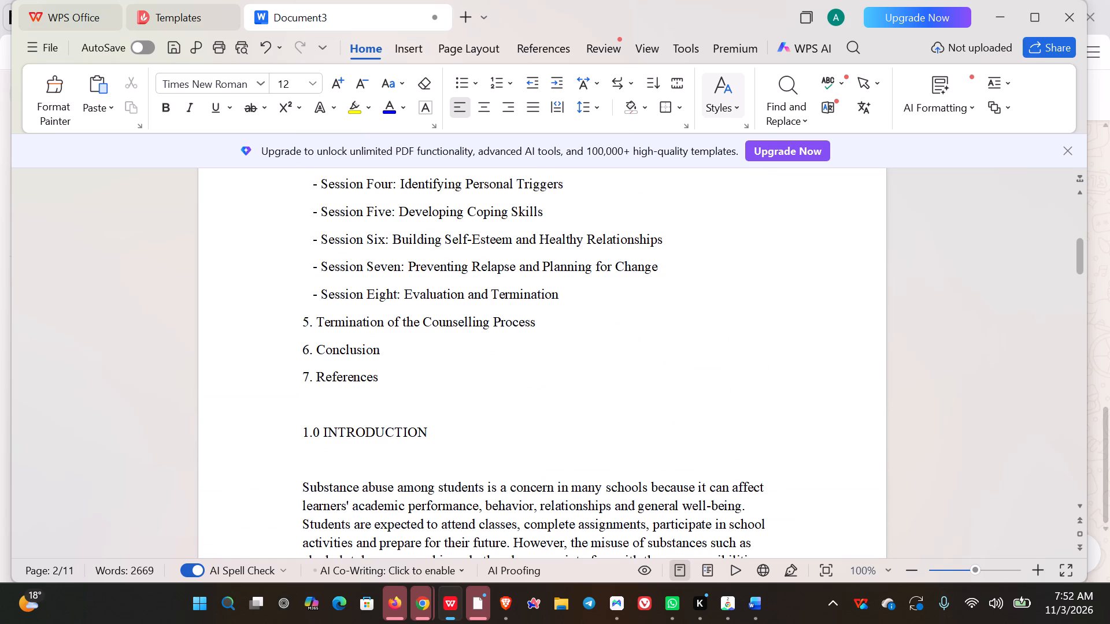
drag(298, 411, 436, 439)
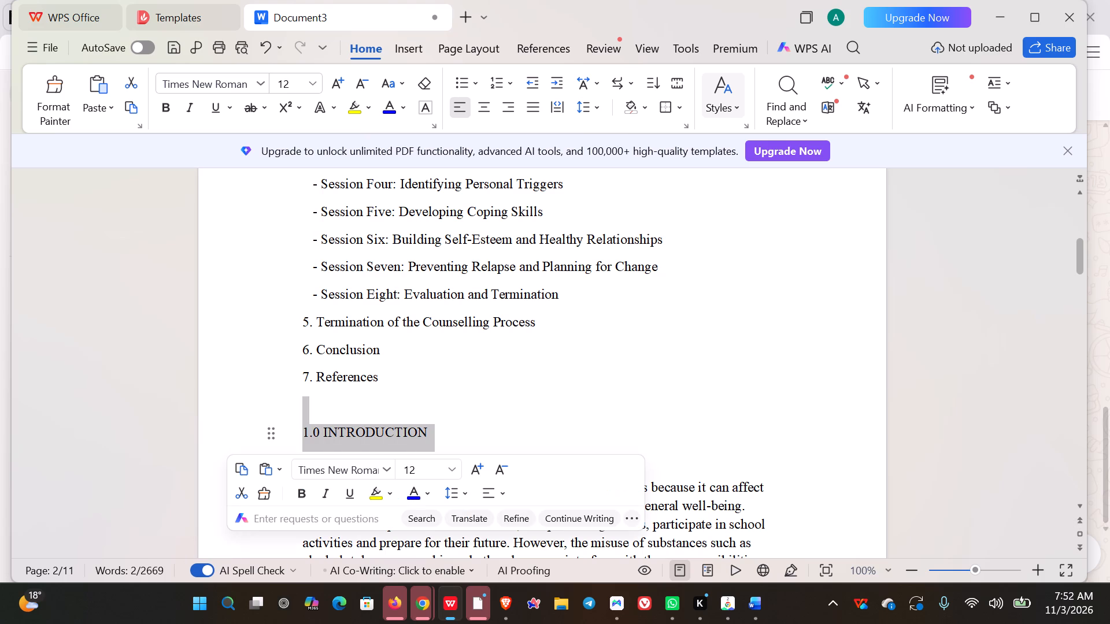
click(306, 495)
click(413, 415)
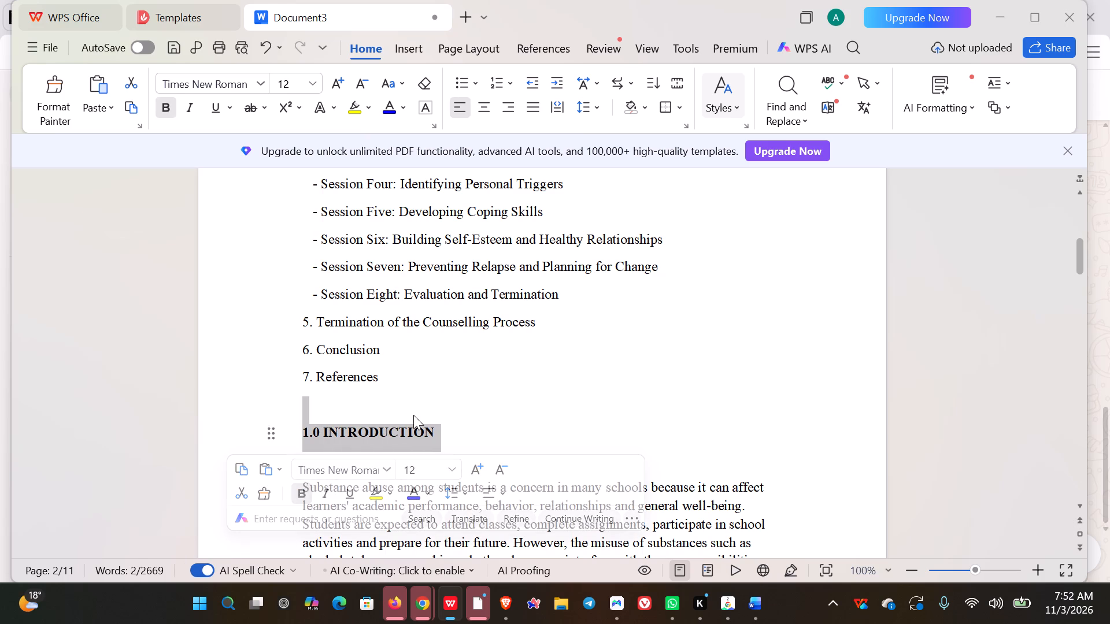
Increase the line spacing of the empty line above the "1.0 INTRODUCTION" heading.
scroll(413, 415, down, 1)
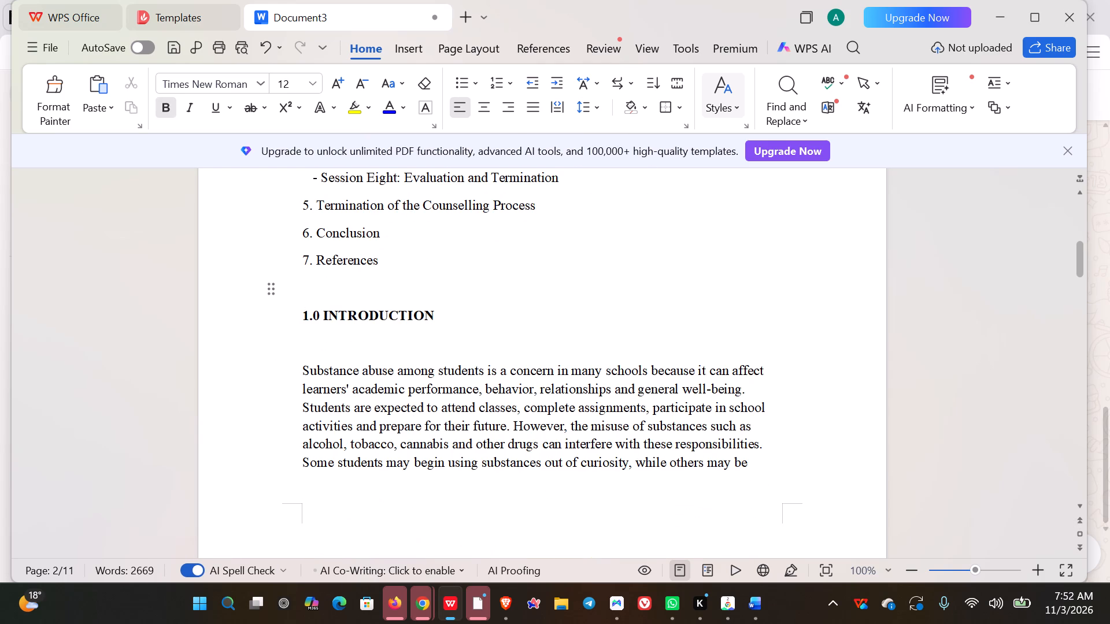
scroll(305, 366, down, 1)
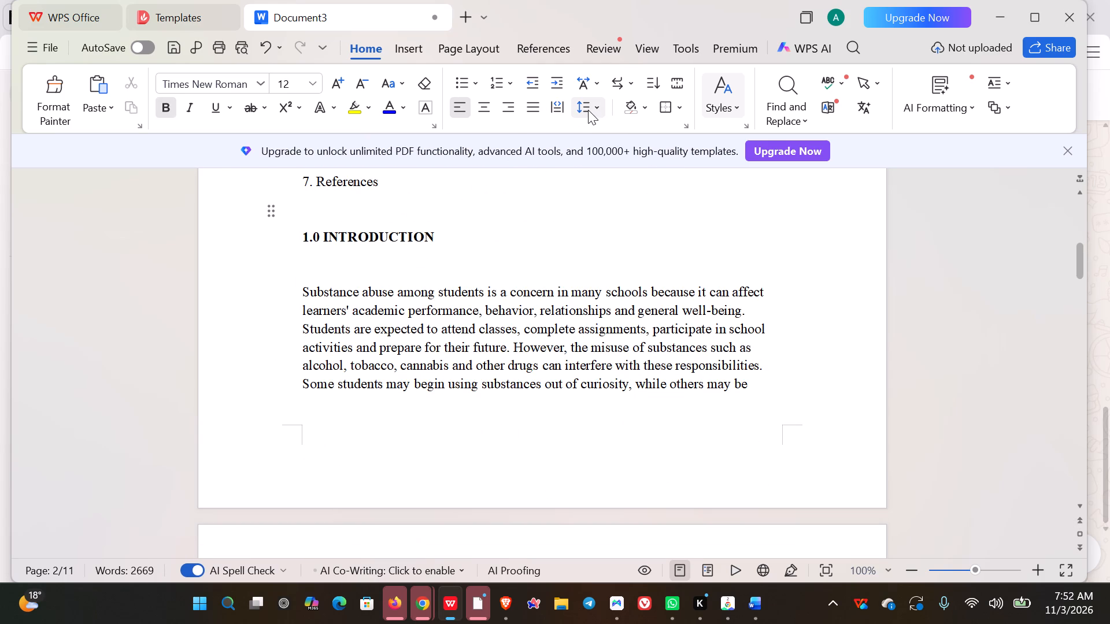
click(588, 110)
click(597, 205)
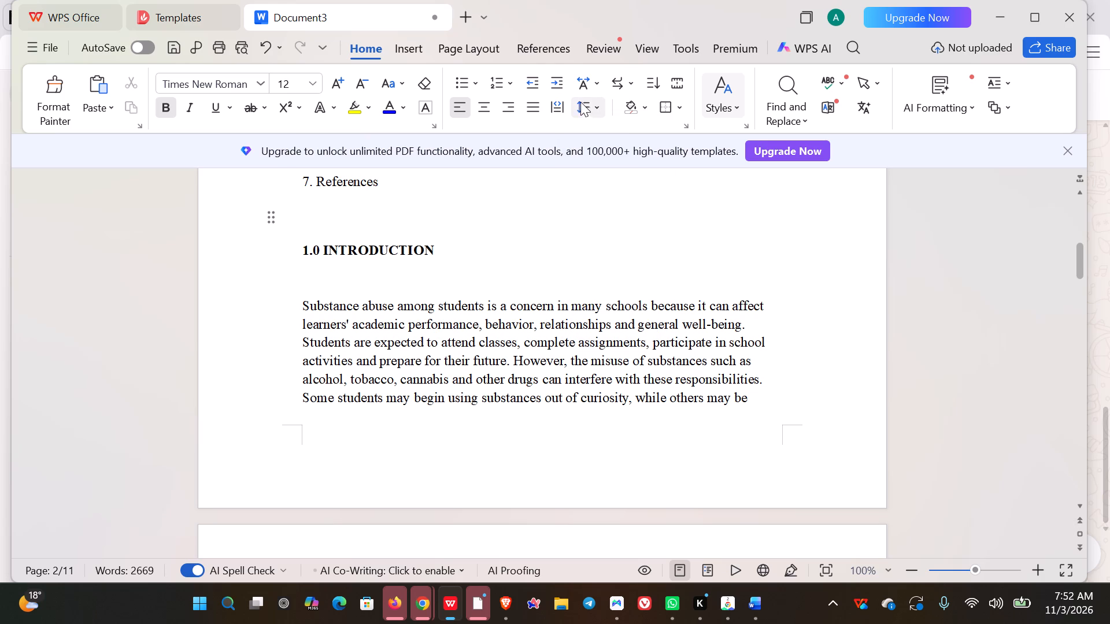
Remove the empty line between the "1.0 INTRODUCTION" heading and its first paragraph.
scroll(461, 275, up, 3)
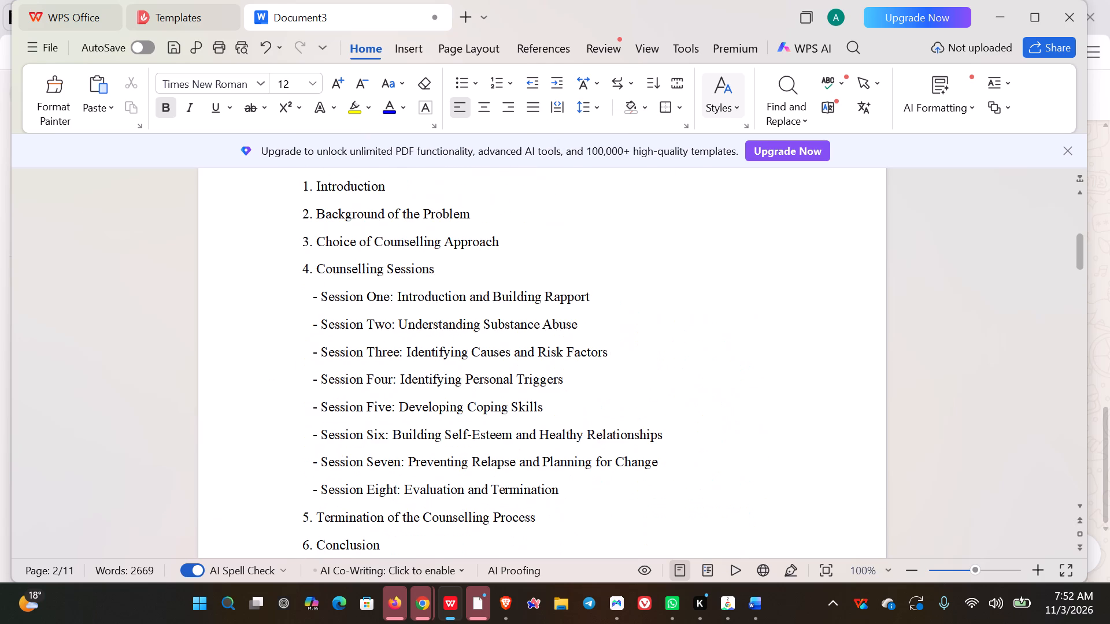
scroll(461, 275, up, 1)
scroll(461, 275, down, 3)
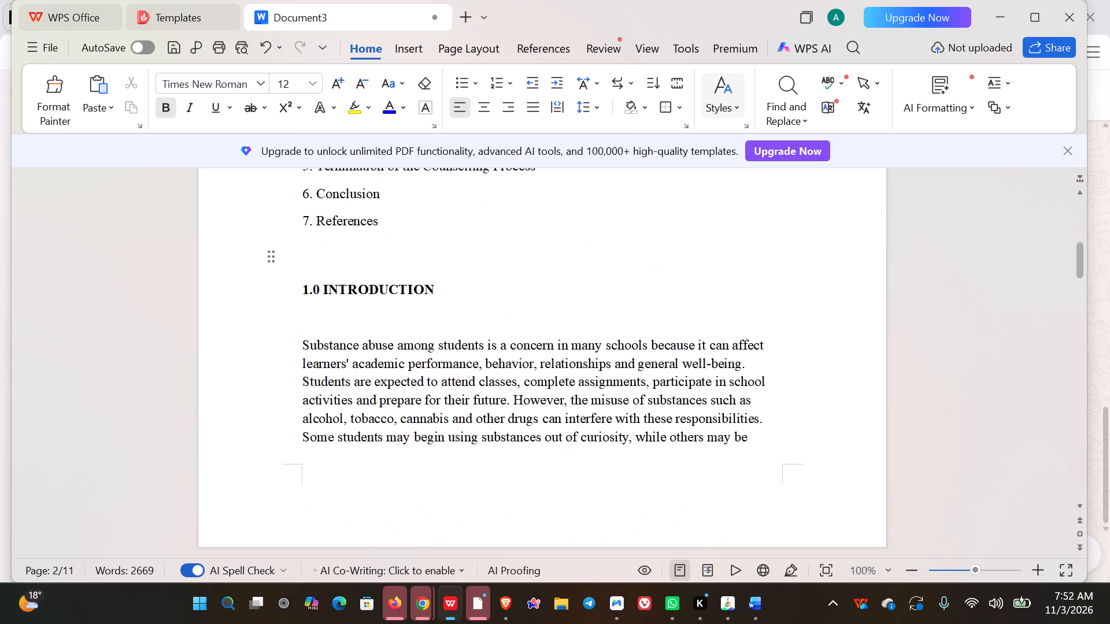
click(298, 343)
key(BackSpace)
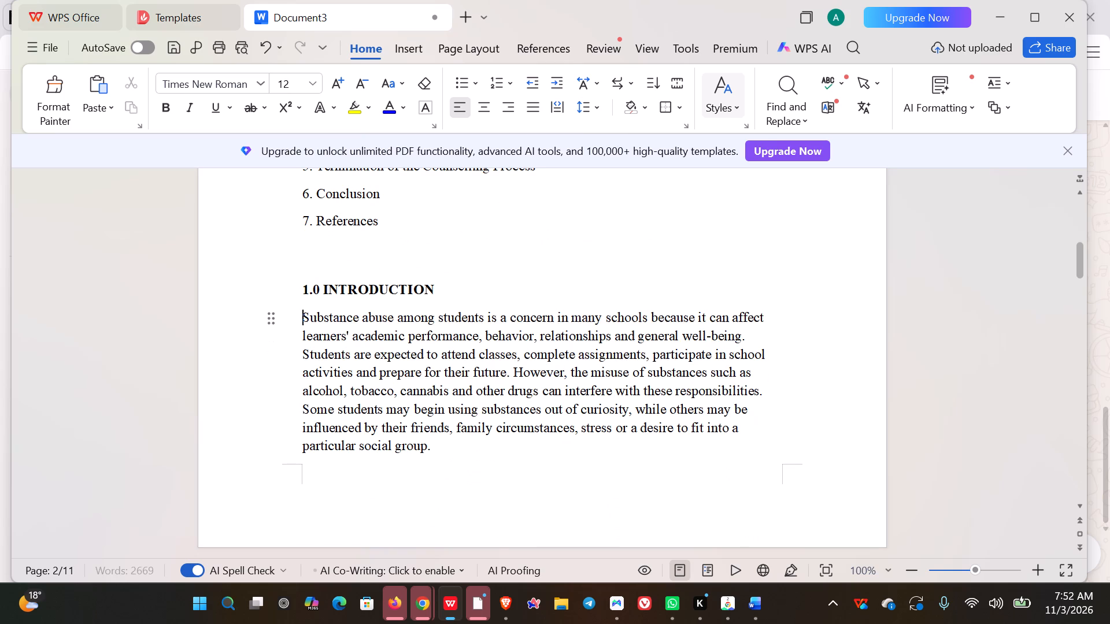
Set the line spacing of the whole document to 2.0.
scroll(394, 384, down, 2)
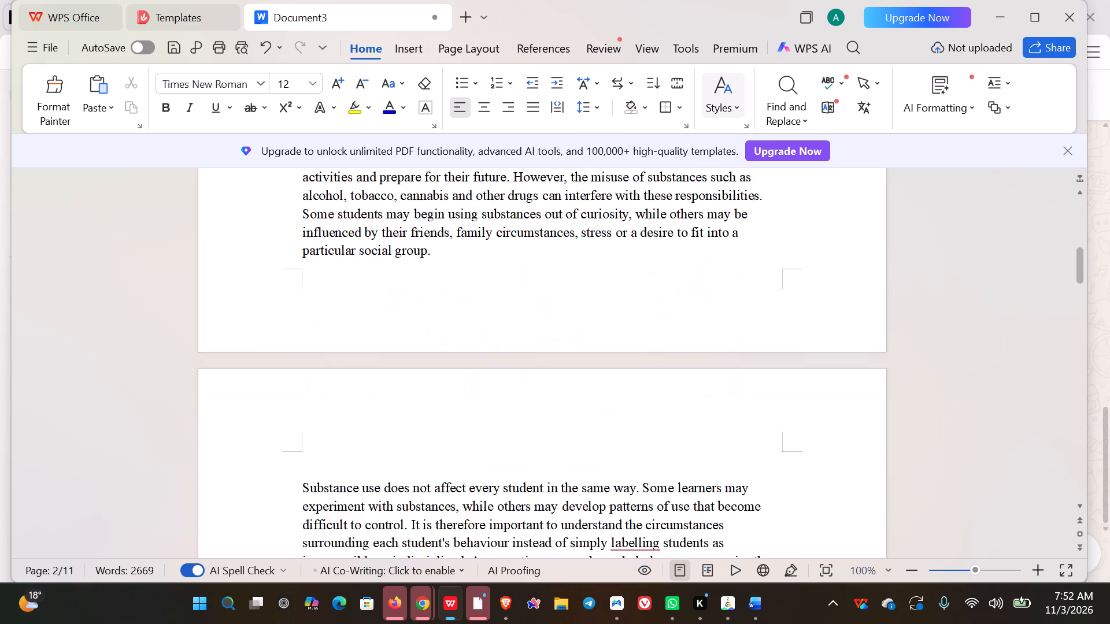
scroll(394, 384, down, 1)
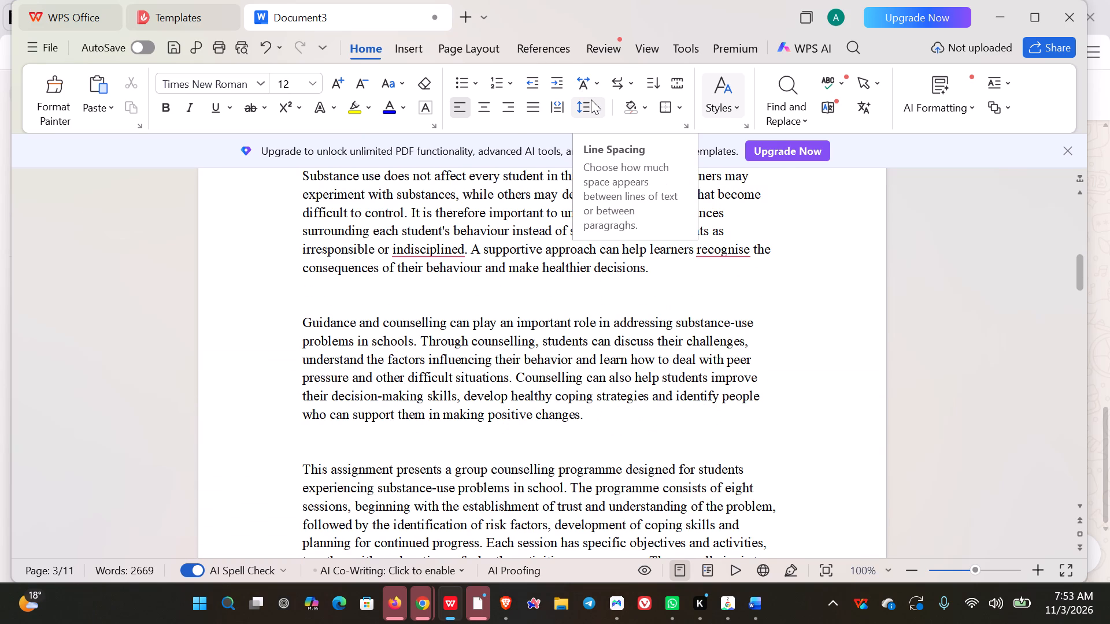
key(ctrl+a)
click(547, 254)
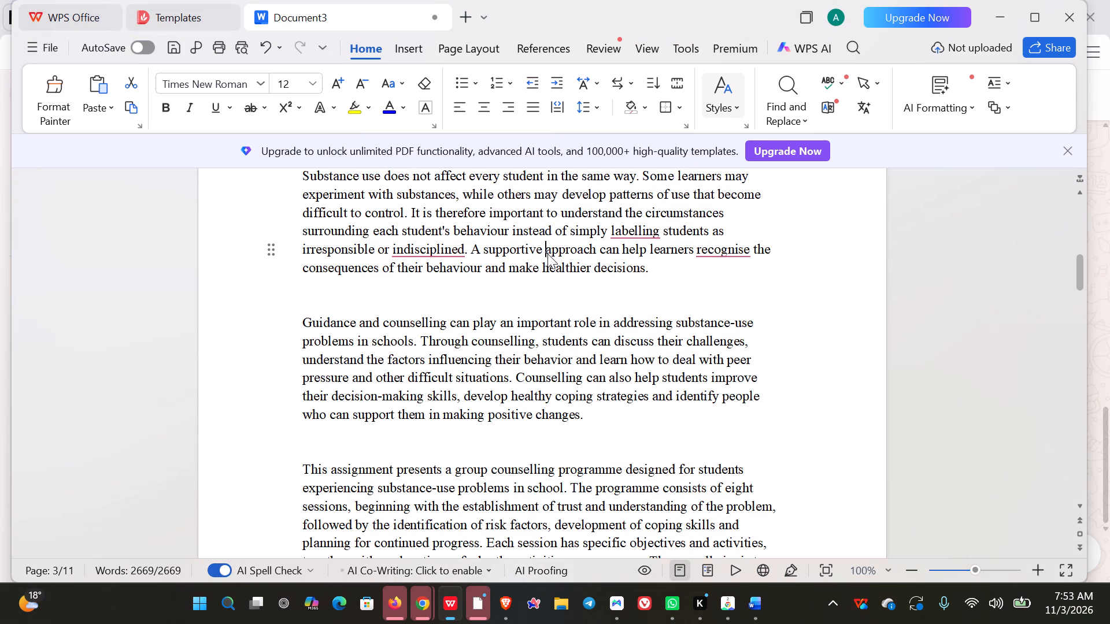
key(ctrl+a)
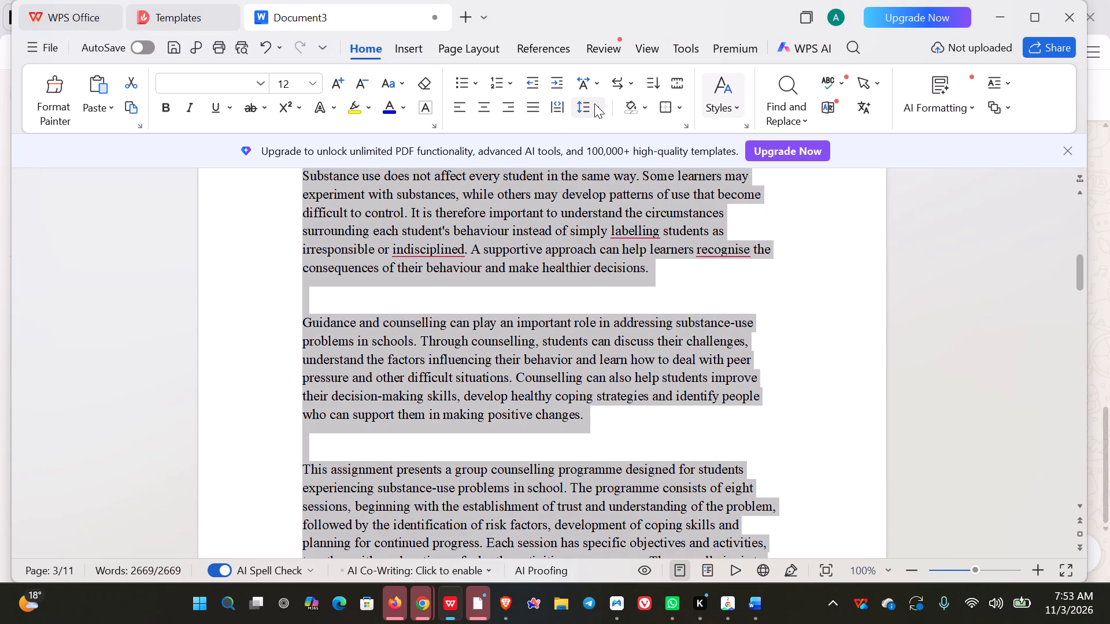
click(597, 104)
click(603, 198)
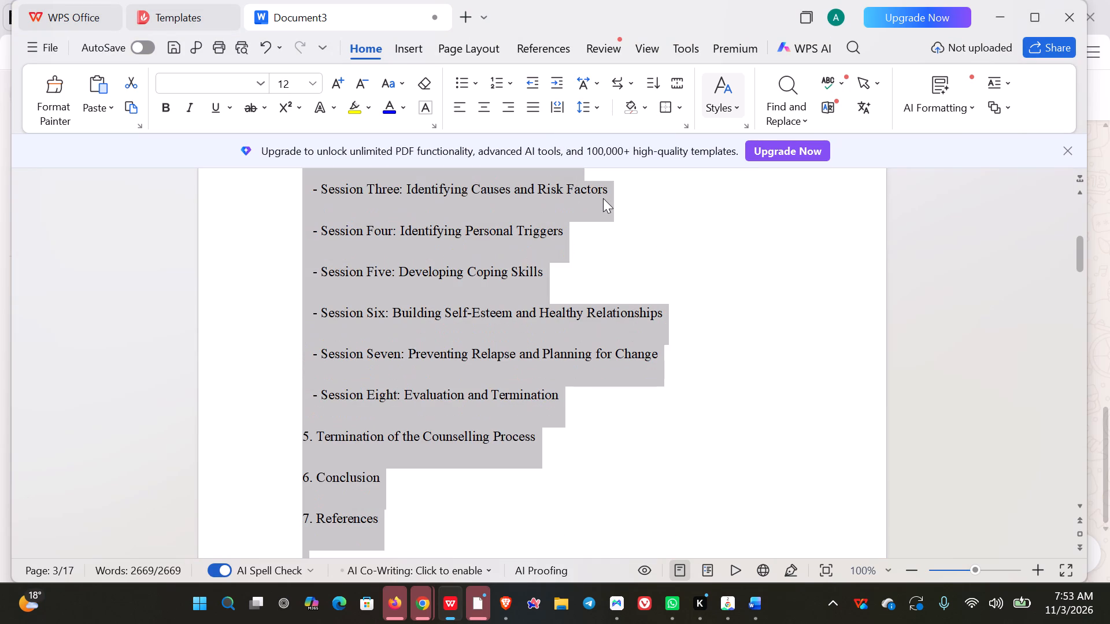
Review the table of contents, the group members list and the introduction paragraphs with double line spacing.
scroll(478, 263, up, 2)
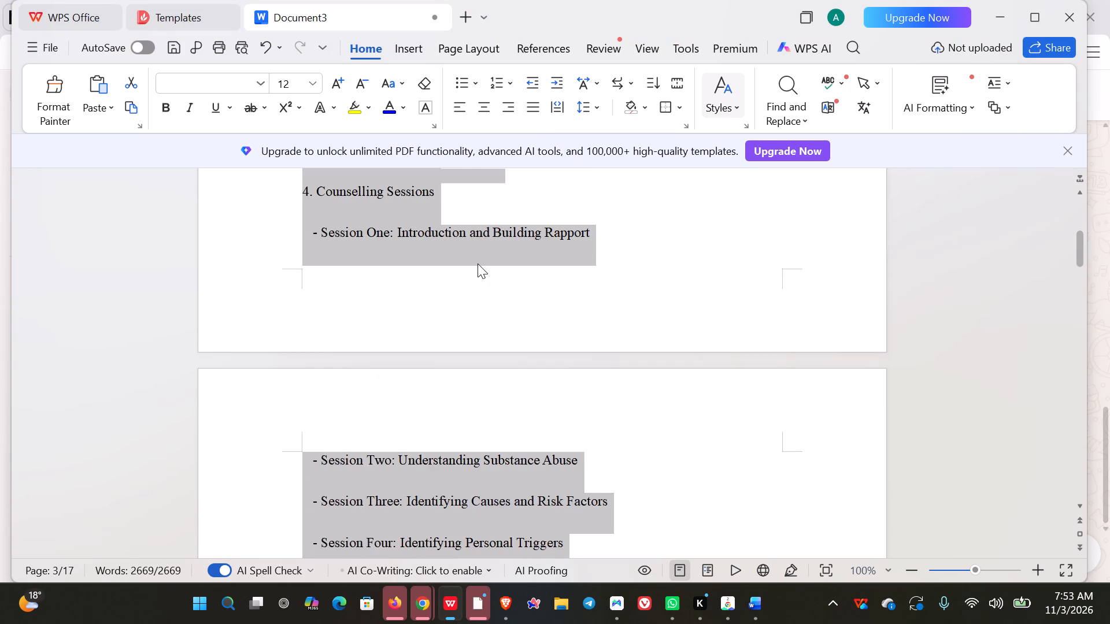
scroll(478, 263, up, 5)
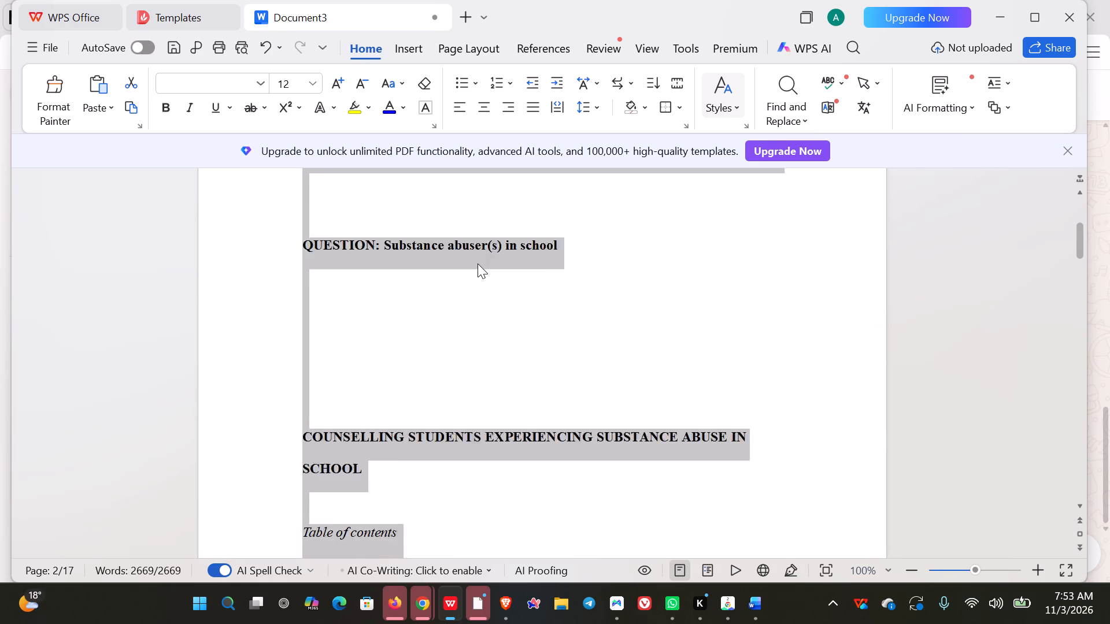
scroll(478, 263, up, 2)
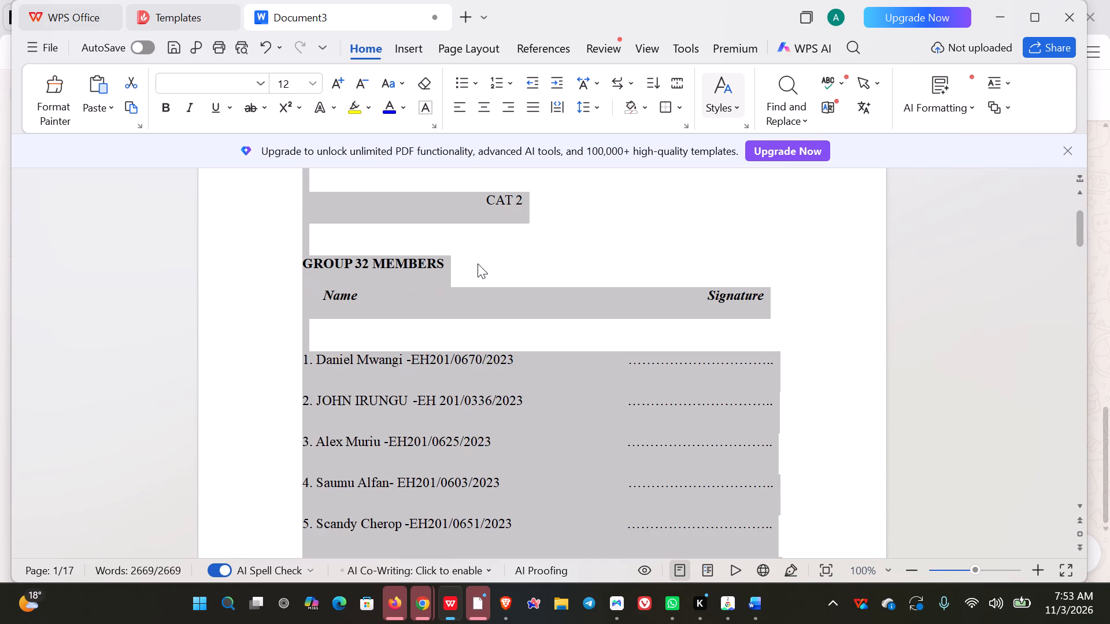
scroll(478, 263, down, 5)
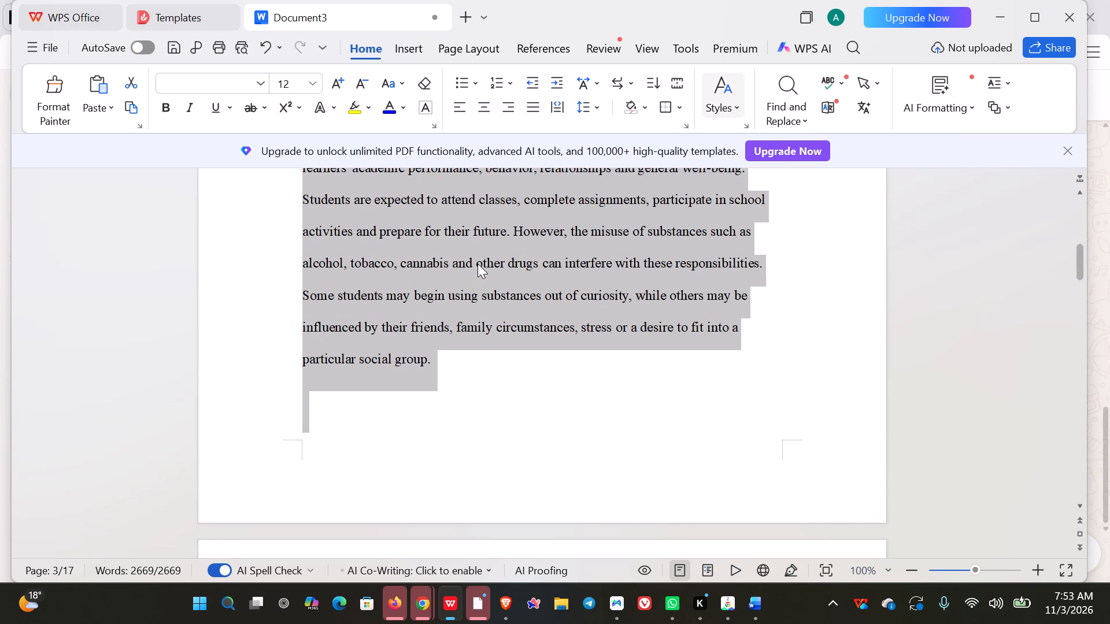
scroll(478, 263, down, 2)
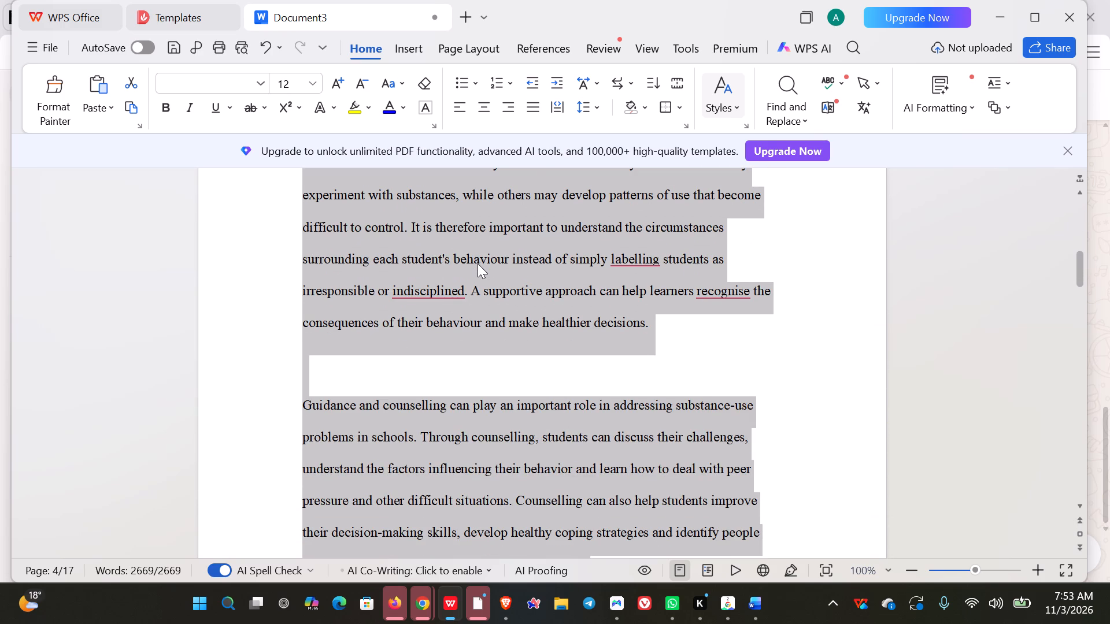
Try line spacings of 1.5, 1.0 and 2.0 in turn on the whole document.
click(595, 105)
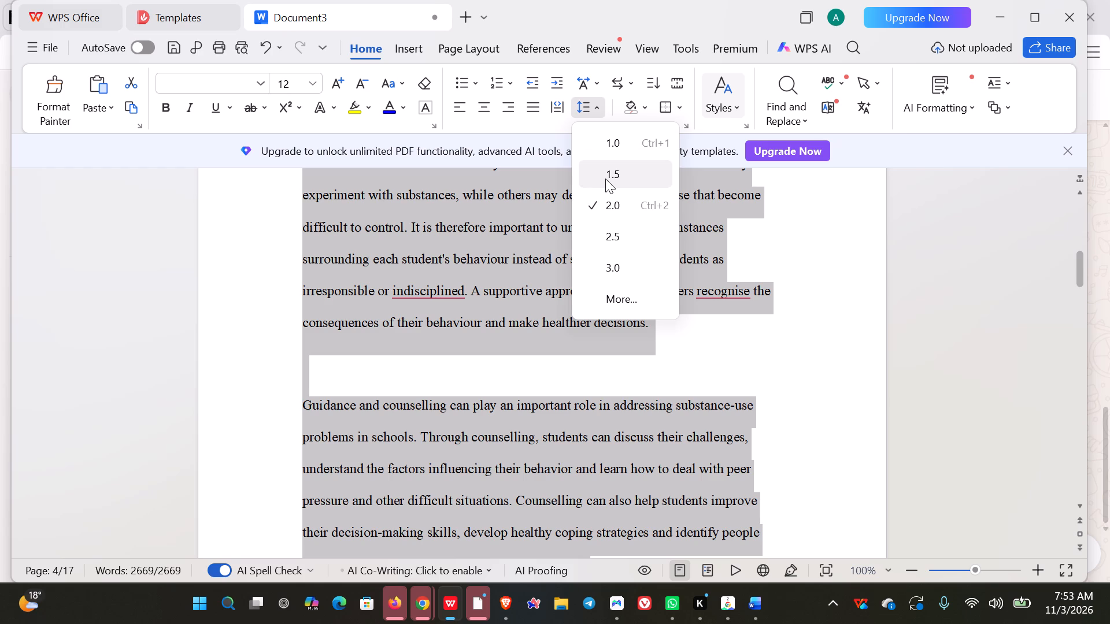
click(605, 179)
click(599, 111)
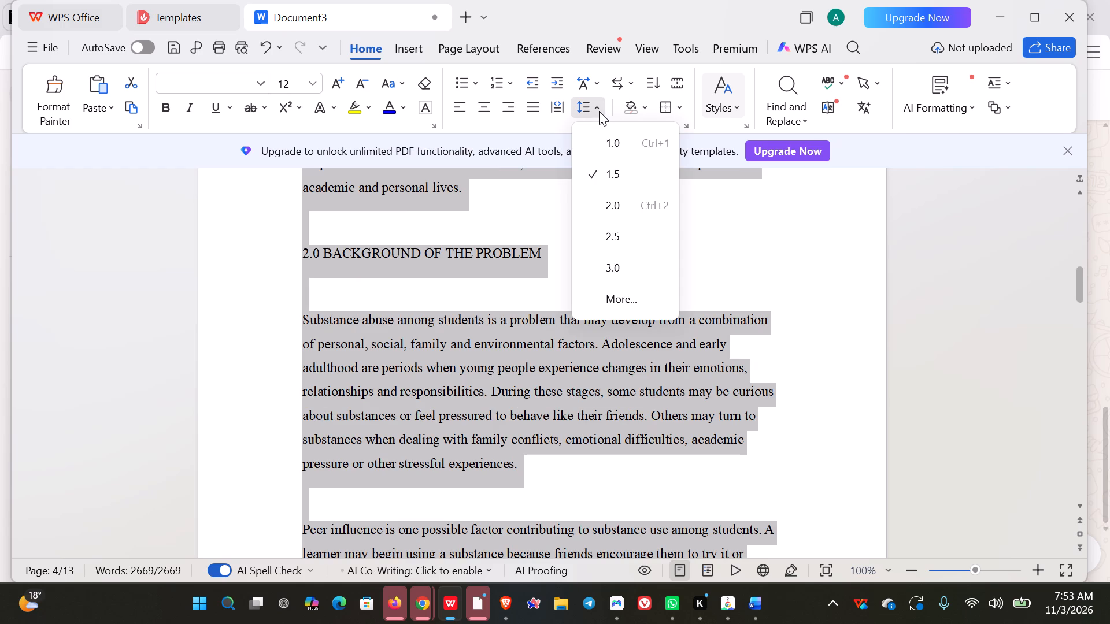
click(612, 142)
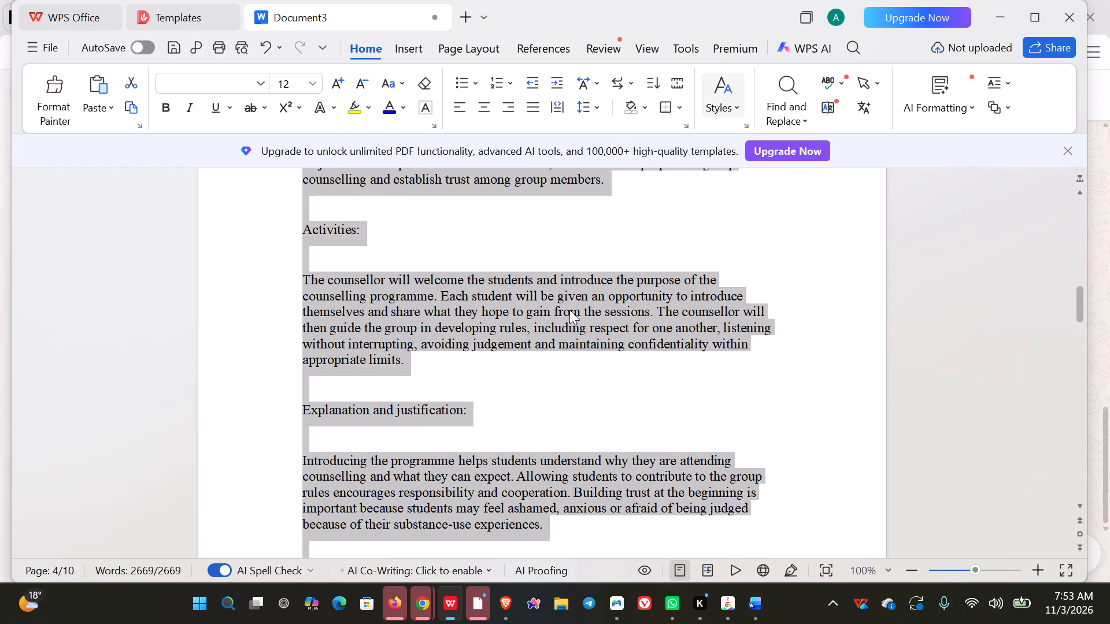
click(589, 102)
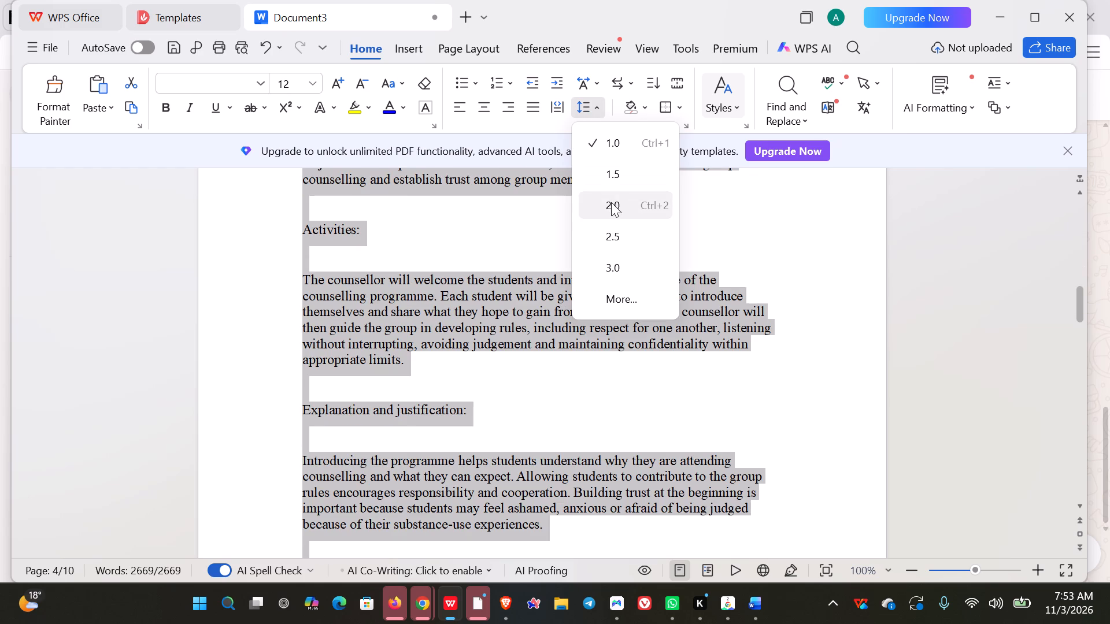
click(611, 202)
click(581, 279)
Review the cover page, the group members list and the question heading with double line spacing.
scroll(573, 296, up, 3)
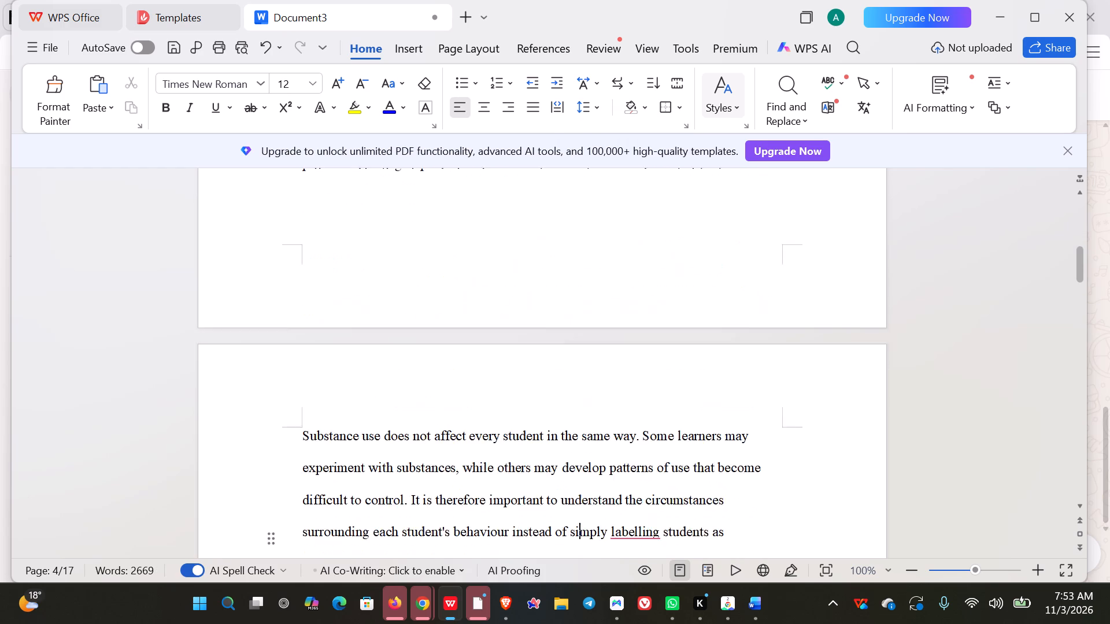
scroll(573, 296, up, 5)
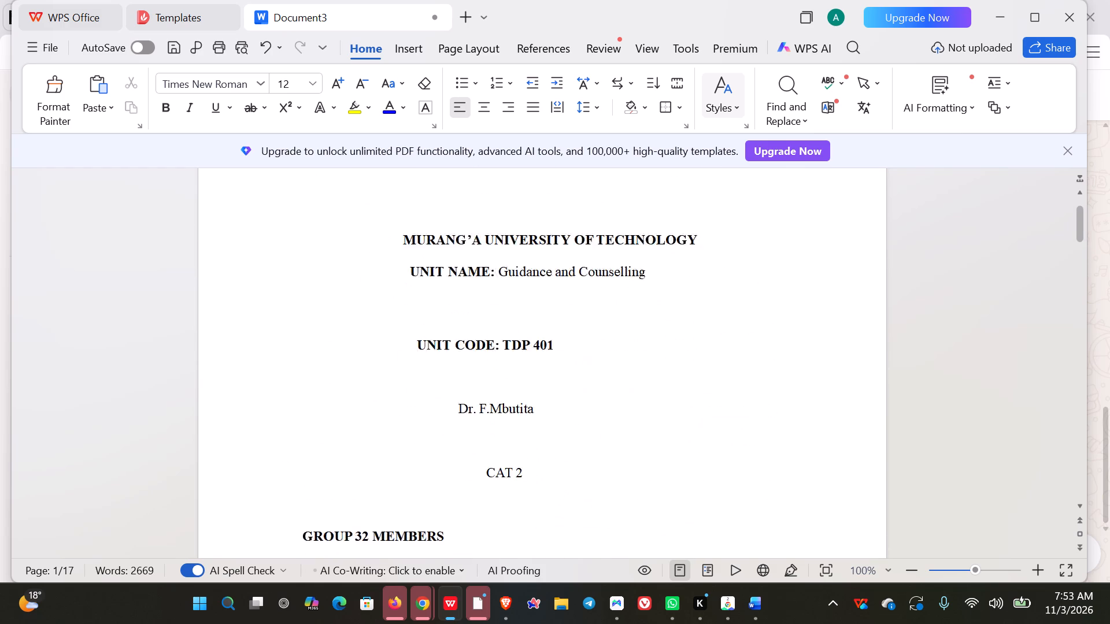
scroll(573, 296, up, 2)
scroll(573, 296, down, 1)
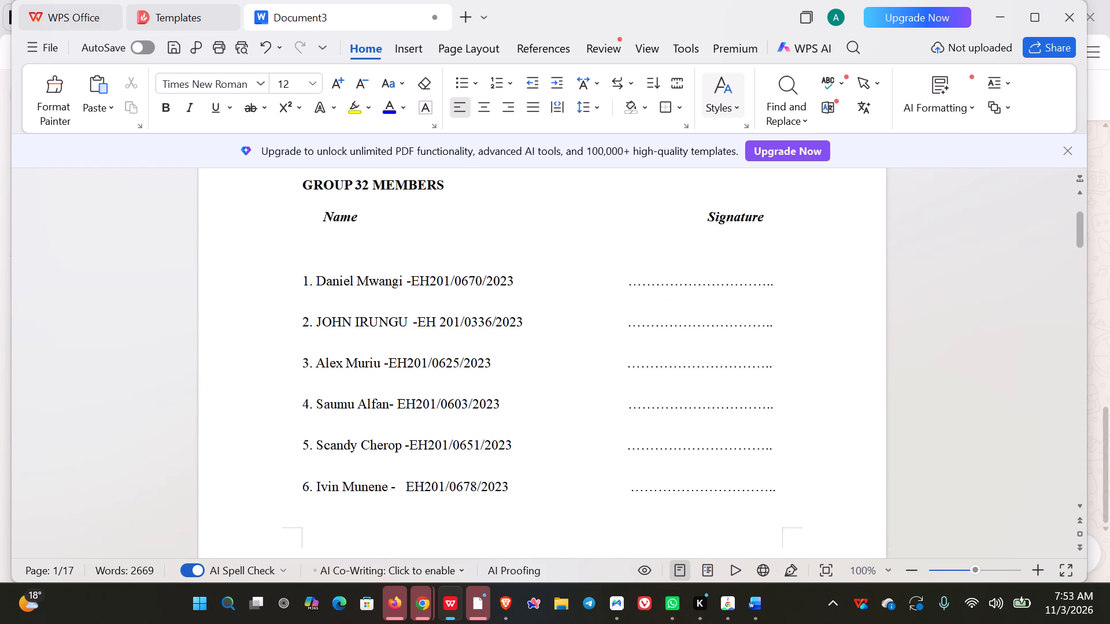
scroll(573, 296, down, 2)
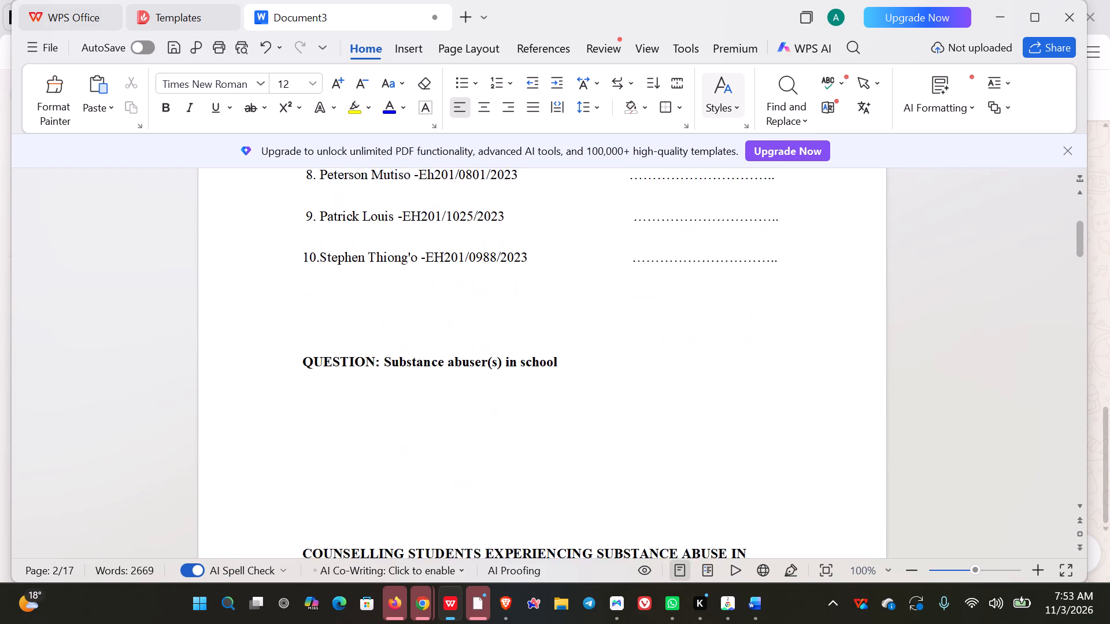
scroll(573, 296, up, 1)
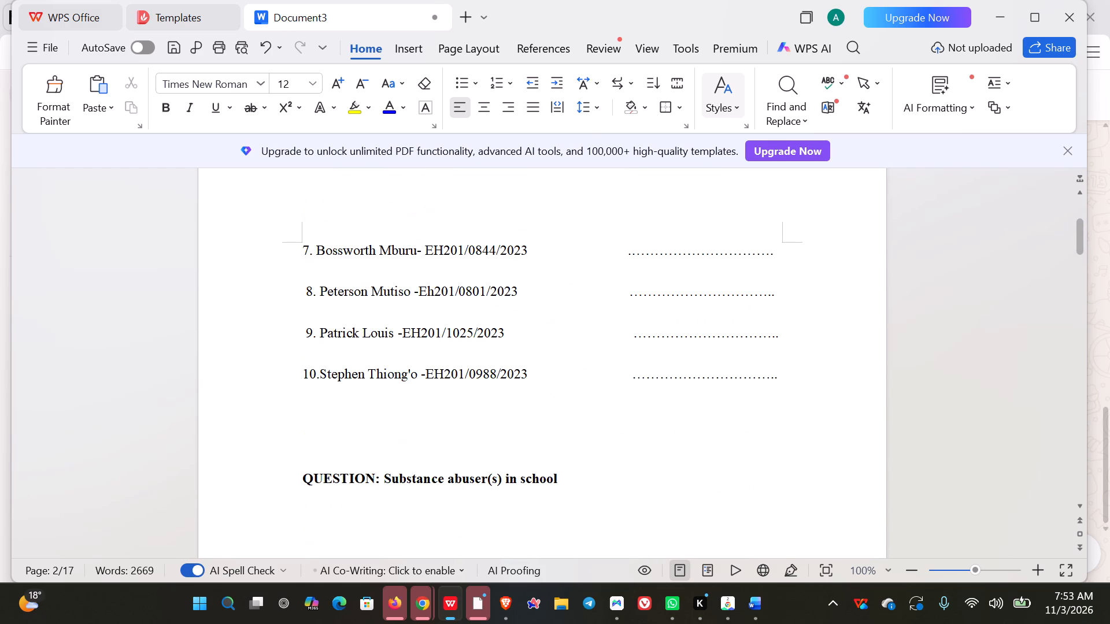
Set the line spacing of the whole document to 1.0.
click(565, 221)
key(ctrl+a)
click(593, 105)
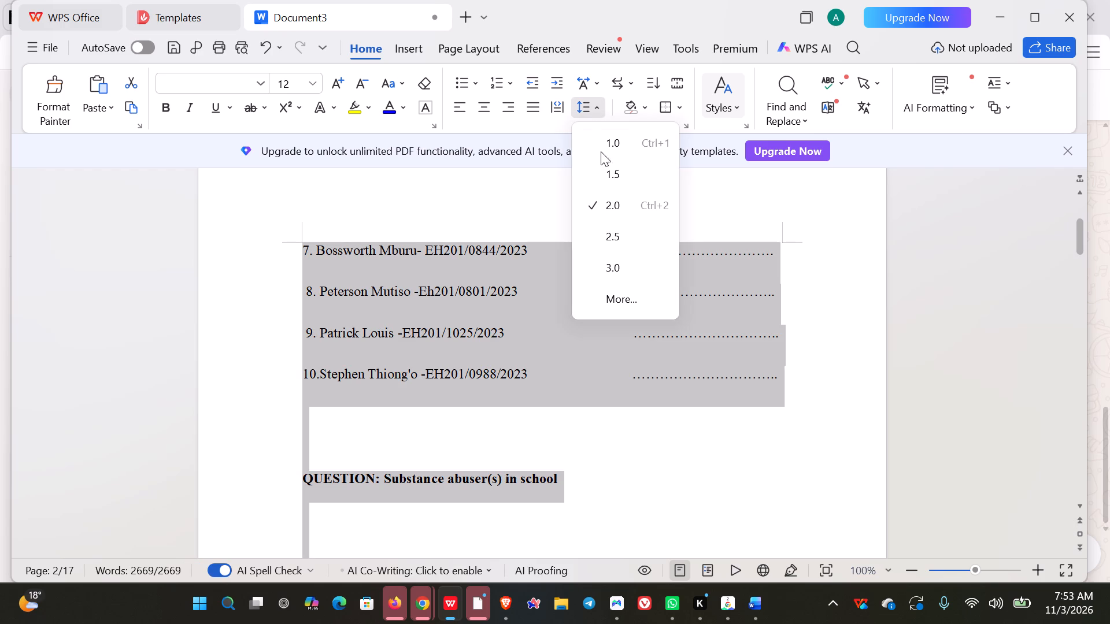
click(609, 139)
click(598, 258)
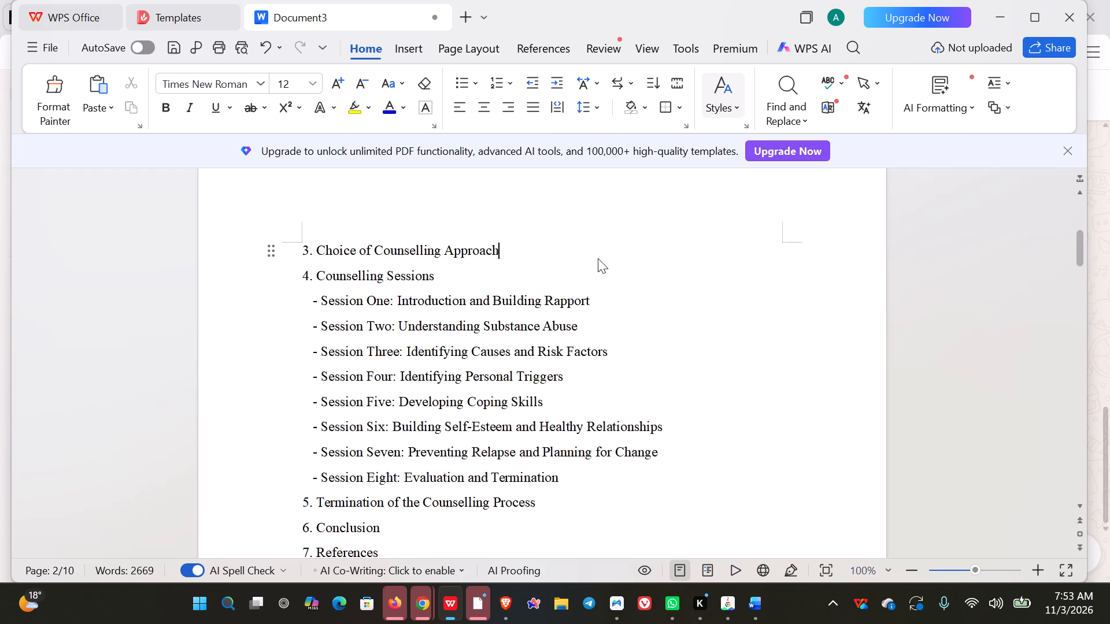
Review the group members list, the introduction and the start of the background section with single line spacing.
scroll(561, 303, up, 3)
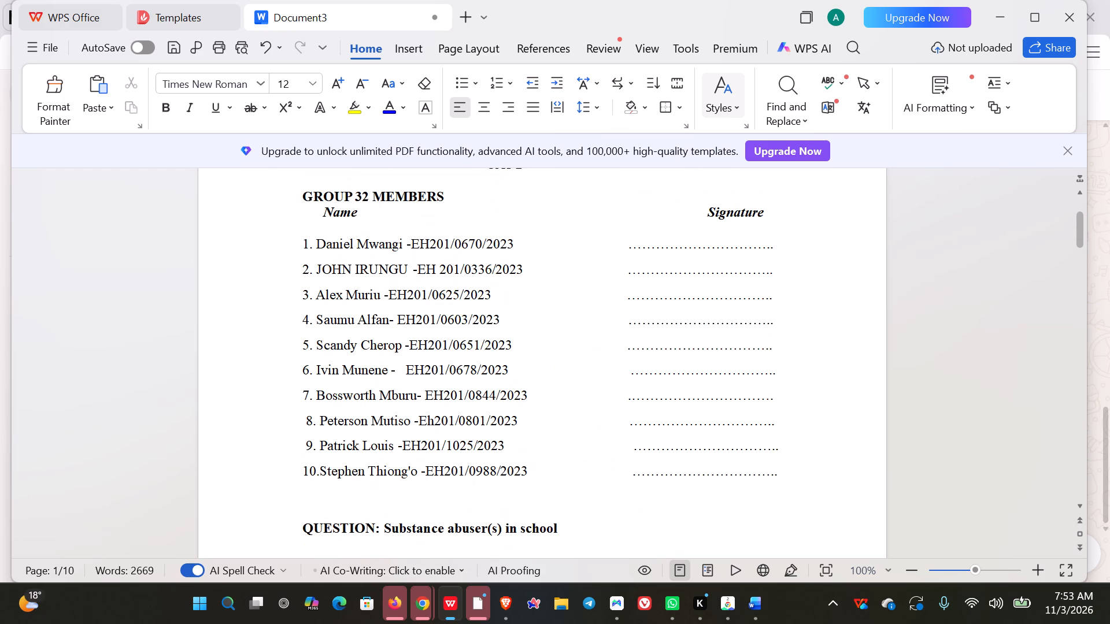
scroll(561, 303, down, 2)
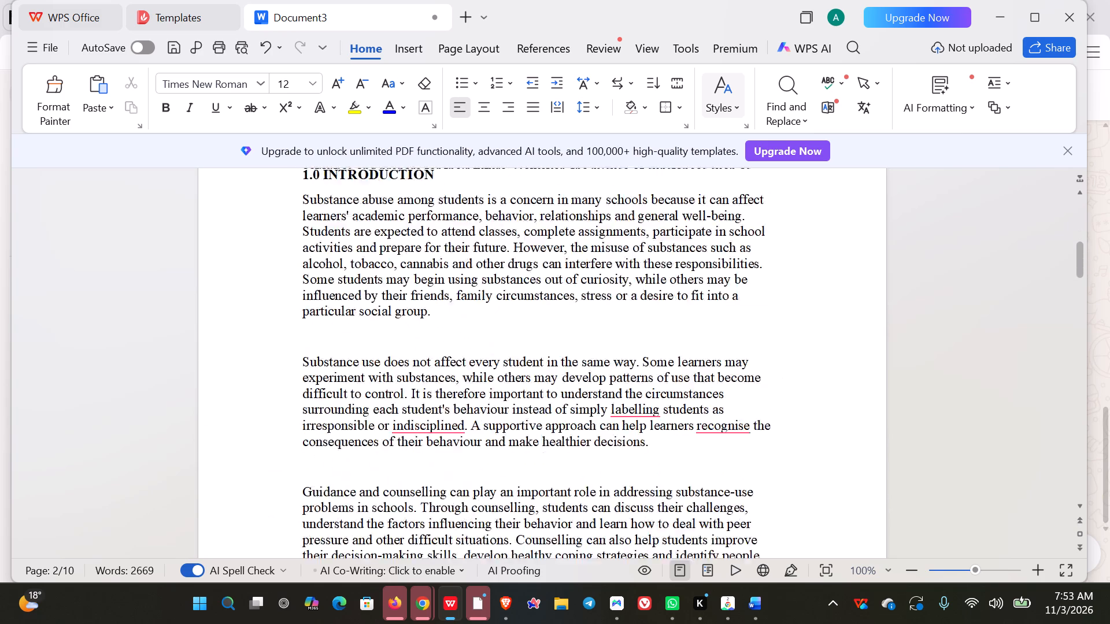
scroll(561, 303, down, 1)
scroll(561, 303, up, 2)
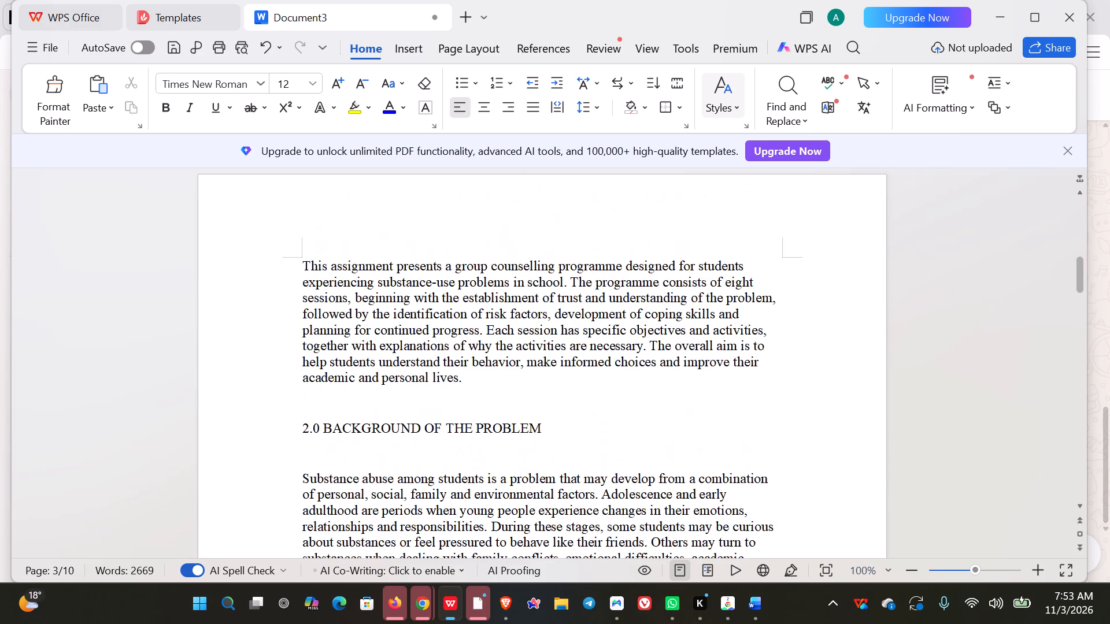
scroll(561, 303, up, 2)
scroll(561, 303, down, 1)
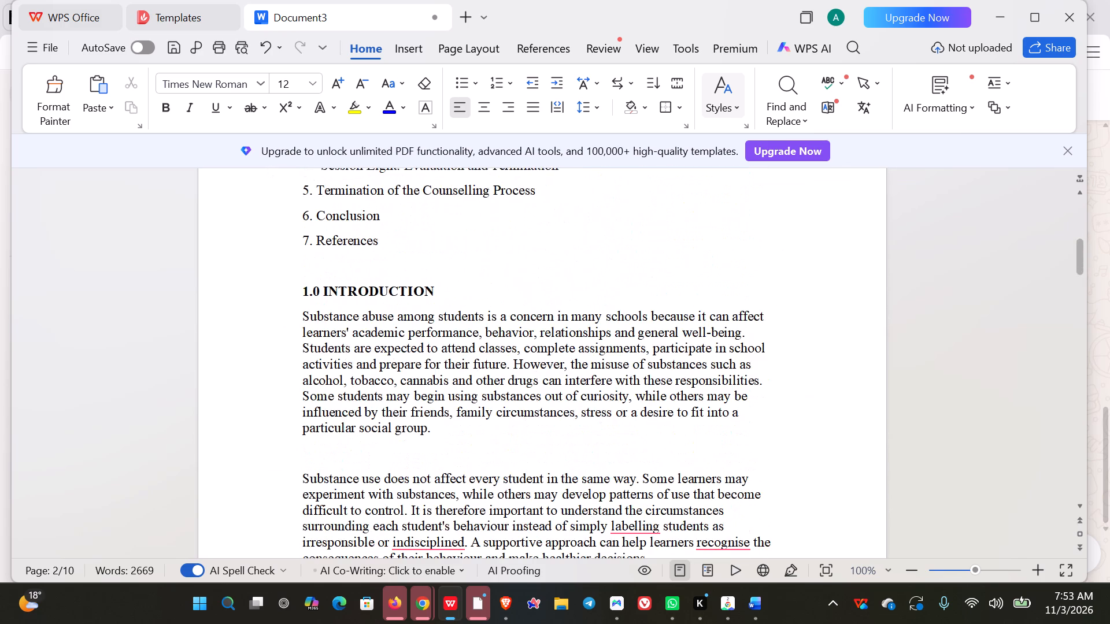
Remove the empty lines between the paragraphs of the "1.0 INTRODUCTION" section.
double_click(302, 480)
click(302, 480)
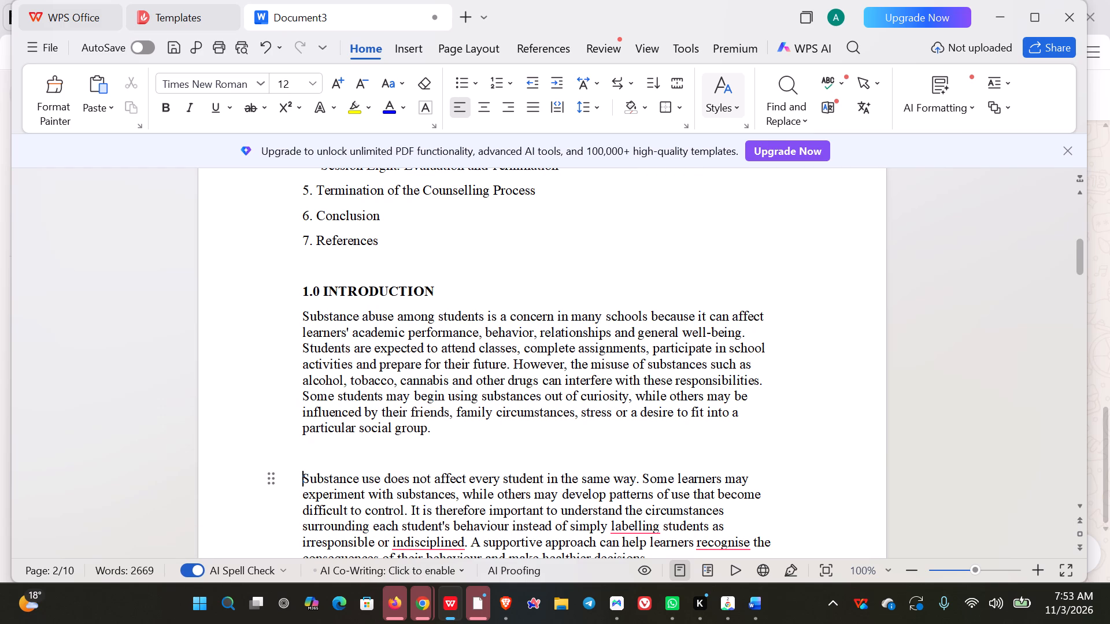
key(BackSpace)
scroll(302, 480, down, 1)
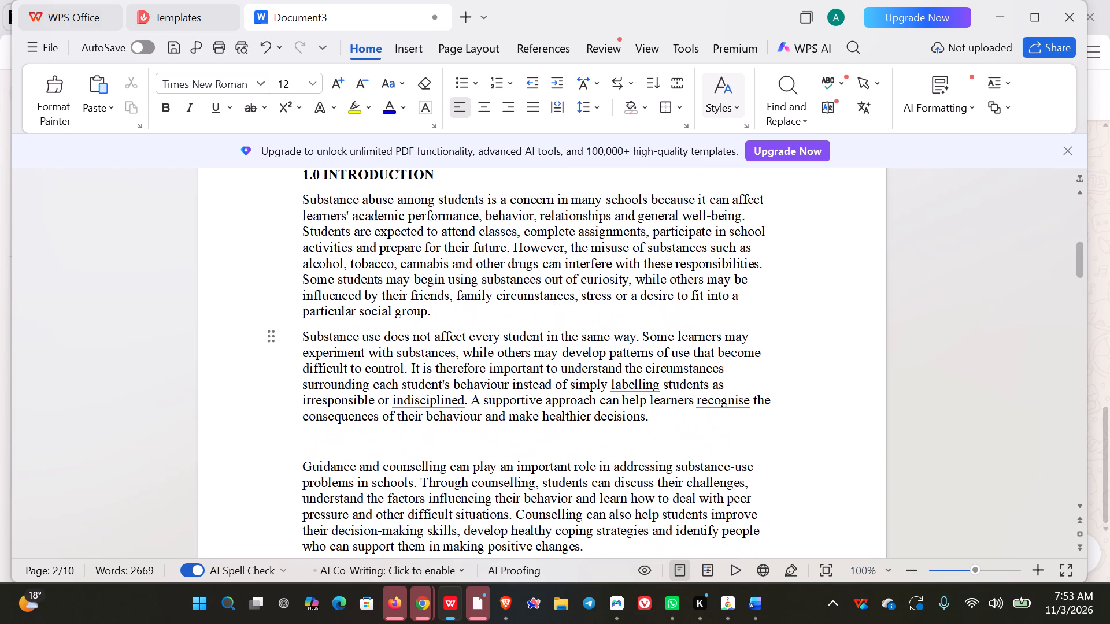
click(299, 470)
key(BackSpace)
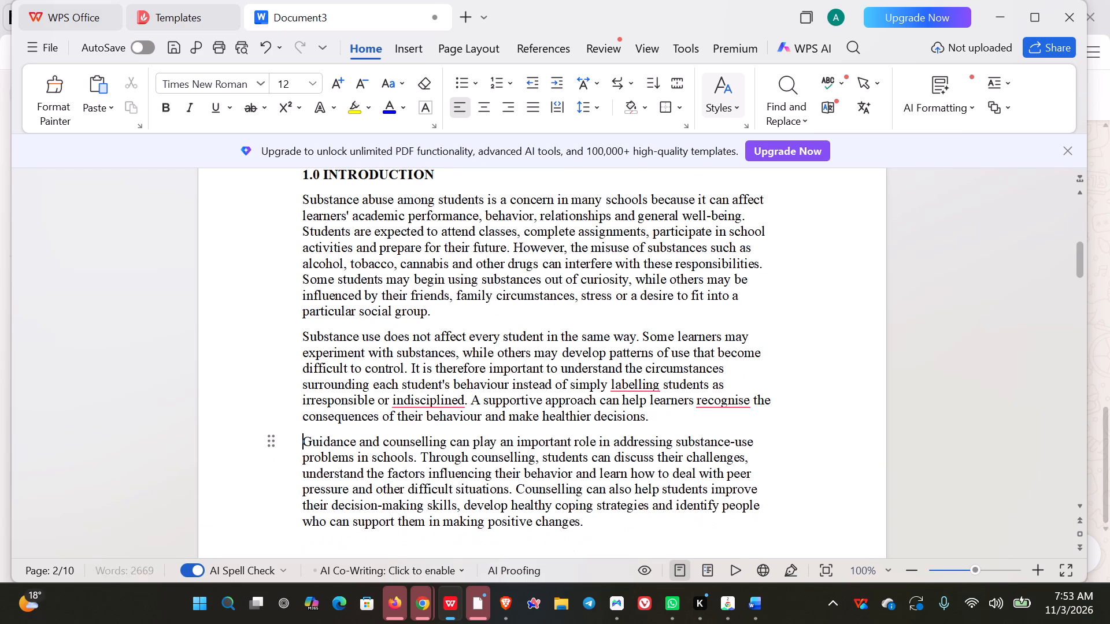
scroll(341, 462, down, 1)
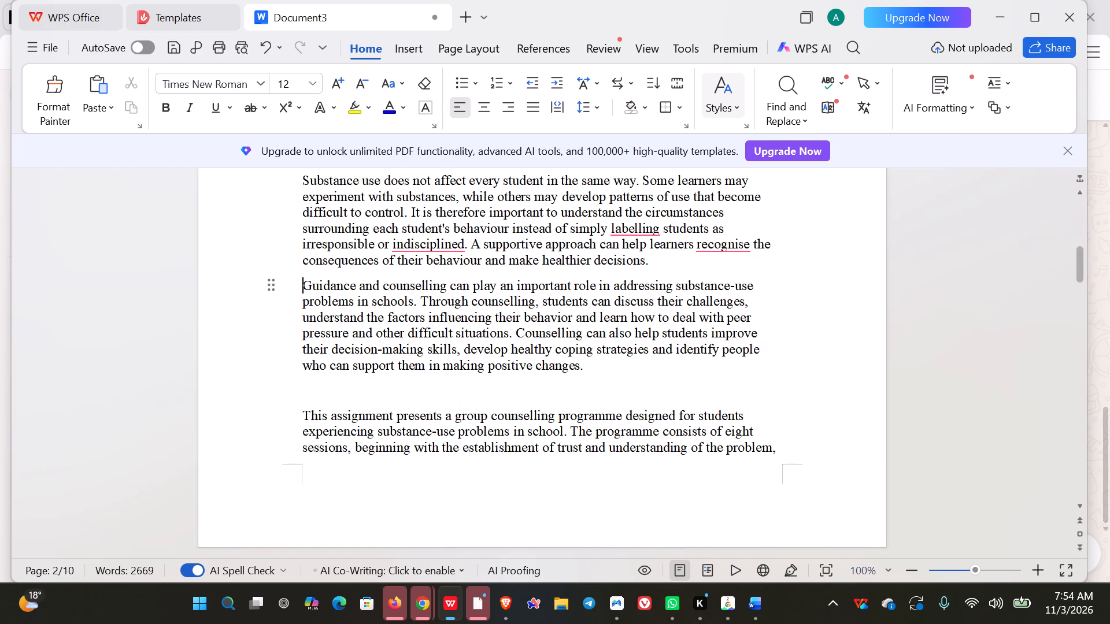
click(302, 417)
key(BackSpace)
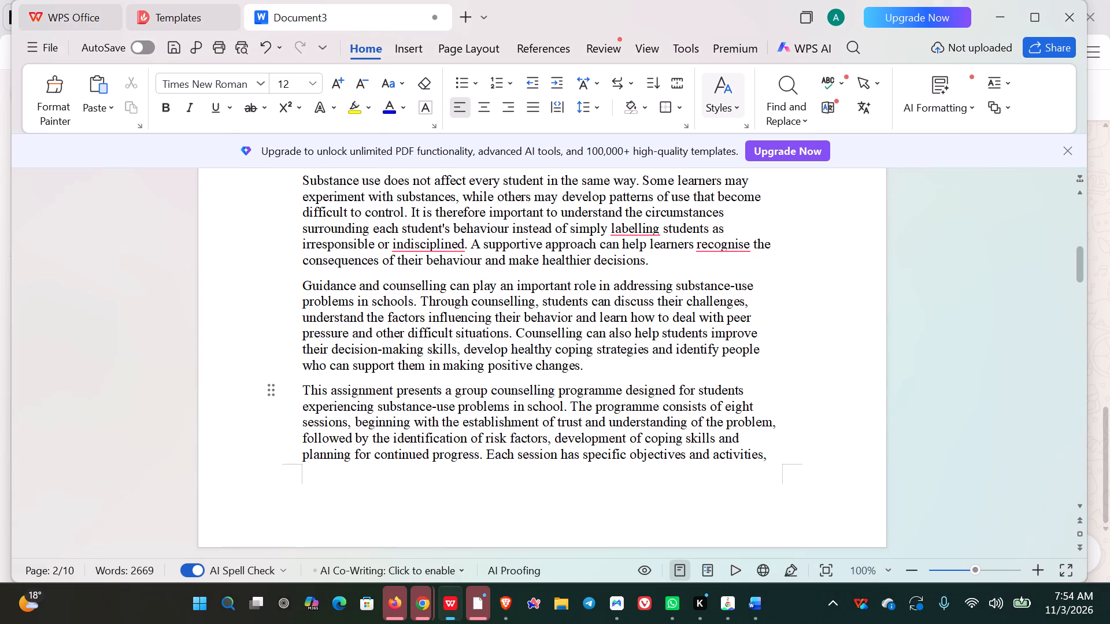
Make the "2.0 BACKGROUND OF THE PROBLEM" heading bold.
scroll(356, 434, down, 2)
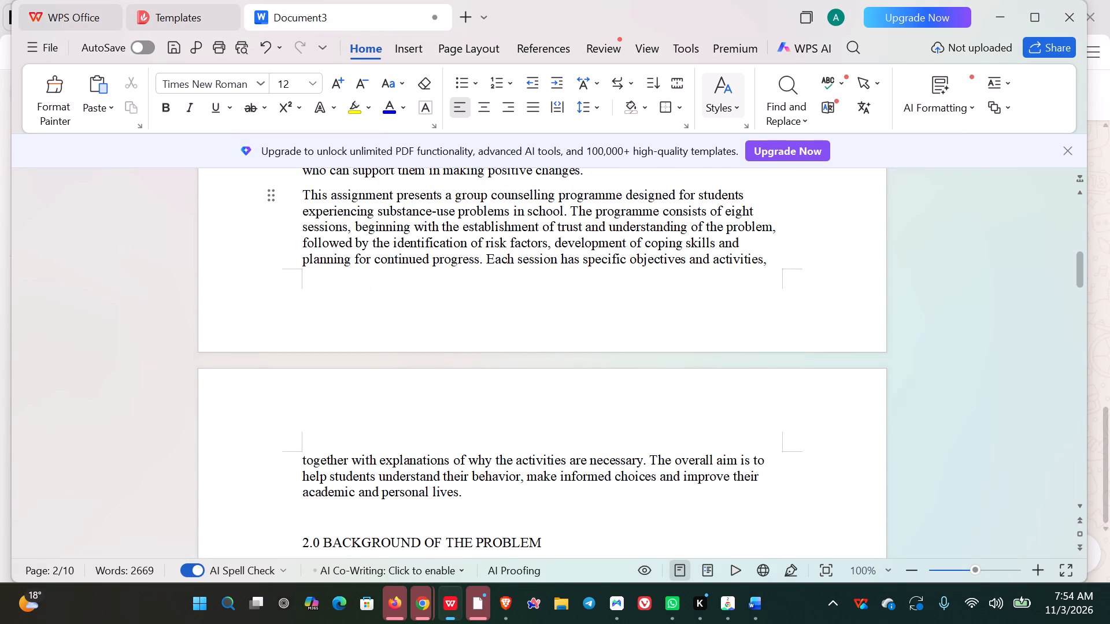
scroll(312, 467, down, 2)
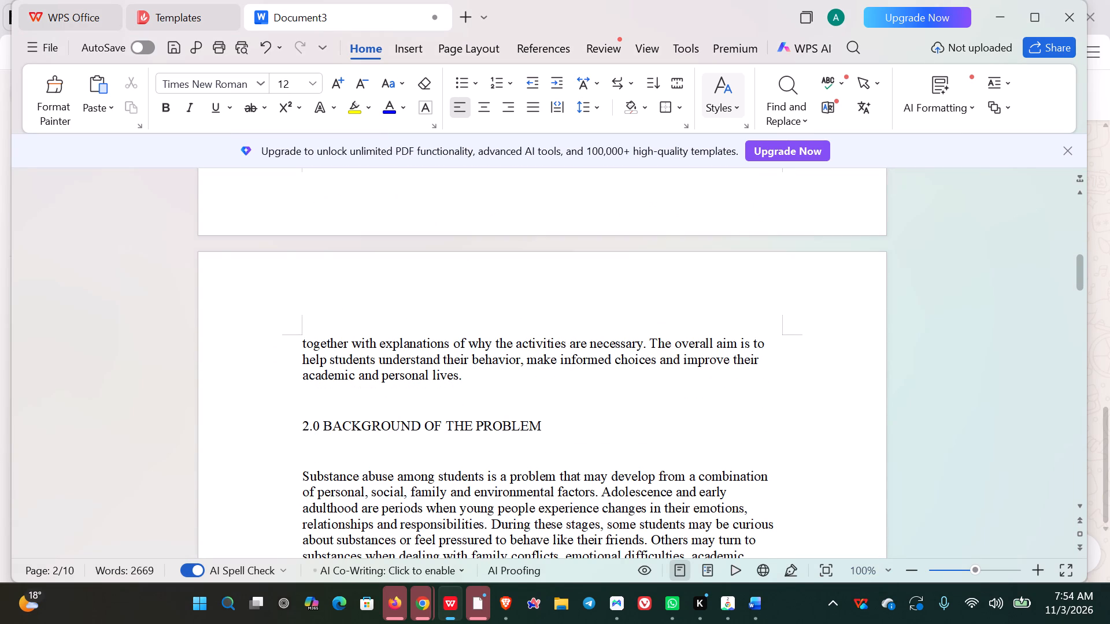
drag(300, 425, 546, 425)
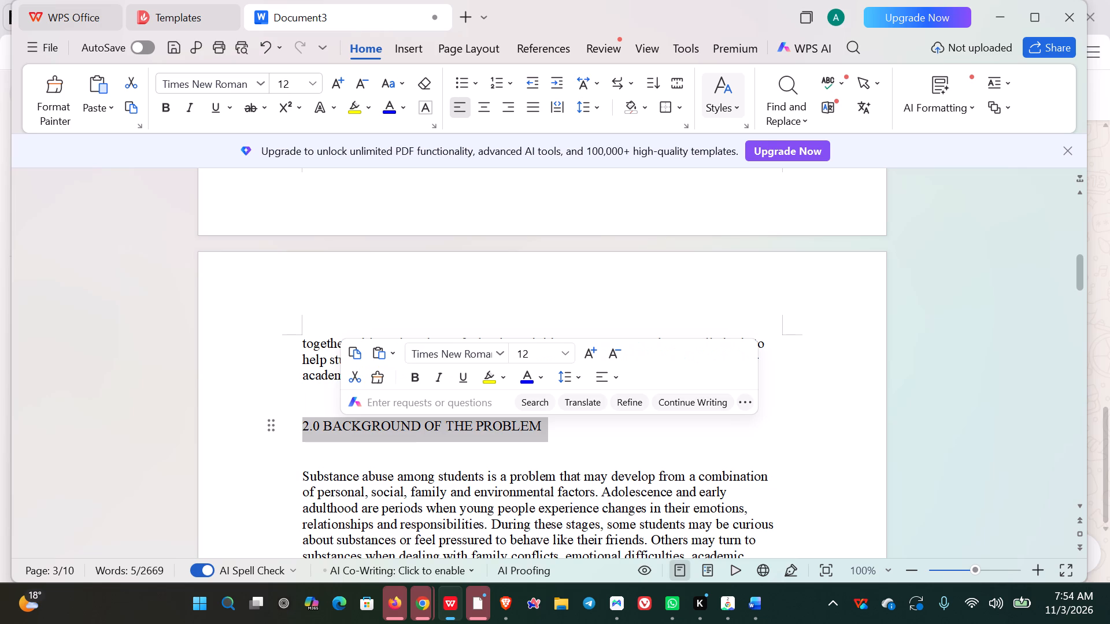
click(406, 381)
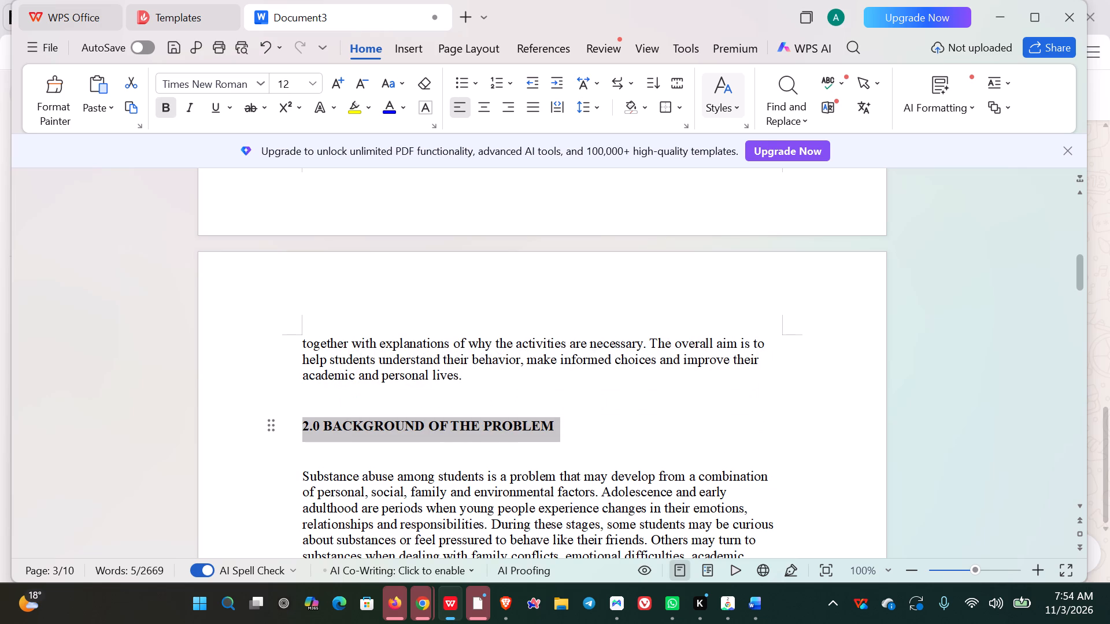
Remove the empty line between the "2.0 BACKGROUND OF THE PROBLEM" heading and its first paragraph.
click(304, 476)
key(BackSpace)
scroll(304, 476, down, 1)
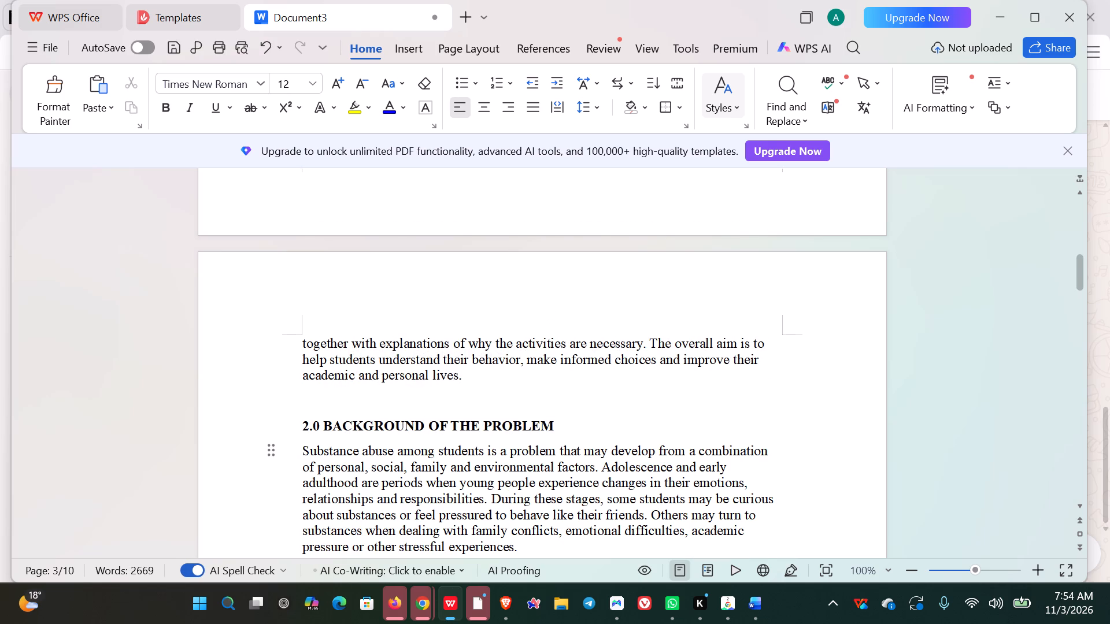
scroll(304, 476, down, 1)
click(300, 455)
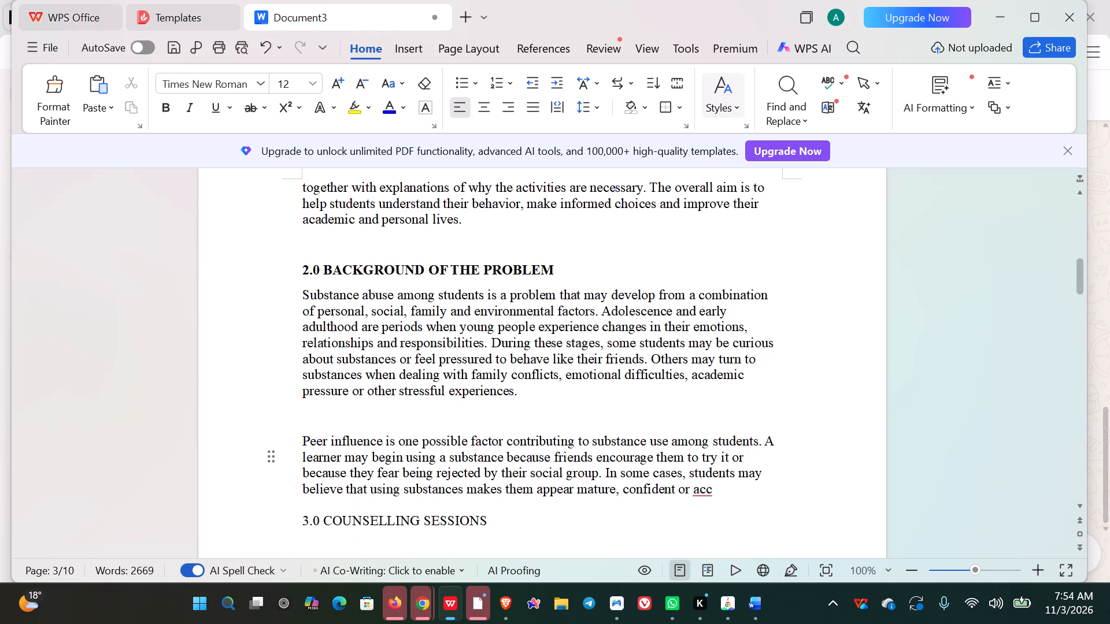
click(300, 444)
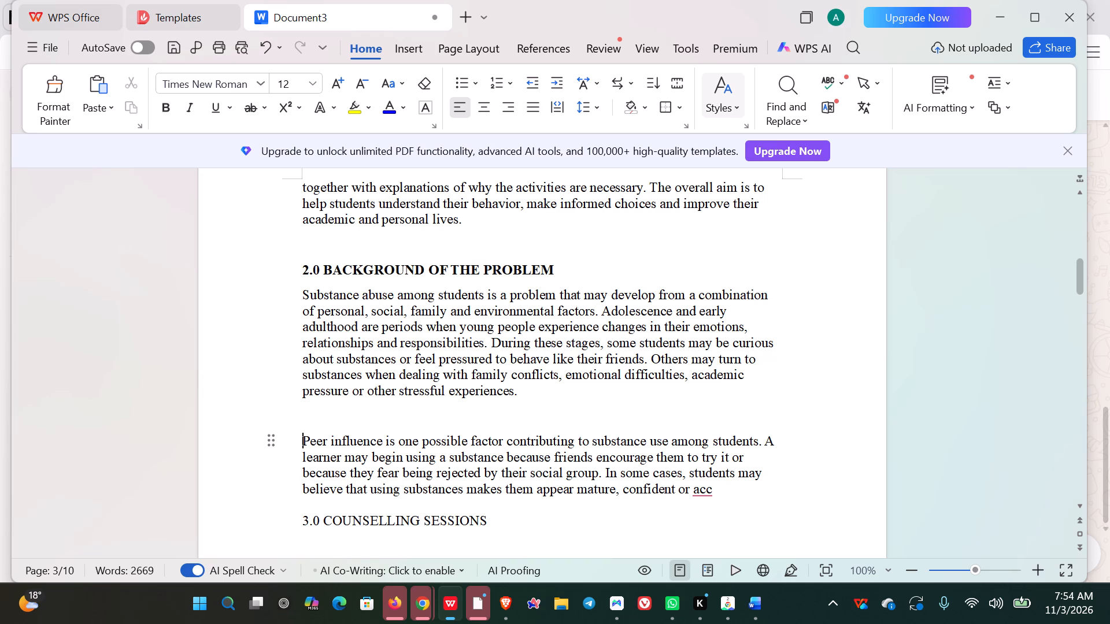
Add a bold line reading "Group approach" between the table of contents and the "1.0 INTRODUCTION" heading, followed by a line break.
scroll(542, 429, up, 8)
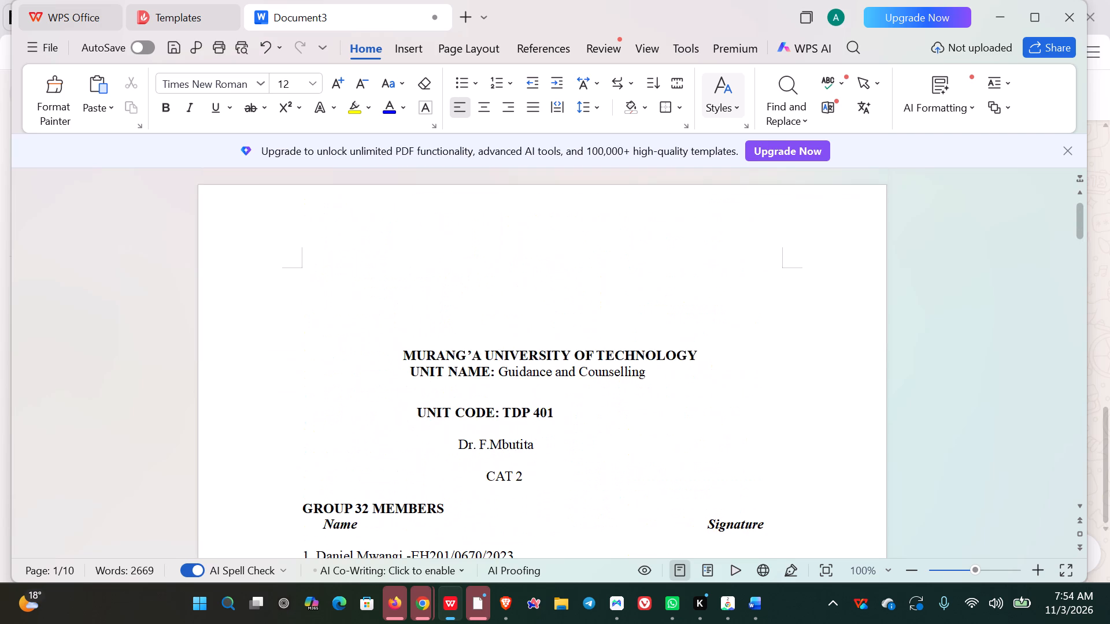
scroll(542, 429, down, 3)
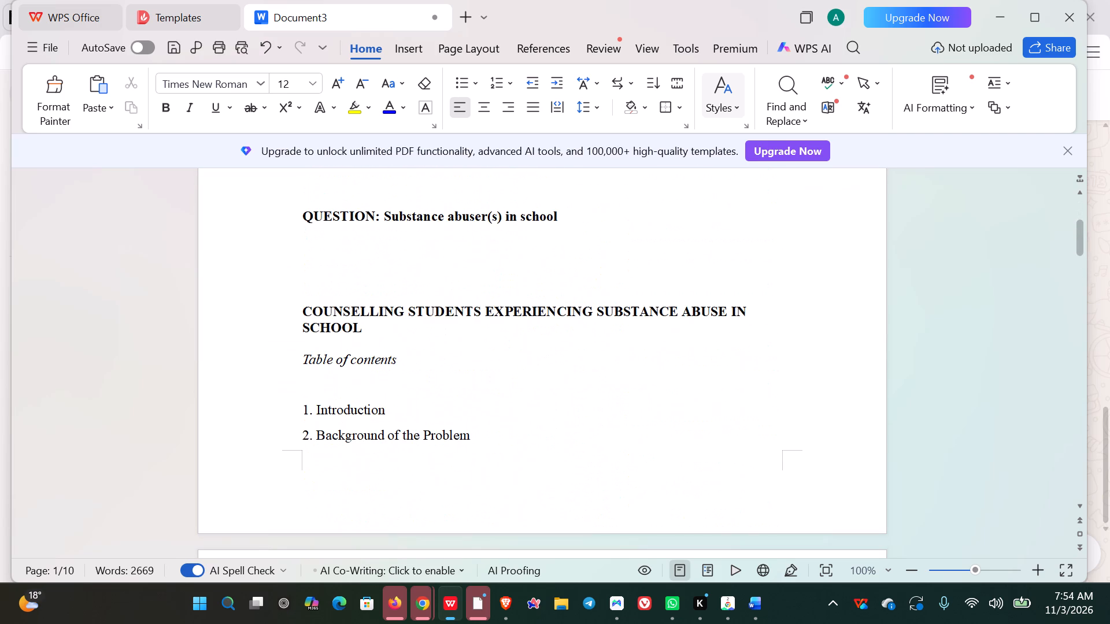
scroll(542, 429, down, 2)
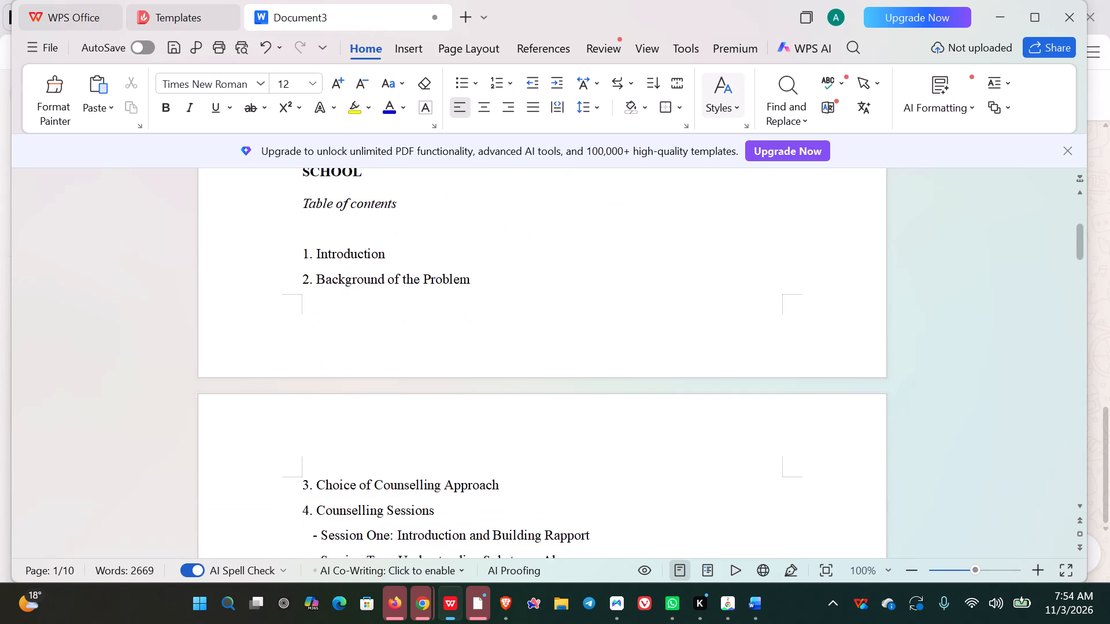
scroll(542, 429, down, 2)
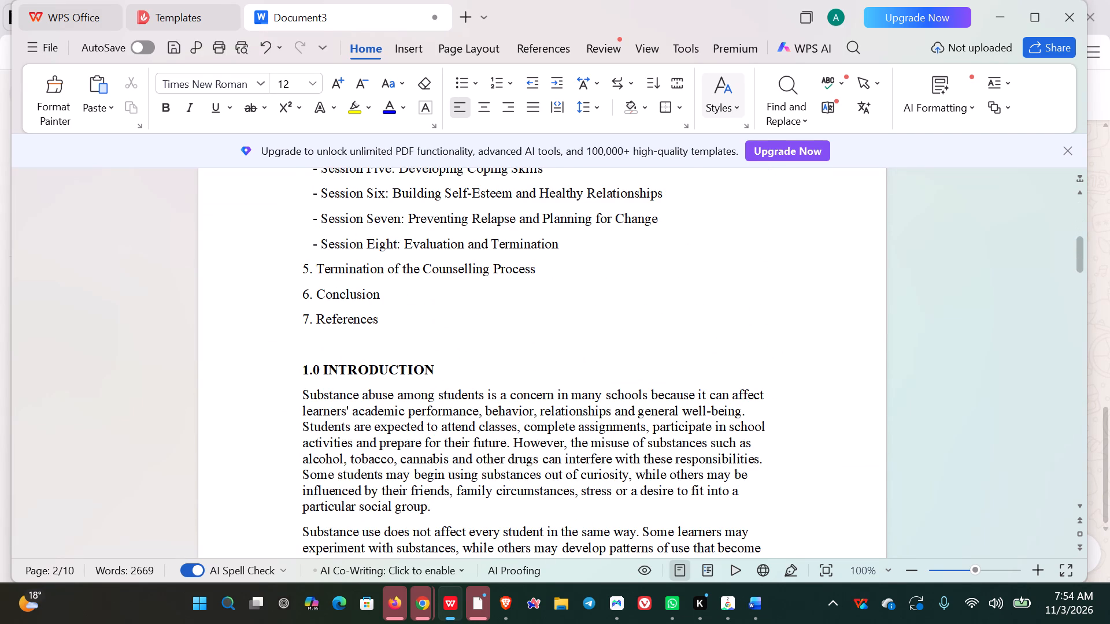
click(382, 346)
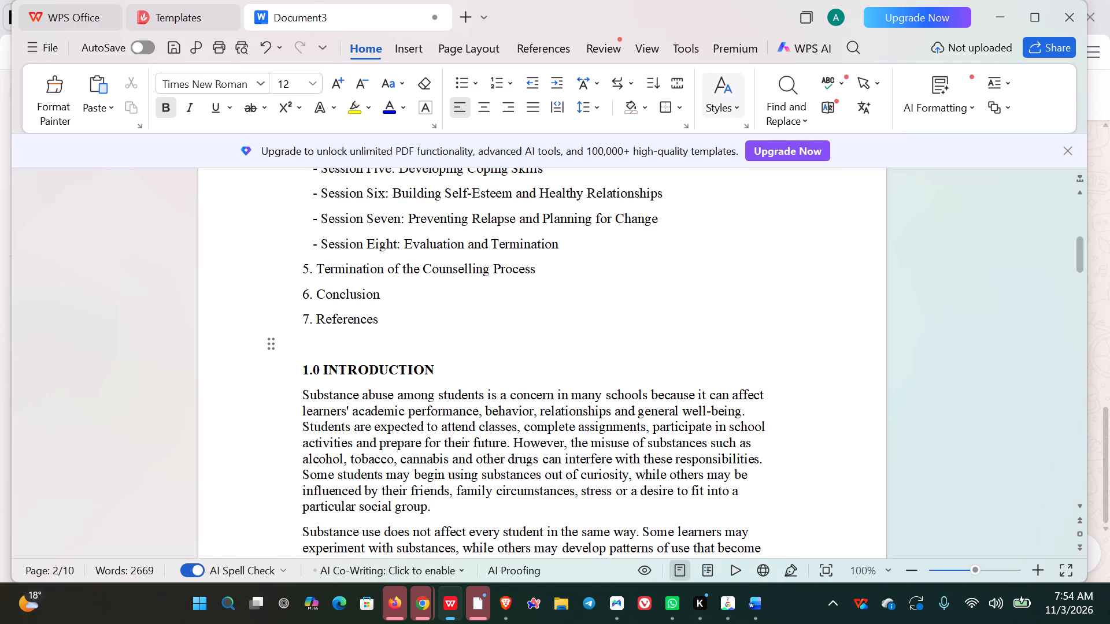
click(382, 346)
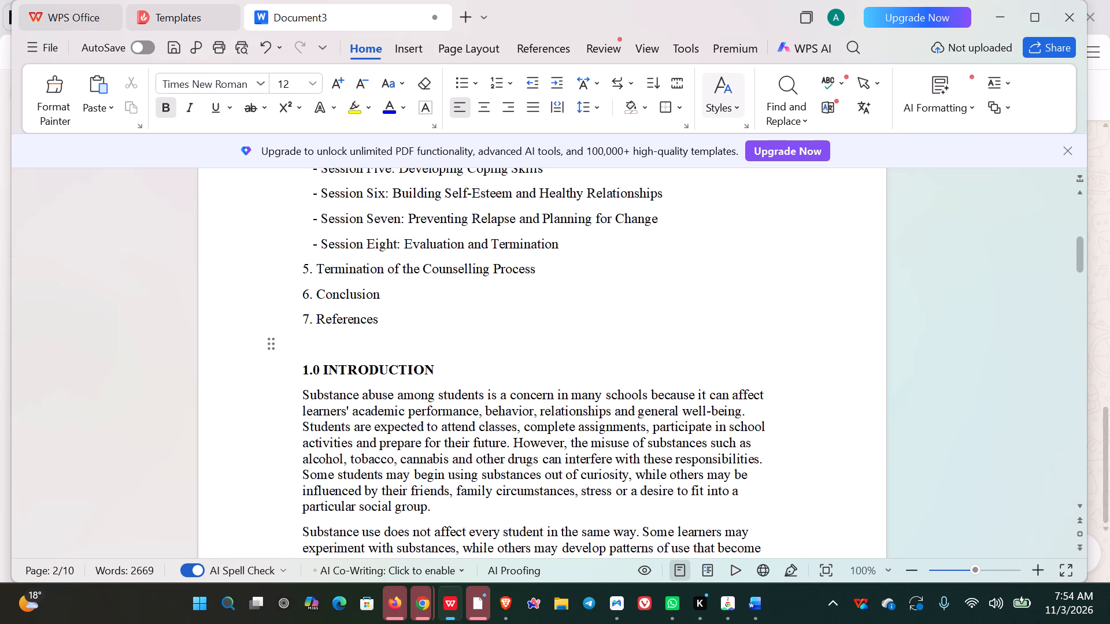
click(382, 346)
key(shift+Return)
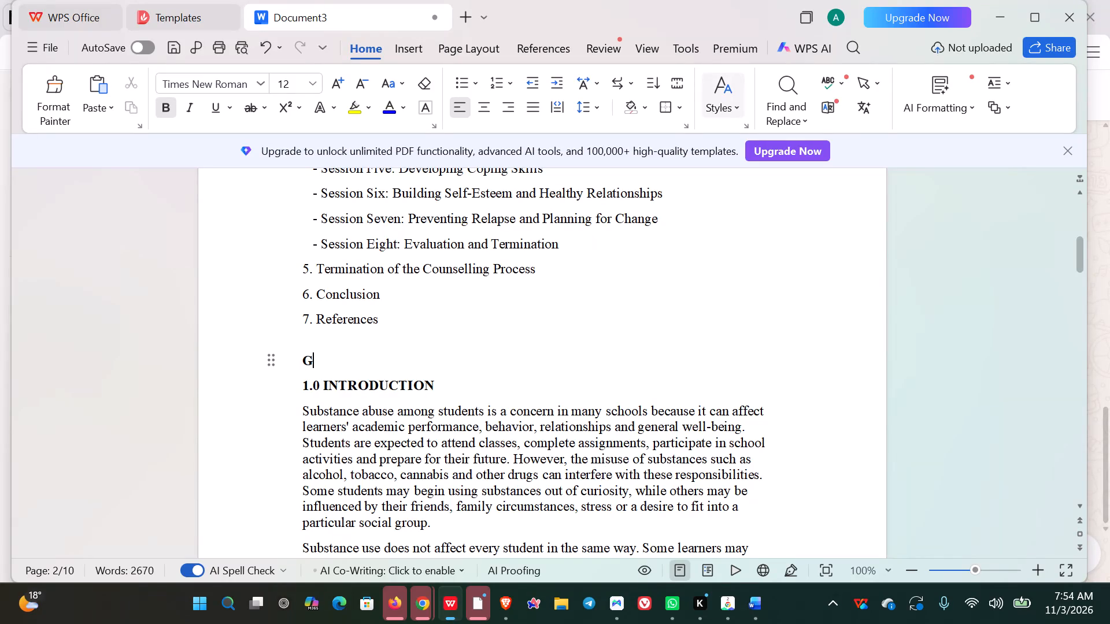
text(oup)
key(space)
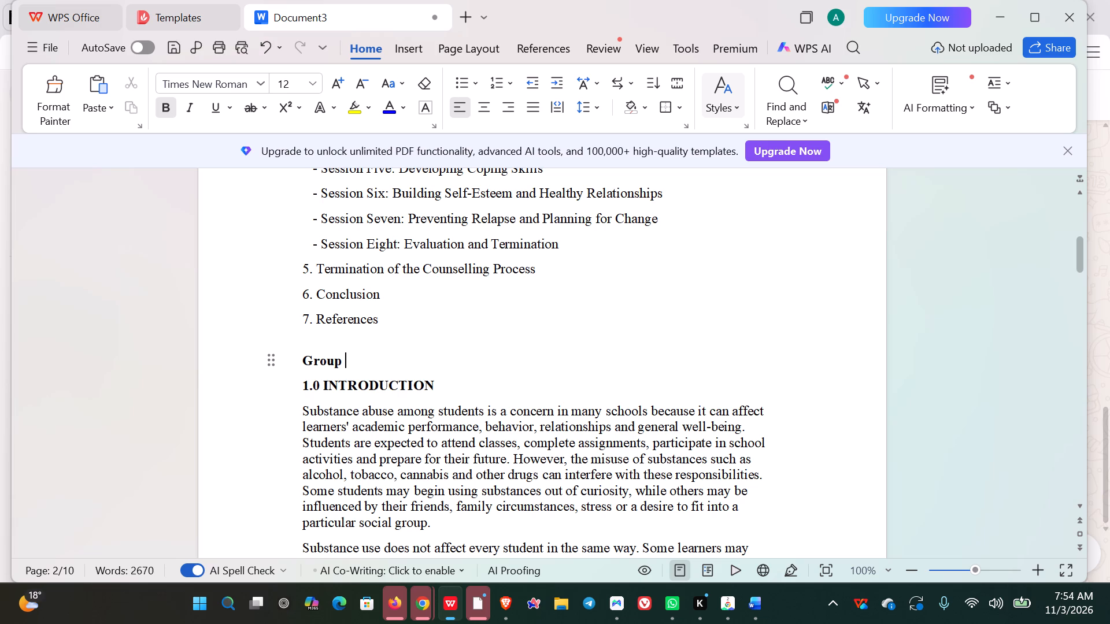
text(app)
text(roach)
key(space)
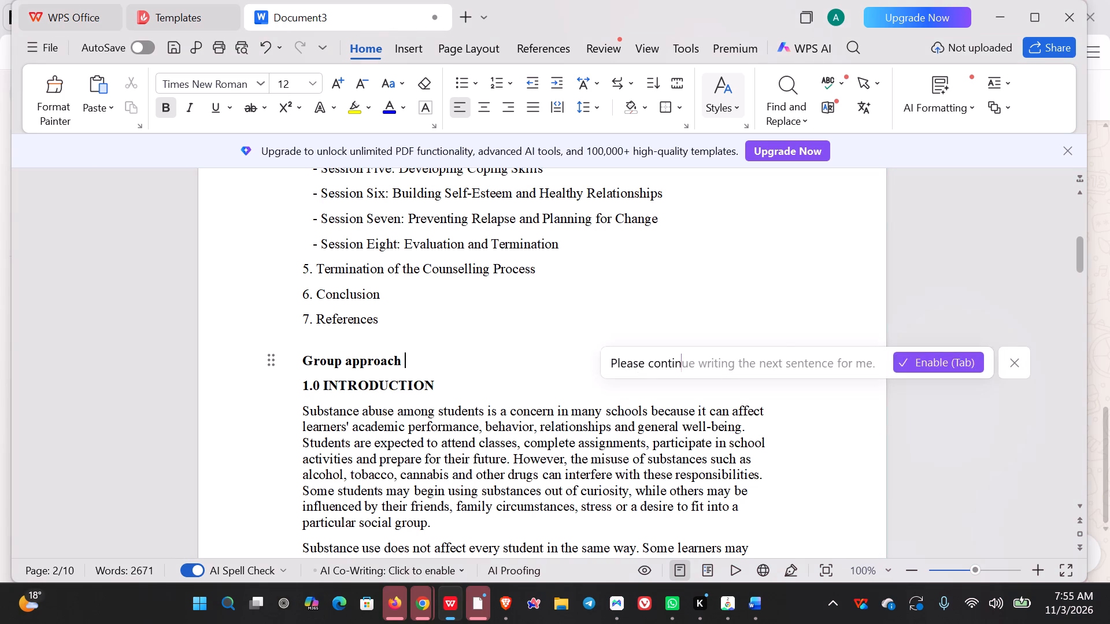
key(shift+Return)
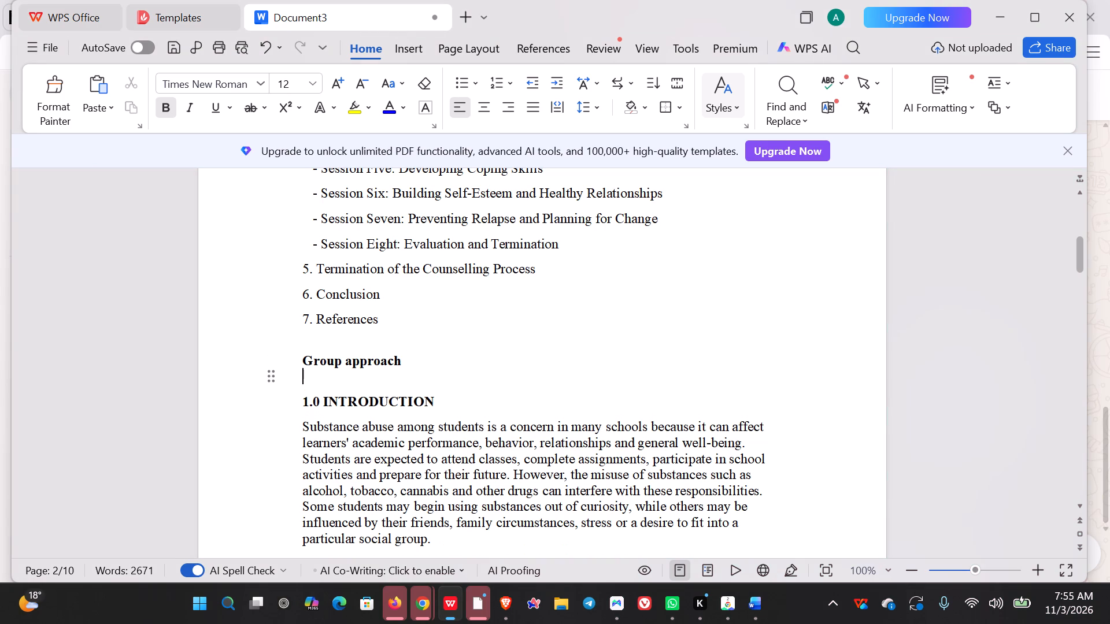
Remove the empty line above the "Peer influence" paragraph in the background section.
scroll(402, 352, down, 1)
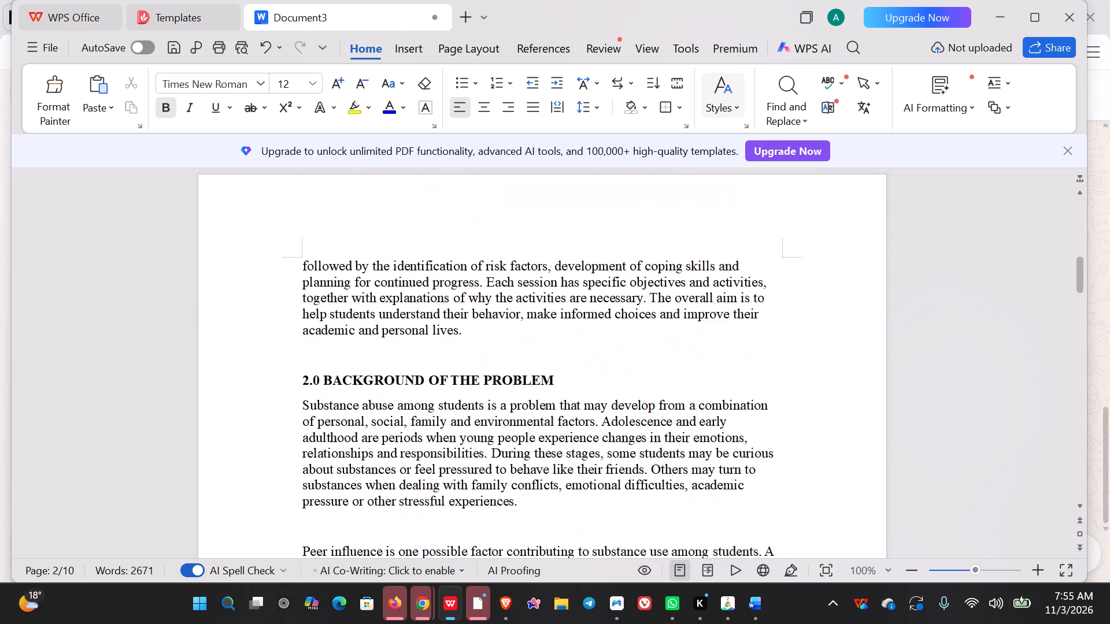
scroll(402, 352, down, 3)
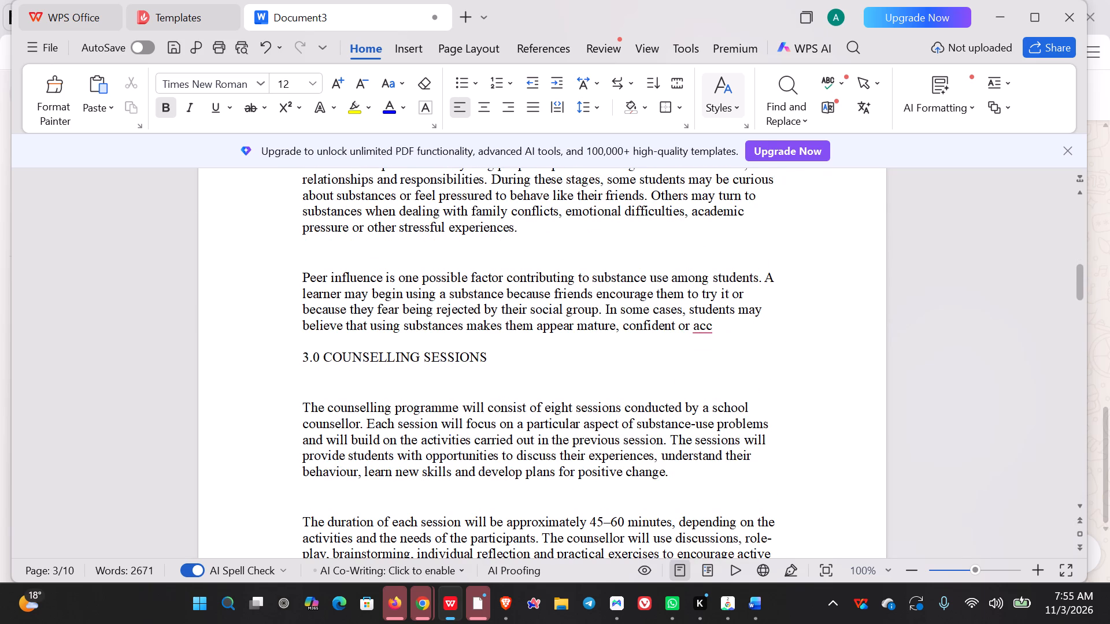
click(299, 274)
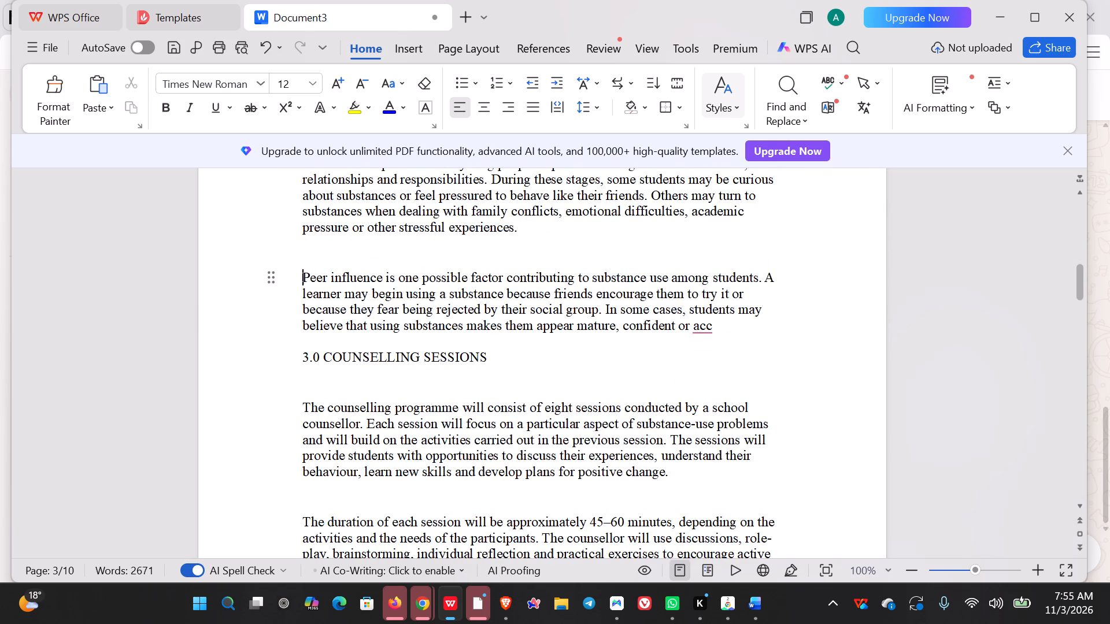
key(BackSpace)
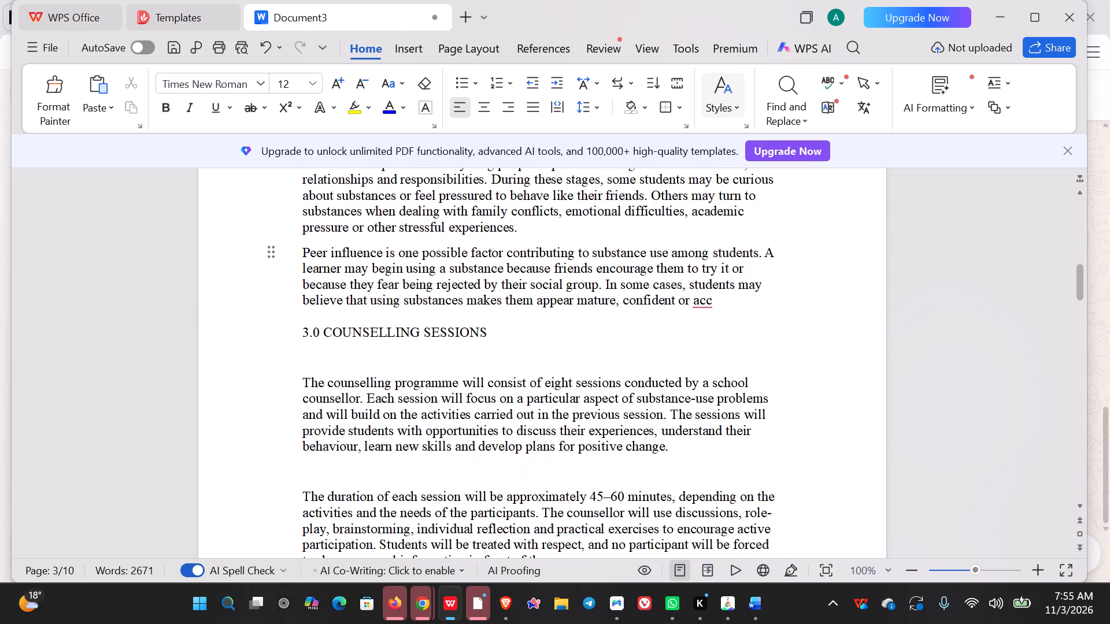
Make the "3.0 COUNSELLING SESSIONS" heading bold.
drag(303, 335, 405, 337)
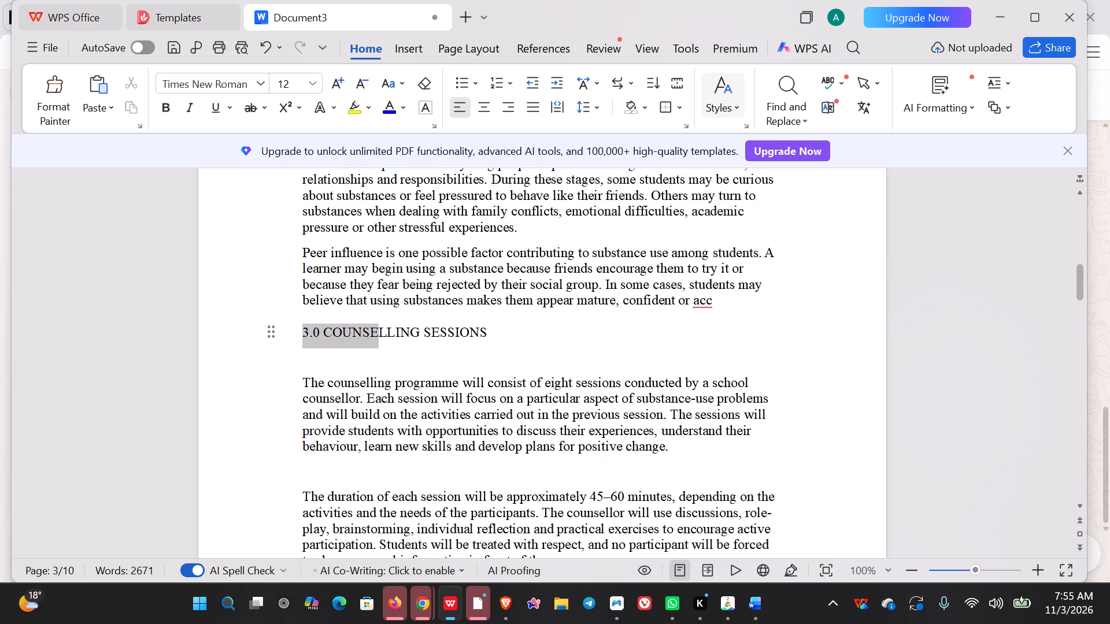
drag(405, 337, 499, 331)
click(360, 285)
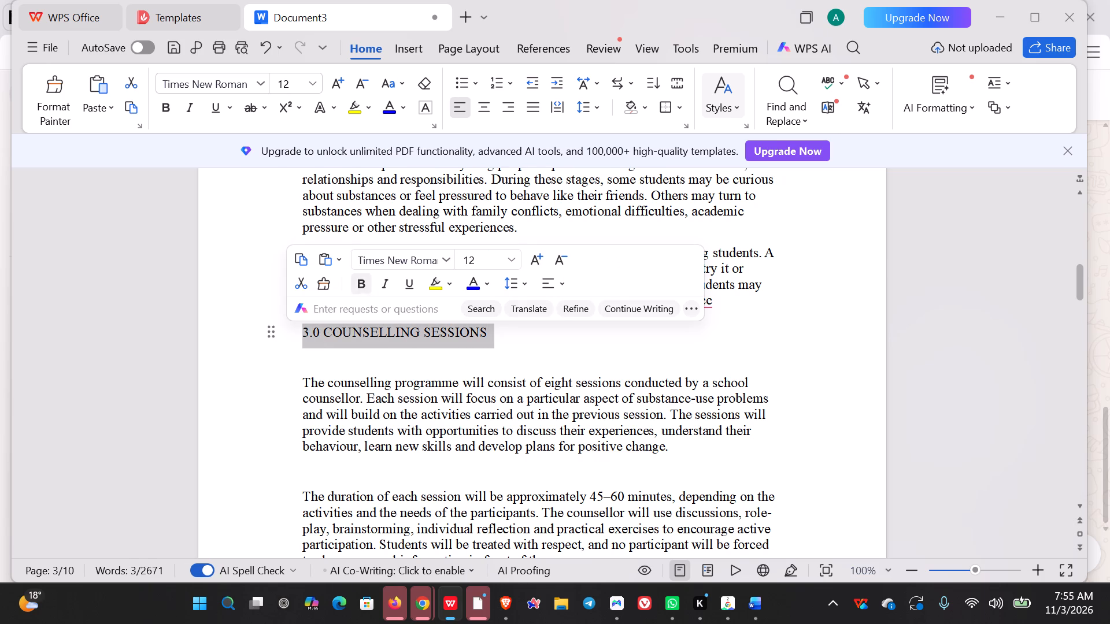
click(396, 402)
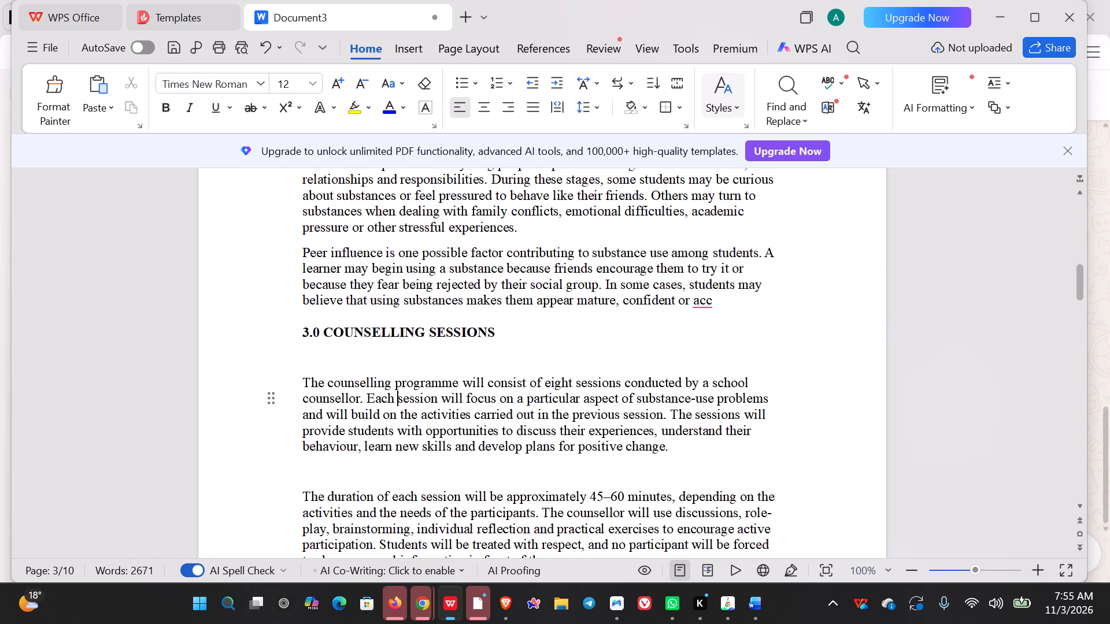
Insert two line breaks before the "3.0 COUNSELLING SESSIONS" heading to separate it from the background section.
click(303, 328)
key(shift+Return)
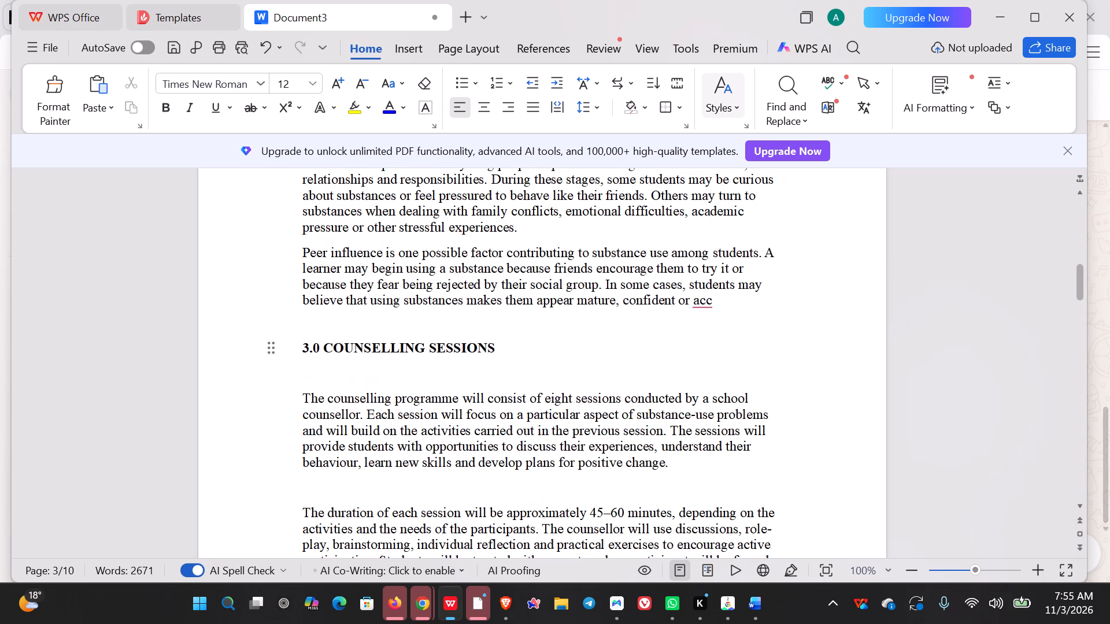
key(shift+Return)
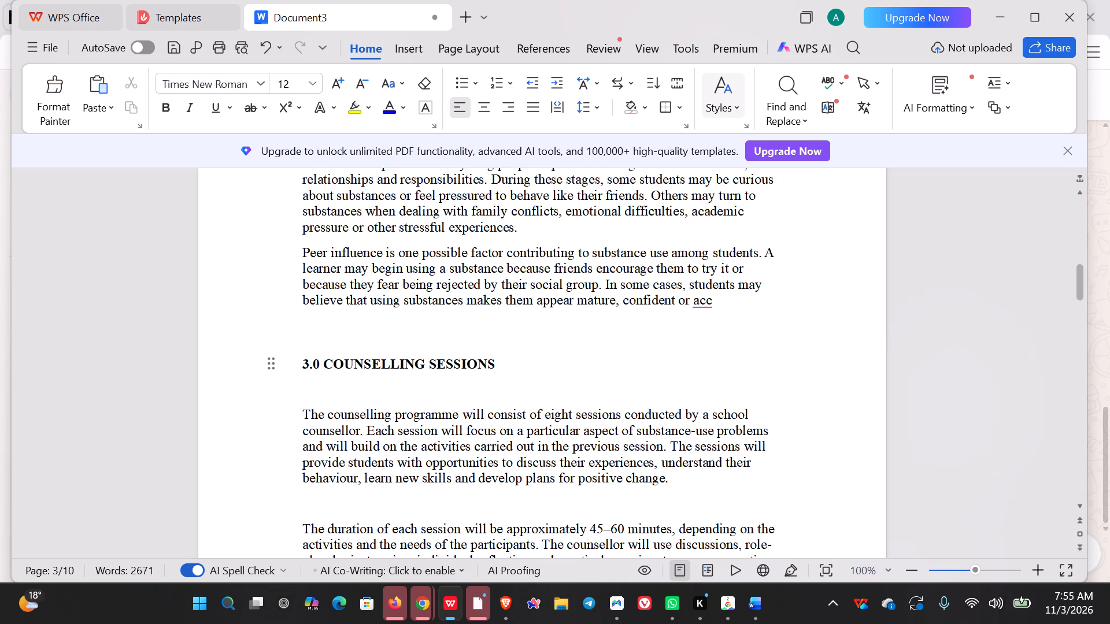
Remove the empty lines below the "3.0 COUNSELLING SESSIONS" heading and between that section's first two paragraphs.
click(303, 416)
key(BackSpace)
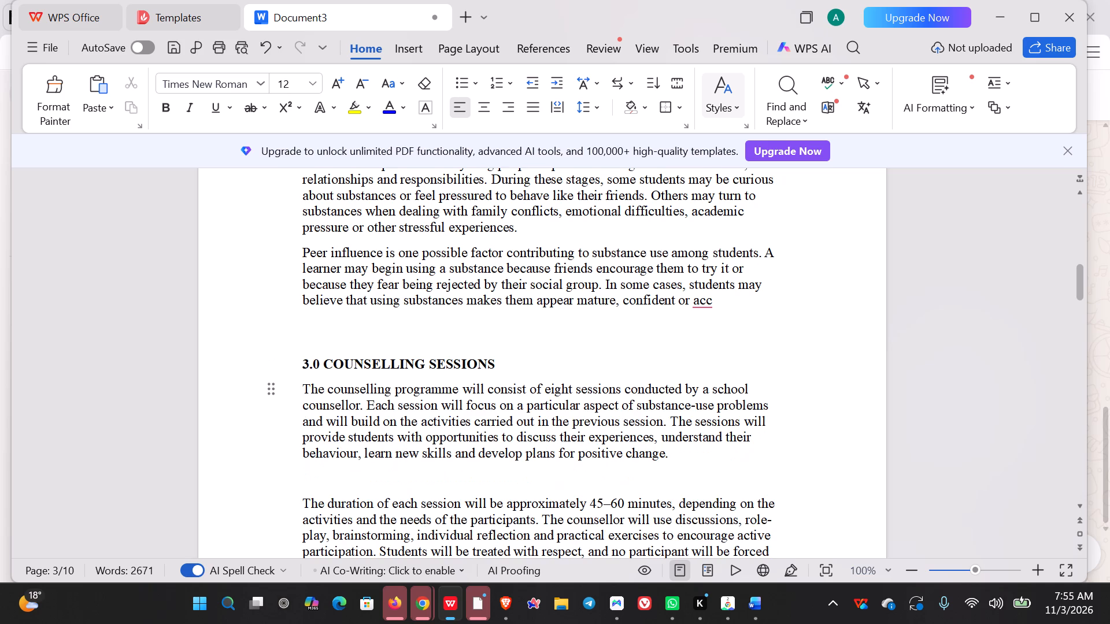
click(301, 499)
key(BackSpace)
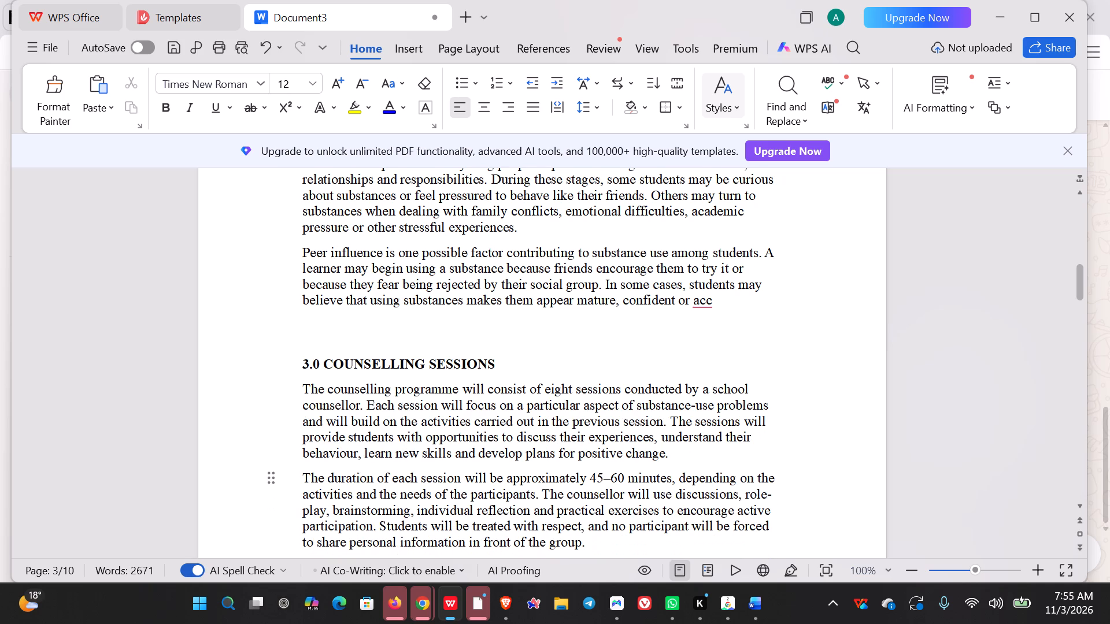
Review the spacing of the headings and paragraphs from "Group approach" through the counselling sessions section.
scroll(301, 499, up, 2)
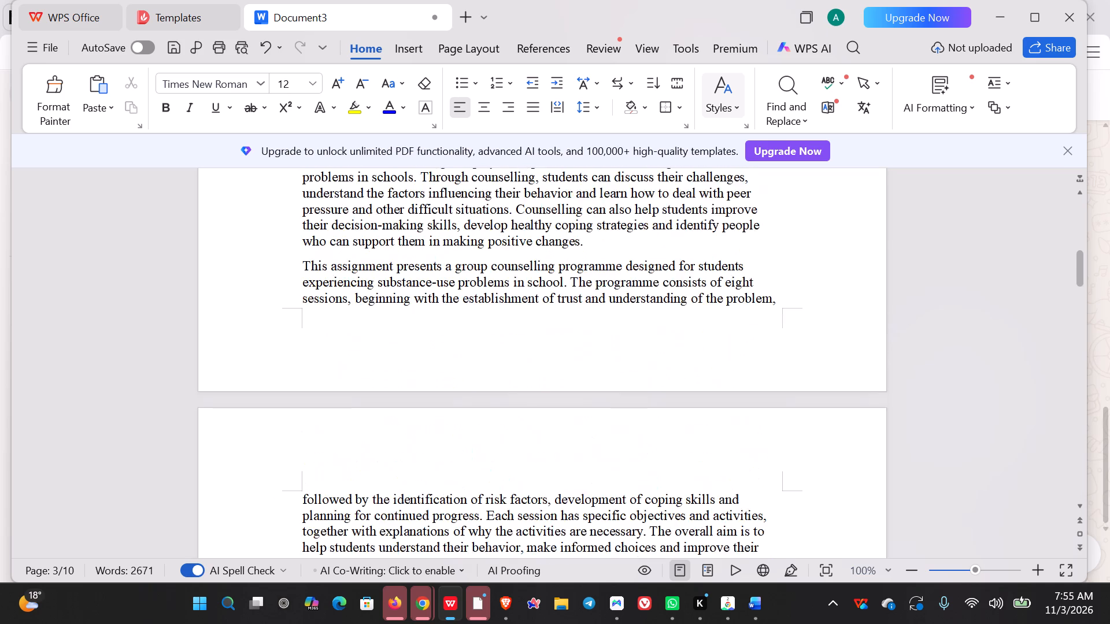
scroll(301, 499, down, 2)
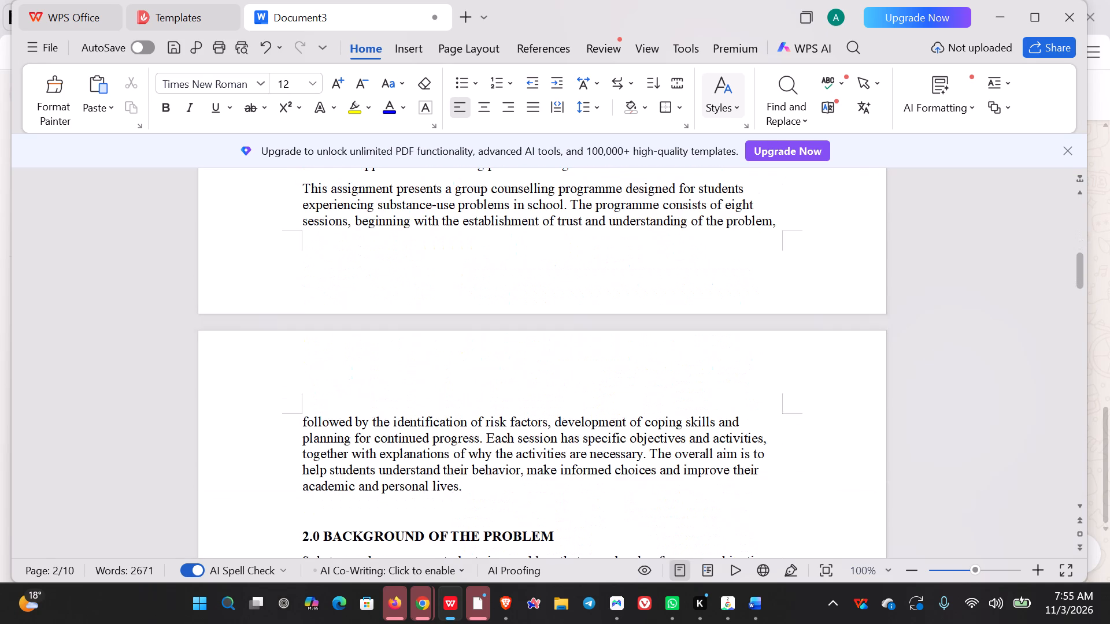
scroll(301, 499, up, 2)
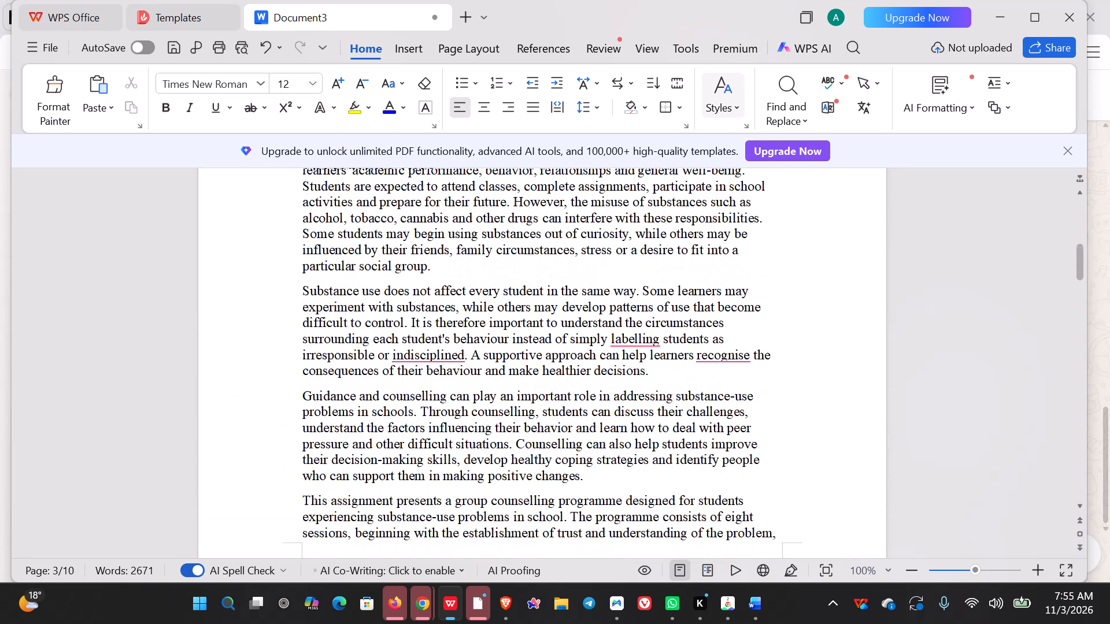
scroll(301, 499, up, 1)
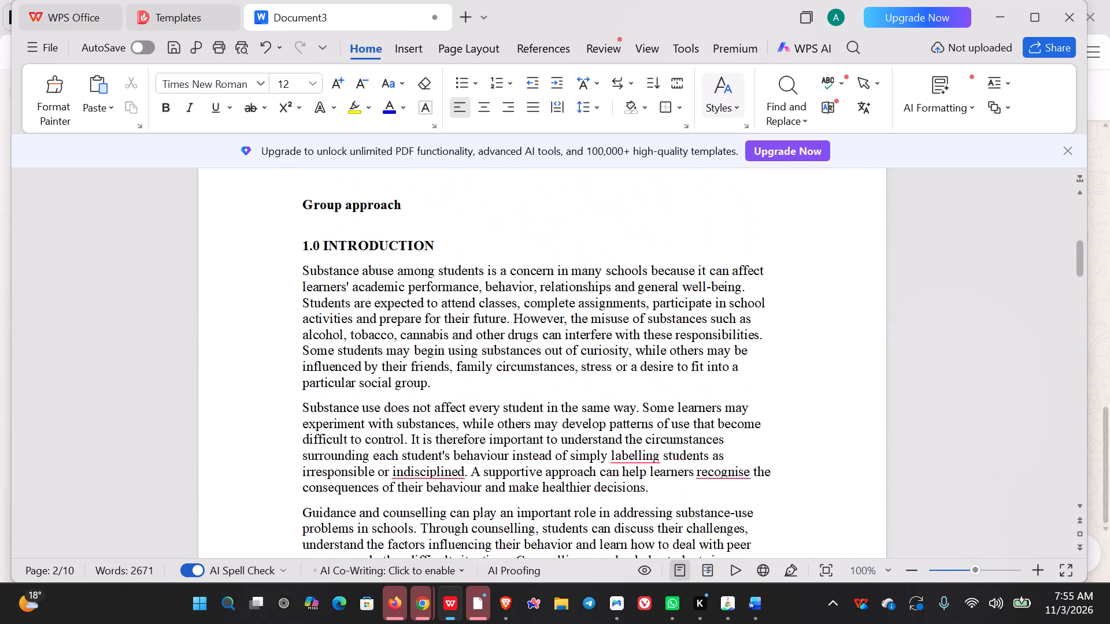
scroll(301, 499, down, 1)
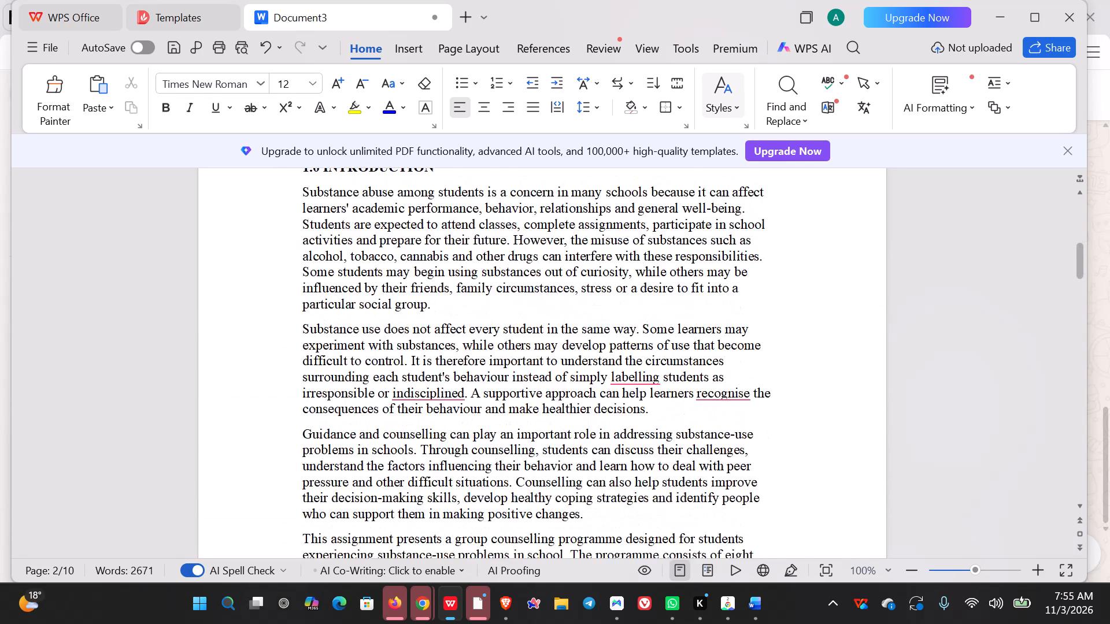
scroll(301, 499, down, 3)
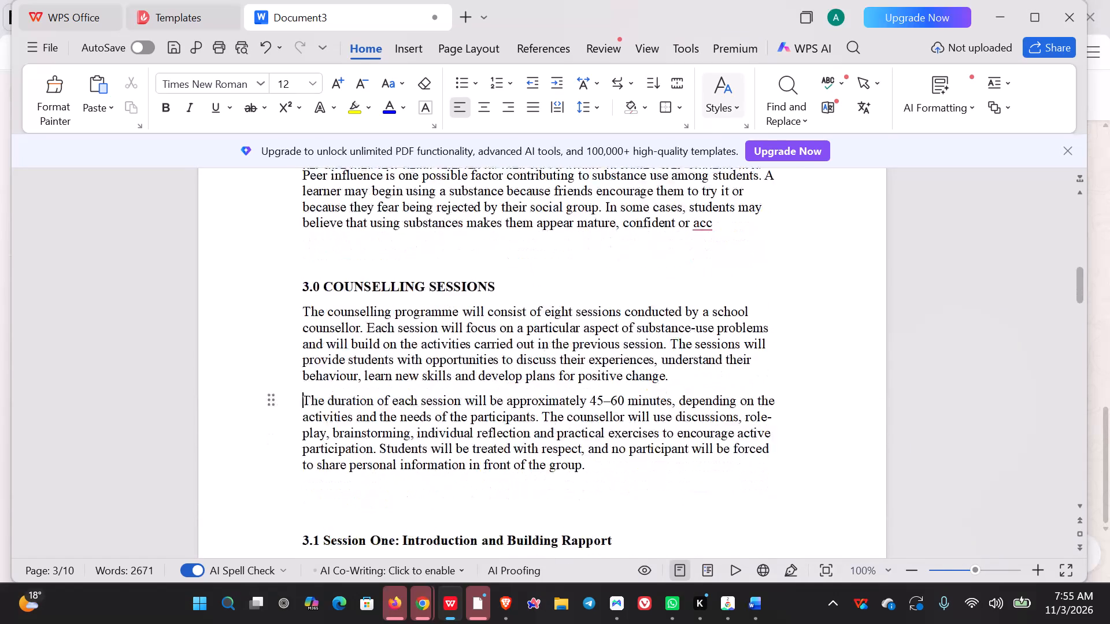
scroll(301, 499, down, 1)
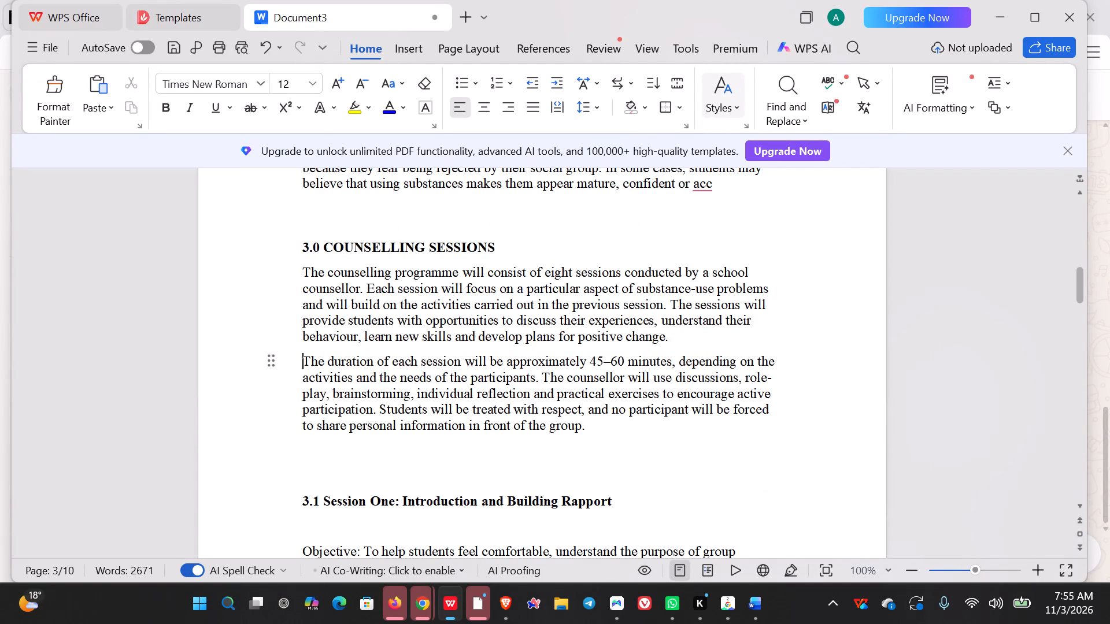
Insert a line break before the paragraph starting "The duration of each session" in section 3.0.
key(shift+Return)
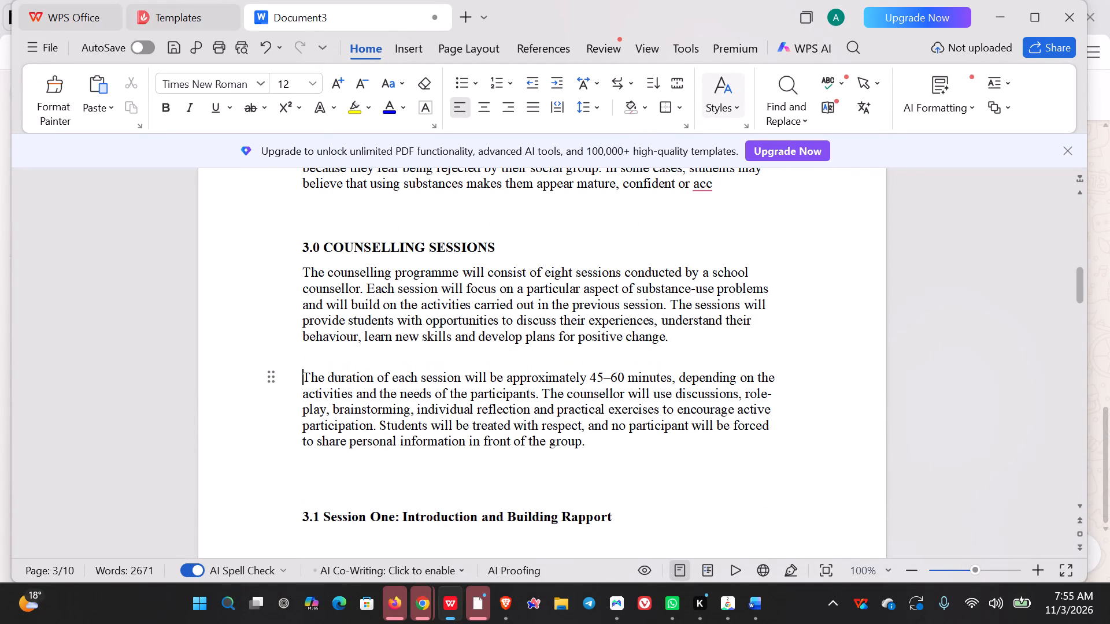
scroll(488, 388, down, 1)
scroll(339, 407, up, 1)
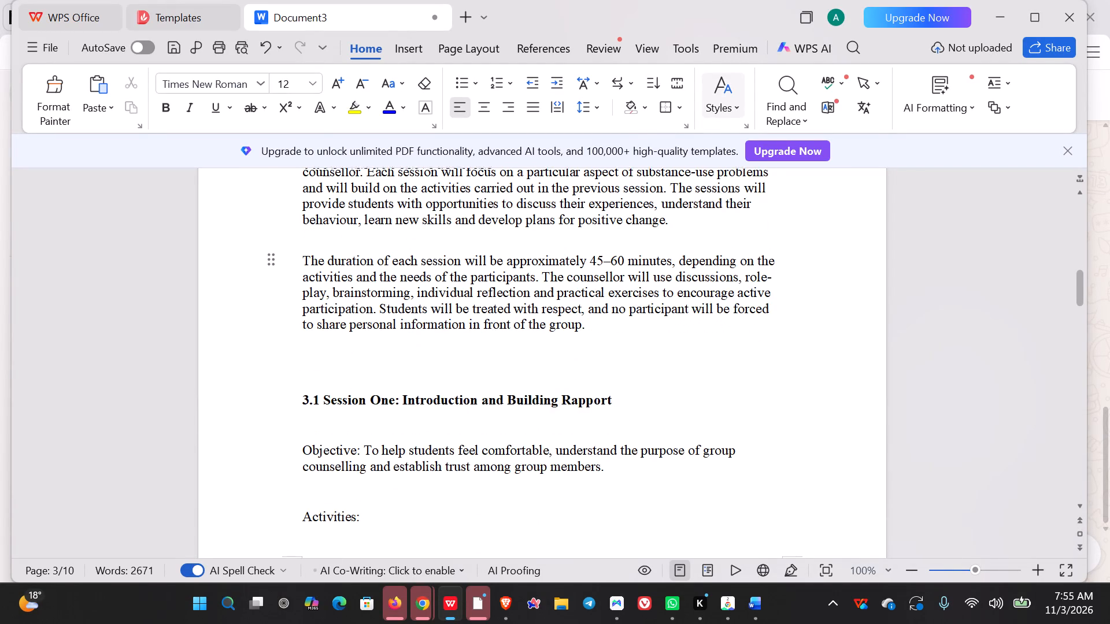
scroll(339, 407, up, 1)
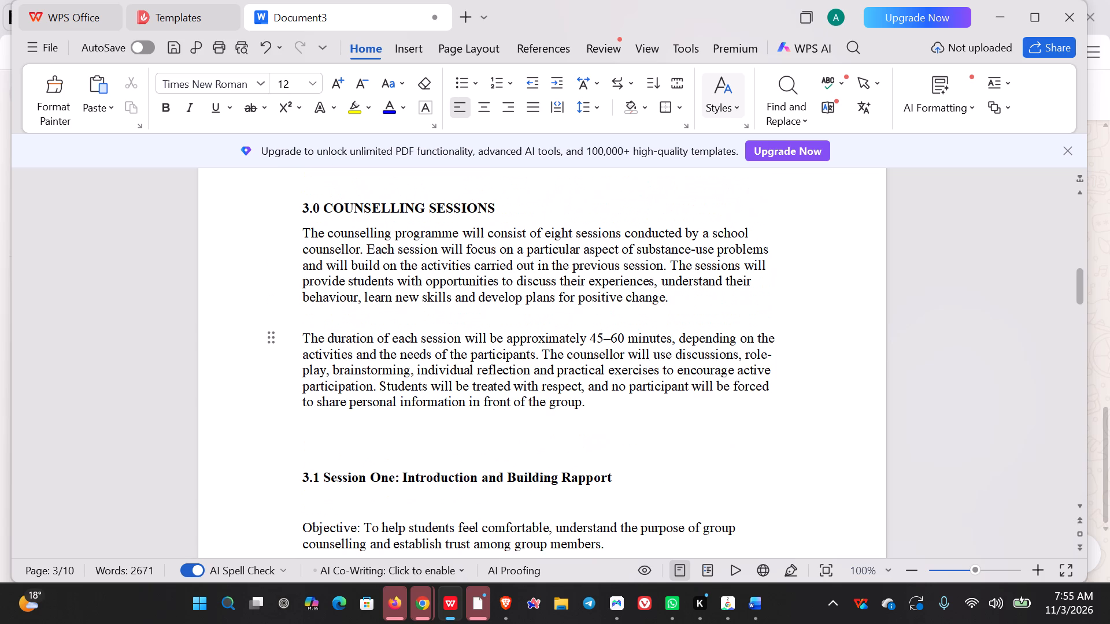
Italicize the title "Session One: Introduction and Building Rapport" in the 3.1 heading, leaving out the number.
scroll(361, 445, down, 1)
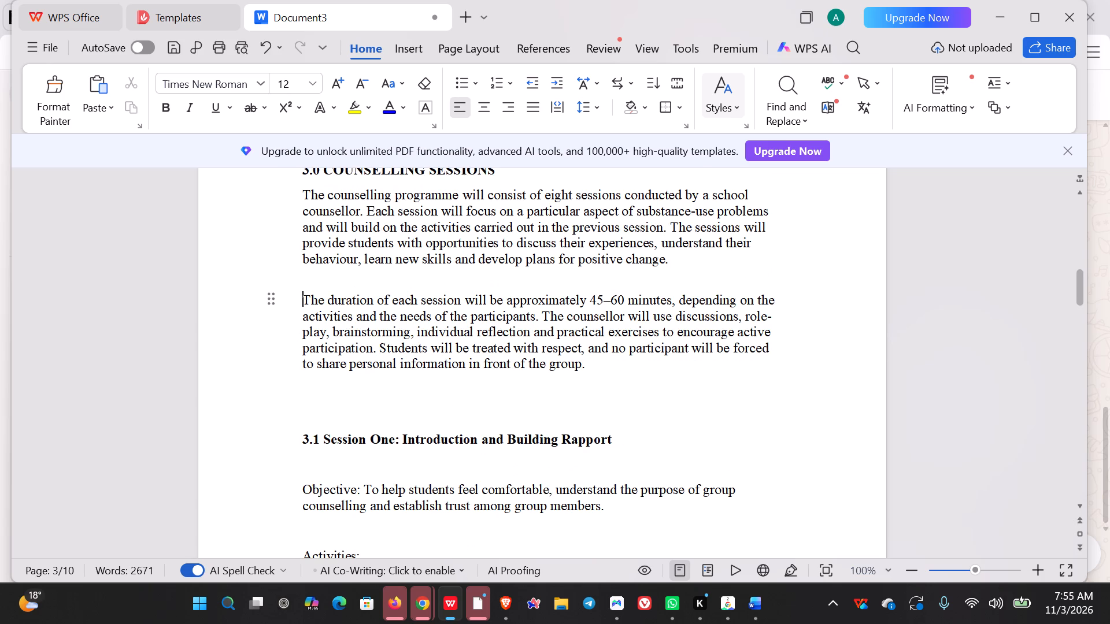
drag(322, 434, 617, 431)
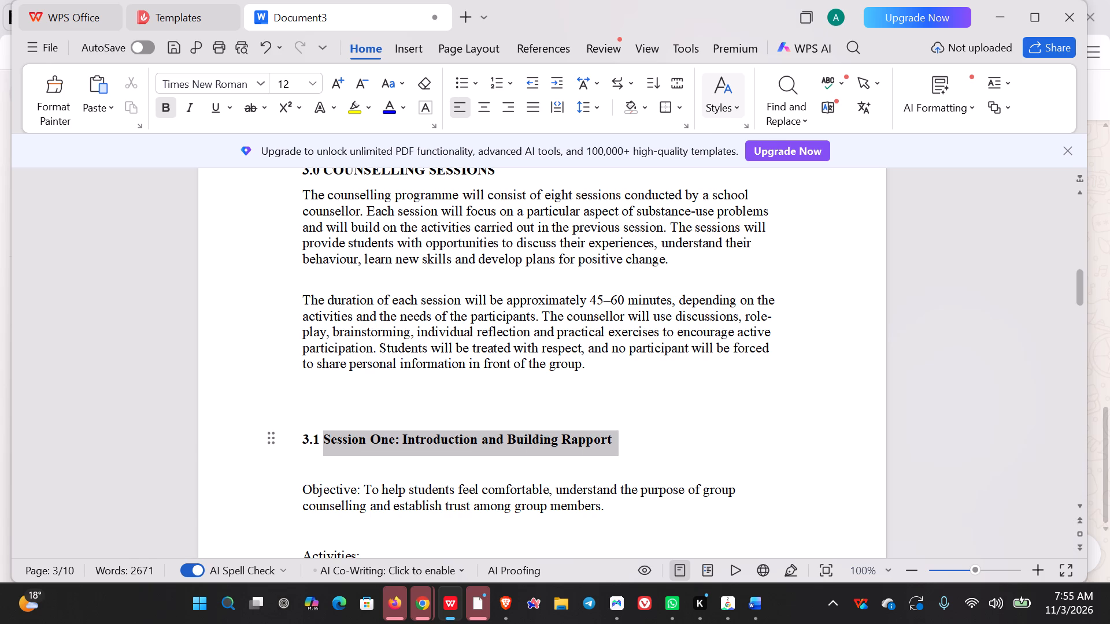
drag(617, 431, 627, 431)
click(510, 384)
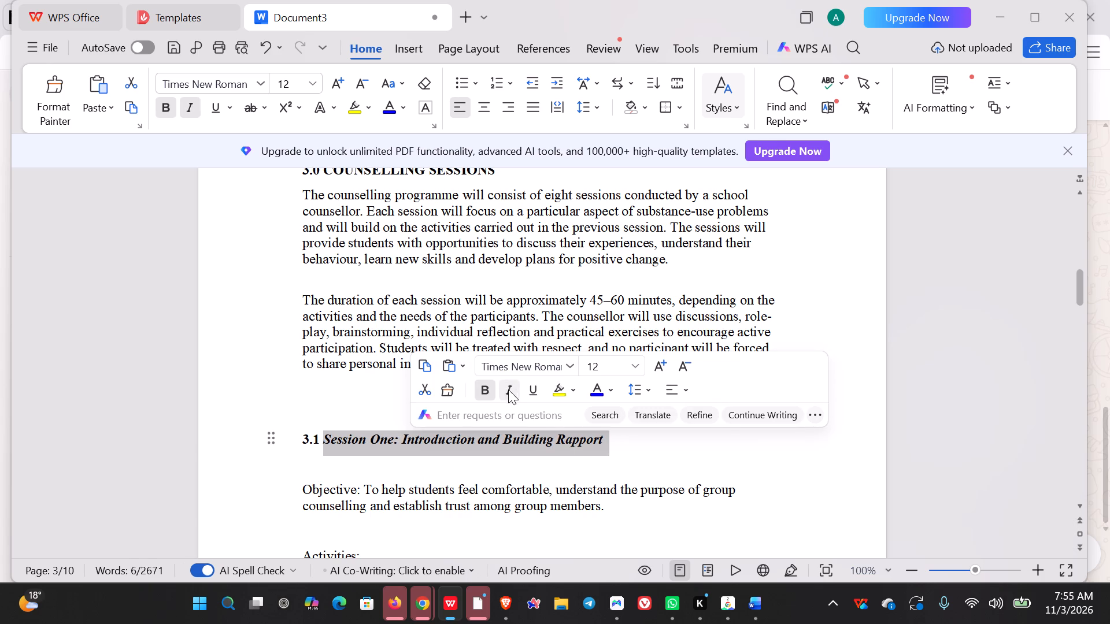
click(363, 443)
Remove the empty line below Session One's "Explanation and justification:" label and italicize the label.
scroll(410, 459, down, 1)
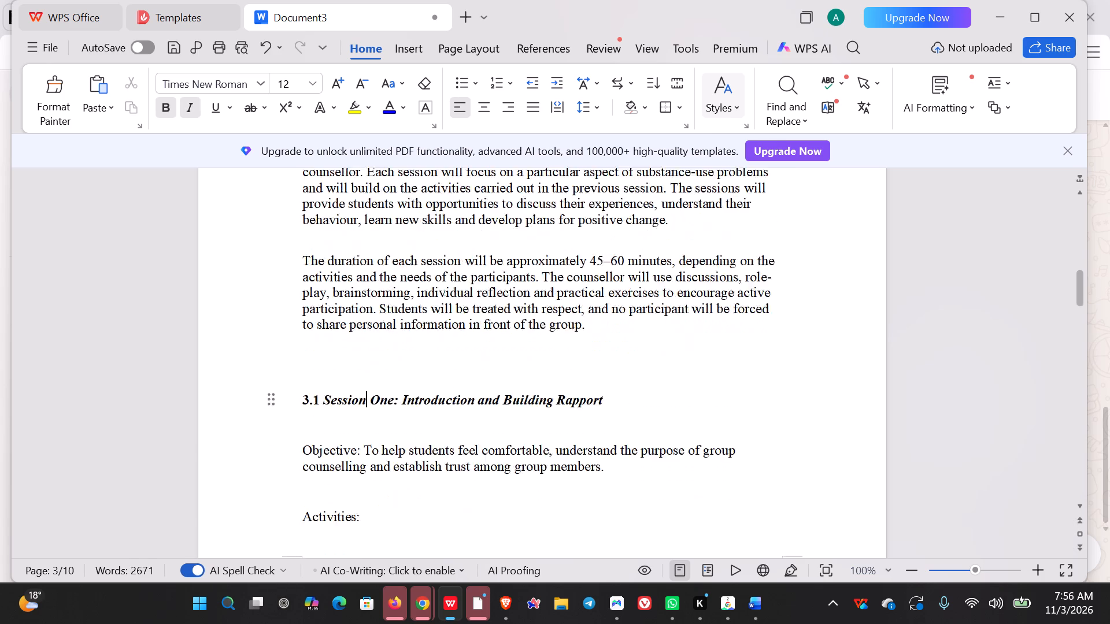
scroll(410, 459, down, 2)
scroll(333, 437, down, 1)
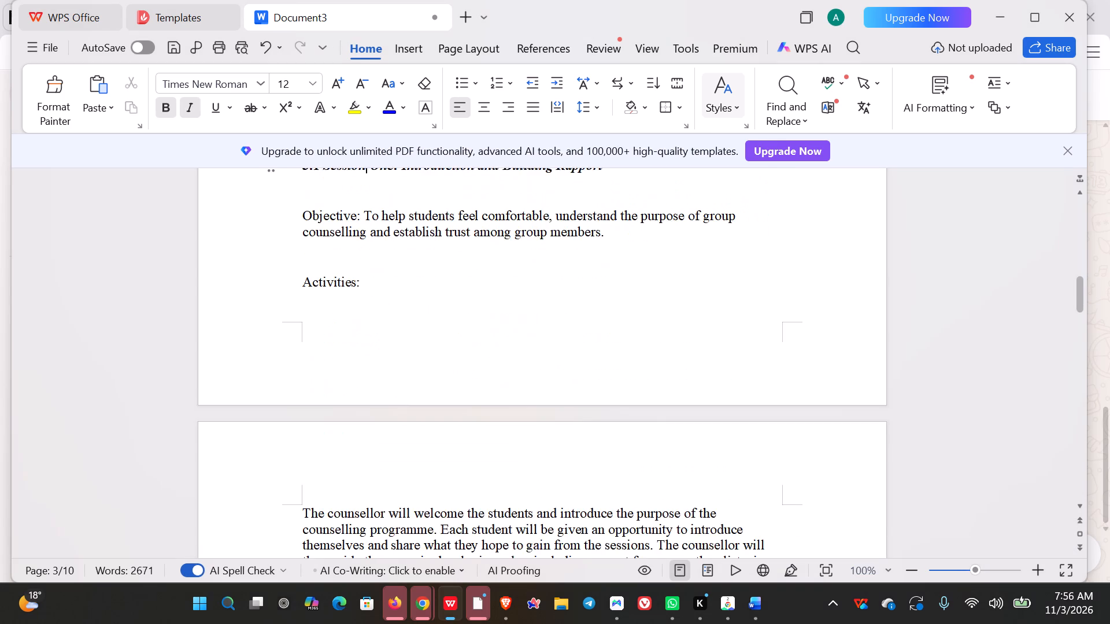
scroll(333, 437, down, 1)
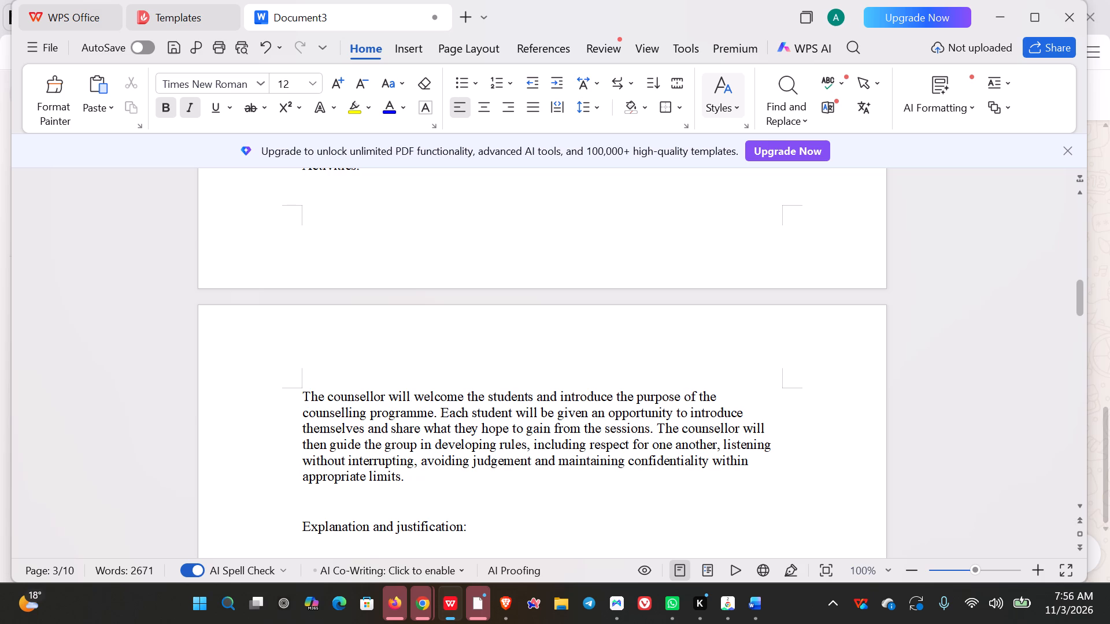
scroll(303, 398, down, 1)
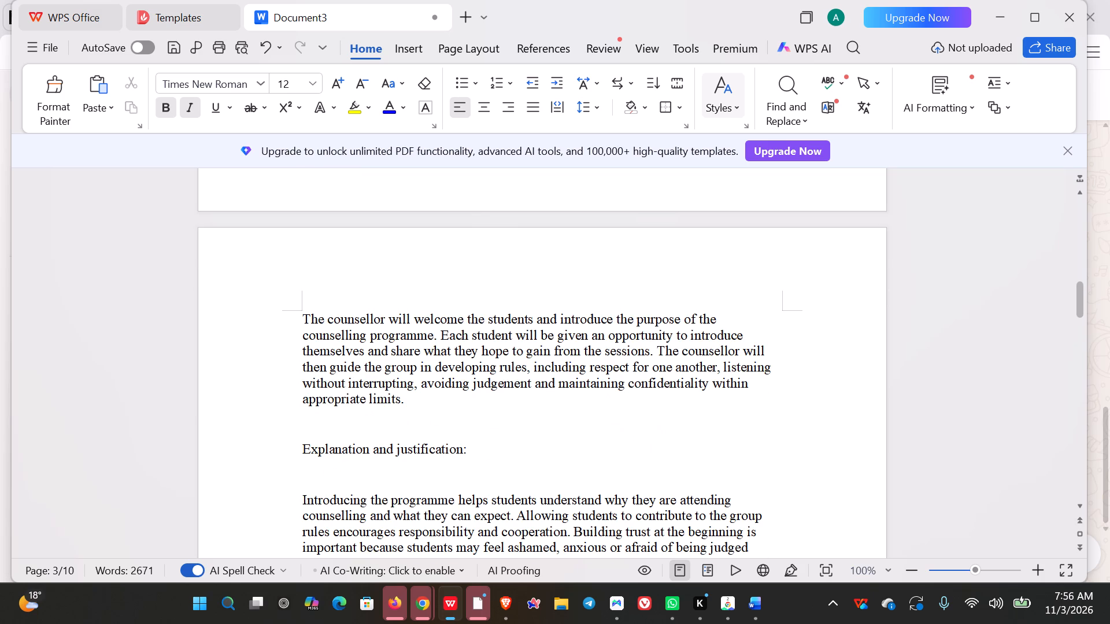
click(304, 502)
key(BackSpace)
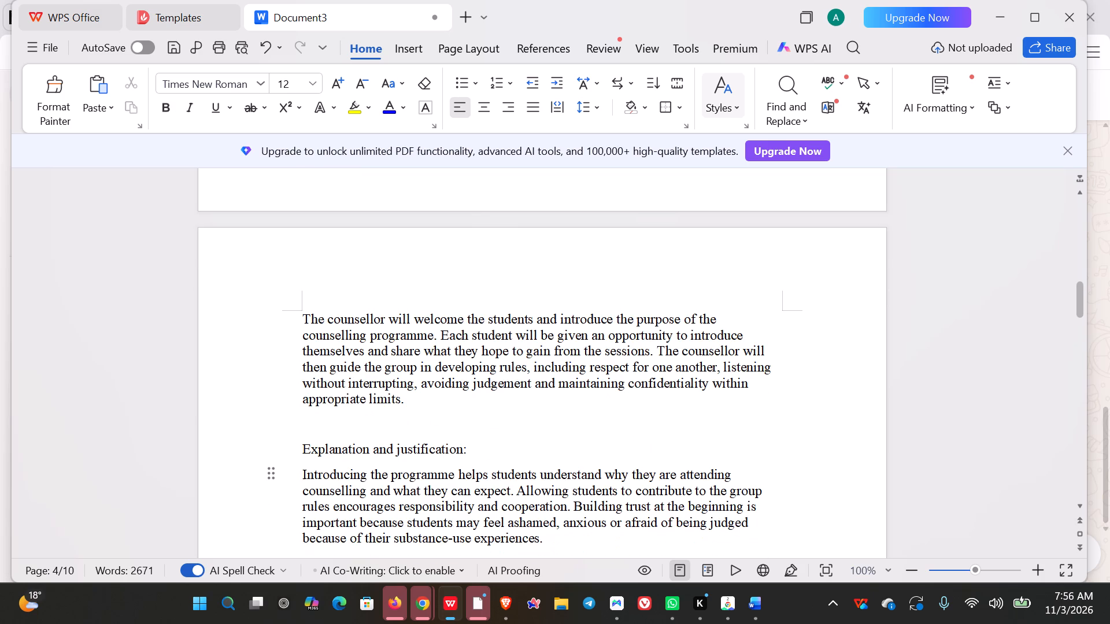
drag(304, 447, 480, 442)
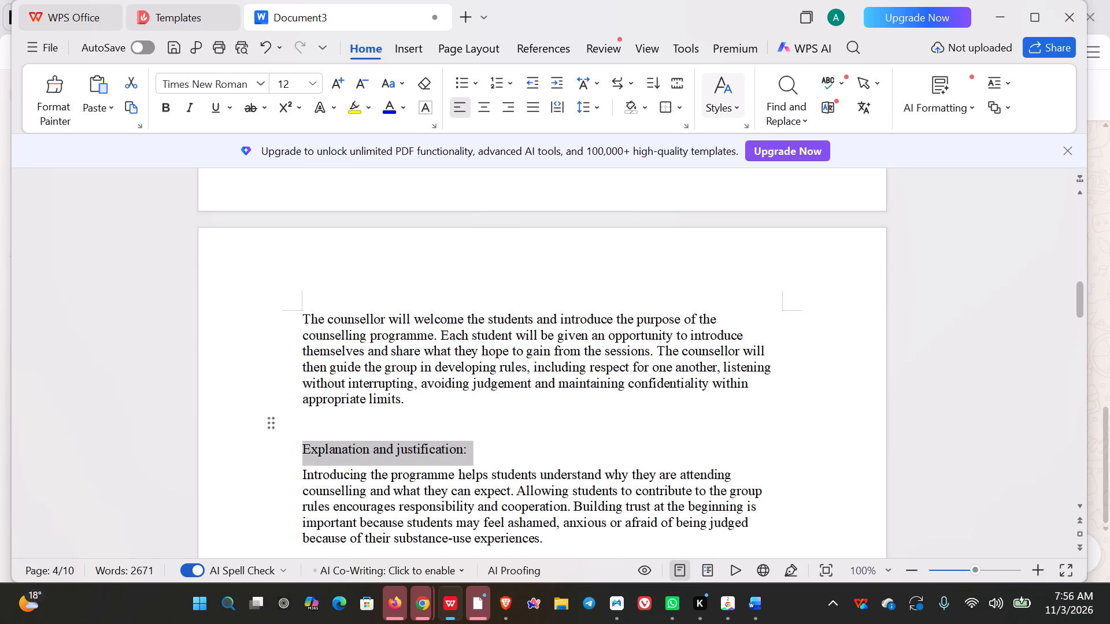
drag(480, 442, 482, 448)
click(364, 408)
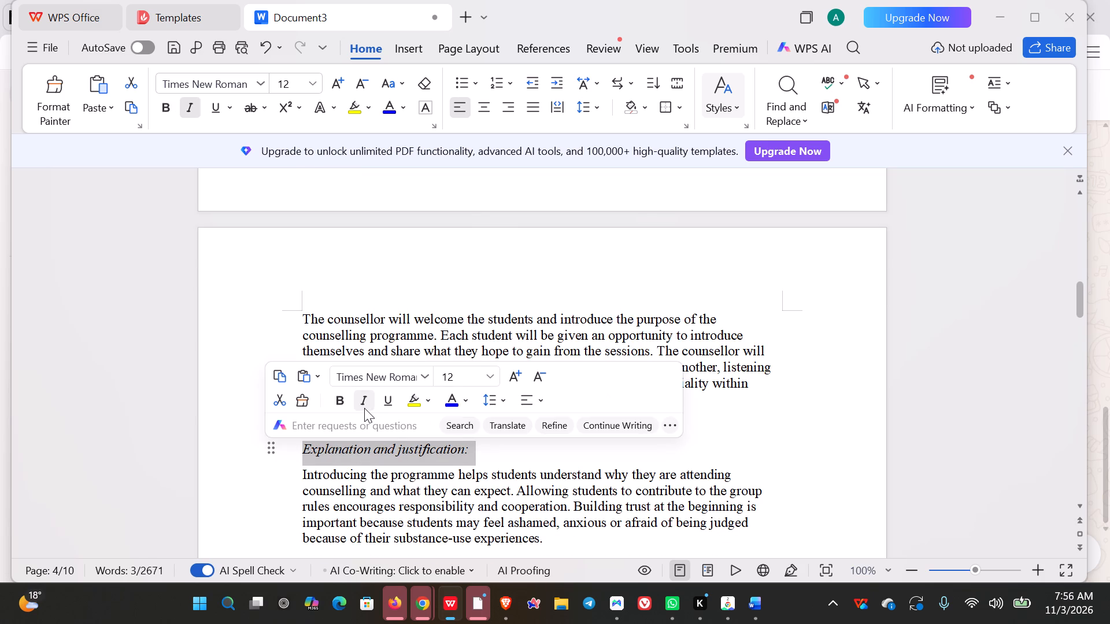
click(388, 456)
Extend Session One's "Activities" label to read "Activities to be involved" and italicize those words.
scroll(394, 429, up, 1)
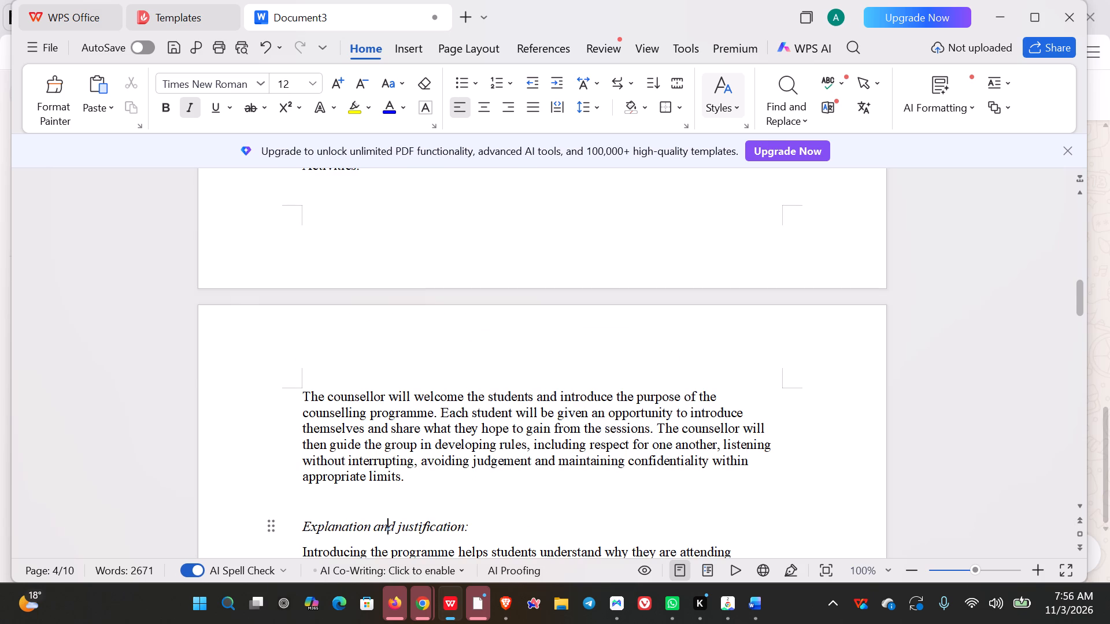
scroll(394, 429, up, 1)
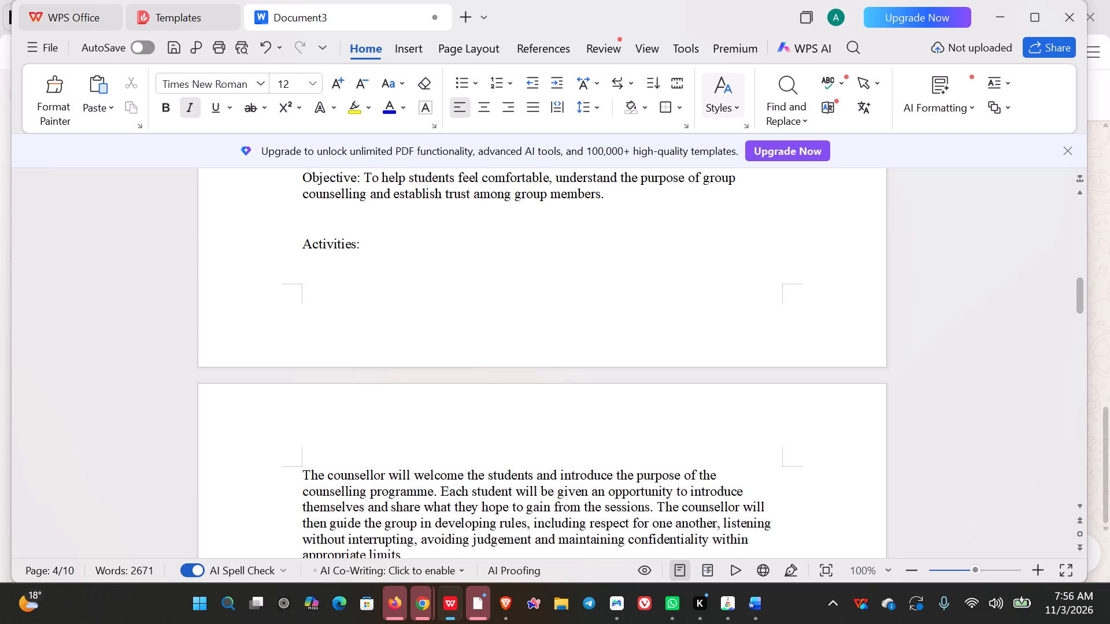
click(356, 248)
key(space)
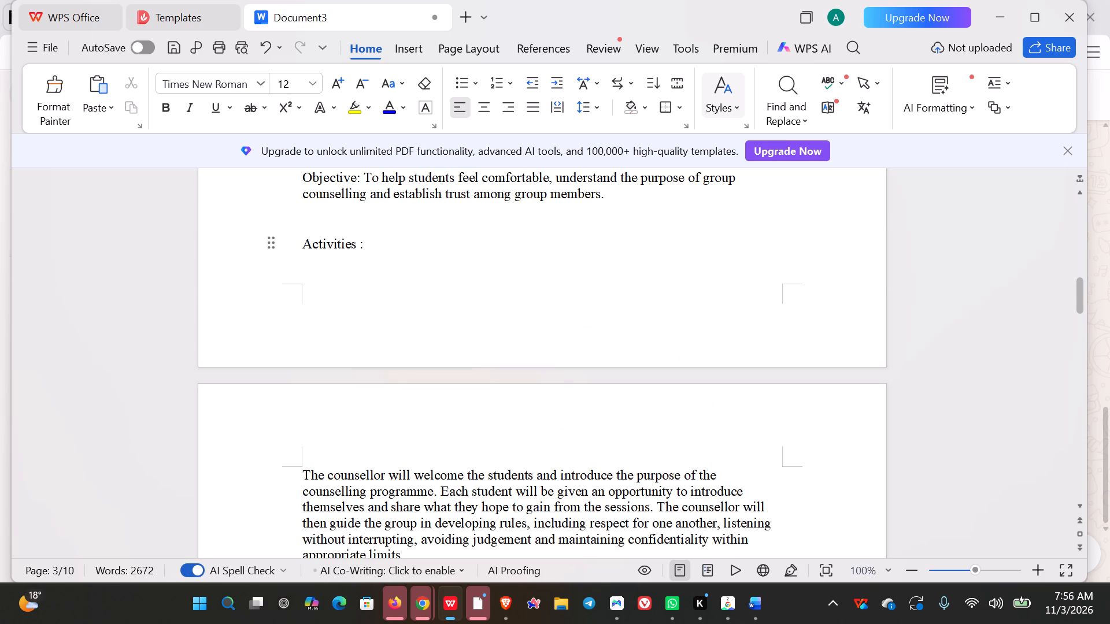
text(to be)
key(space)
text(involved)
key(space)
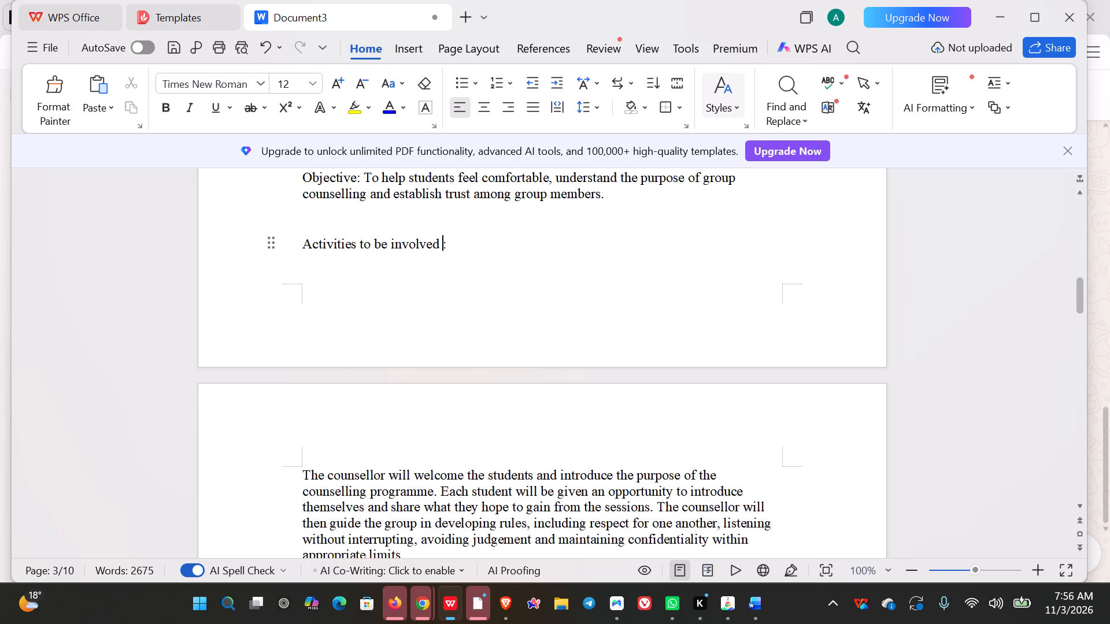
click(305, 243)
drag(305, 243, 434, 239)
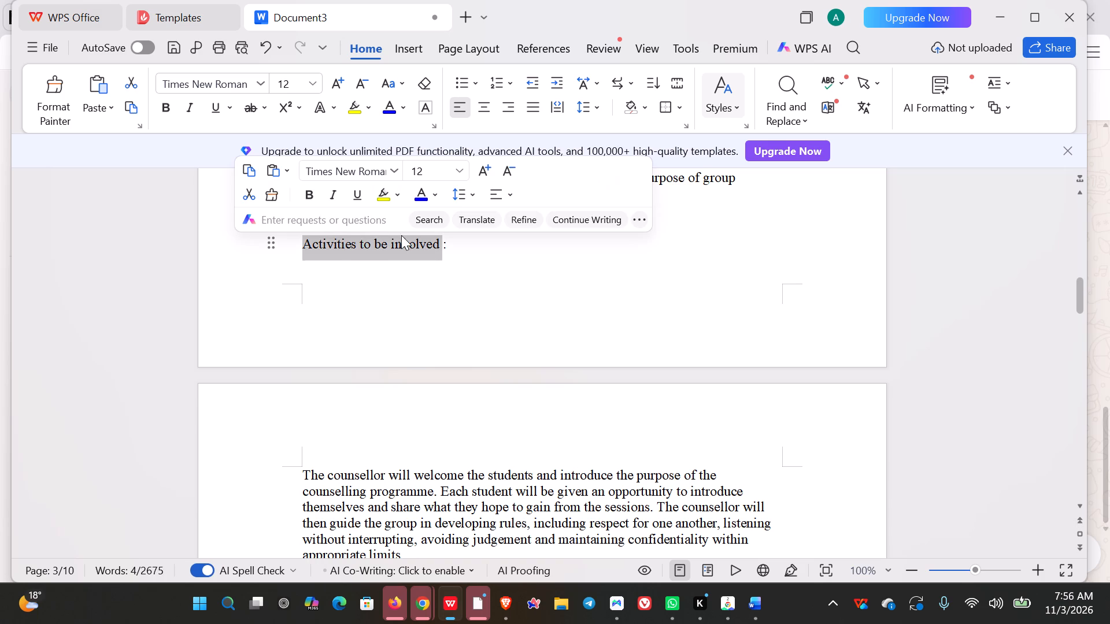
click(333, 207)
click(332, 194)
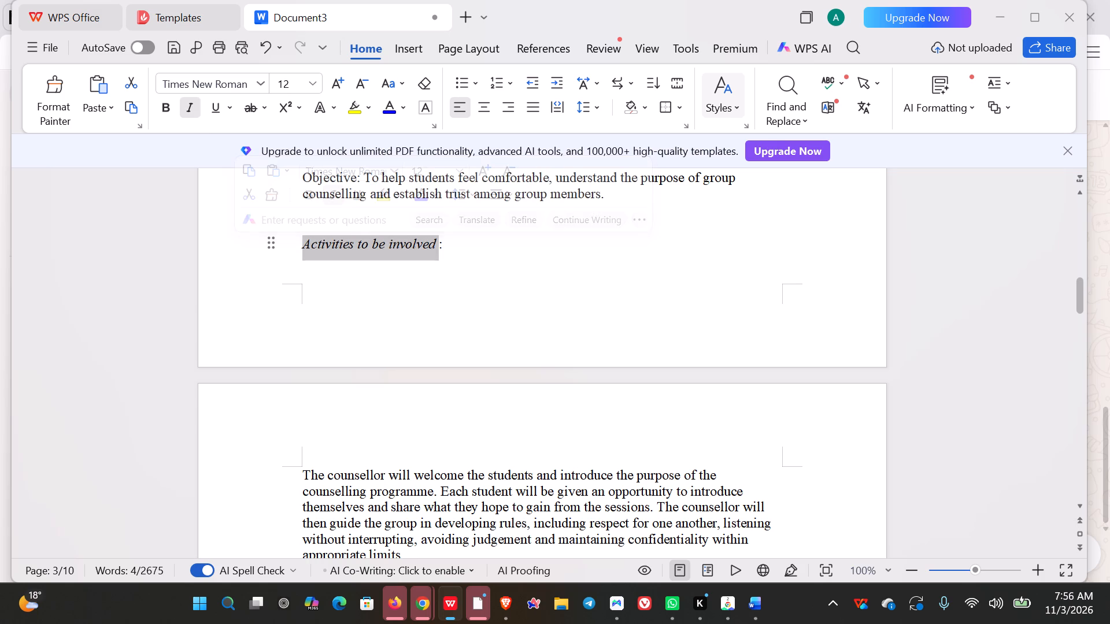
click(420, 299)
Italicize the "Expected outcome:" label at the end of Session One.
scroll(420, 299, up, 1)
scroll(420, 299, down, 1)
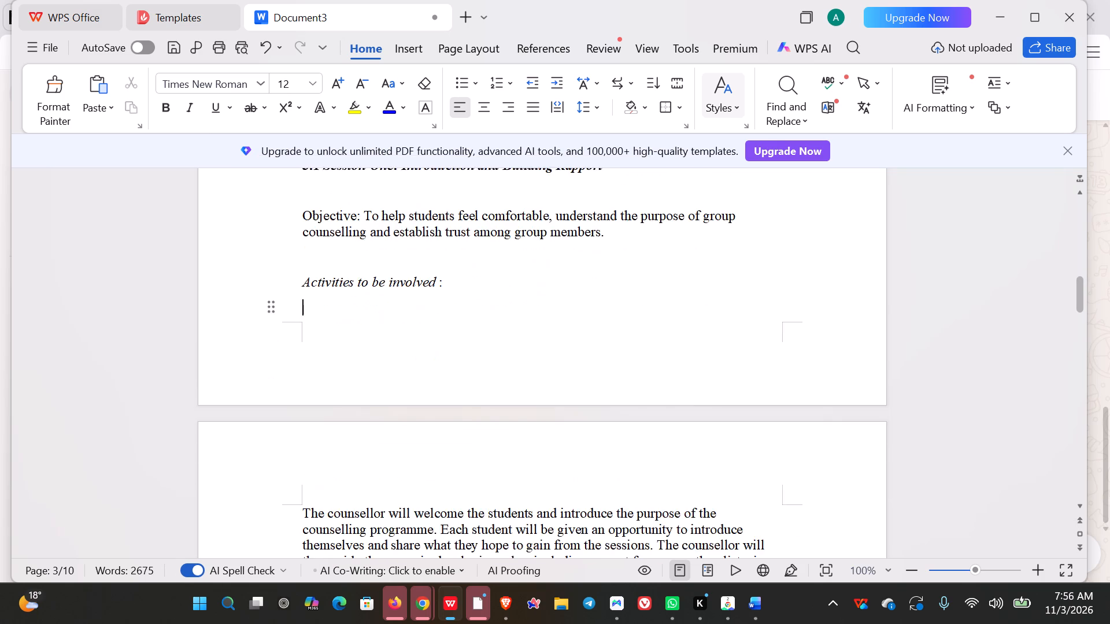
scroll(420, 299, down, 2)
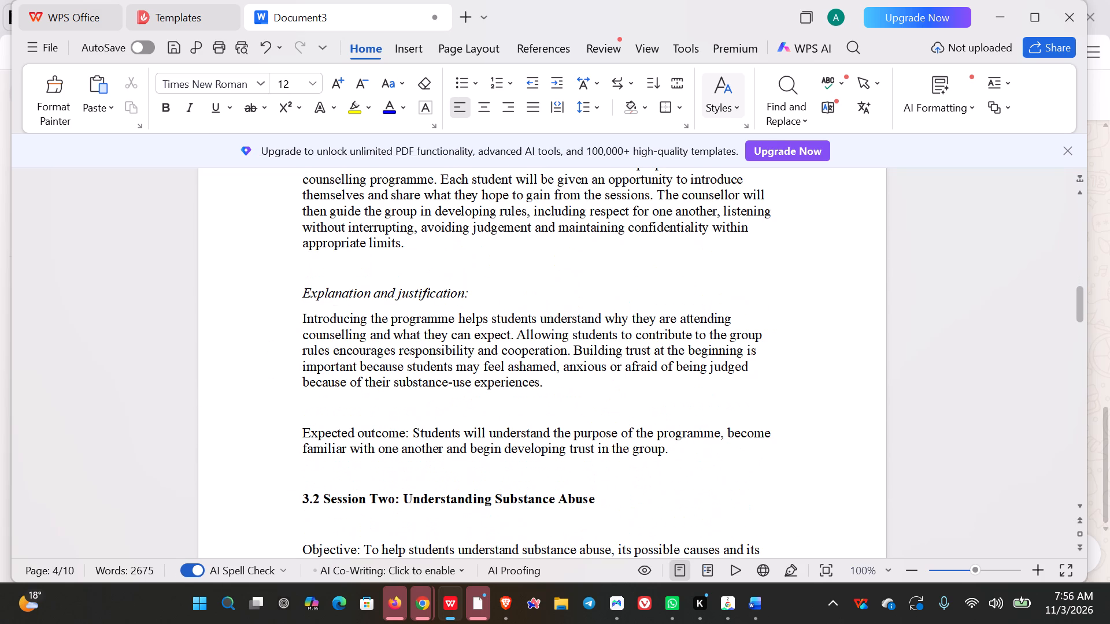
scroll(312, 405, down, 1)
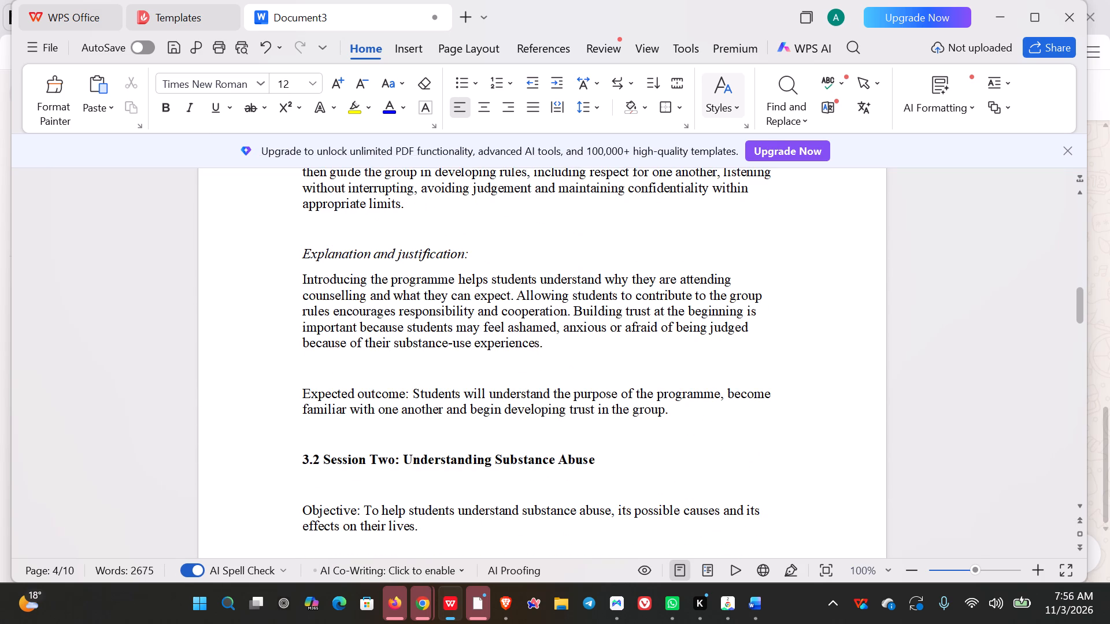
drag(301, 398, 407, 397)
click(303, 342)
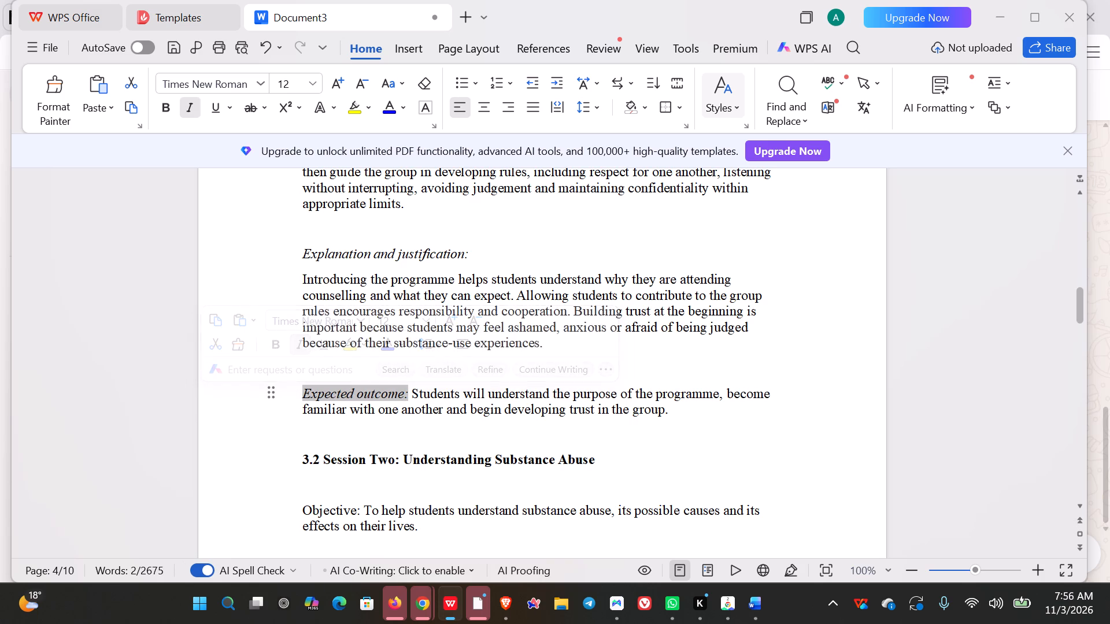
click(374, 421)
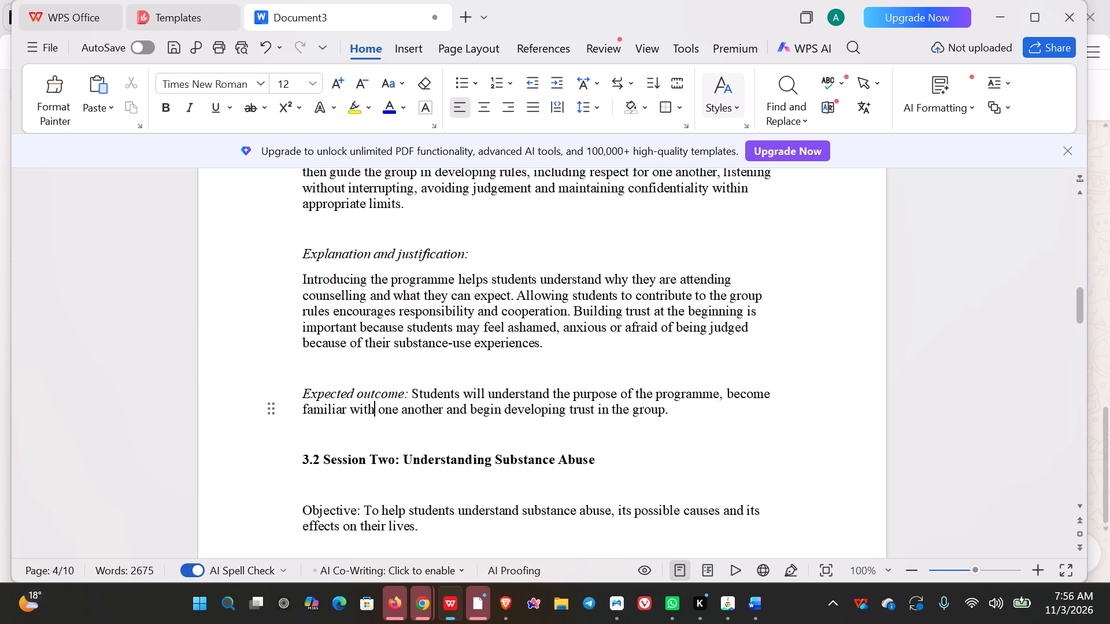
Italicize the title "Session Two: Understanding Substance Abuse" in the 3.2 heading, leaving out the number.
scroll(429, 401, down, 1)
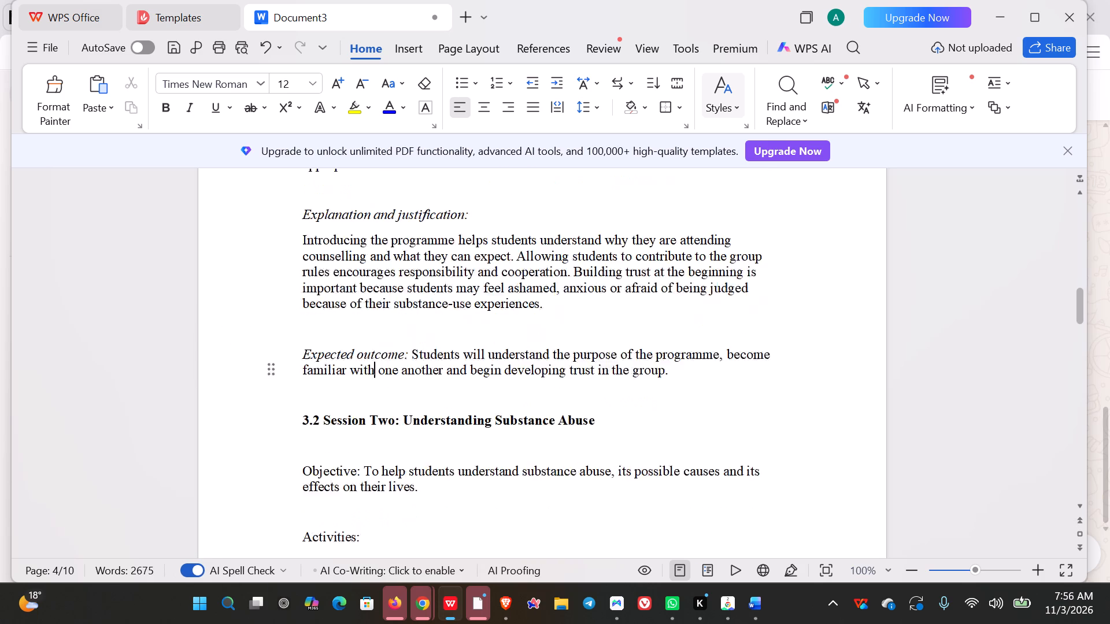
scroll(429, 401, down, 1)
scroll(357, 365, up, 3)
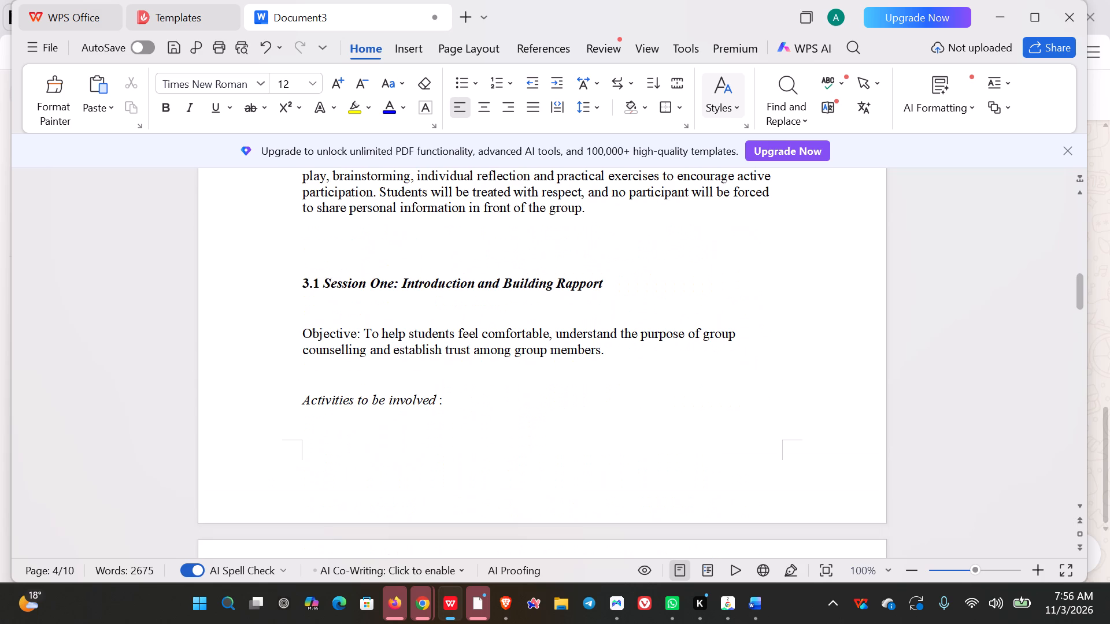
scroll(357, 365, down, 4)
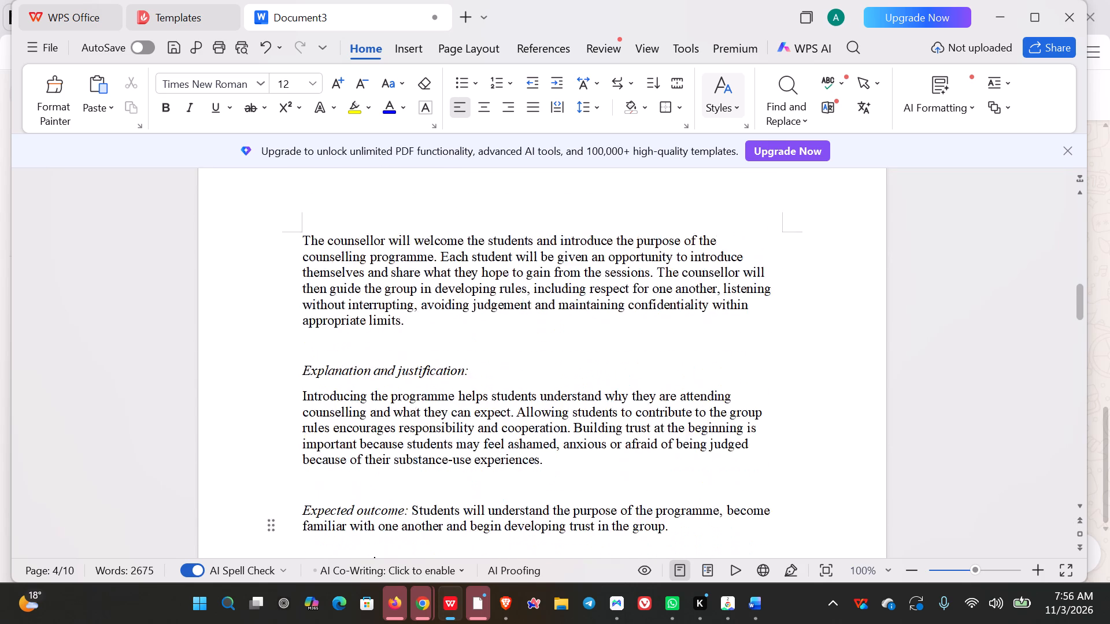
scroll(357, 365, down, 1)
scroll(367, 447, down, 1)
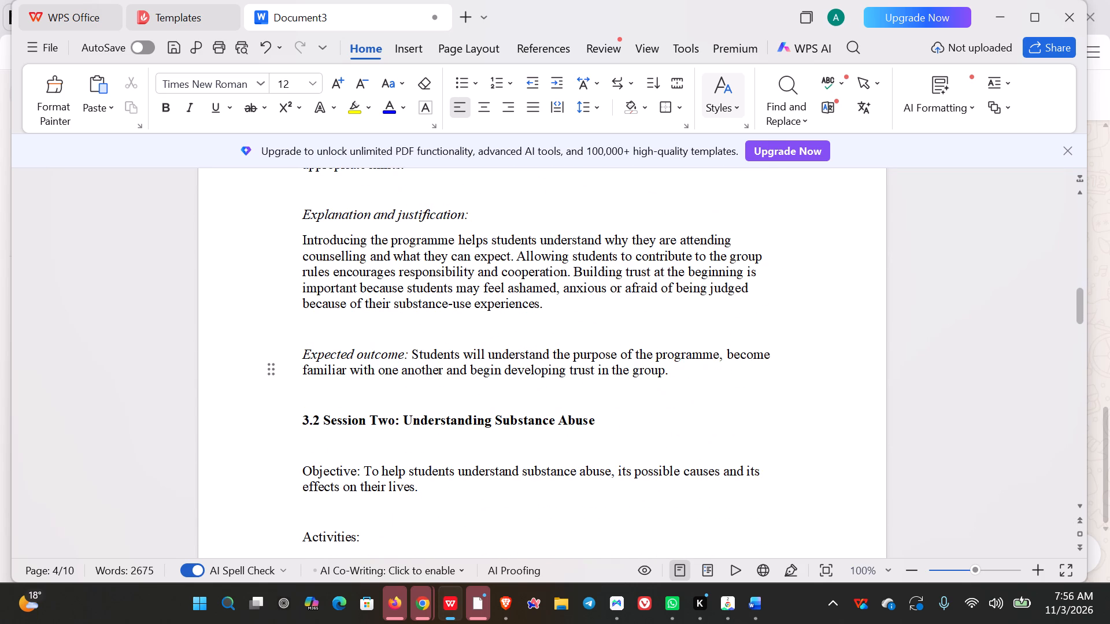
drag(322, 420, 590, 421)
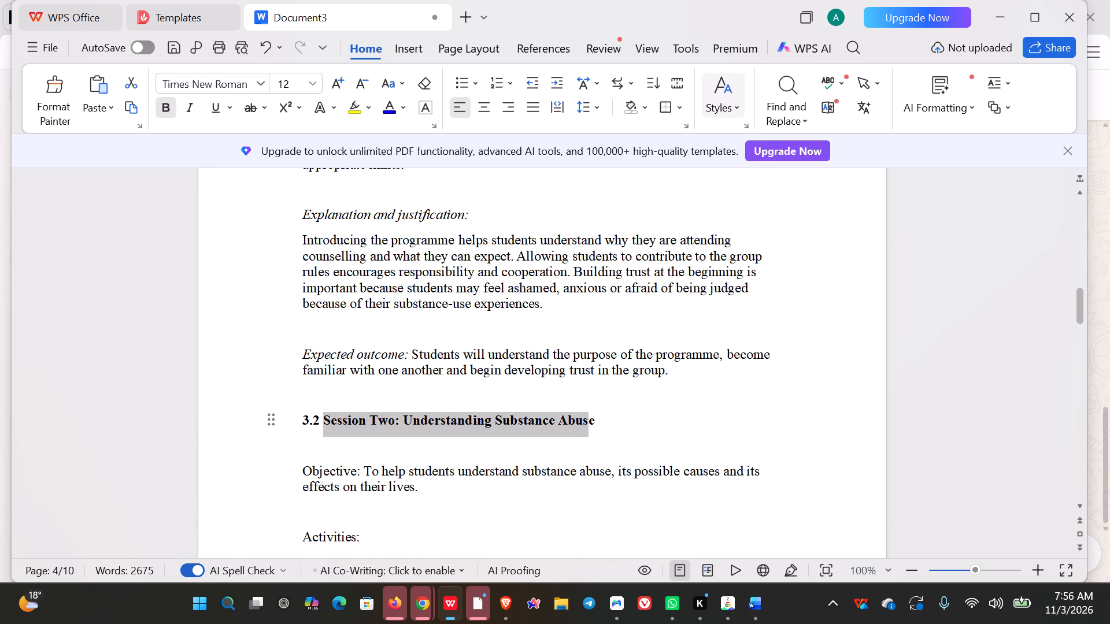
drag(590, 421, 596, 421)
click(484, 378)
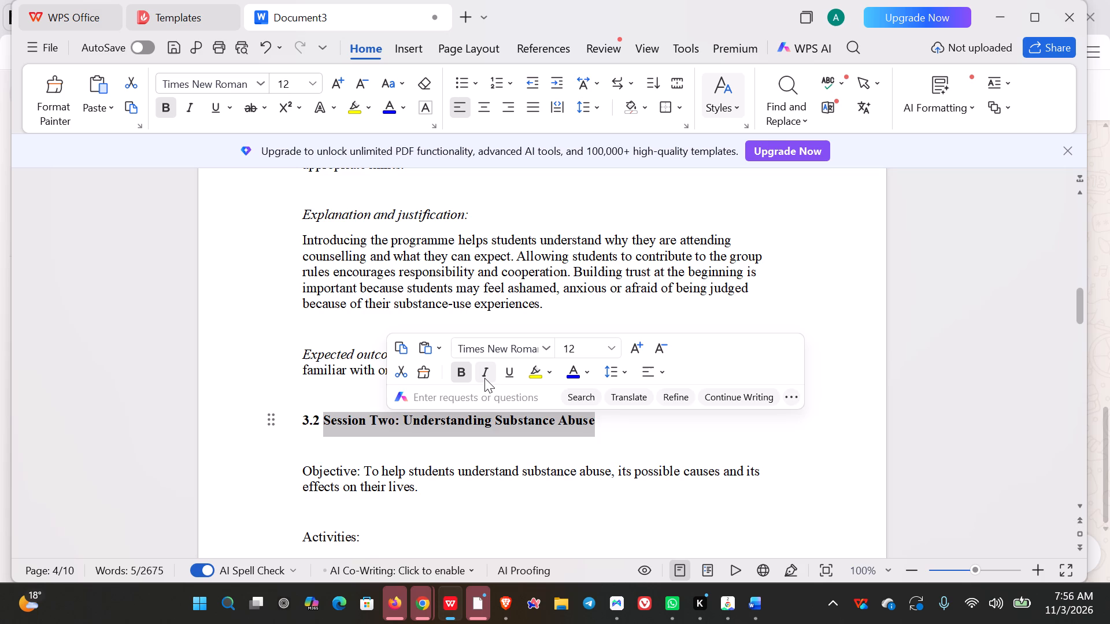
click(416, 446)
Remove the empty line below Session Two's "Activities:" label and italicize the label.
scroll(416, 446, down, 1)
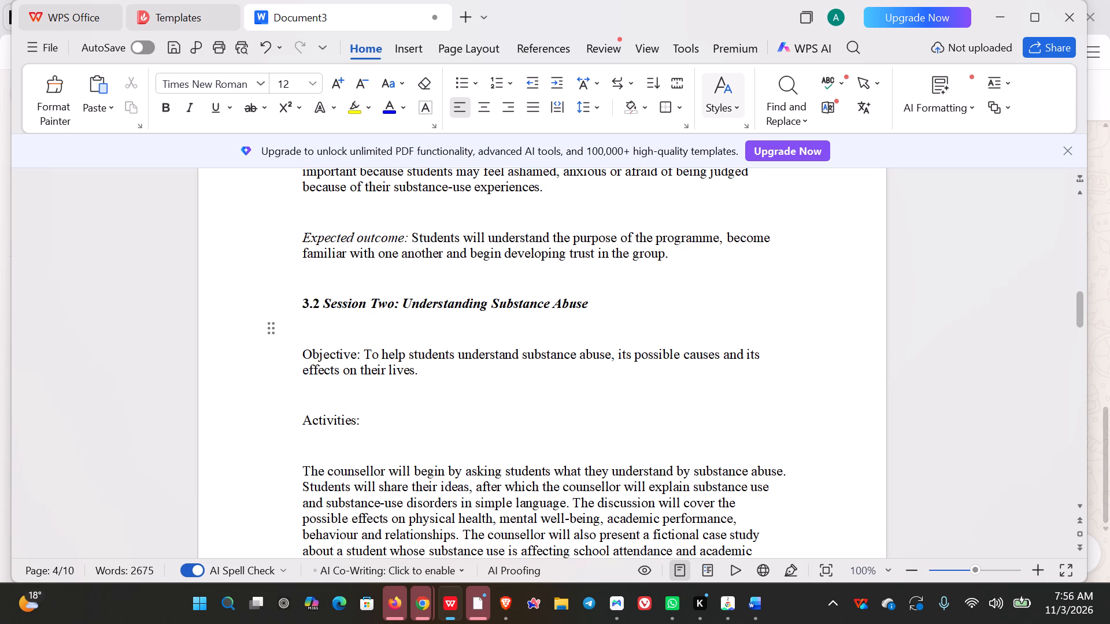
click(304, 467)
key(BackSpace)
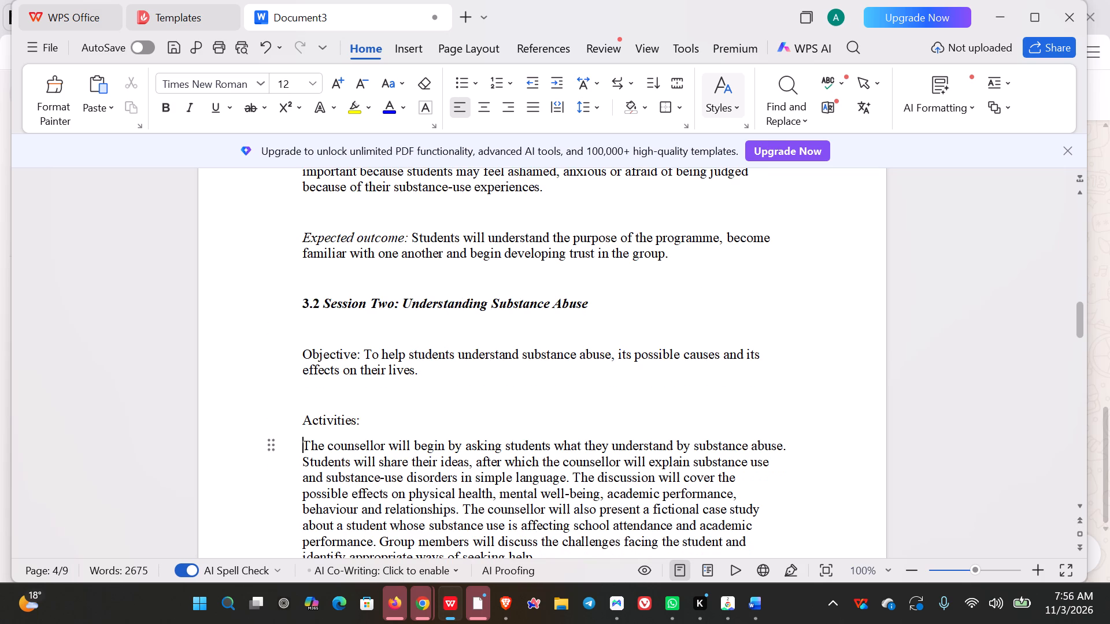
drag(304, 424, 388, 418)
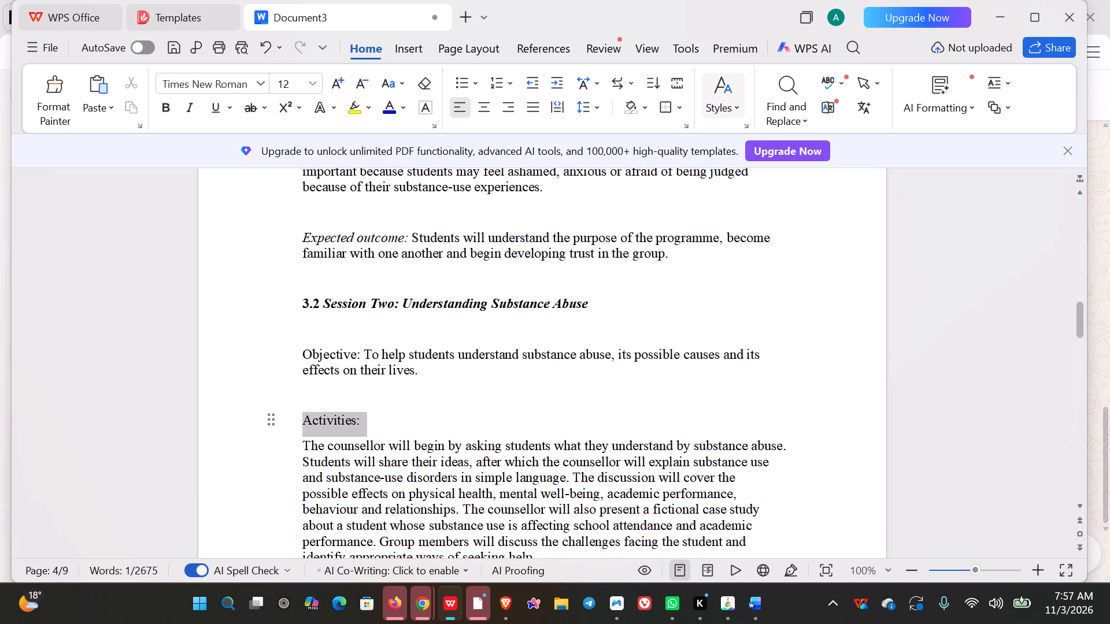
drag(388, 418, 399, 421)
click(256, 374)
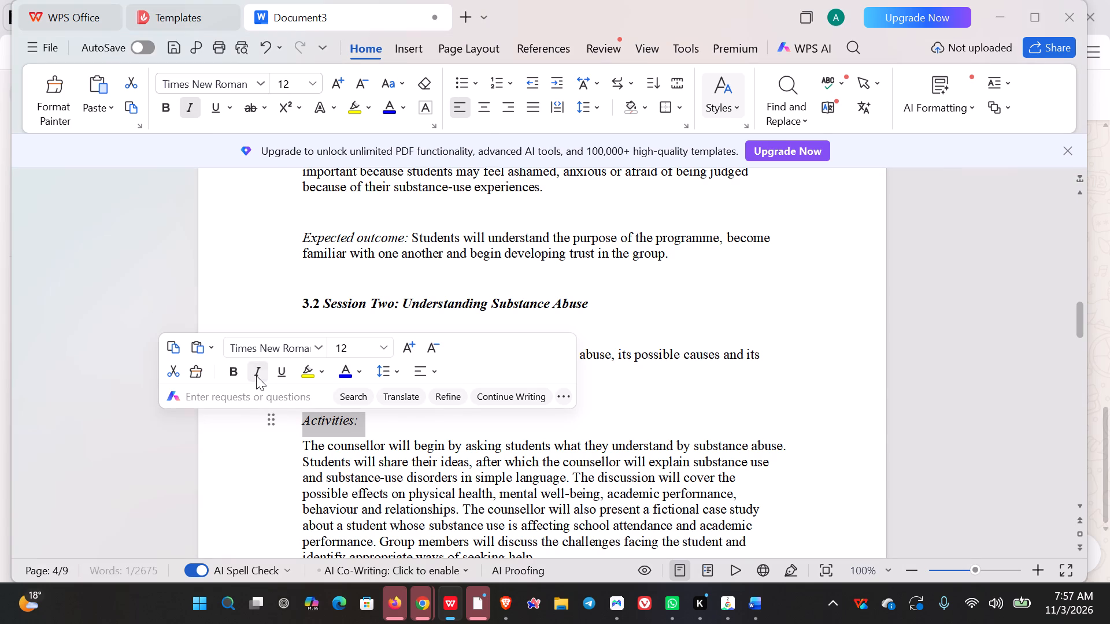
click(256, 376)
click(256, 376)
click(384, 486)
Remove the empty line between Session Two's "Explanation and justification:" label and the paragraph starting "The discussion helps correct misunderstandings".
scroll(384, 486, down, 1)
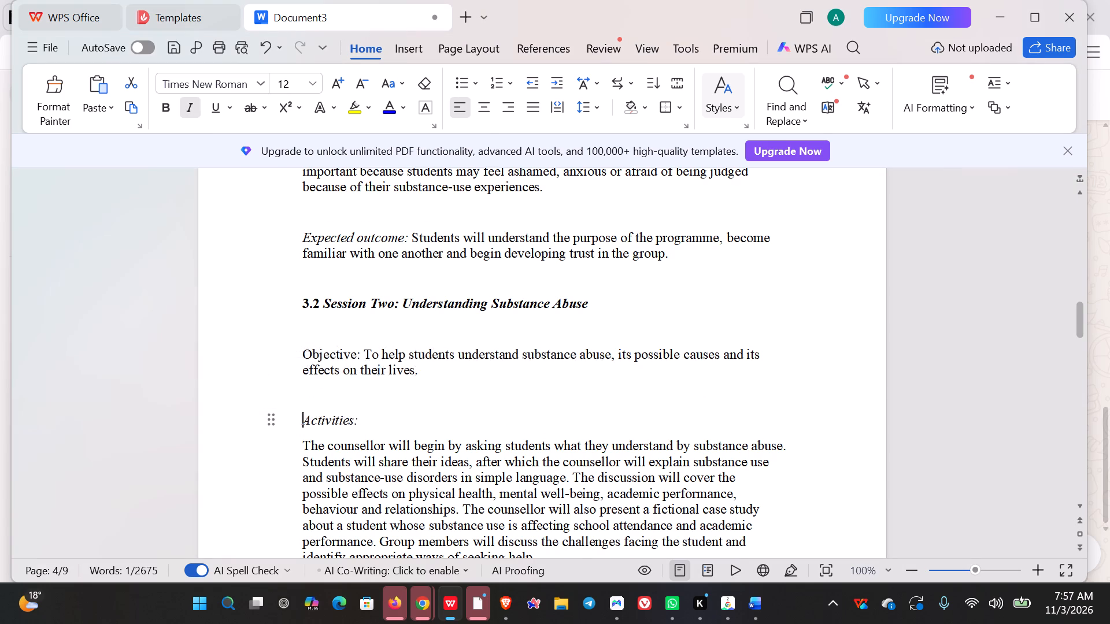
scroll(384, 486, down, 2)
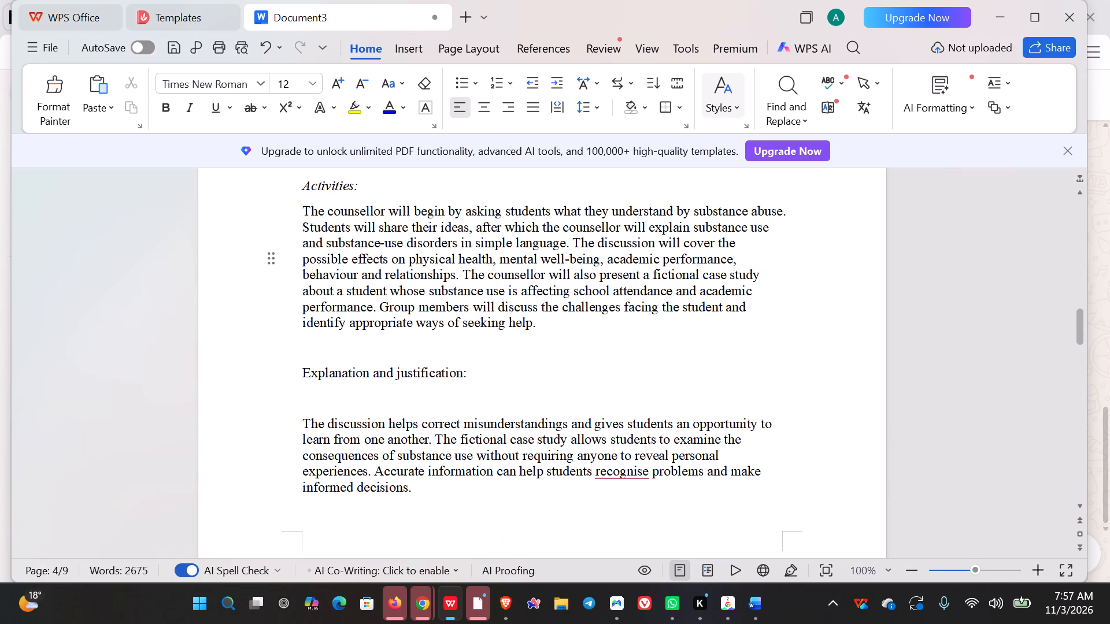
click(302, 414)
click(302, 414)
key(BackSpace)
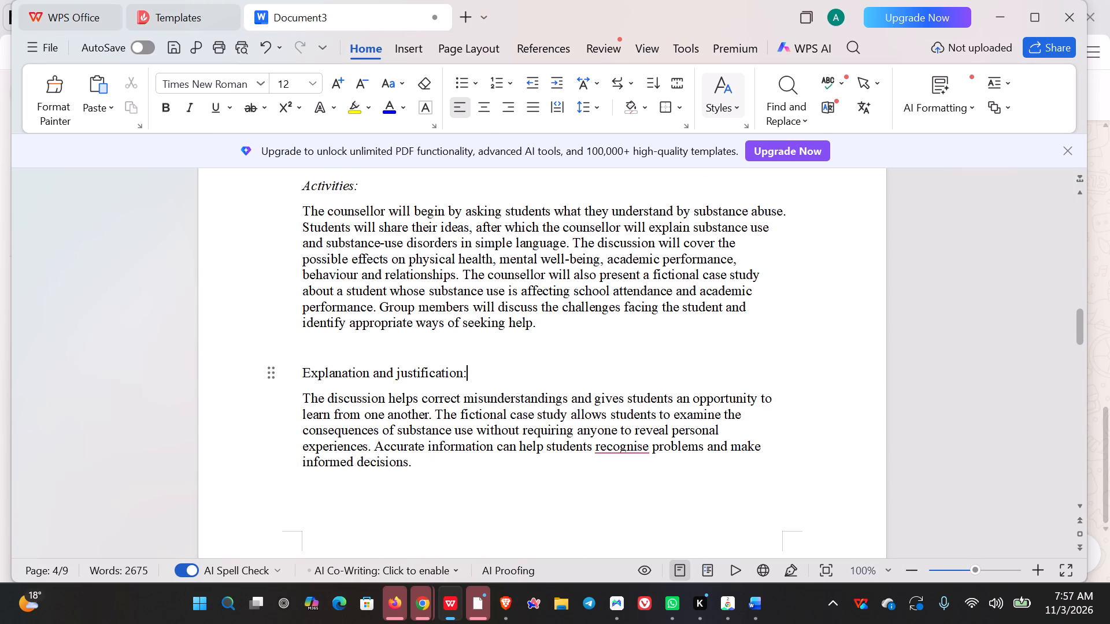
Italicize Session Two's "Explanation and justification:" label.
drag(299, 374, 437, 368)
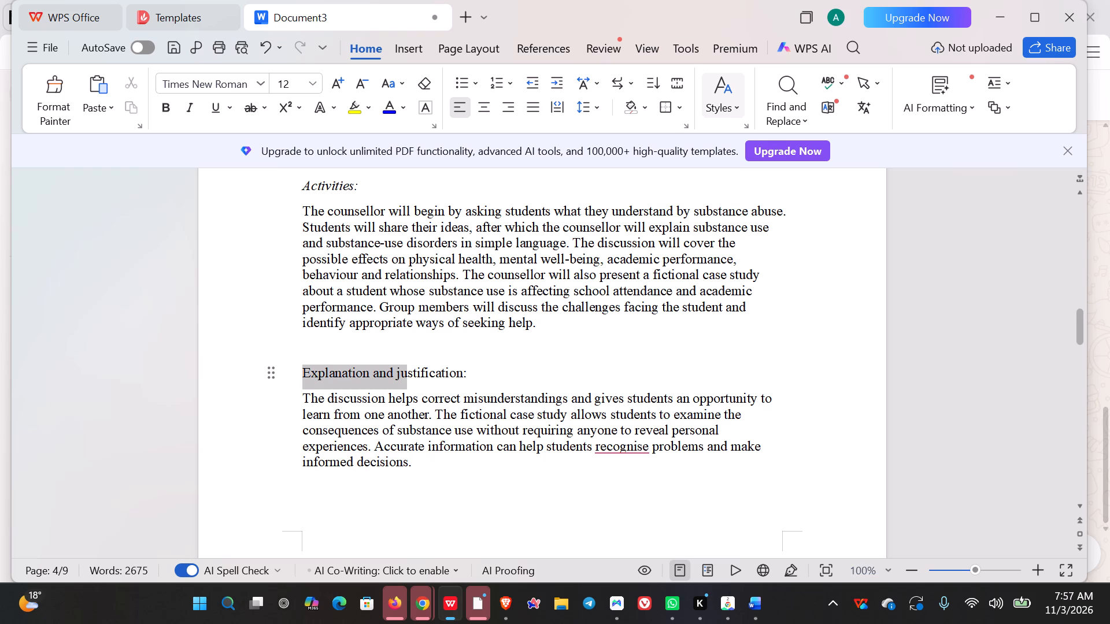
drag(437, 368, 480, 372)
click(361, 321)
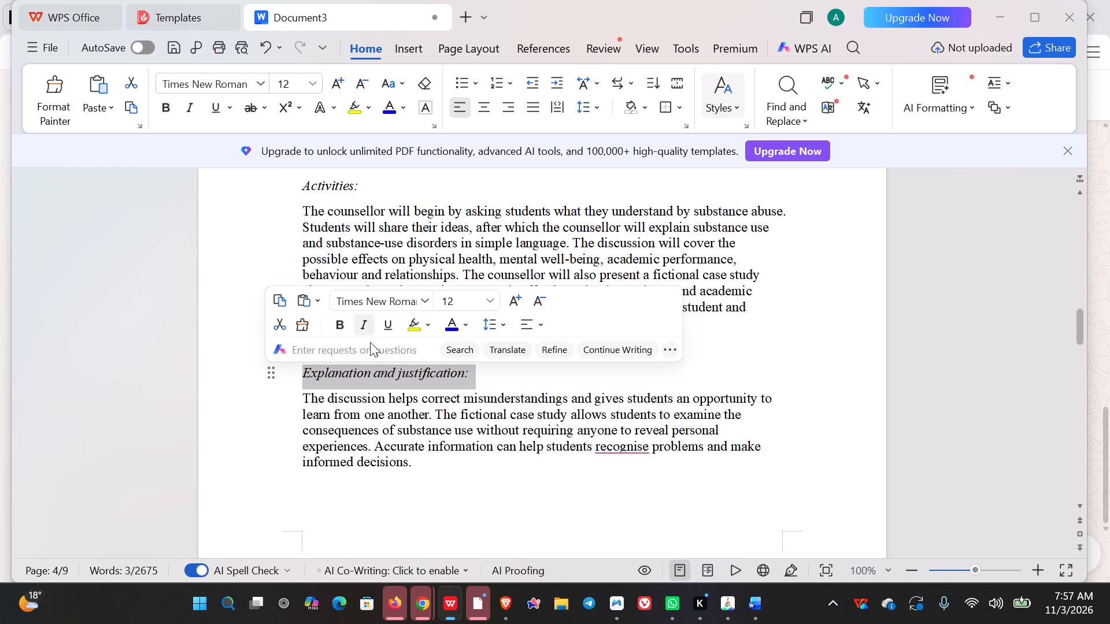
click(389, 400)
Correct the flagged word "recognise" to "recognize" in Session Two's expected outcome paragraph.
scroll(389, 400, down, 2)
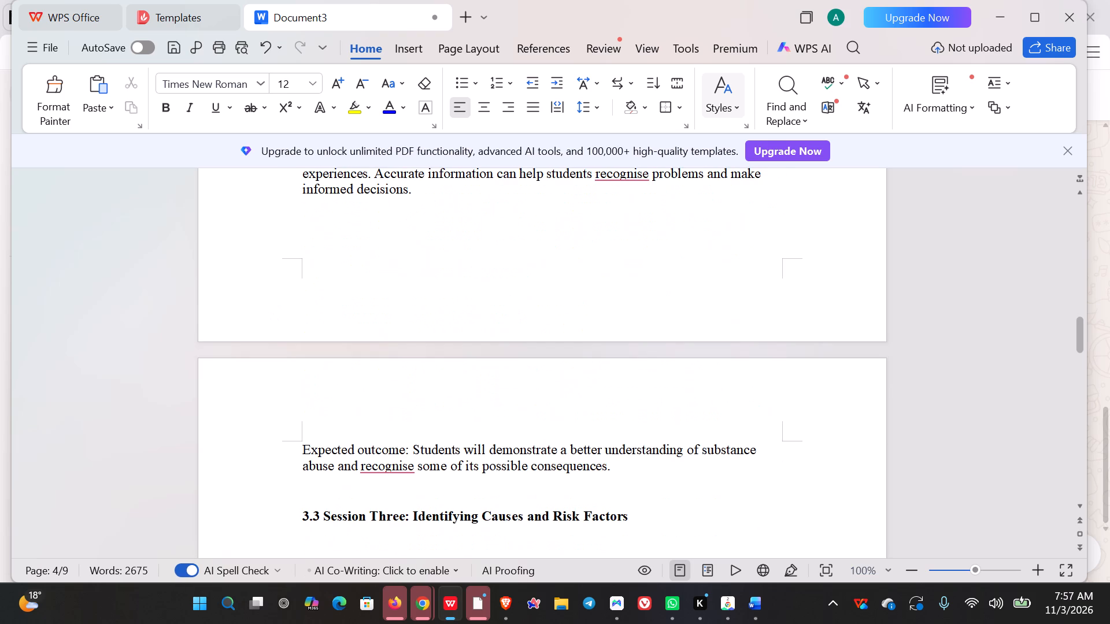
scroll(379, 425, down, 1)
click(381, 428)
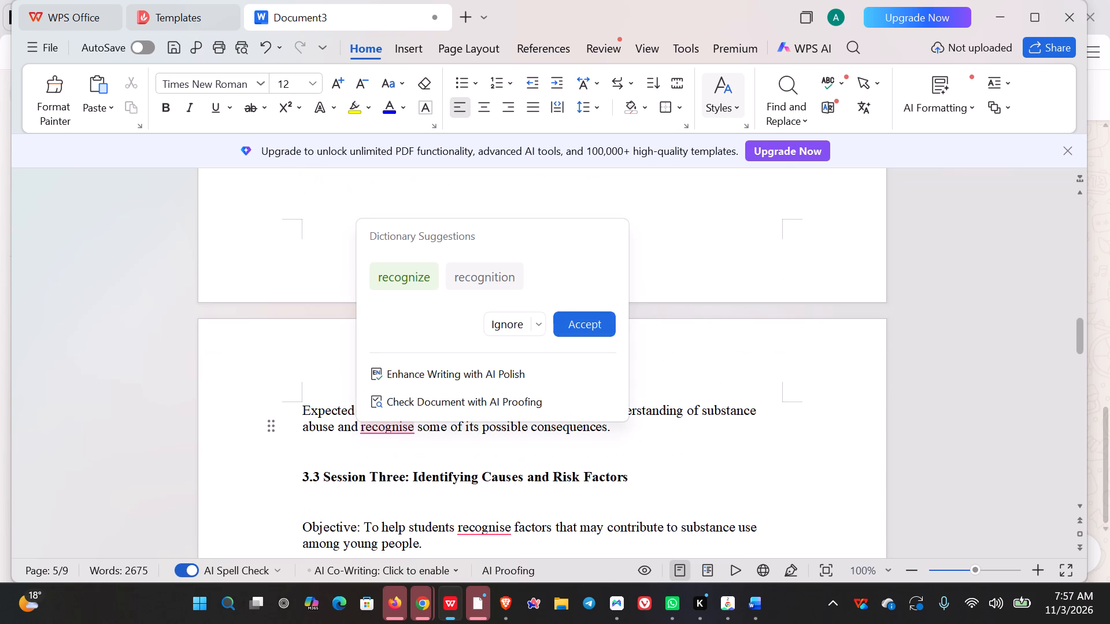
click(398, 282)
click(580, 323)
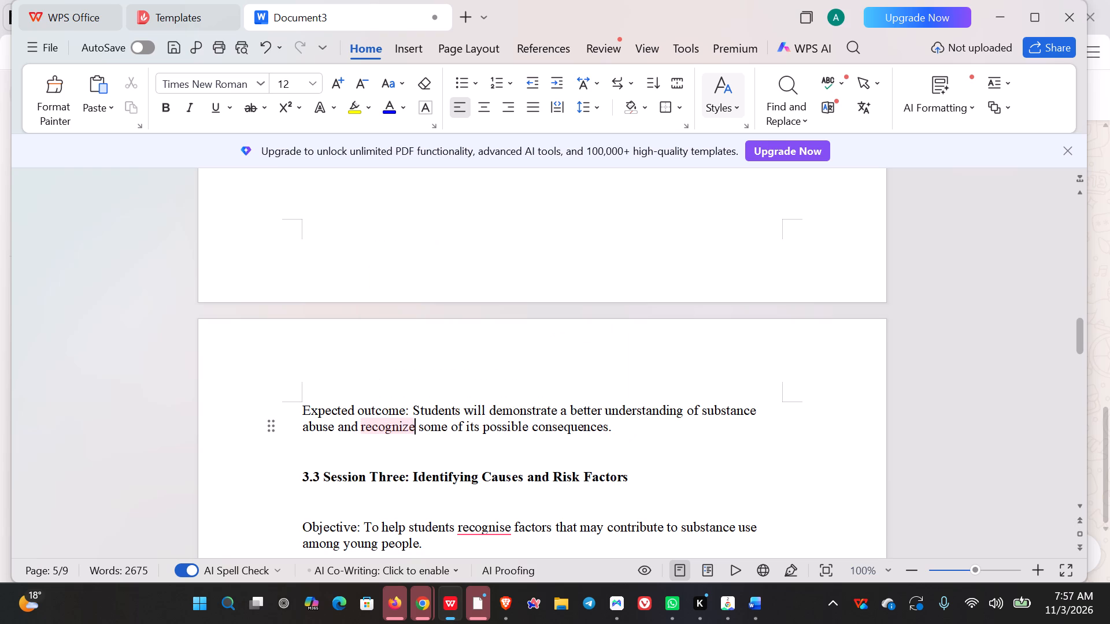
Italicize the words "Expected outcome" at the end of Session Two, leaving out the colon.
click(377, 413)
drag(302, 409, 338, 413)
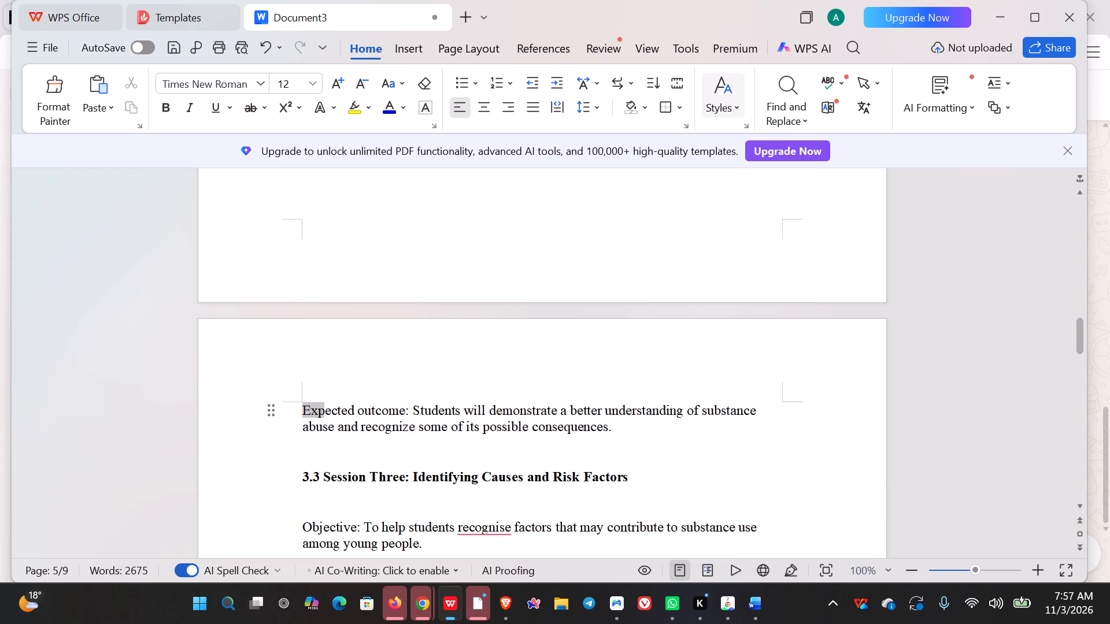
drag(338, 413, 417, 406)
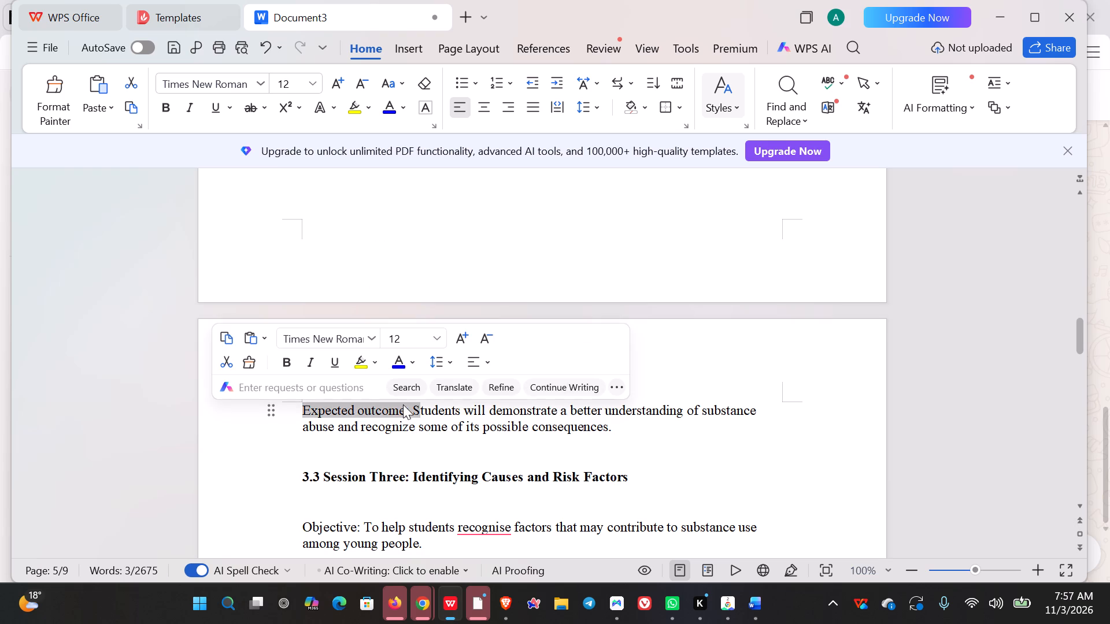
click(403, 404)
drag(304, 406, 394, 405)
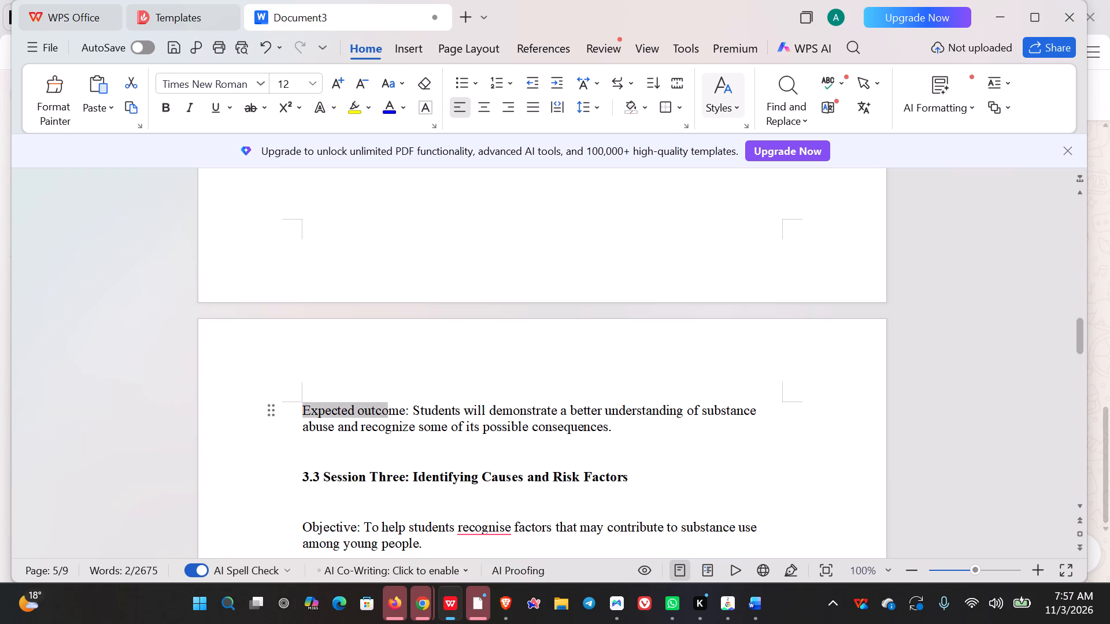
drag(394, 405, 404, 407)
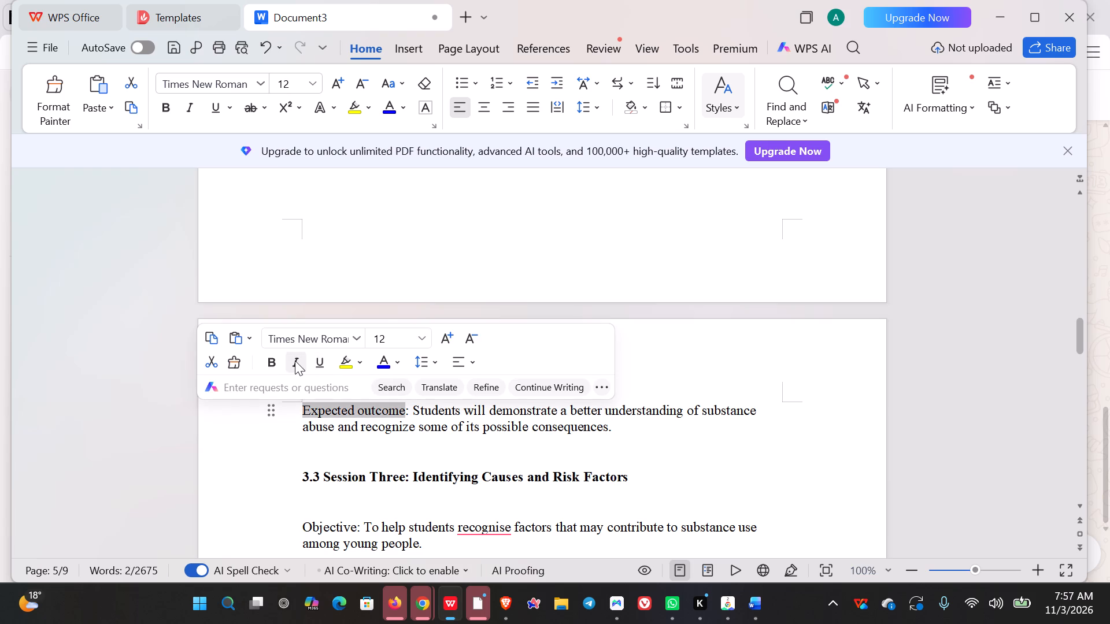
click(295, 361)
click(360, 443)
Italicize the title "Session Three: Identifying Causes and Risk Factors" in the 3.3 heading, leaving out the number.
scroll(360, 443, down, 1)
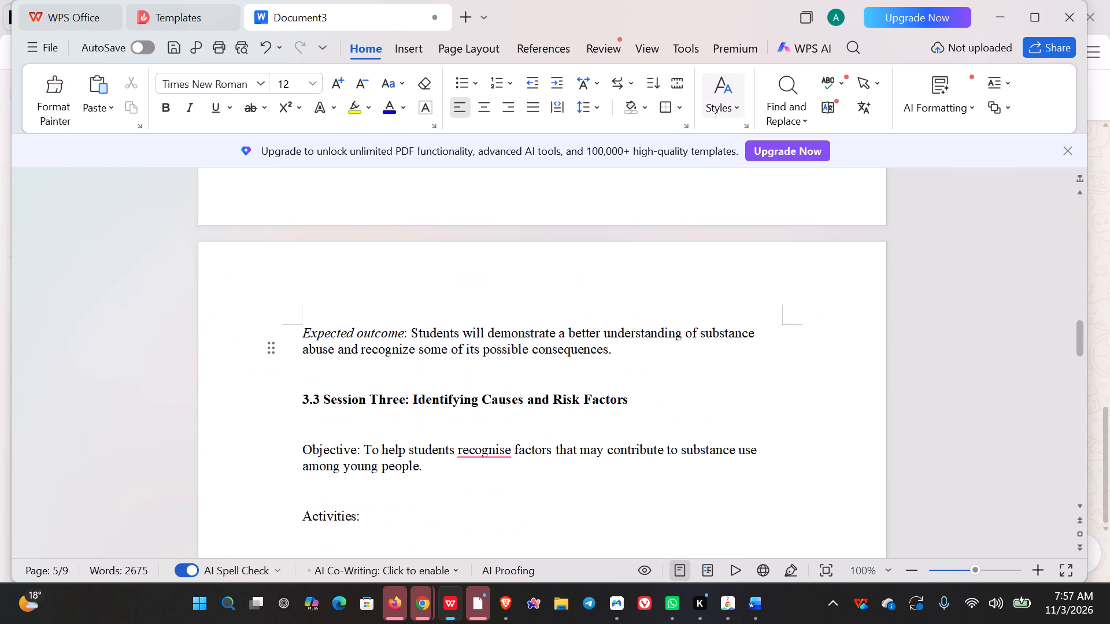
drag(321, 393, 530, 389)
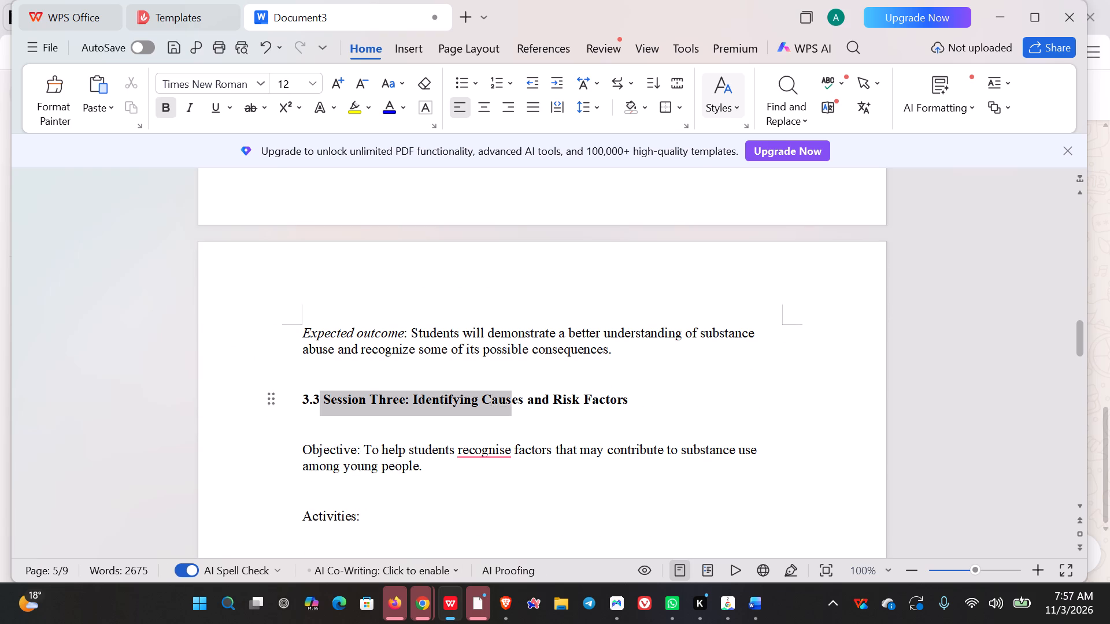
drag(530, 389, 635, 407)
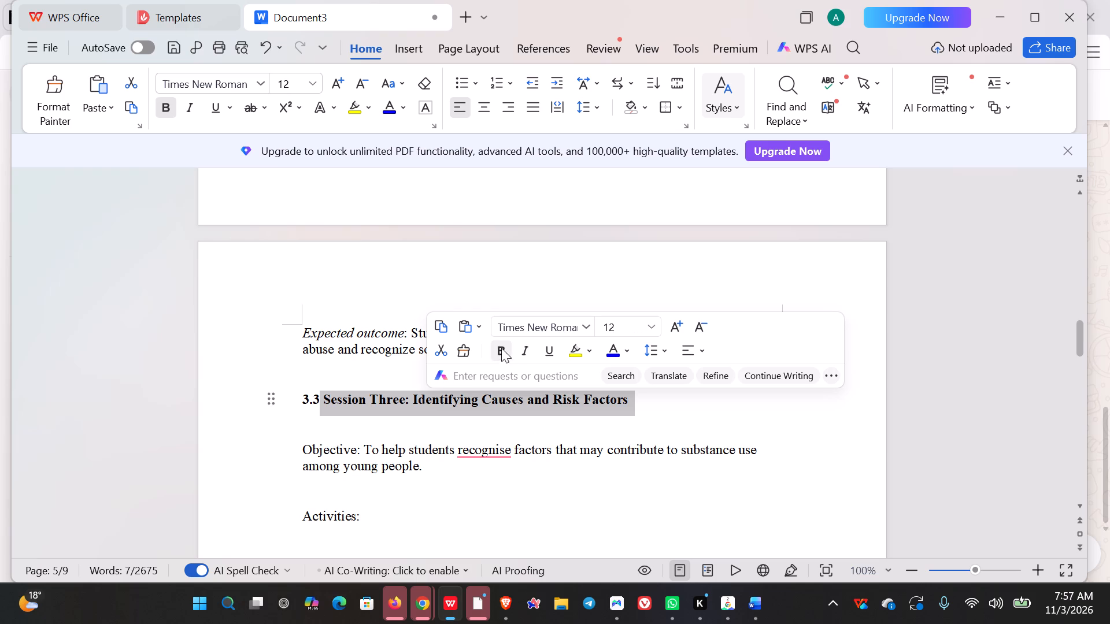
click(523, 353)
click(367, 391)
Italicize Session Three's "Activities:" label and remove the empty line below it.
scroll(367, 391, down, 1)
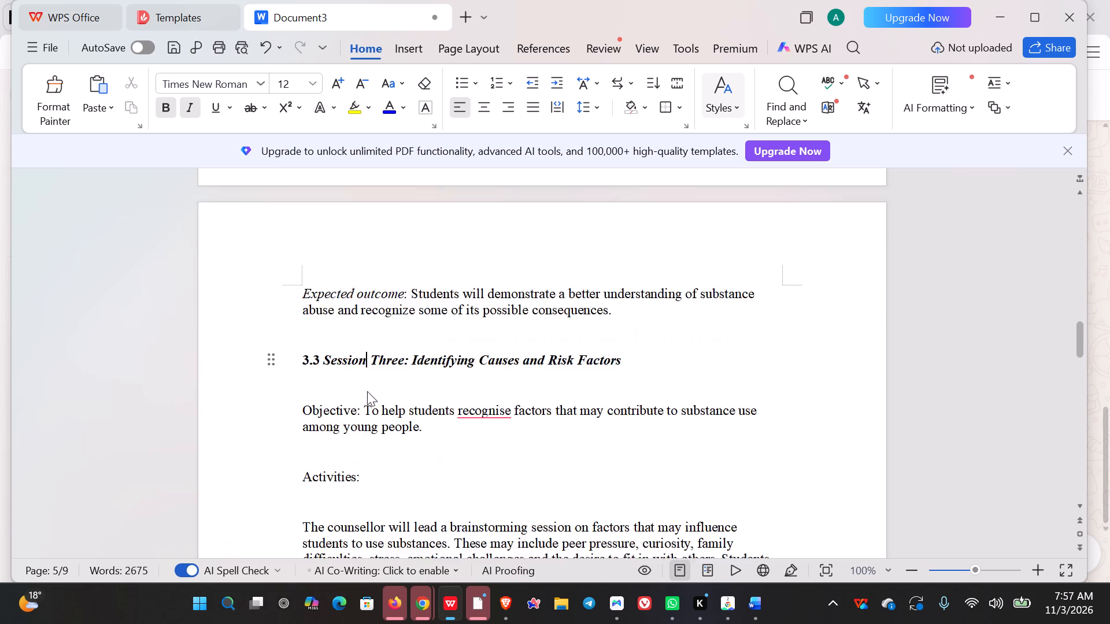
scroll(367, 391, down, 1)
scroll(351, 448, down, 1)
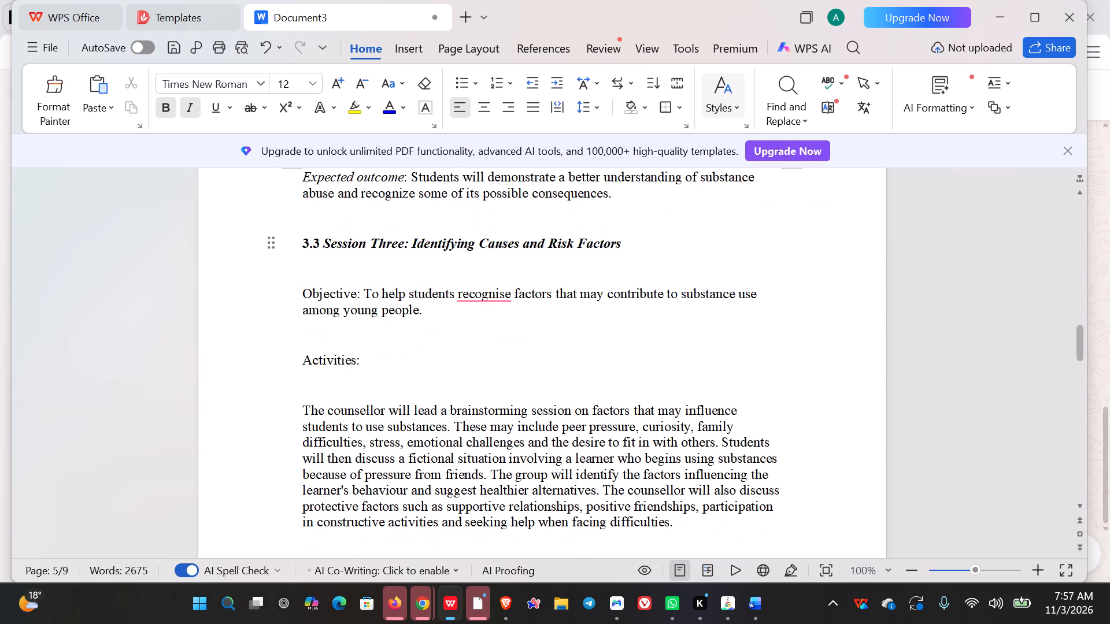
click(299, 419)
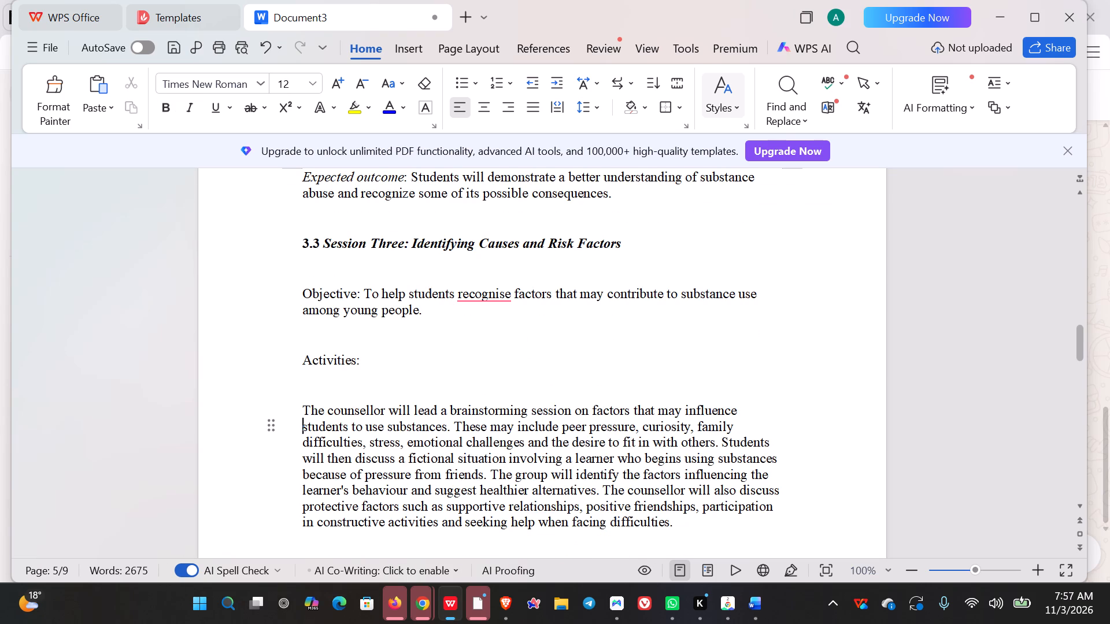
click(301, 400)
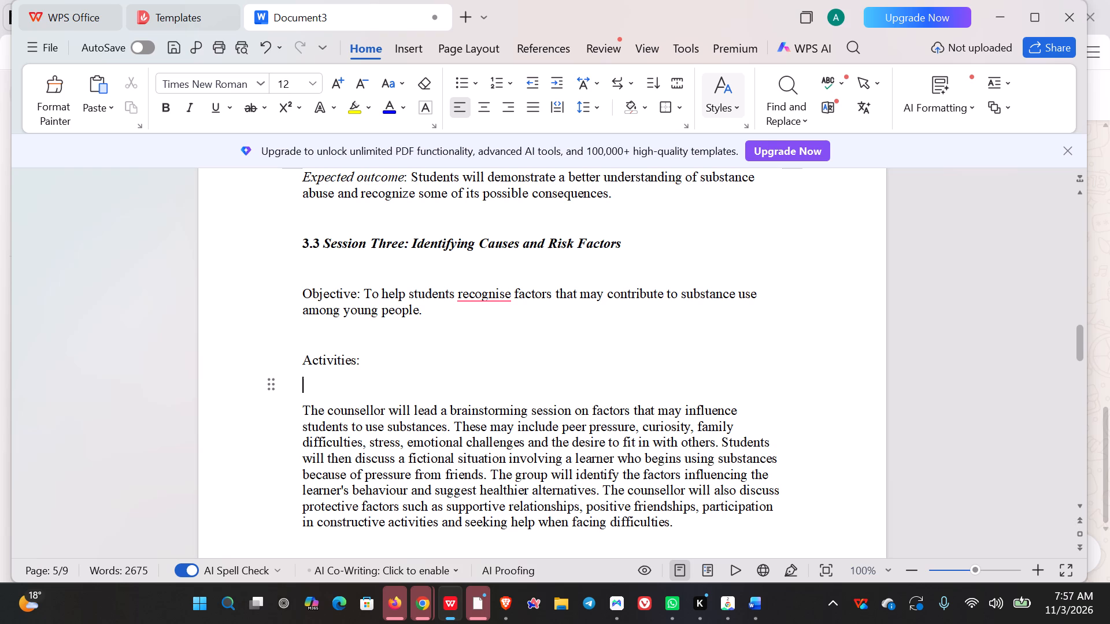
drag(302, 360, 378, 369)
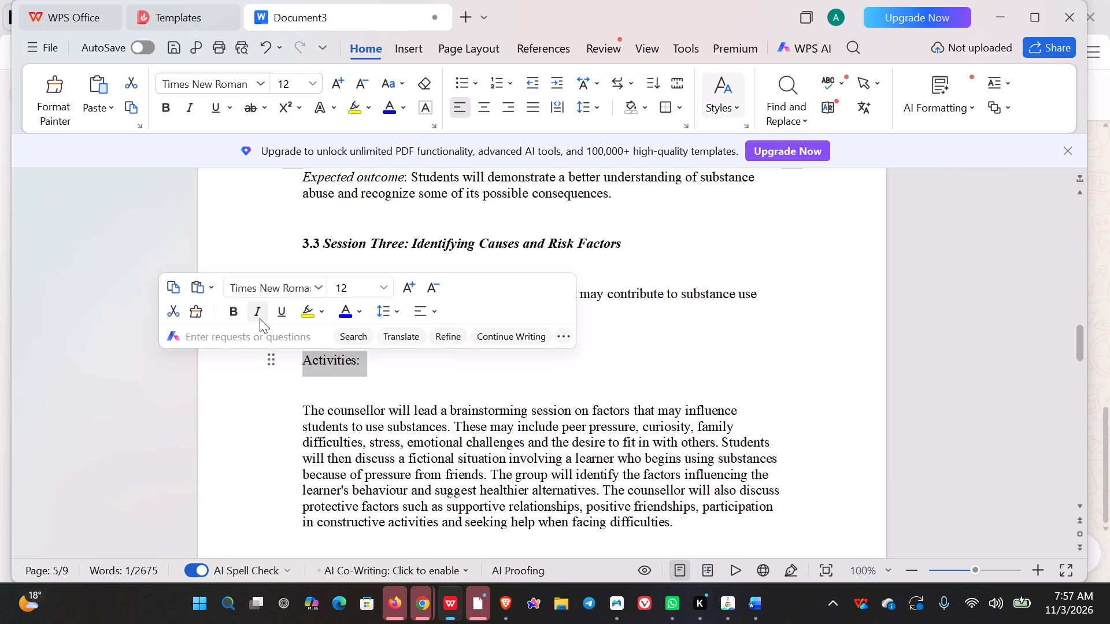
click(260, 318)
click(299, 408)
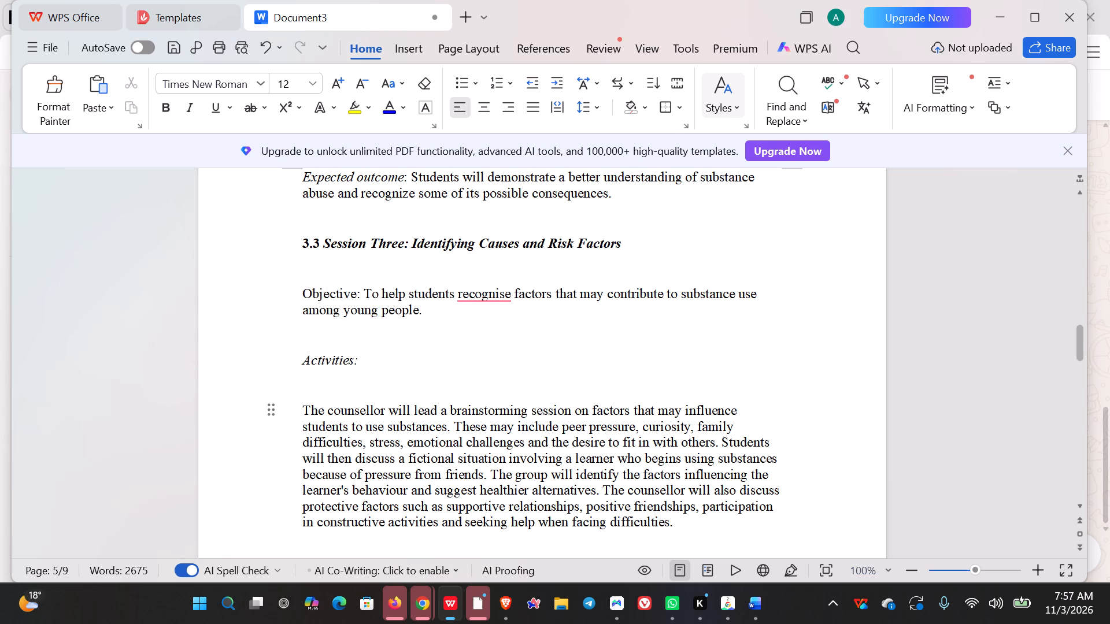
key(BackSpace)
Remove the duplicate "Explanation and justification:" label in Session Three together with the empty line between the two labels.
scroll(315, 421, down, 1)
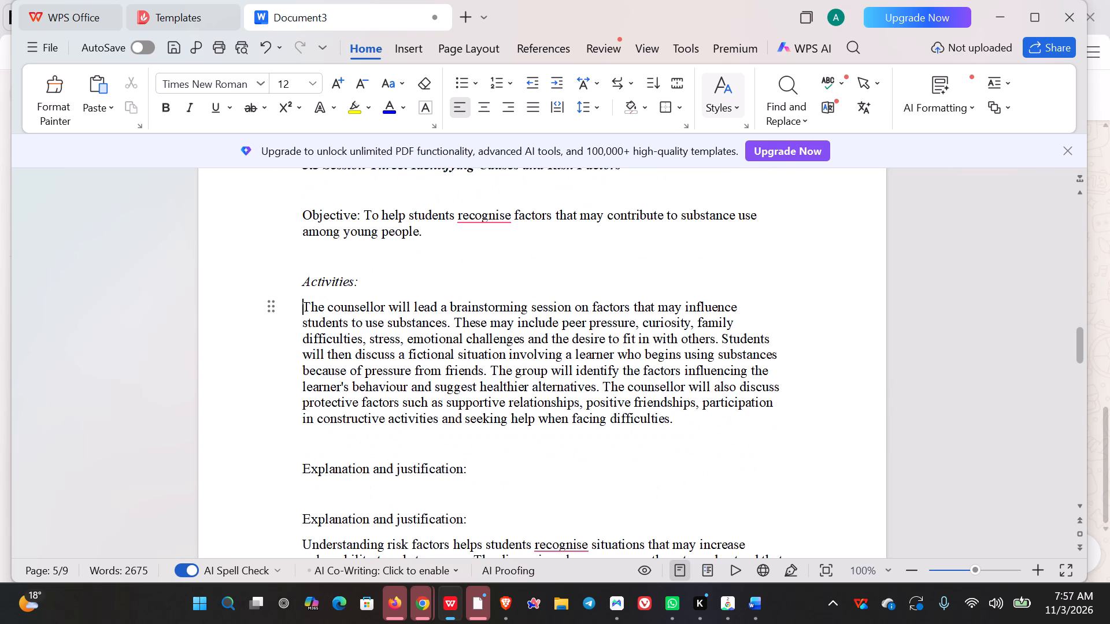
click(310, 499)
key(BackSpace)
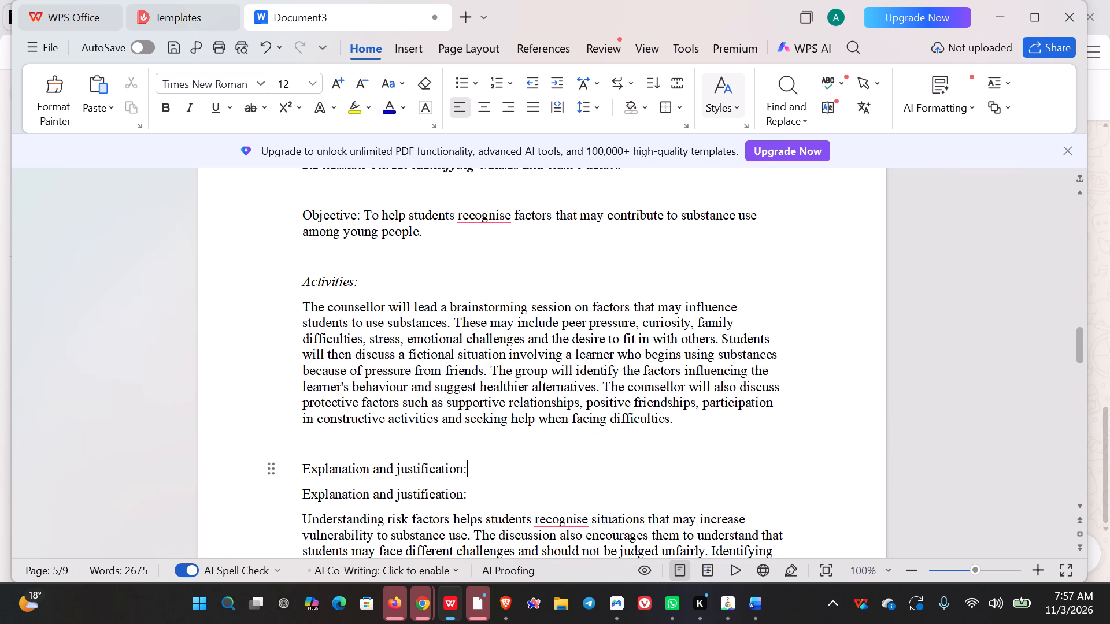
drag(298, 463, 479, 477)
key(space)
Italicize Session Three's remaining "Explanation and justification:" label.
drag(305, 466, 478, 471)
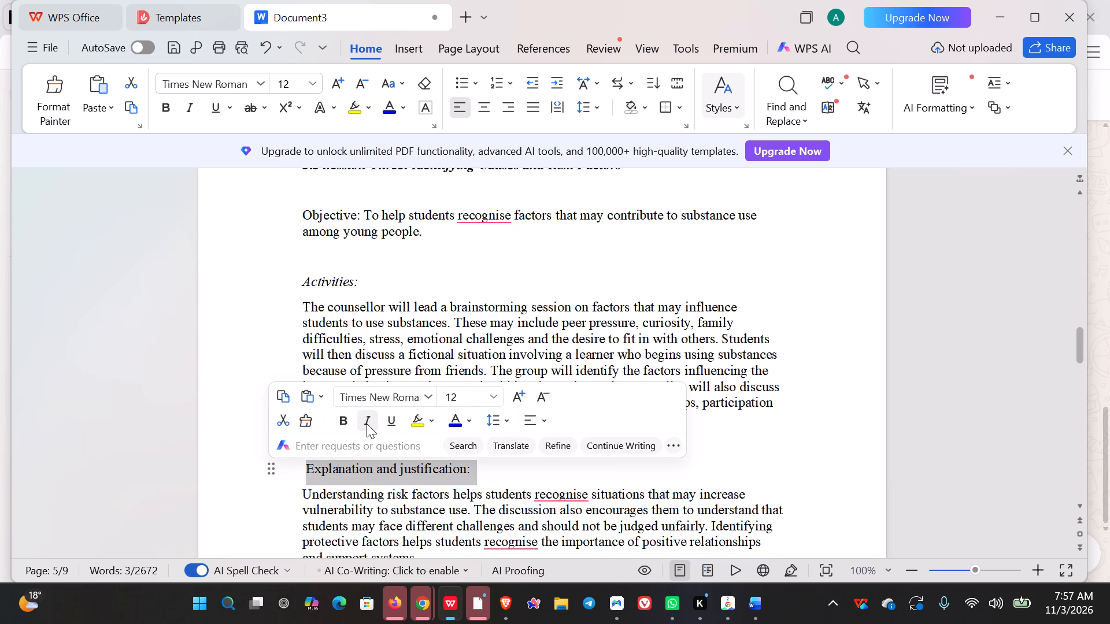
click(367, 424)
click(392, 478)
scroll(392, 478, down, 1)
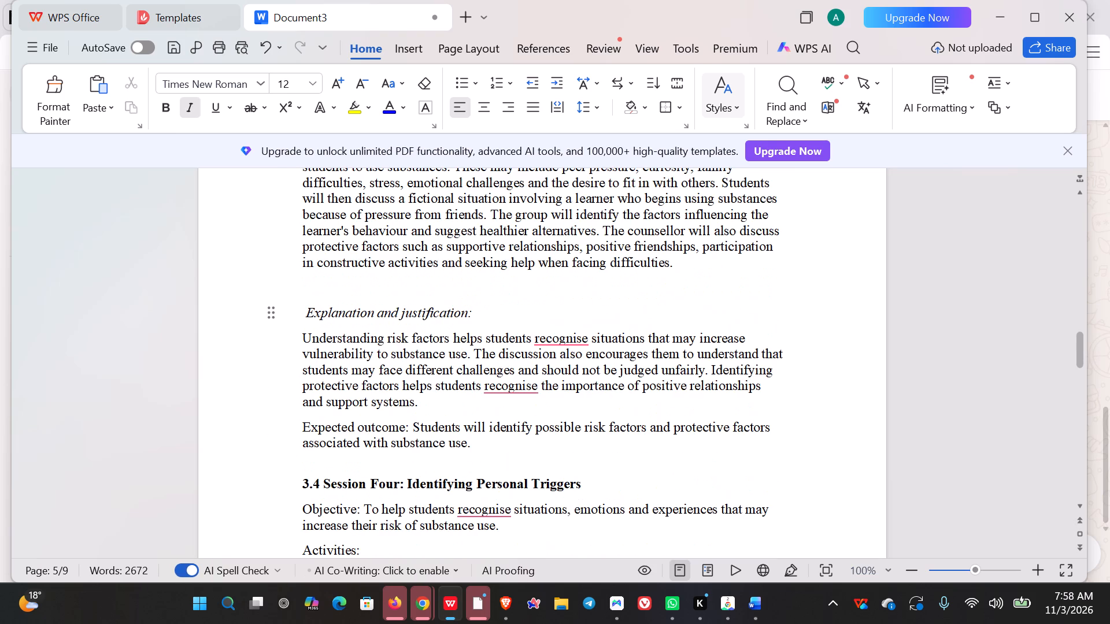
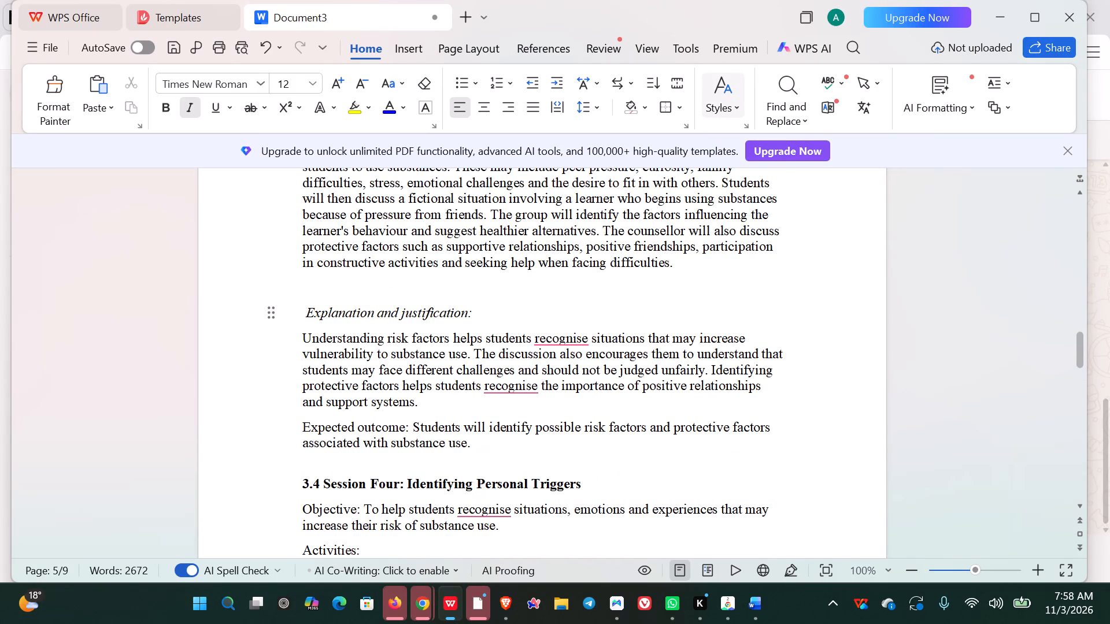
Add a line break after Session Three's expected outcome, above the 3.4 heading.
key(shift+Return)
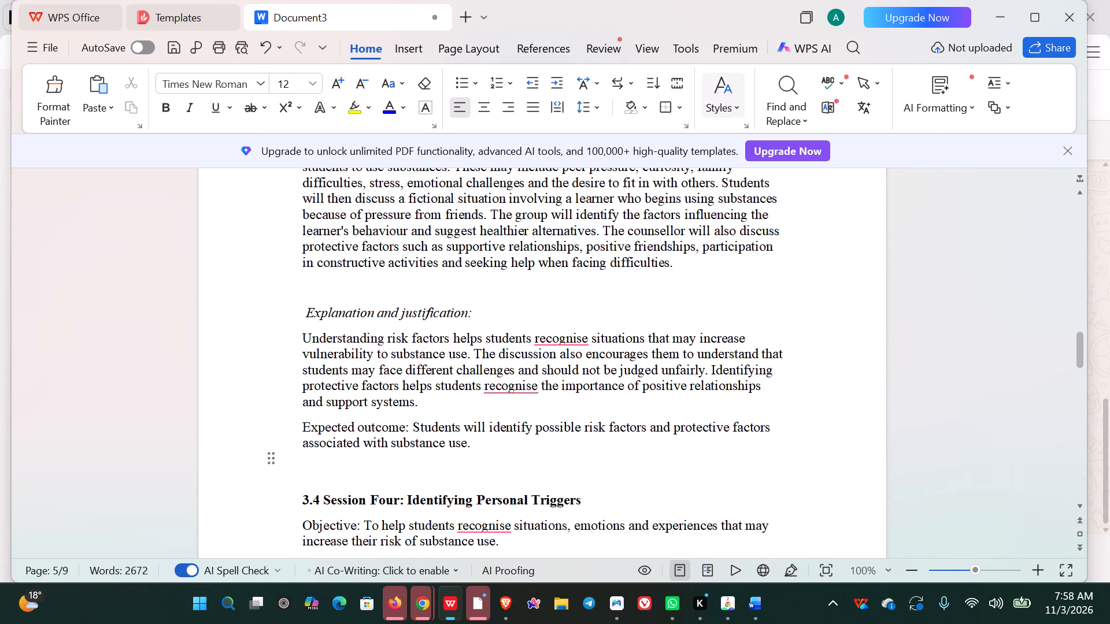
Italicize the title "Session Four: Identifying Personal Triggers" in the 3.4 heading, leaving out the number.
scroll(379, 485, down, 1)
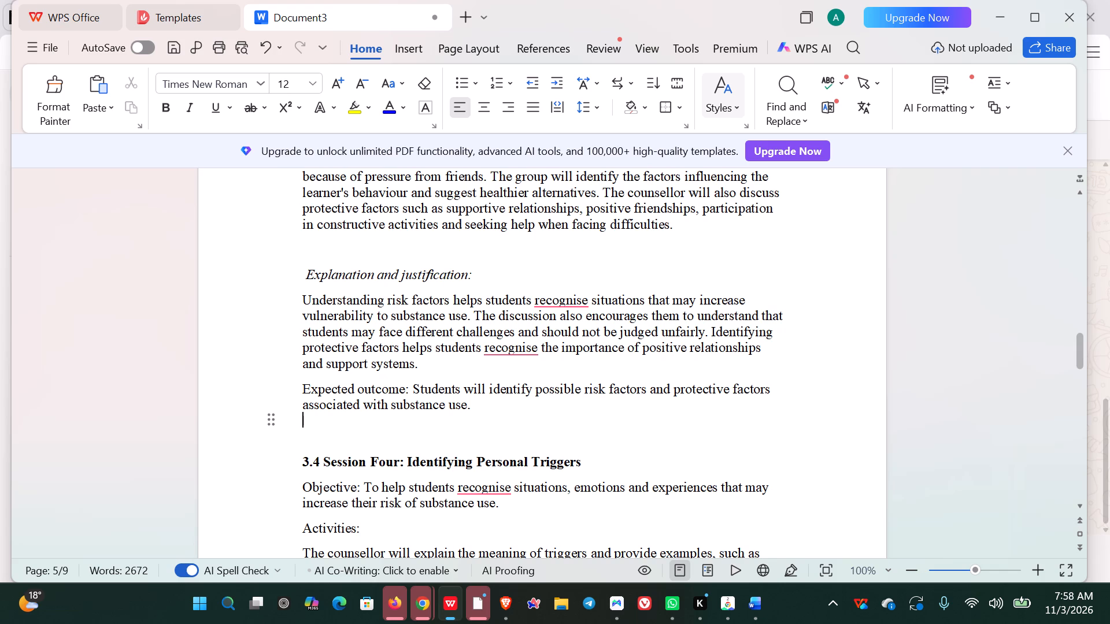
scroll(321, 465, up, 2)
scroll(321, 465, down, 1)
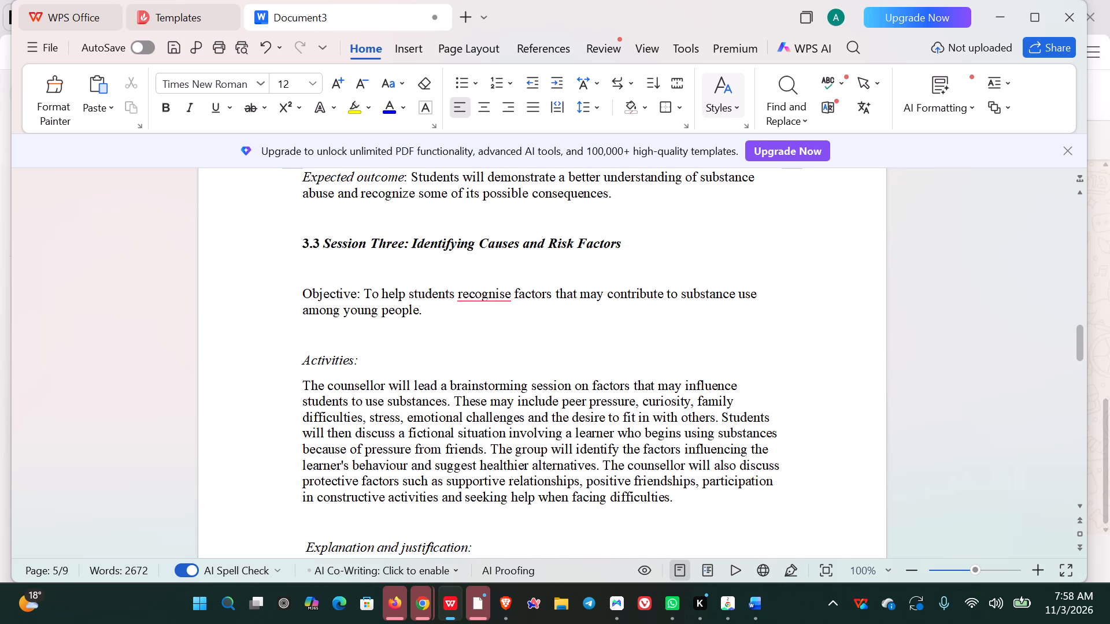
scroll(321, 465, down, 3)
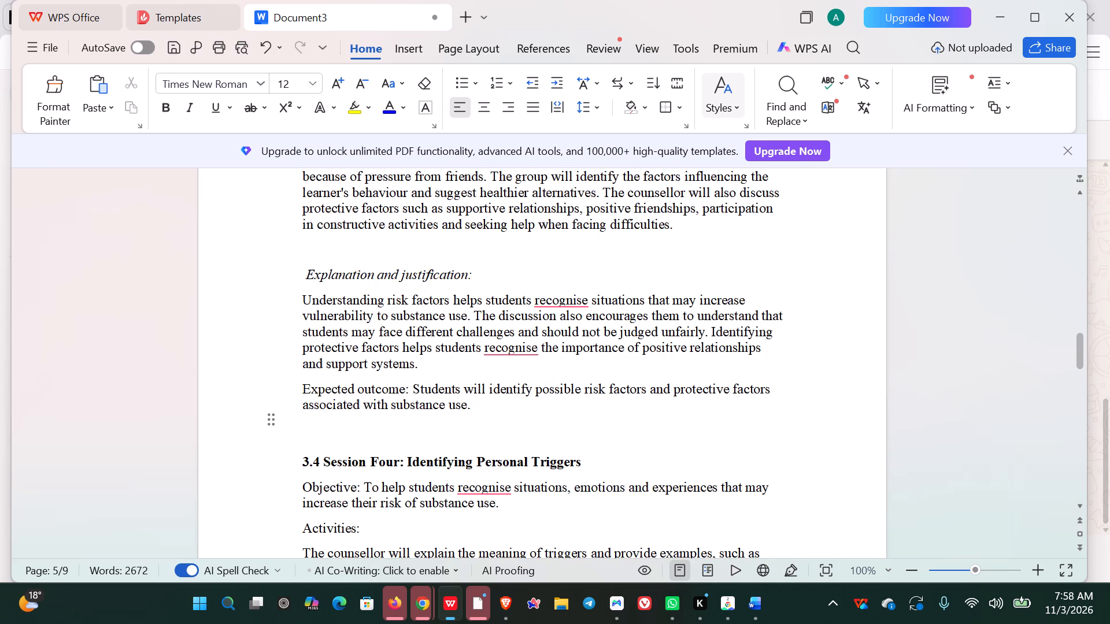
drag(321, 462, 561, 457)
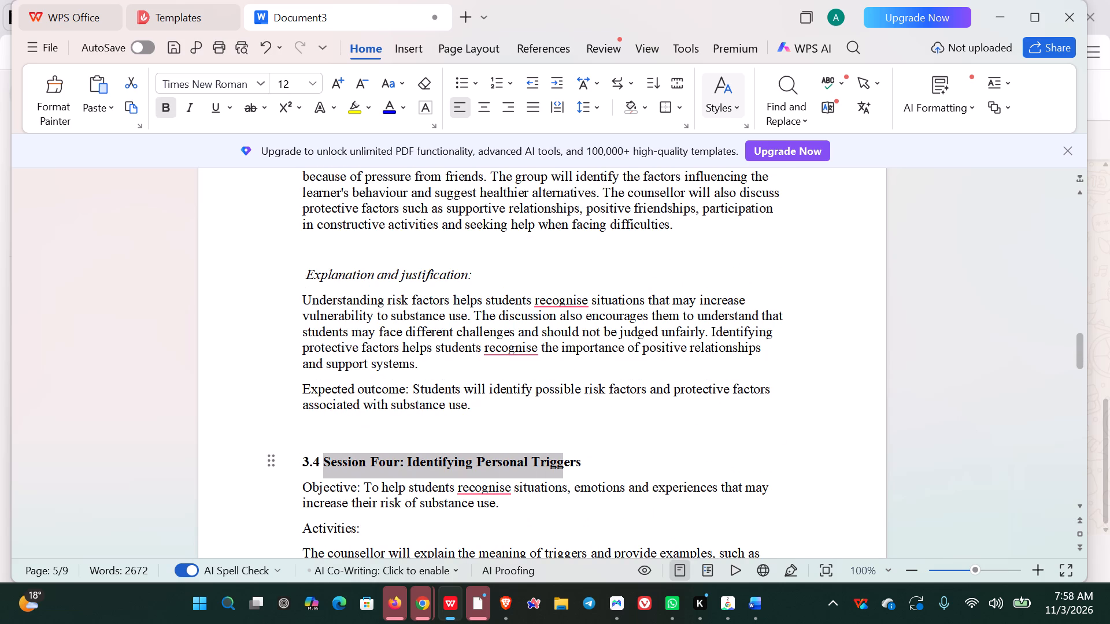
drag(561, 457, 586, 456)
click(472, 411)
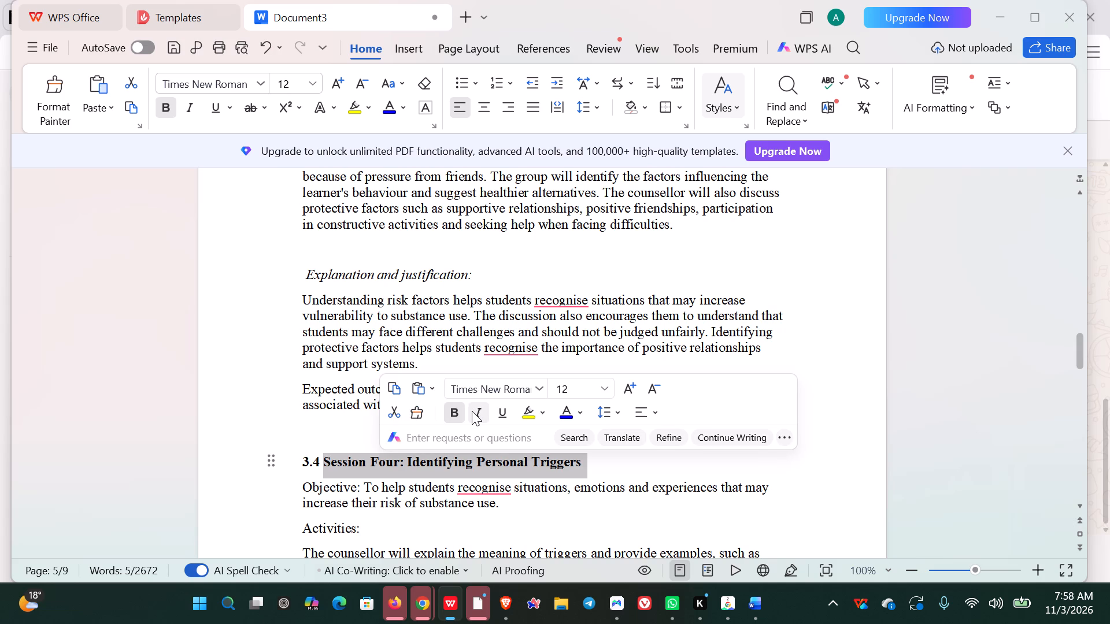
click(300, 445)
Italicize Session Four's "Objective:" label.
scroll(386, 473, down, 1)
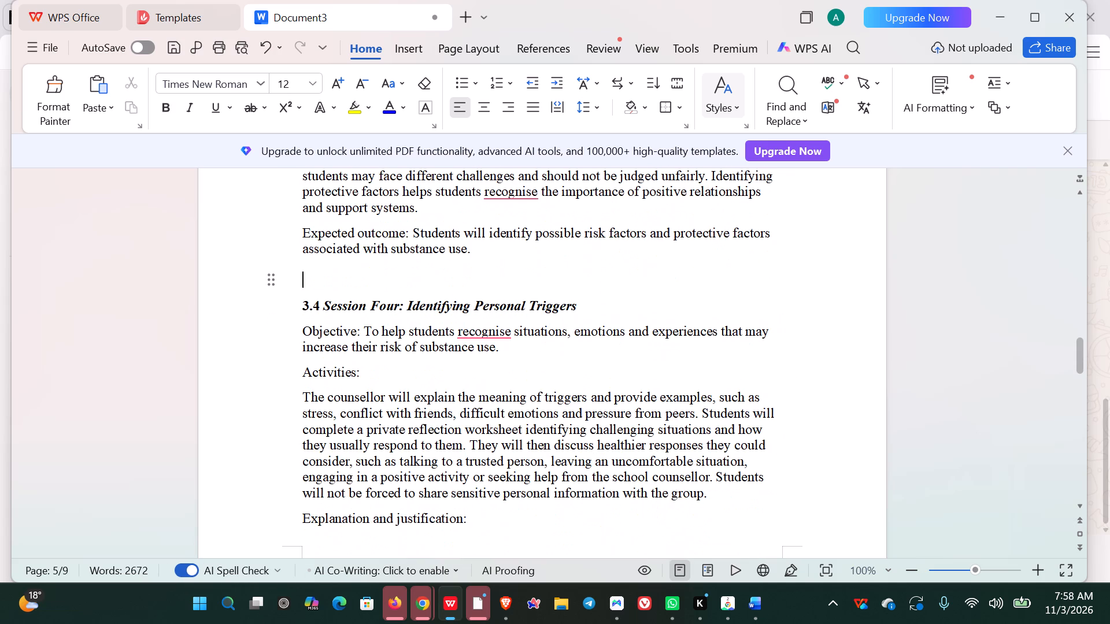
drag(303, 329, 316, 330)
drag(316, 330, 360, 329)
click(255, 284)
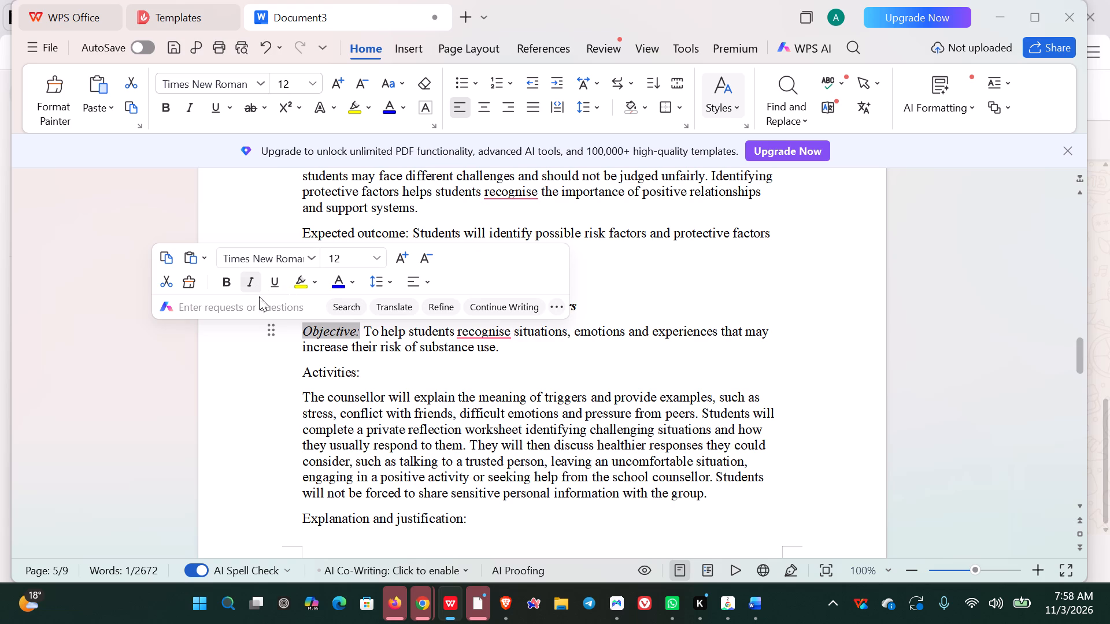
Italicize the word "Activities" in Session Four's label, leaving out the colon.
drag(299, 361, 355, 373)
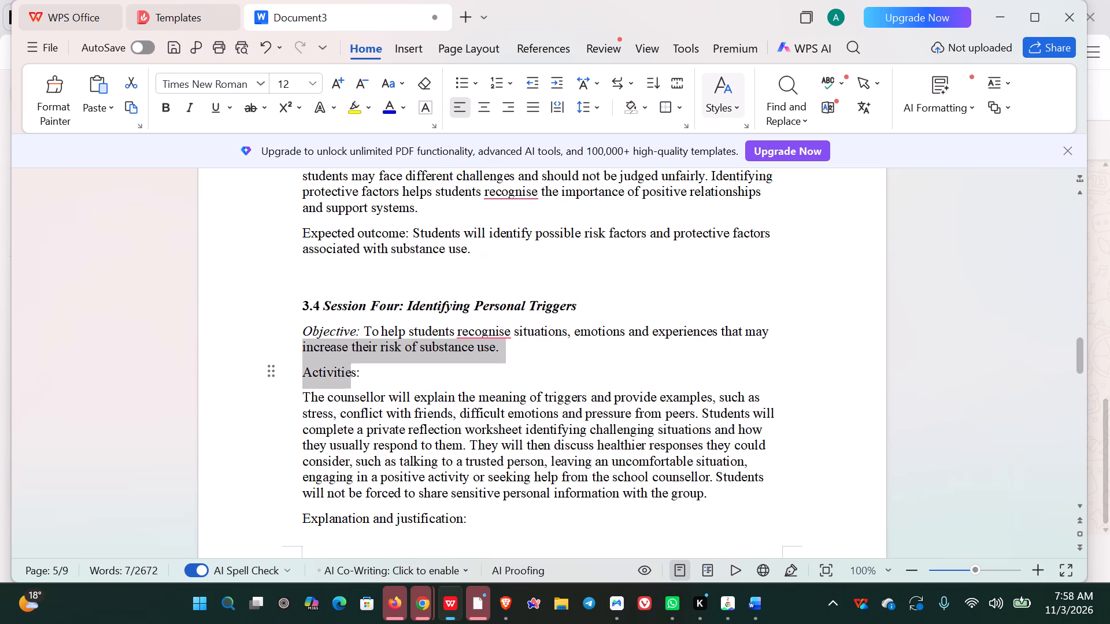
drag(355, 373, 361, 373)
click(362, 373)
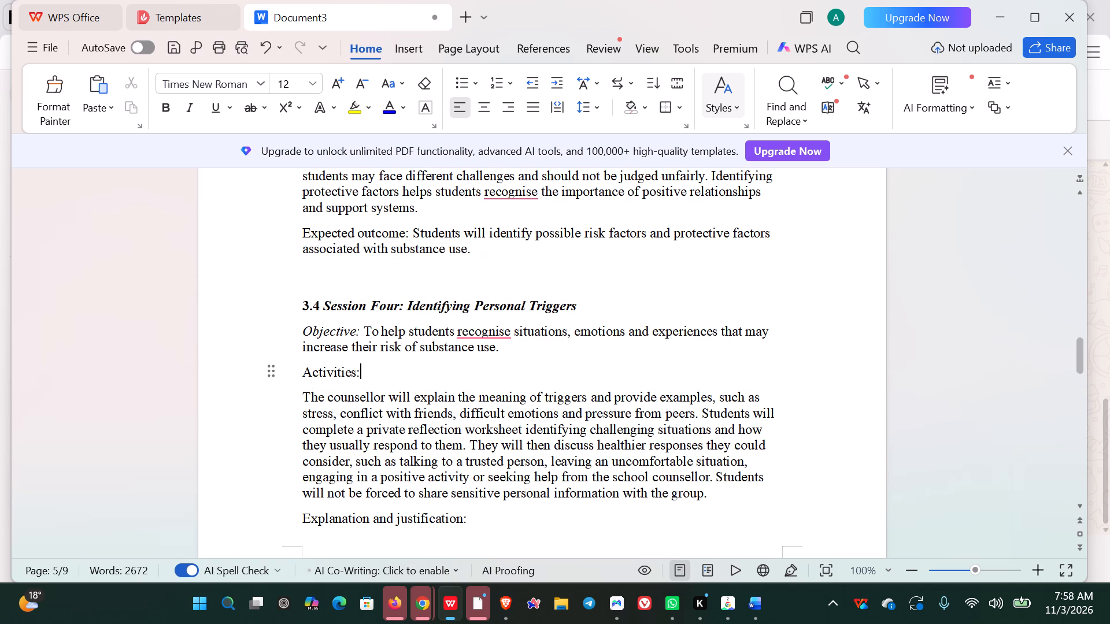
drag(304, 356, 325, 370)
click(325, 370)
drag(305, 369, 356, 370)
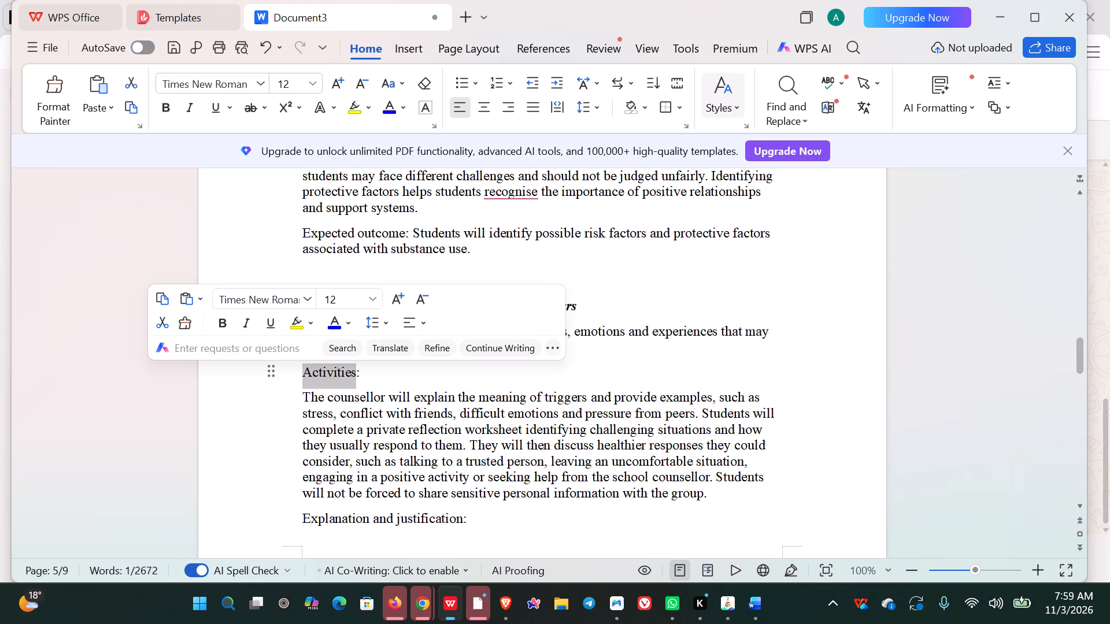
click(246, 326)
click(344, 390)
Italicize the words "Explanation and justification" in Session Four's label, leaving out the colon.
scroll(344, 390, down, 1)
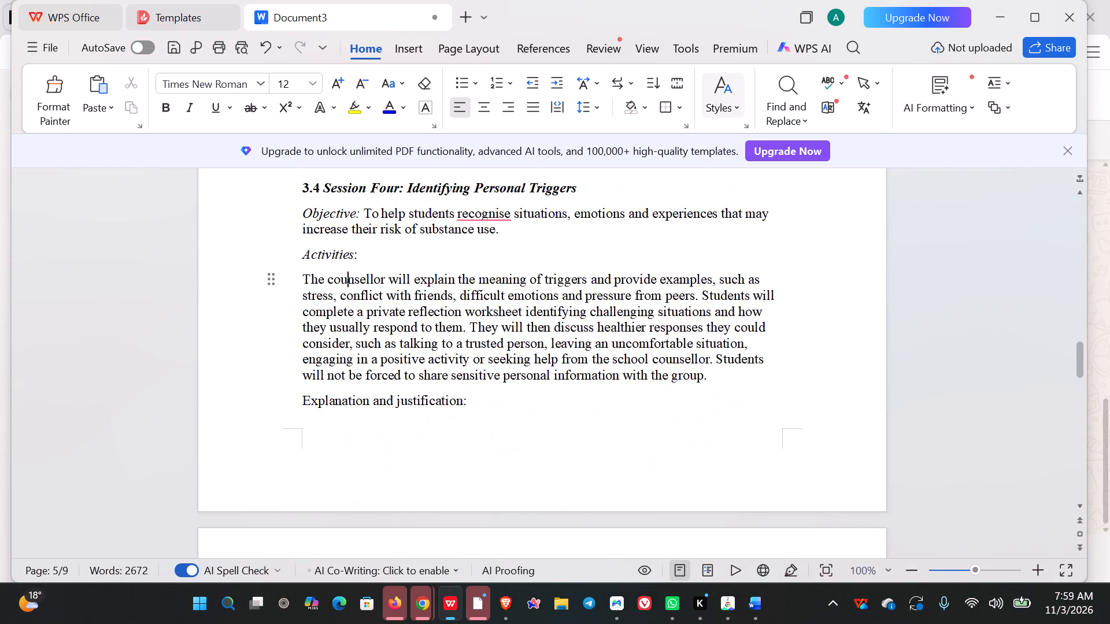
drag(304, 402, 462, 401)
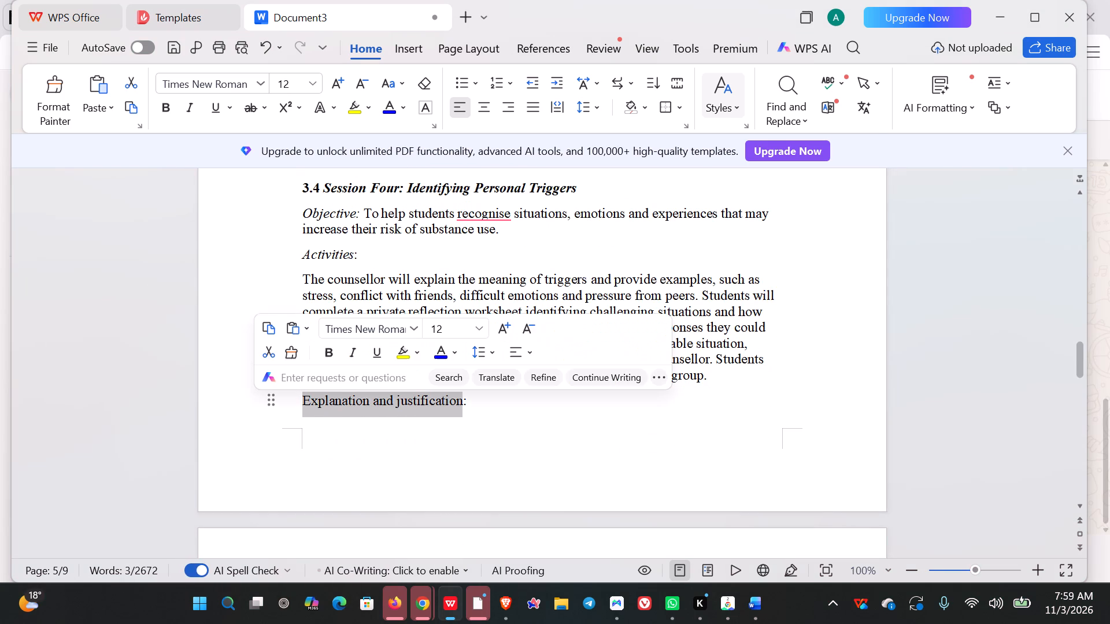
click(349, 352)
click(372, 422)
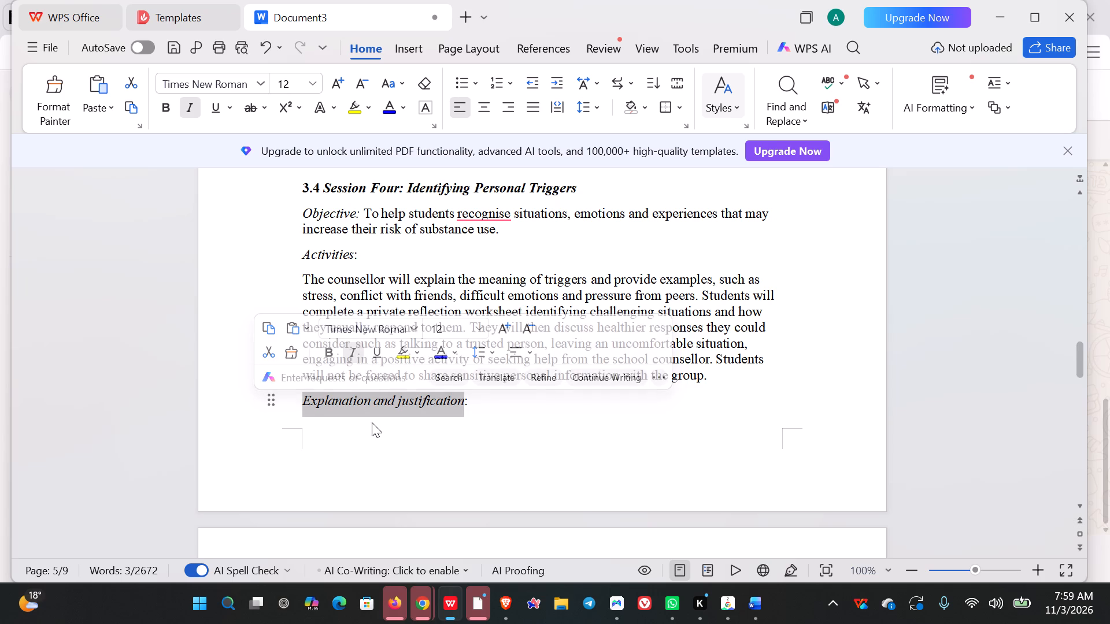
scroll(372, 422, down, 1)
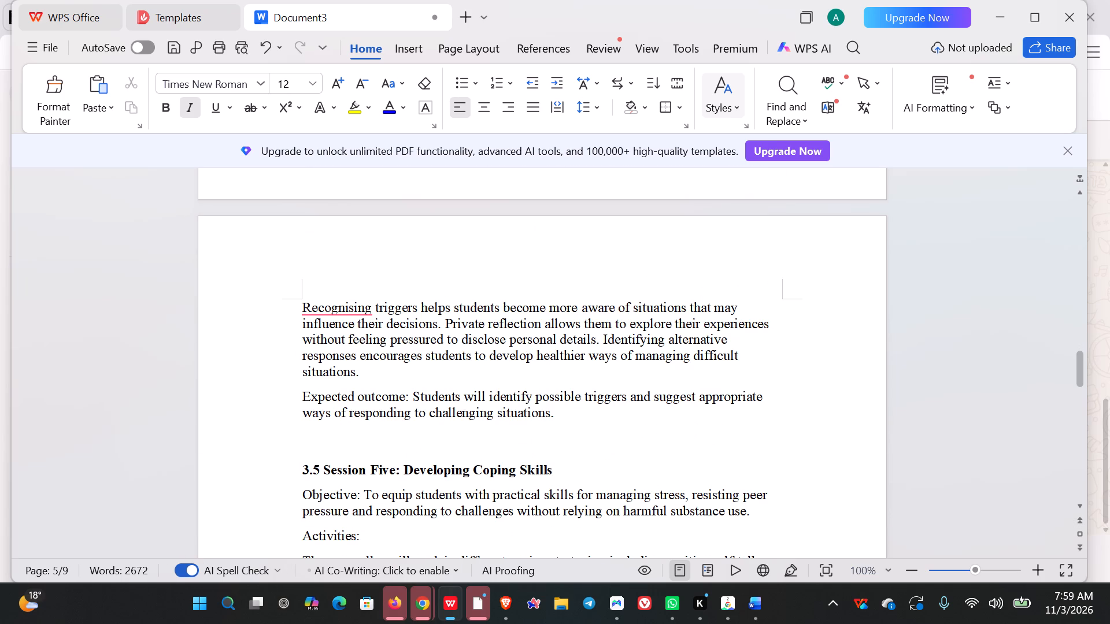
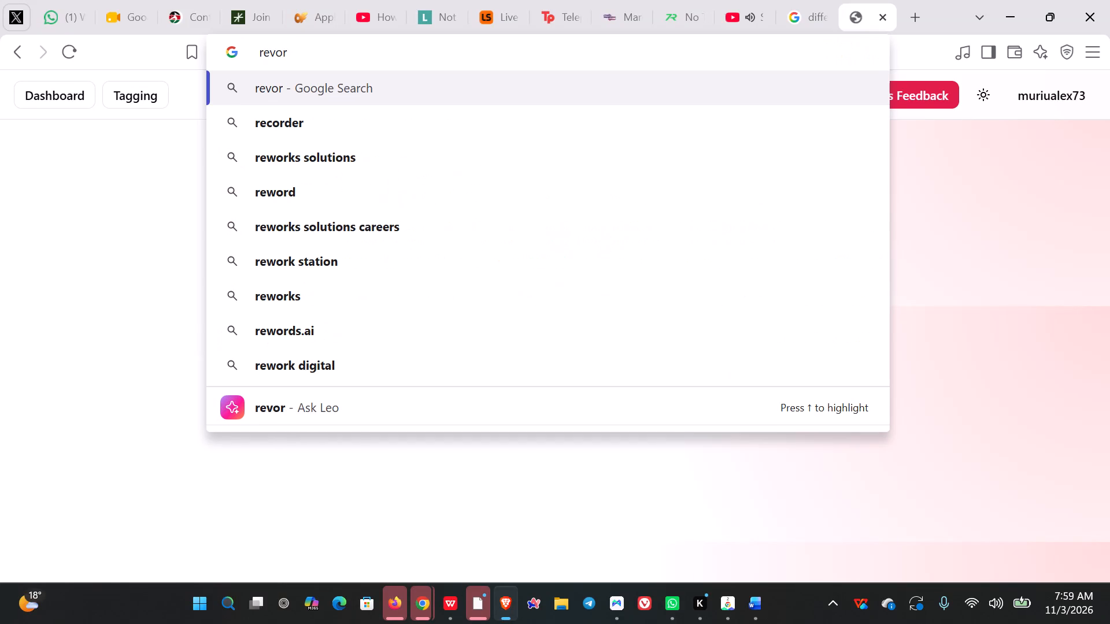
Search the web for "recognise or recognize" to check which spelling is correct.
key(BackSpace)
text(gnidi)
key(BackSpace)
key(BackSpace)
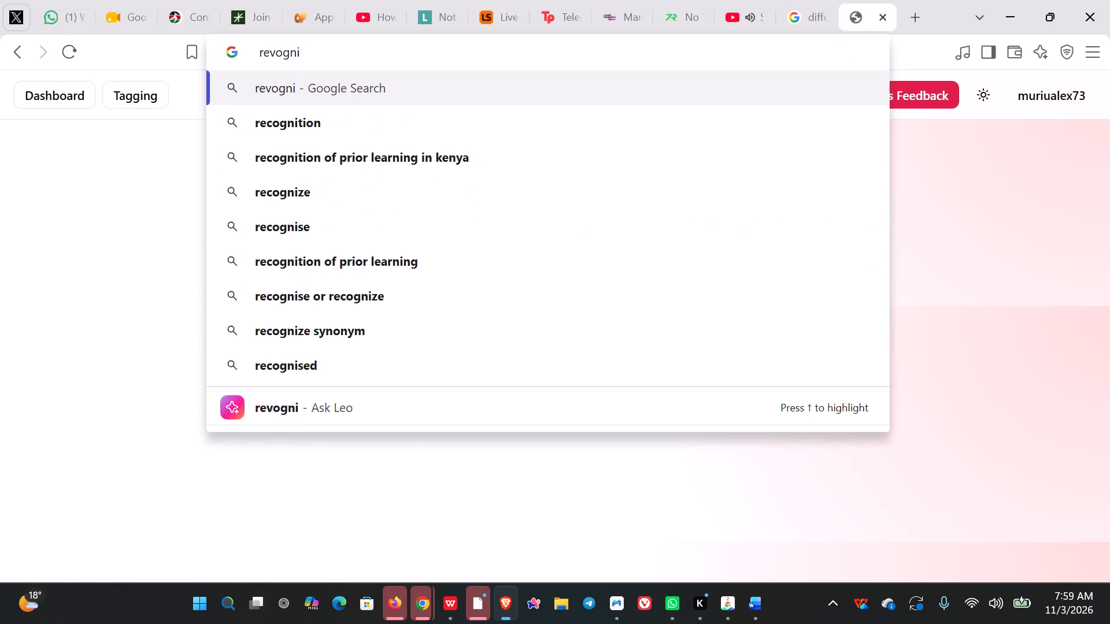
text(si)
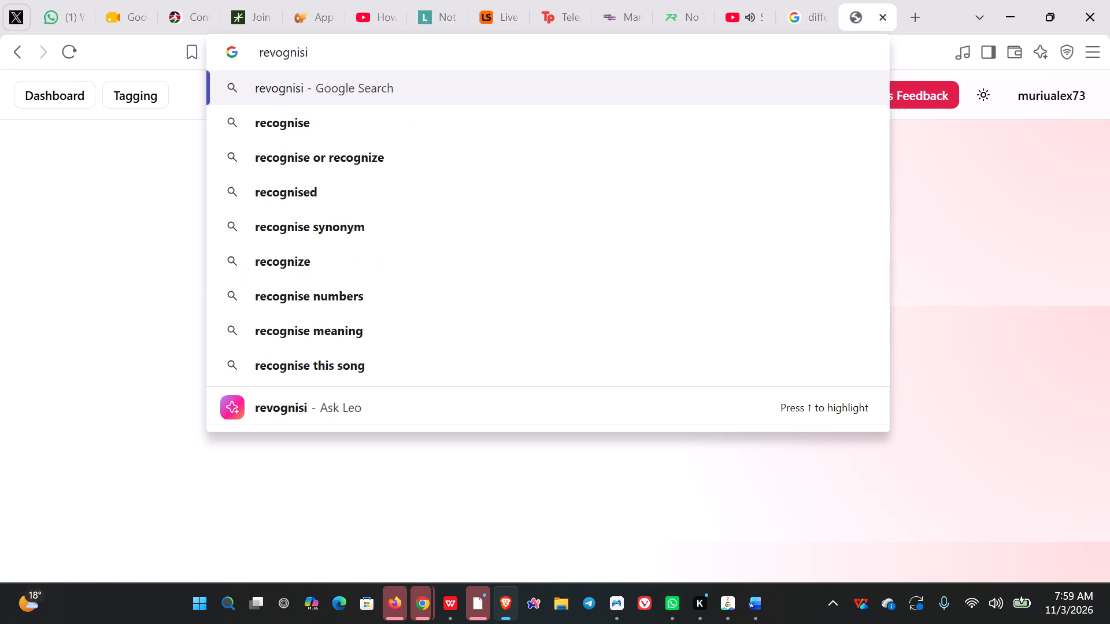
key(BackSpace)
text(eor)
key(space)
key(BackSpace)
key(BackSpace)
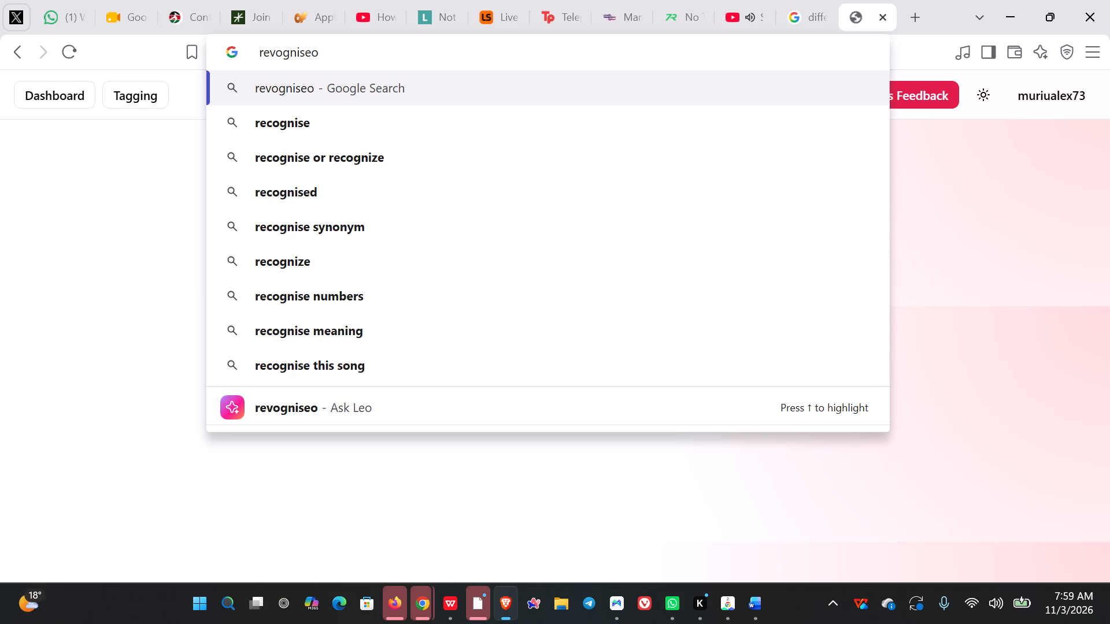
click(467, 153)
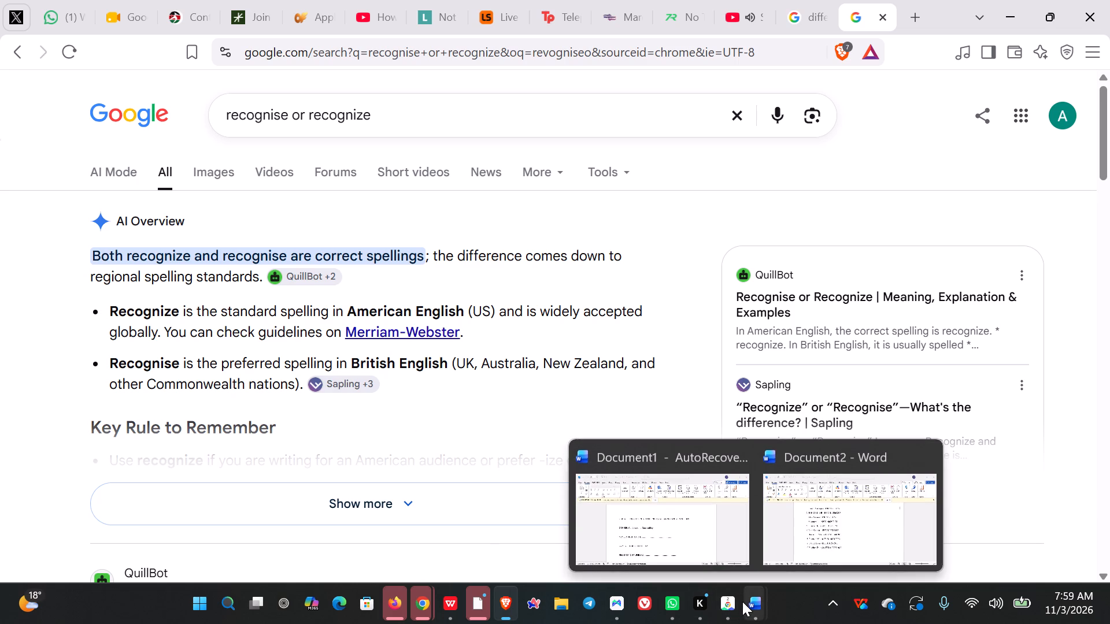
Switch back to WPS Office and ignore the spelling suggestion for "Recognising" in Session Four's explanation paragraph.
click(455, 602)
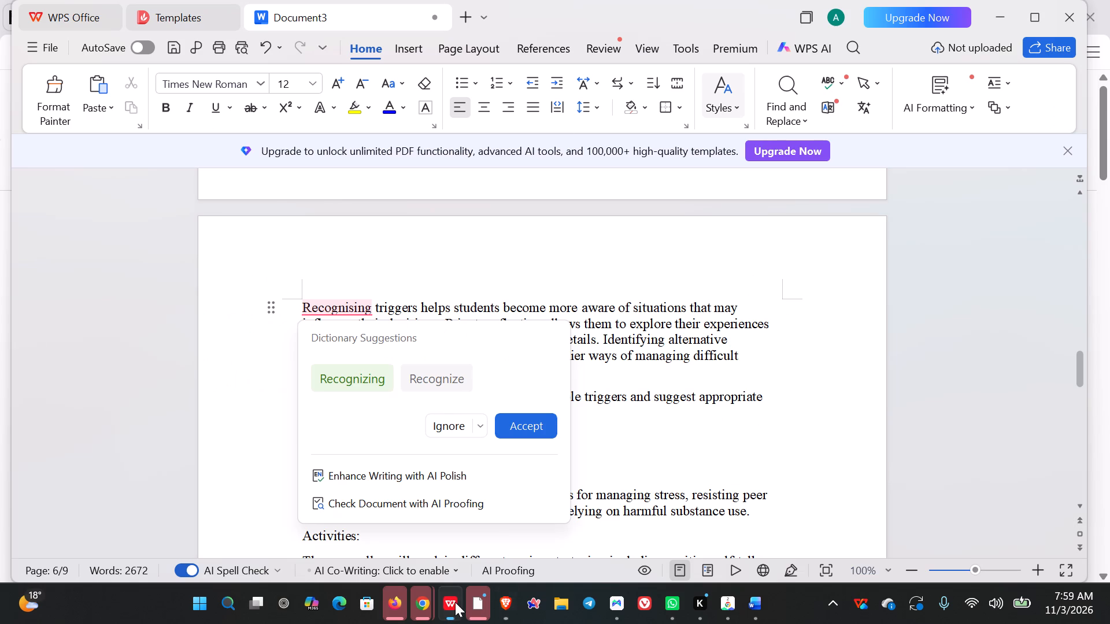
click(440, 417)
Replace the flagged word "practises" with the suggestion "practices" in Session Five's Activities paragraph.
scroll(390, 368, down, 1)
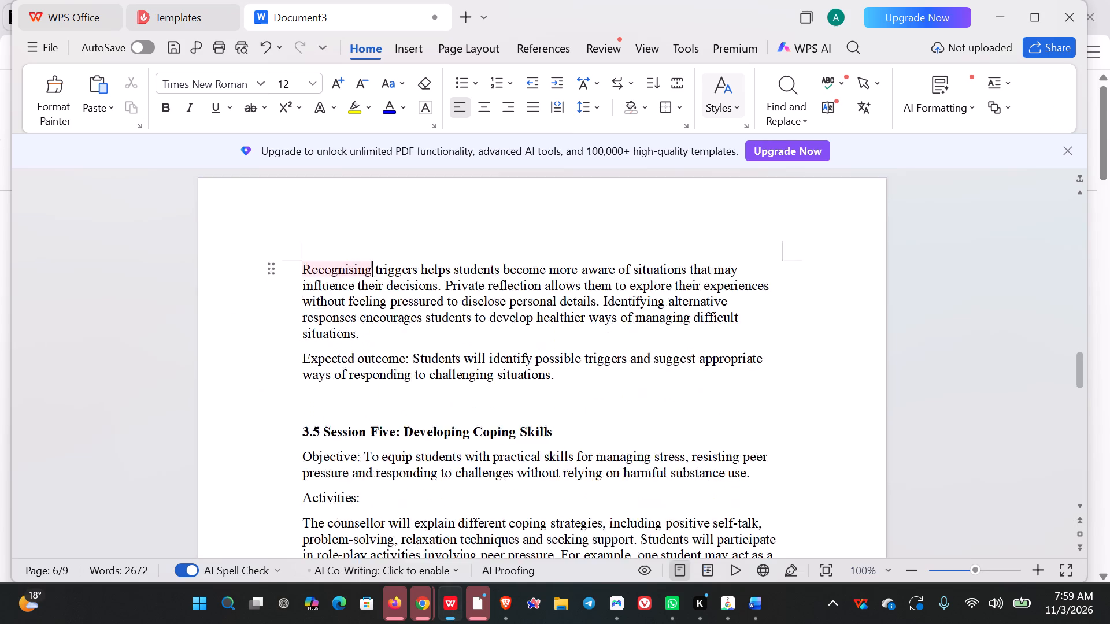
scroll(390, 368, down, 1)
click(338, 474)
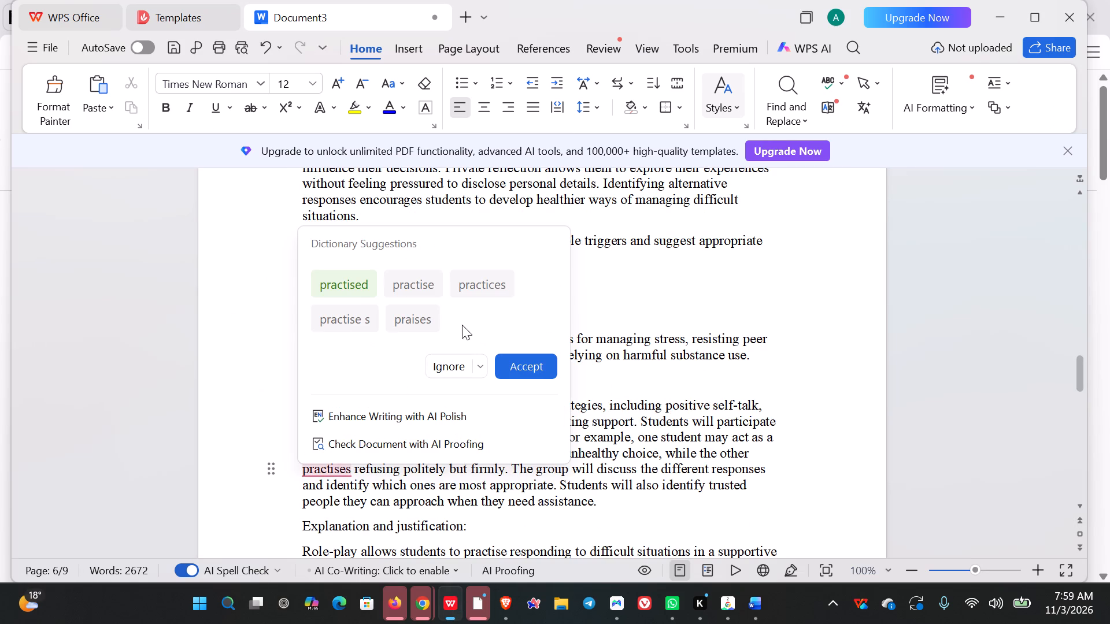
click(480, 288)
click(515, 364)
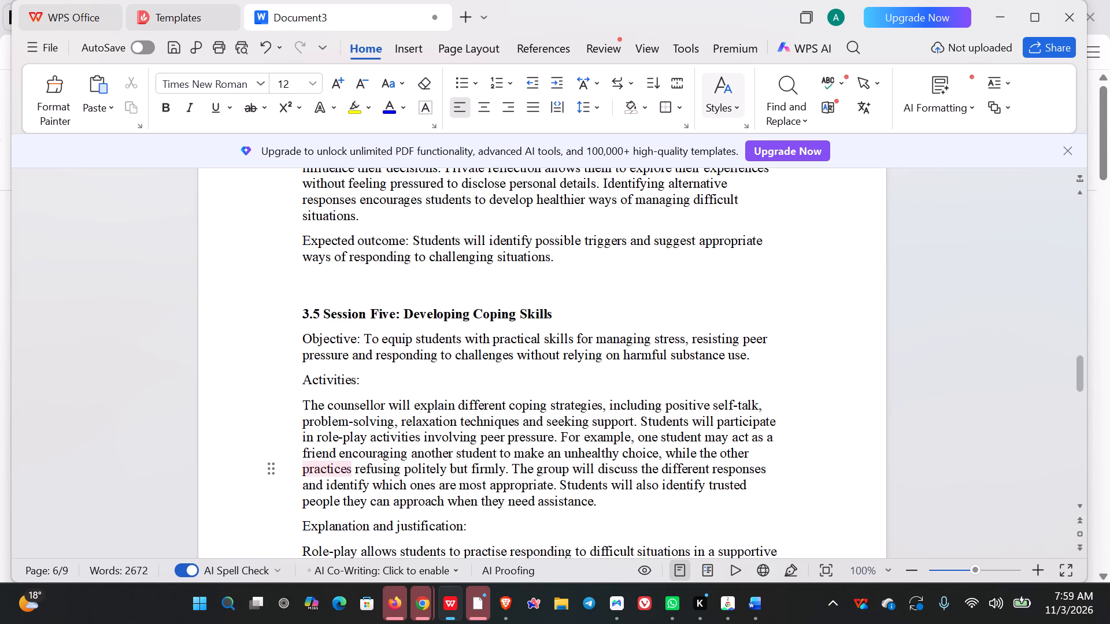
Ignore the spelling suggestion for "recognise" in Session Four's Objective sentence.
scroll(448, 398, up, 3)
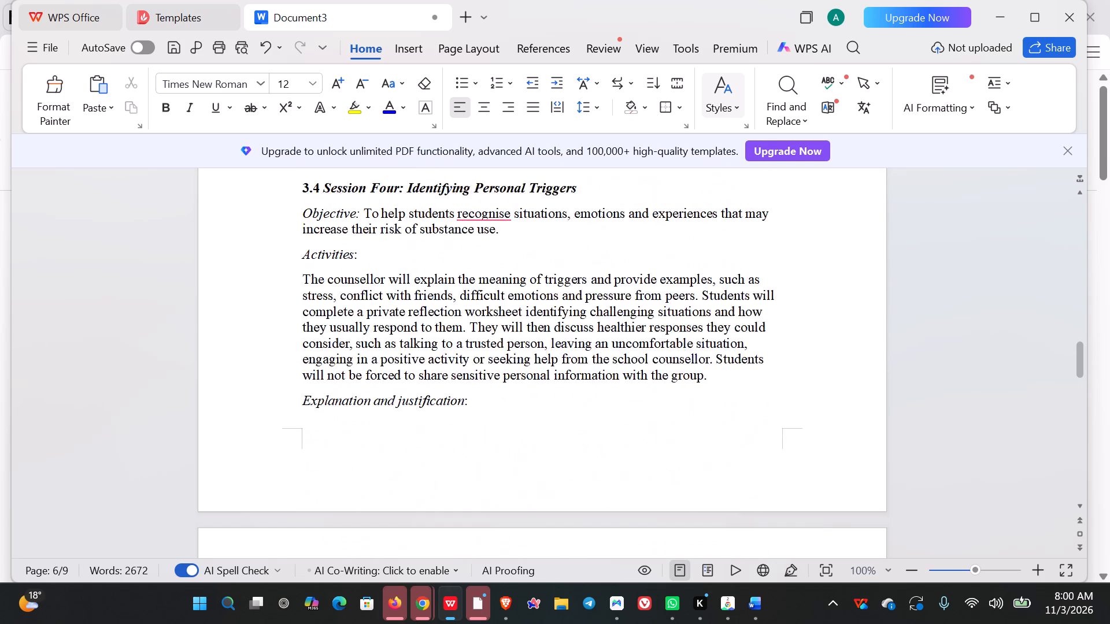
scroll(448, 398, down, 1)
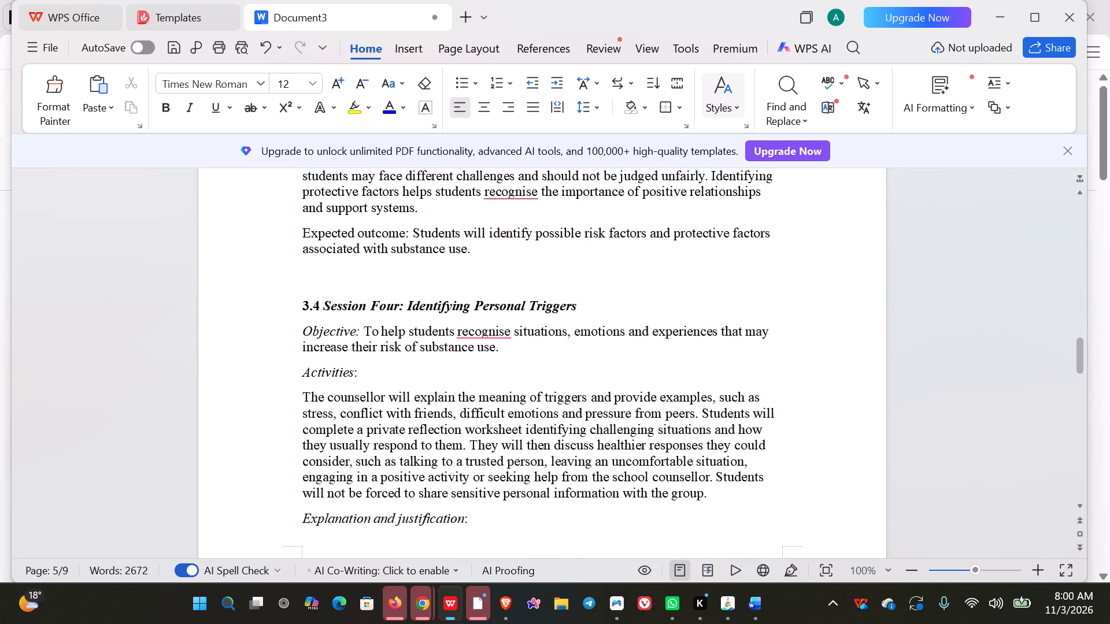
click(490, 339)
scroll(490, 339, down, 6)
scroll(478, 359, up, 1)
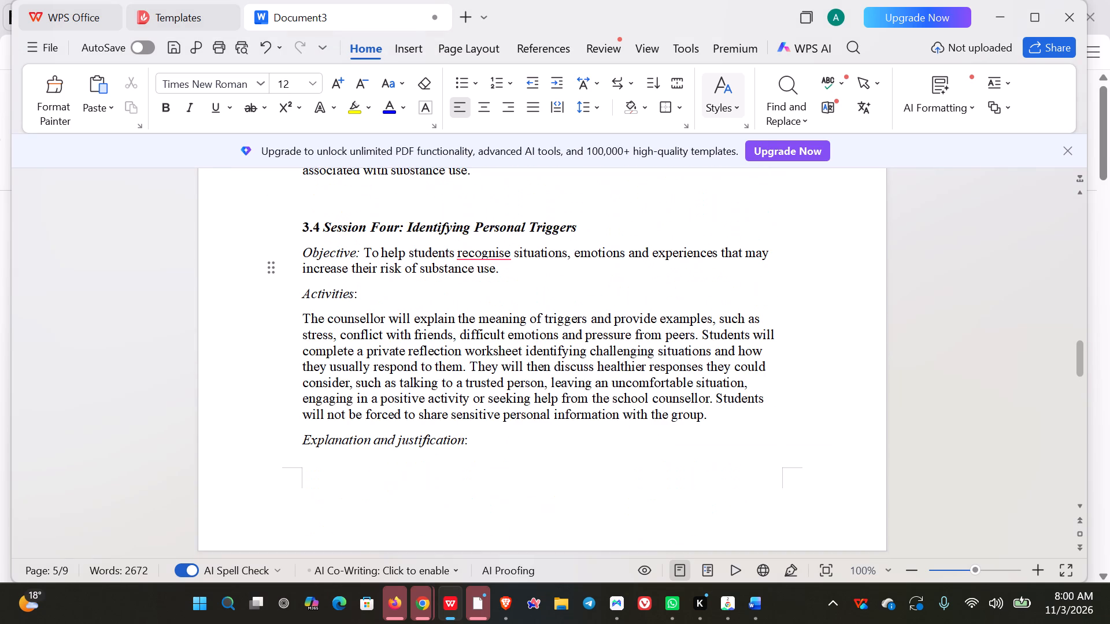
click(487, 247)
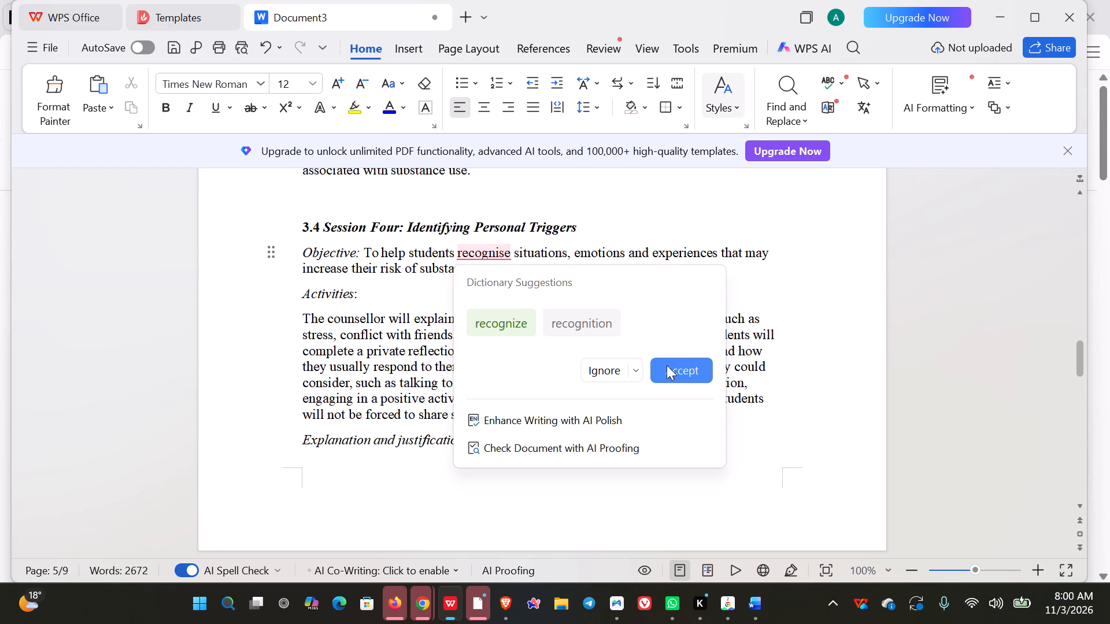
click(598, 363)
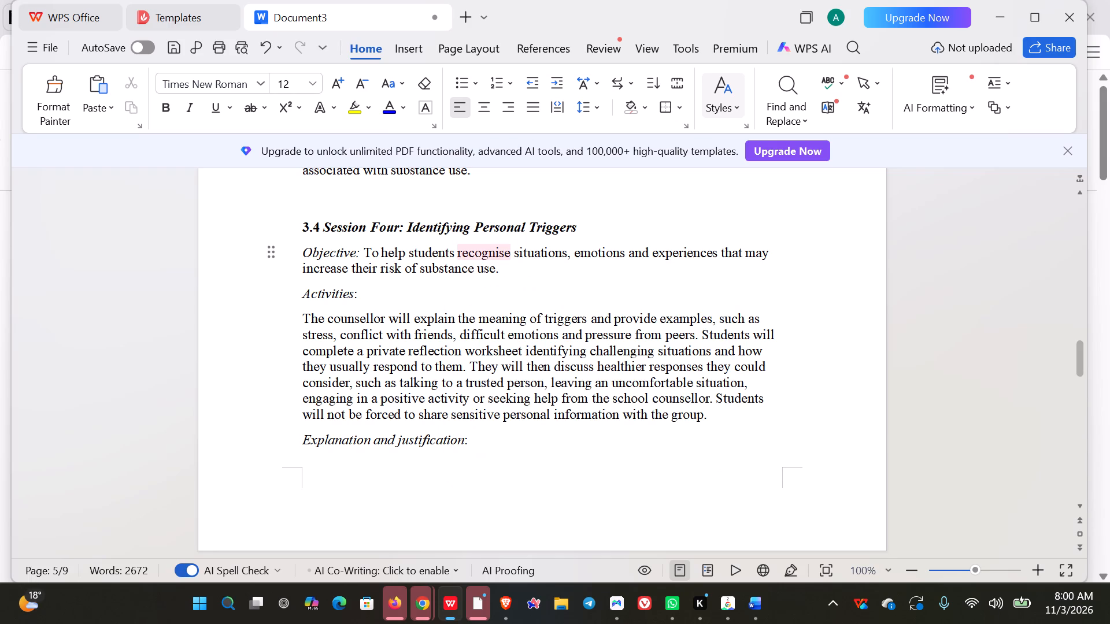
Recheck the "recognise or recognize" search page in Brave and return to the document in WPS Office.
scroll(475, 375, down, 1)
click(515, 612)
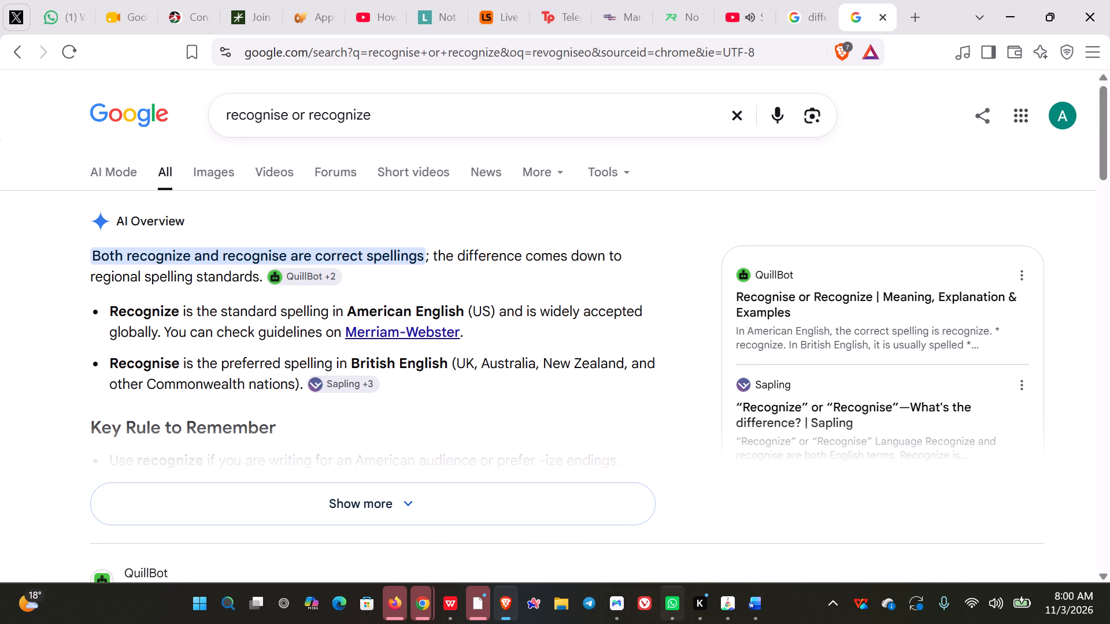
click(457, 610)
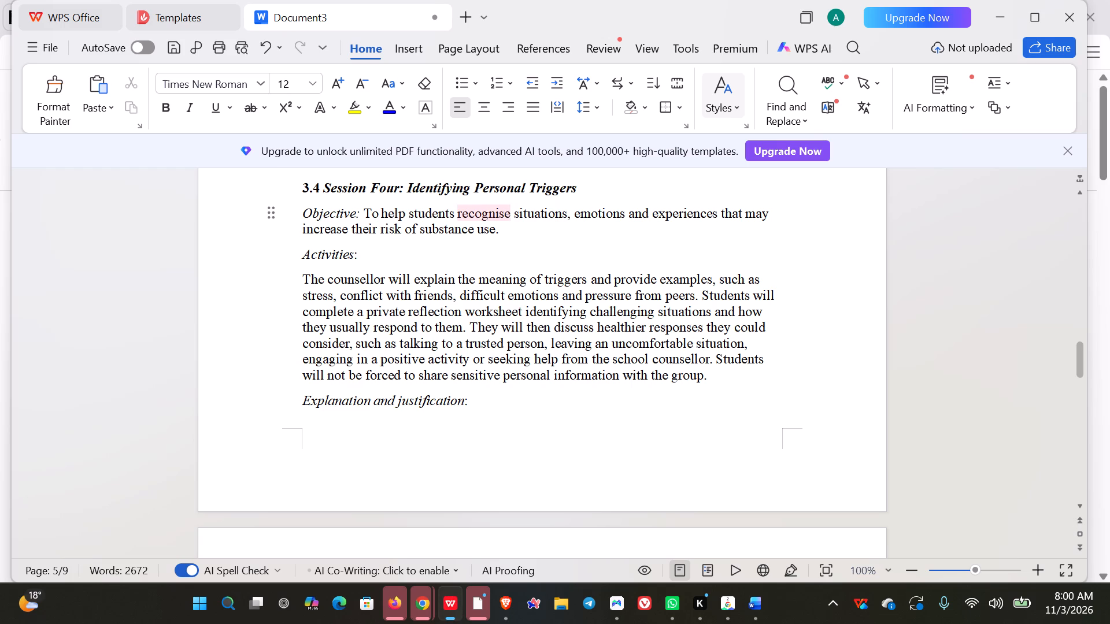
Look through the document from Session Four to section 3.8 and back, checking for remaining spelling flags and unformatted labels.
scroll(446, 437, down, 1)
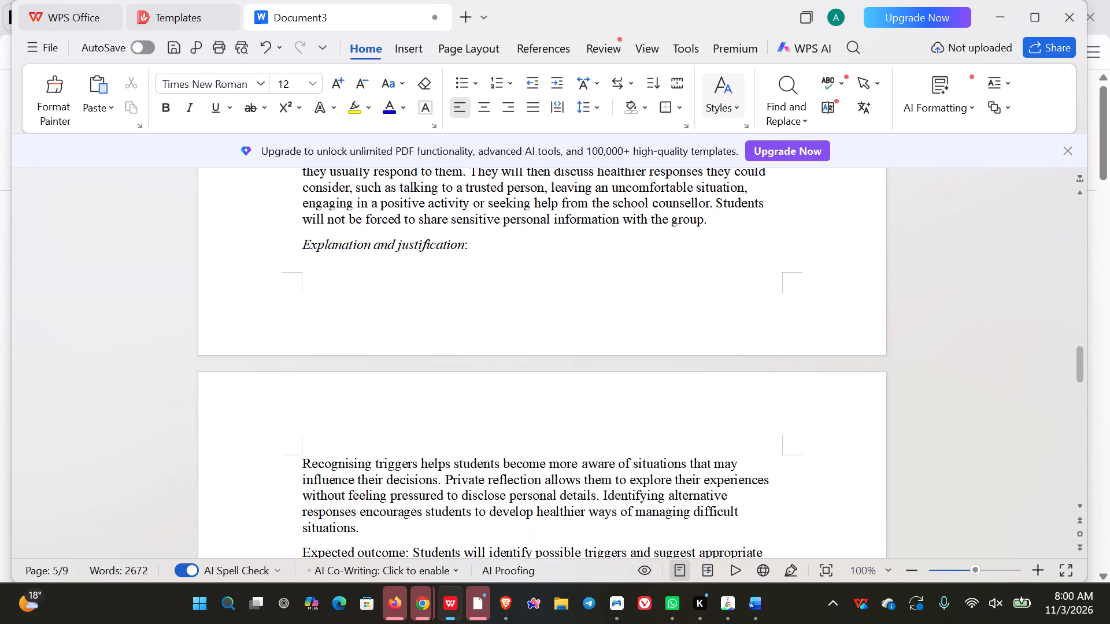
scroll(446, 437, down, 5)
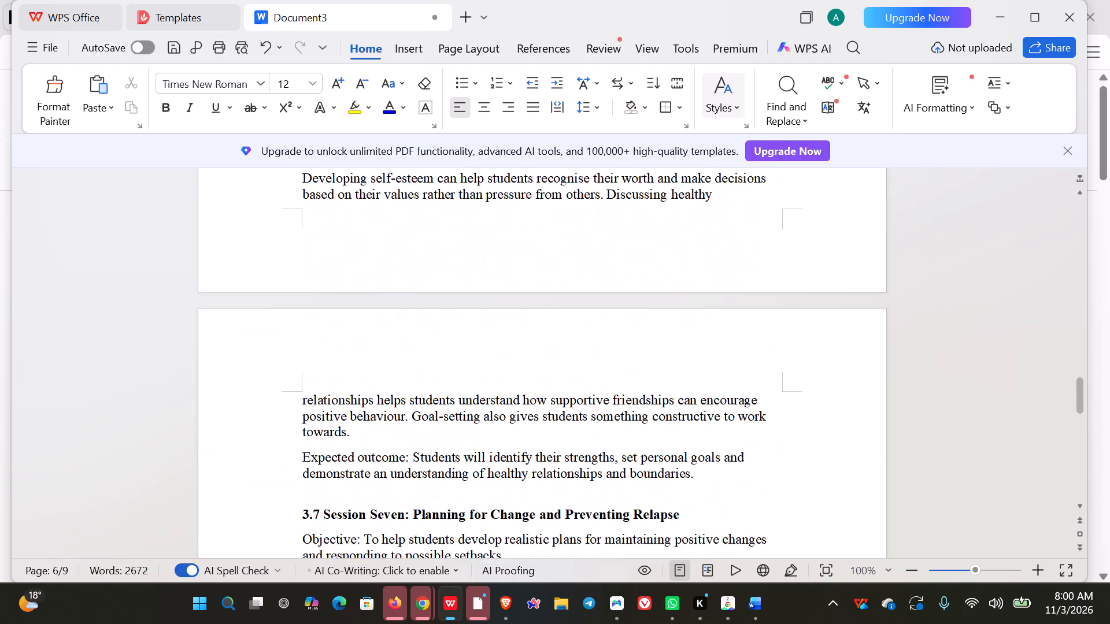
scroll(446, 437, down, 4)
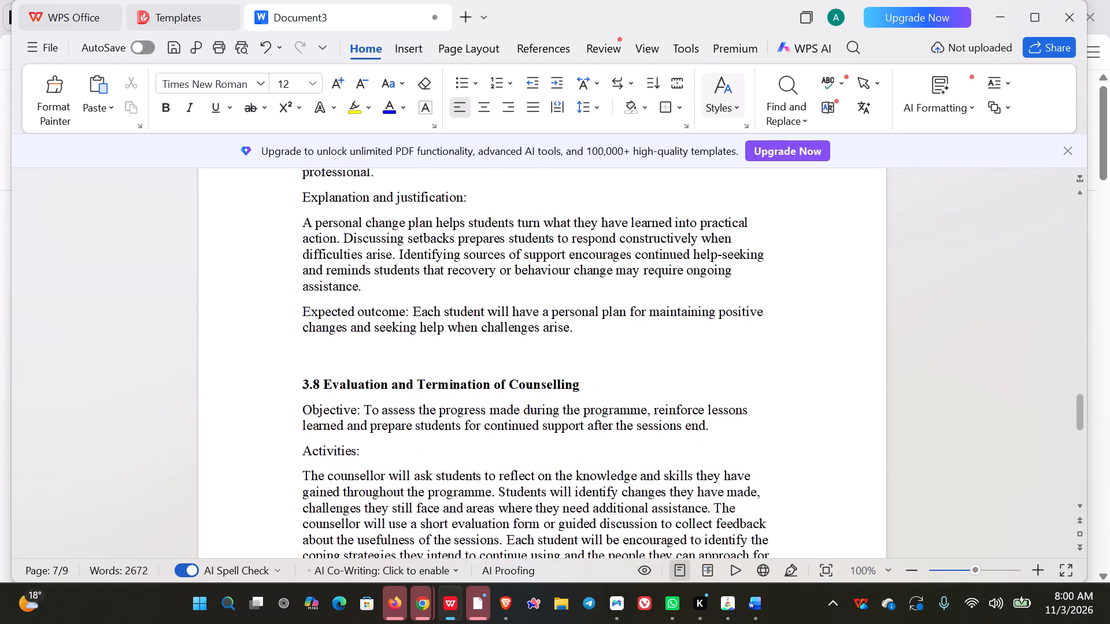
scroll(446, 437, down, 1)
scroll(399, 378, up, 1)
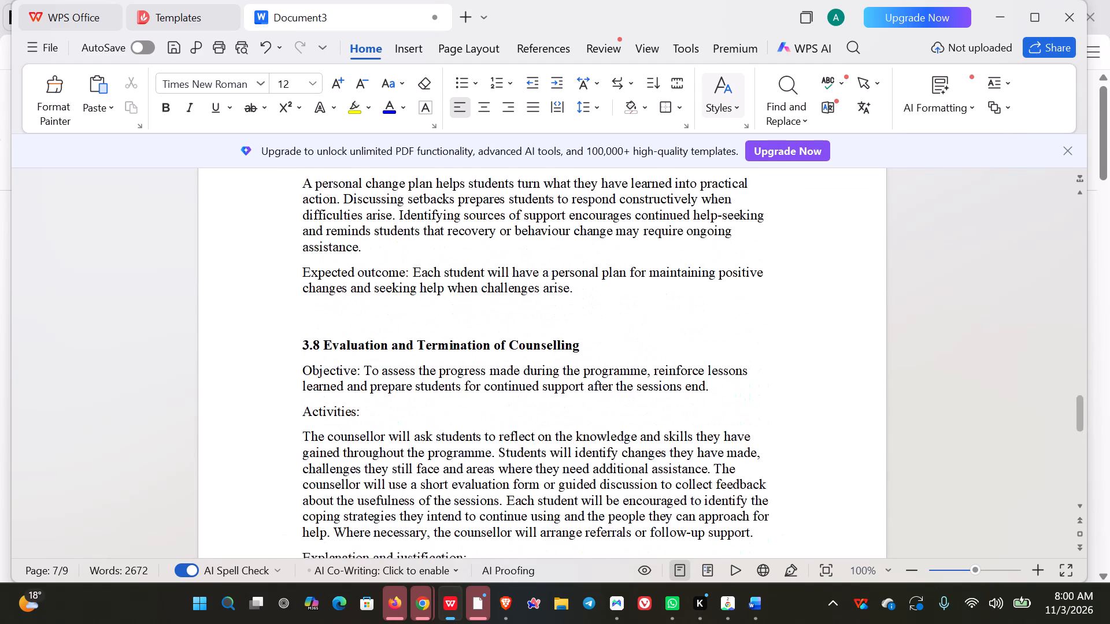
scroll(399, 378, up, 4)
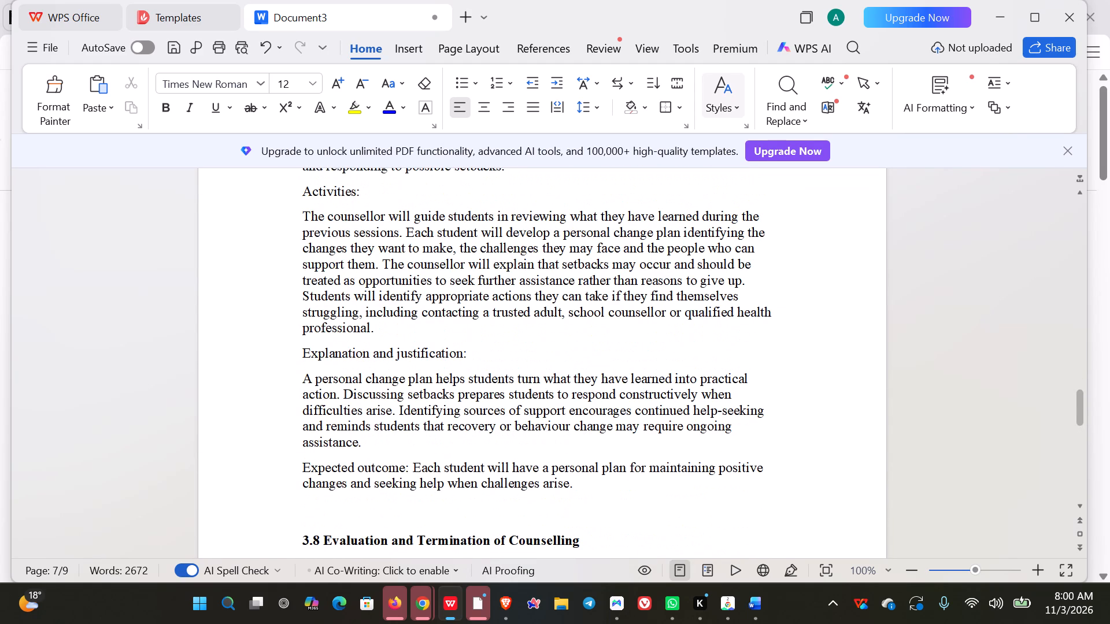
scroll(399, 378, up, 1)
scroll(353, 258, up, 1)
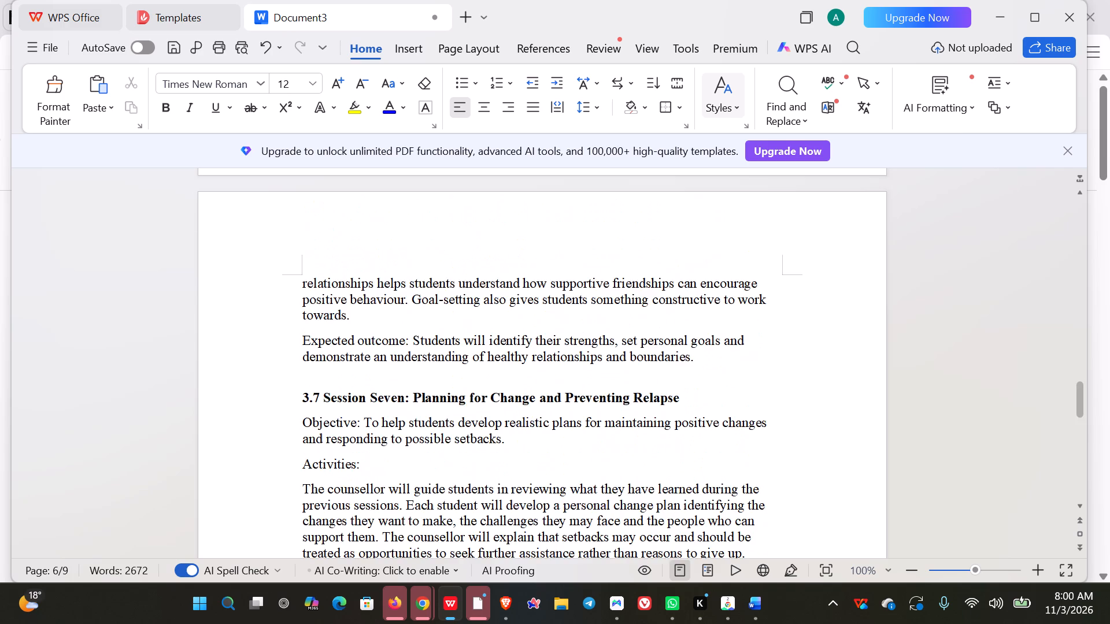
scroll(353, 258, up, 4)
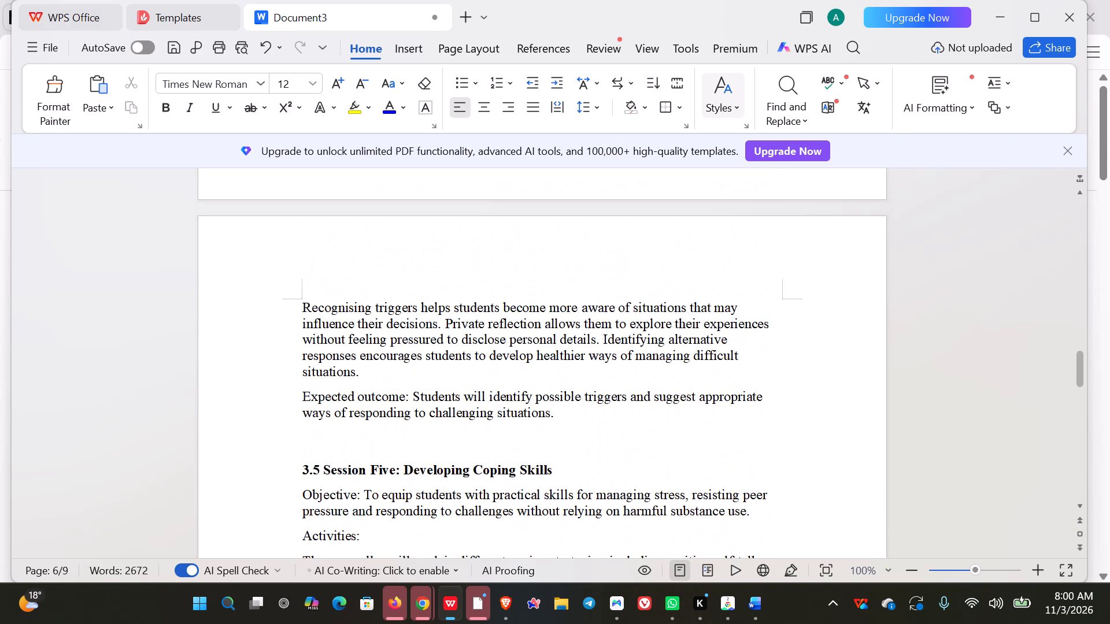
scroll(353, 258, up, 1)
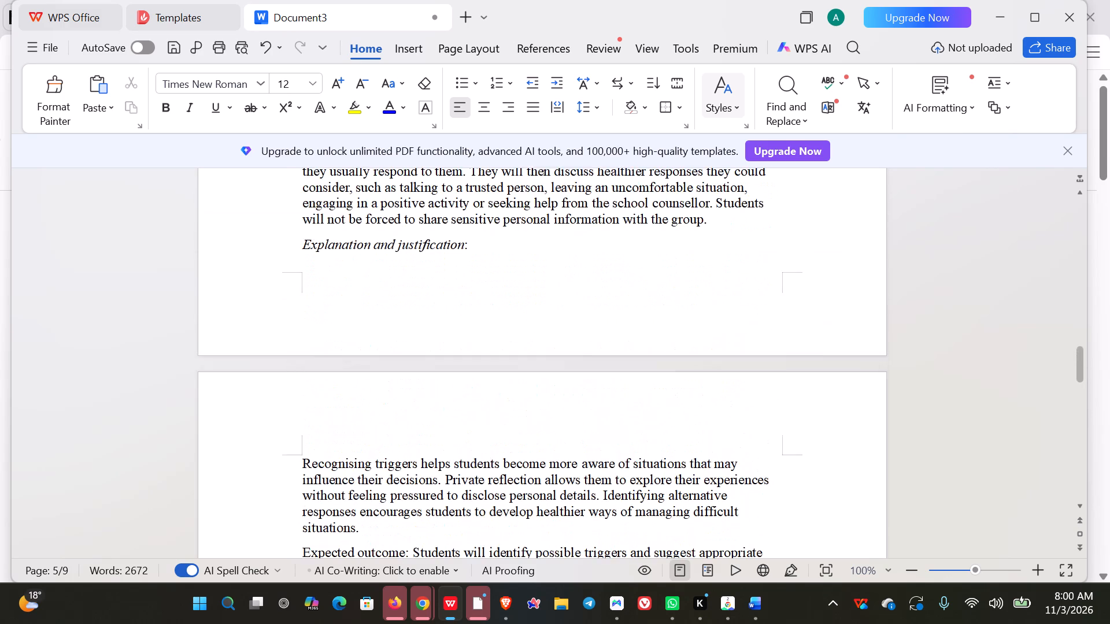
Italicize the words "Expected outcome" in Session Four's label, leaving out the colon.
scroll(353, 258, down, 1)
scroll(338, 422, up, 1)
scroll(338, 422, down, 1)
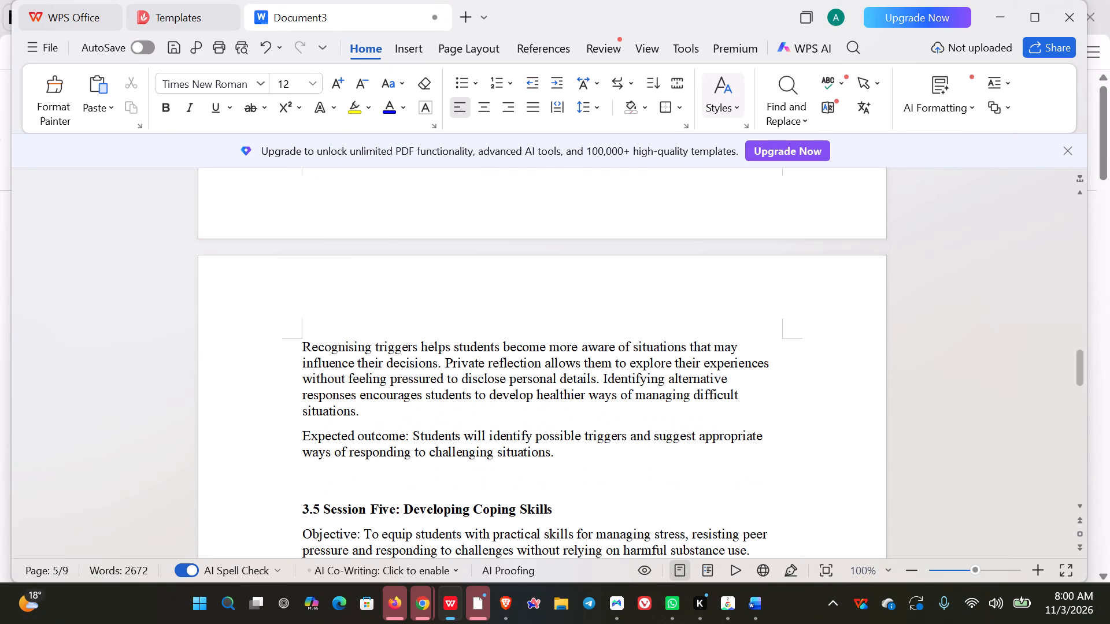
scroll(338, 422, down, 1)
drag(299, 428, 346, 440)
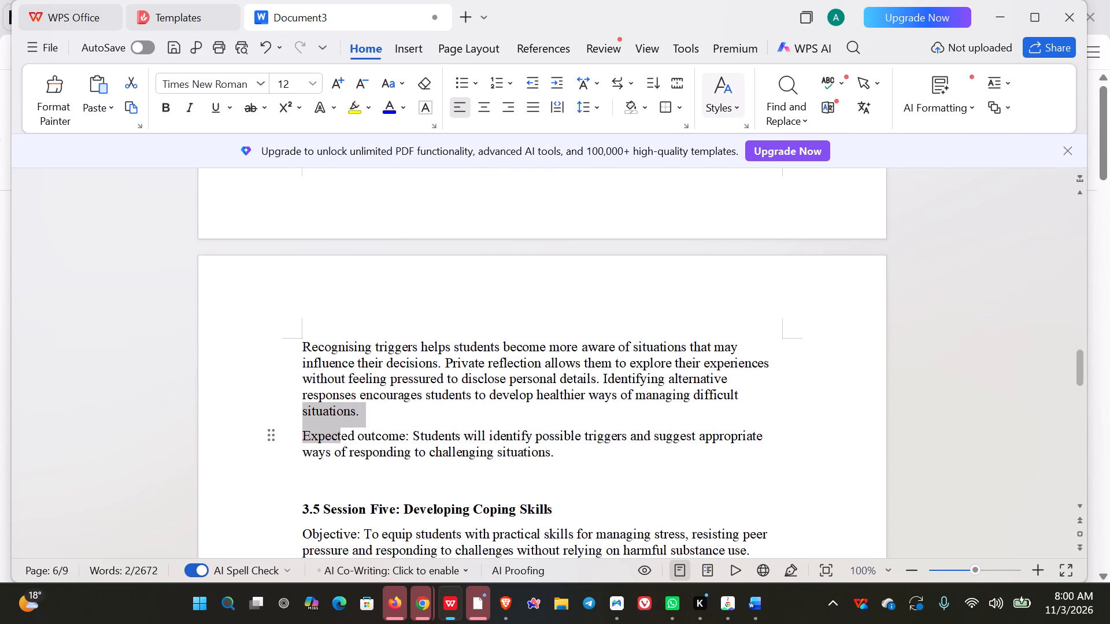
drag(346, 440, 391, 437)
click(391, 437)
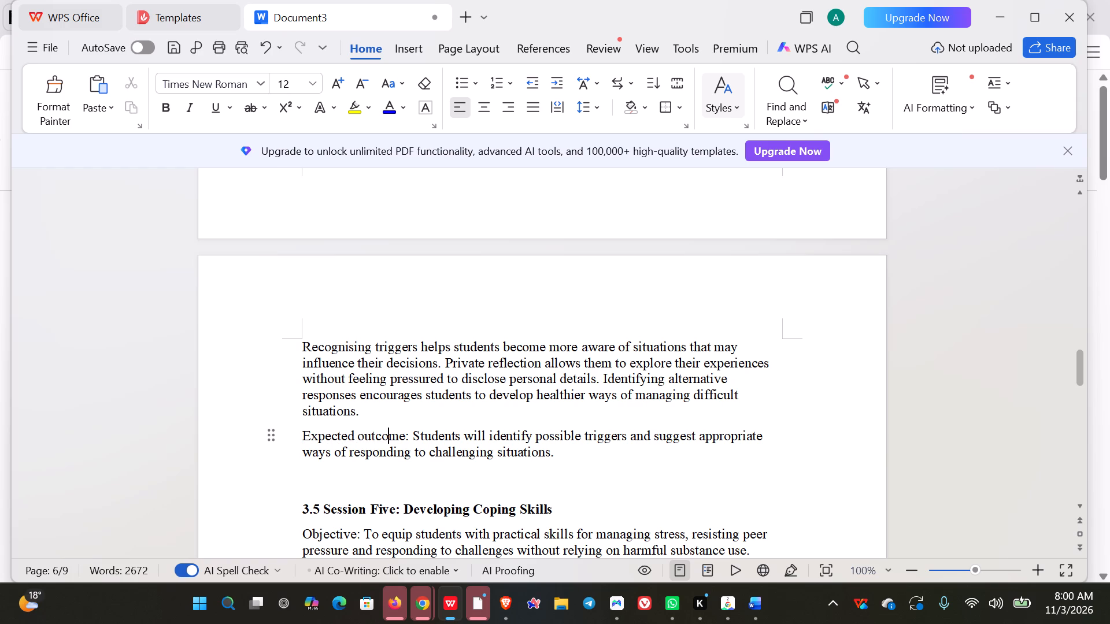
drag(302, 437, 405, 437)
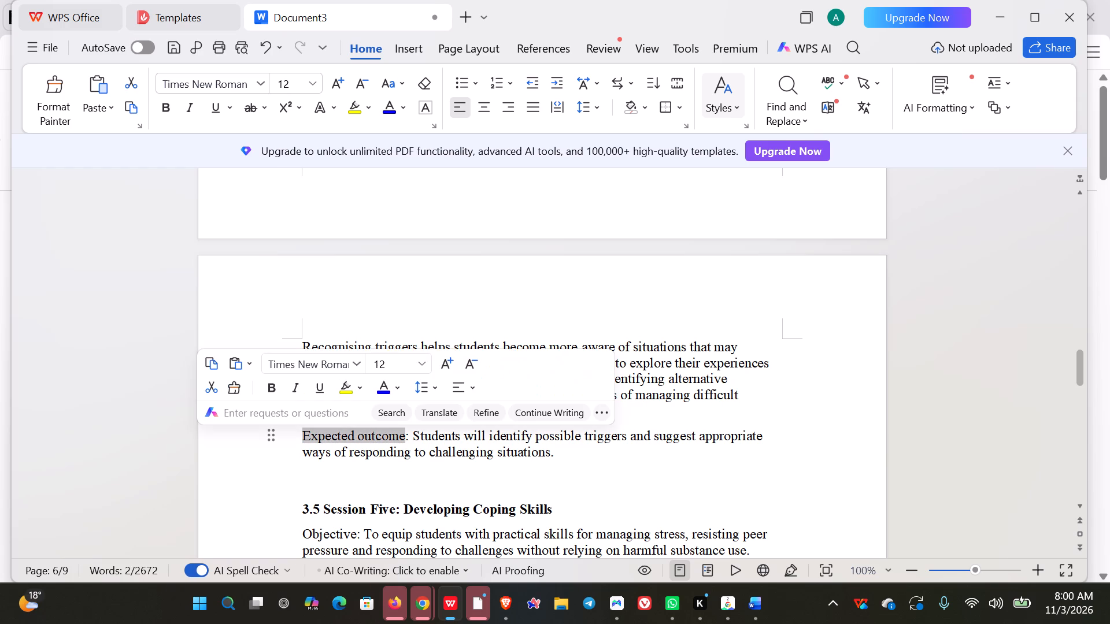
Italicize the selected words "Expected outcome" in Session Four's label and clear the selection.
click(291, 388)
click(368, 448)
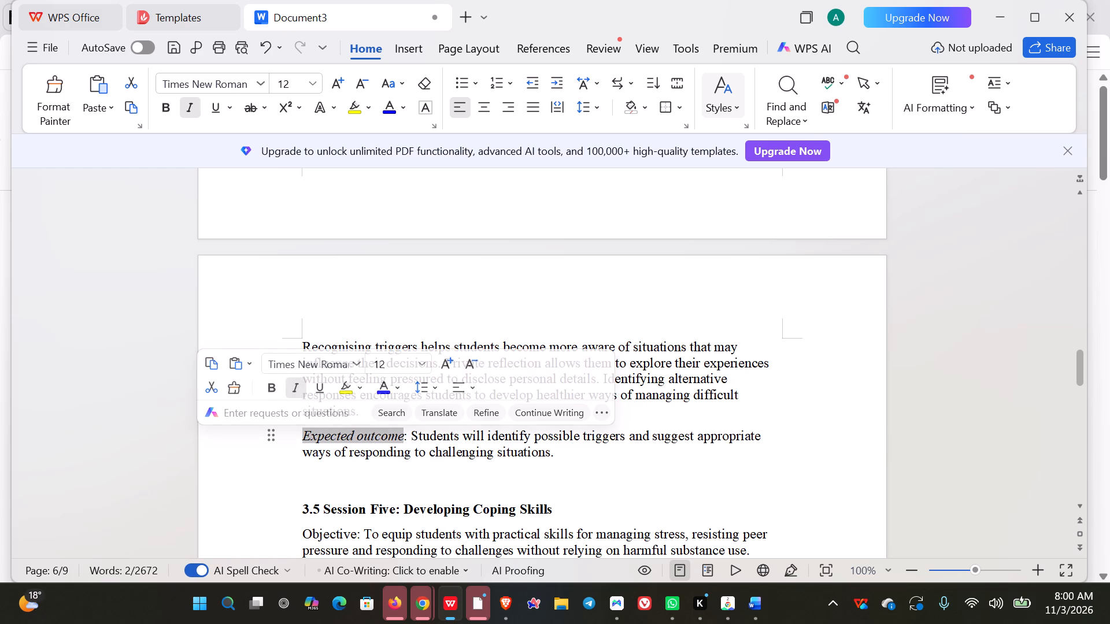
Italicize "Session Five: Developing Coping Skills" in the section 3.5 heading, leaving the number 3.5 upright.
scroll(368, 448, down, 1)
drag(320, 393, 450, 377)
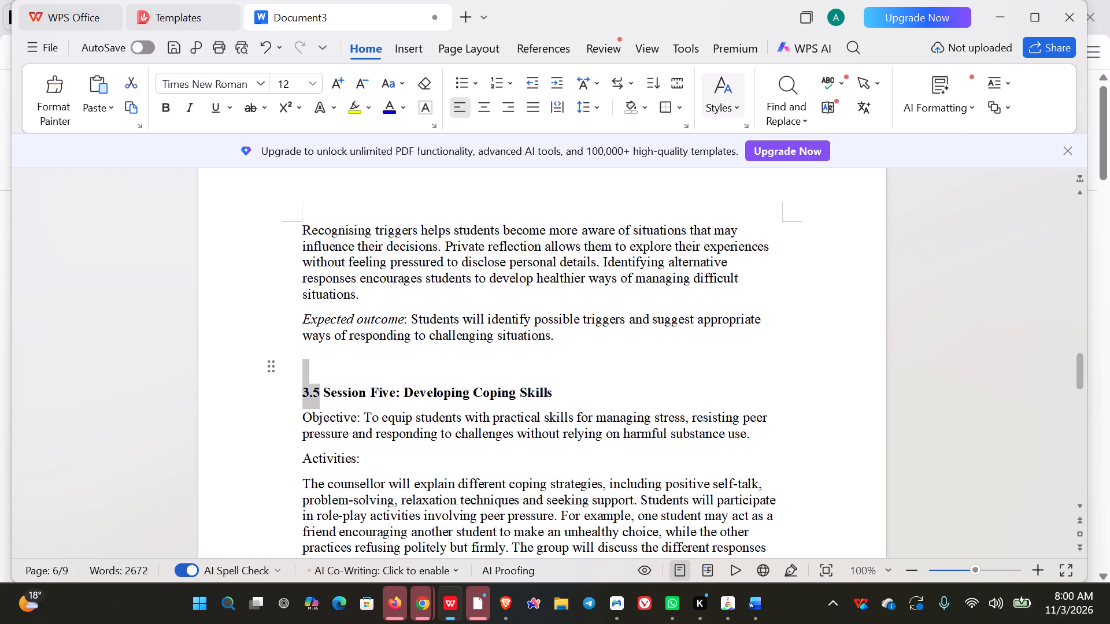
drag(450, 377, 564, 387)
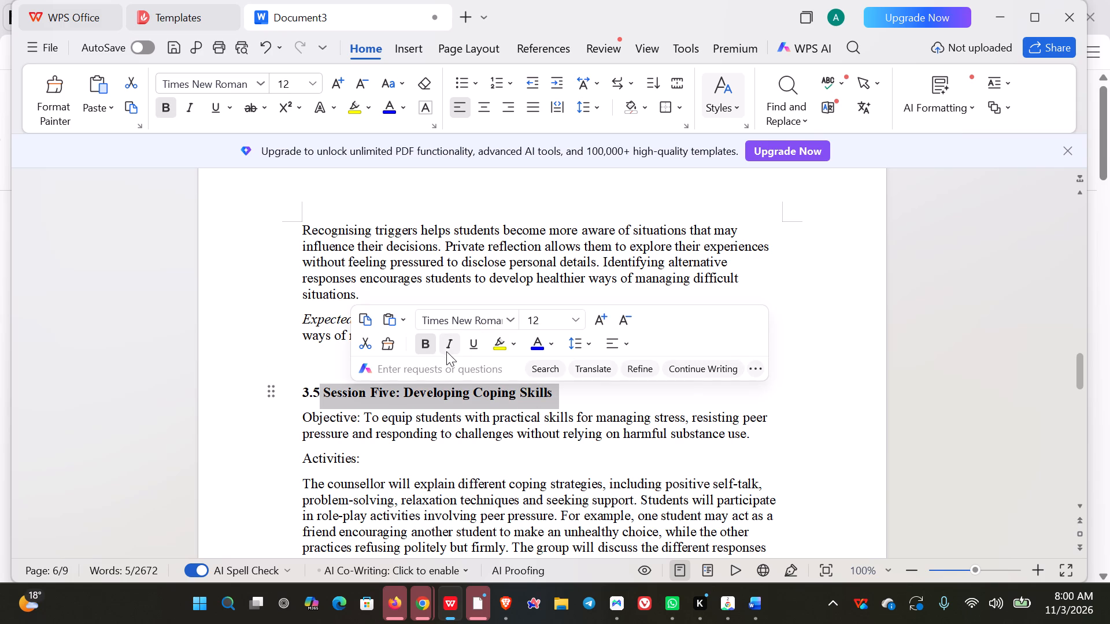
click(444, 350)
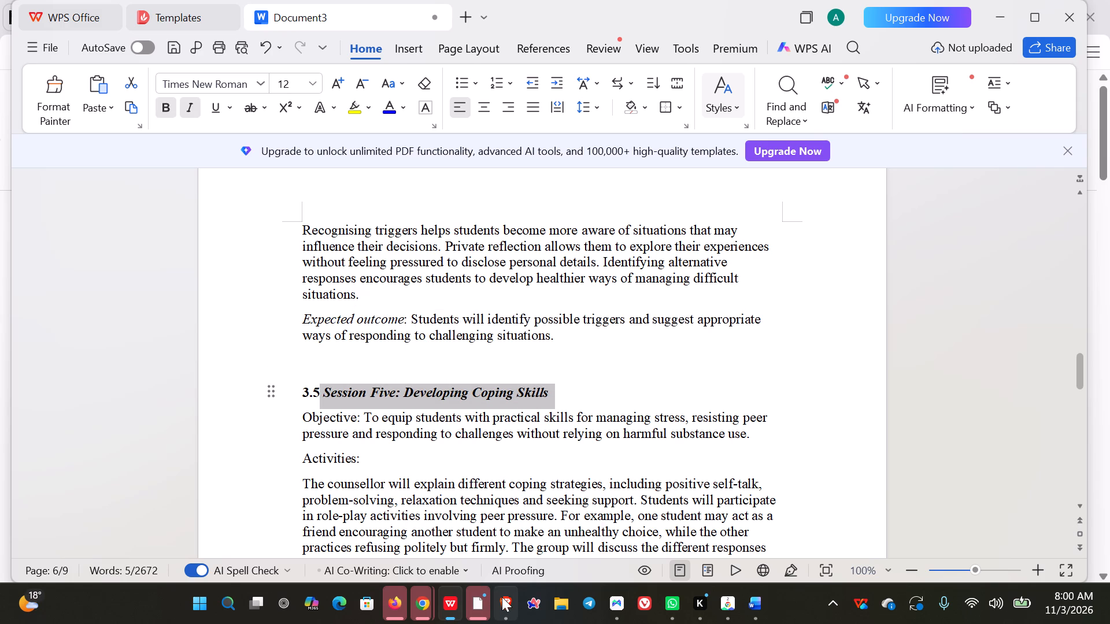
Switch to Brave, play "Busy Signal - Come Over (Missing You)" from the YouTube mix and turn its volume up.
click(502, 597)
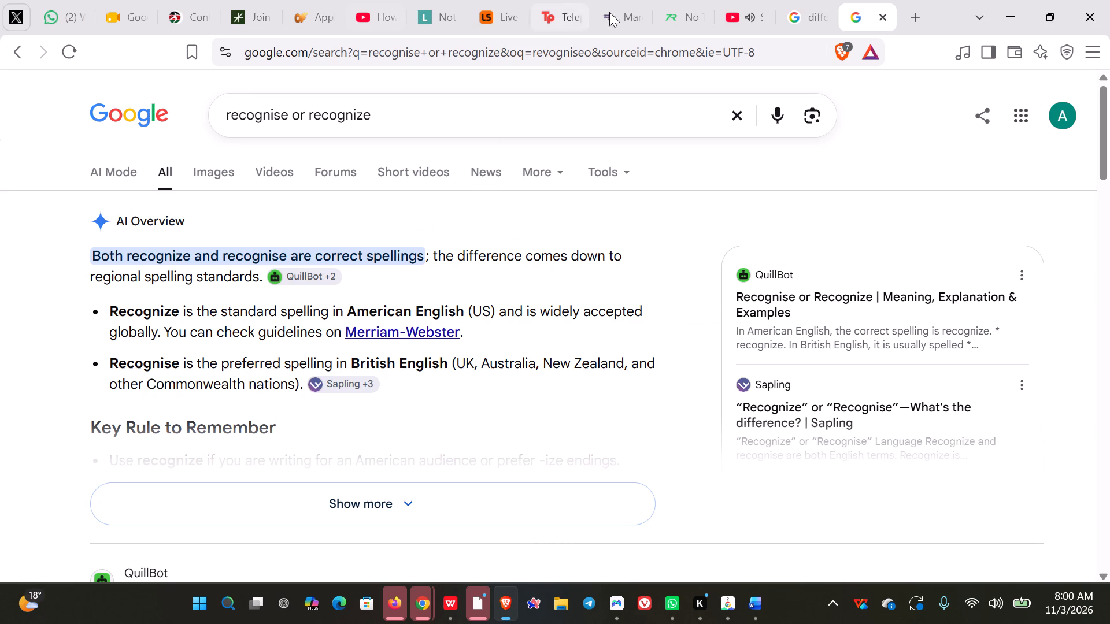
click(727, 16)
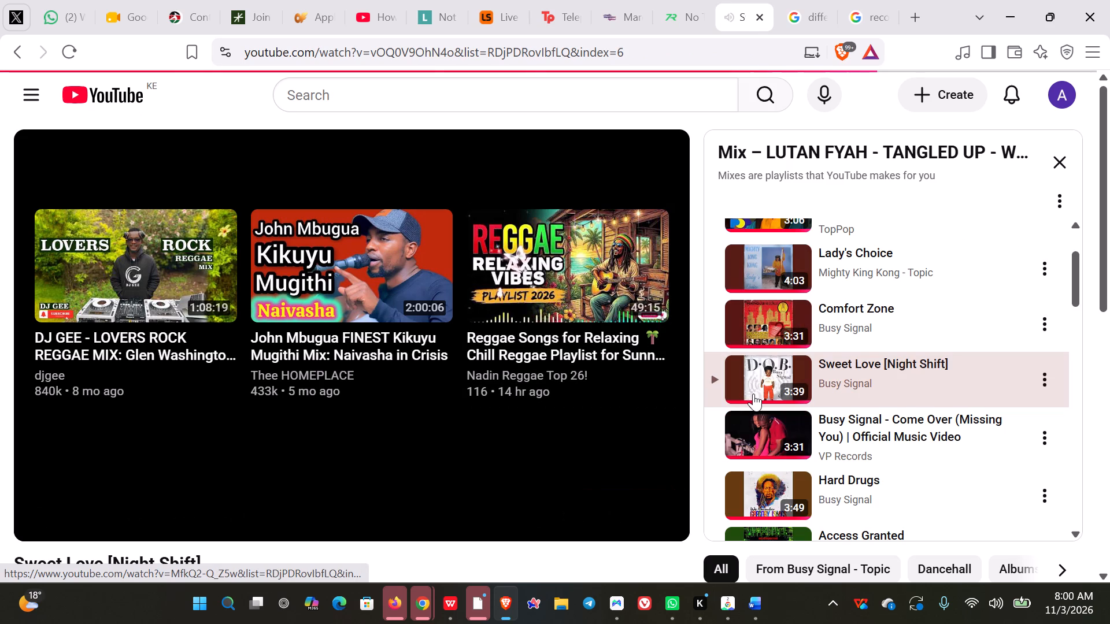
scroll(753, 393, down, 1)
click(756, 428)
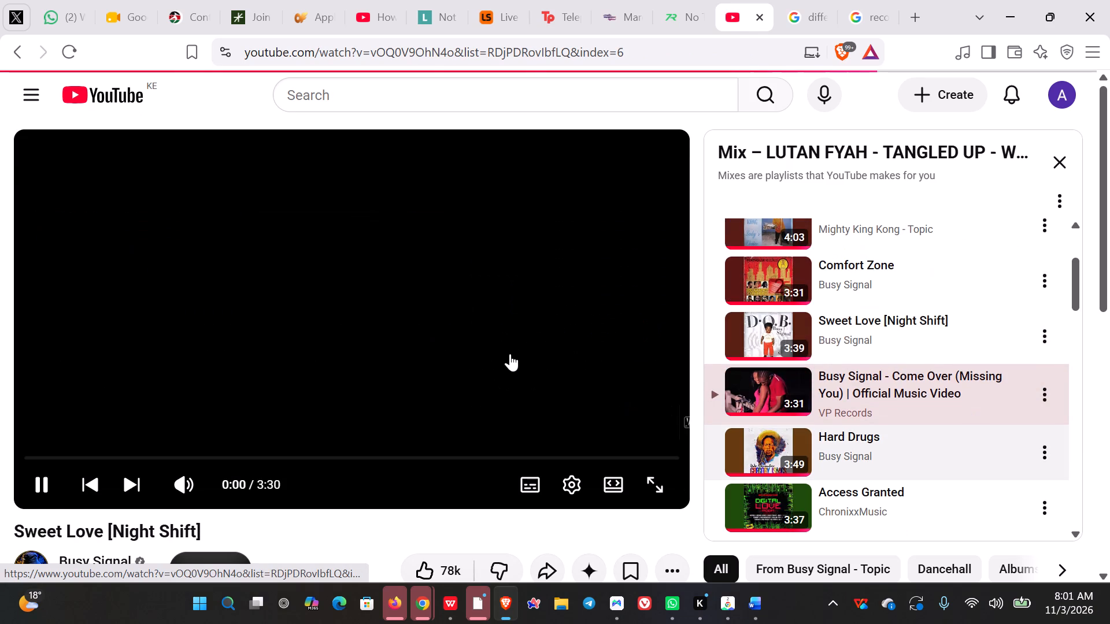
key(Up)
key(Up)
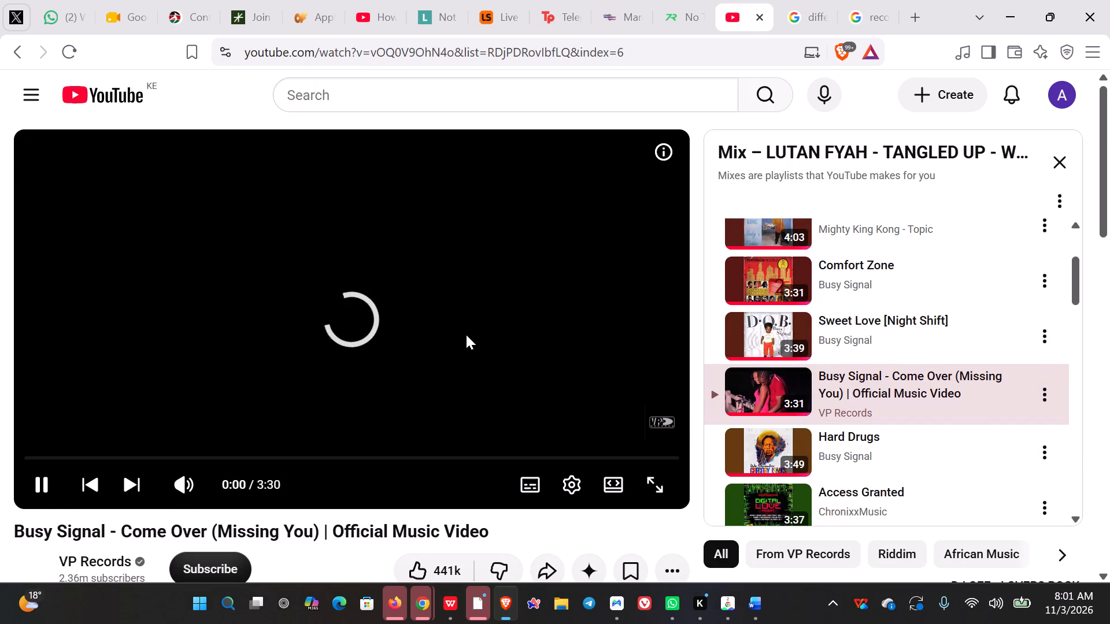
key(Up)
key(Up)
key(Up)
key(Up)
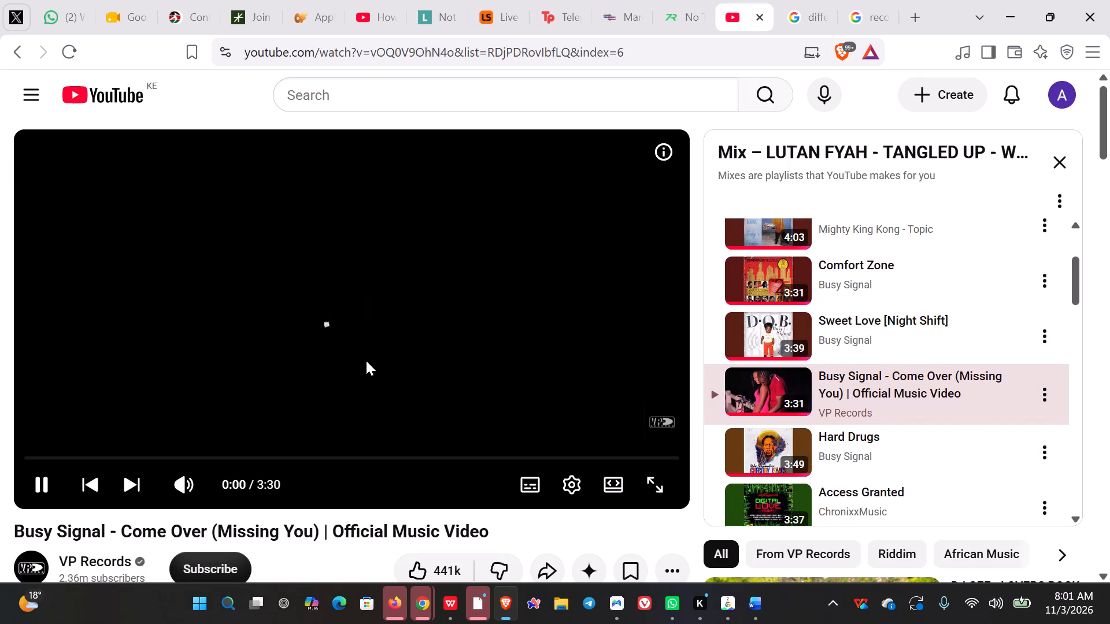
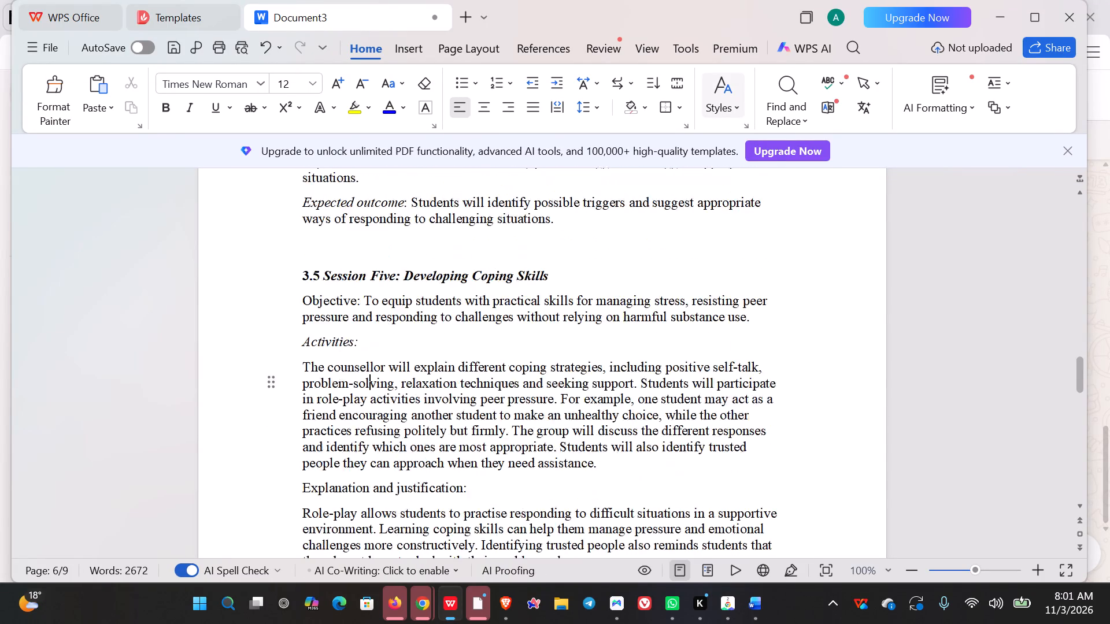
Italicize the "Explanation and justification:" label in section 3.5, leaving it without bold.
scroll(368, 426, down, 1)
drag(298, 448, 467, 448)
click(343, 398)
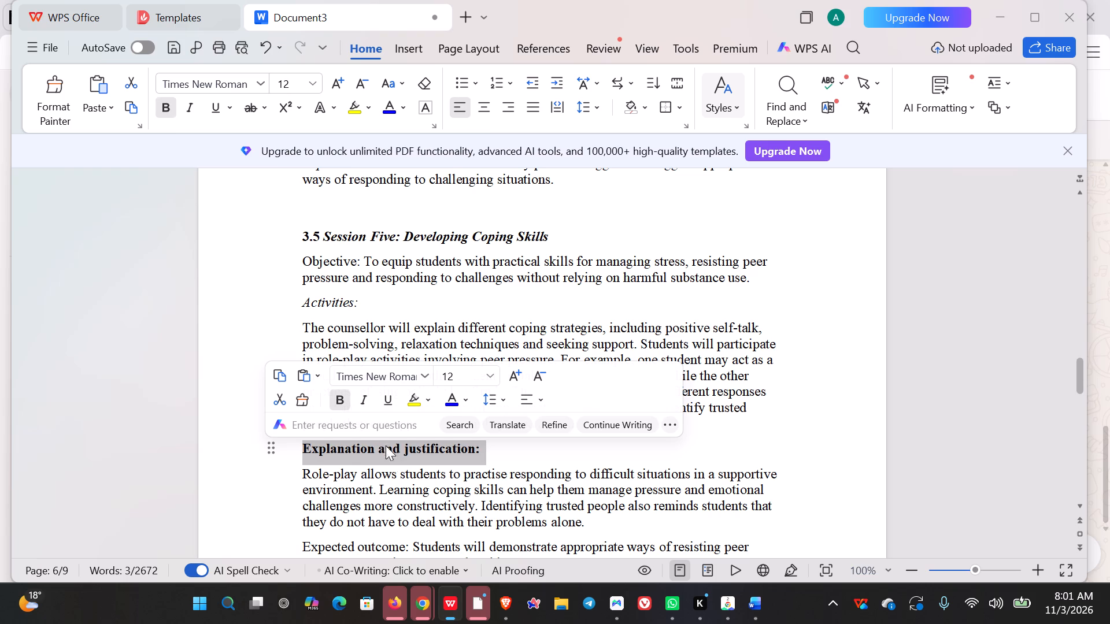
click(360, 400)
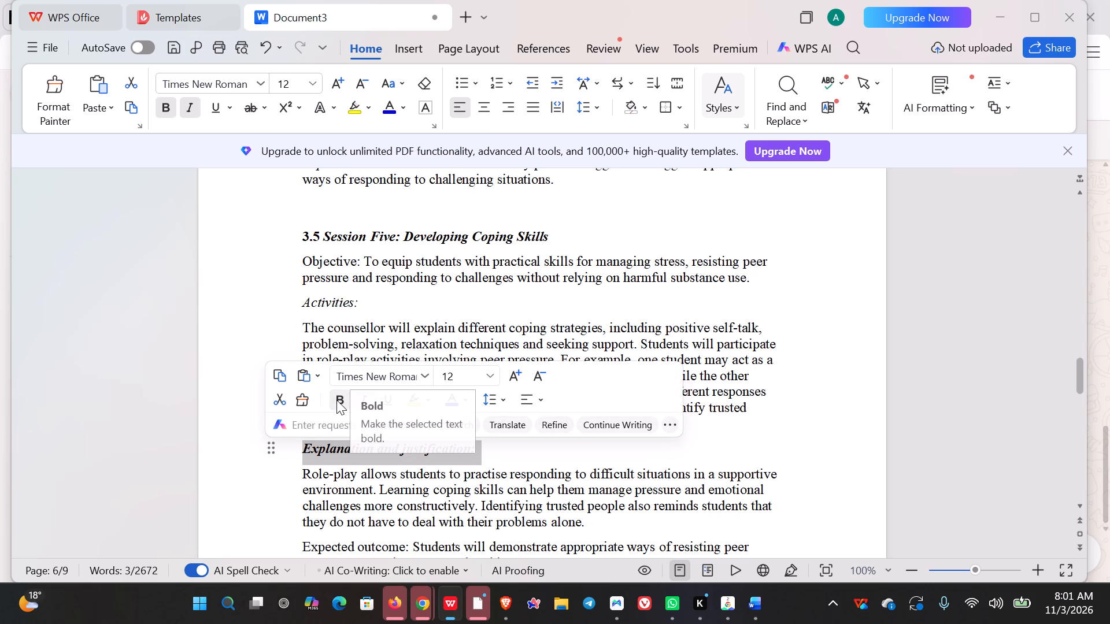
click(336, 400)
click(376, 465)
Italicize the "Expected outcome" label in section 3.5, Session Five.
scroll(376, 465, down, 1)
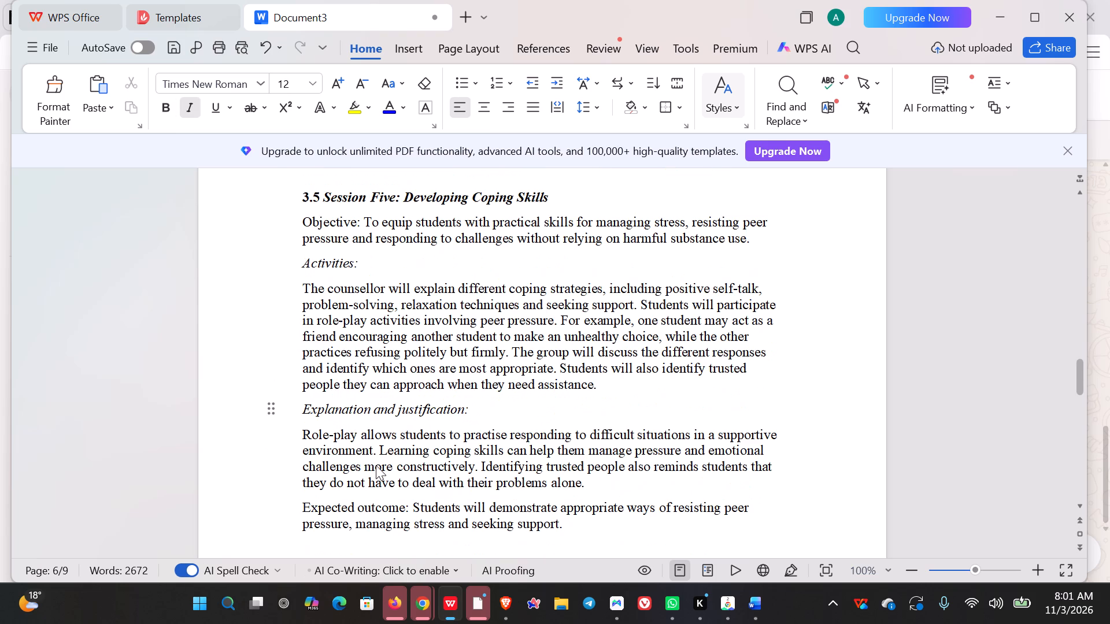
scroll(376, 465, down, 2)
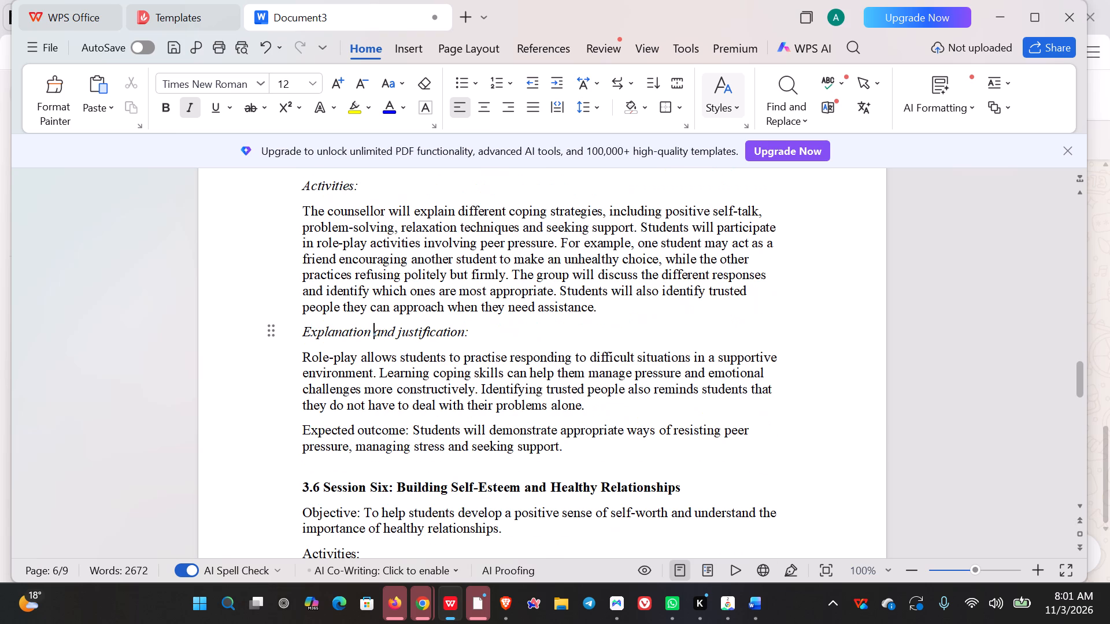
drag(302, 426, 402, 429)
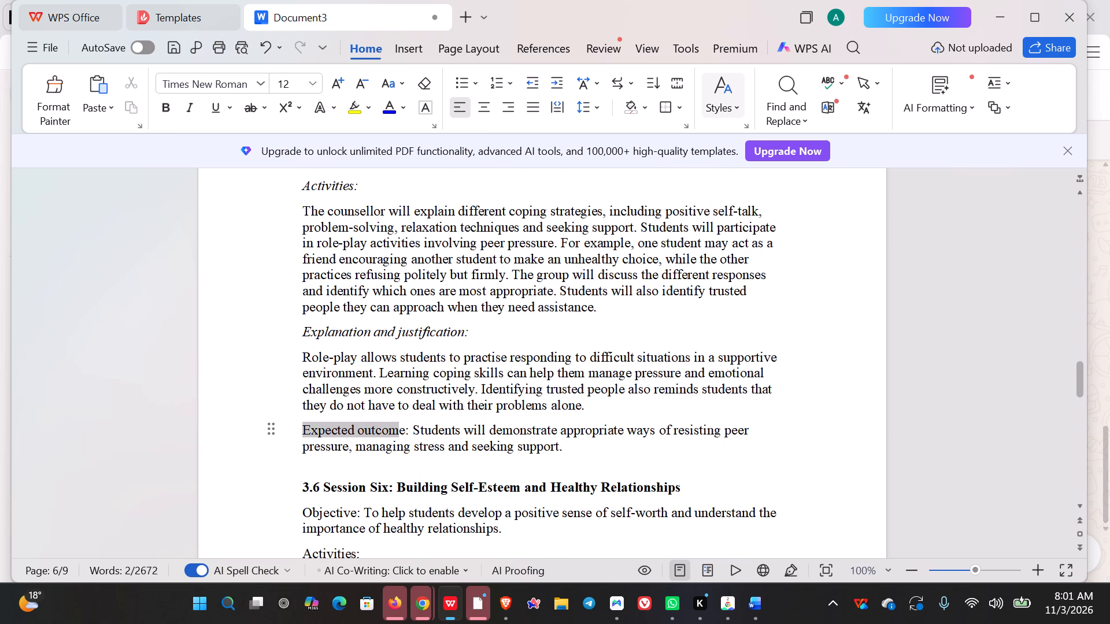
drag(402, 429, 406, 428)
click(297, 384)
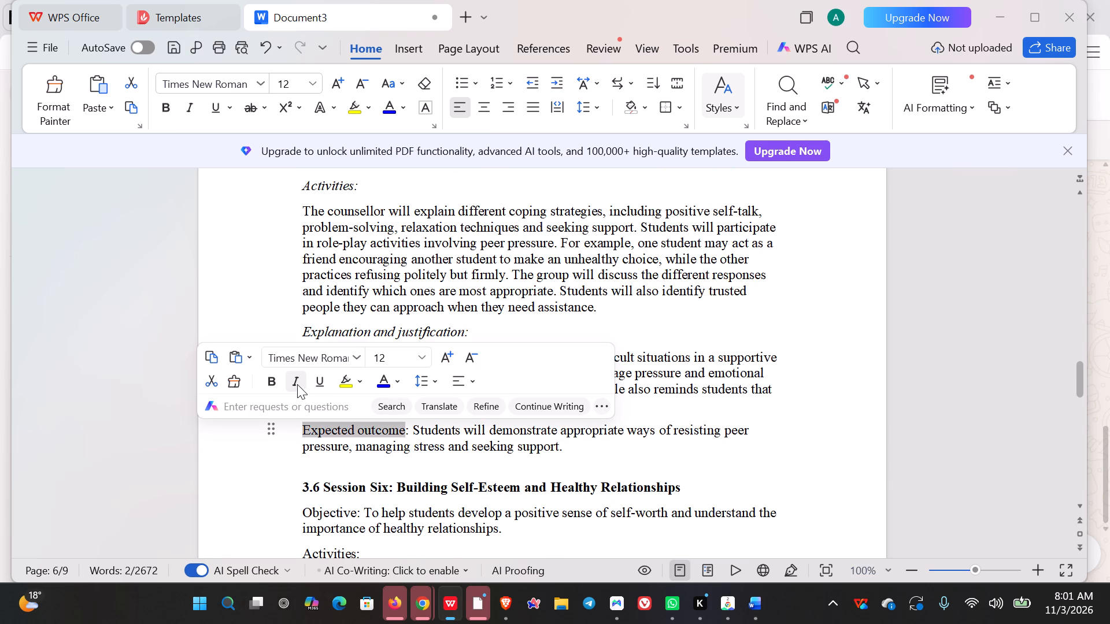
click(372, 472)
Italicize the heading text "Session Six: Building Self-Esteem and Healthy Relationships" after the number 3.6.
scroll(372, 472, down, 1)
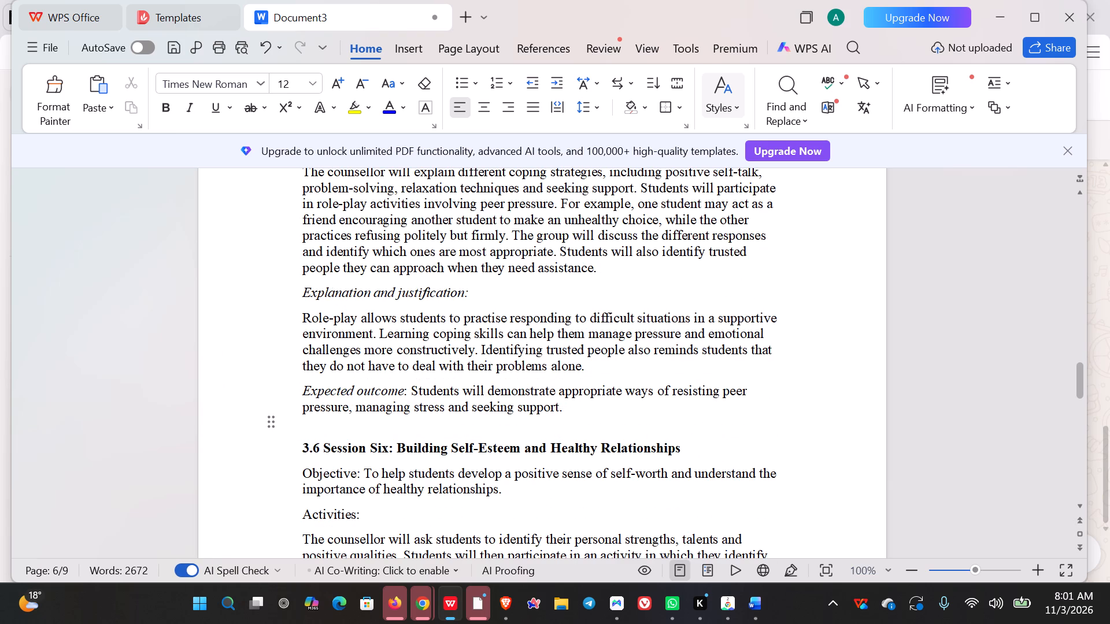
drag(326, 447, 673, 444)
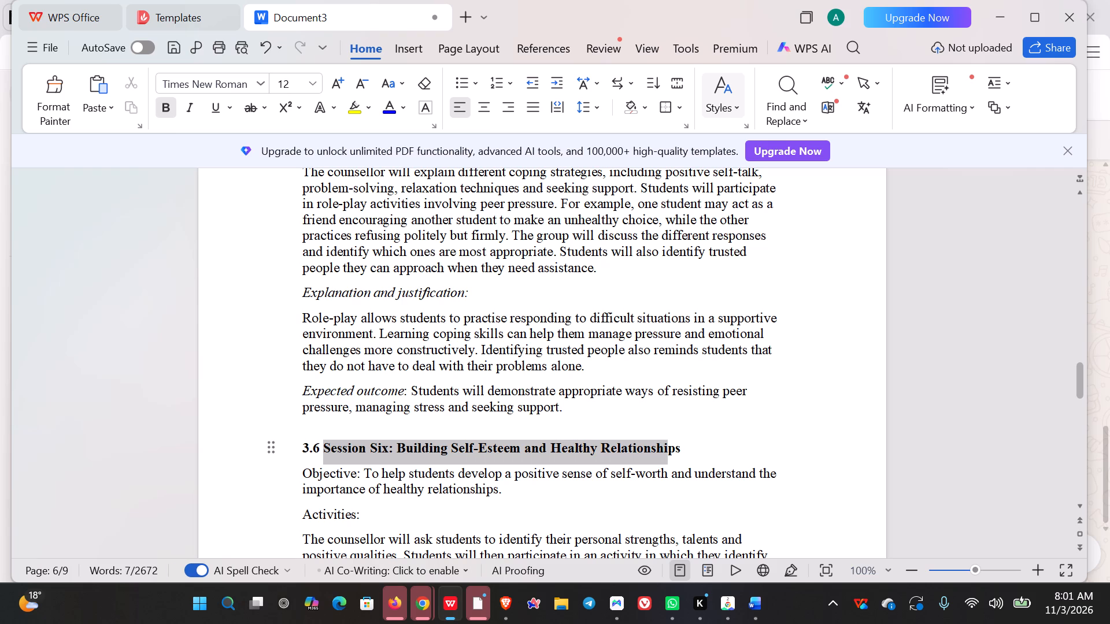
drag(673, 444, 689, 446)
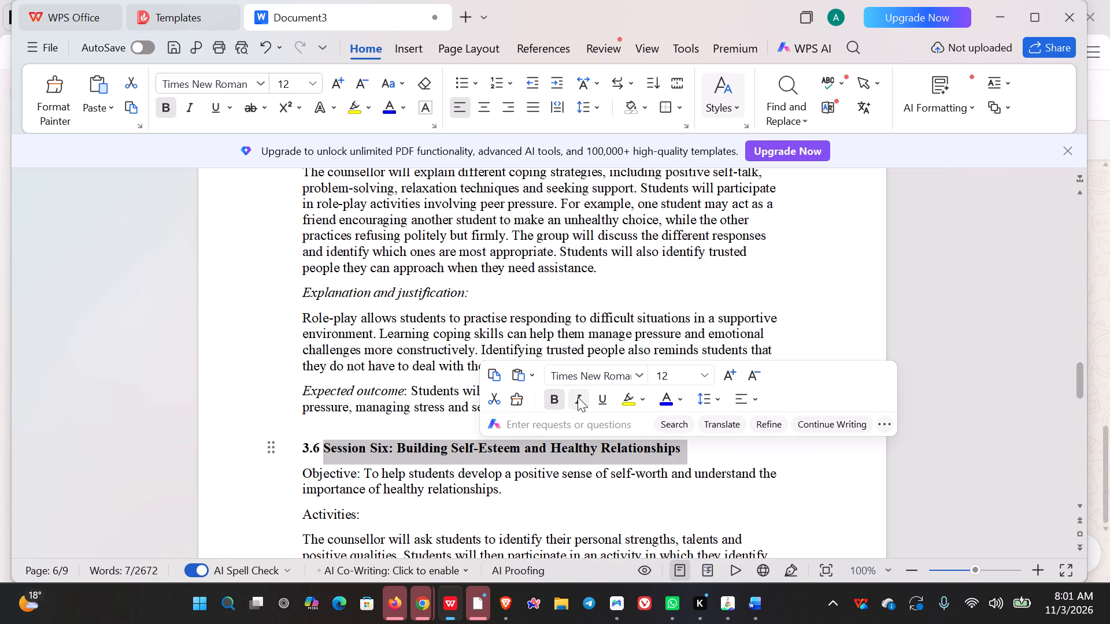
click(578, 397)
click(439, 401)
Insert a line break after the Session Five expected outcome paragraph, above the 3.6 heading.
scroll(439, 401, down, 1)
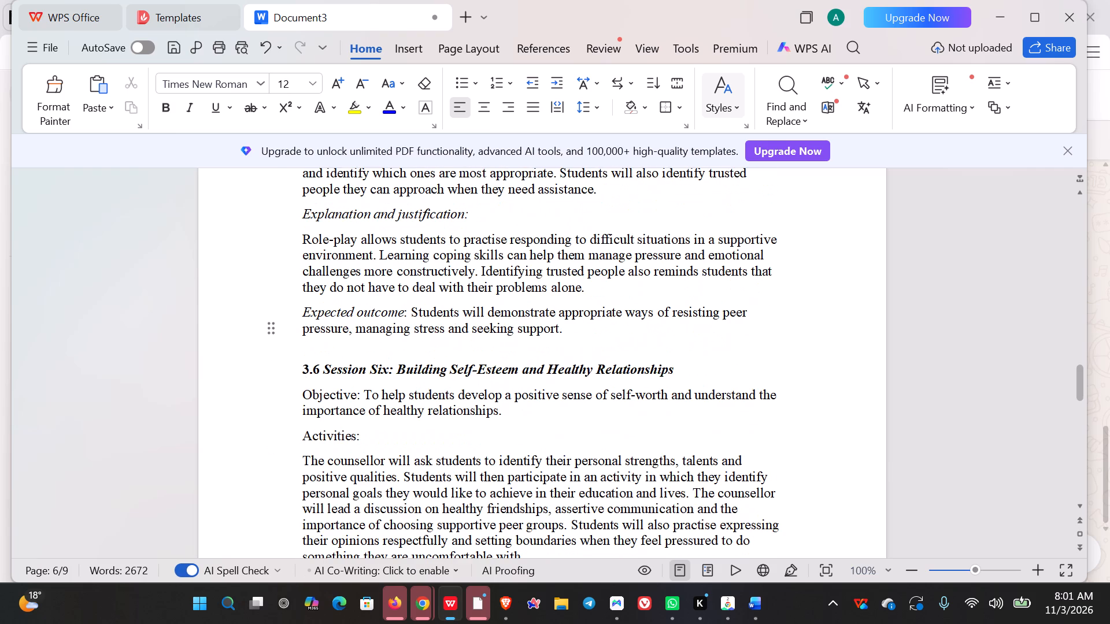
click(563, 336)
key(shift+Return)
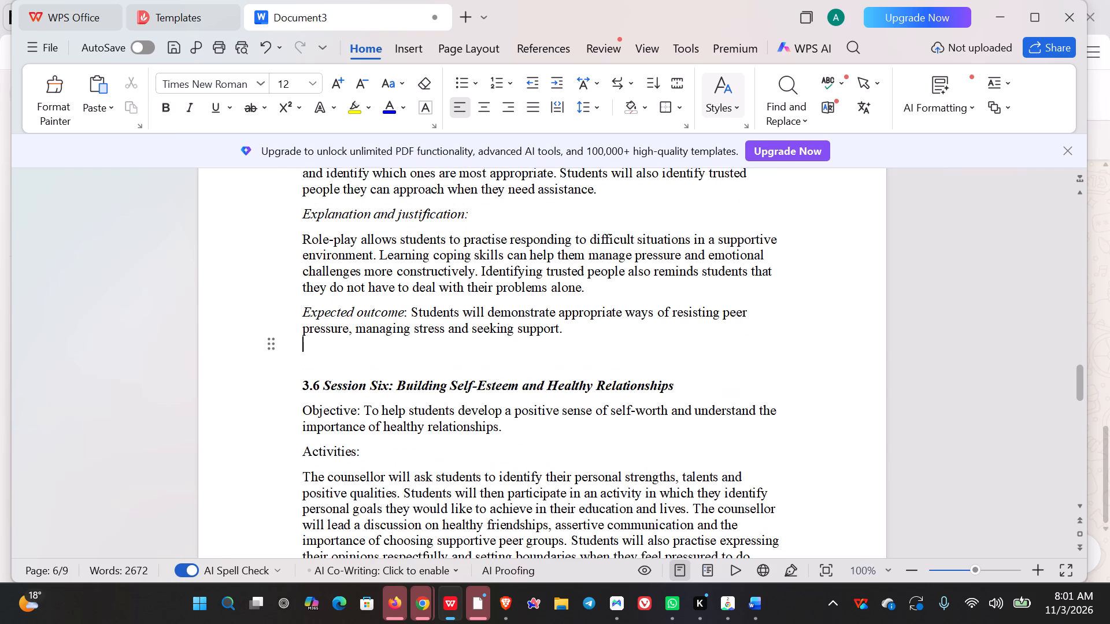
Italicize the "Activities:" and "Explanation and justification:" labels in section 3.6, Session Six.
scroll(499, 356, down, 1)
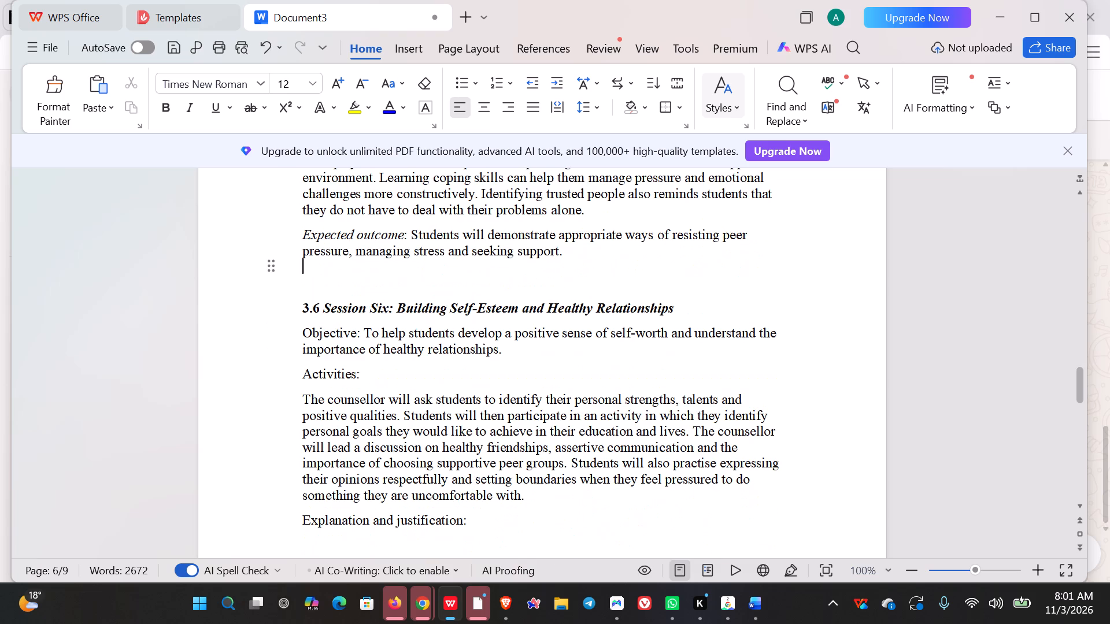
scroll(499, 356, down, 1)
drag(298, 292, 361, 304)
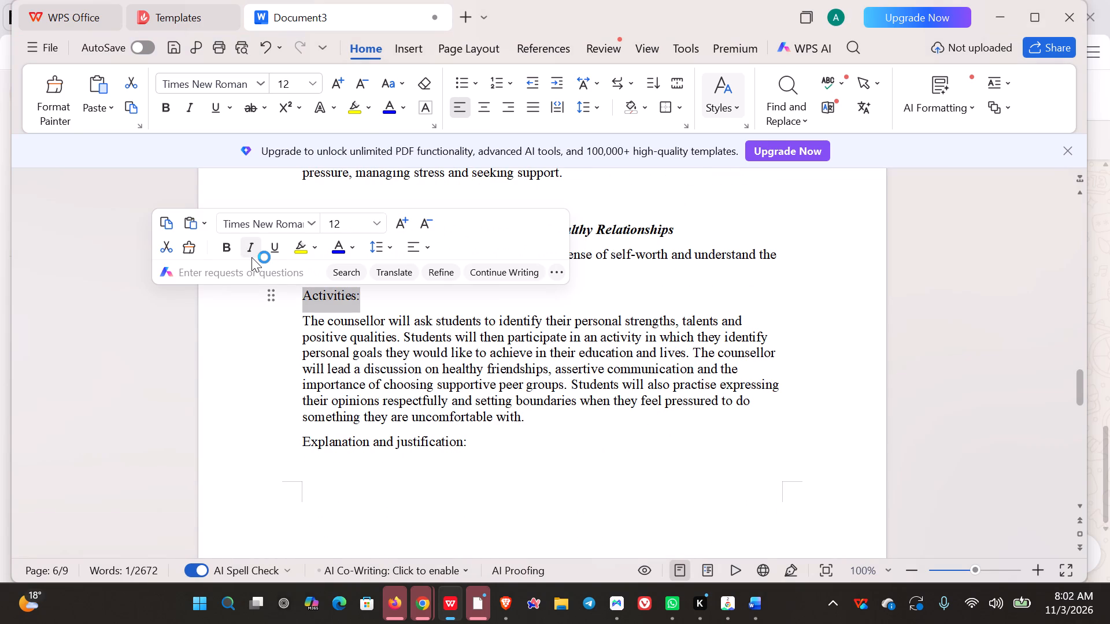
click(251, 250)
click(362, 328)
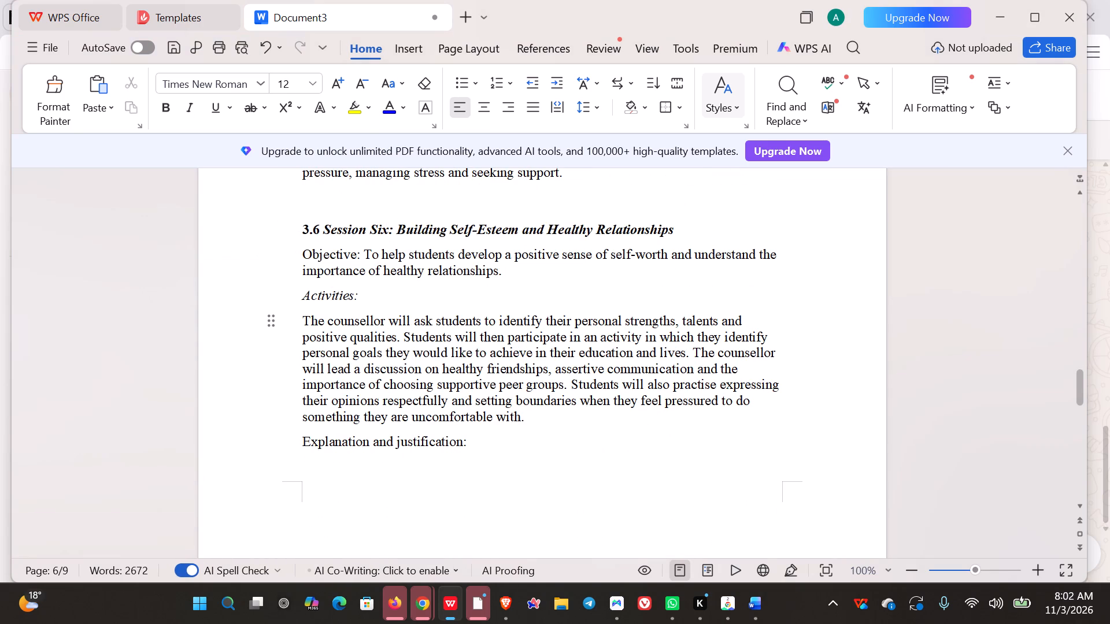
scroll(362, 377, down, 1)
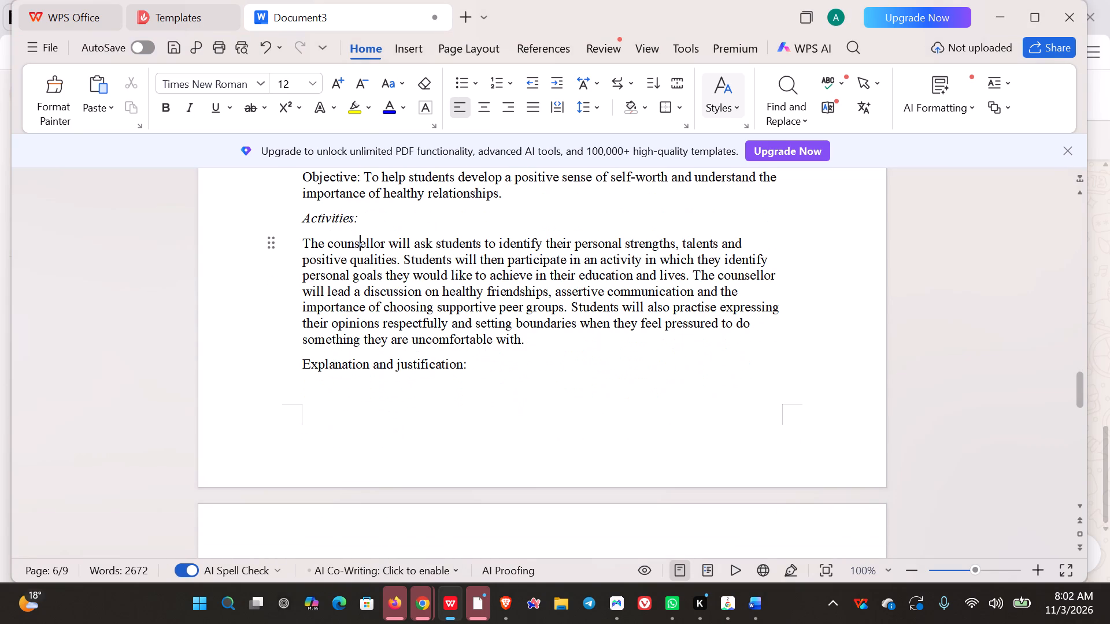
drag(302, 360, 467, 365)
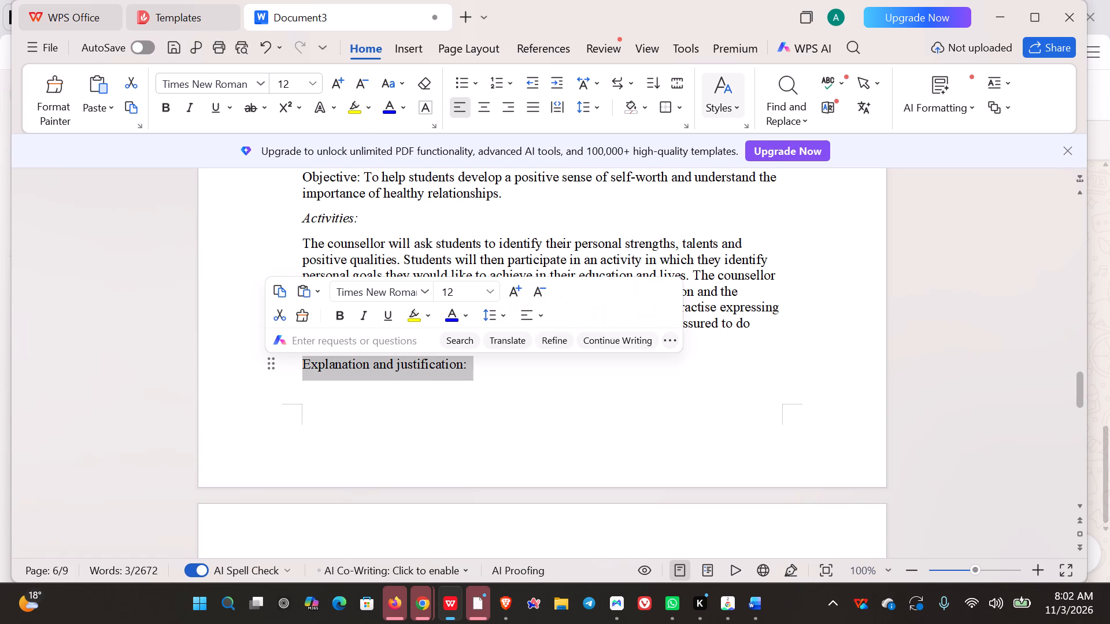
click(358, 321)
click(384, 390)
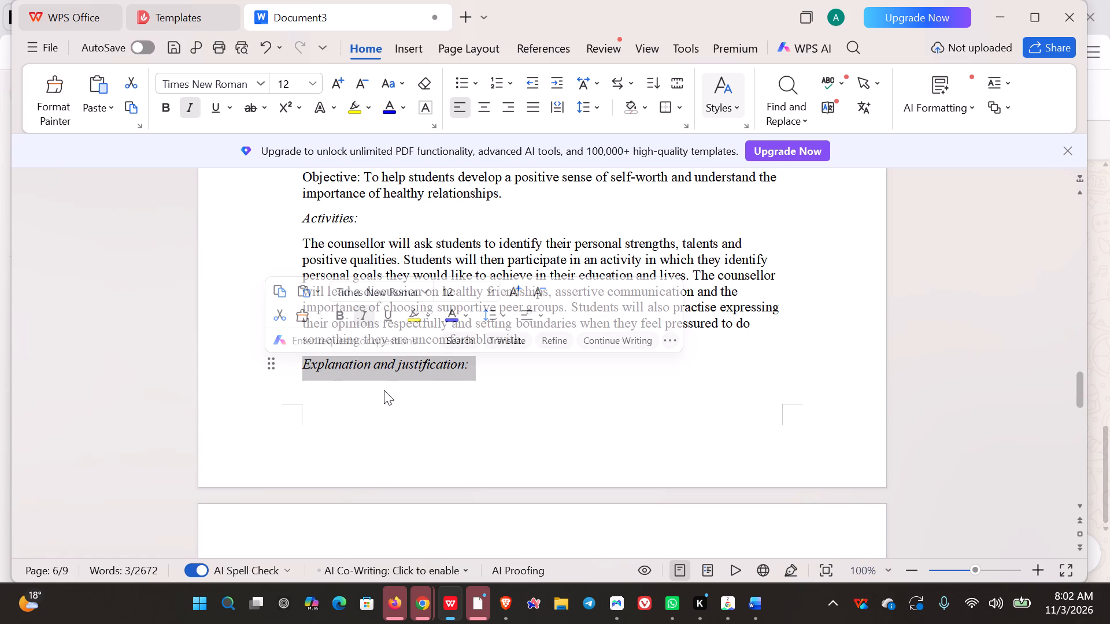
Italicize the "Expected outcome" label at the end of section 3.6, Session Six.
scroll(384, 390, down, 3)
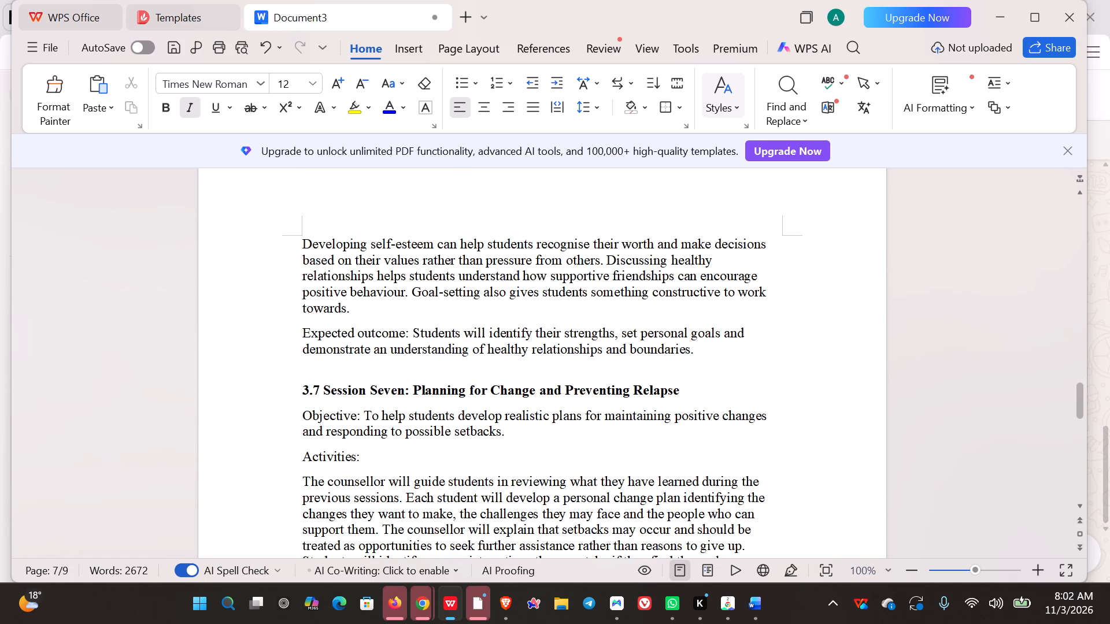
drag(302, 329, 404, 332)
click(299, 285)
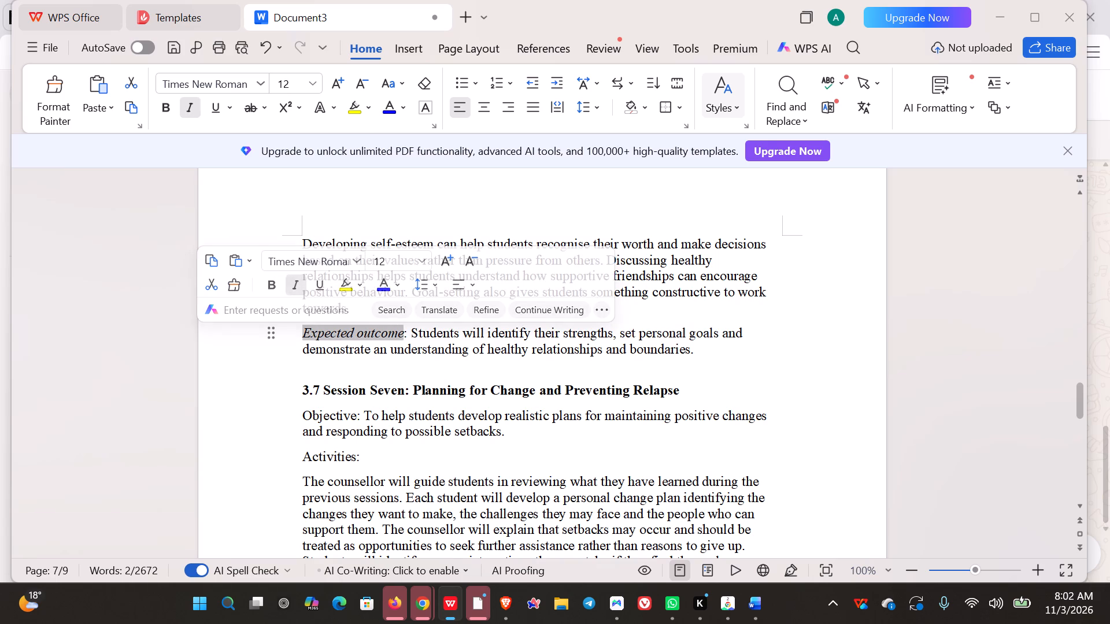
click(357, 360)
Change the "Objective" label in section 3.7, Session Seven, to "Main objective".
scroll(357, 360, down, 2)
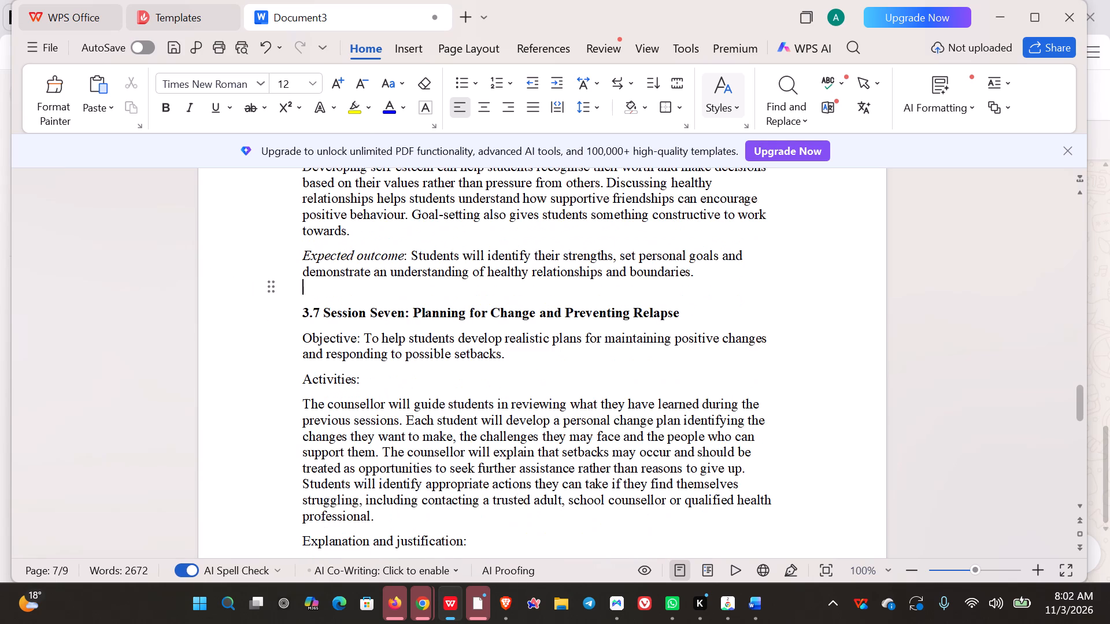
scroll(359, 353, down, 1)
drag(304, 295, 328, 297)
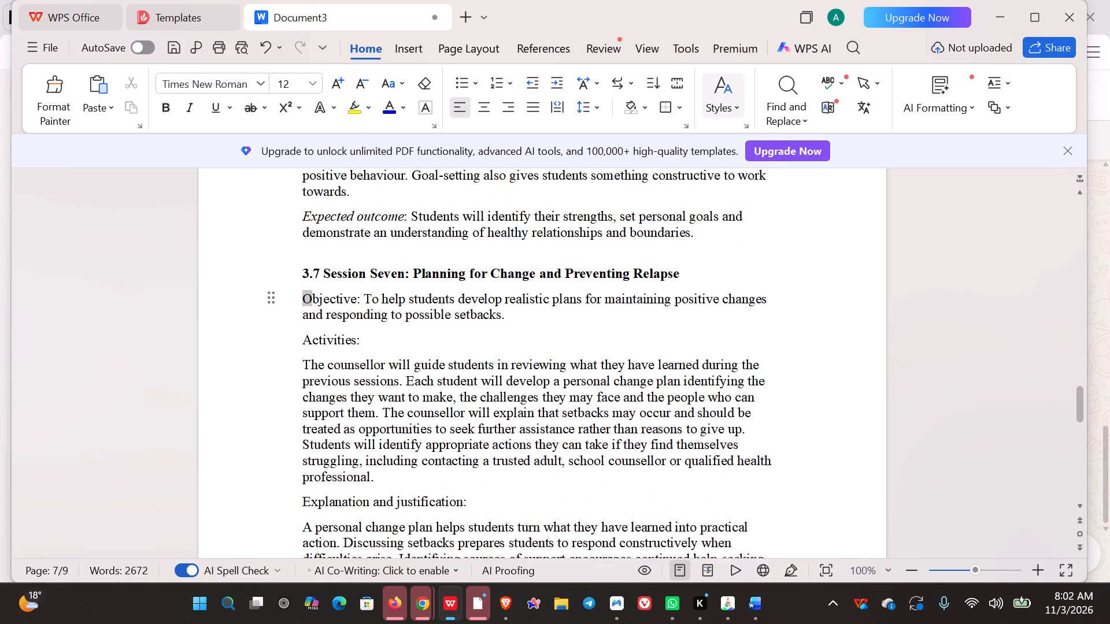
drag(328, 297, 360, 297)
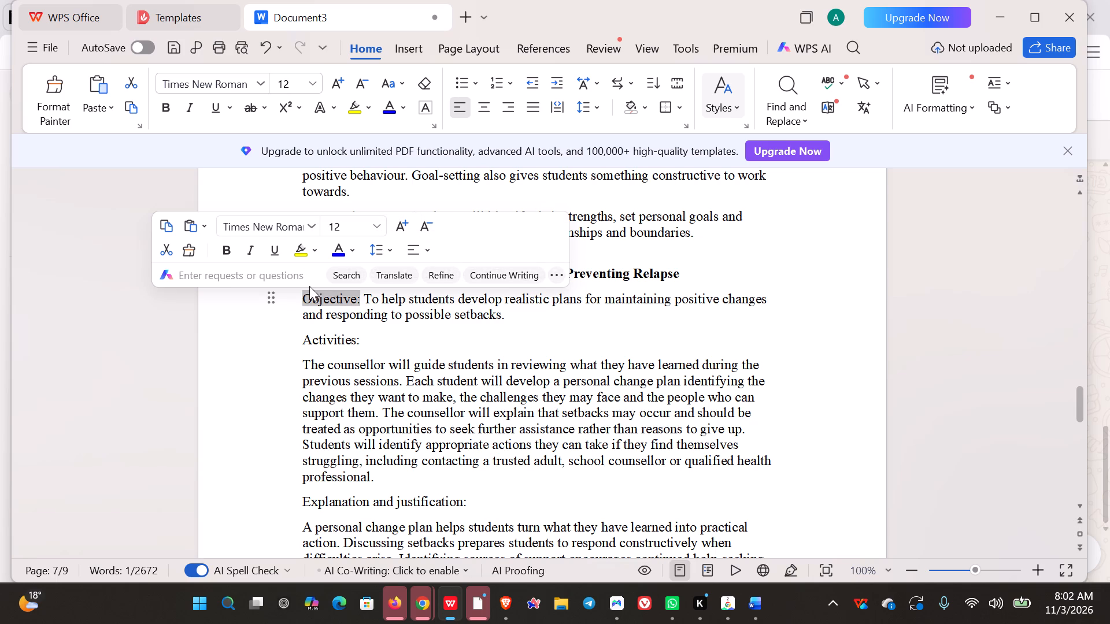
click(310, 299)
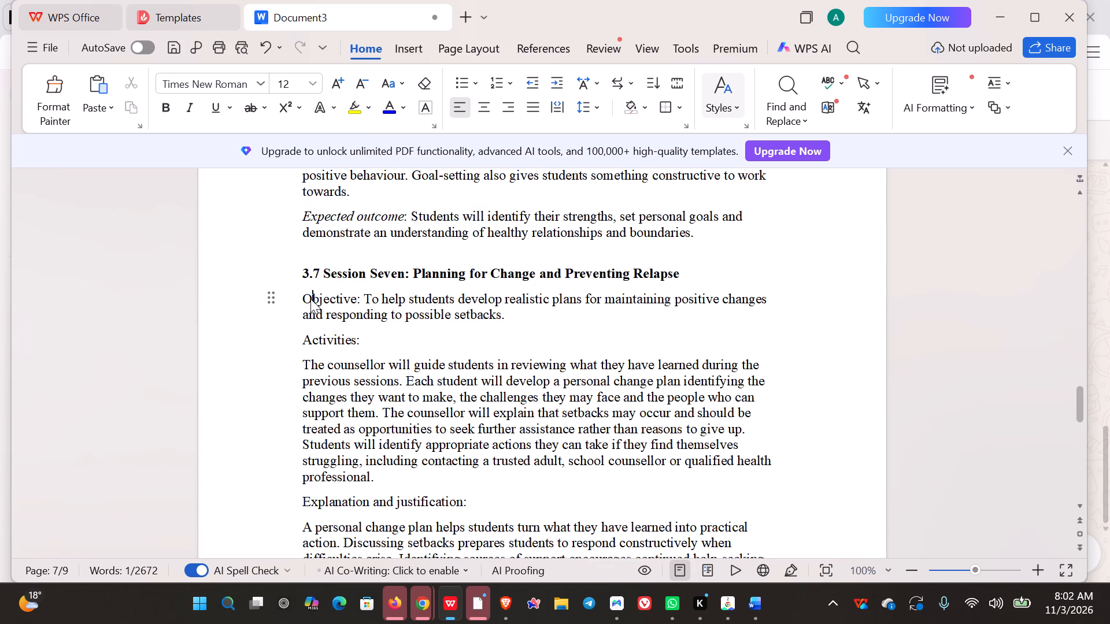
key(BackSpace)
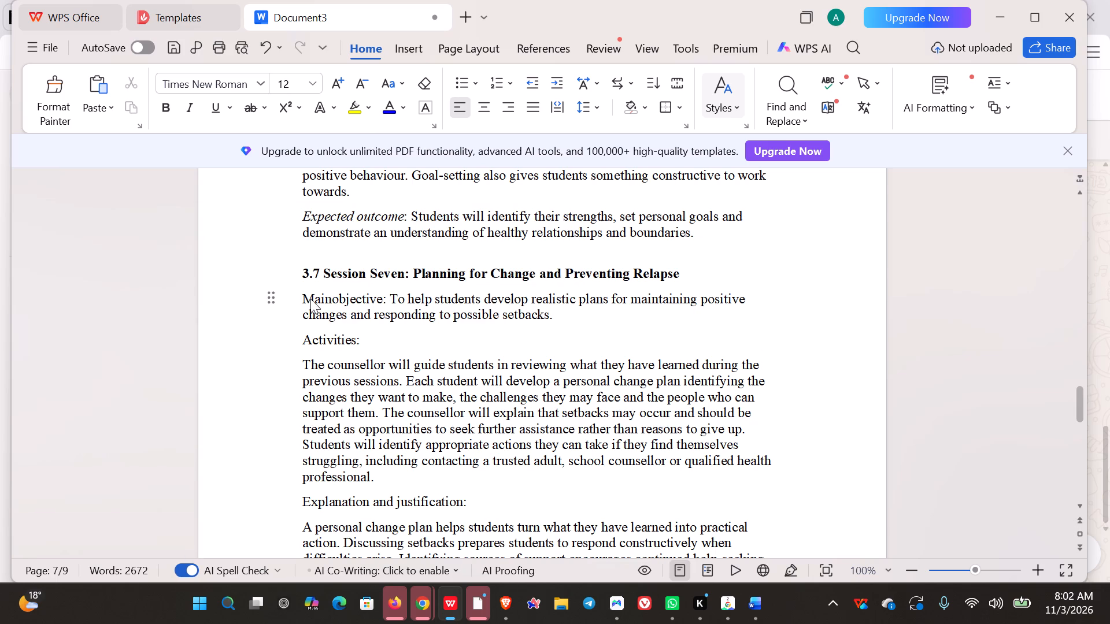
key(BackSpace)
key(space)
text(o)
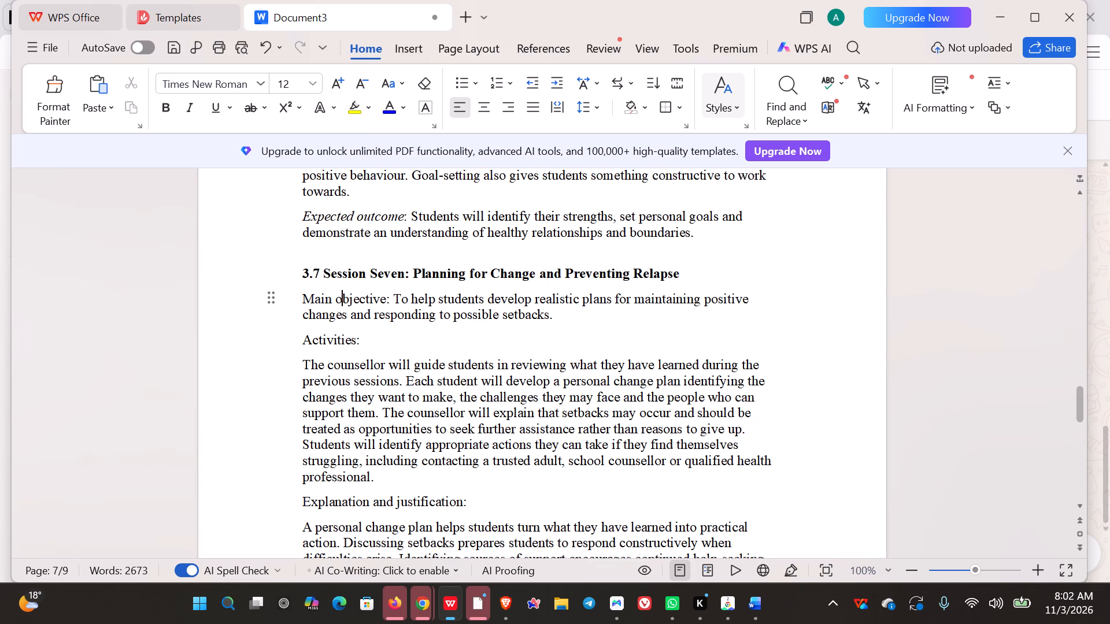
Italicize the "Main objective" and "Activities:" labels in section 3.7, Session Seven.
drag(302, 292, 385, 300)
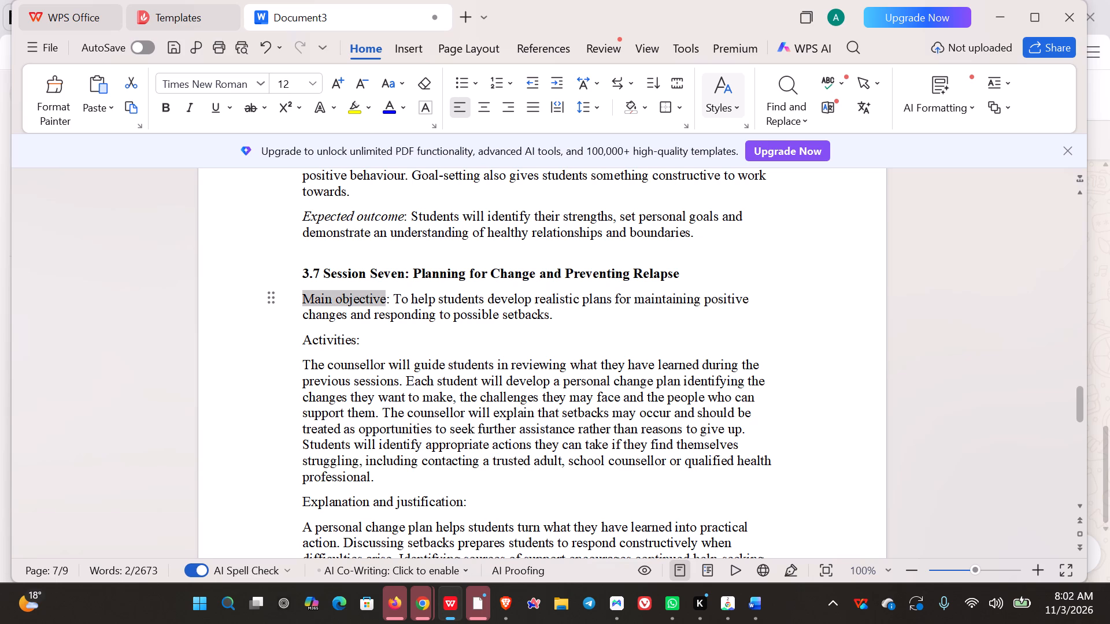
drag(385, 300, 386, 300)
click(278, 255)
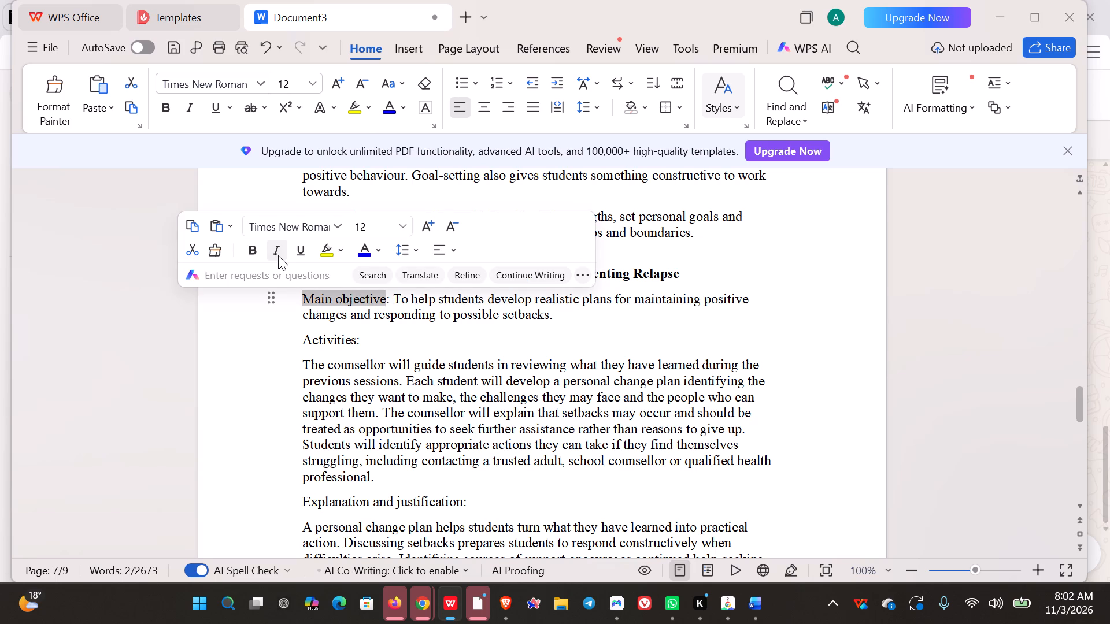
click(361, 325)
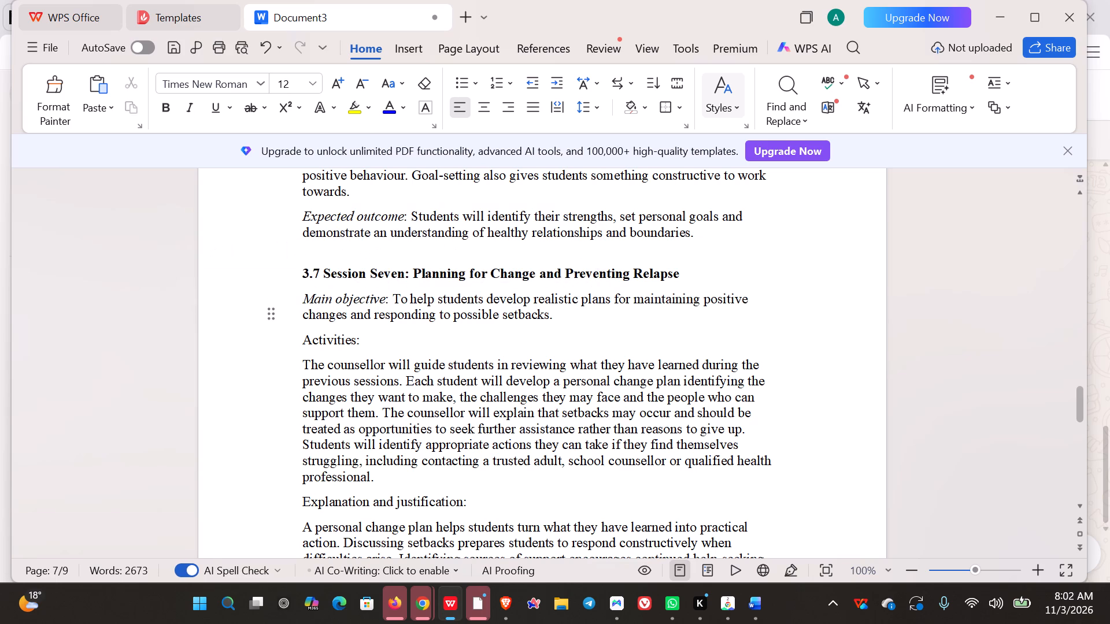
drag(306, 347, 360, 348)
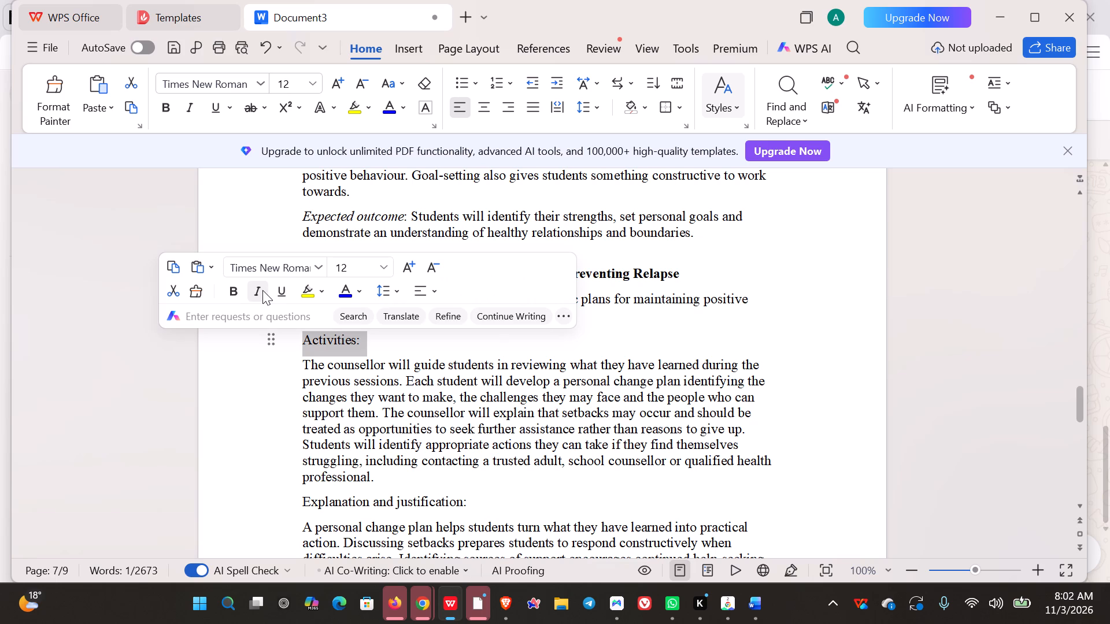
click(262, 290)
click(362, 376)
Italicize the "Explanation and justification:" label in section 3.7, Session Seven.
scroll(362, 376, down, 1)
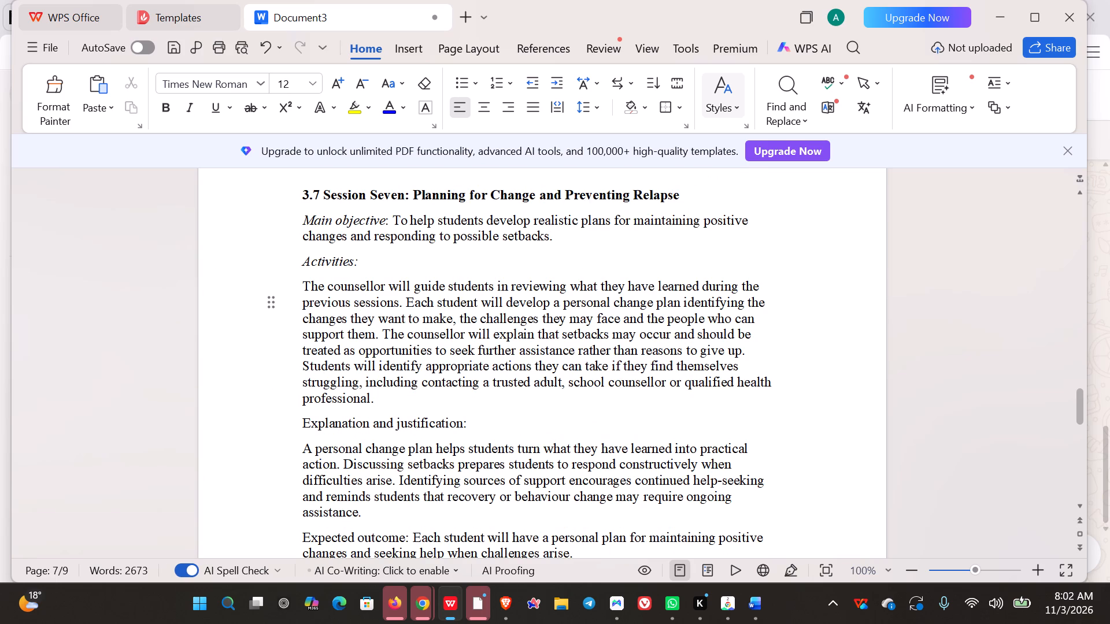
drag(301, 429, 459, 424)
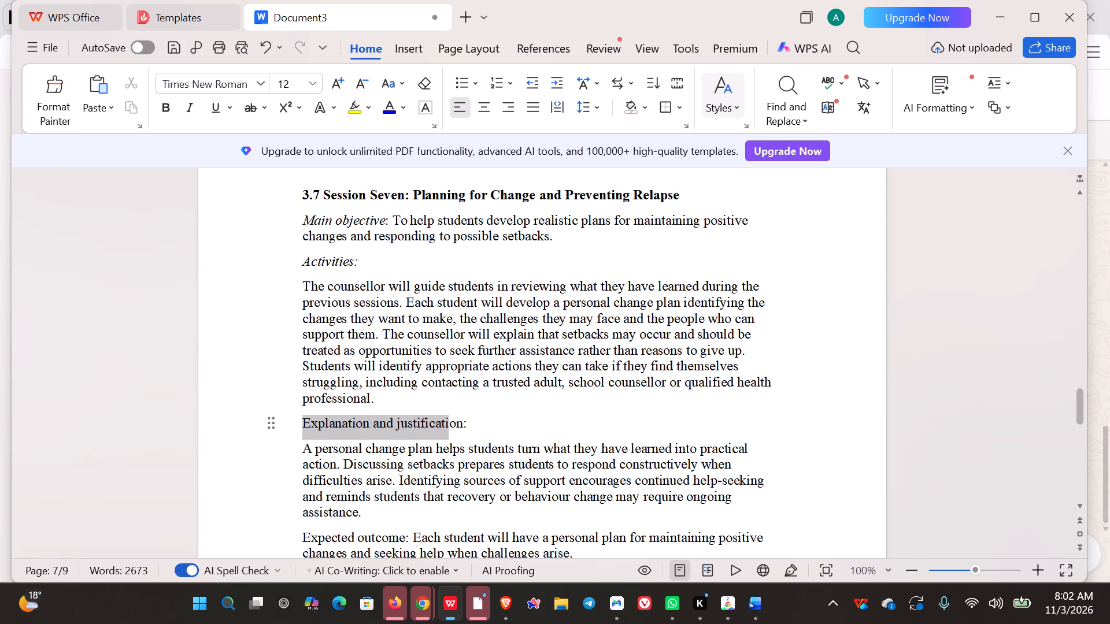
drag(459, 424, 466, 425)
click(366, 377)
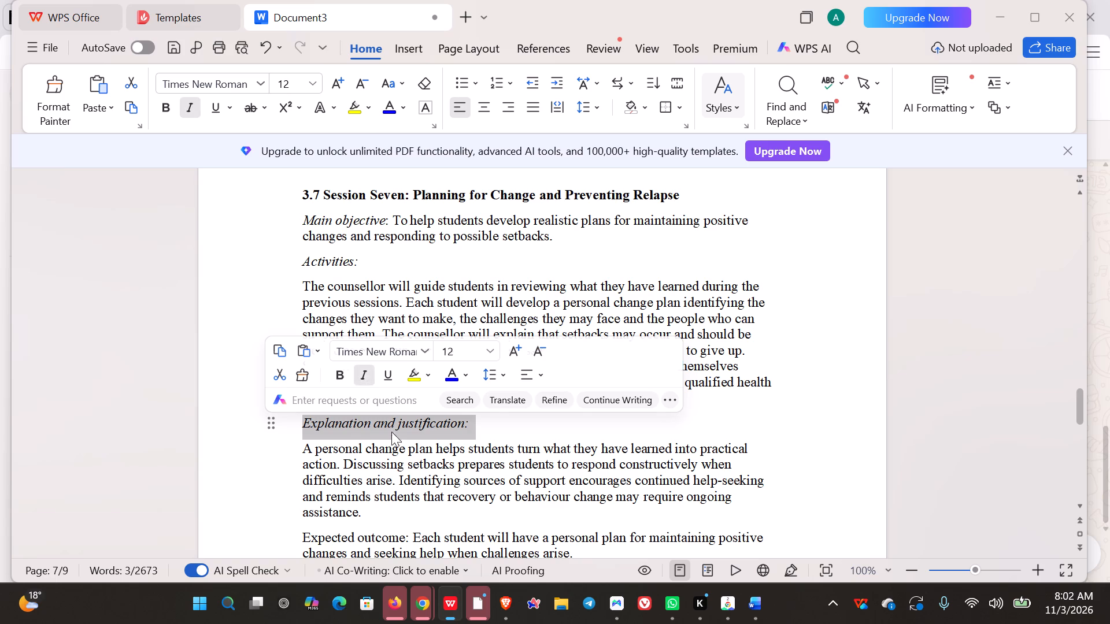
click(391, 435)
Italicize the "Expected outcome" label at the end of section 3.7, above the 3.8 heading.
scroll(391, 435, down, 1)
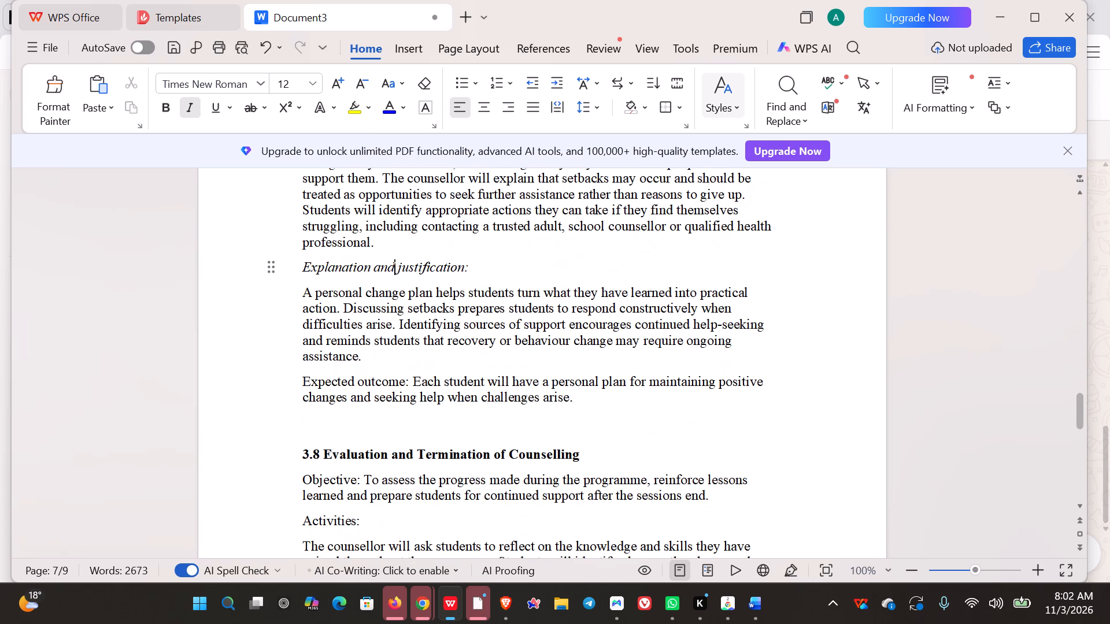
drag(302, 381, 405, 385)
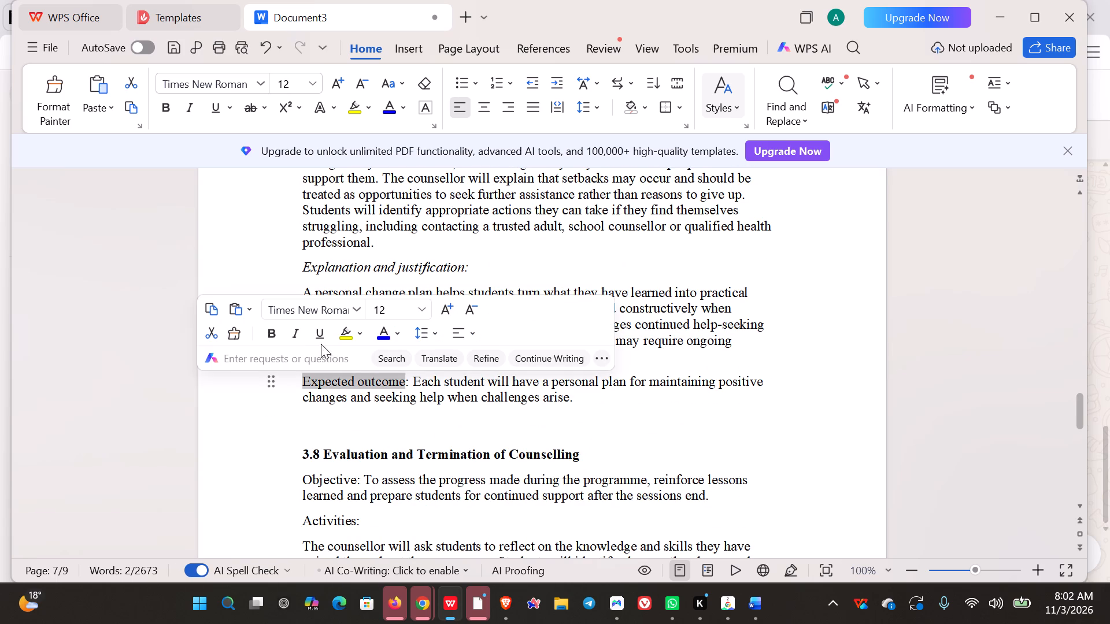
click(296, 337)
click(398, 422)
scroll(398, 422, down, 1)
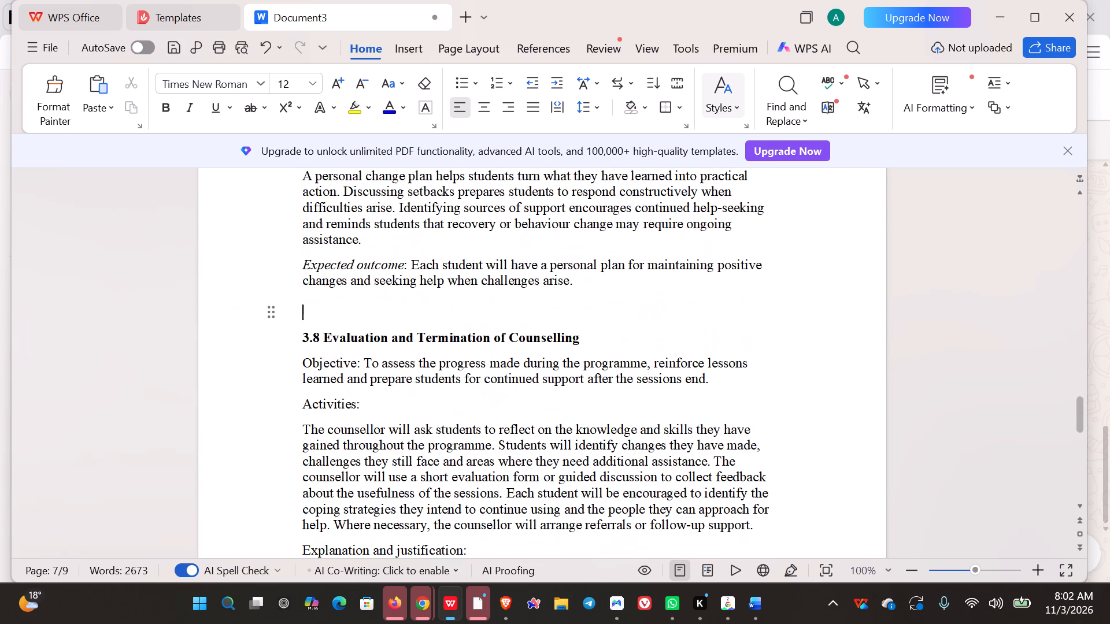
Italicize the words "Evaluation and Termination of Counselling" in the 3.8 heading.
drag(320, 339, 564, 330)
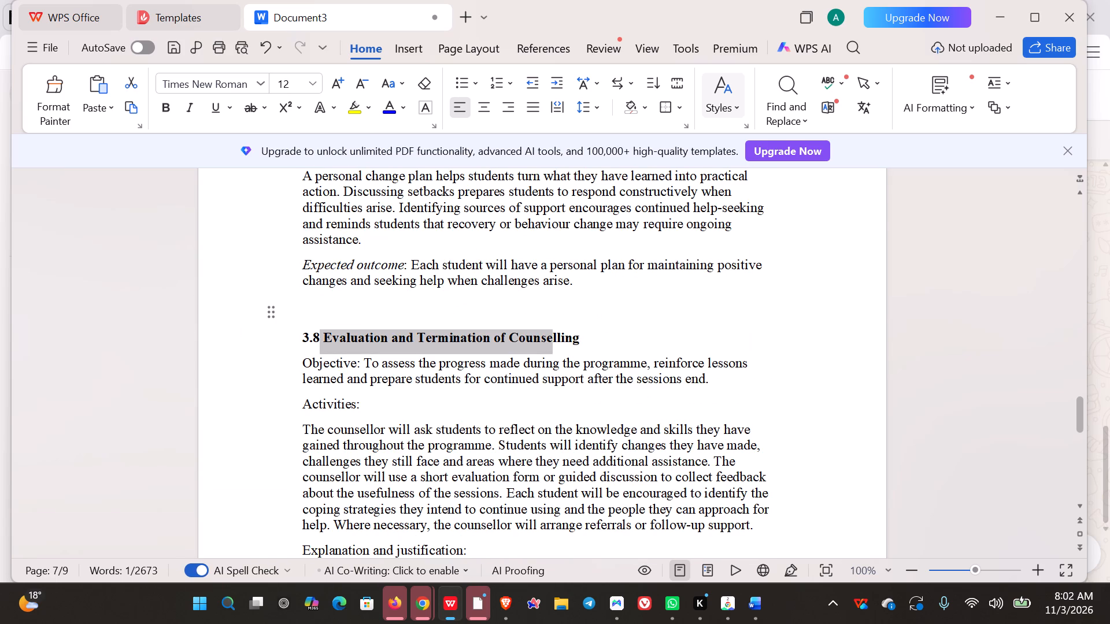
drag(564, 330, 590, 336)
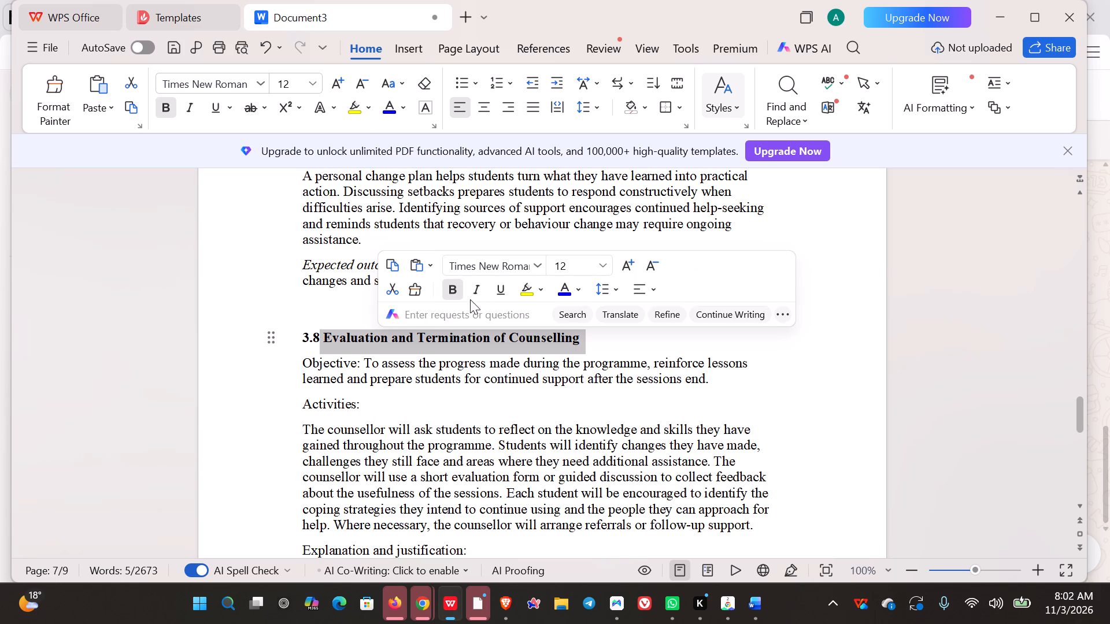
click(471, 293)
click(365, 391)
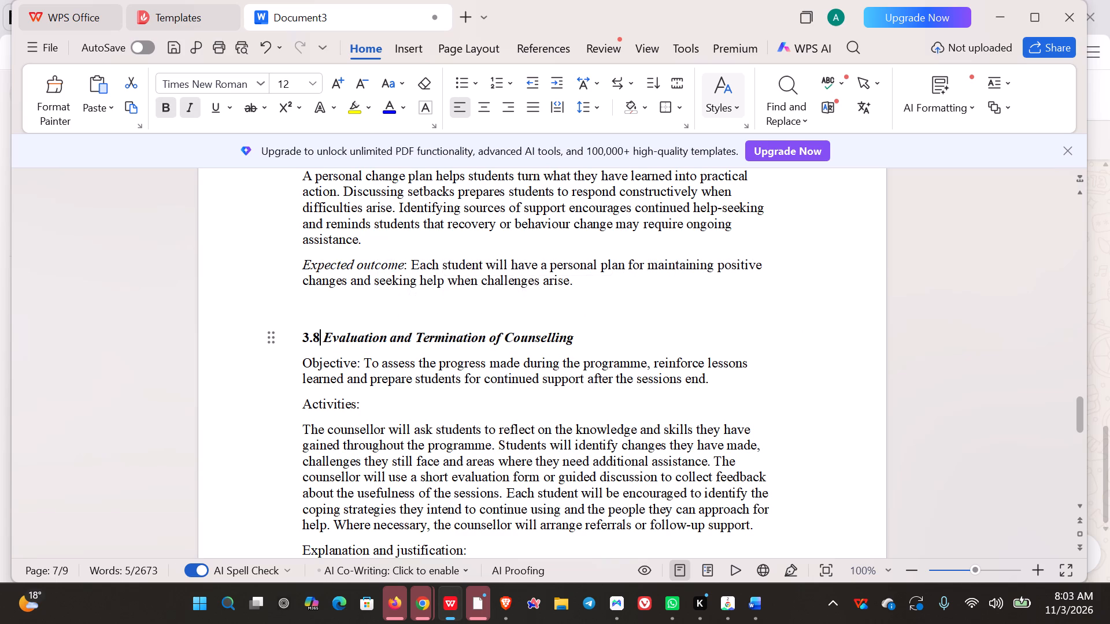
Italicize the "Objective" and "Activities" labels in section 3.8, Evaluation and Termination of Counselling.
scroll(365, 391, down, 1)
scroll(304, 368, down, 1)
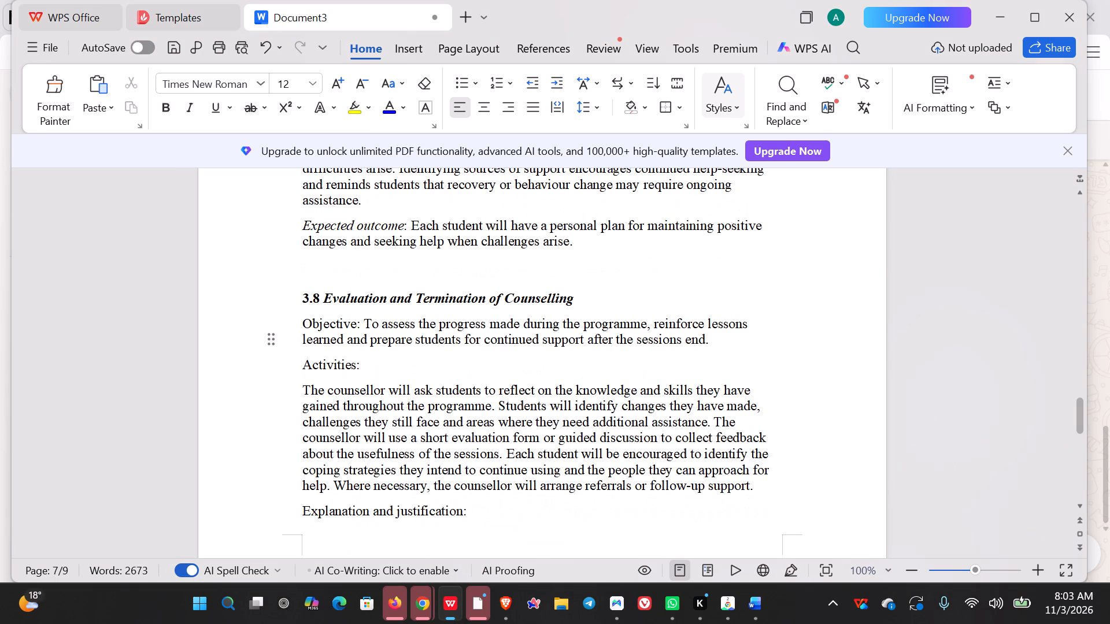
drag(305, 321, 356, 321)
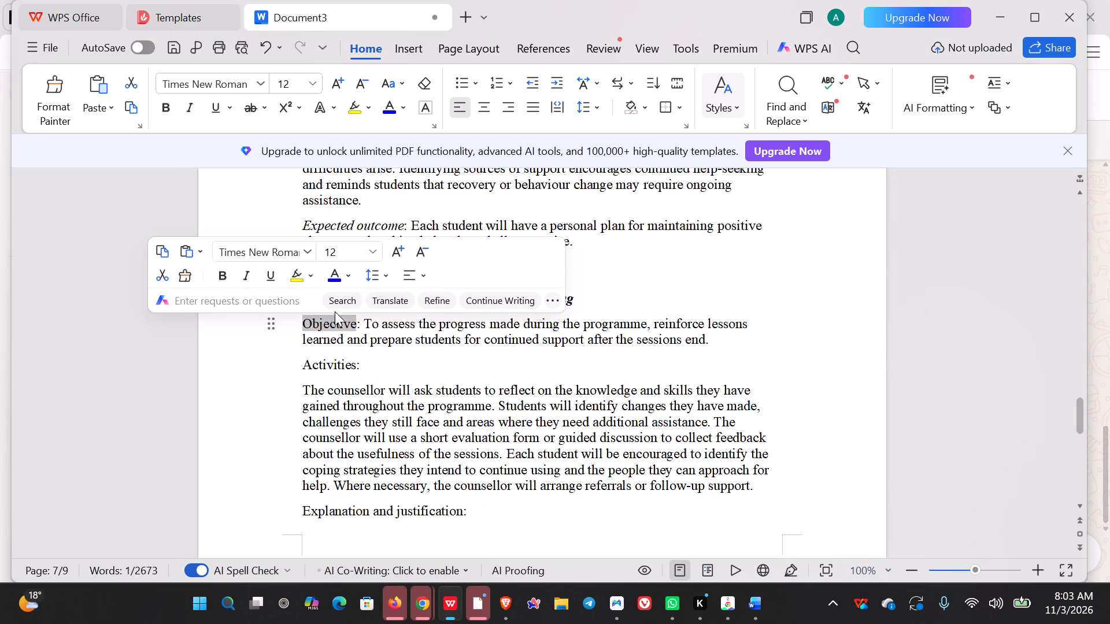
click(249, 272)
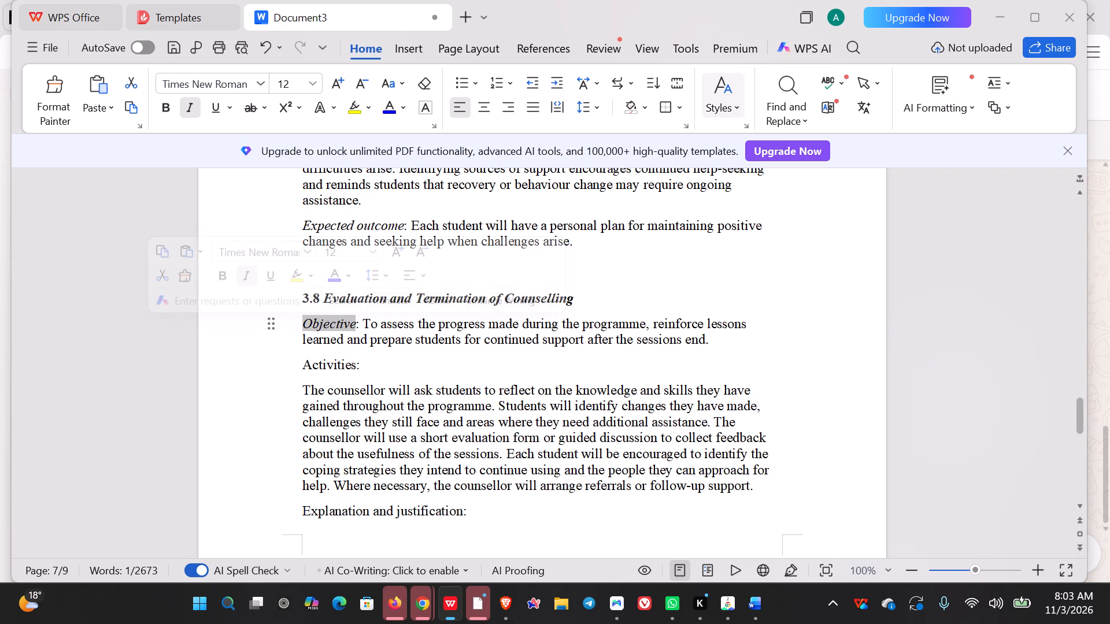
drag(305, 366, 356, 364)
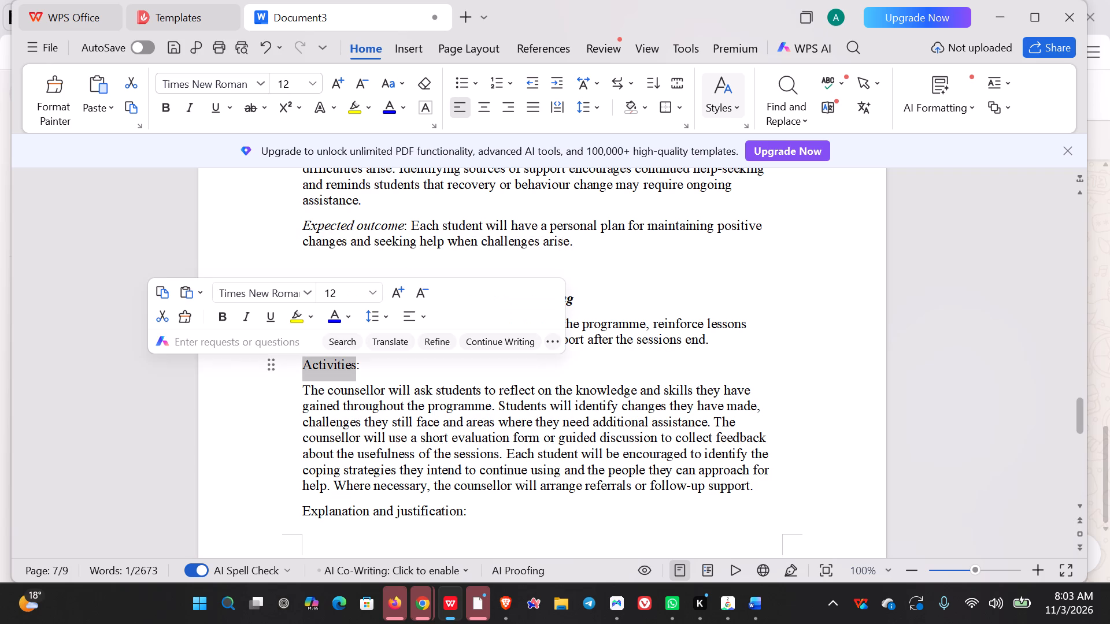
click(249, 318)
click(335, 404)
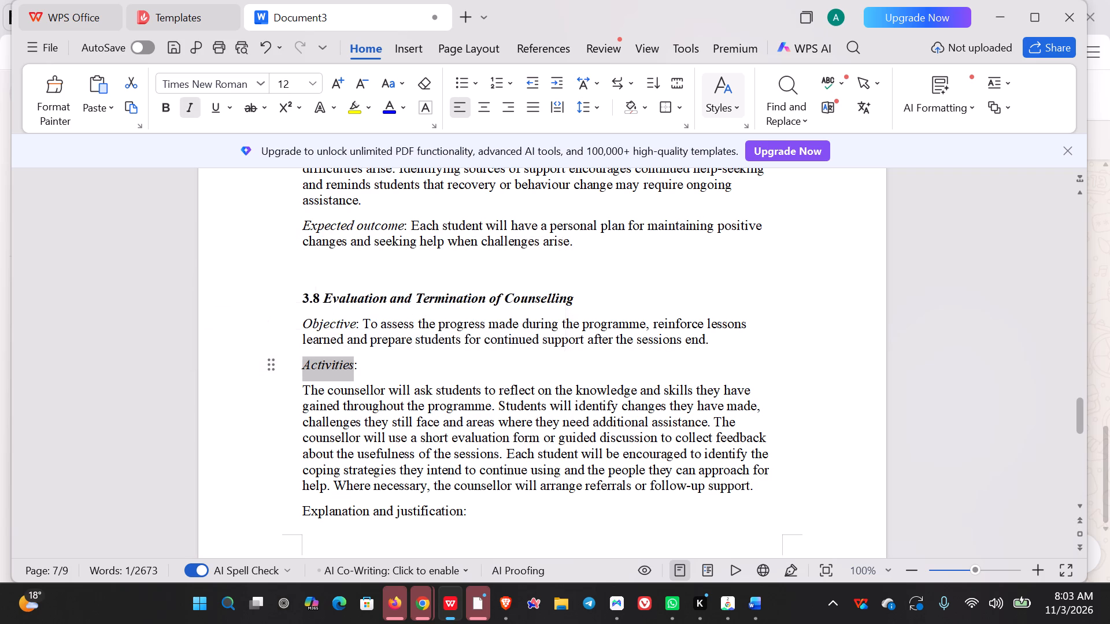
Italicize the "Explanation and justification" label at the end of the page in section 3.8.
scroll(335, 404, down, 2)
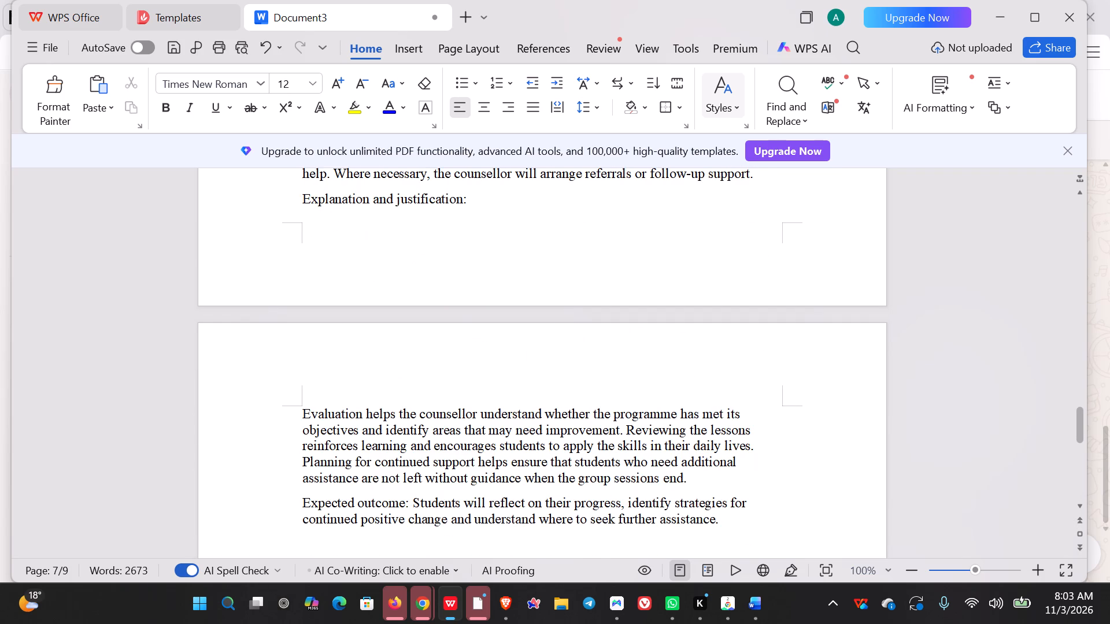
drag(299, 202, 460, 206)
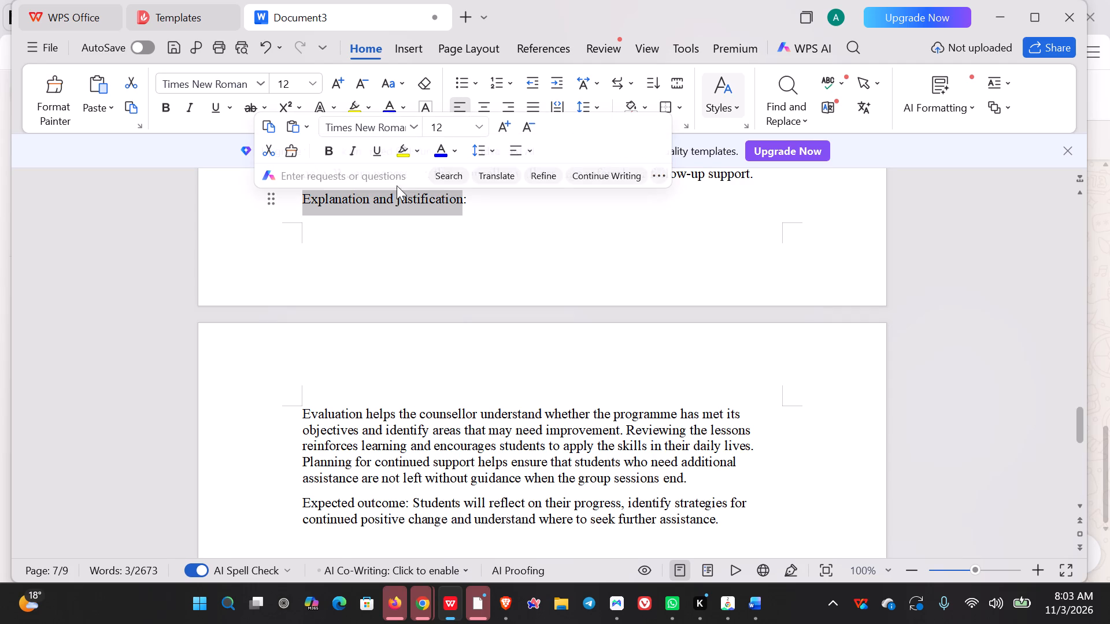
click(346, 153)
click(384, 229)
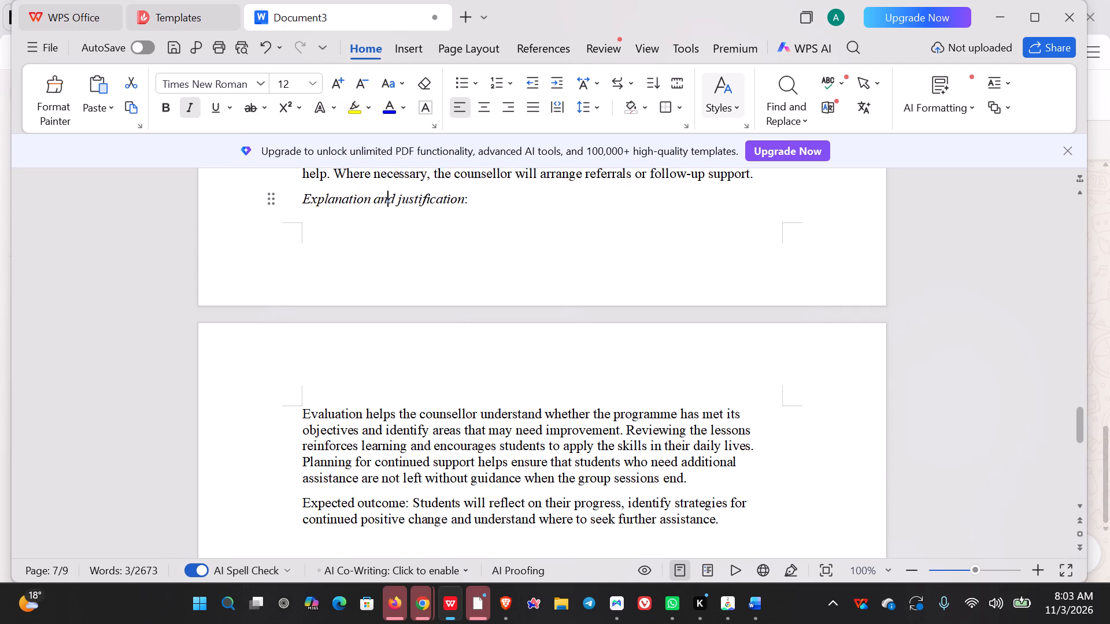
Italicize the "Expected outcome:" label at the end of section 3.8, above the 4.0 heading.
scroll(390, 331, down, 1)
drag(302, 342, 407, 350)
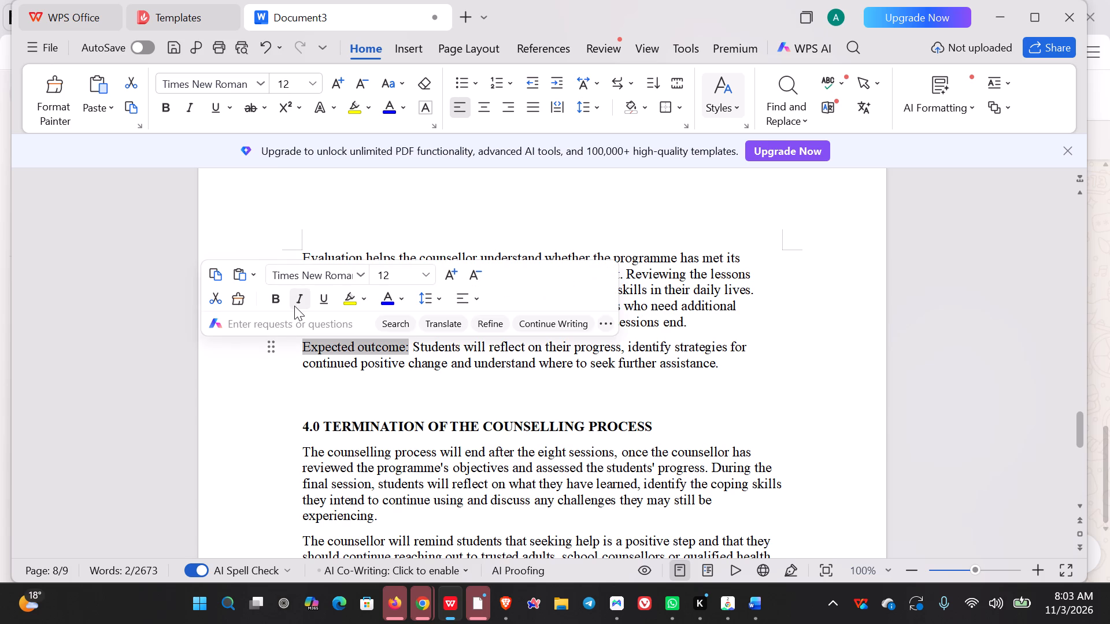
click(295, 306)
scroll(368, 421, down, 2)
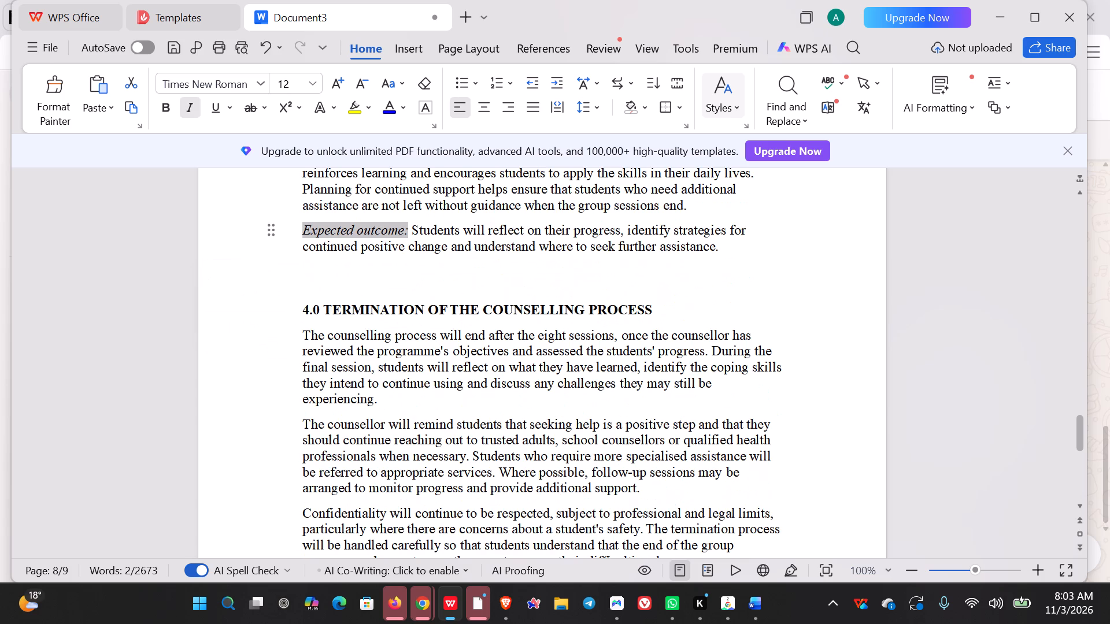
scroll(349, 355, up, 1)
click(388, 322)
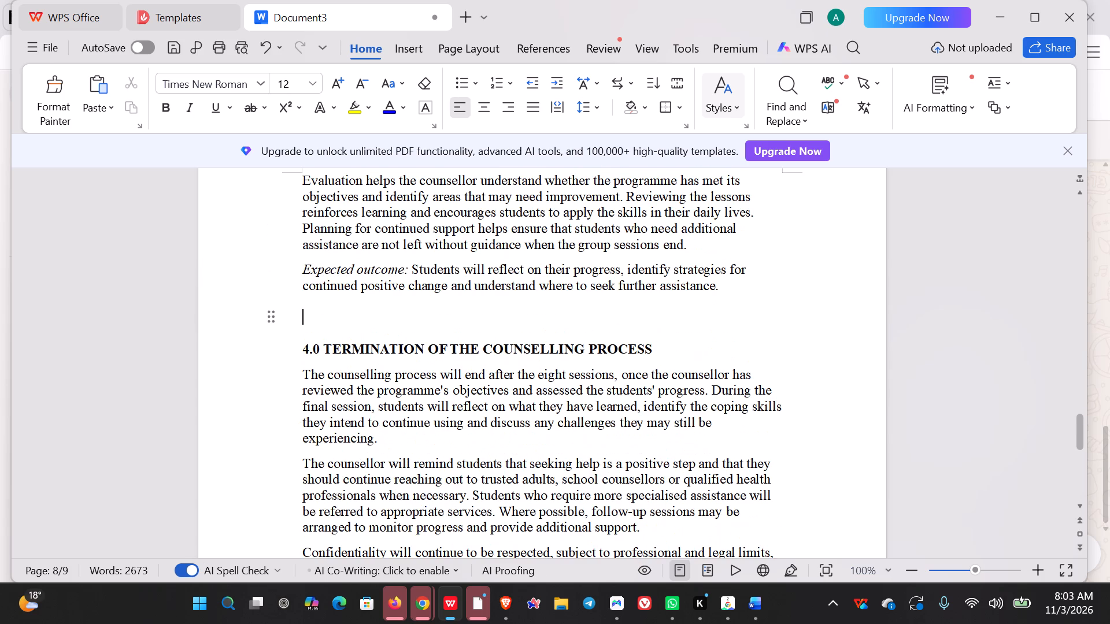
Review the formatting of sections 4.0 and 5.0, the references, and the cover page and table of contents.
scroll(439, 354, down, 3)
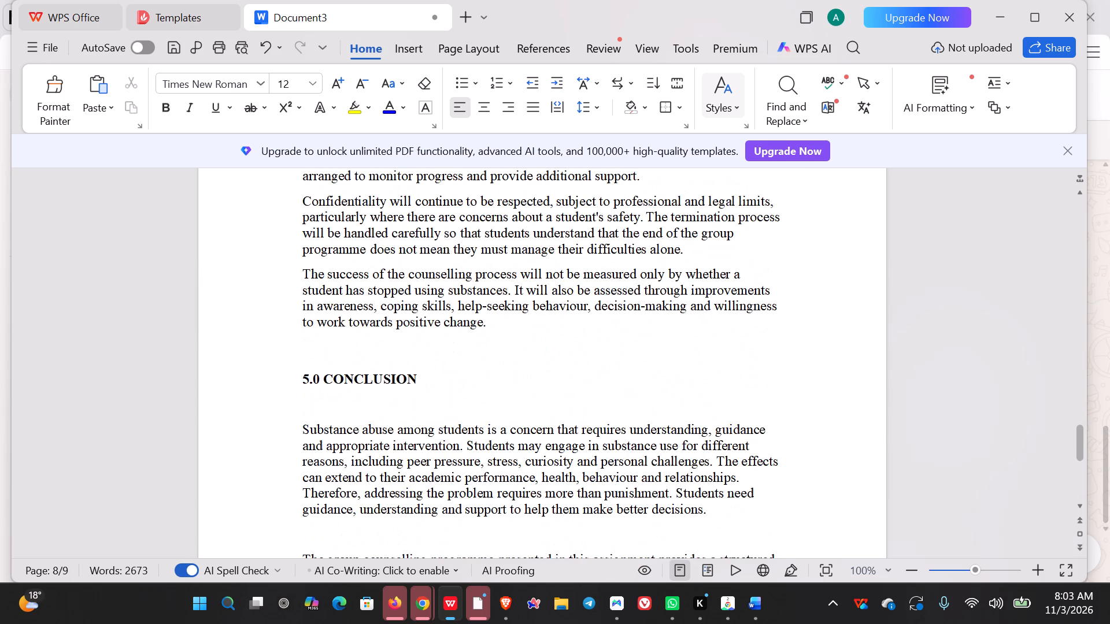
scroll(439, 354, down, 3)
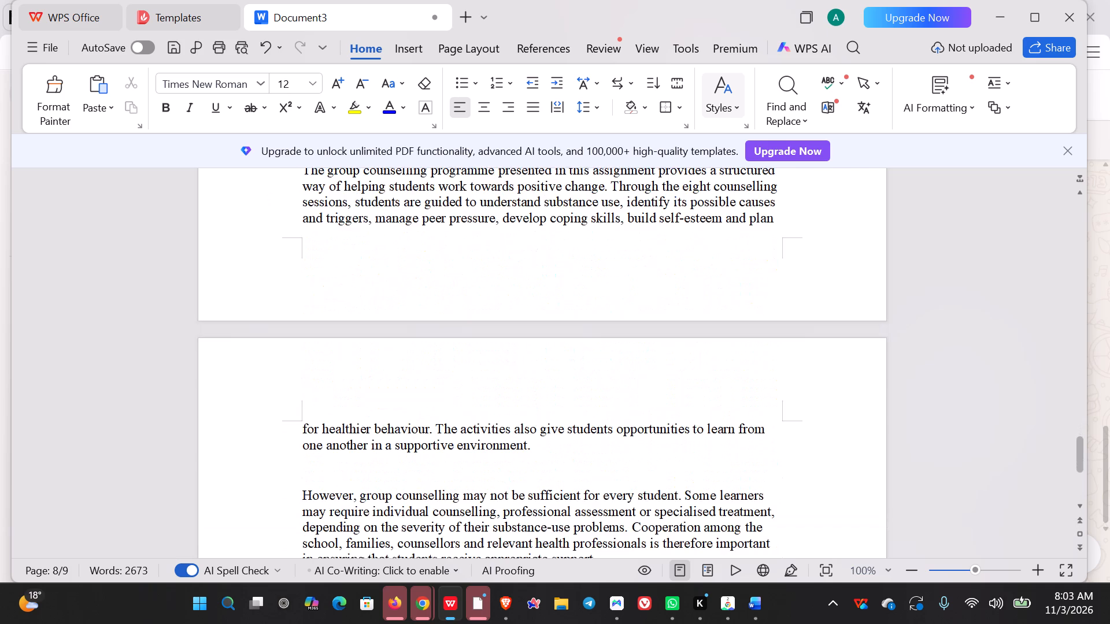
scroll(439, 354, down, 3)
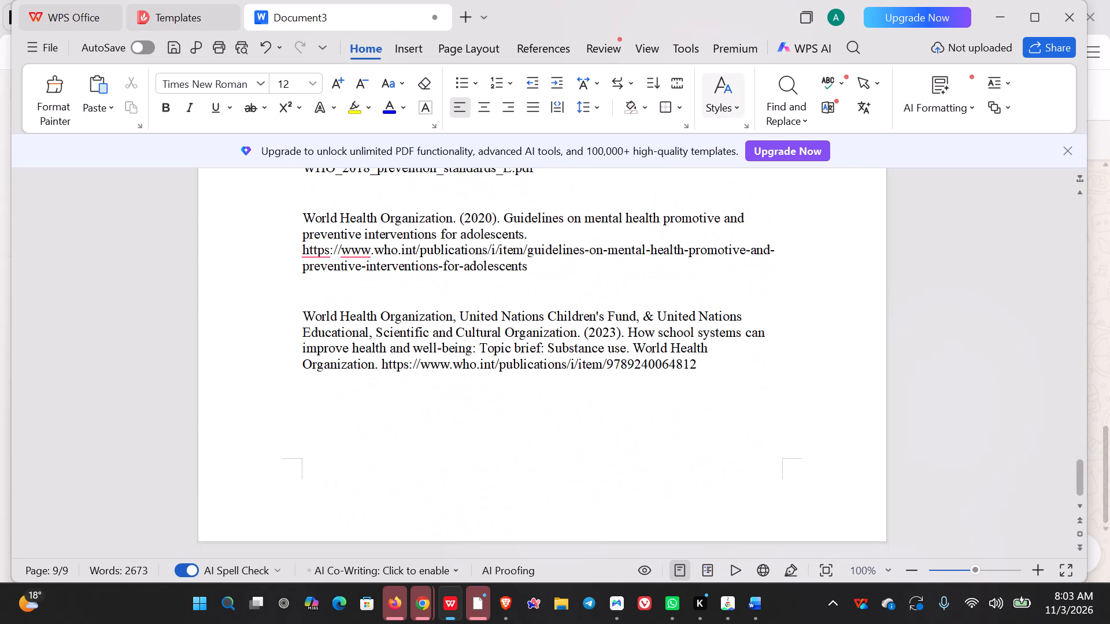
scroll(439, 354, up, 16)
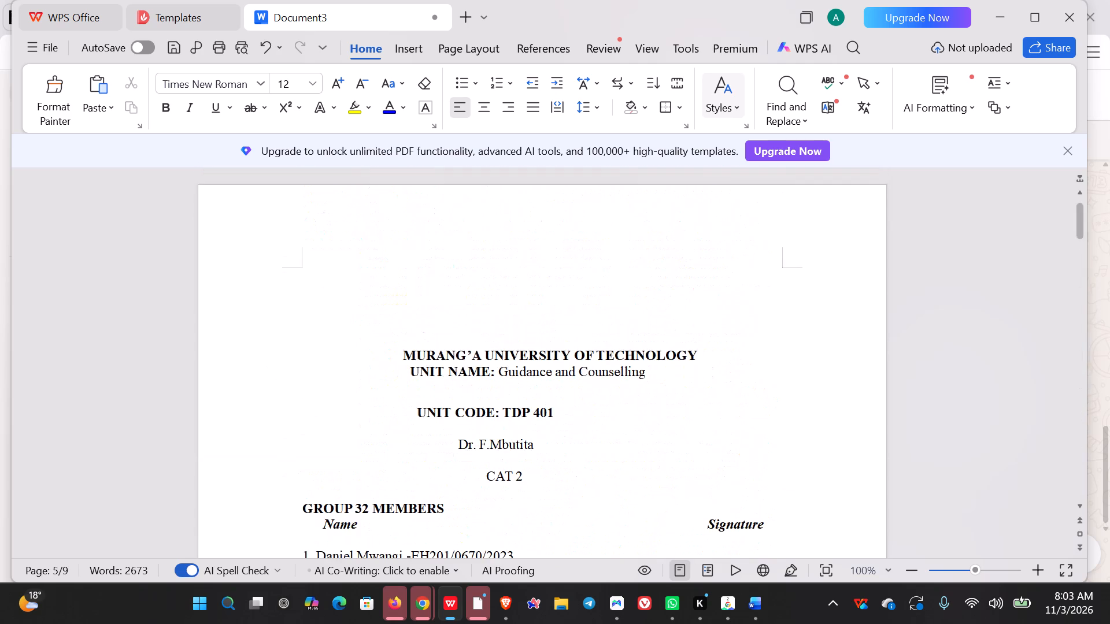
scroll(439, 354, down, 2)
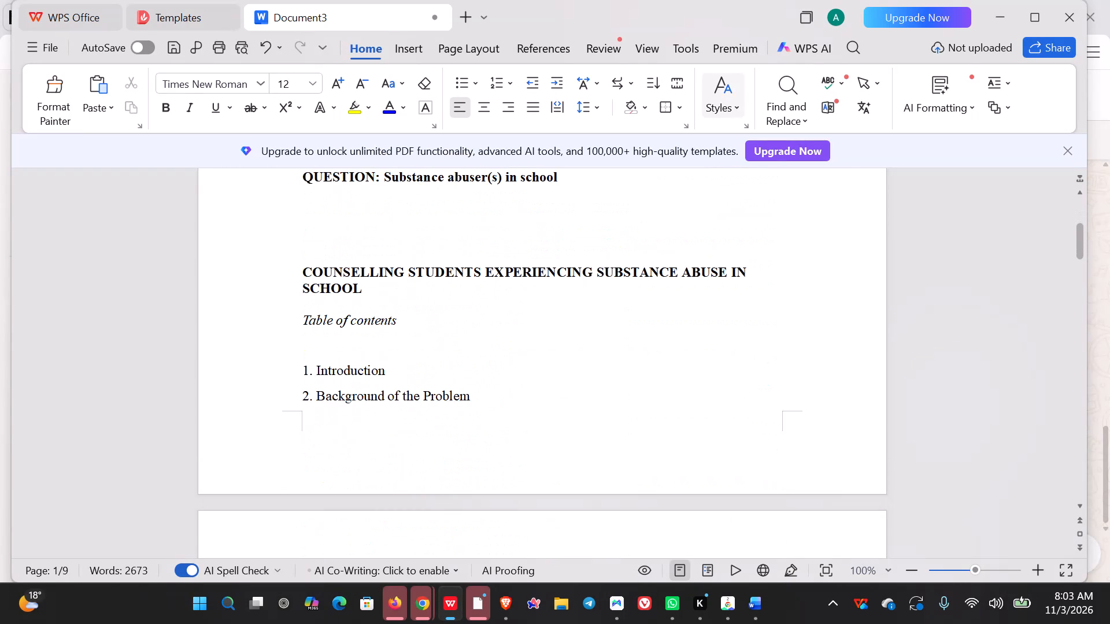
Copy the question text "Substance abuser(s) in school" that follows the QUESTION label on the cover page.
scroll(405, 276, up, 1)
drag(380, 260, 567, 256)
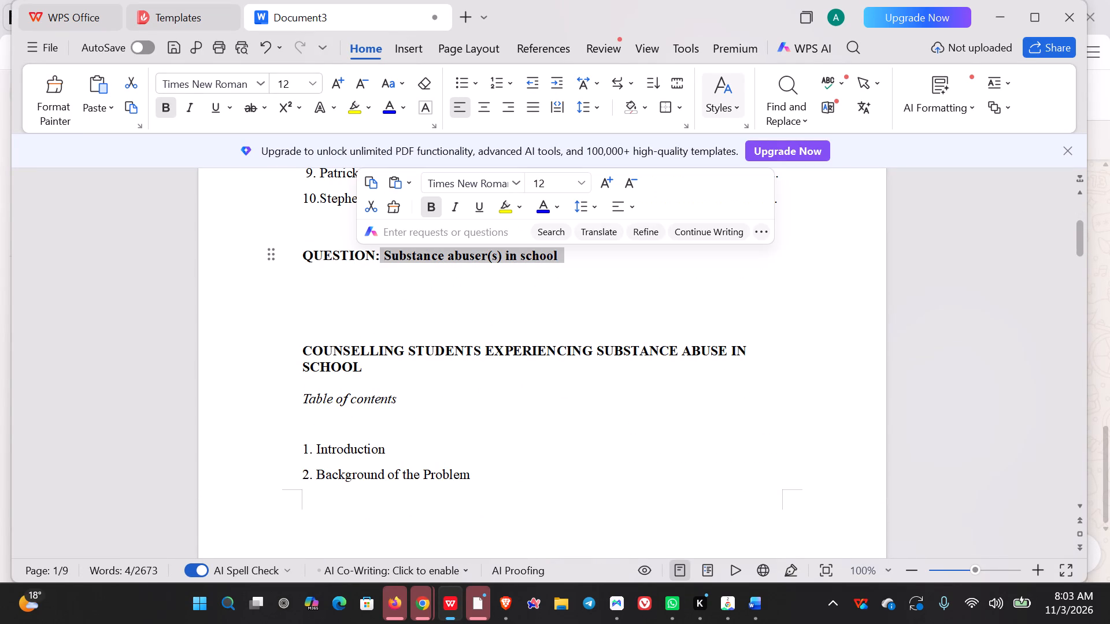
key(ctrl+c)
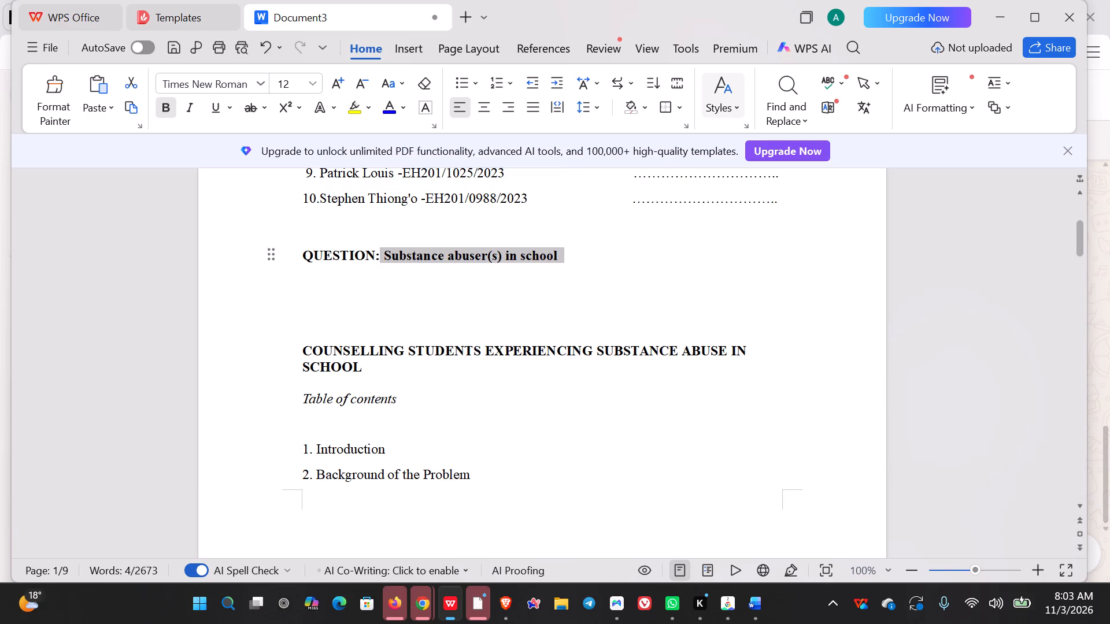
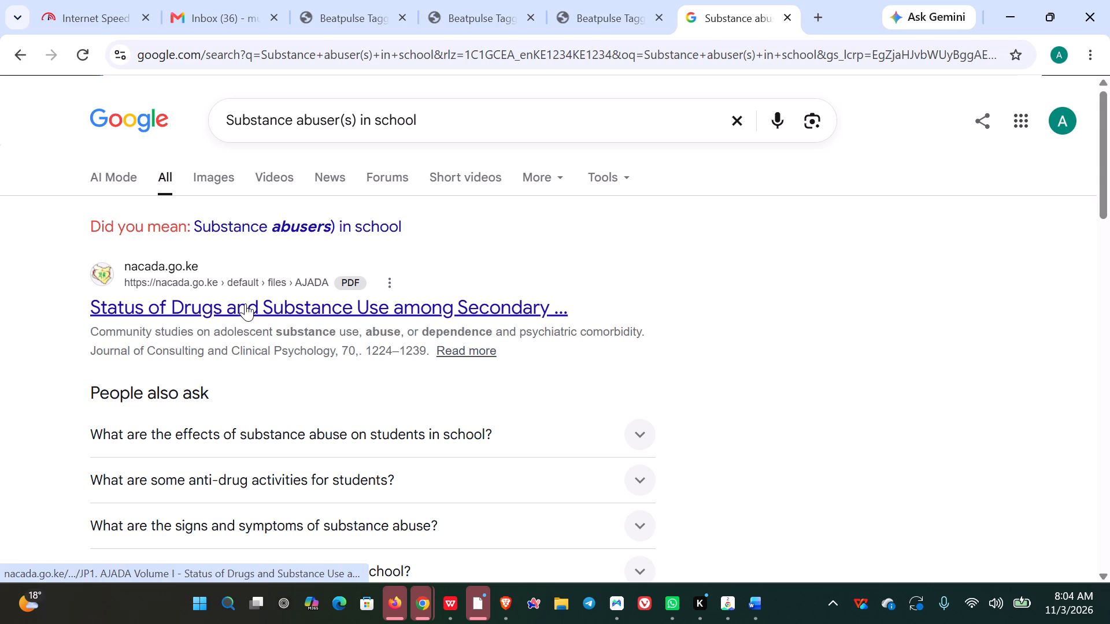
In Google Chrome, extend the existing Google query with "couselling session" and search for "Substance abuser(s) in school couselling session".
click(433, 120)
key(space)
text(couselling session)
key(Return)
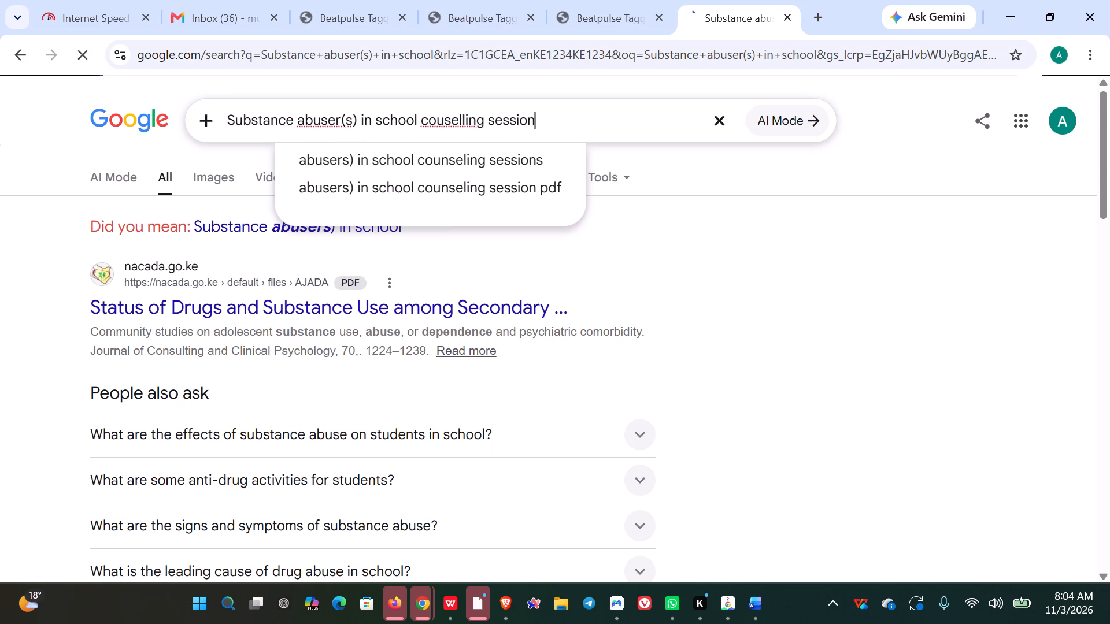
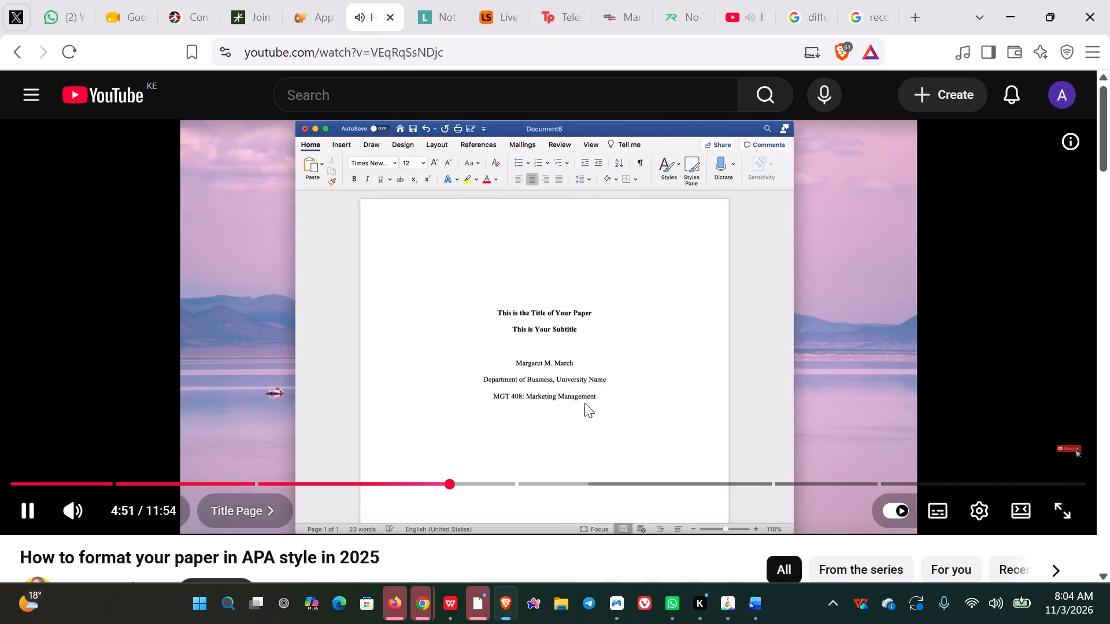
In Brave, jump to the Reference List chapter of the APA formatting video and study how the references page is laid out.
click(802, 485)
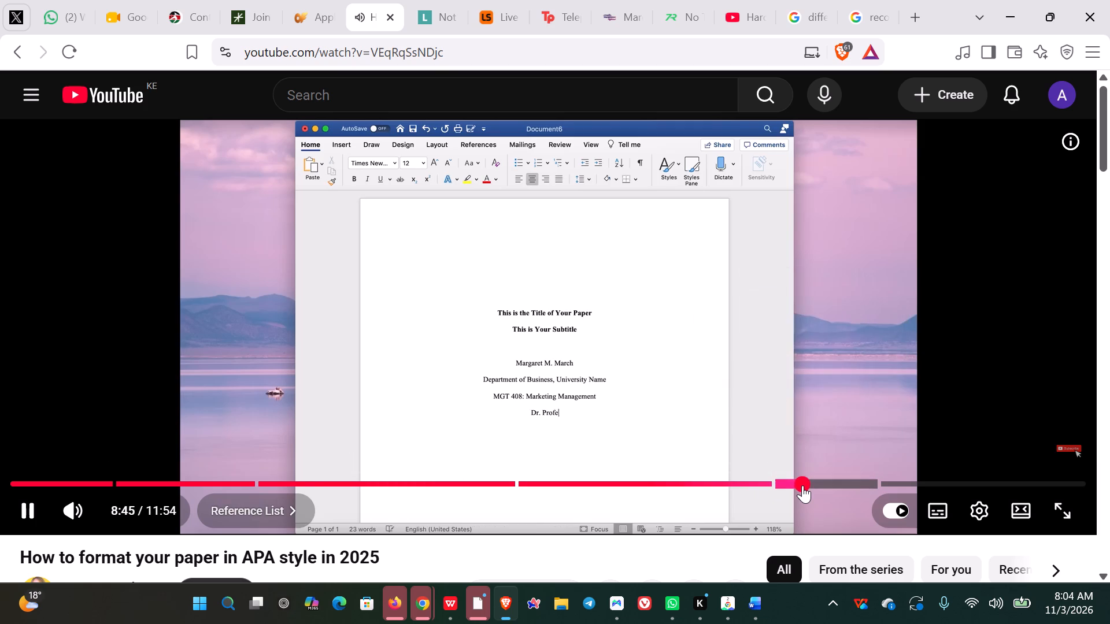
click(777, 484)
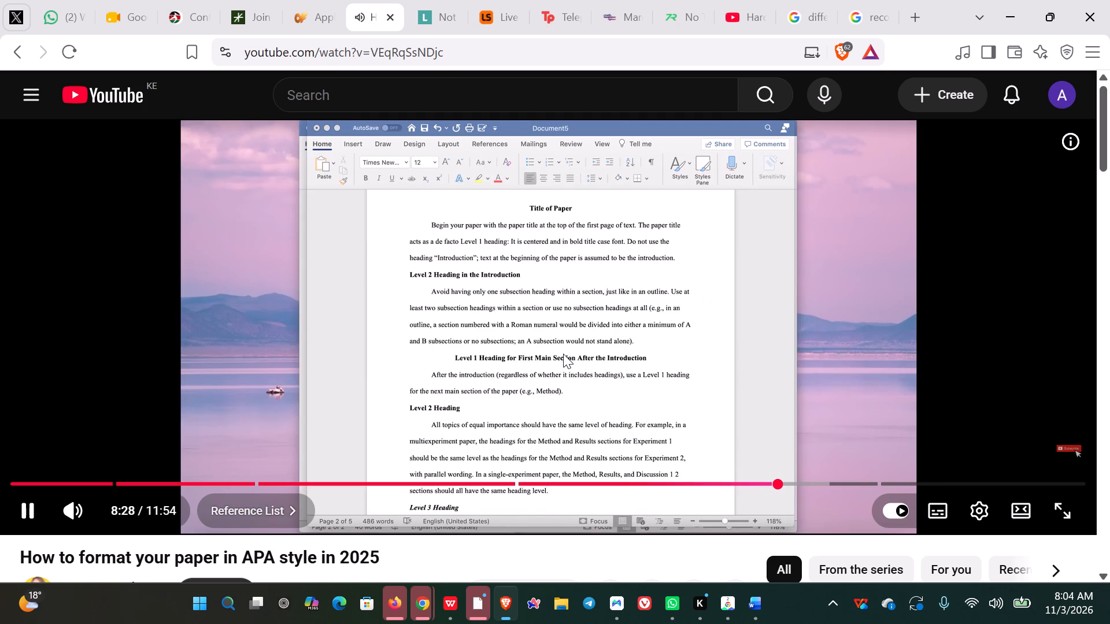
key(Up)
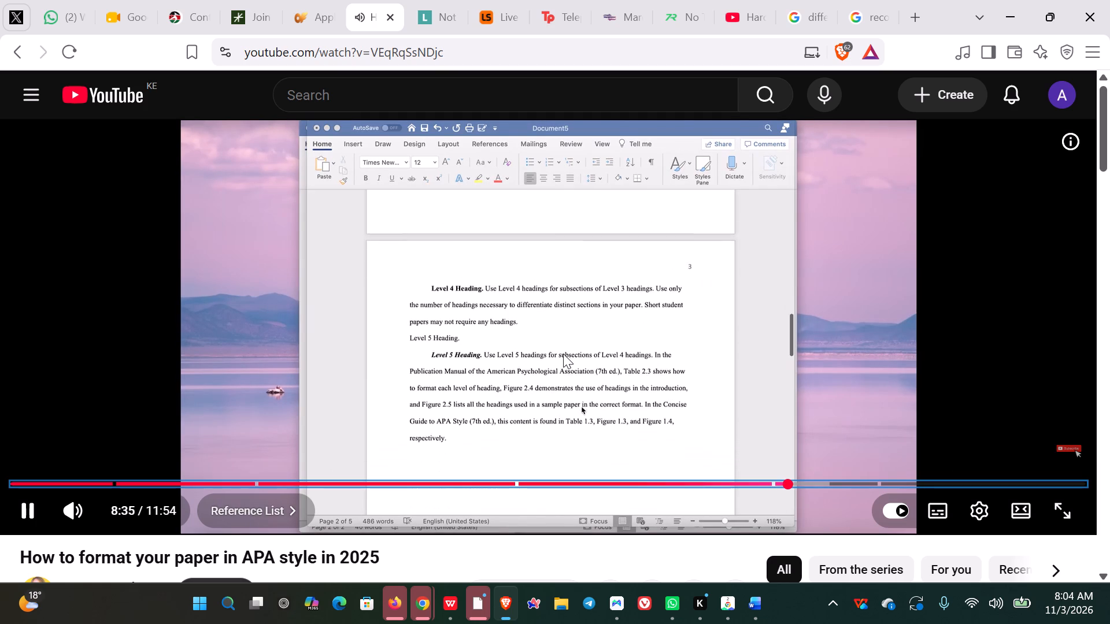
key(Up)
click(624, 310)
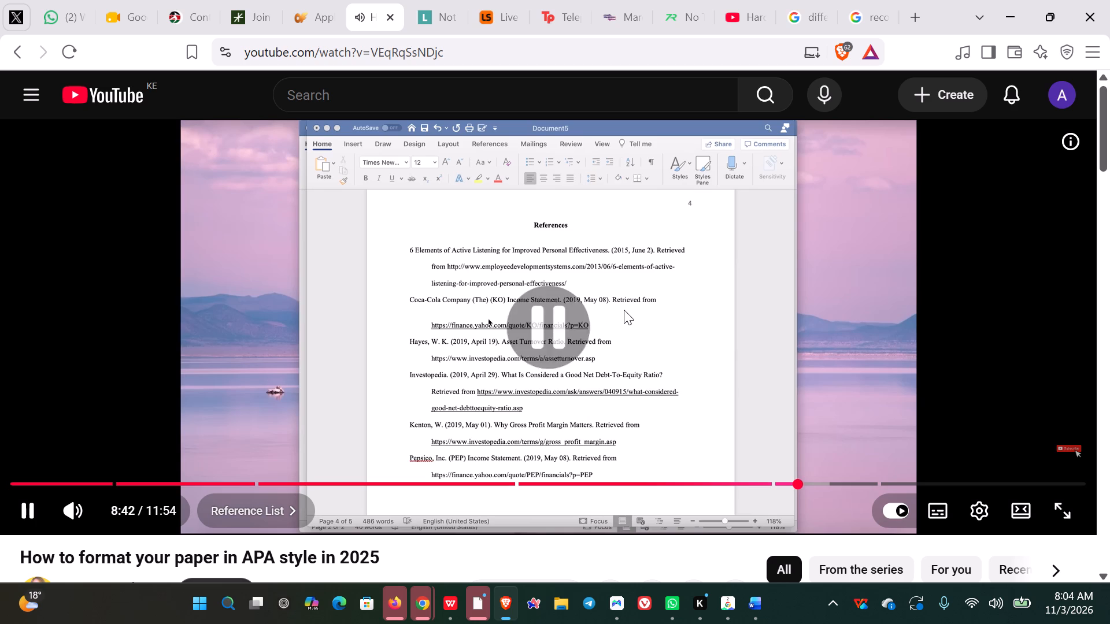
click(624, 310)
key(Left)
key(Left)
key(Left)
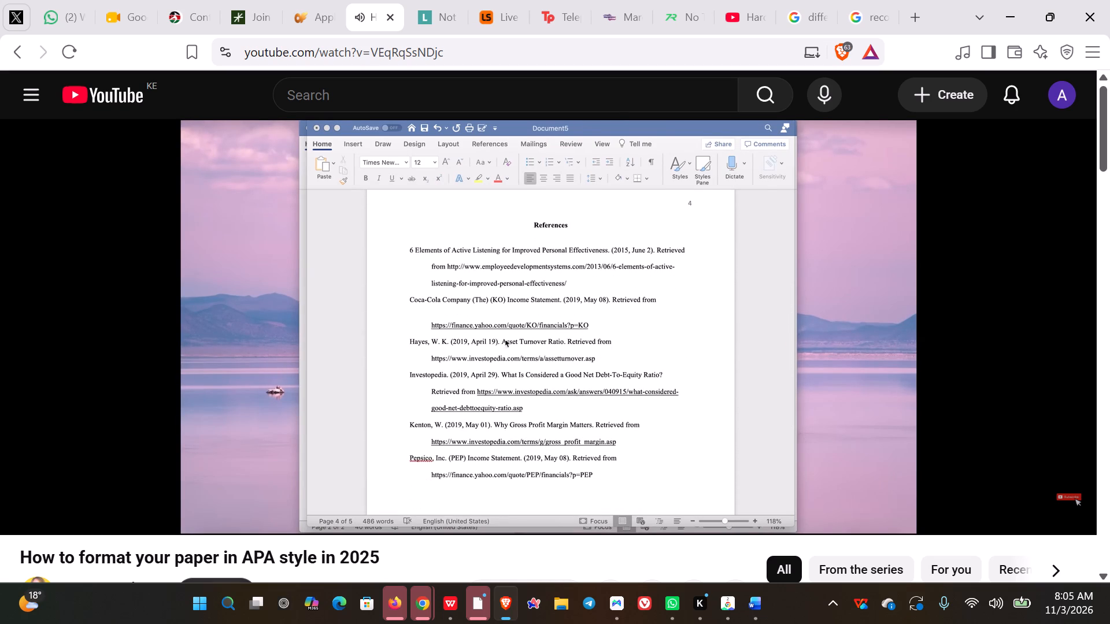
click(709, 315)
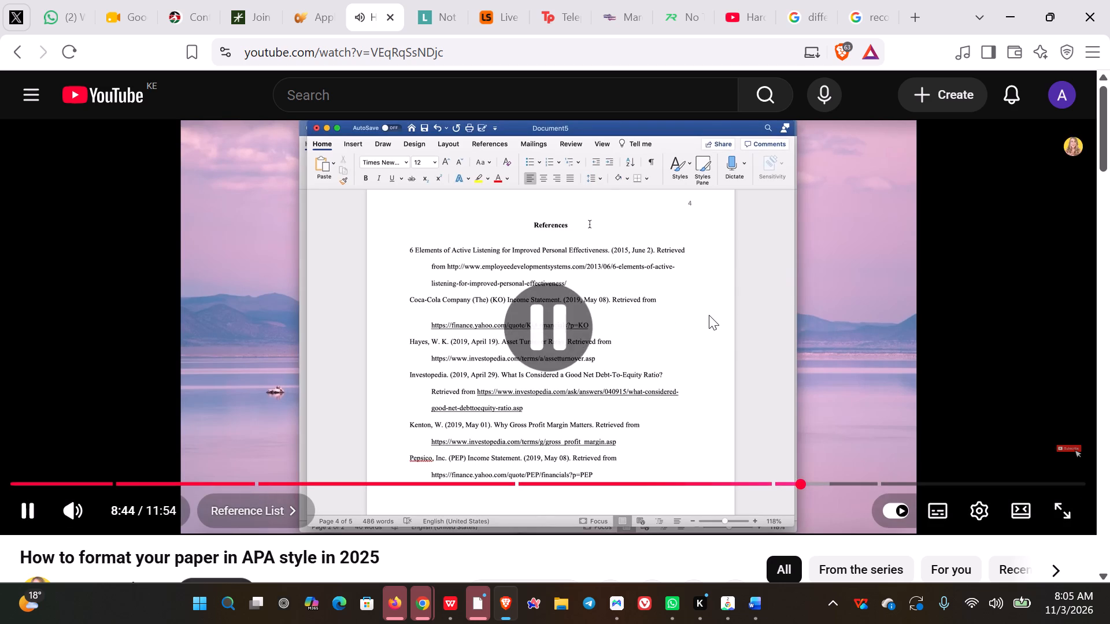
In WPS Office, indent the "6.0 REFERENCES" heading towards the middle of its line with leading spaces.
click(444, 608)
scroll(462, 474, down, 1)
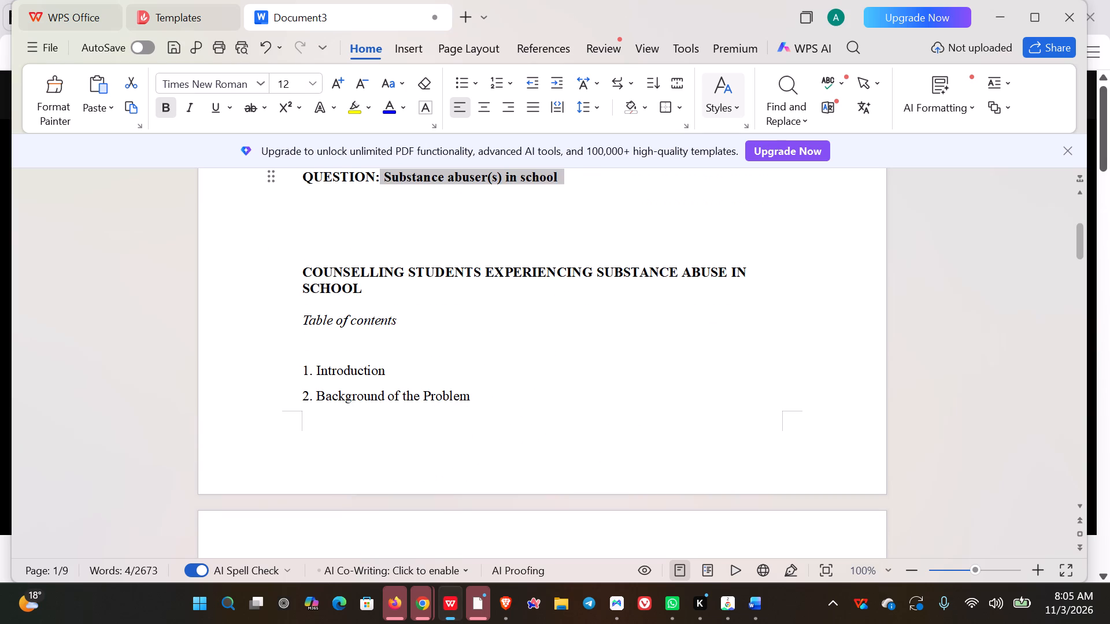
scroll(462, 474, down, 1)
click(468, 437)
scroll(468, 437, down, 6)
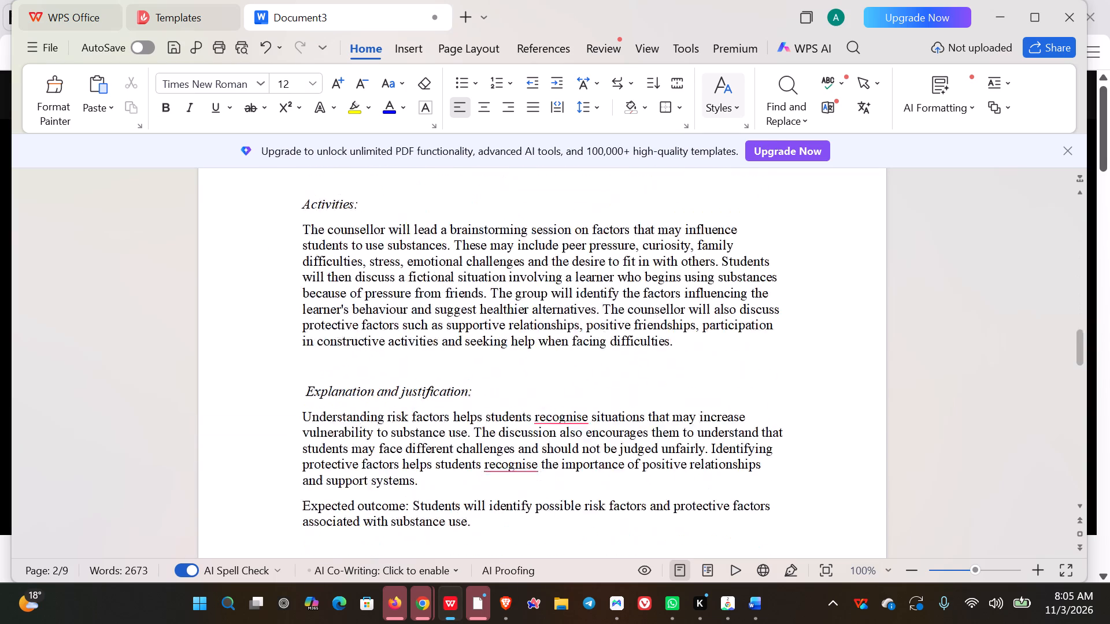
scroll(468, 437, down, 5)
scroll(468, 437, up, 2)
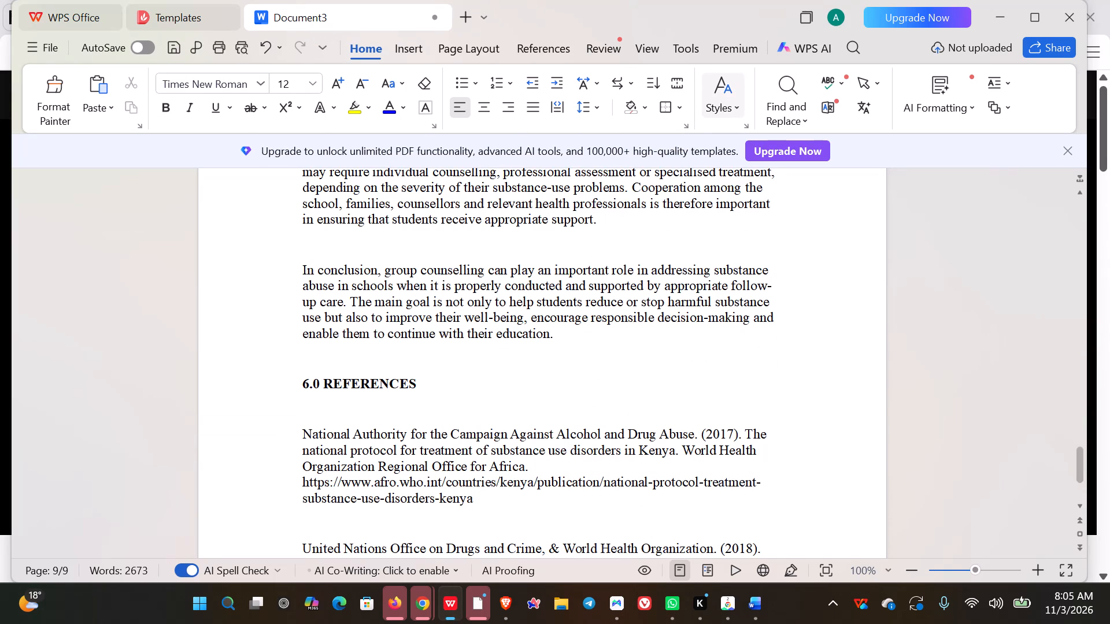
click(440, 386)
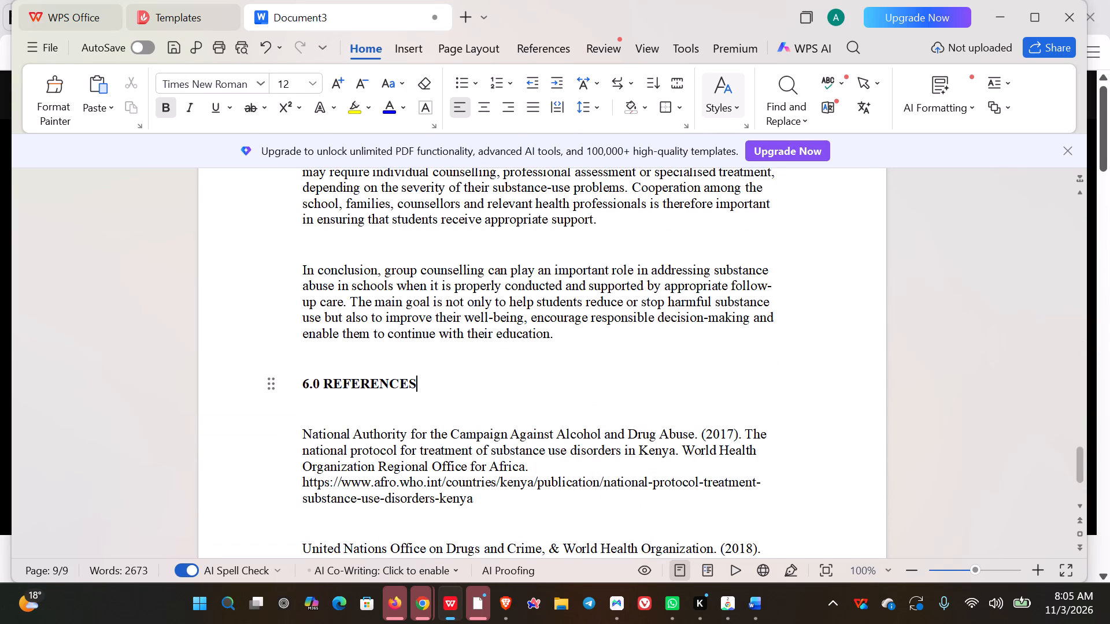
click(305, 383)
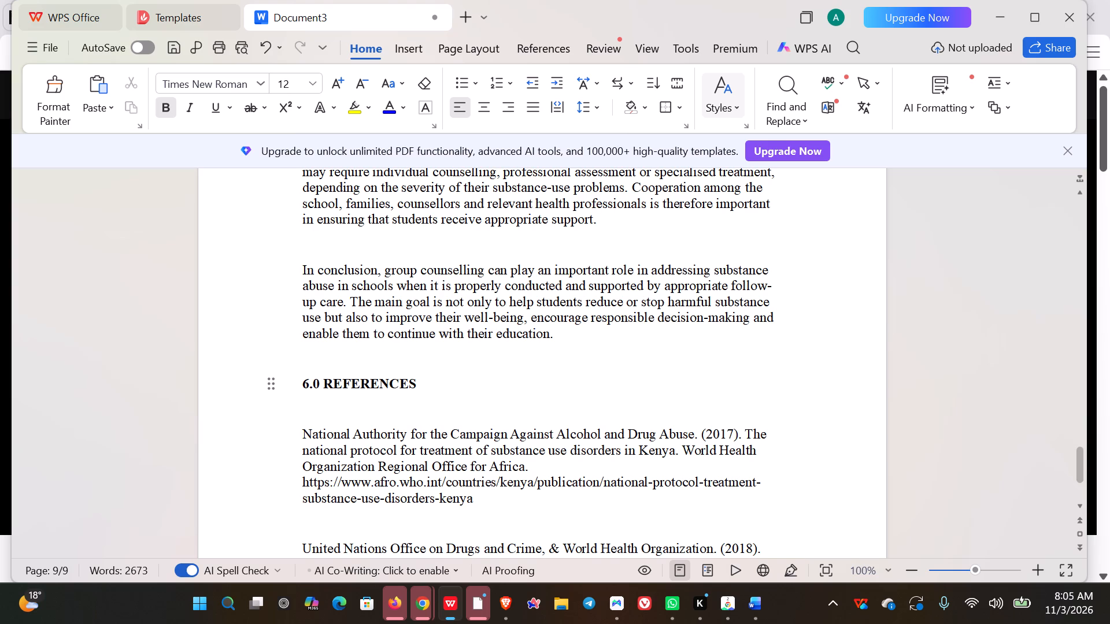
key(space)
key(space)
key(space)
key(space)
key(space)
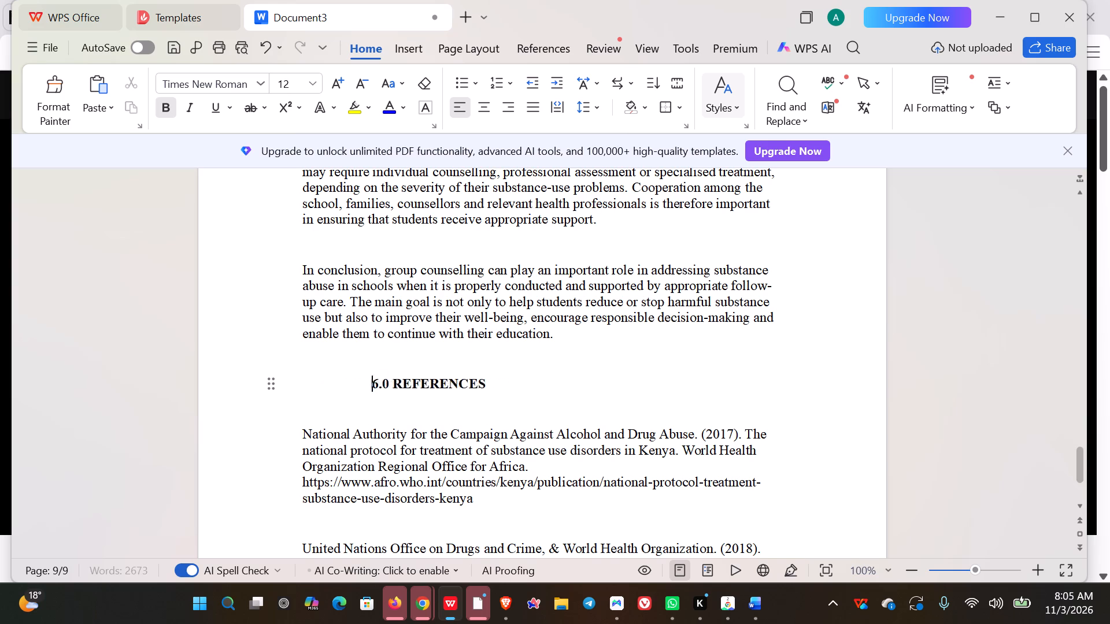
key(space)
key(space)
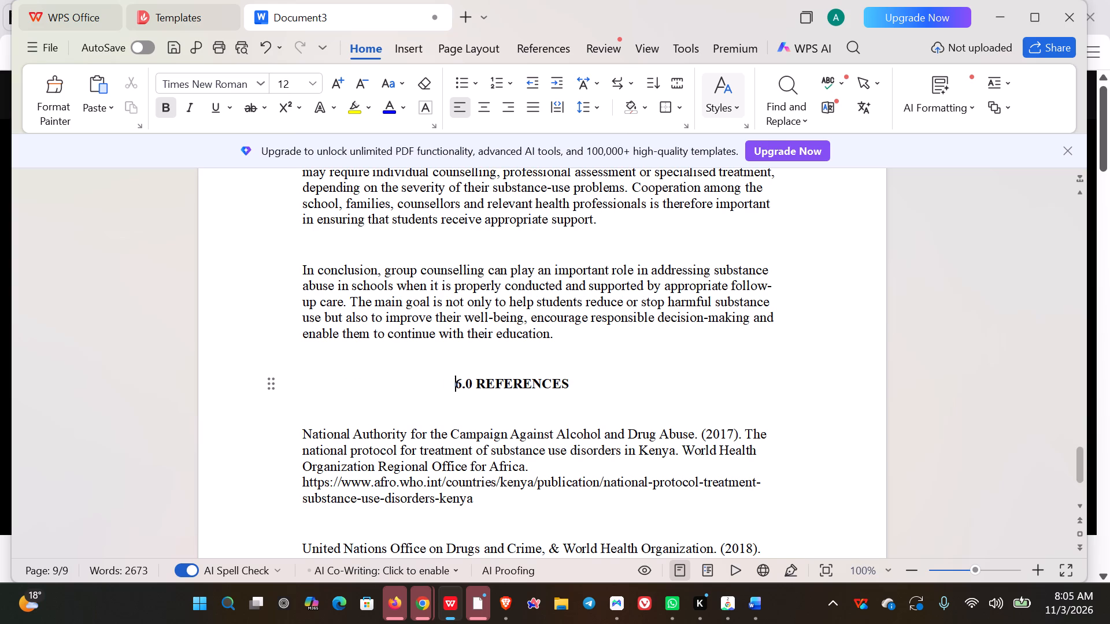
Retype the word in the references heading in title case so that it reads "6.0 References".
click(576, 382)
key(BackSpace)
key(BackSpace)
key(BackSpace)
key(BackSpace)
key(BackSpace)
key(BackSpace)
key(BackSpace)
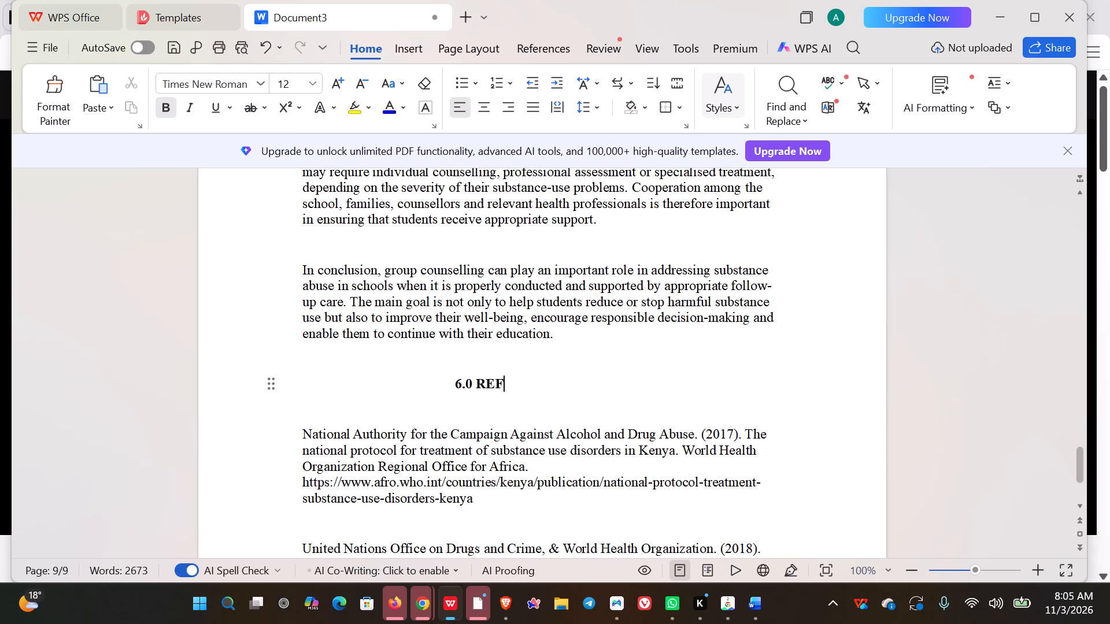
key(BackSpace)
key(BackSpace)
key(w)
key(BackSpace)
text(efen)
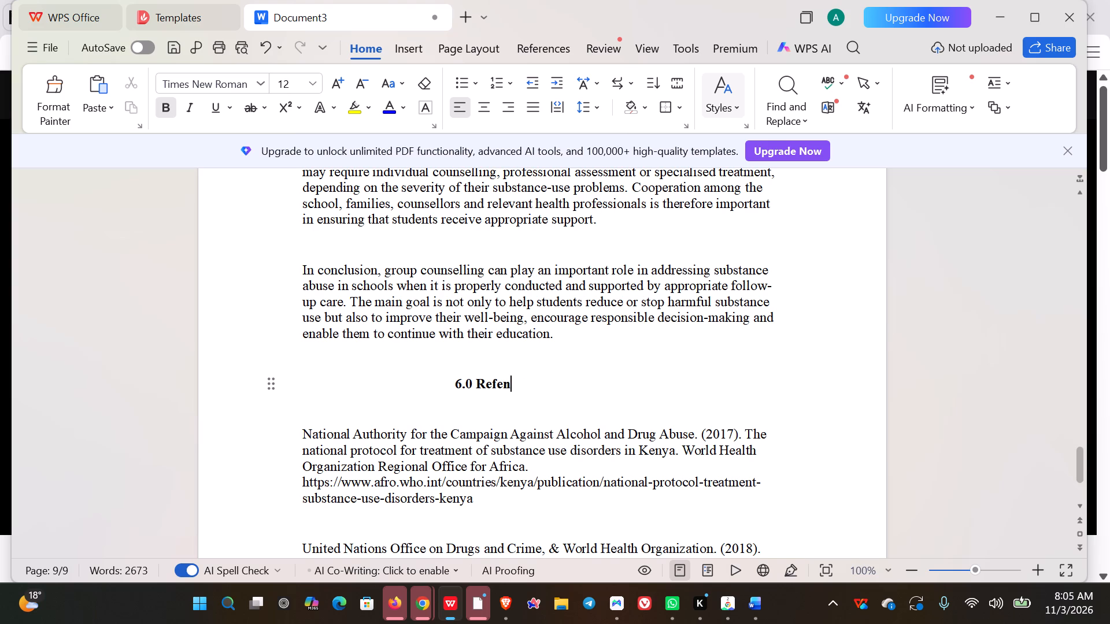
text(cces)
key(BackSpace)
key(BackSpace)
key(BackSpace)
key(BackSpace)
key(BackSpace)
text(rences)
In Brave, continue watching the video's Reference List chapter to about 9:06, examining the formatting of reference entries.
click(497, 612)
click(460, 434)
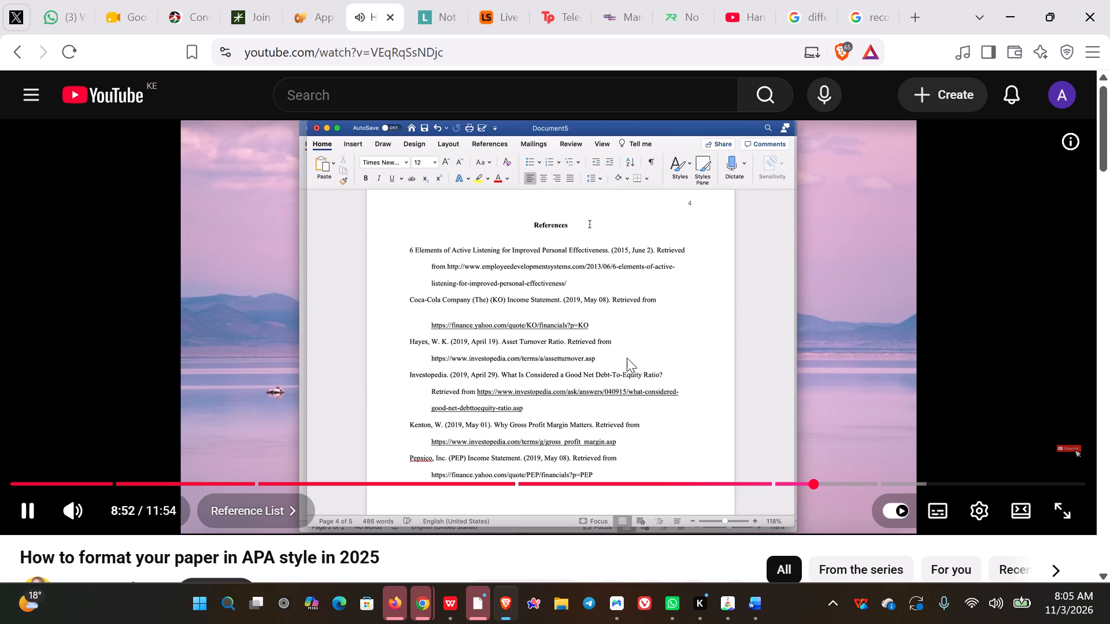
click(662, 317)
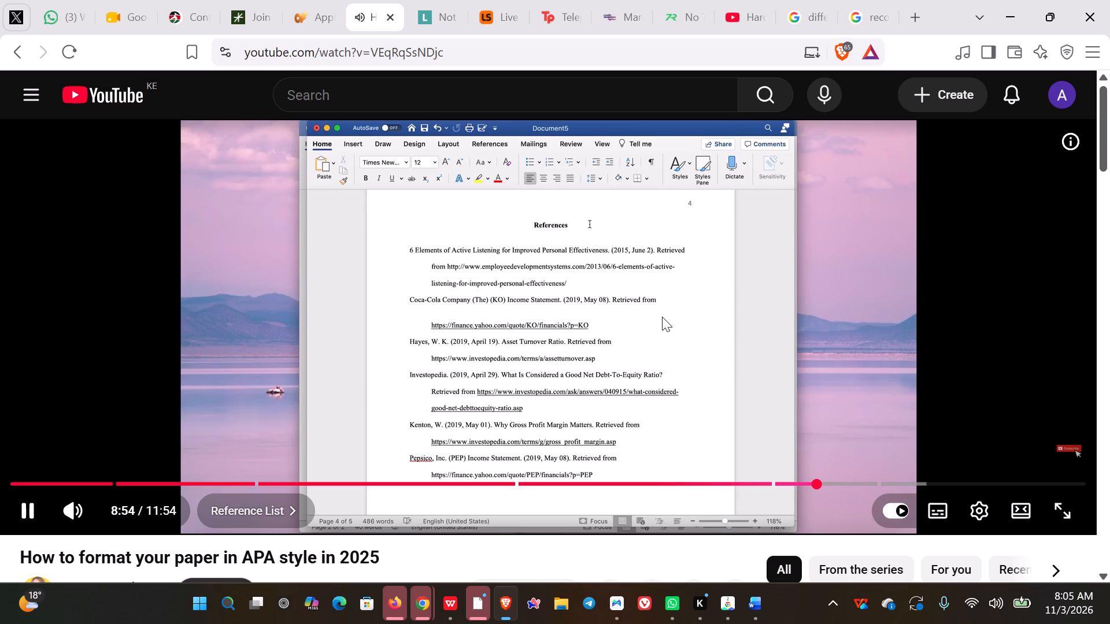
click(662, 317)
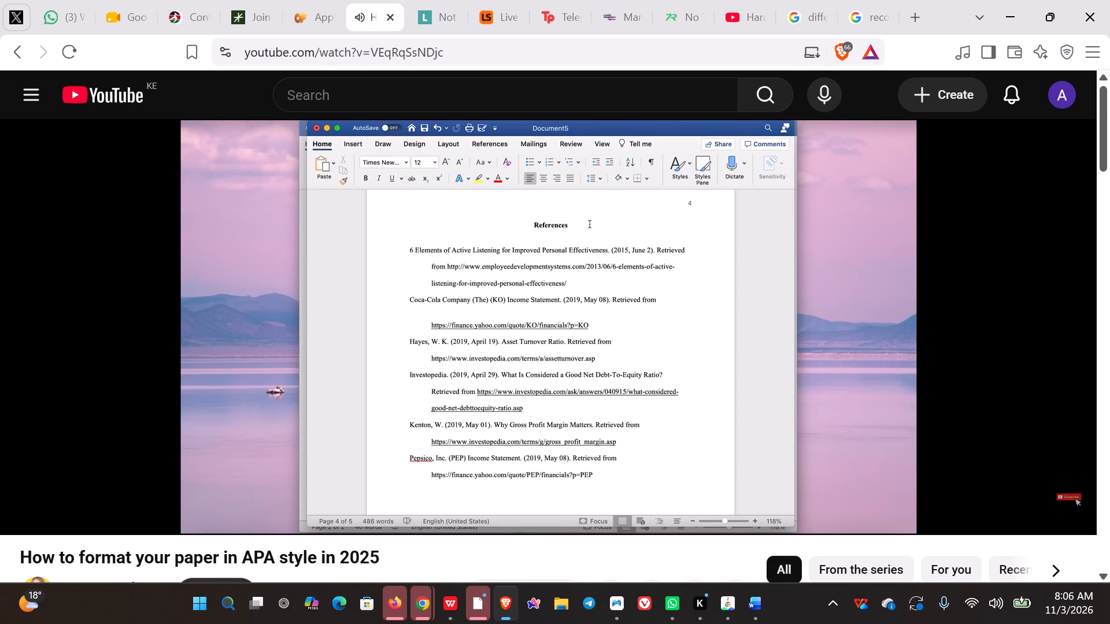
click(589, 303)
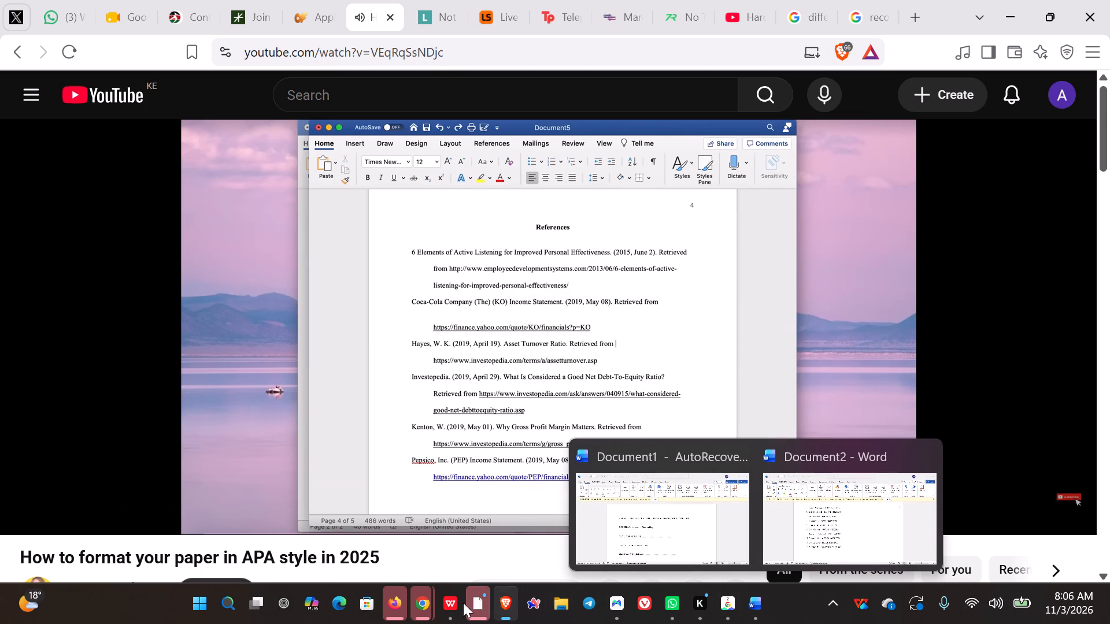
In WPS Office, review the entries under "6.0 References" for their layout and formatting.
click(456, 606)
scroll(453, 409, down, 1)
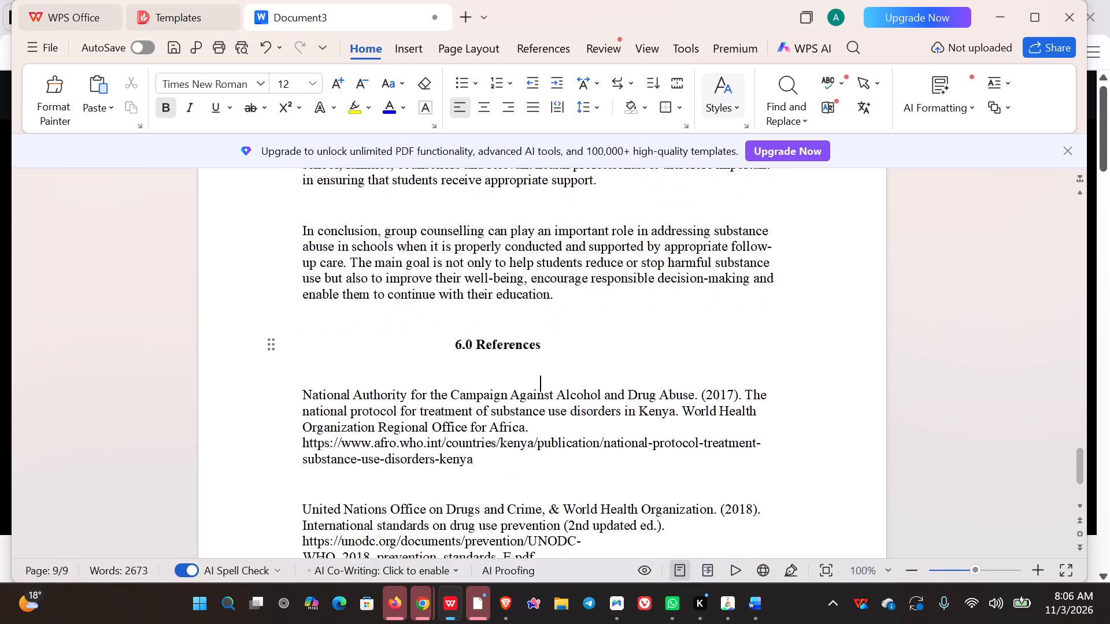
scroll(453, 409, down, 1)
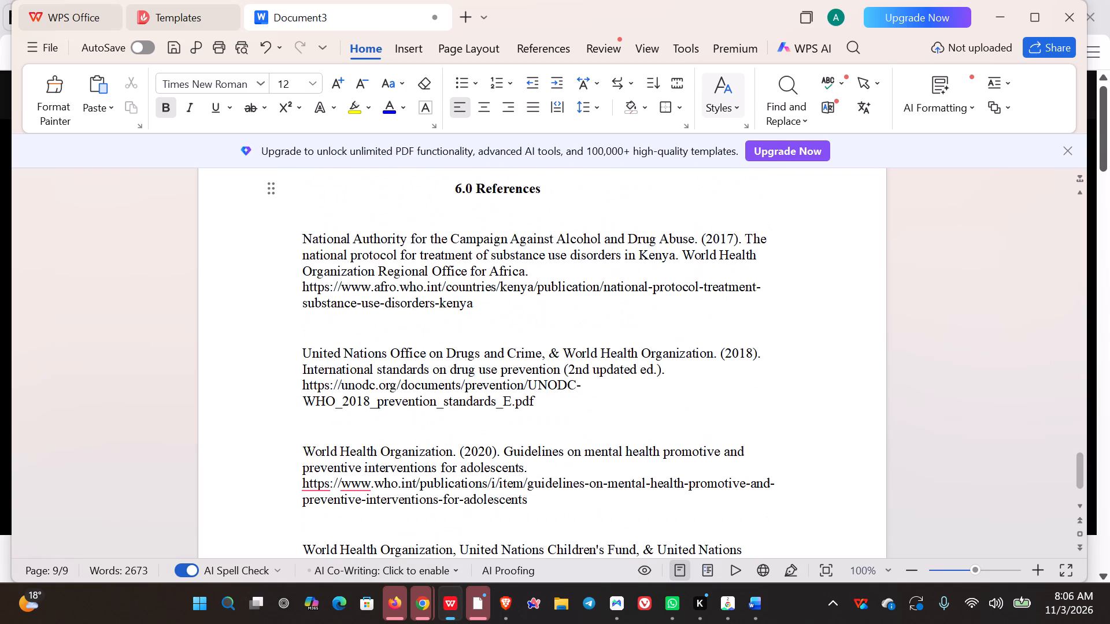
scroll(324, 385, down, 1)
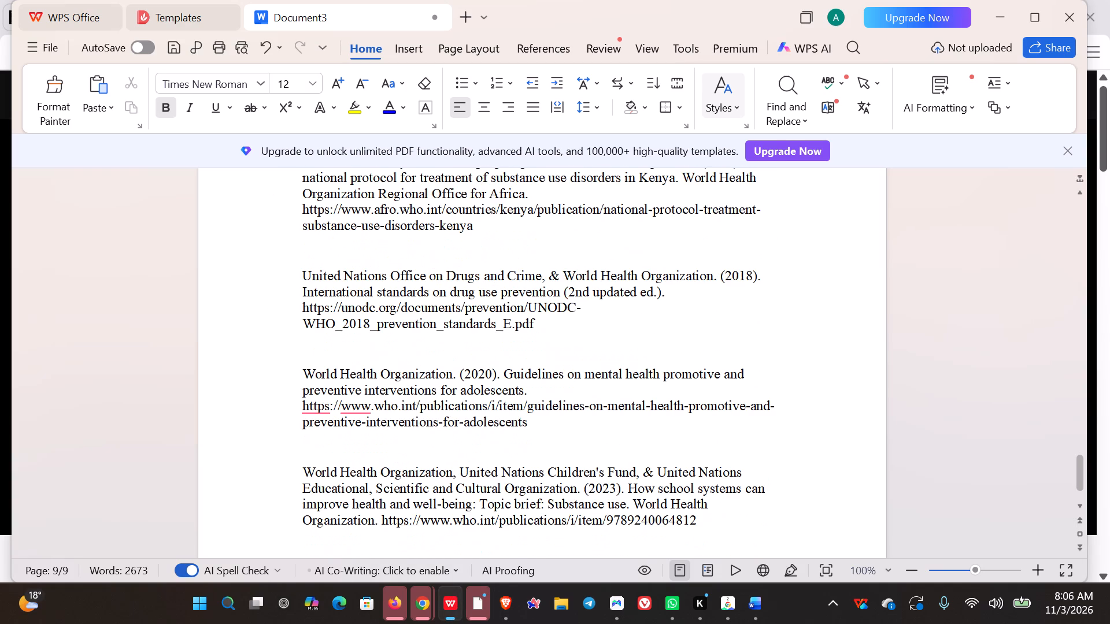
scroll(324, 385, down, 4)
scroll(324, 385, up, 2)
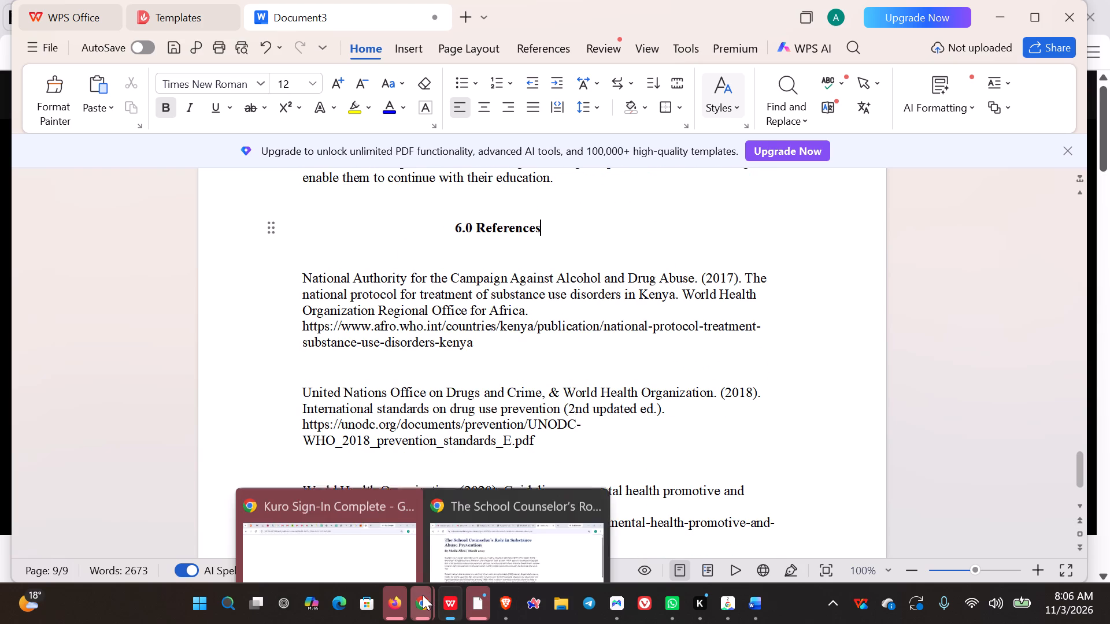
In Google Chrome, read through the article "The School Counselor's Role in Substance Abuse Prevention", including its list of support methods.
click(481, 554)
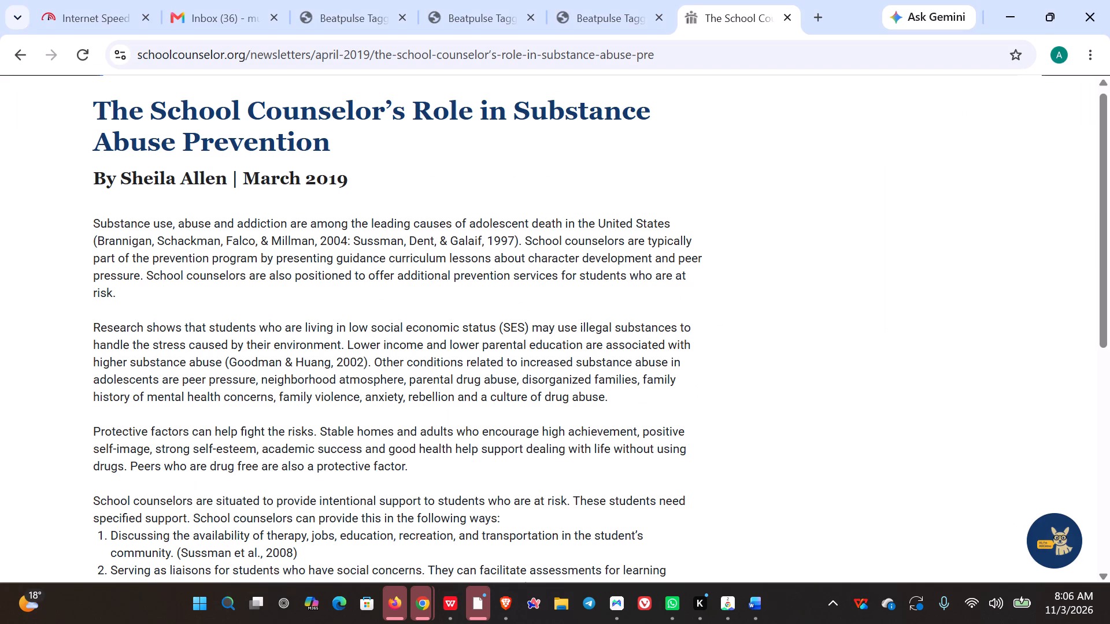
scroll(350, 349, down, 6)
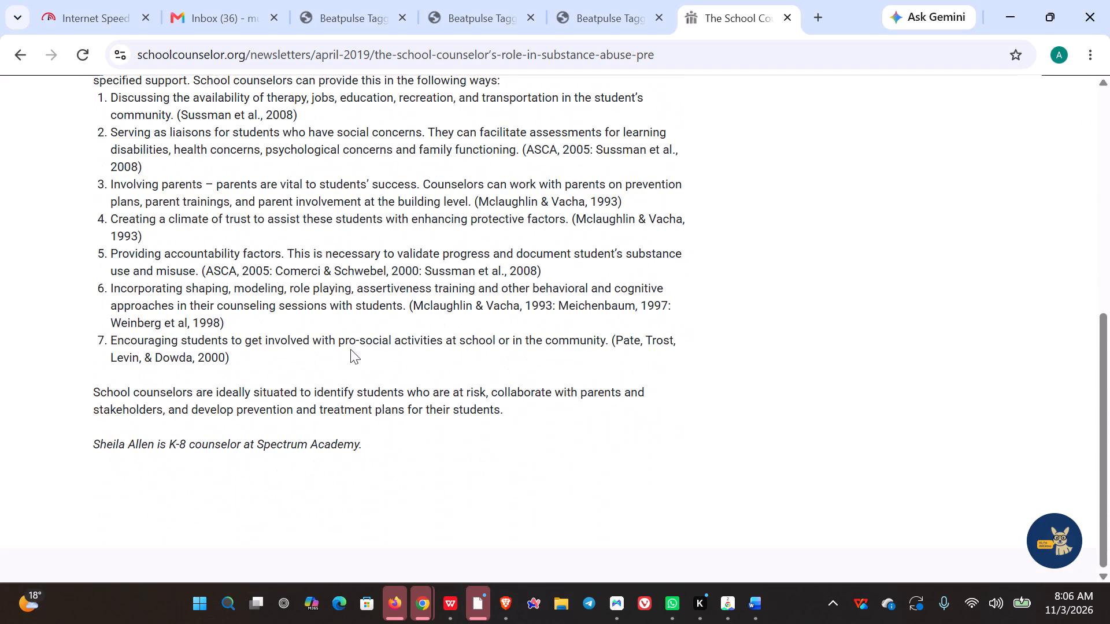
scroll(350, 349, down, 1)
scroll(350, 349, up, 2)
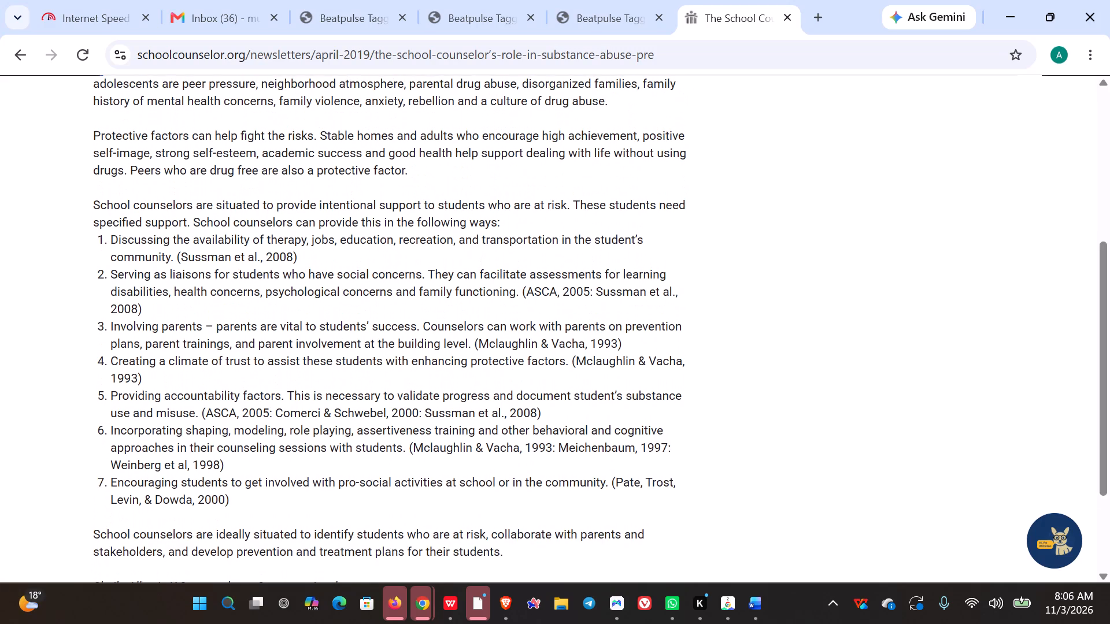
scroll(350, 349, down, 1)
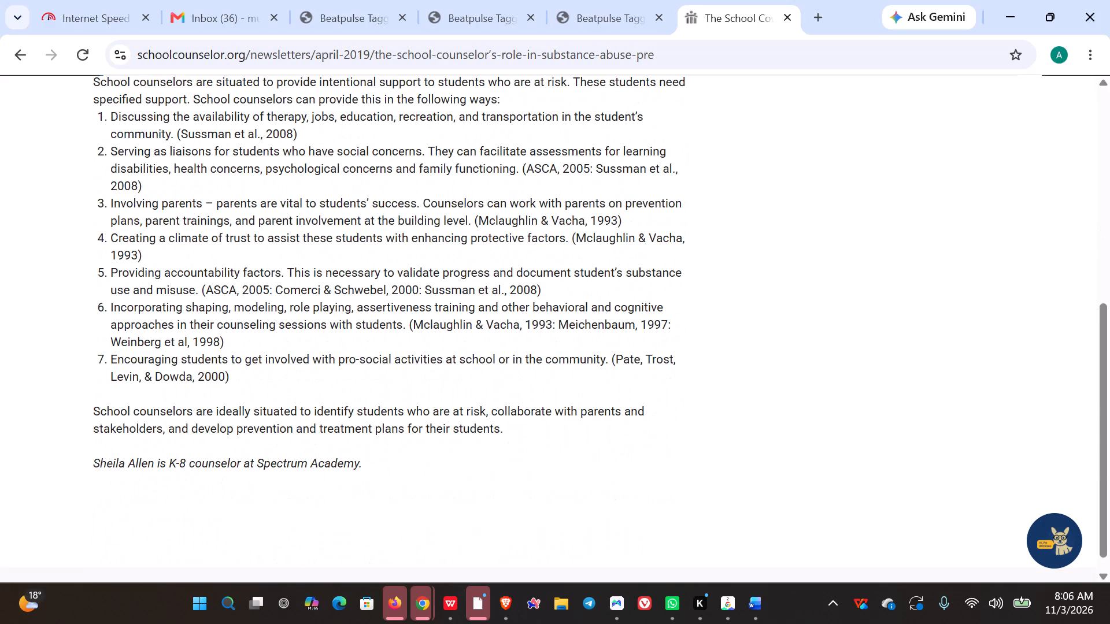
scroll(350, 349, up, 2)
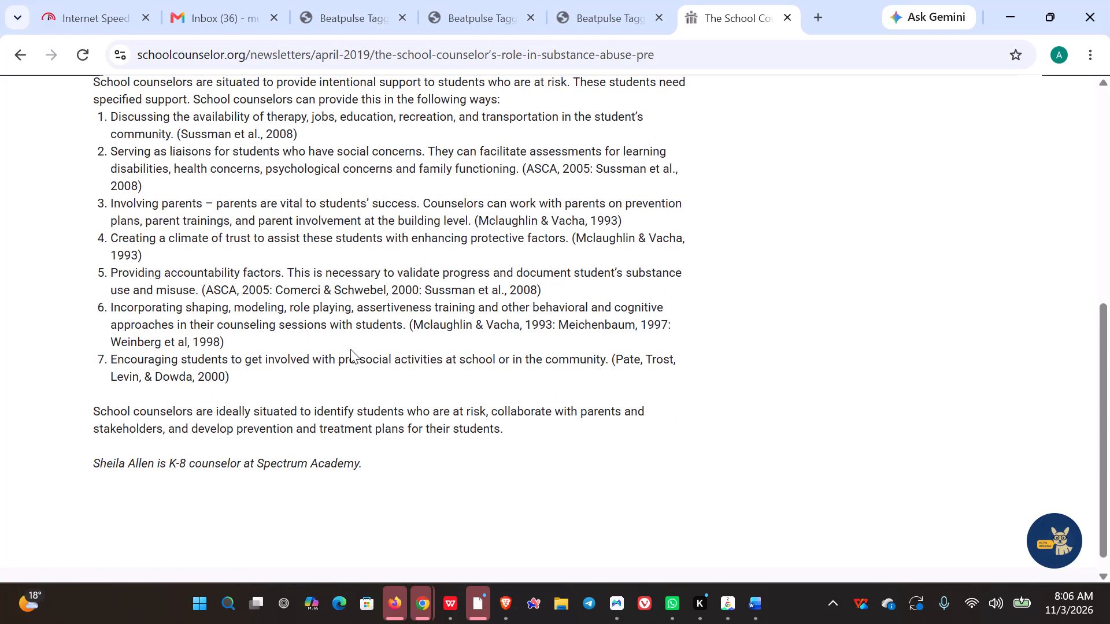
scroll(350, 349, up, 3)
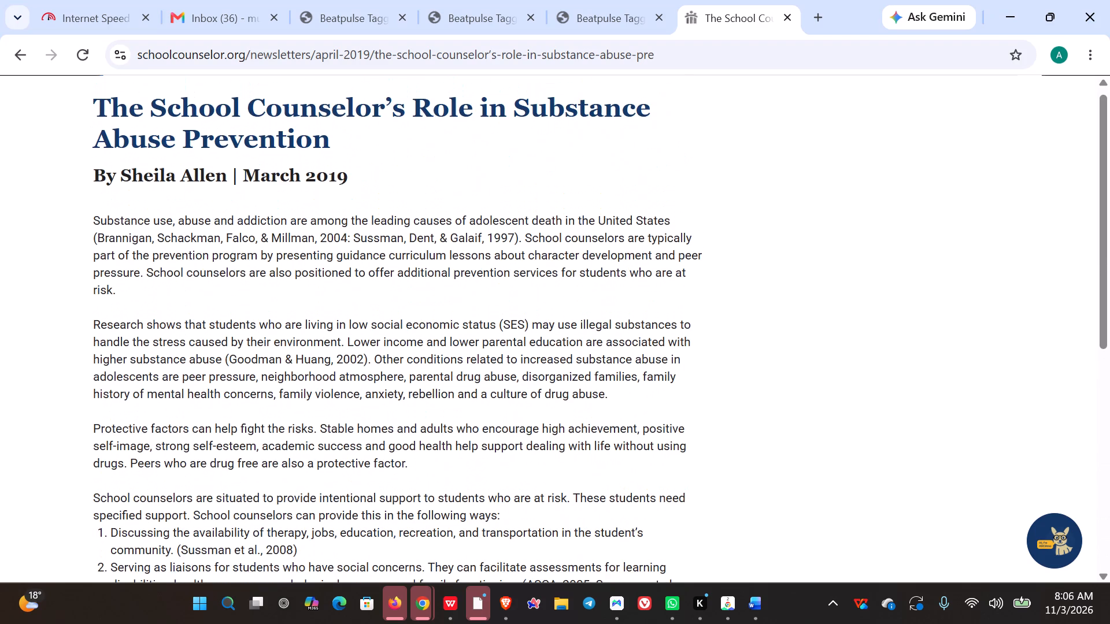
scroll(350, 349, up, 2)
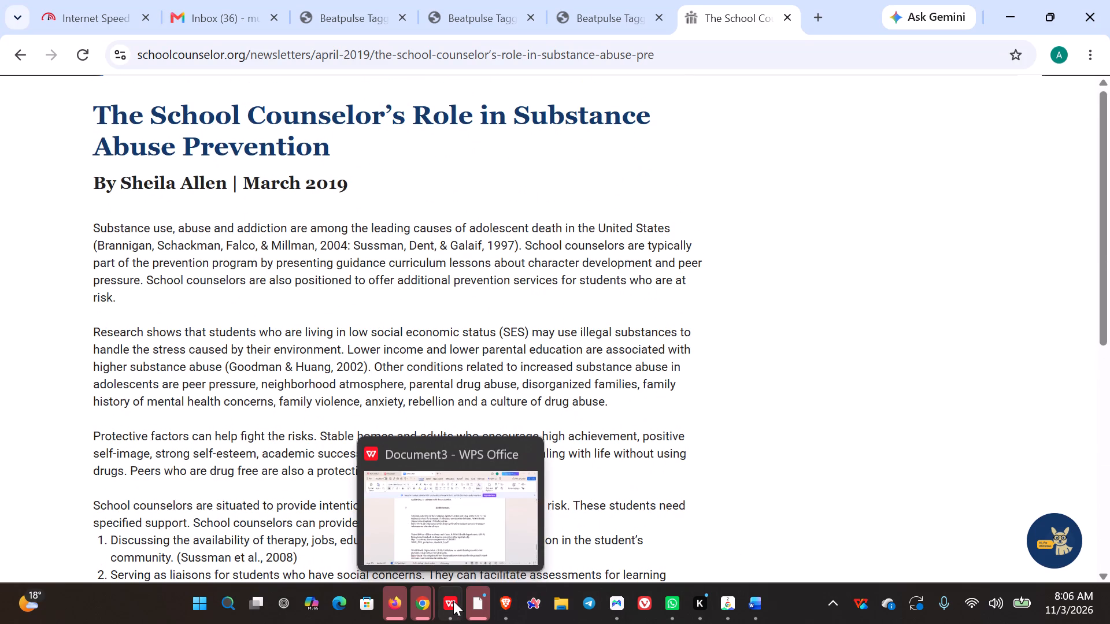
Copy the author's note from the end of the school counselor article and paste it below the last numbered entry in Word's Document2.
click(474, 539)
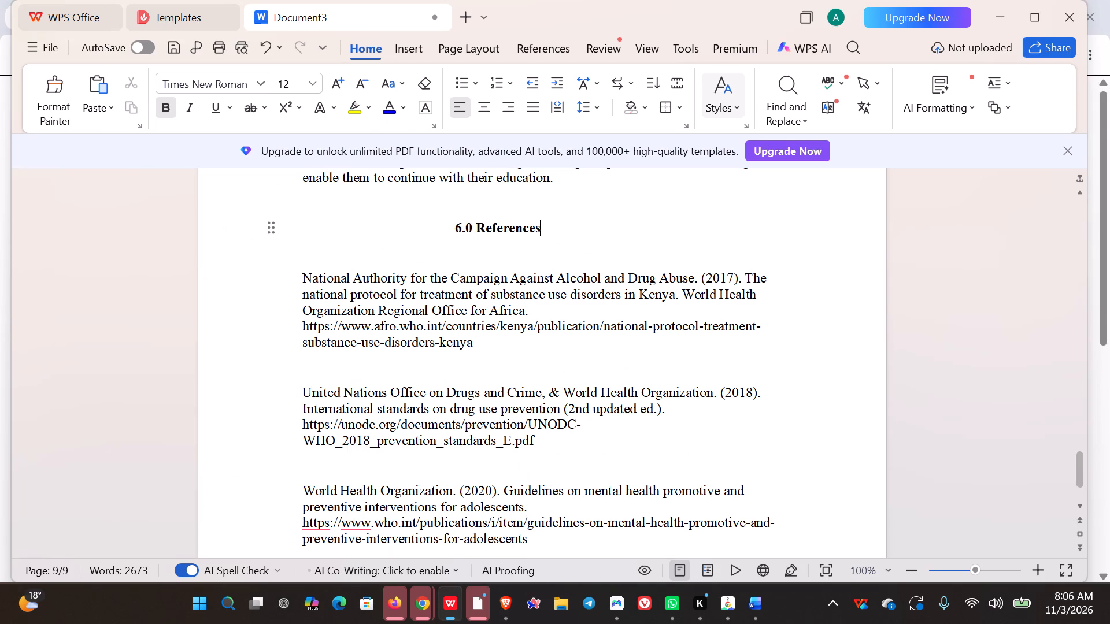
click(473, 549)
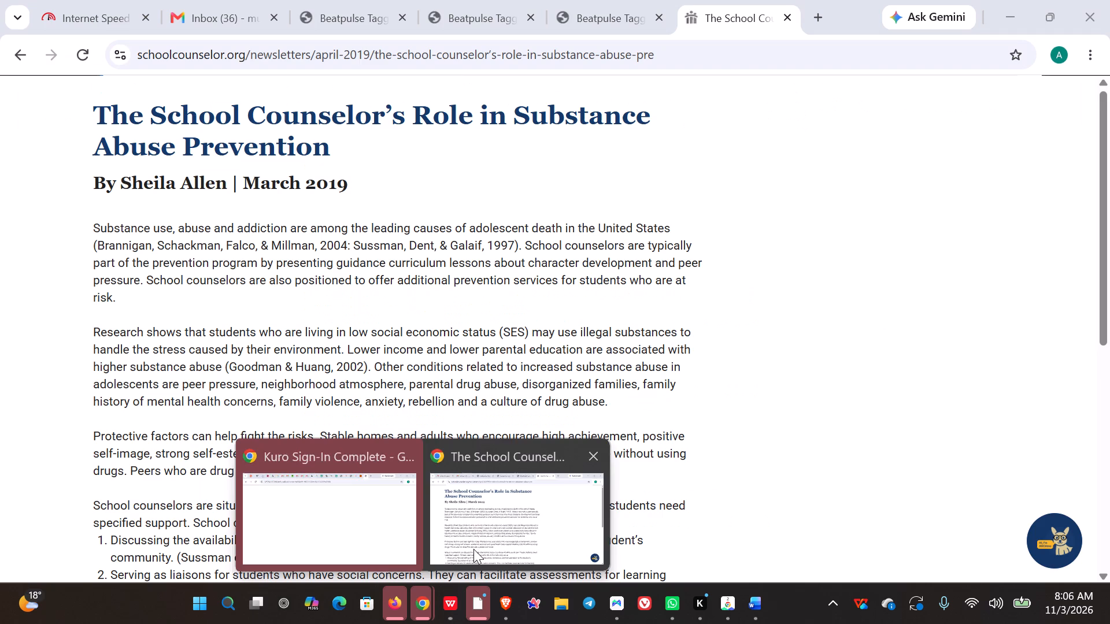
scroll(356, 415, down, 1)
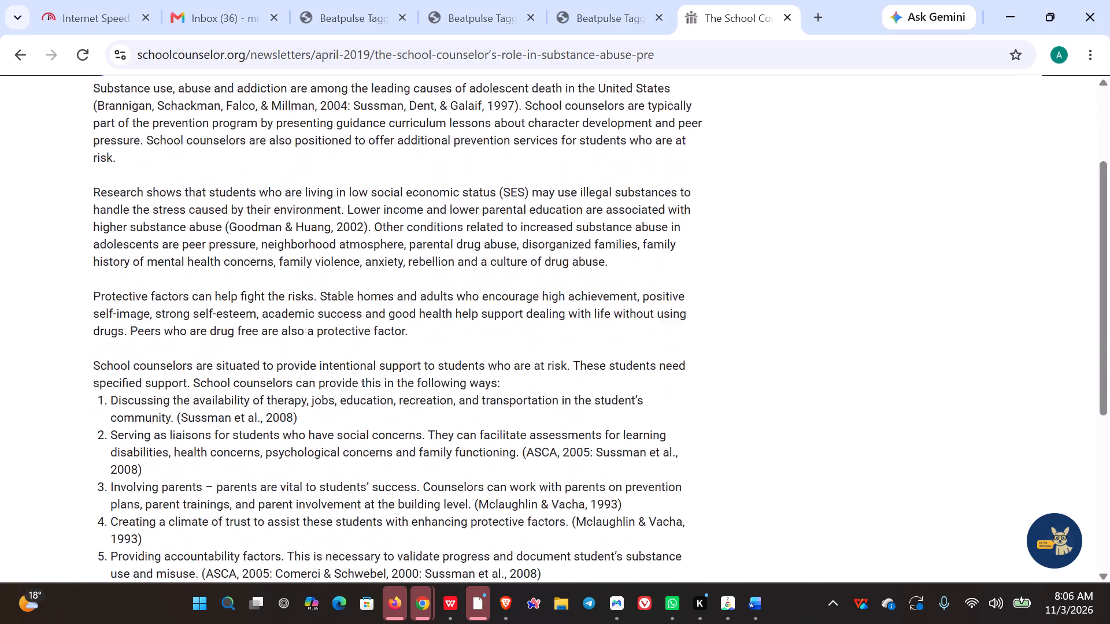
scroll(356, 415, down, 2)
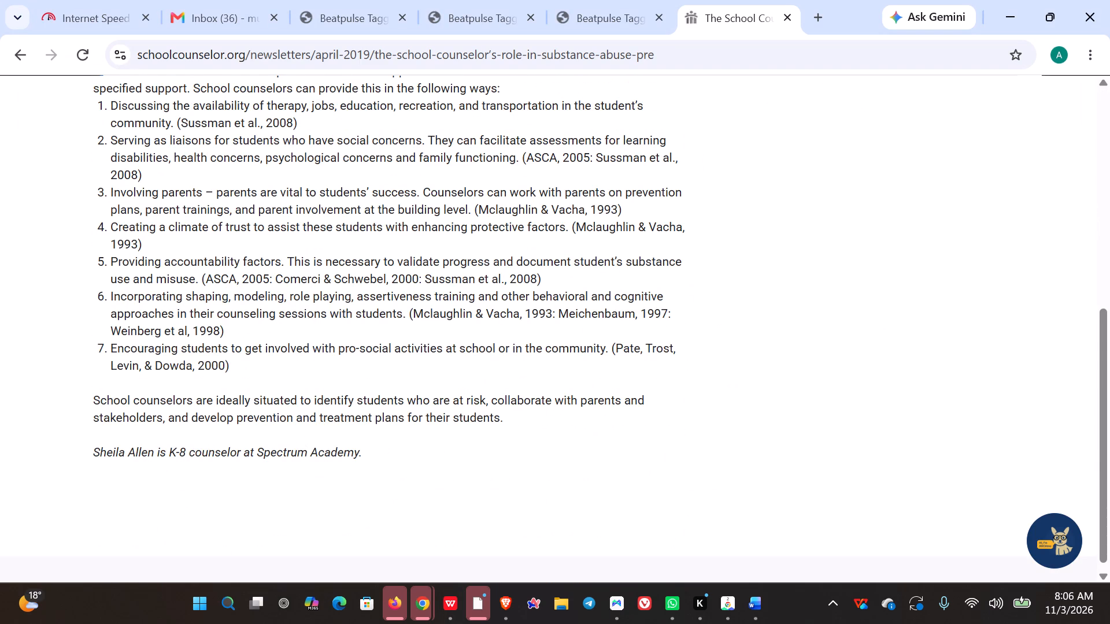
drag(94, 449, 366, 446)
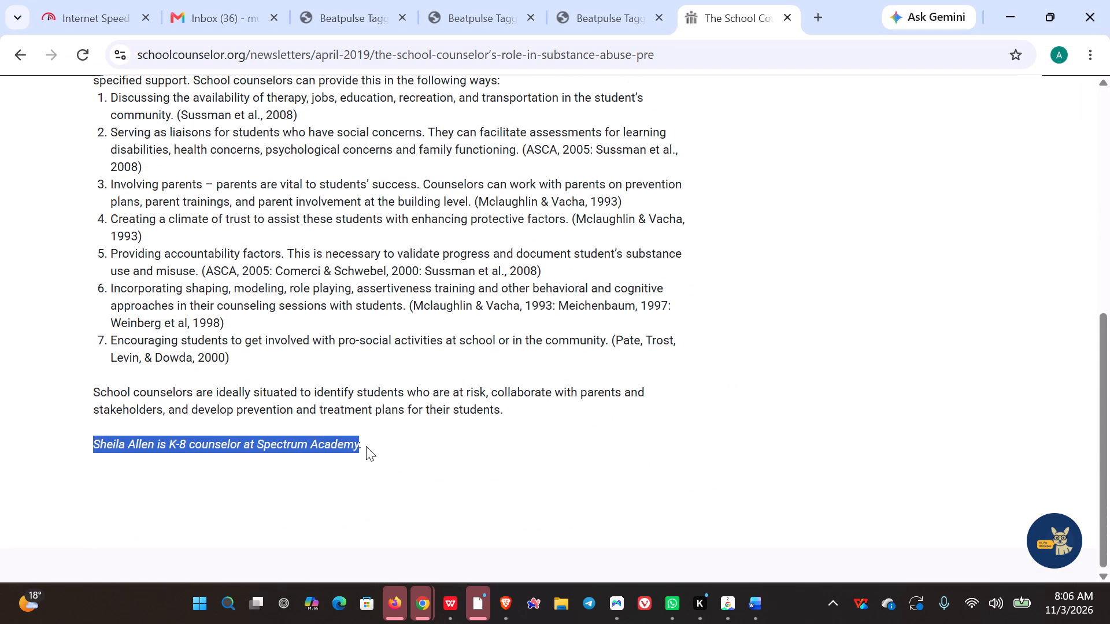
key(ctrl+c)
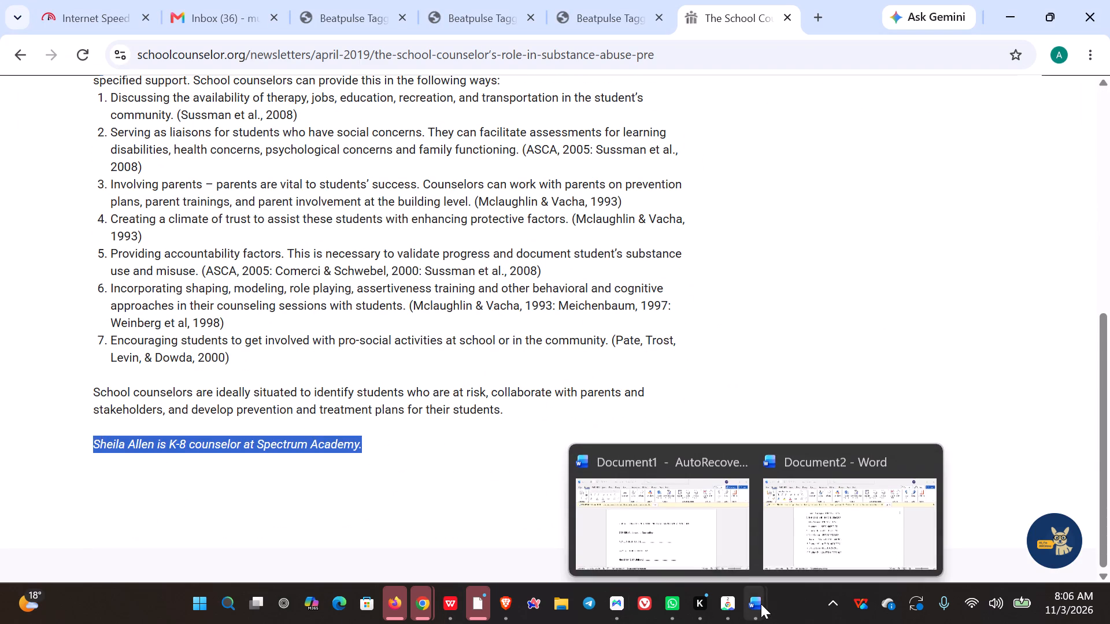
click(797, 533)
click(490, 495)
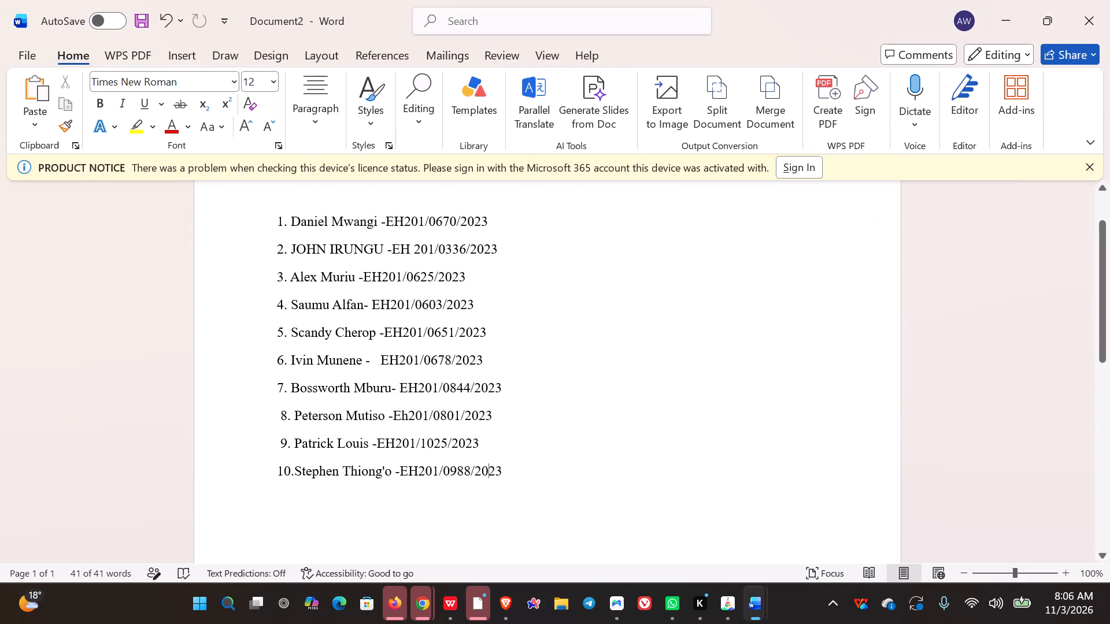
click(434, 507)
click(523, 478)
key(shift+Return)
key(shift+Return)
key(ctrl+v)
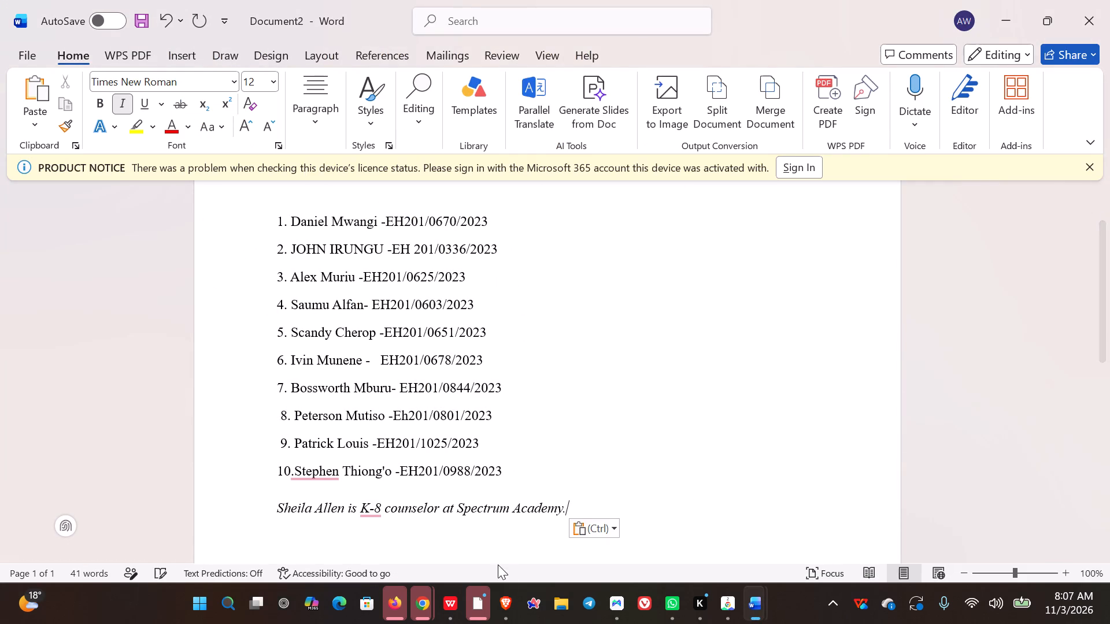
In WPS Office, paste the copied author's note into the blank line after the first entry under "6.0 References".
click(449, 602)
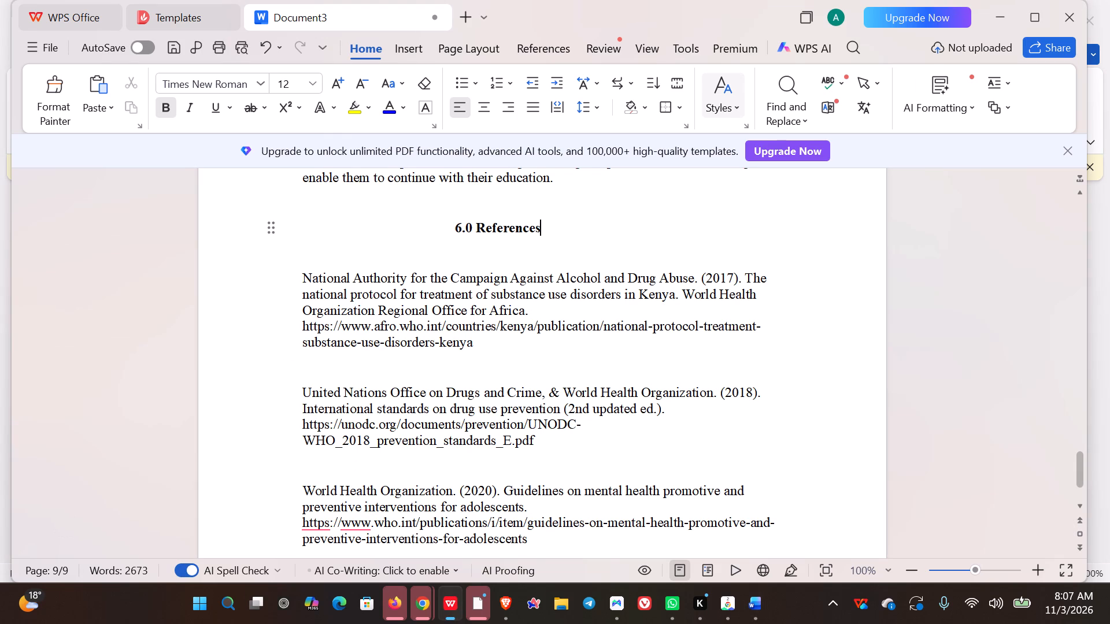
click(489, 360)
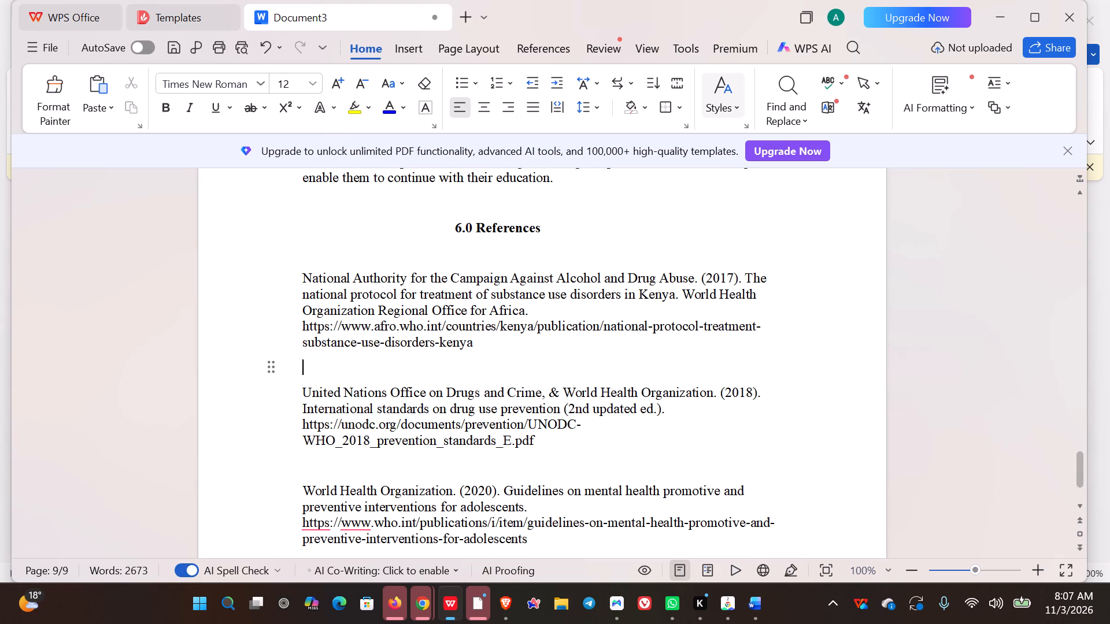
key(ctrl+v)
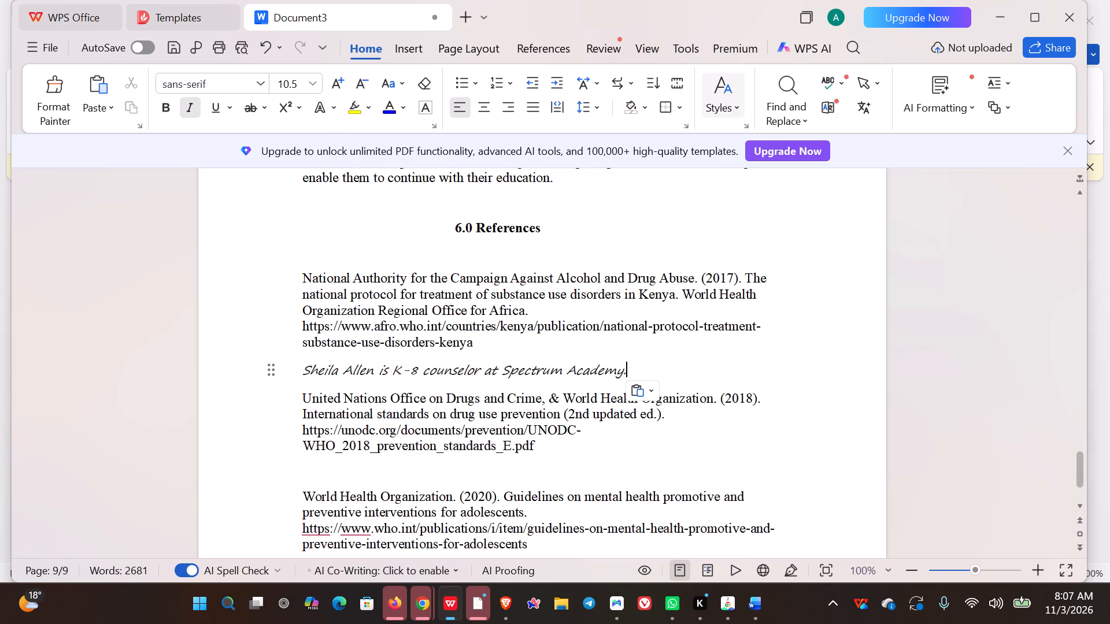
Format the pasted author's note as Times New Roman, size 12, without italics.
triple_click(489, 373)
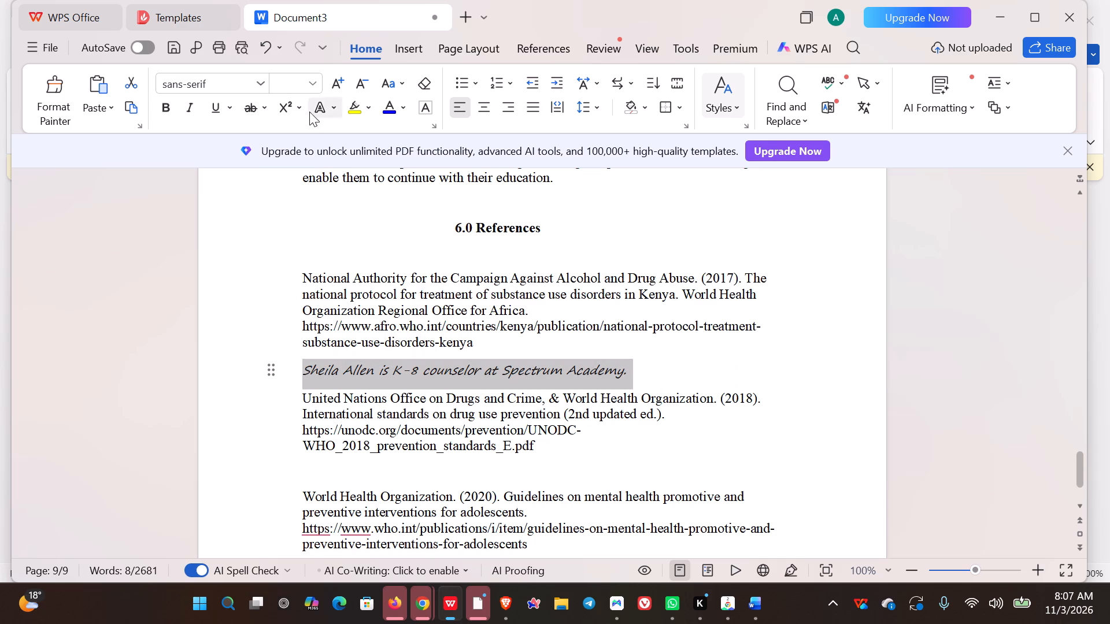
click(263, 84)
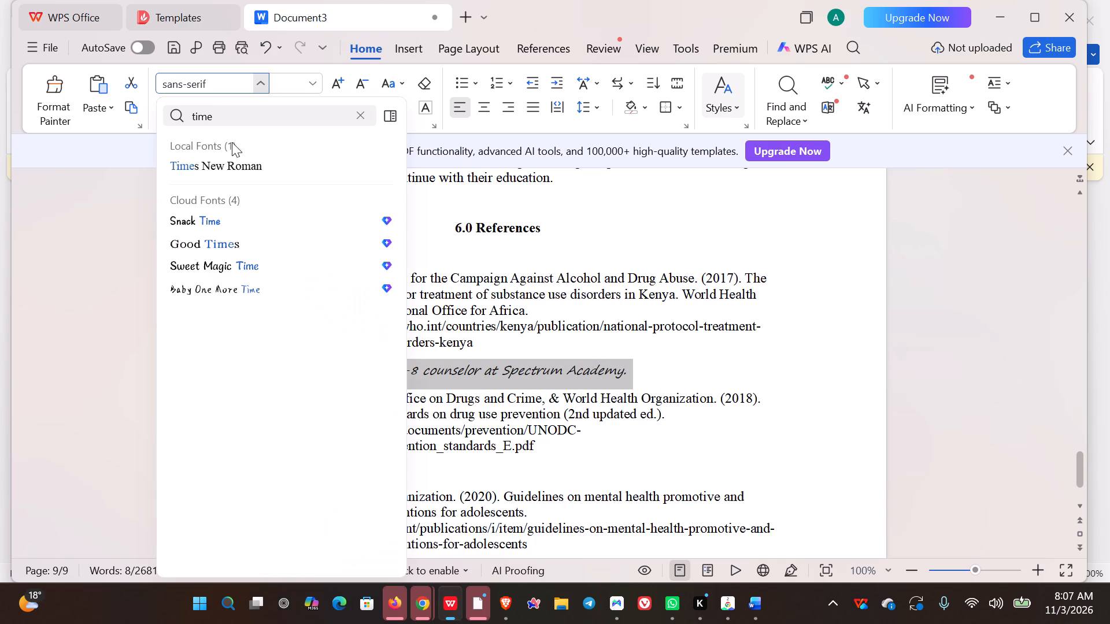
click(228, 169)
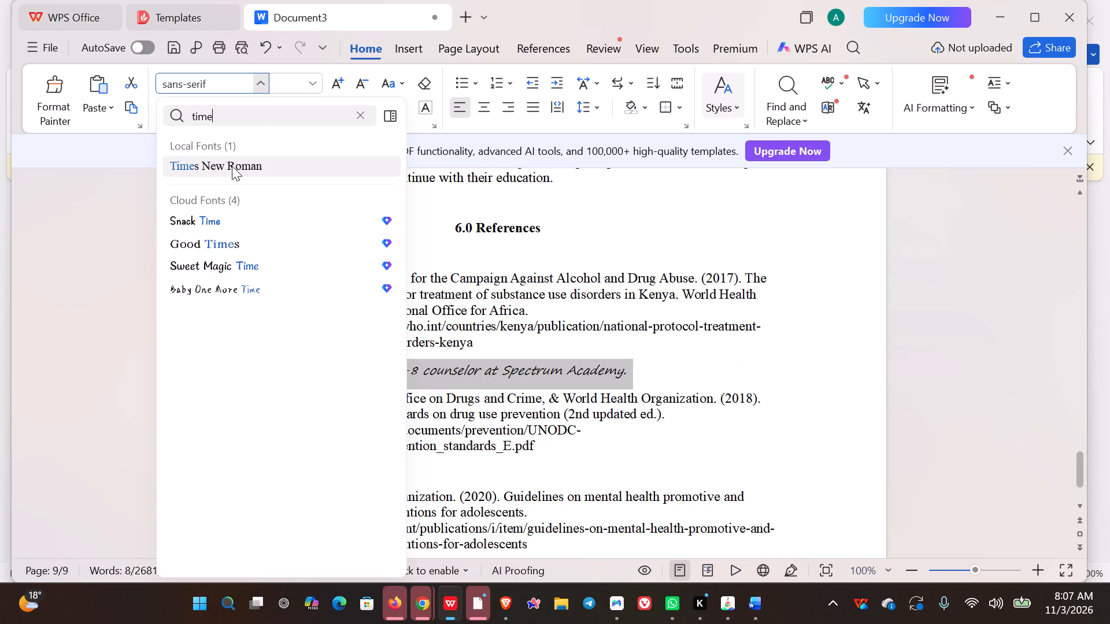
click(231, 166)
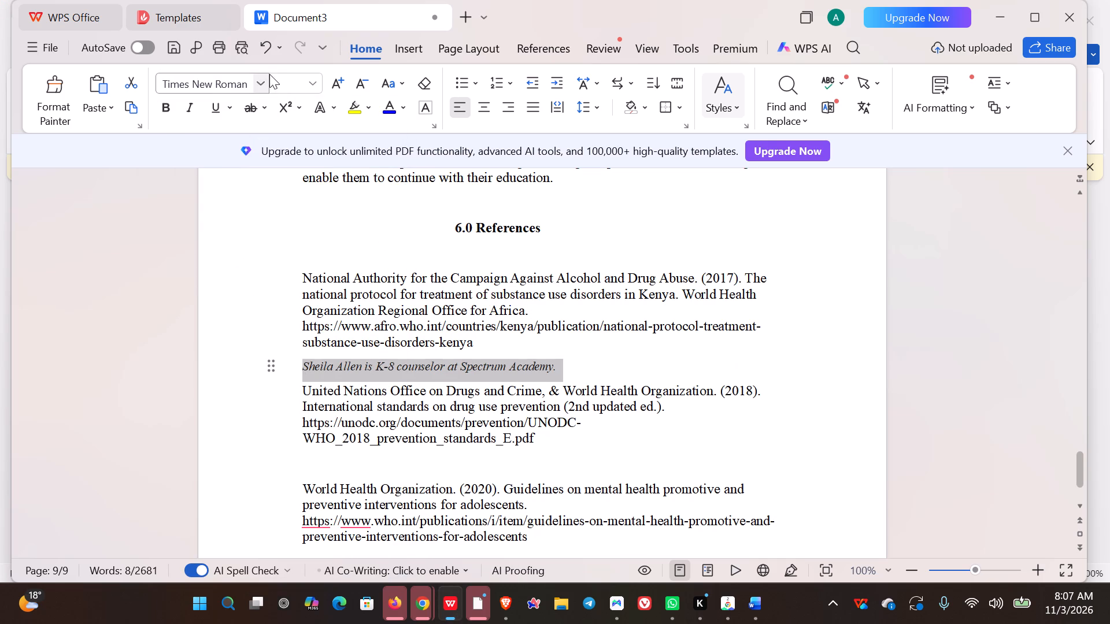
click(190, 110)
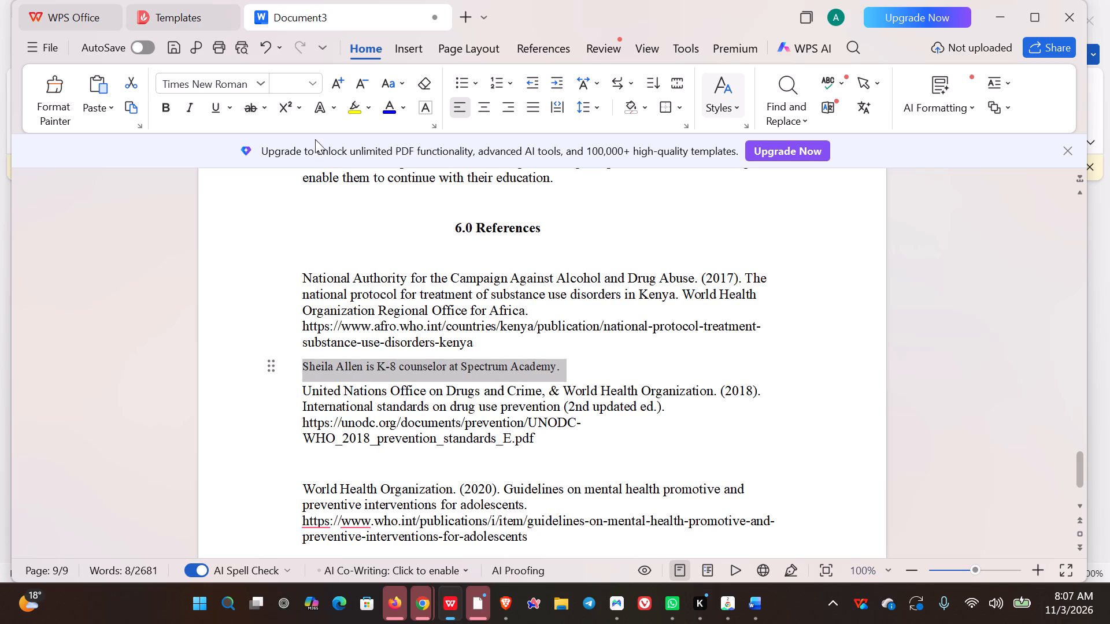
click(312, 84)
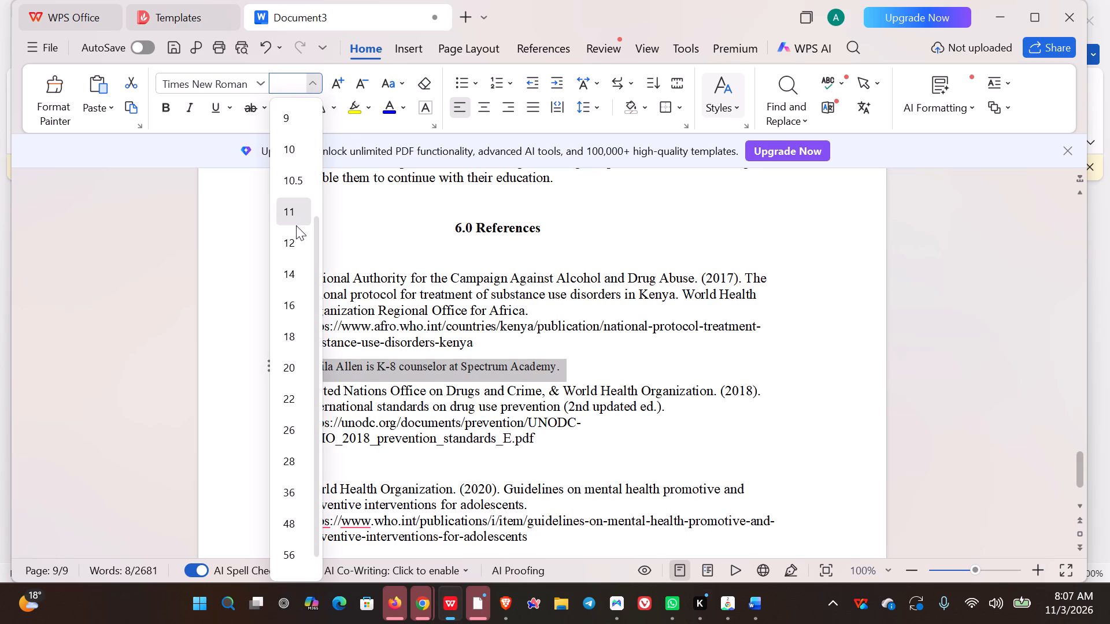
click(296, 237)
click(369, 293)
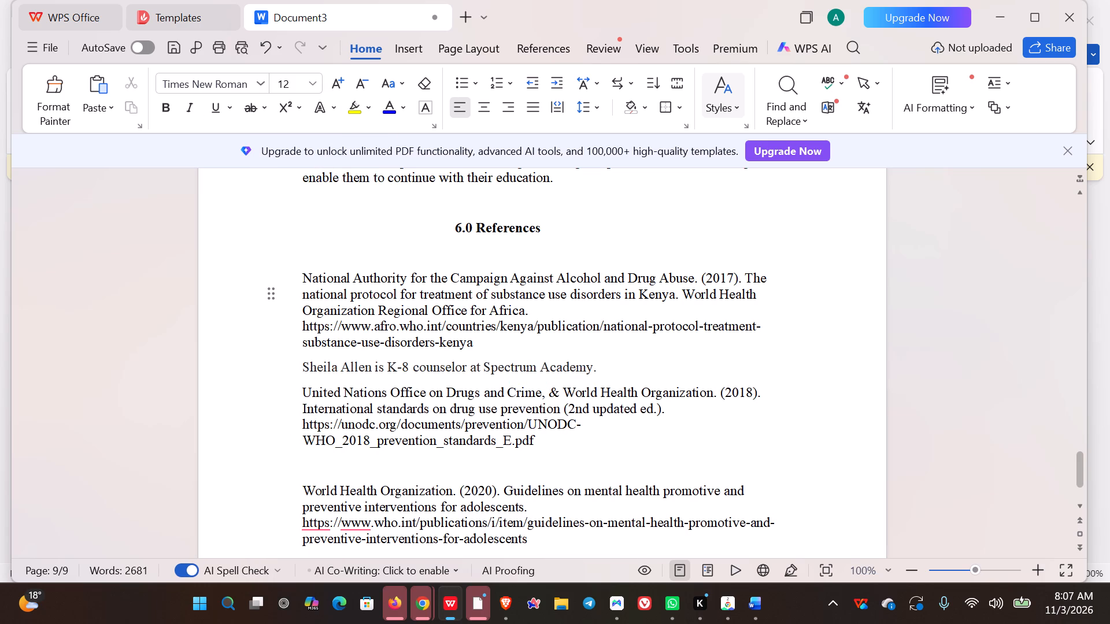
Review the source article in Google Chrome and the sample reference entries in Brave's APA video for completing the new reference.
click(475, 353)
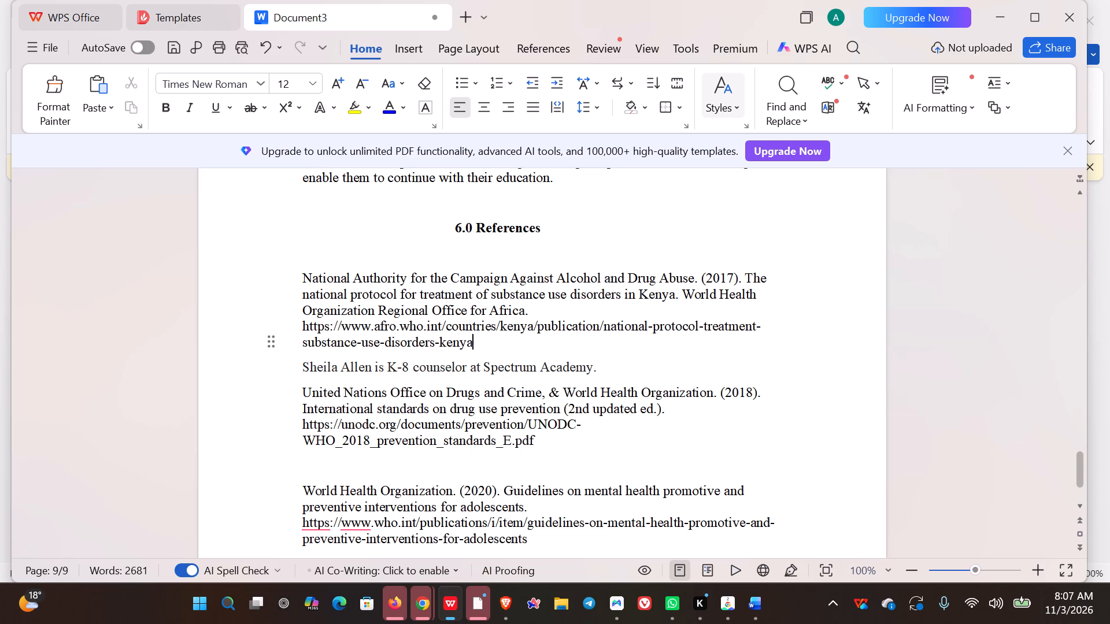
click(608, 369)
key(space)
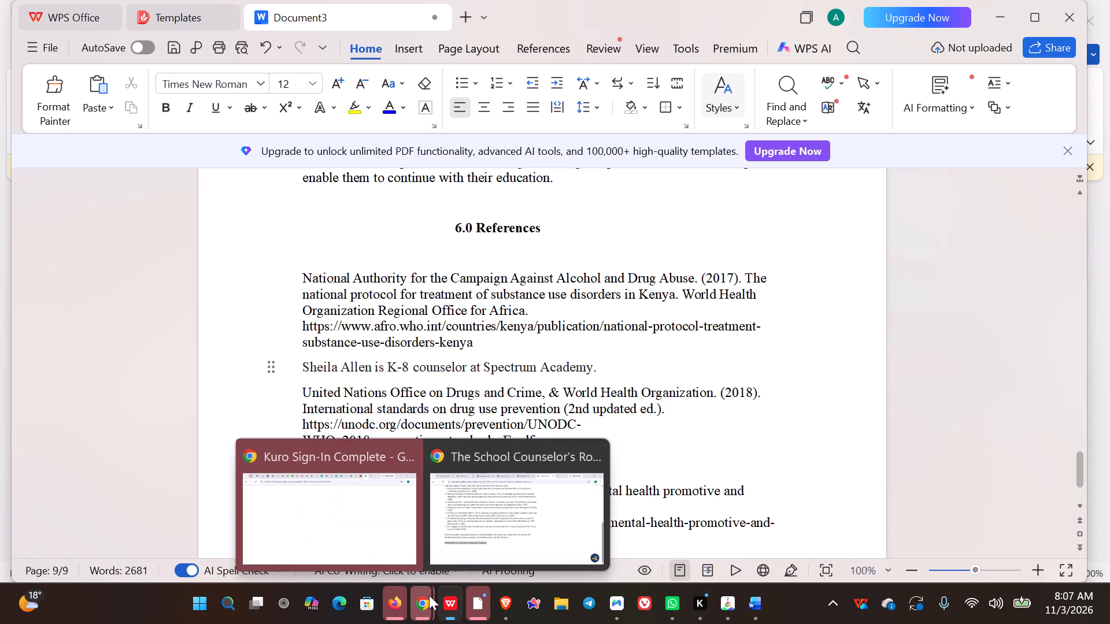
click(469, 526)
scroll(419, 414, up, 2)
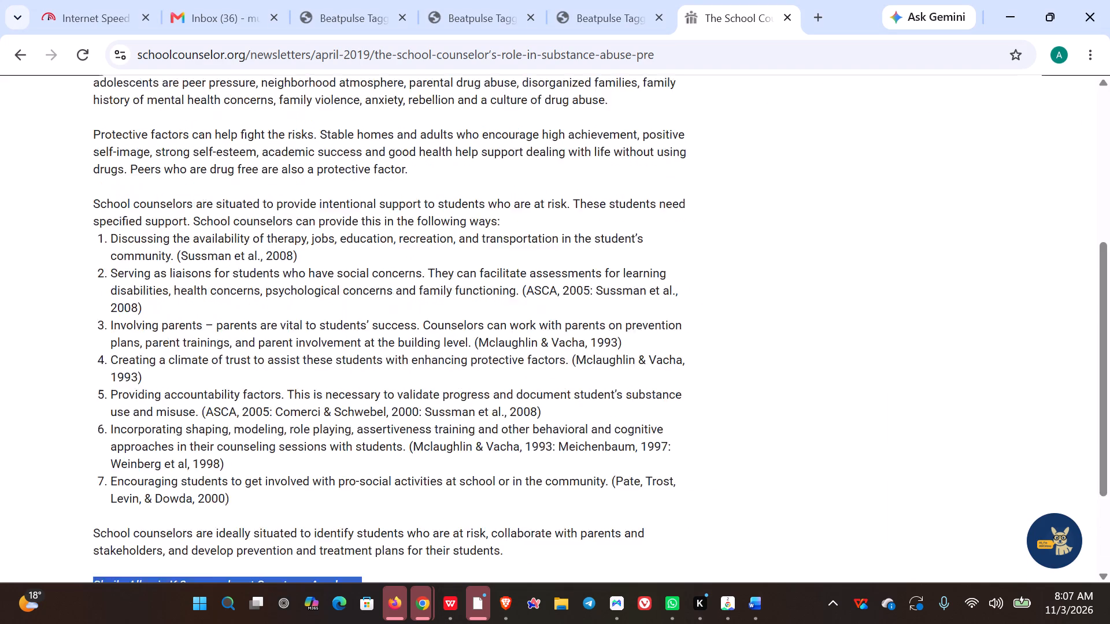
scroll(419, 414, up, 5)
scroll(419, 414, down, 3)
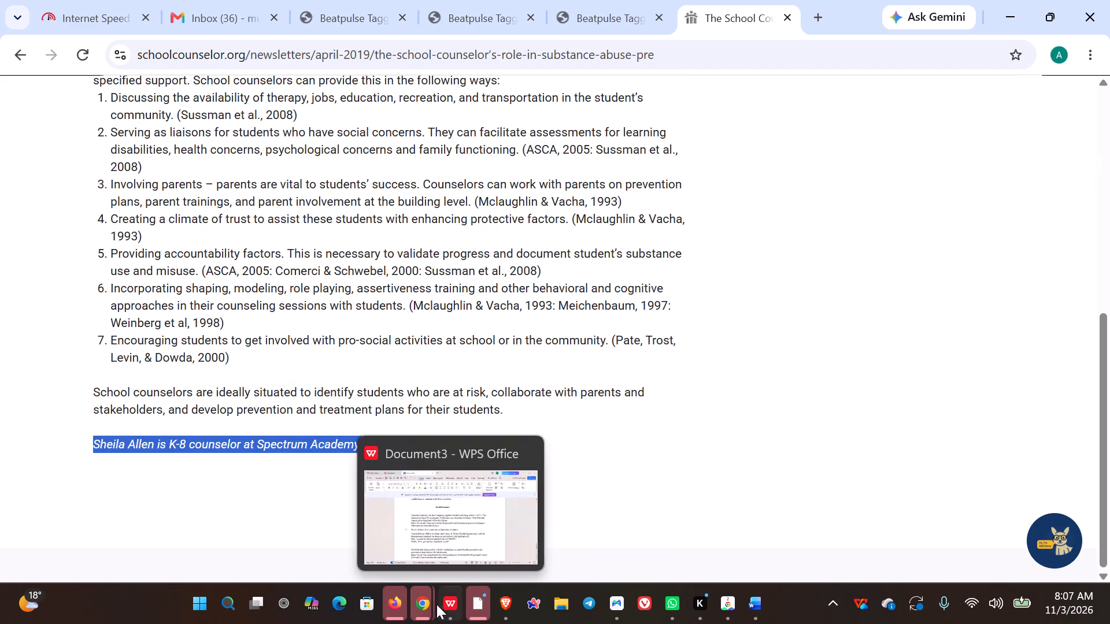
click(462, 549)
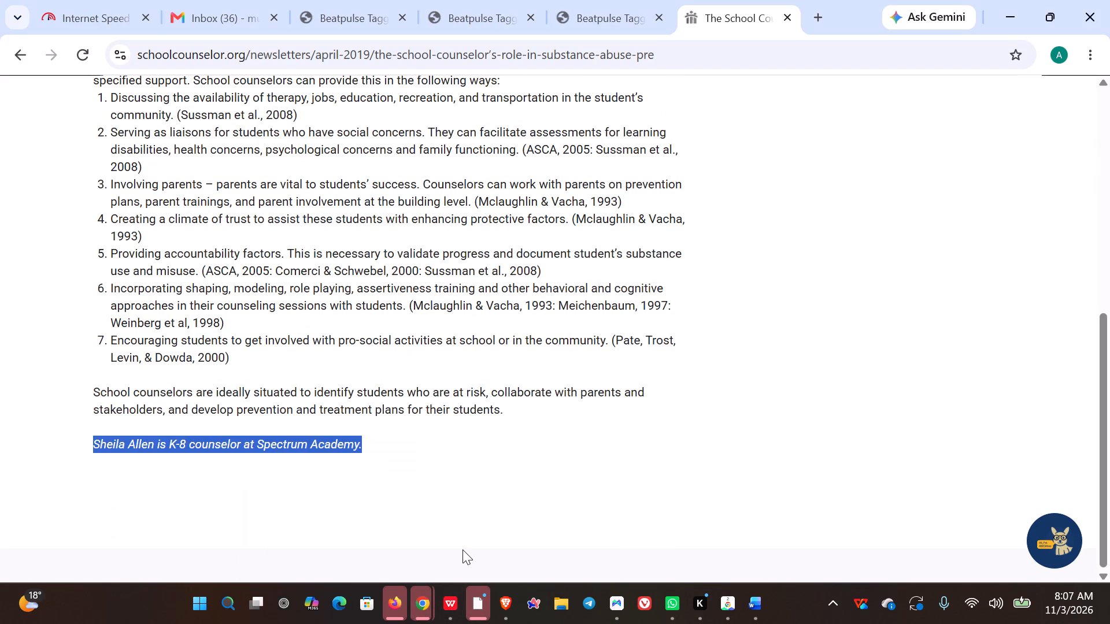
click(501, 607)
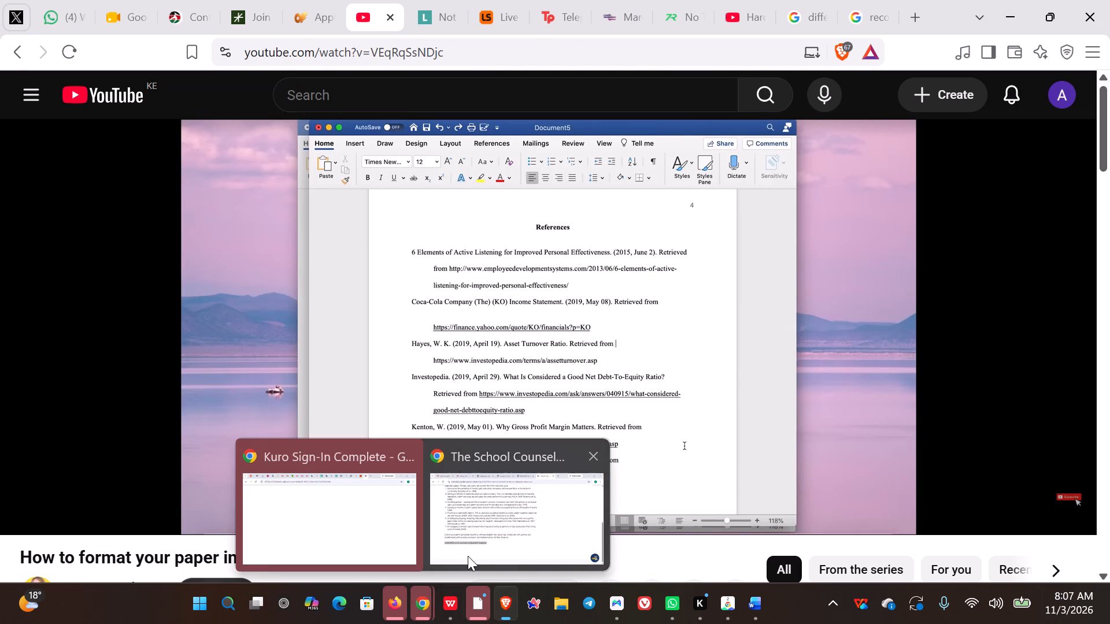
click(468, 556)
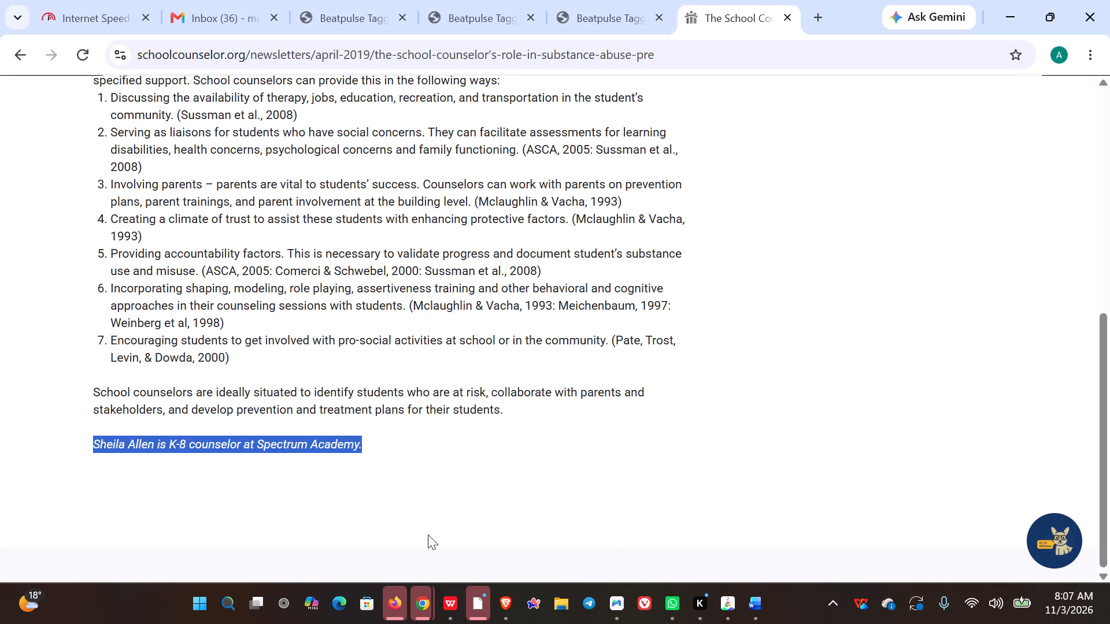
In WPS Office, add the date "( 2019, May)" directly after the author's note in the references.
click(484, 533)
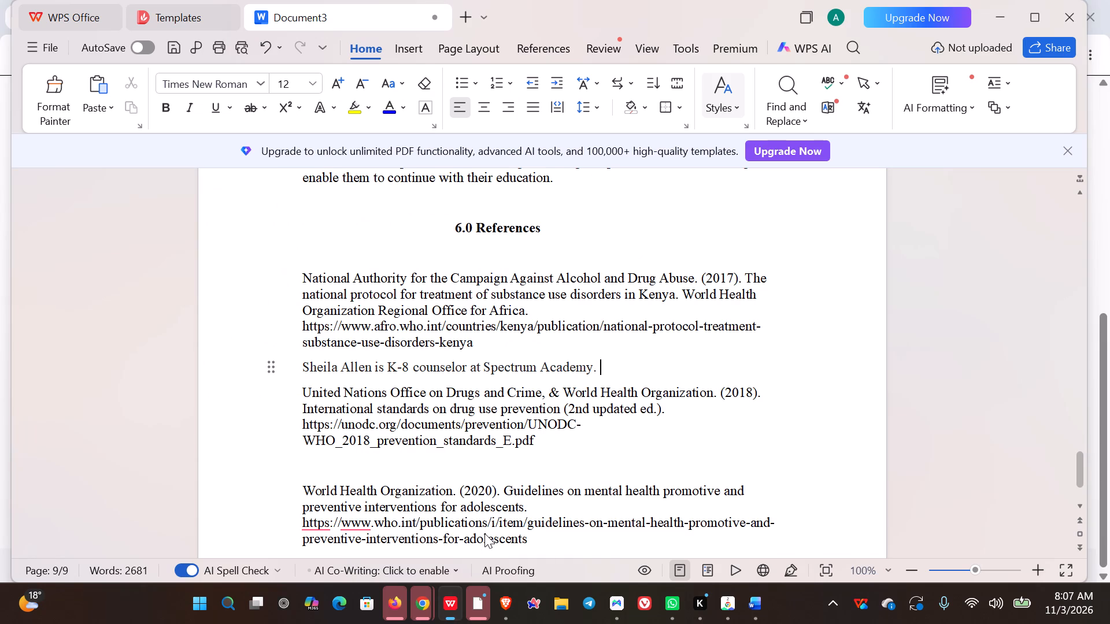
key(BackSpace)
key(shift+asterisk)
key(BackSpace)
key(shift+parenleft)
key(space)
text(20)
text(19)
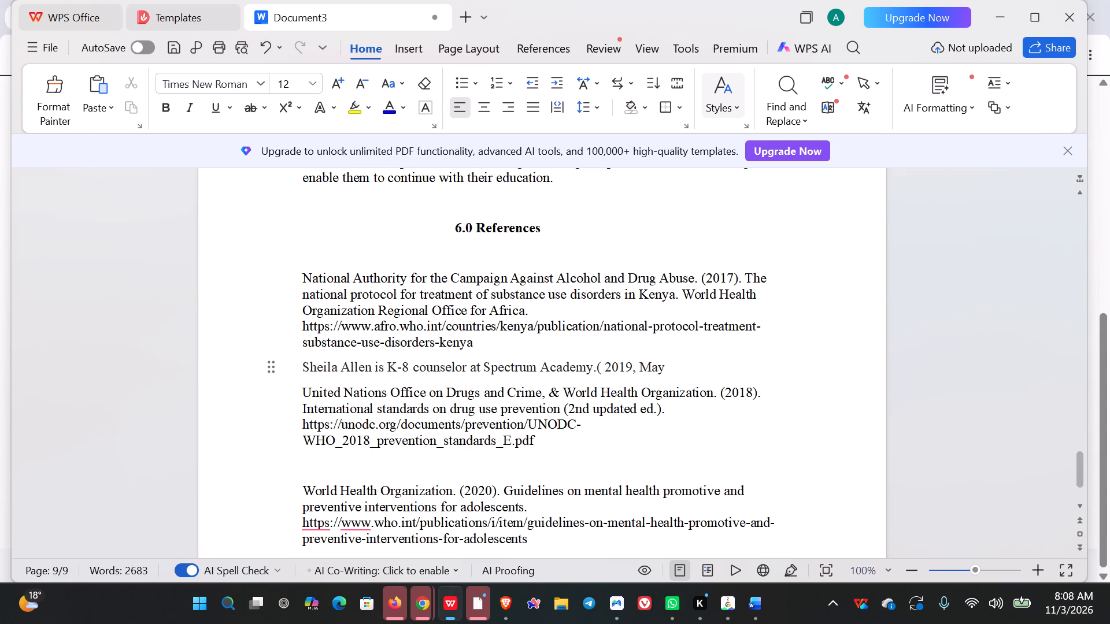
key(shift+parenright)
key(space)
Check the sample references in Brave's APA video, and in WPS Office add ". Retrived from" after the new entry's 2019 date.
click(503, 596)
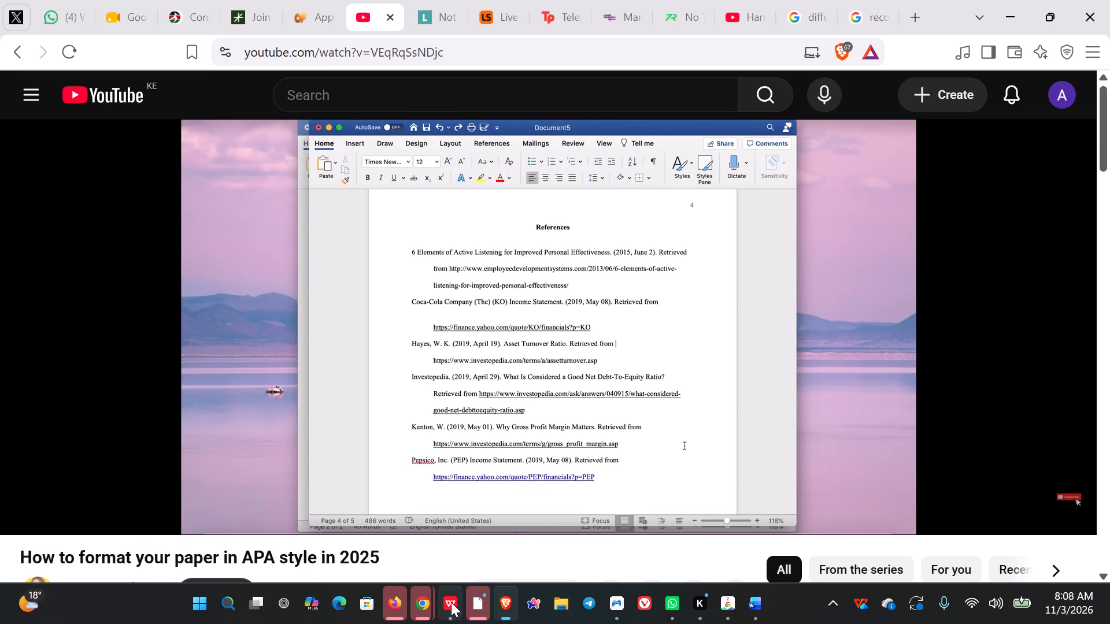
click(450, 523)
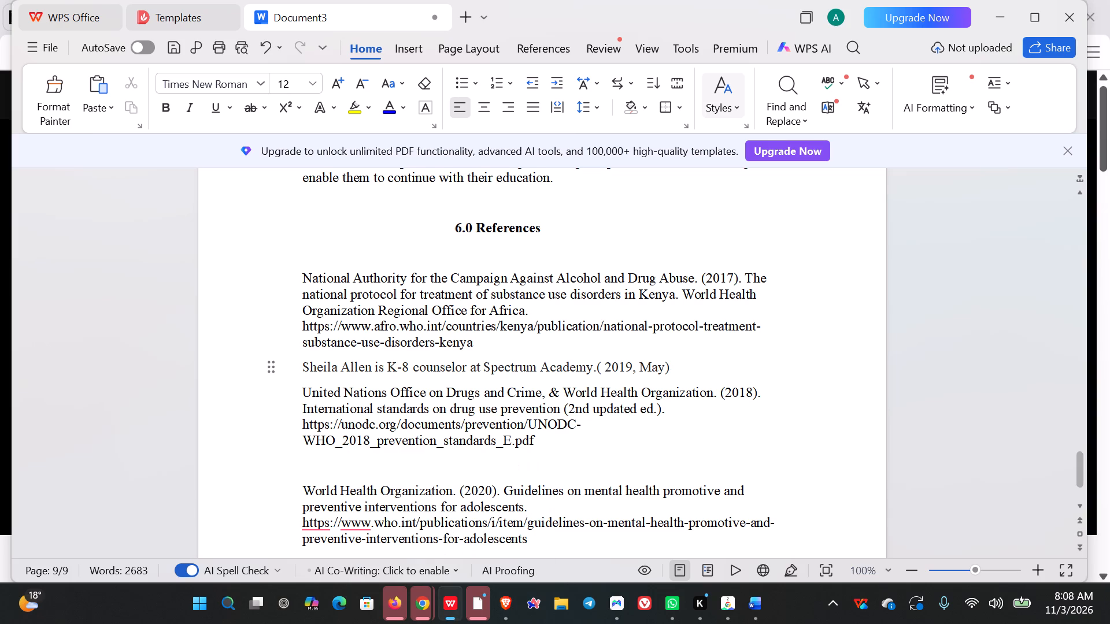
key(BackSpace)
text(.)
key(space)
key(e)
key(BackSpace)
key(BackSpace)
text(rive)
key(space)
key(BackSpace)
text(d from)
key(space)
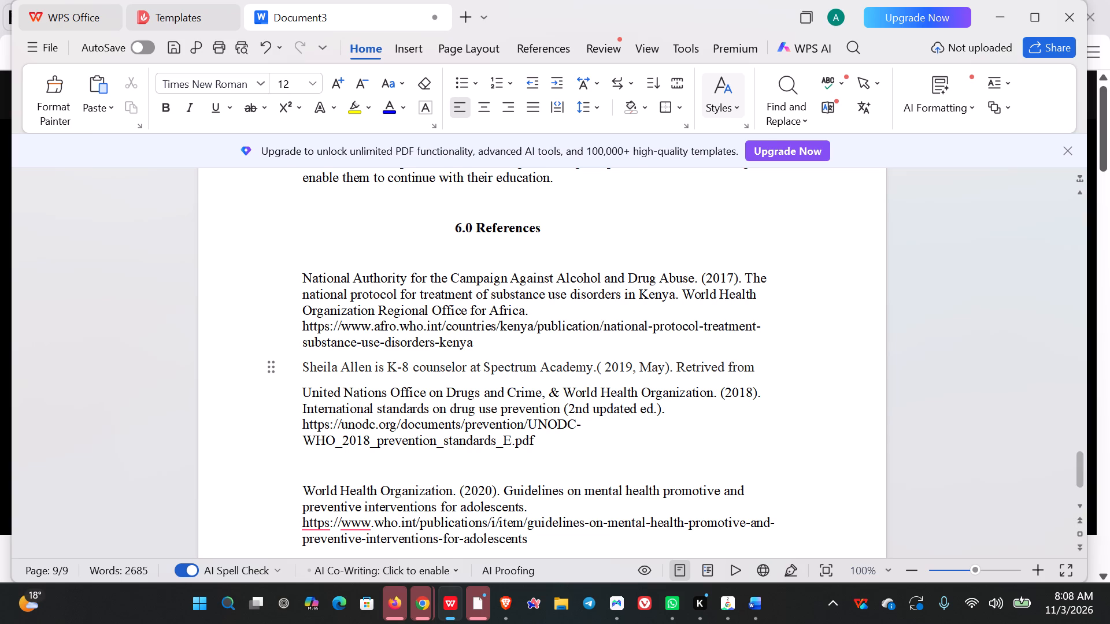
Insert three line breaks after "Retrived from" to separate the new entry from the United Nations reference.
key(shift+Return)
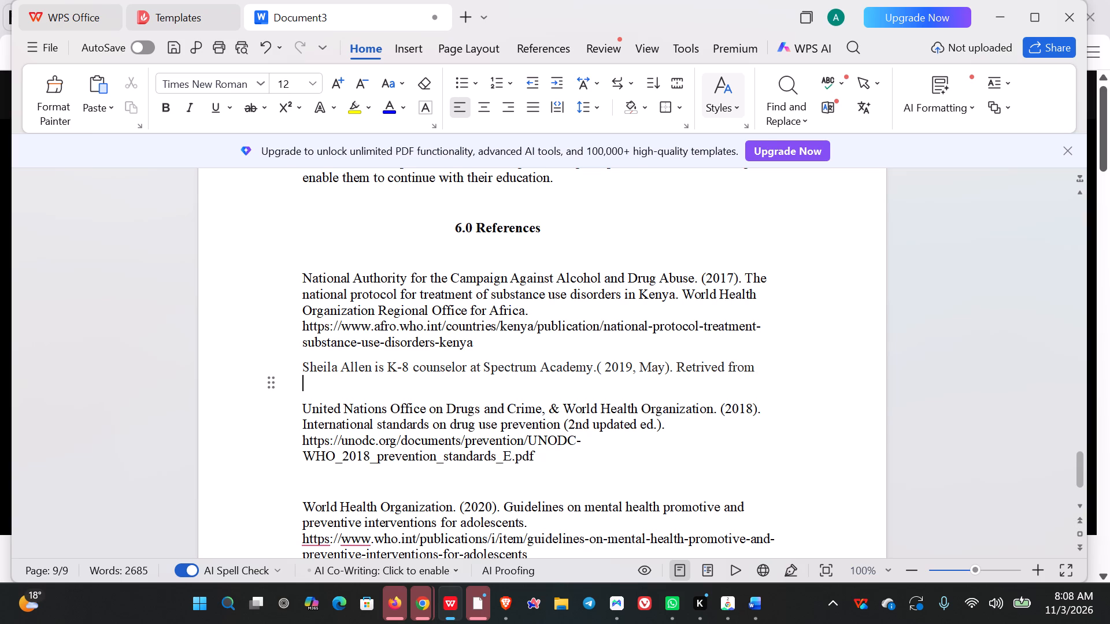
key(shift+Return)
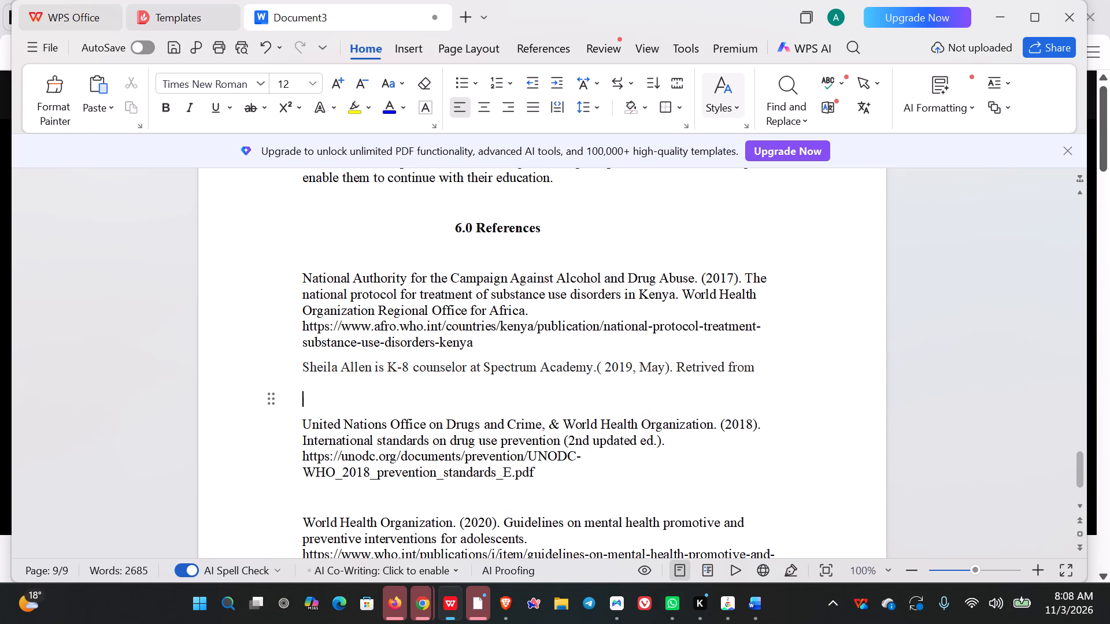
key(shift+Return)
Copy the school counselor article's full web address from Google Chrome and paste it after "Retrived from" in the WPS Office reference entry.
click(767, 375)
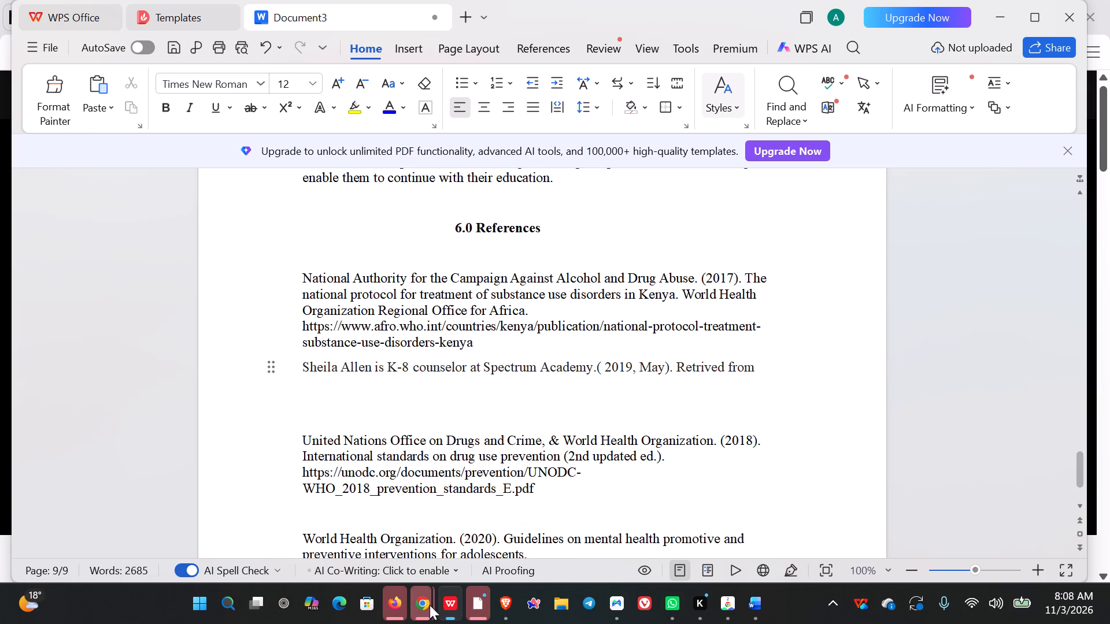
click(464, 566)
scroll(394, 403, up, 6)
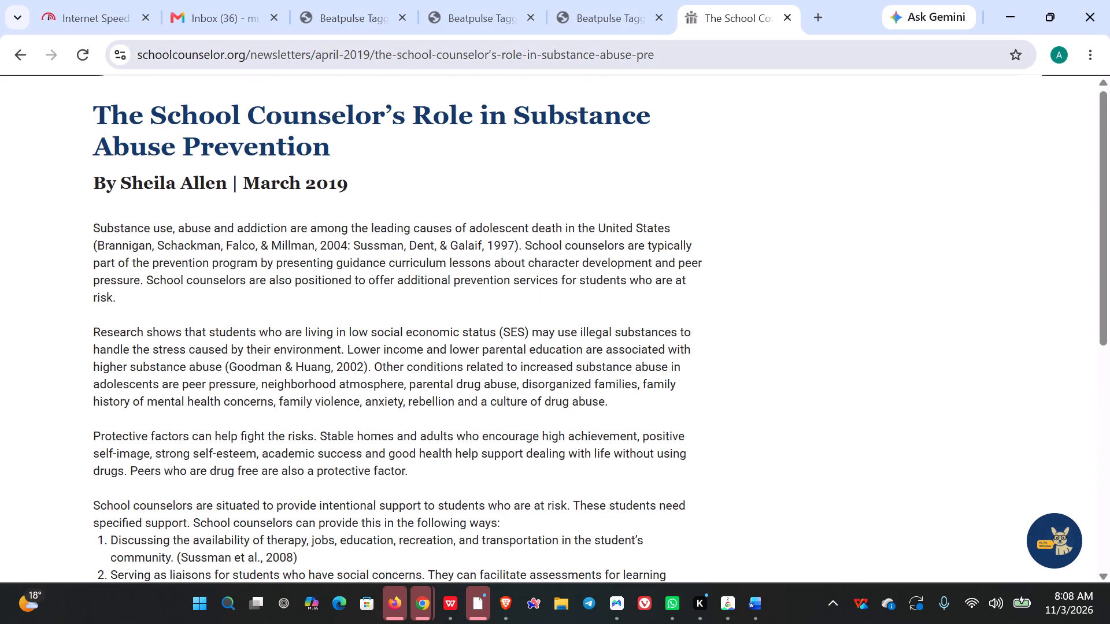
drag(138, 51, 569, 68)
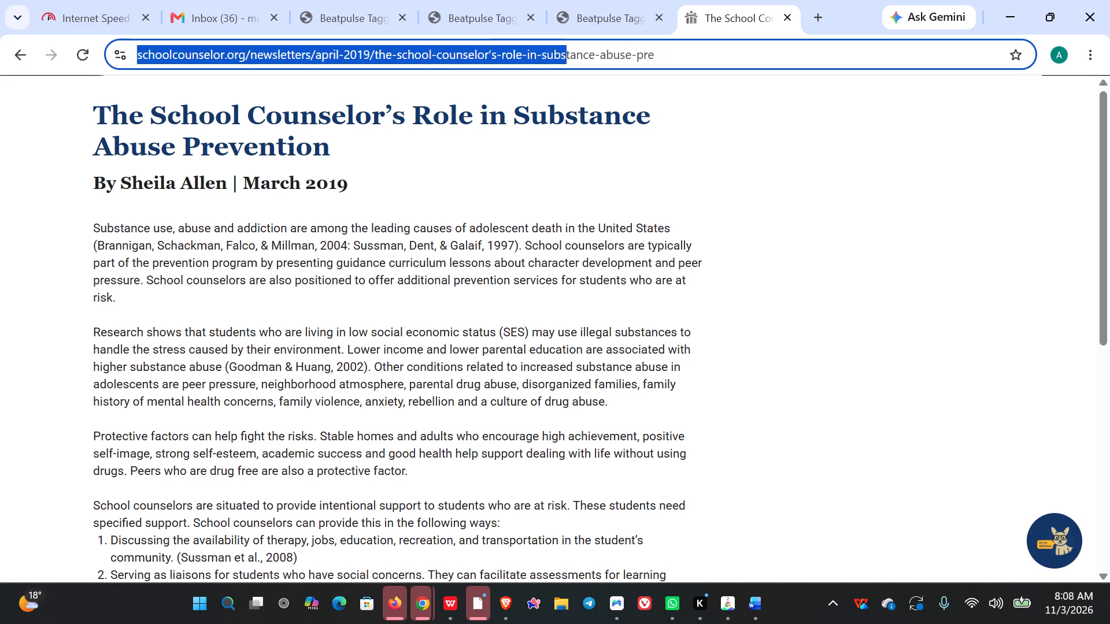
drag(569, 68, 665, 67)
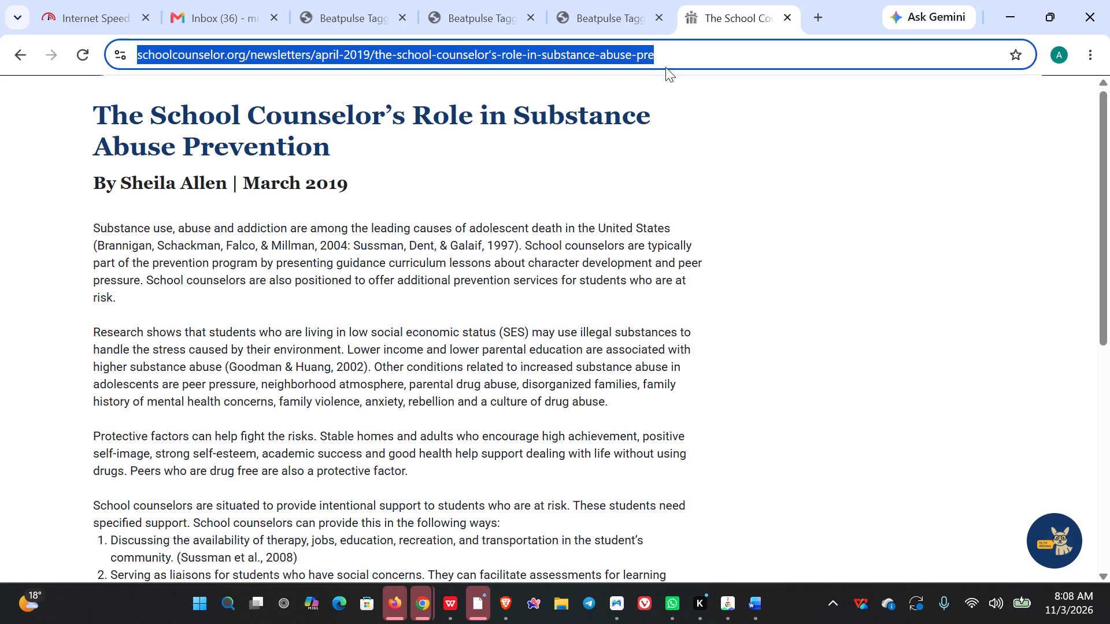
key(ctrl+c)
click(445, 597)
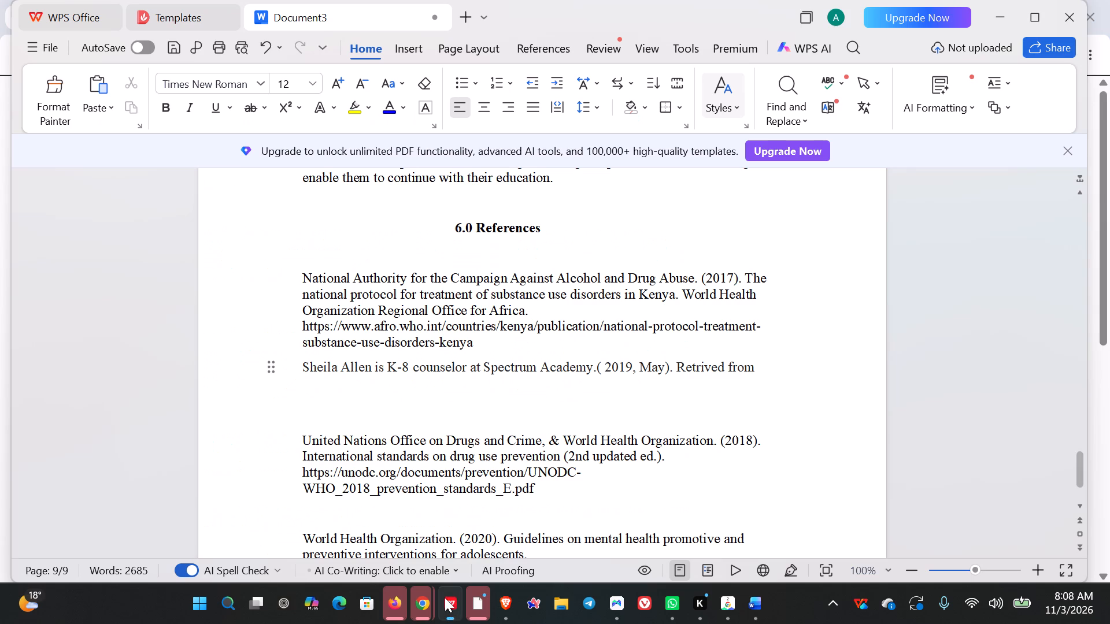
key(ctrl+v)
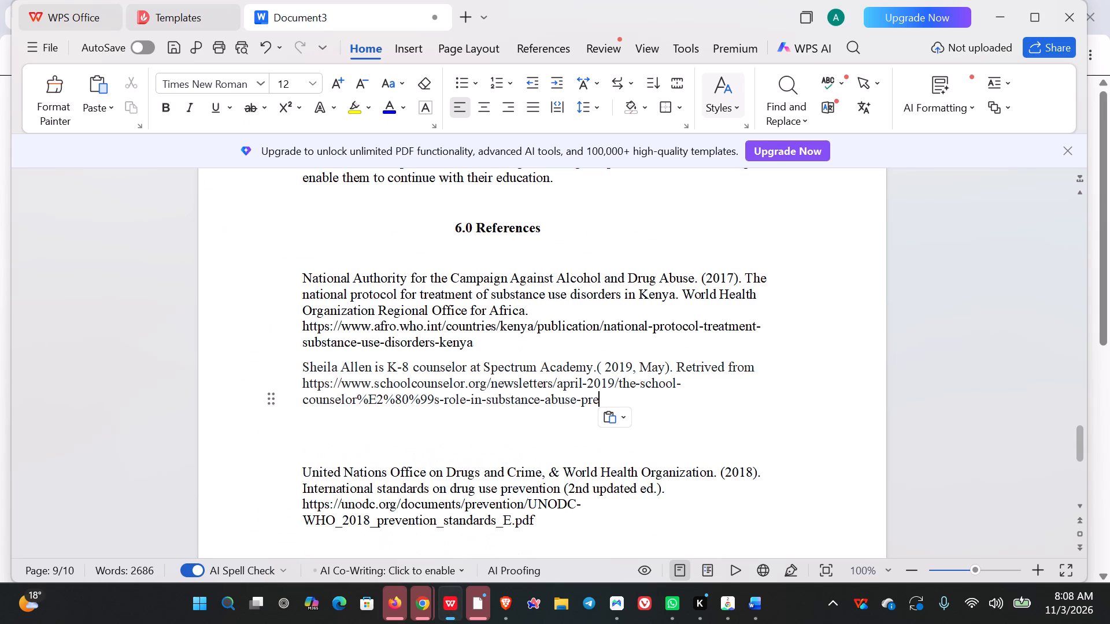
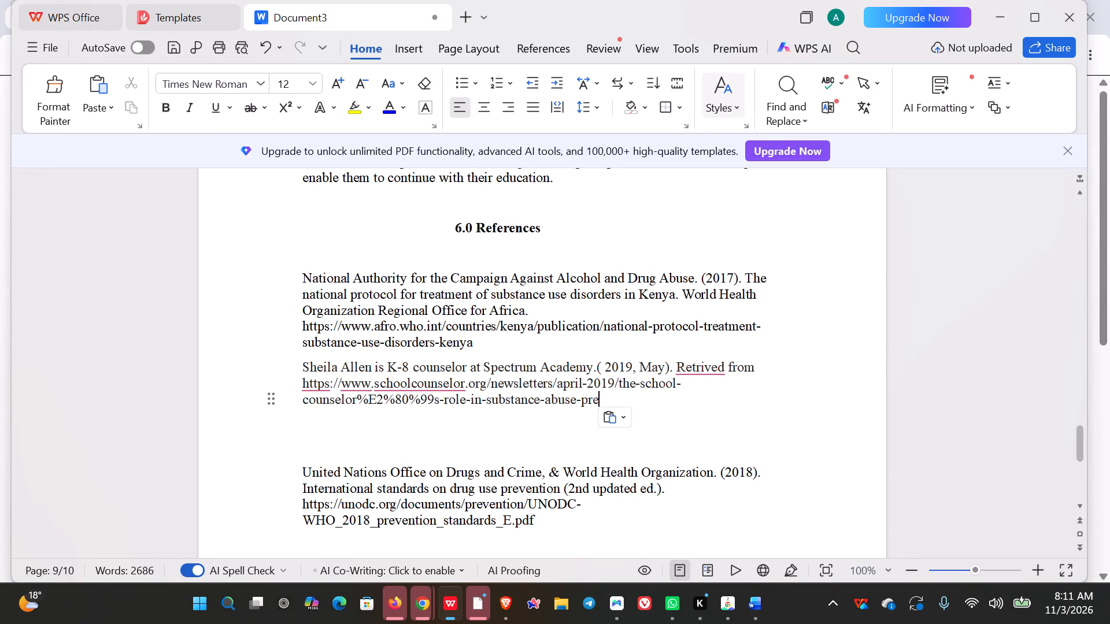
Correct the misspelled "Retrived" in the new reference entry to the suggested spelling "Retrieved".
click(696, 366)
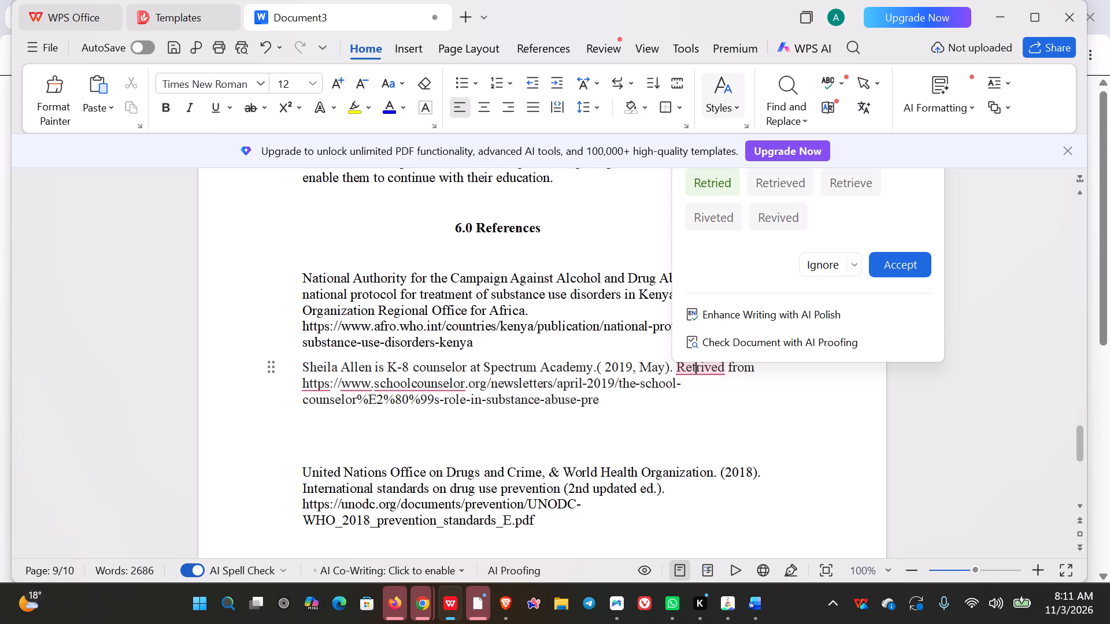
click(778, 179)
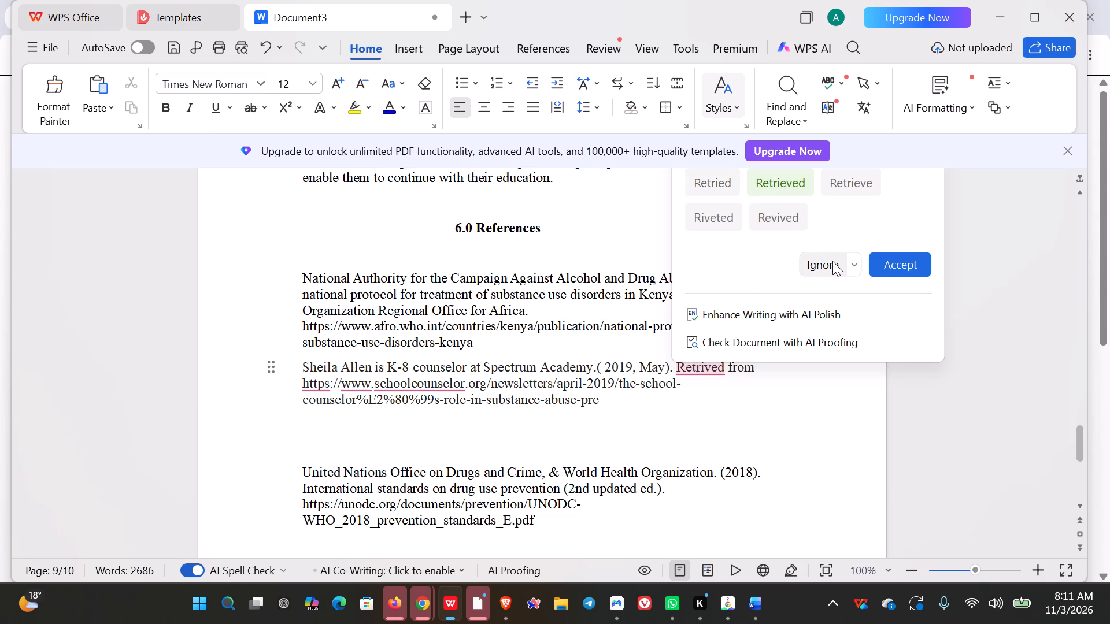
click(895, 262)
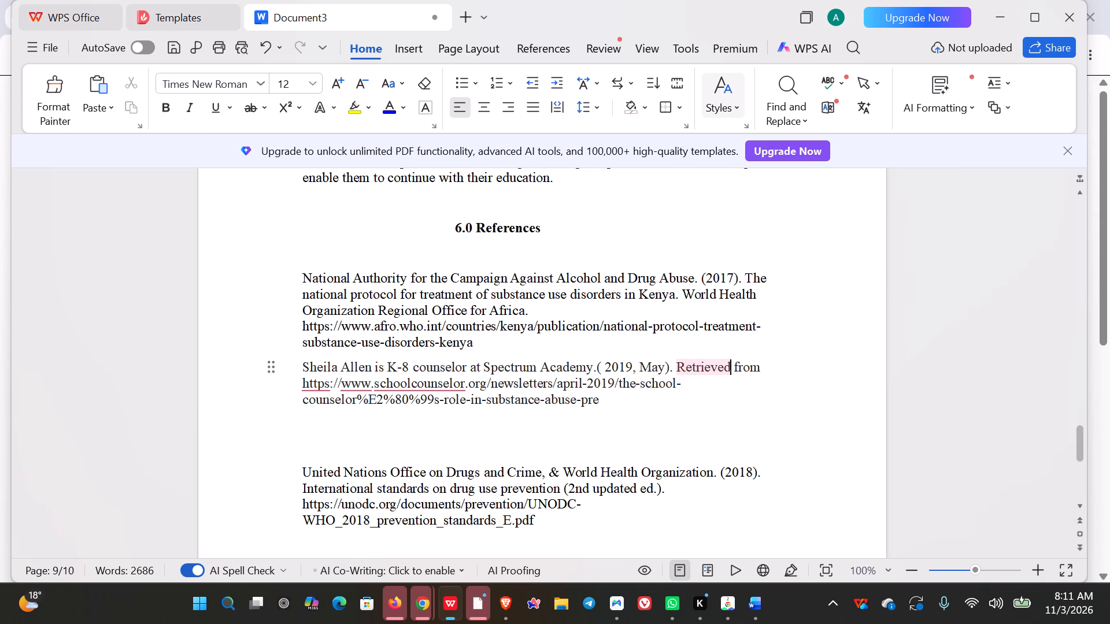
Ignore the spelling suggestions for "https", "schoolcounselor" and "www" in the new reference's web address.
click(321, 389)
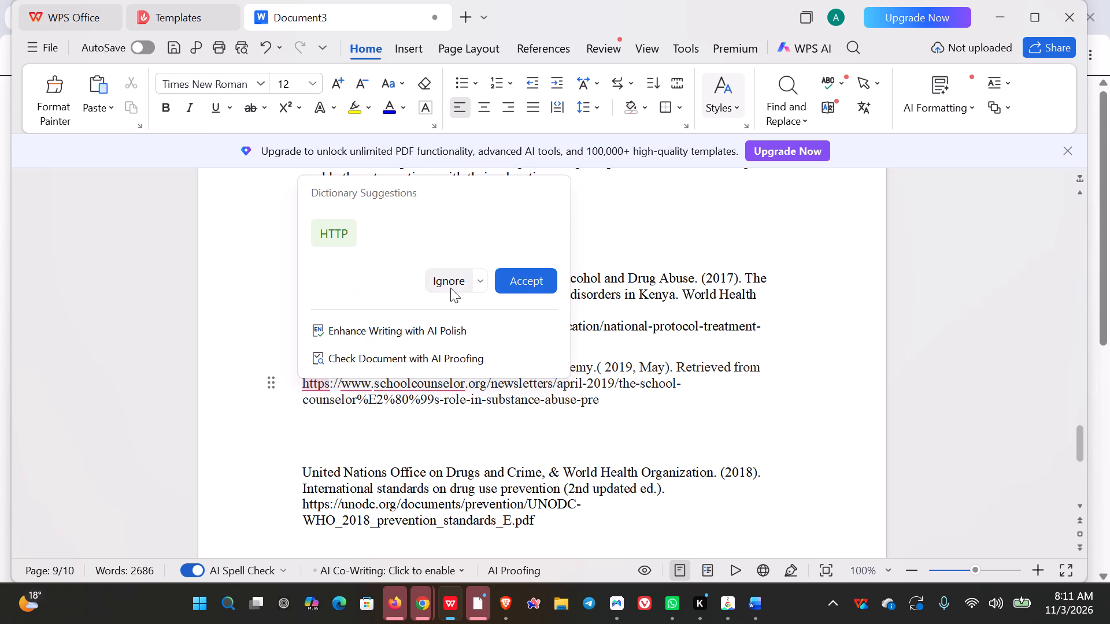
click(450, 288)
click(405, 386)
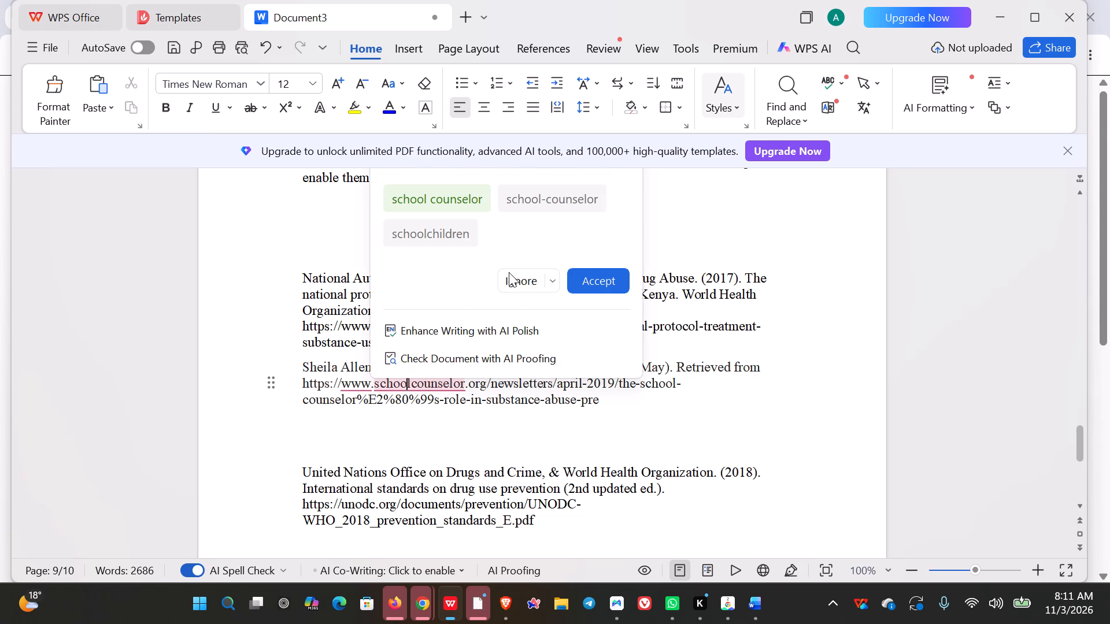
click(522, 283)
click(356, 380)
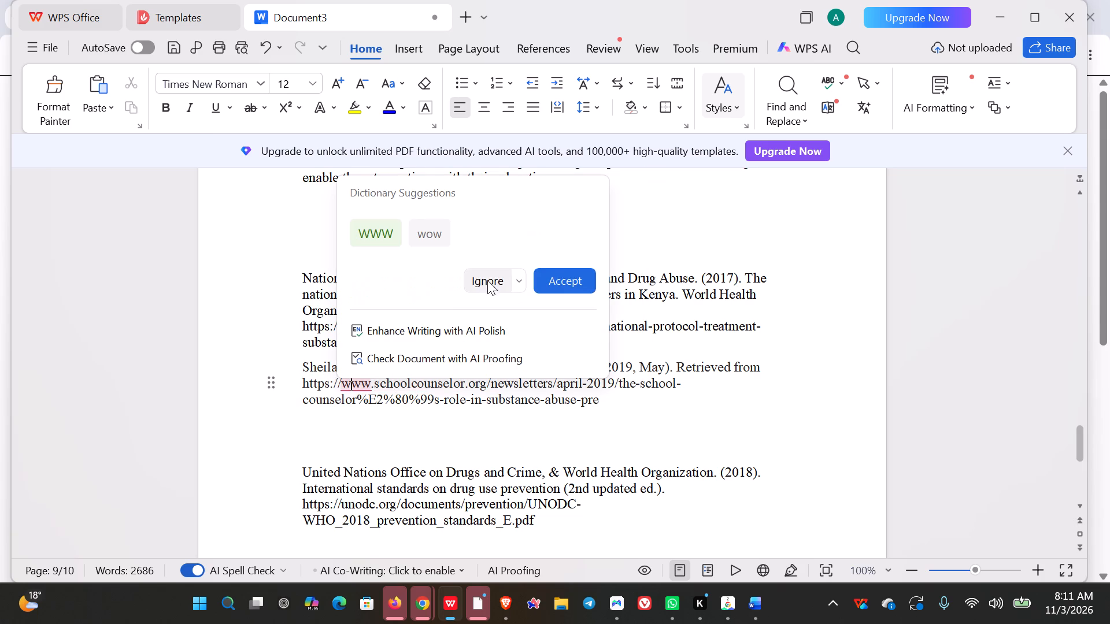
click(488, 279)
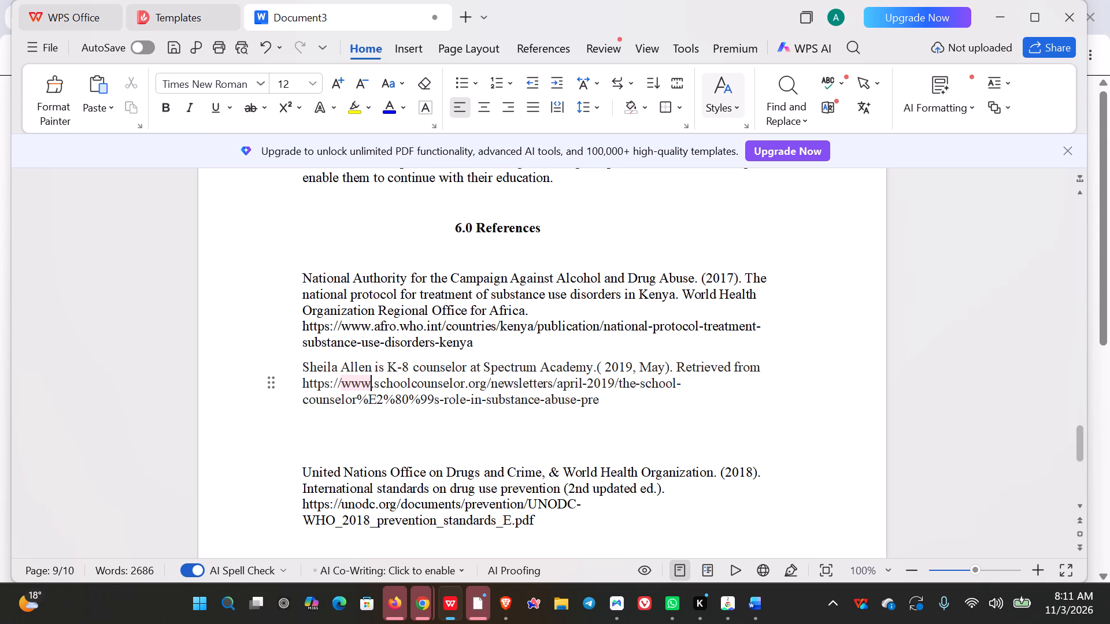
click(429, 399)
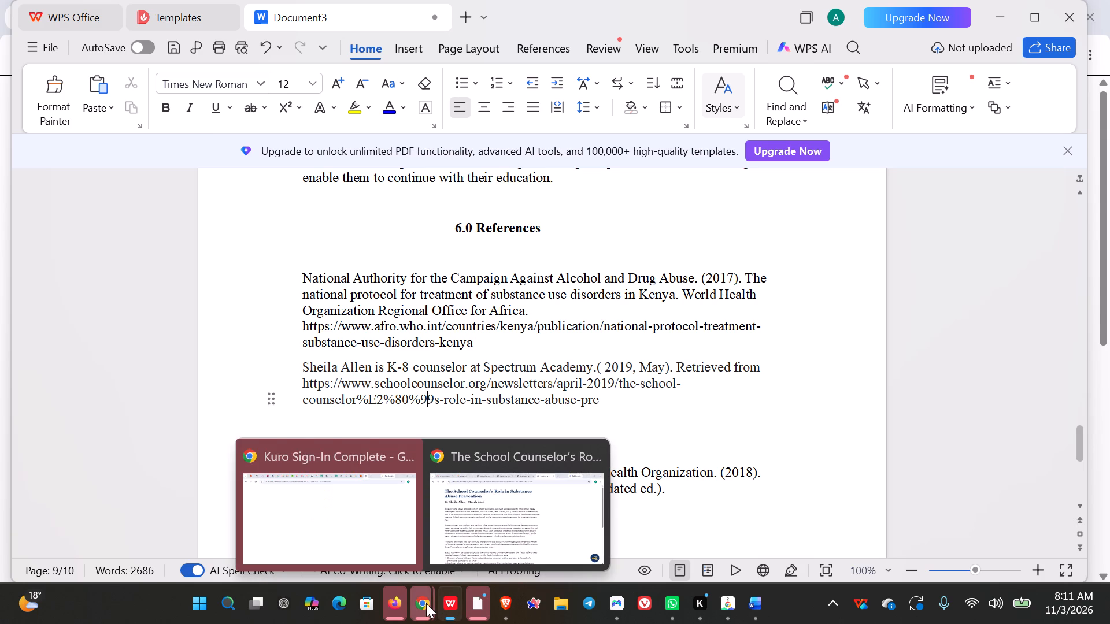
In Google Chrome, copy the school counselor article's first in-text citation, from "(Brannigan" through "1997)".
click(482, 526)
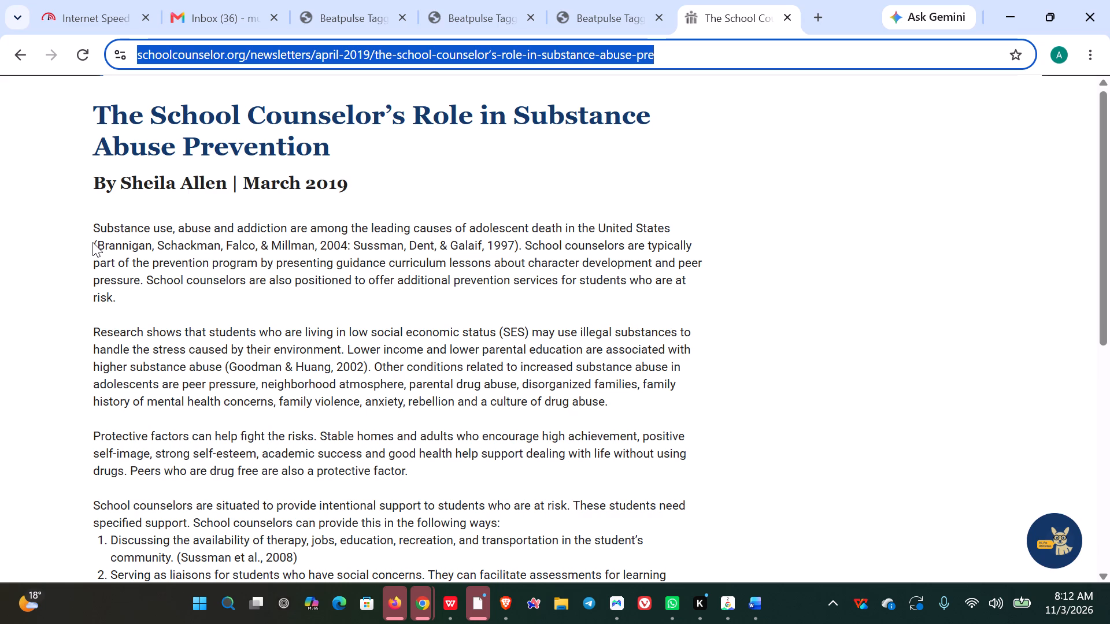
drag(94, 242, 182, 240)
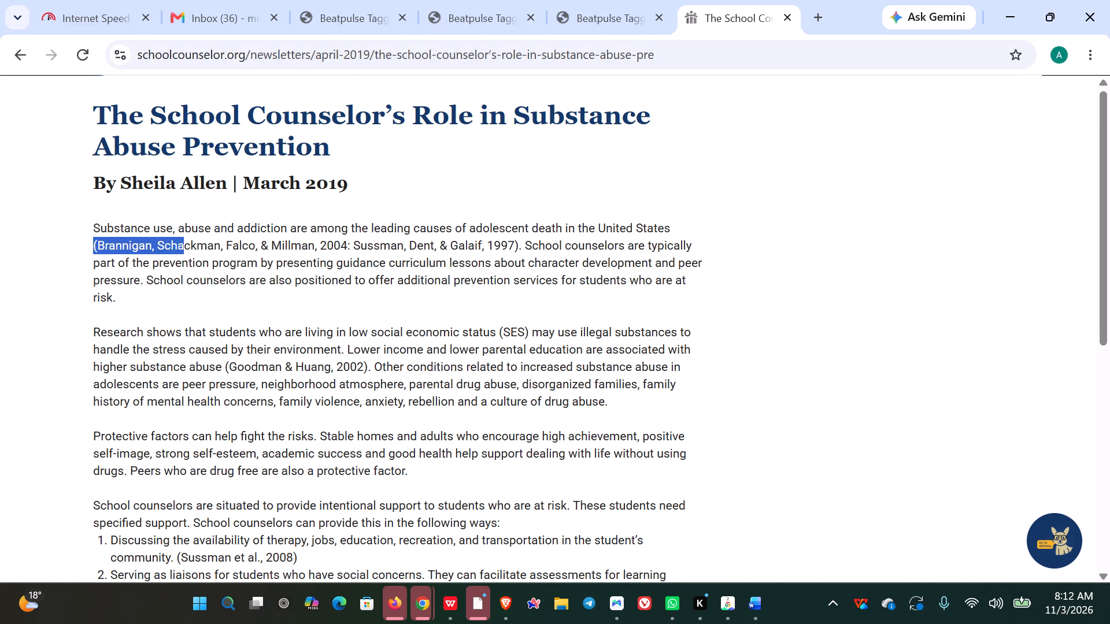
drag(182, 240, 497, 256)
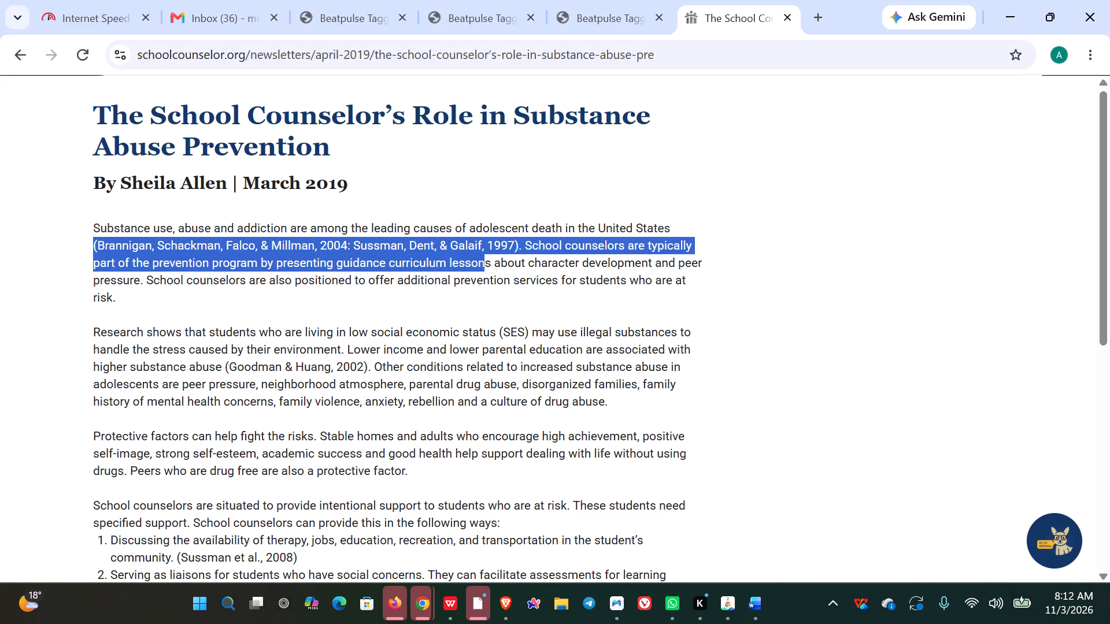
drag(497, 256, 518, 246)
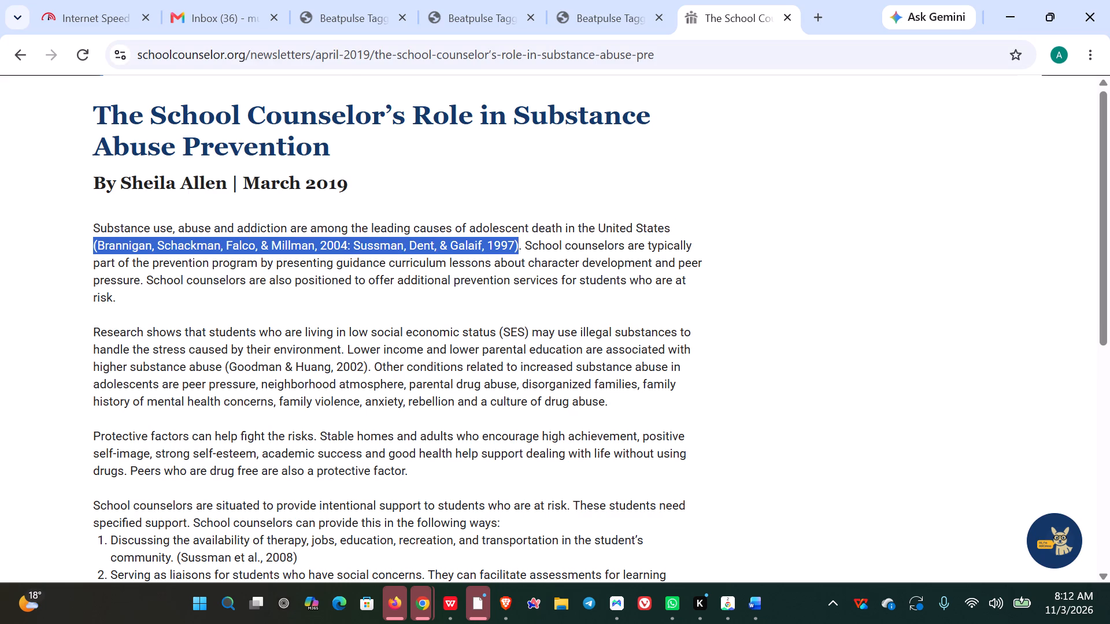
key(ctrl+c)
In WPS Office, look back through the document to the cover page, group members list and table of contents.
click(450, 599)
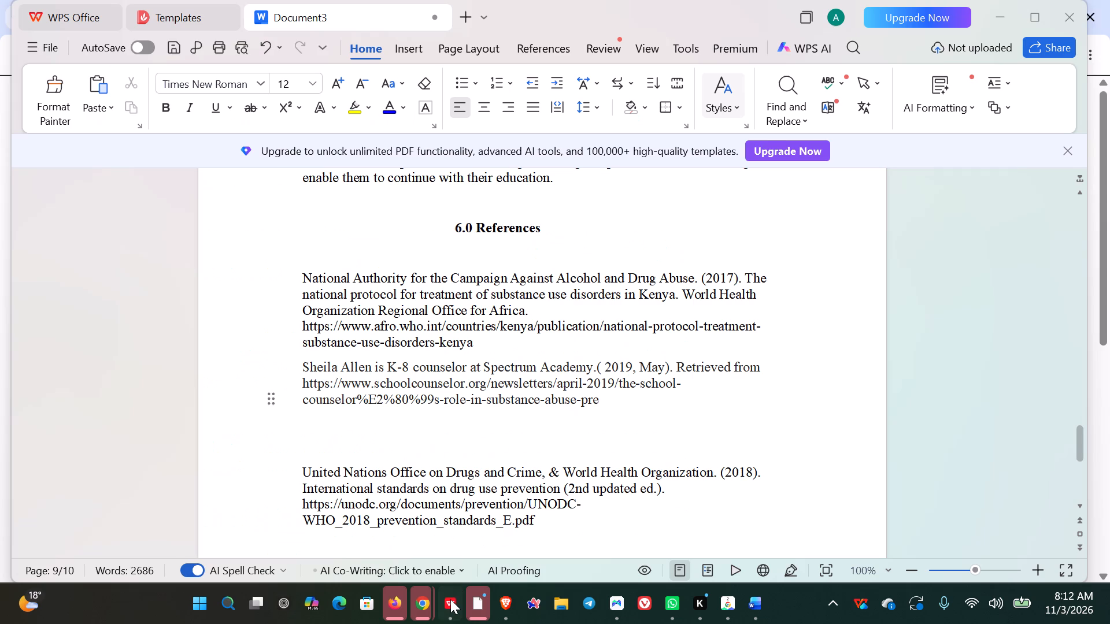
scroll(453, 415, up, 5)
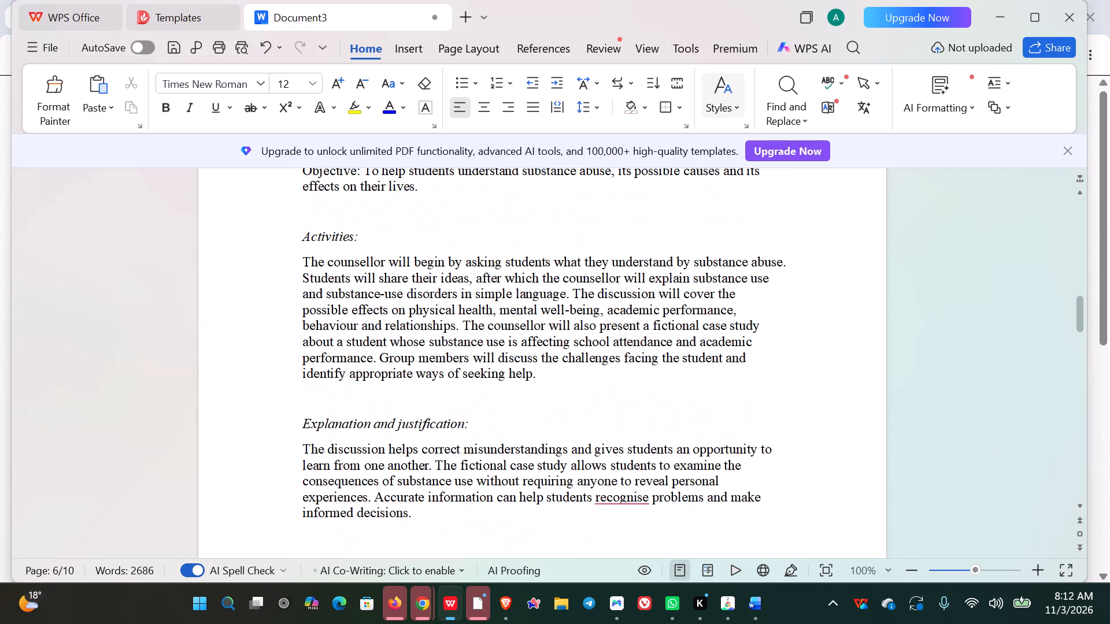
scroll(453, 415, up, 5)
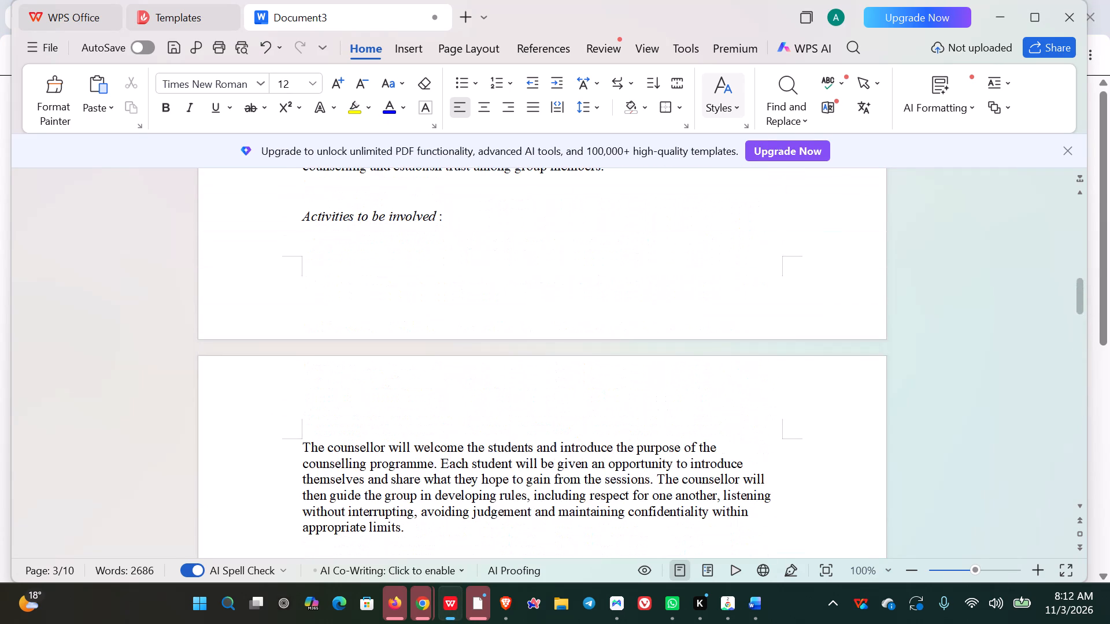
scroll(453, 415, up, 6)
scroll(453, 415, down, 3)
scroll(453, 415, up, 5)
scroll(453, 415, down, 1)
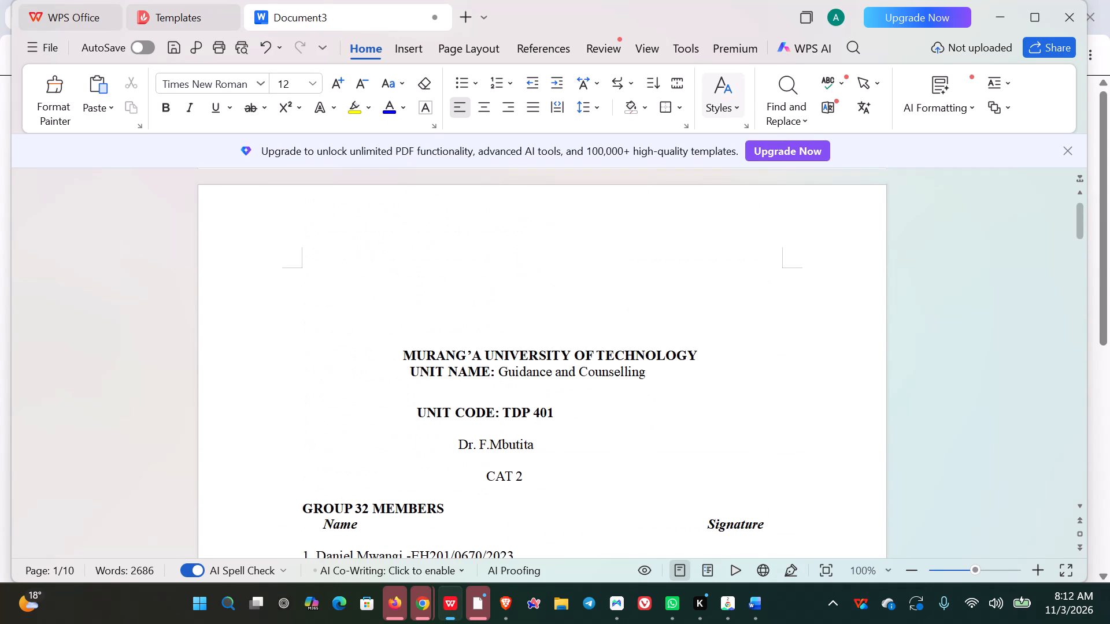
scroll(453, 415, down, 3)
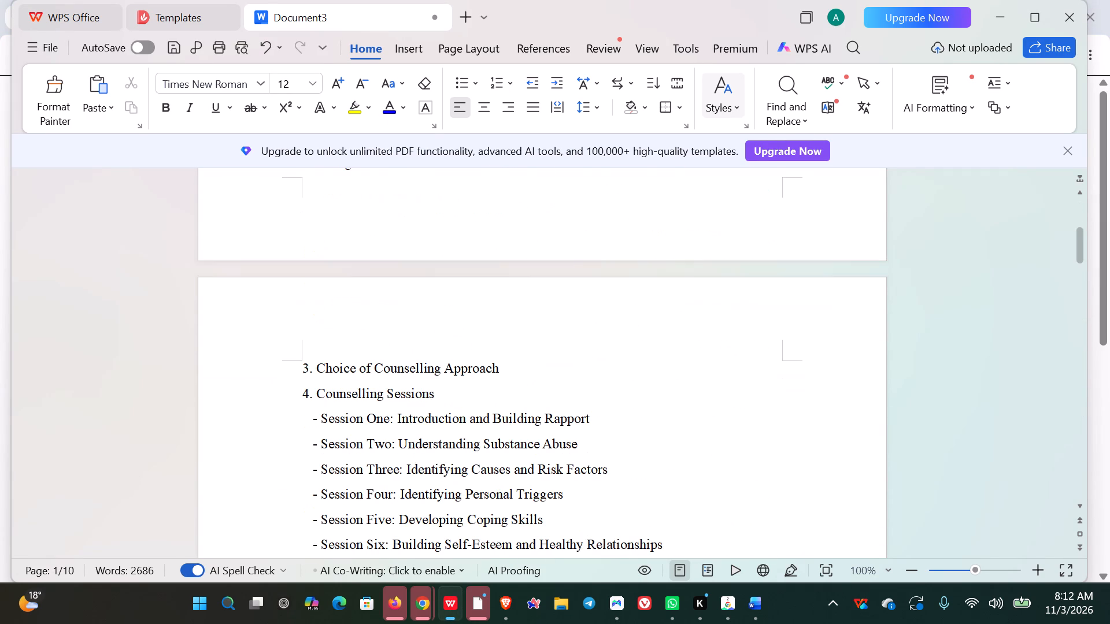
scroll(453, 415, down, 1)
scroll(453, 415, up, 4)
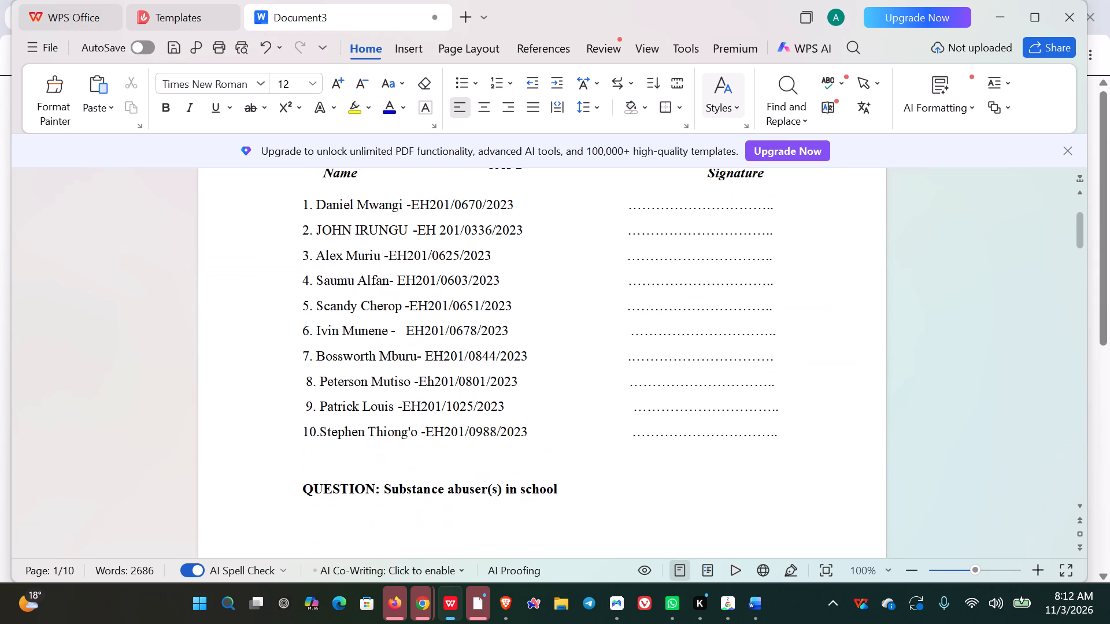
scroll(453, 415, down, 2)
scroll(453, 415, up, 1)
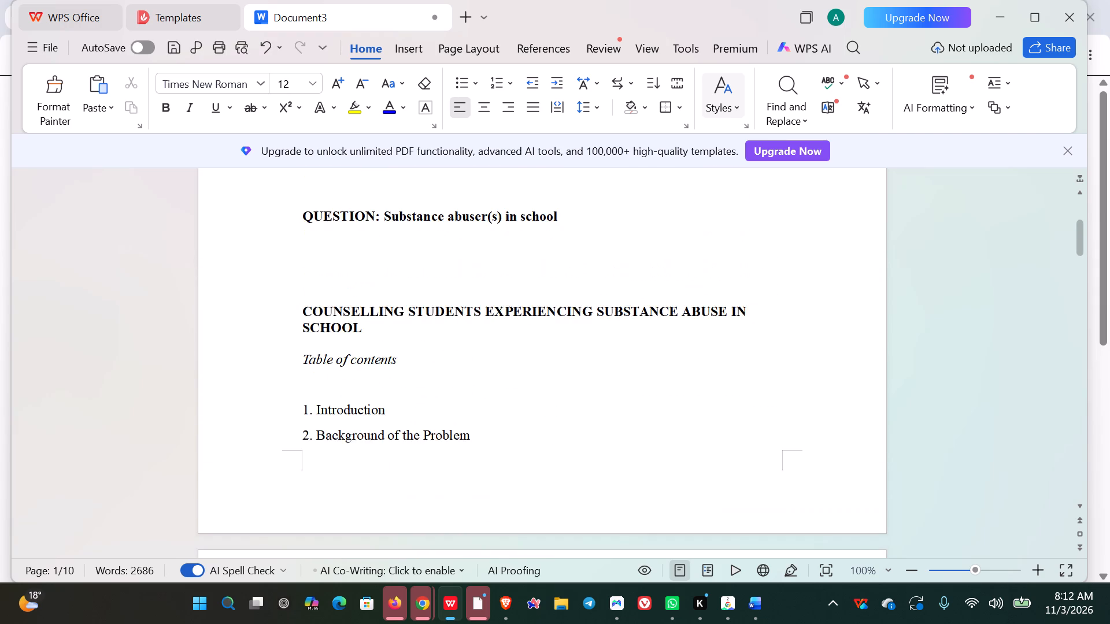
scroll(453, 415, up, 1)
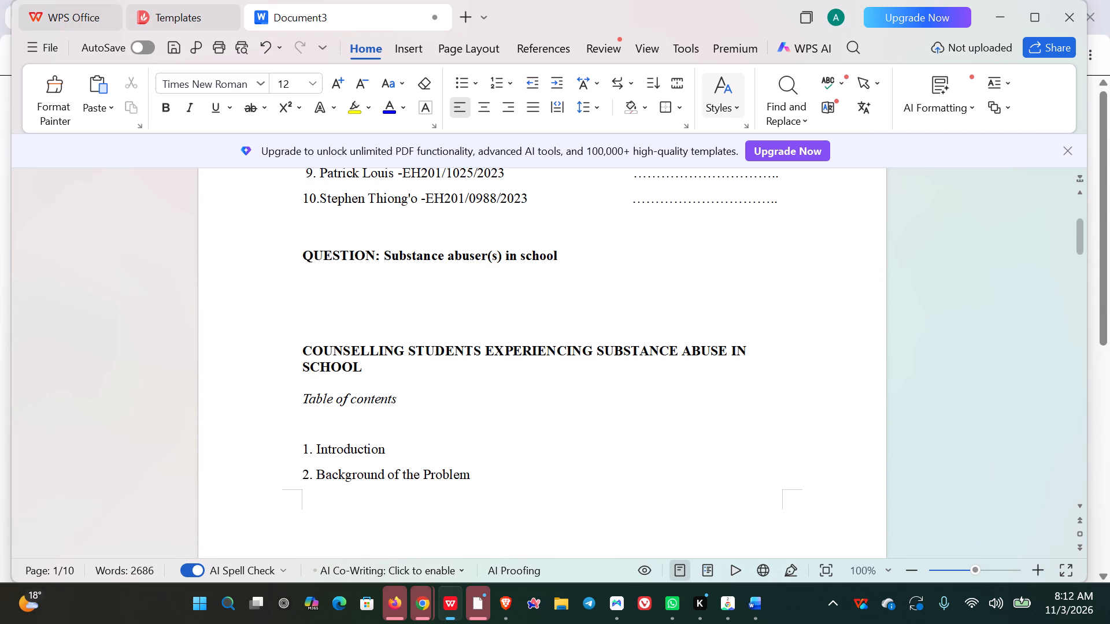
scroll(299, 350, up, 1)
scroll(301, 418, up, 1)
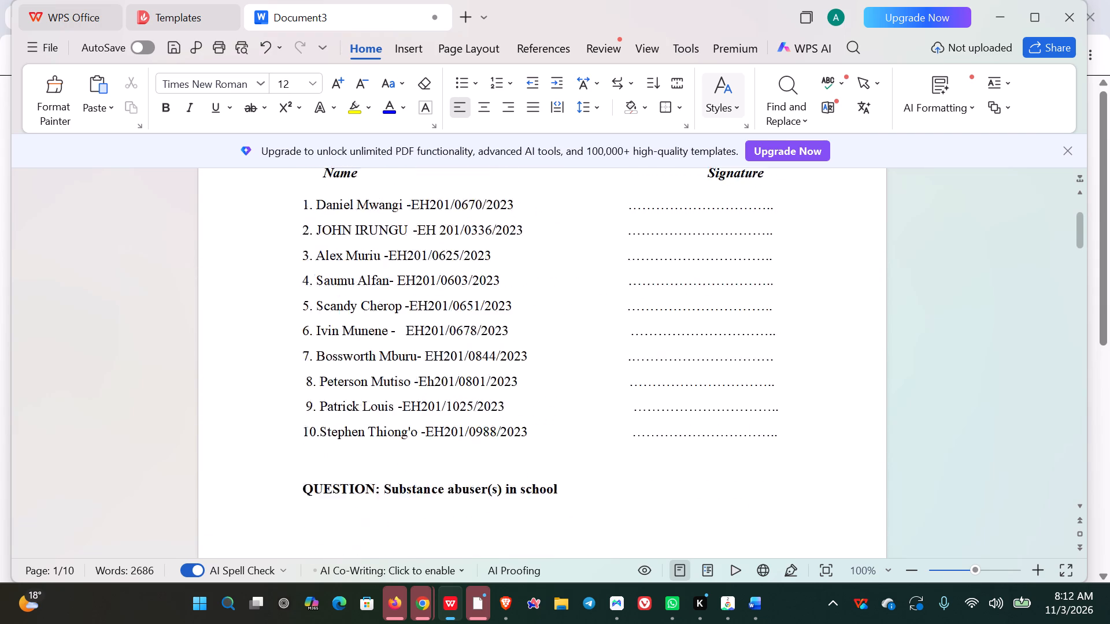
scroll(301, 418, up, 1)
scroll(301, 418, down, 2)
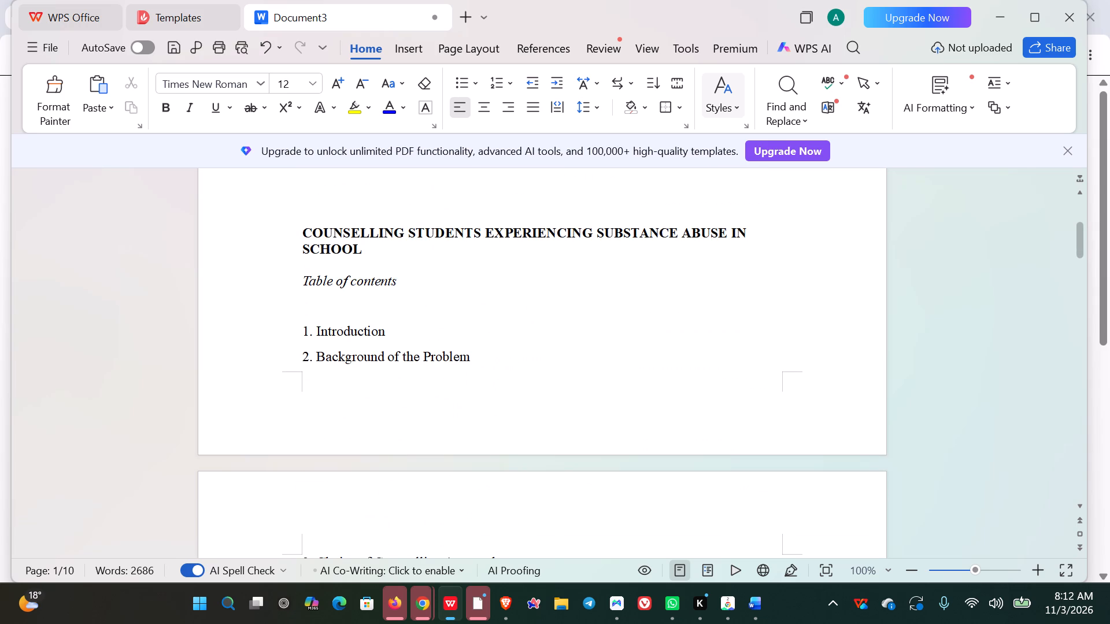
Insert eight line breaks before the heading "COUNSELLING STUDENTS EXPERIENCING SUBSTANCE ABUSE IN SCHOOL" to move it onto the second page.
click(303, 227)
key(shift+Return)
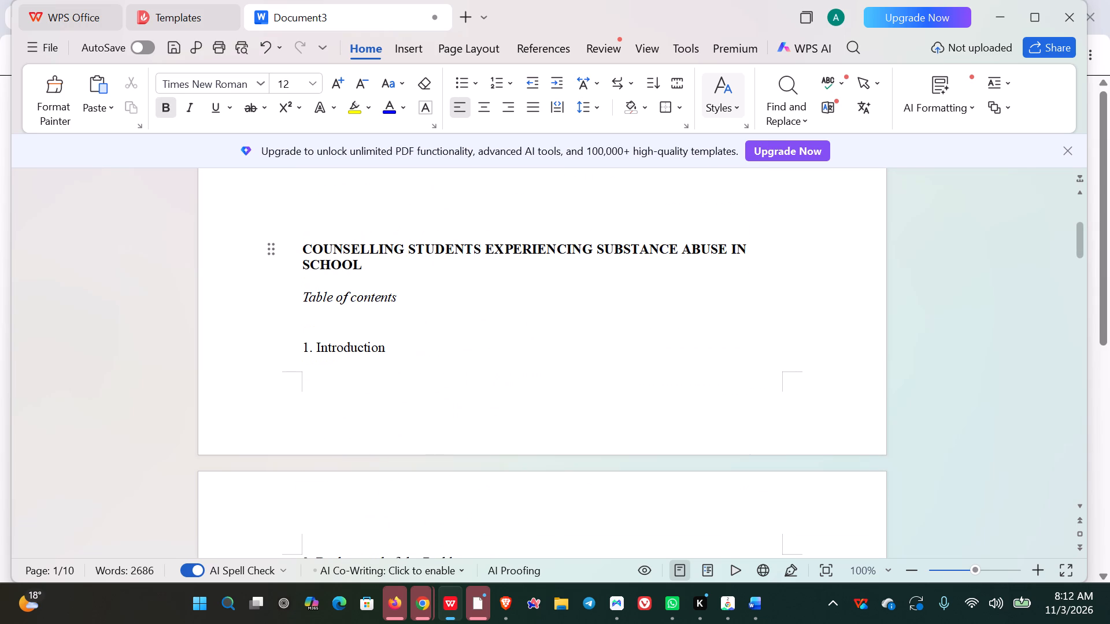
key(shift+Return)
key(shift+Return)
key(shift+Return)
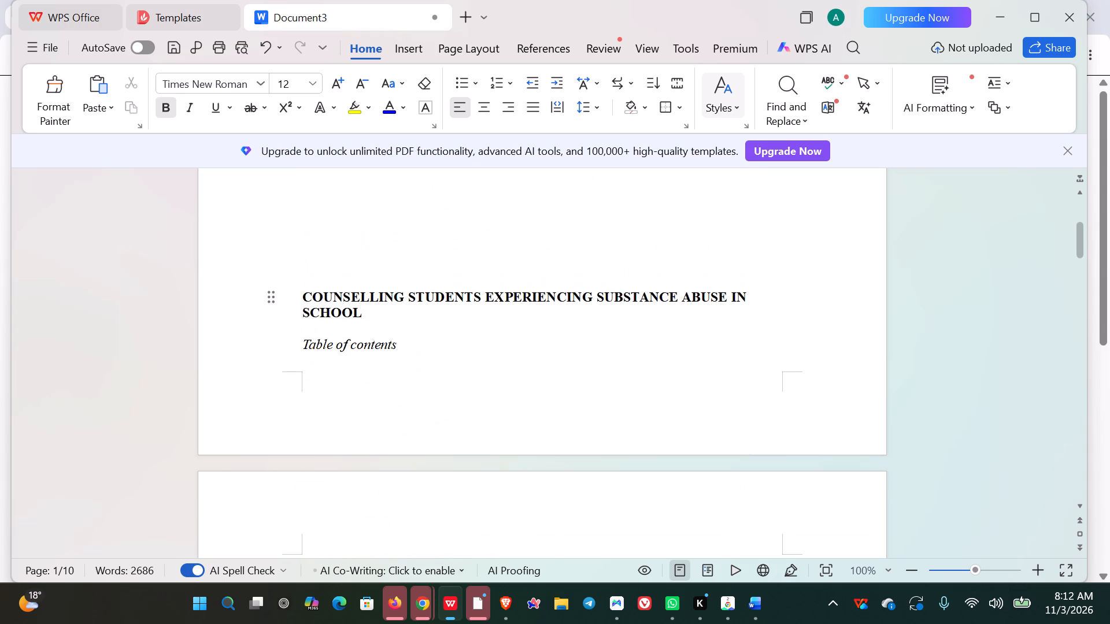
key(shift+Return)
key(shift+Return)
key(shift+Return)
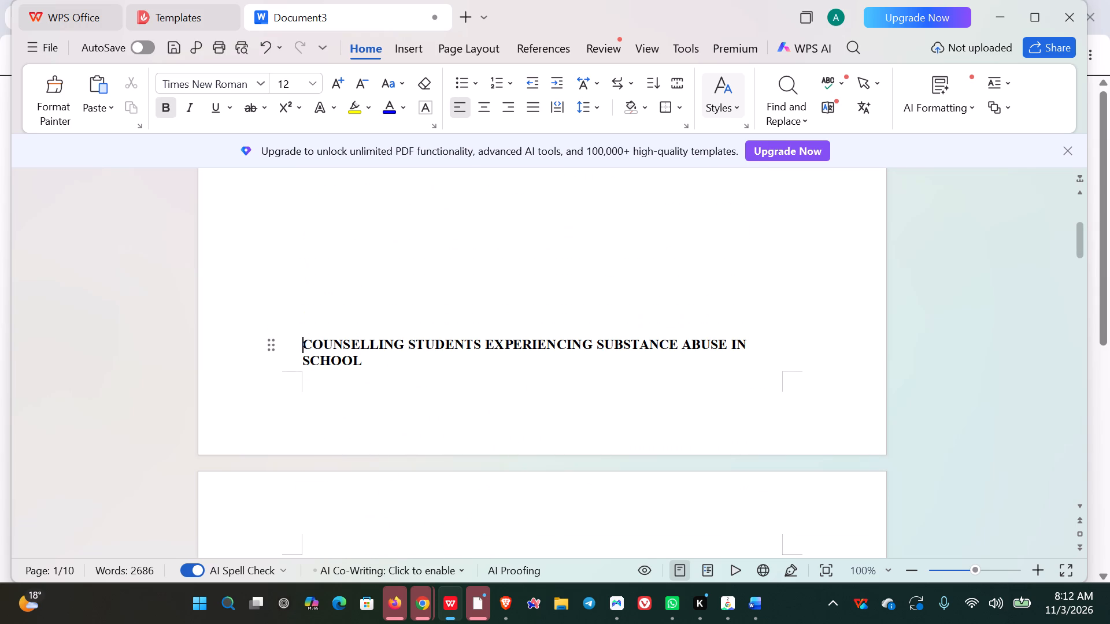
key(shift+Return)
Add a space and paste the copied citation after "particular social group." in the first paragraph of 1.0 INTRODUCTION.
scroll(303, 227, down, 2)
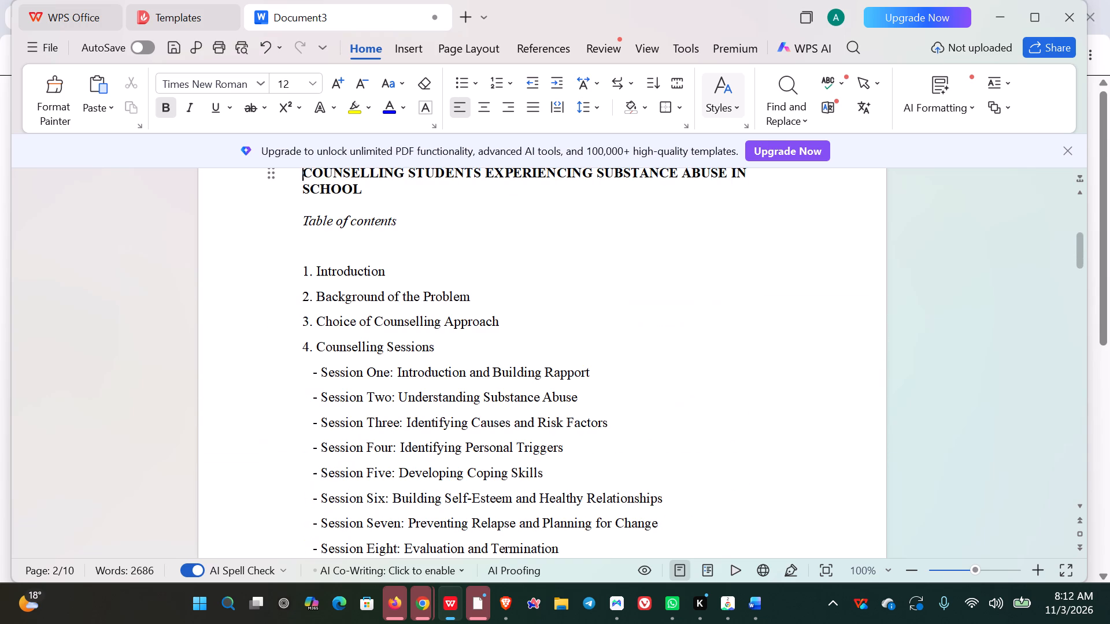
scroll(336, 297, down, 2)
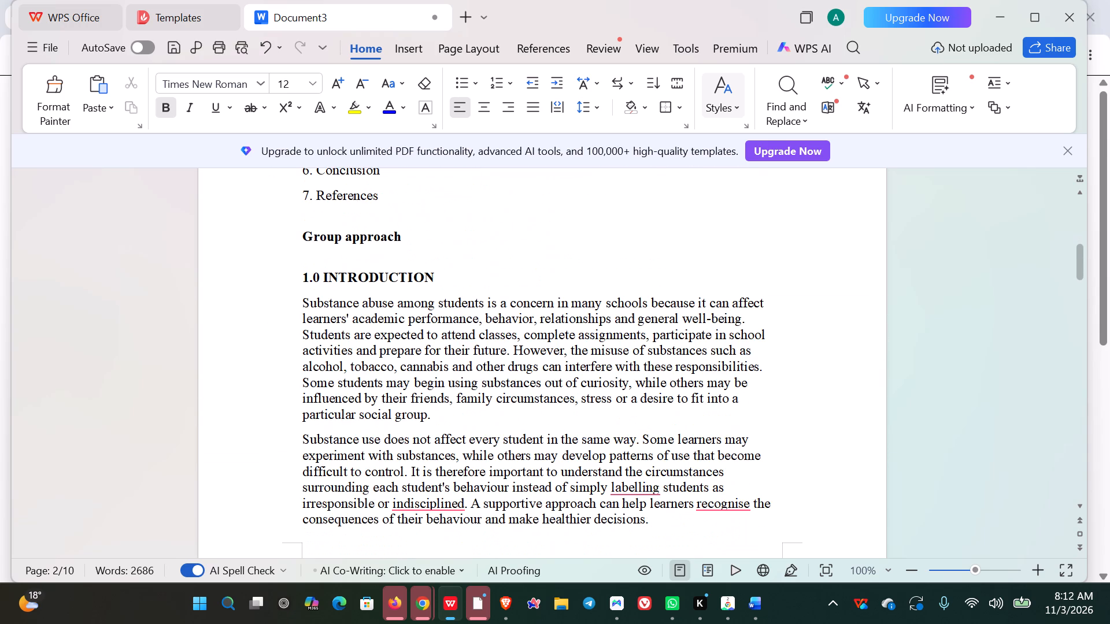
click(435, 415)
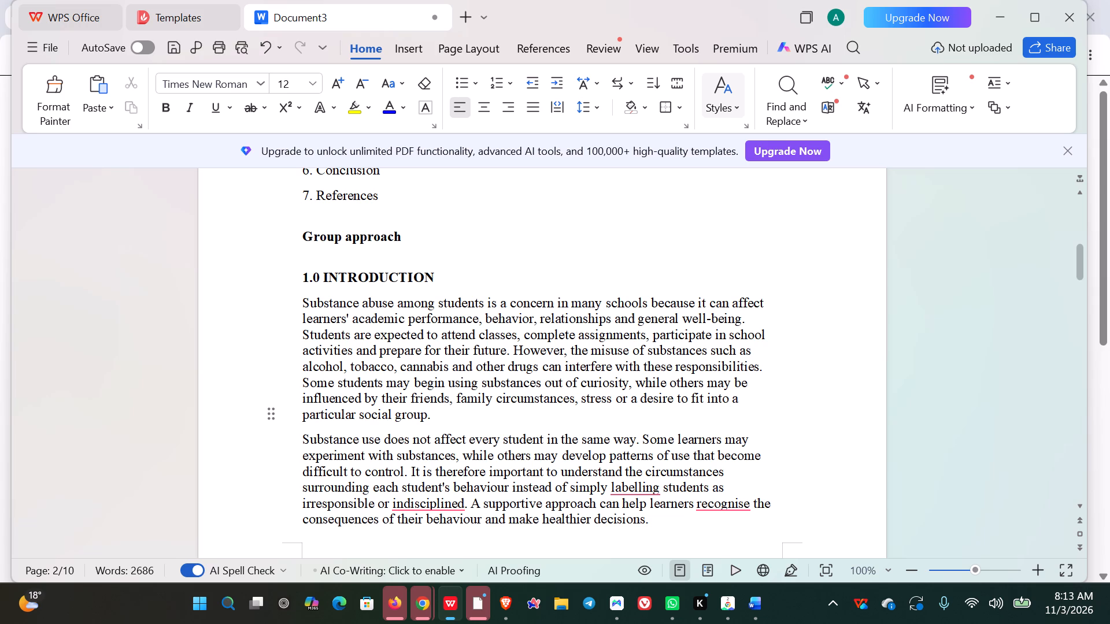
key(space)
key(ctrl+v)
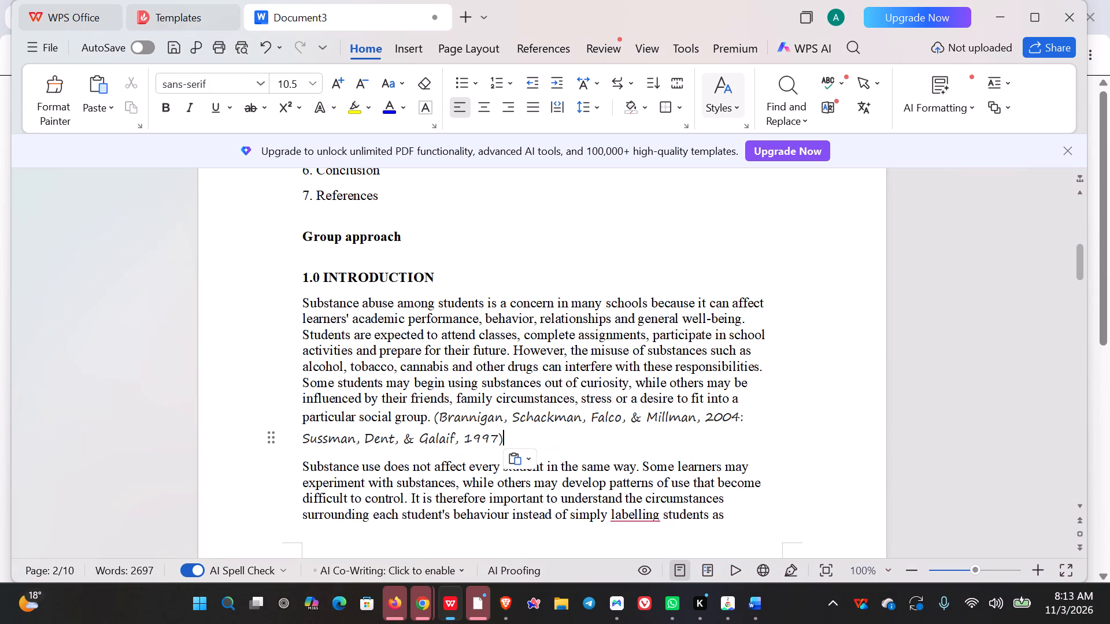
Format the pasted "(Brannigan … 1997)" citation in the first paragraph of 1.0 INTRODUCTION as Times New Roman, size 12.
drag(429, 415, 495, 440)
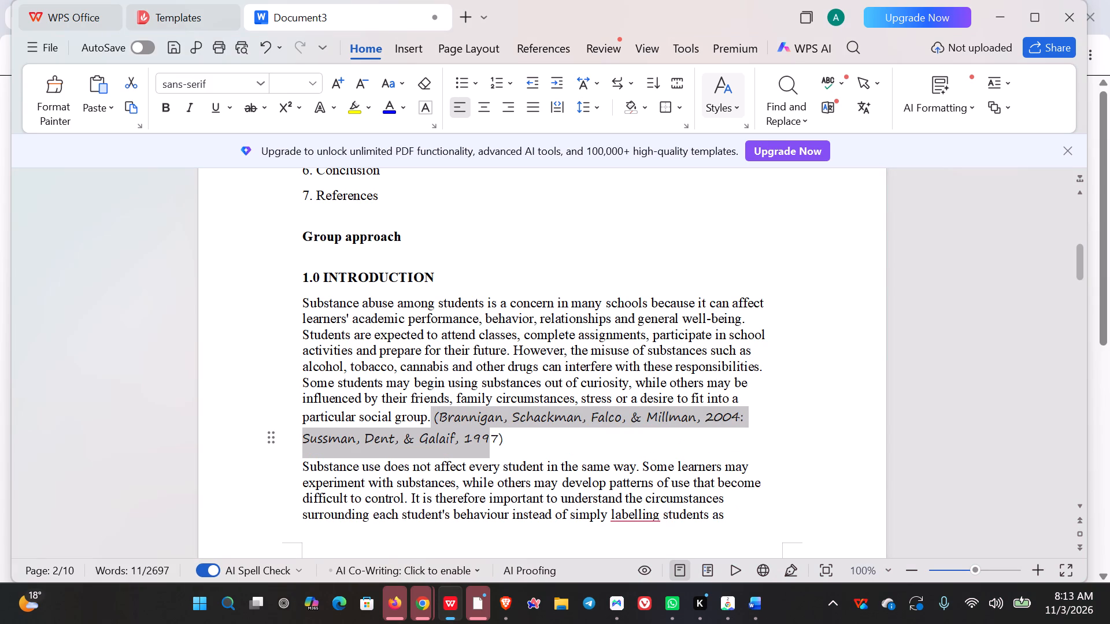
drag(495, 440, 506, 440)
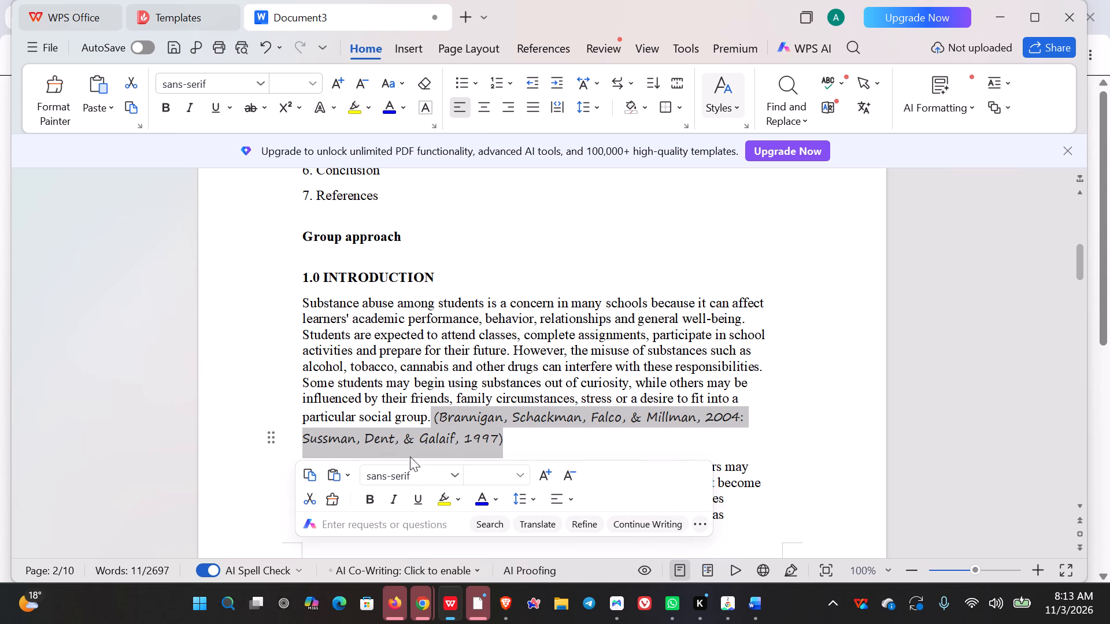
click(454, 477)
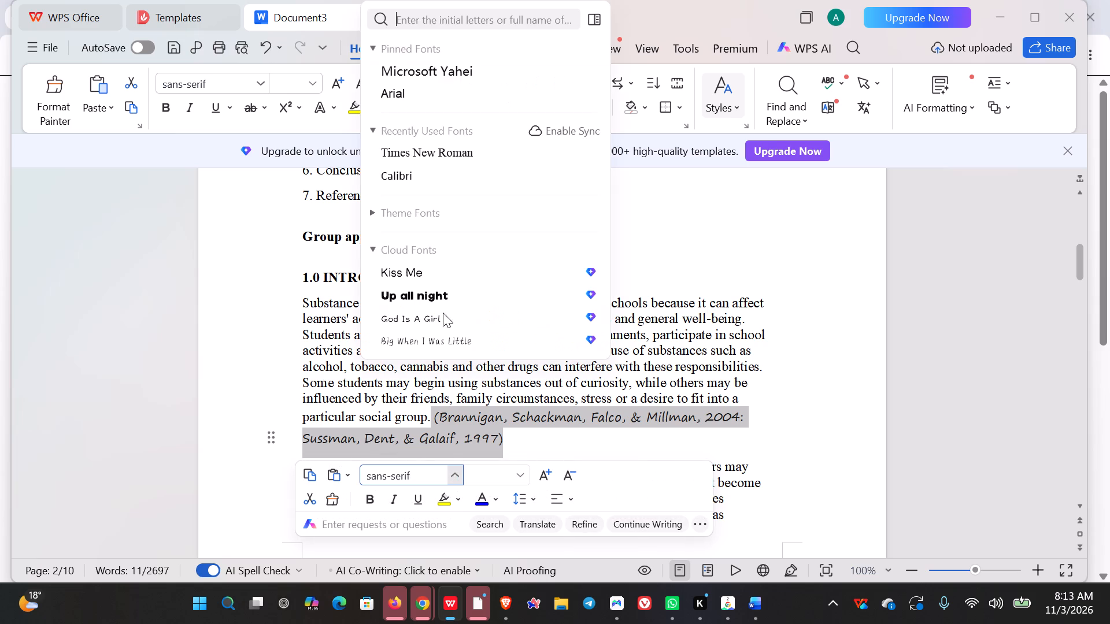
click(430, 161)
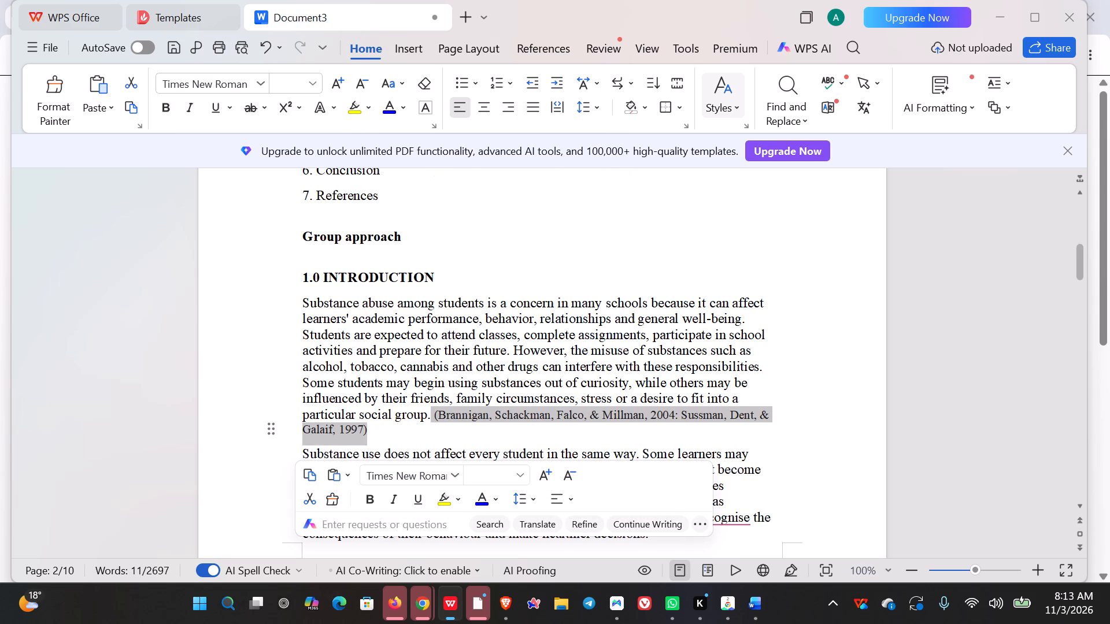
click(517, 480)
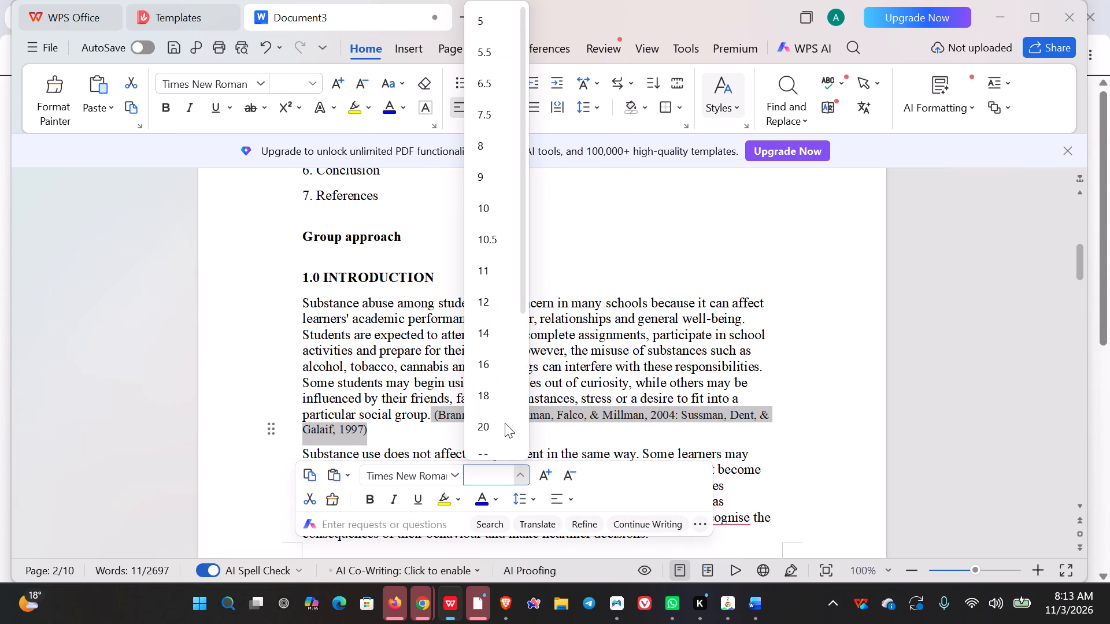
click(482, 283)
click(473, 380)
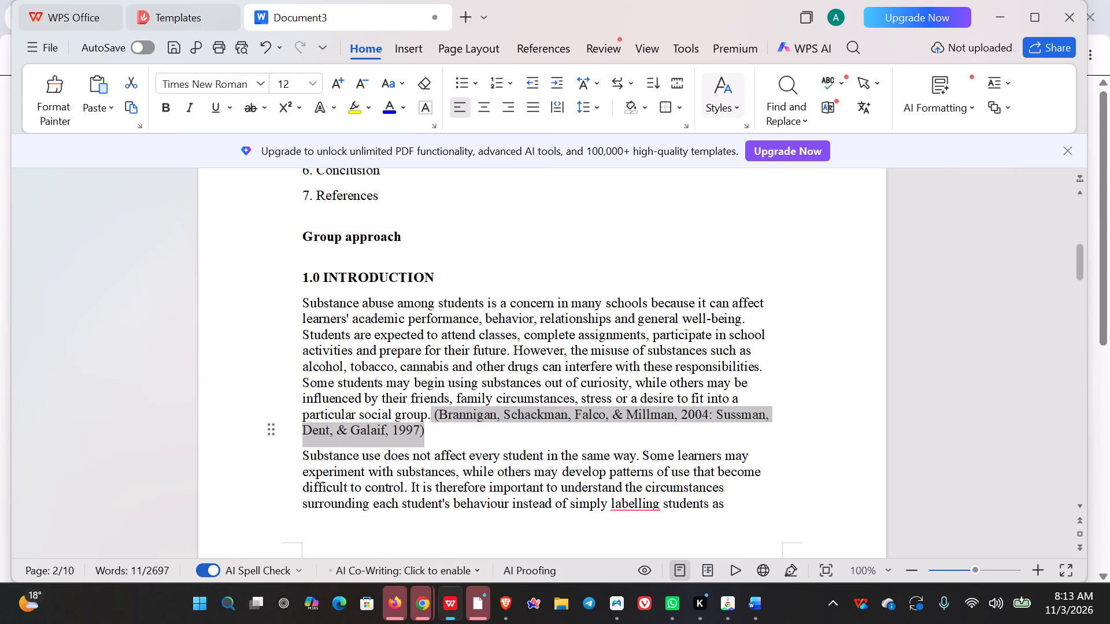
Add a period and a space after the citation at the end of the first introduction paragraph.
click(450, 433)
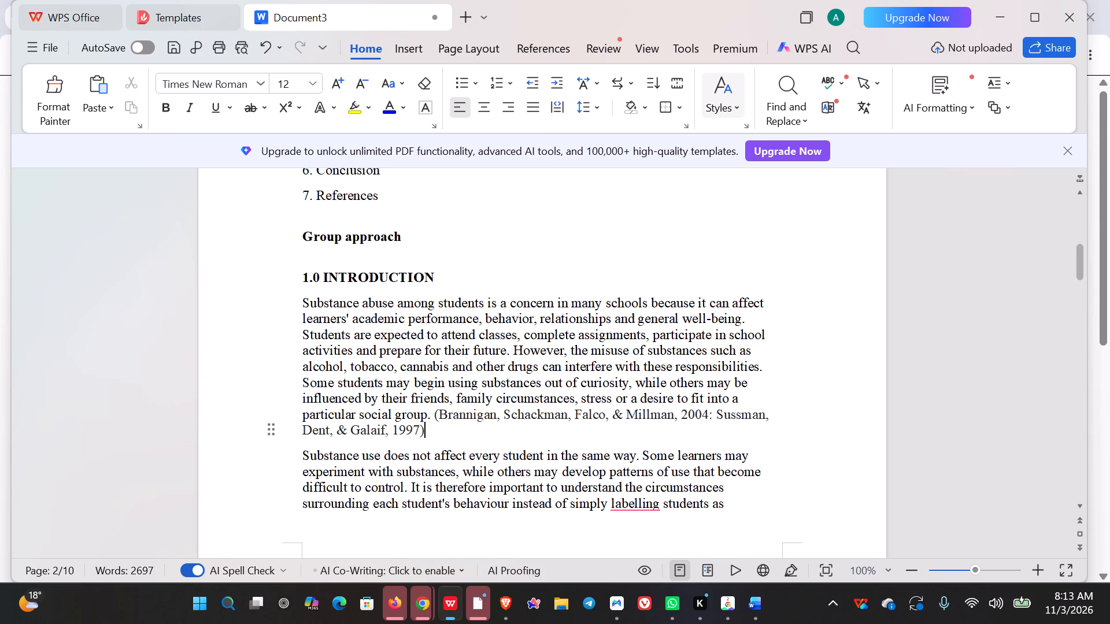
text(.)
key(space)
Ignore the spelling suggestions for "labelling", "recognise" and "indisciplined" in the second introduction paragraph.
click(632, 503)
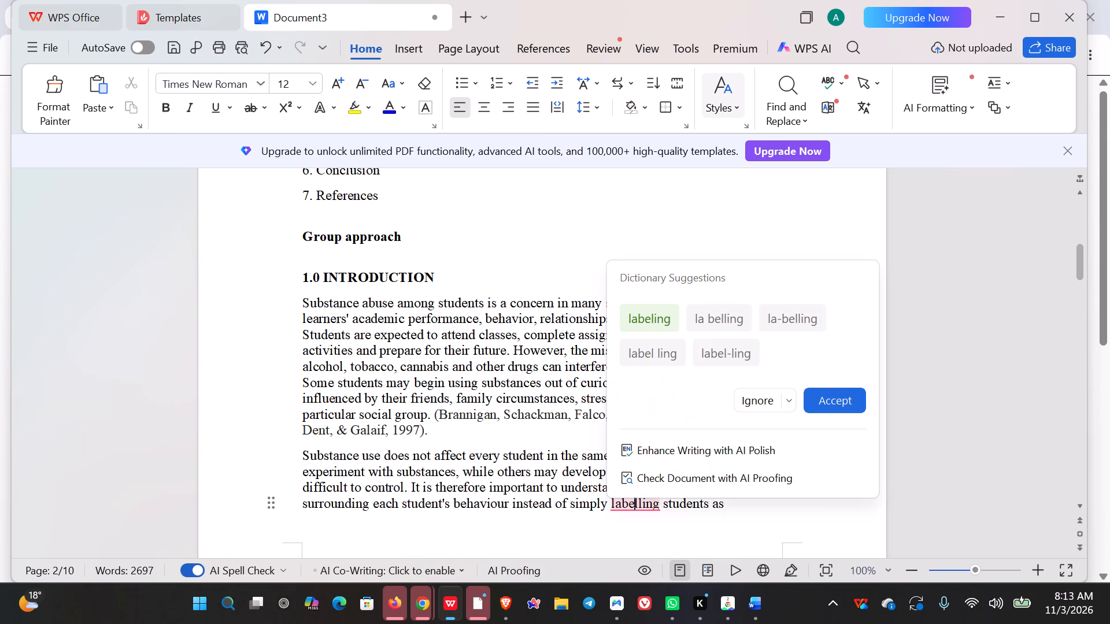
click(761, 400)
scroll(549, 443, down, 1)
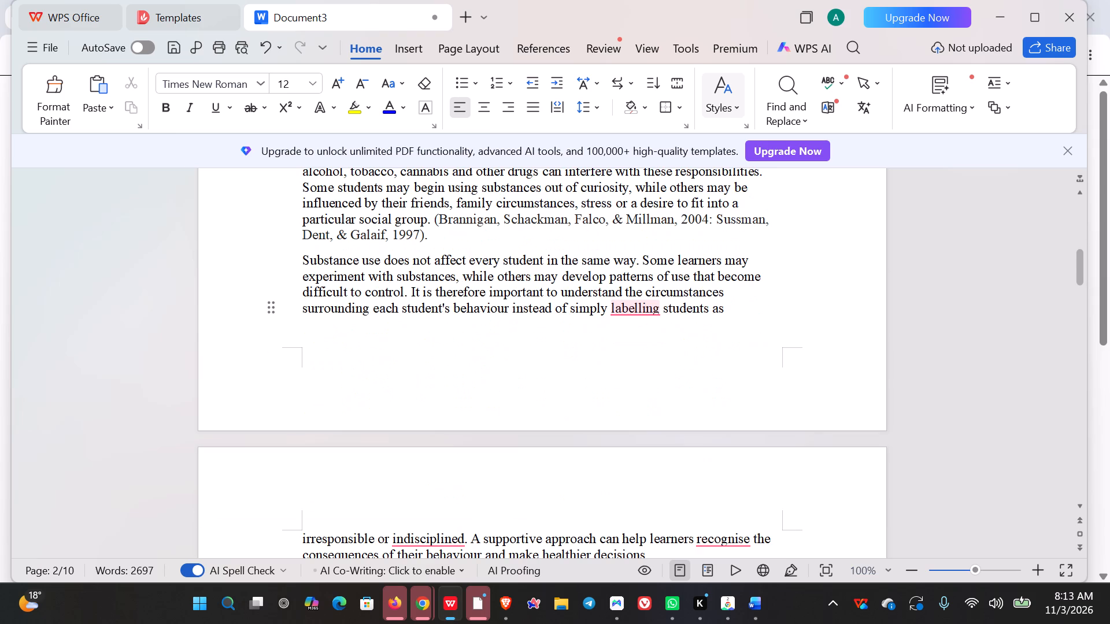
click(624, 334)
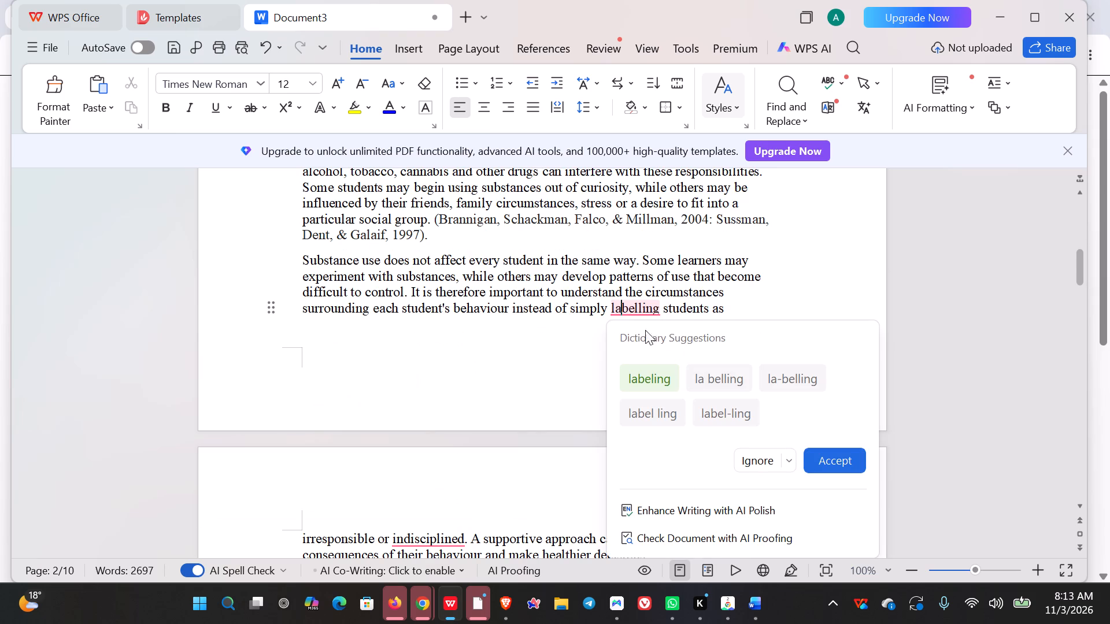
click(751, 457)
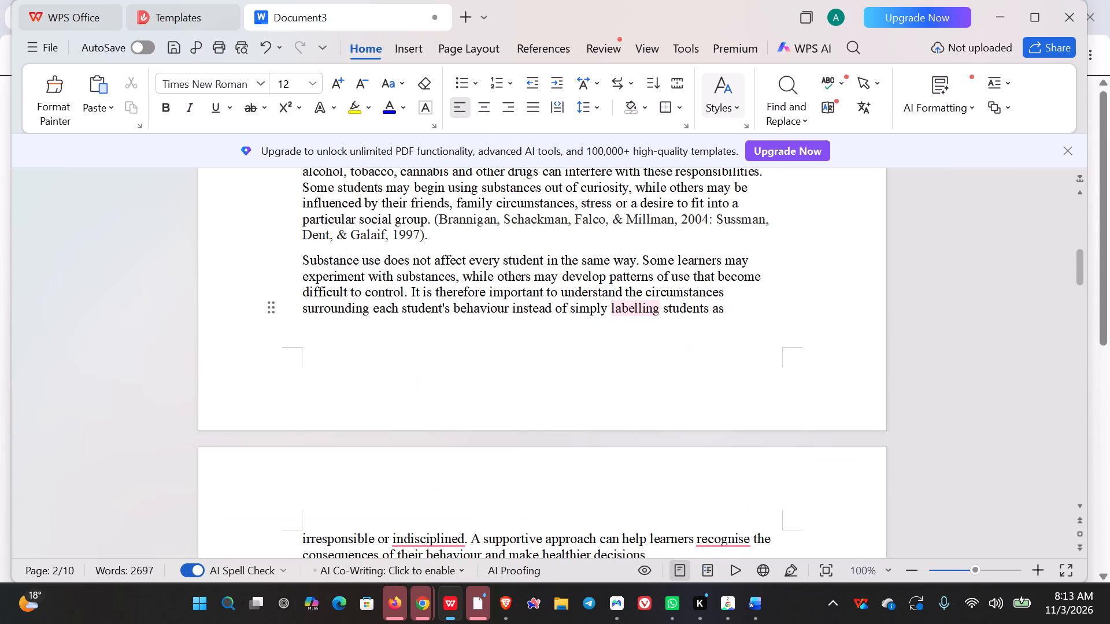
scroll(680, 318, down, 1)
click(428, 454)
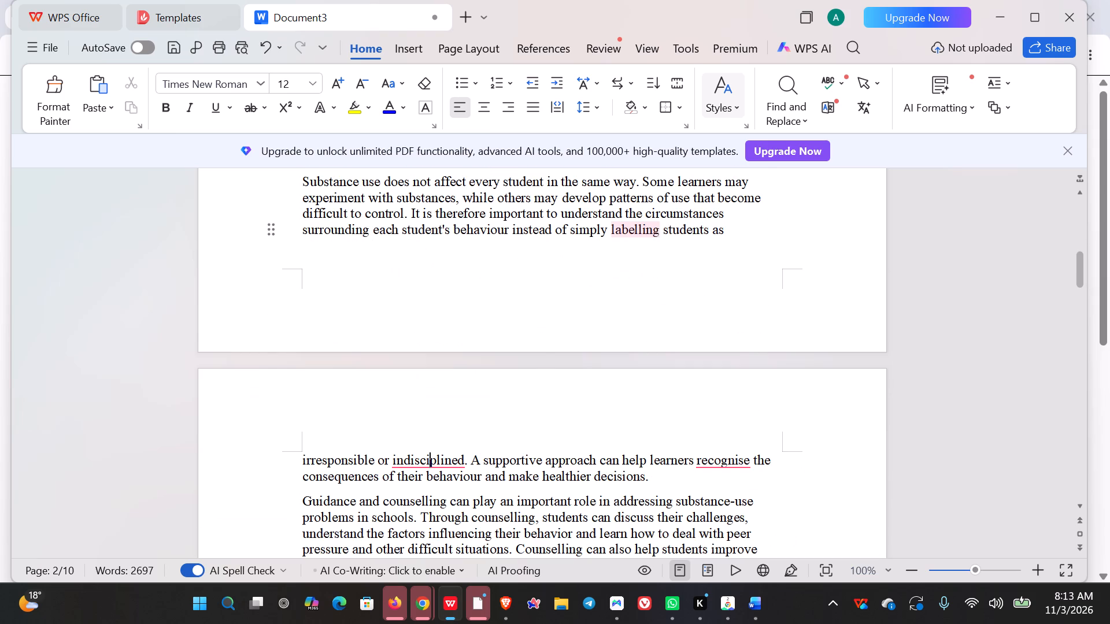
click(532, 351)
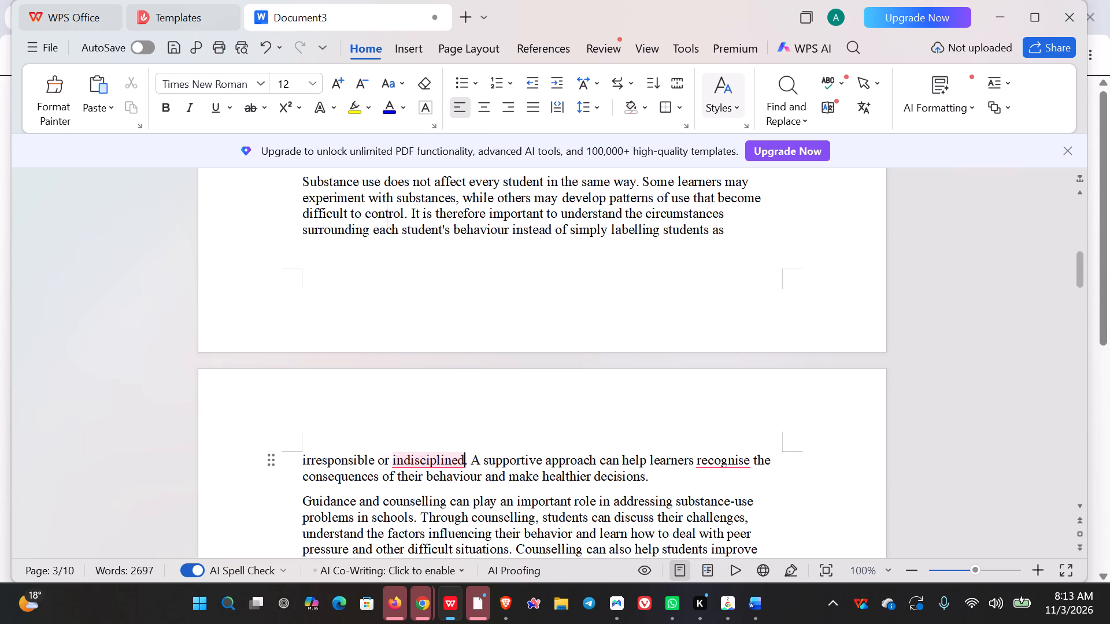
click(721, 460)
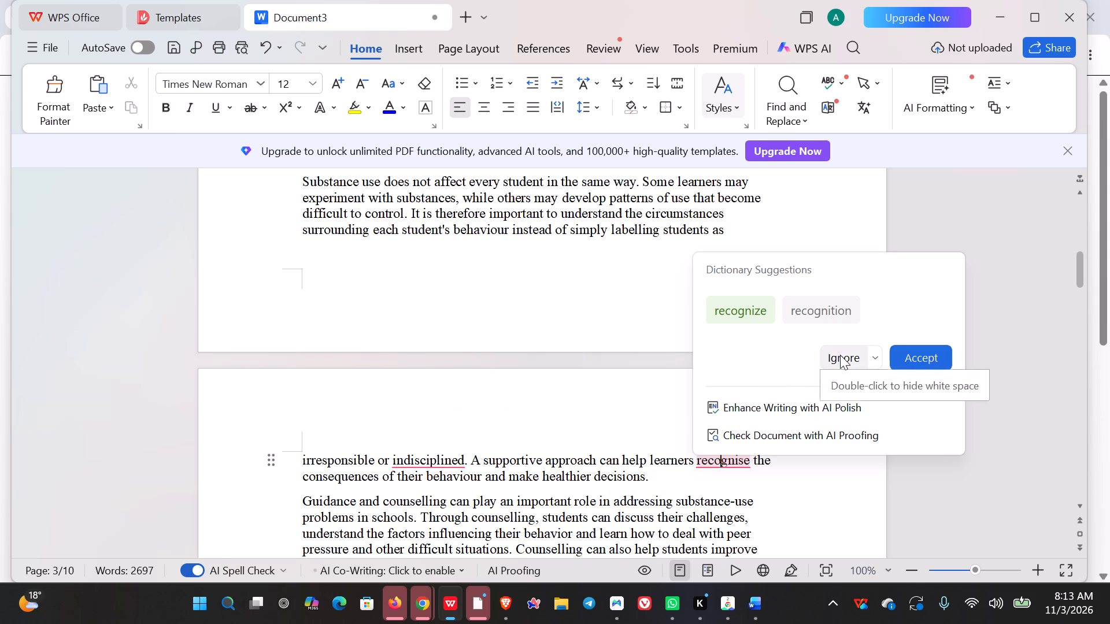
click(840, 355)
click(425, 451)
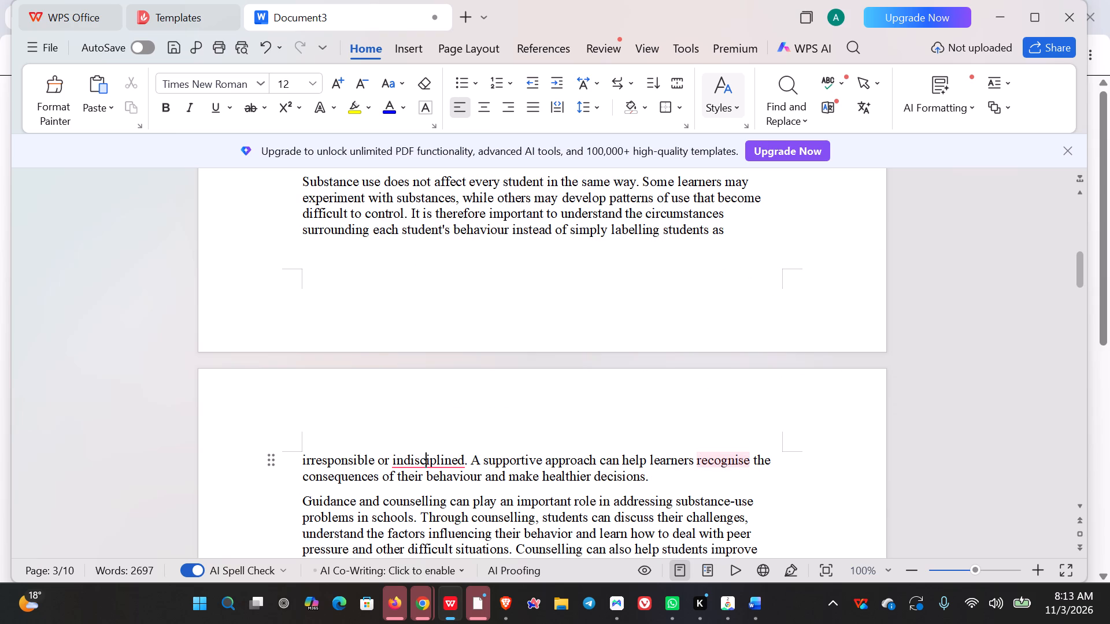
click(537, 362)
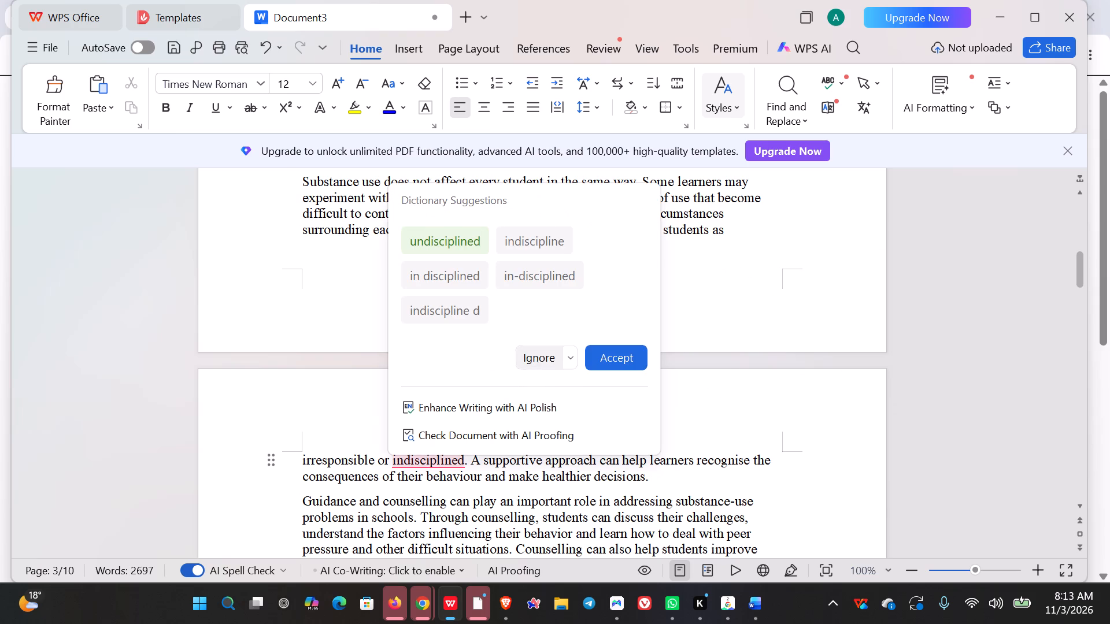
click(467, 488)
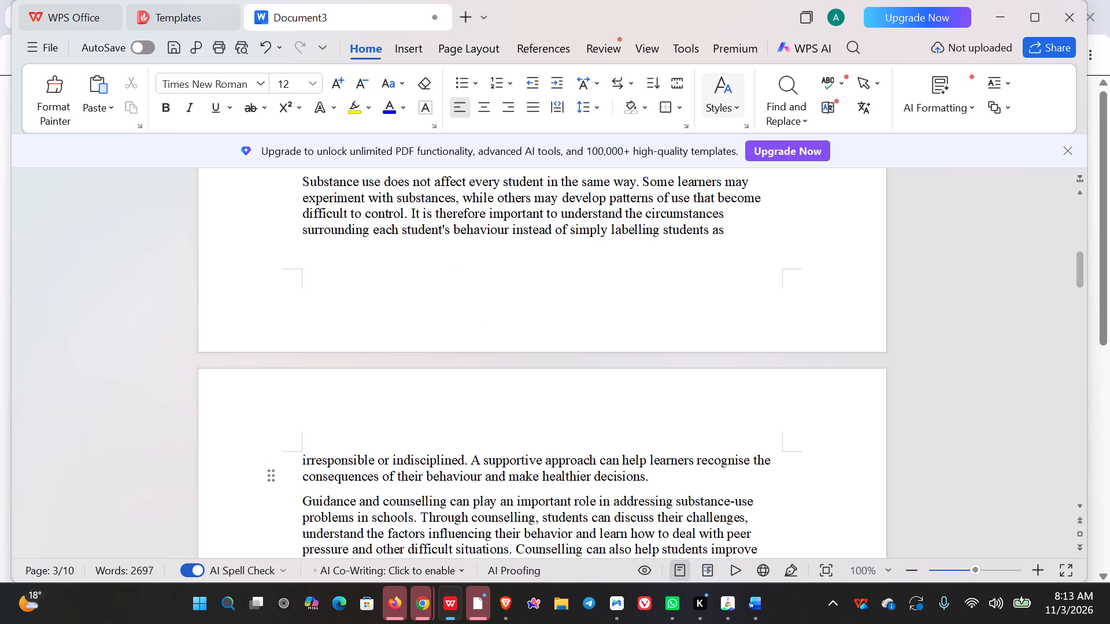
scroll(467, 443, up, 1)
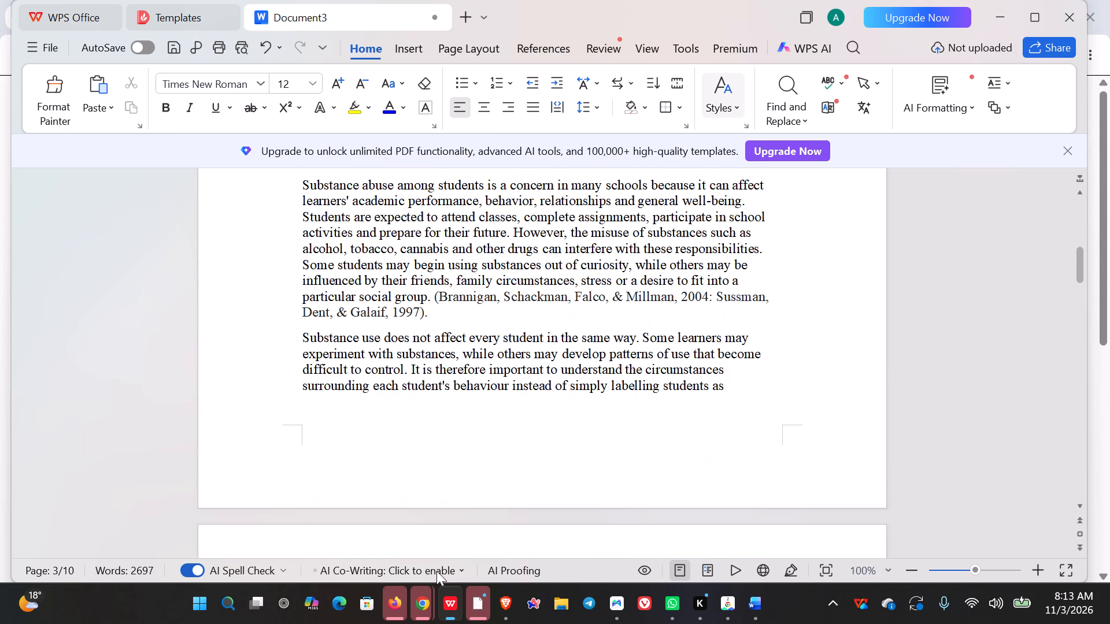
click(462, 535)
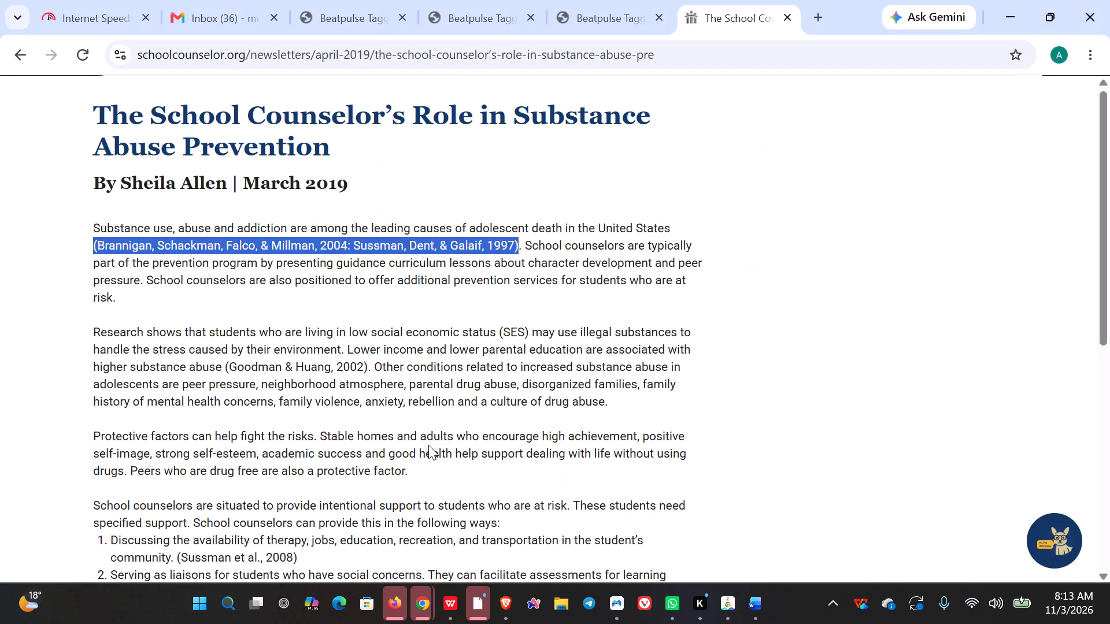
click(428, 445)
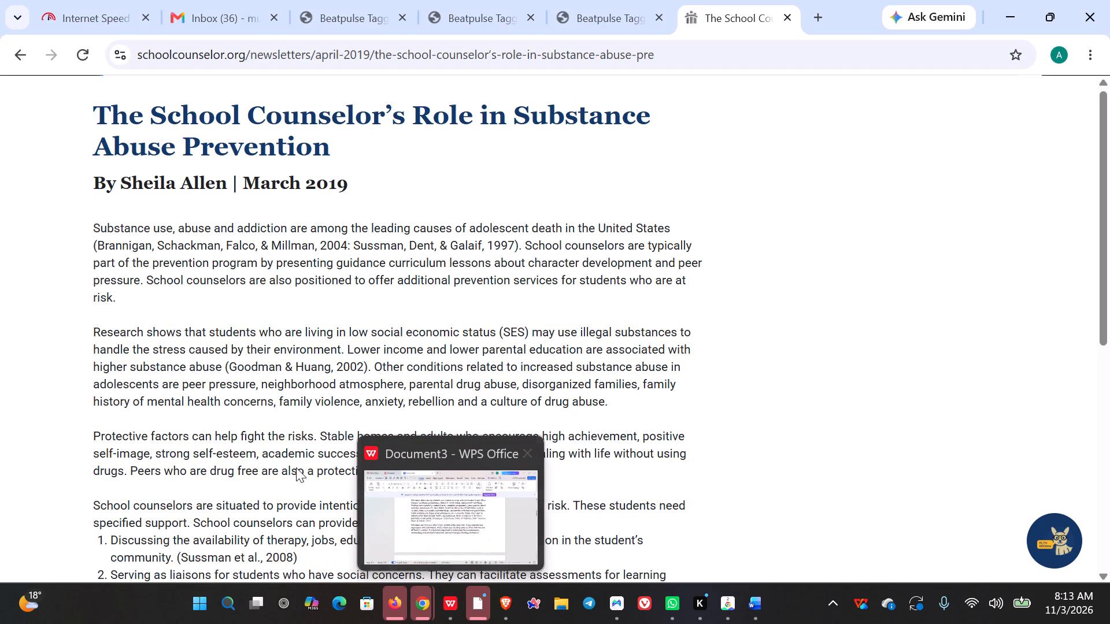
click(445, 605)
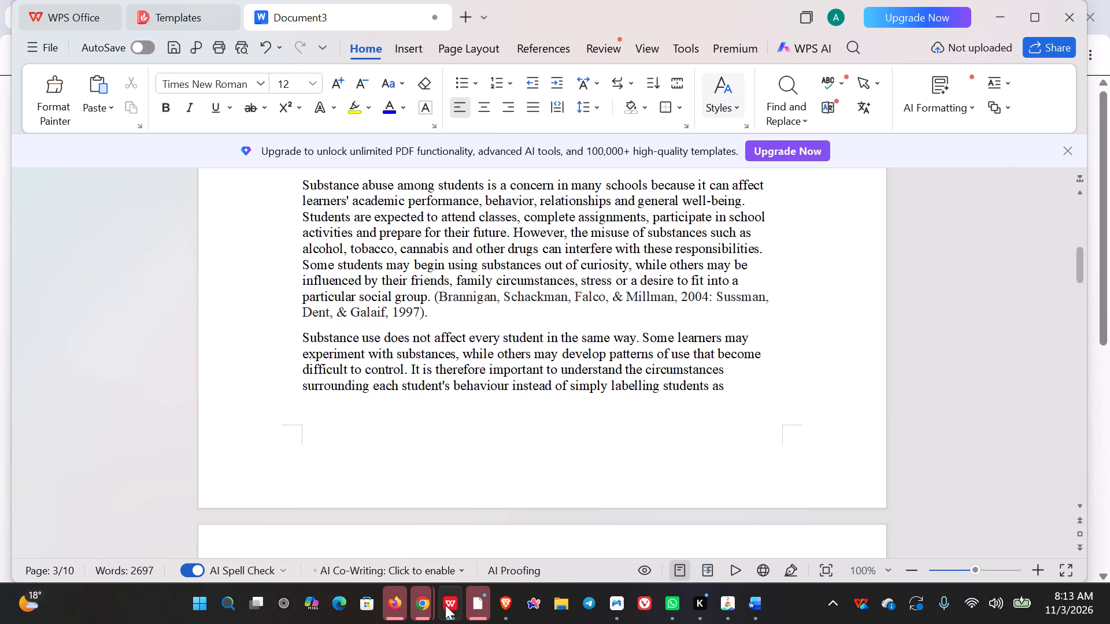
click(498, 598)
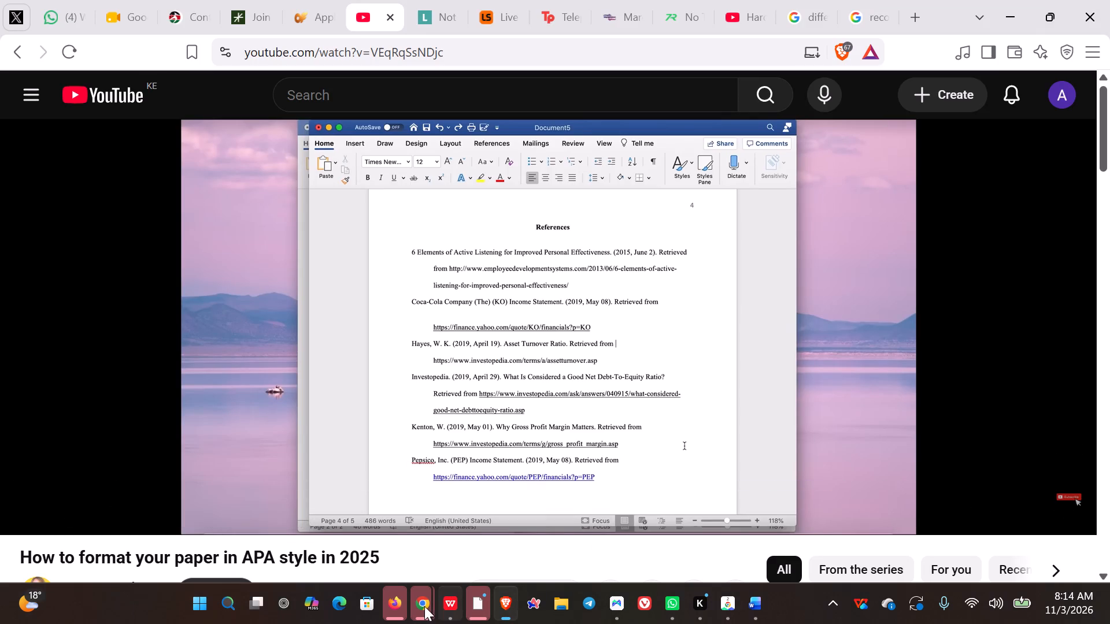
In Google Chrome, return to the search results, open "The School Counselor's Role With Students At-Risk for Substance Abuse" and accept all of the site's cookies.
click(491, 512)
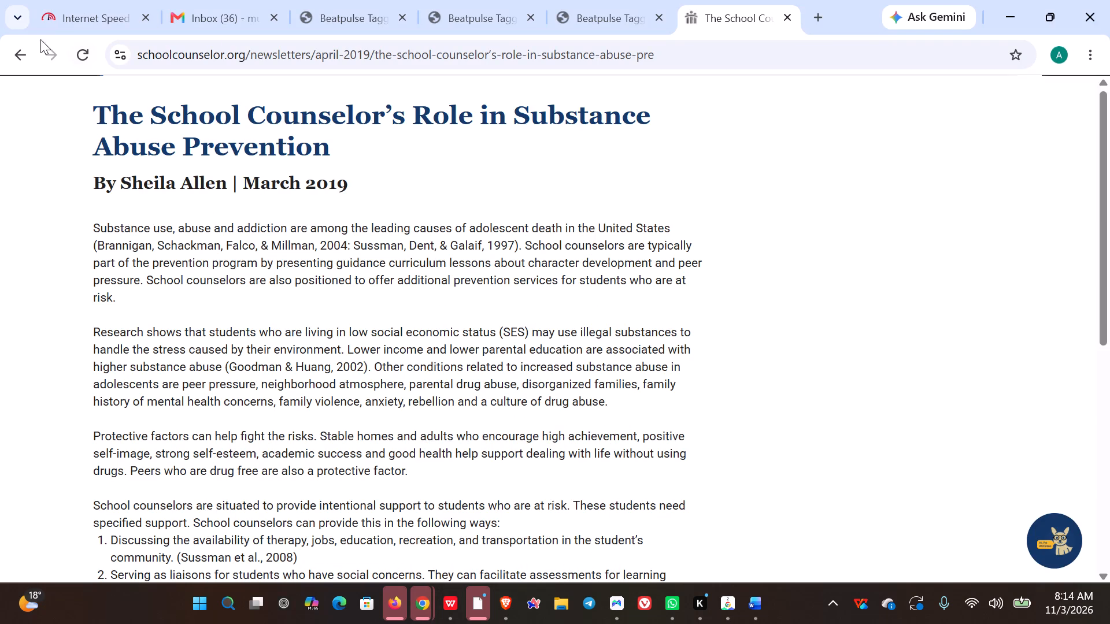
click(22, 50)
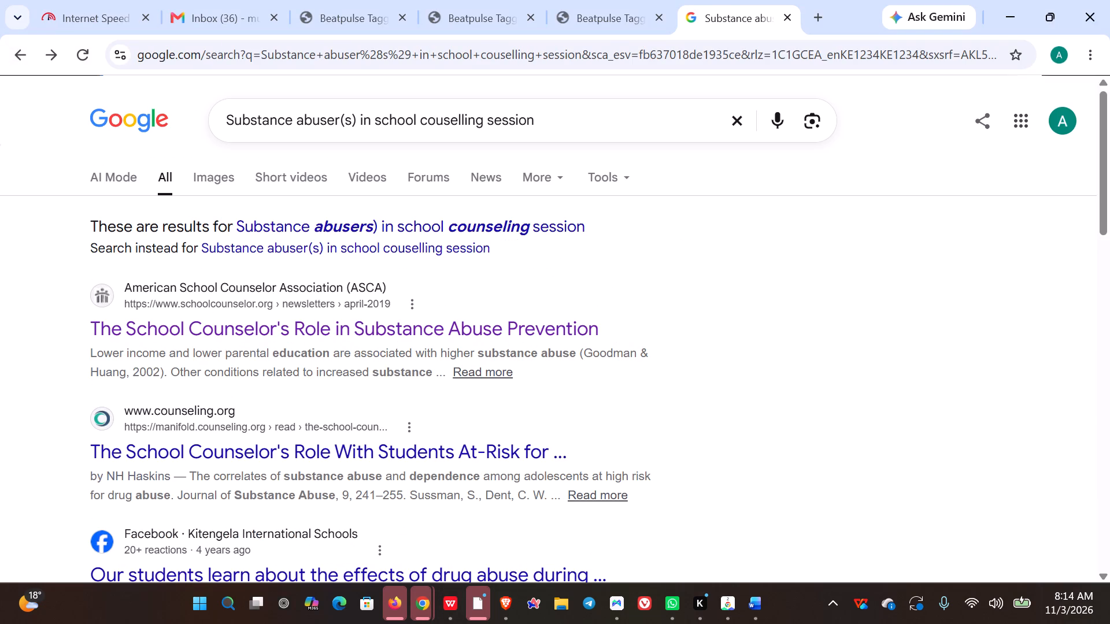
scroll(225, 346, down, 1)
click(279, 406)
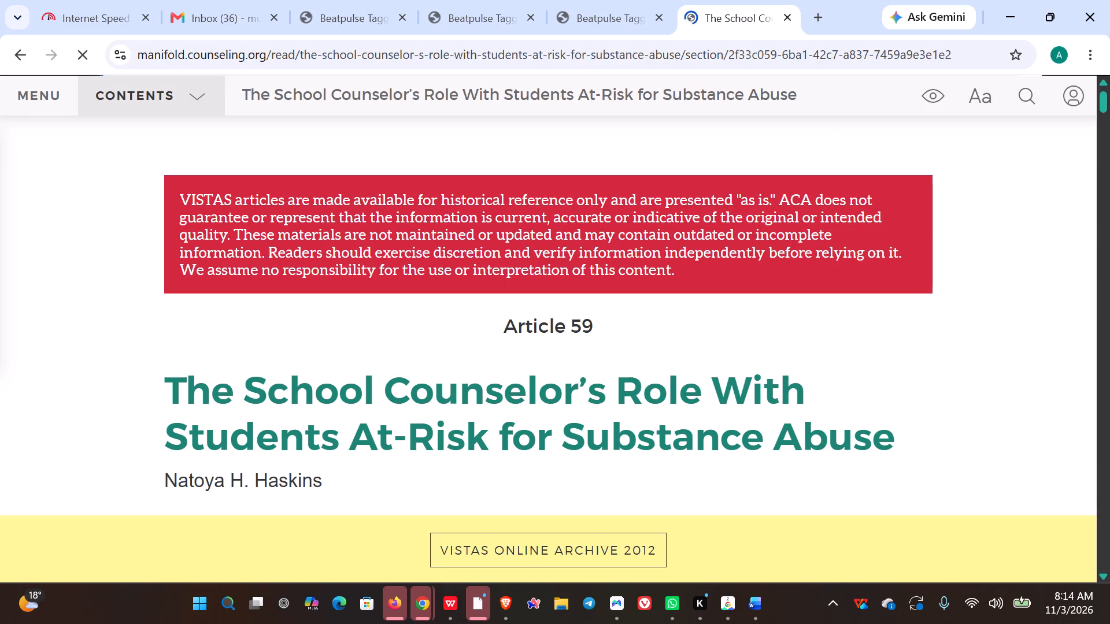
scroll(353, 402, down, 3)
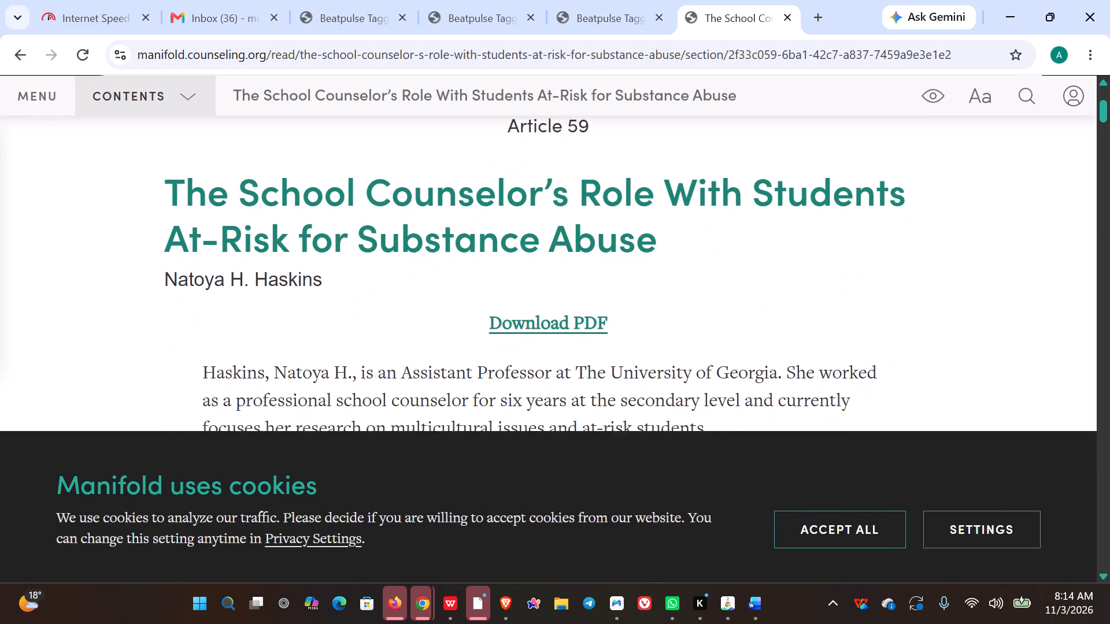
scroll(353, 402, down, 1)
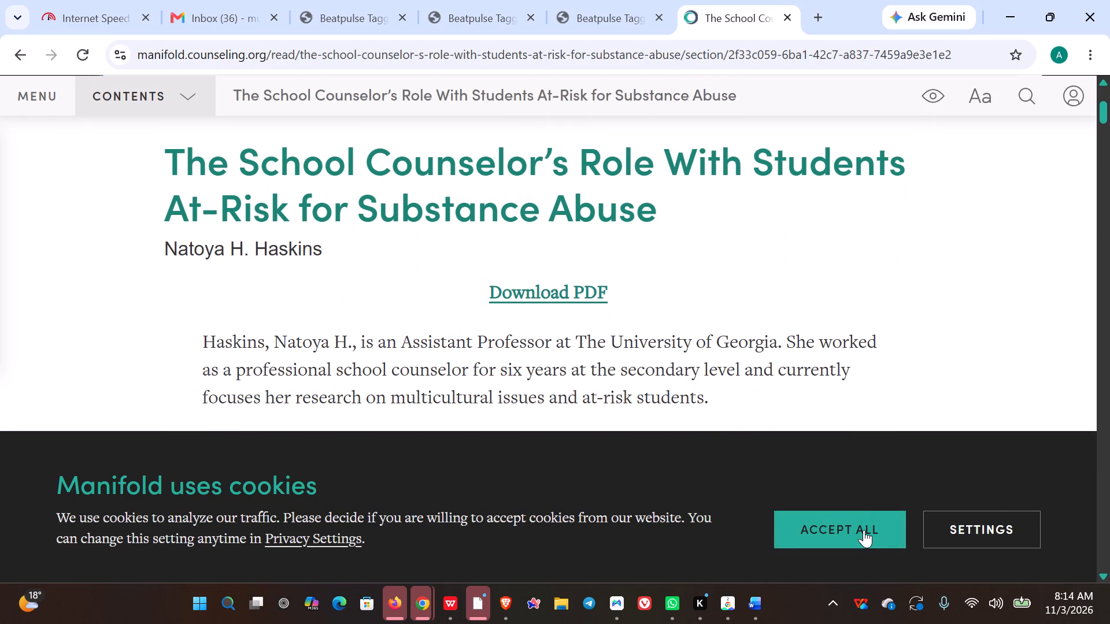
click(864, 530)
Copy the full American School Counselor Association (ASCA) (2005) entry from the article's References list.
scroll(576, 440, down, 3)
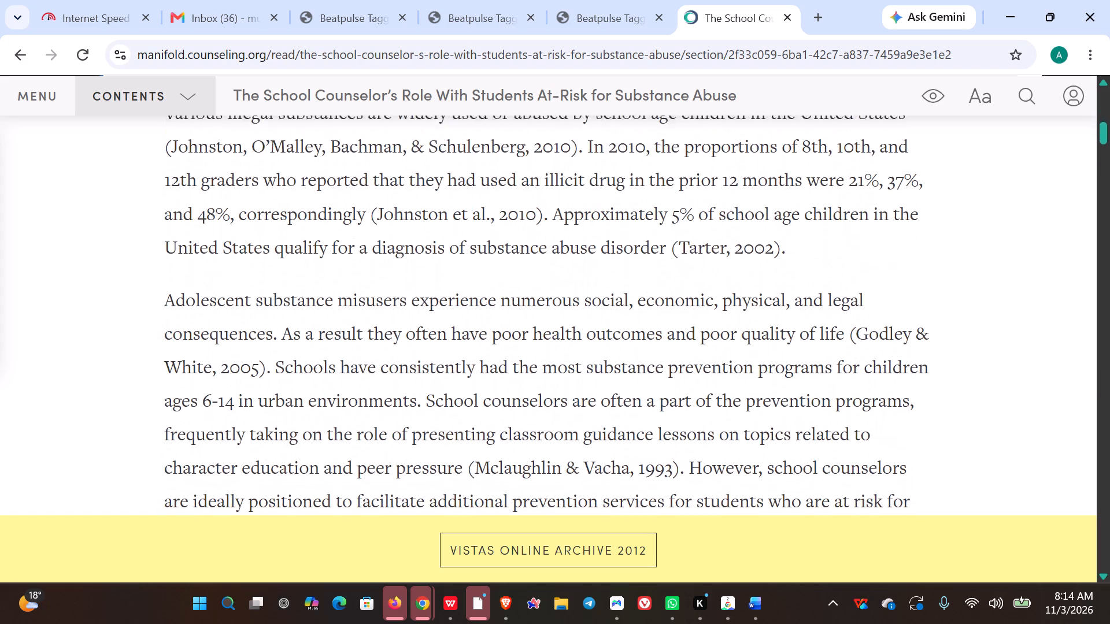
scroll(576, 440, down, 3)
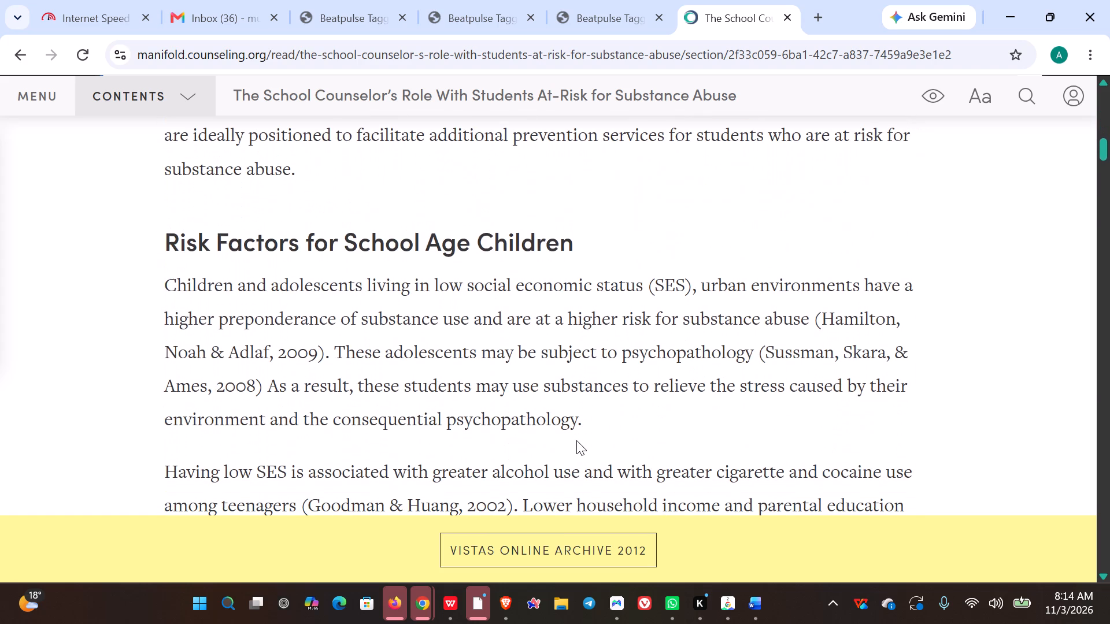
scroll(576, 440, down, 10)
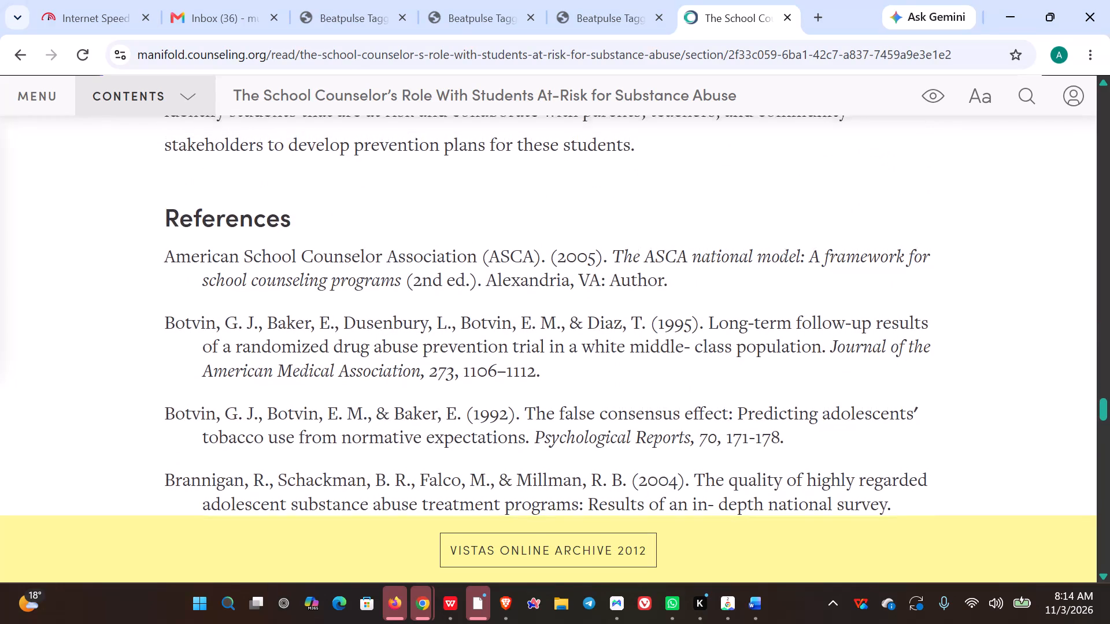
click(452, 372)
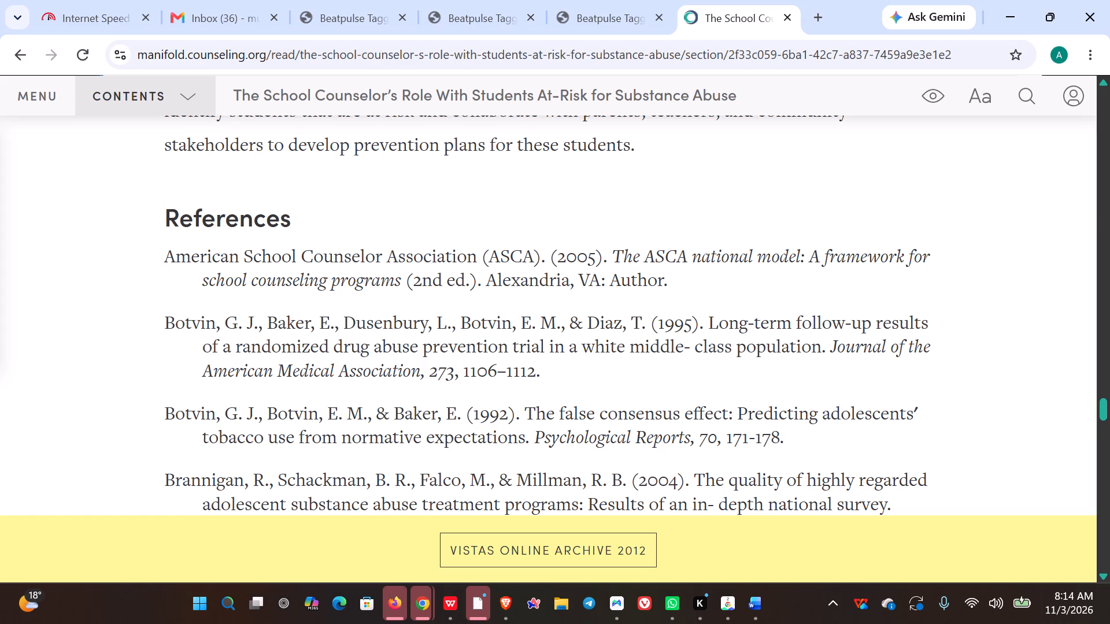
drag(165, 252, 539, 288)
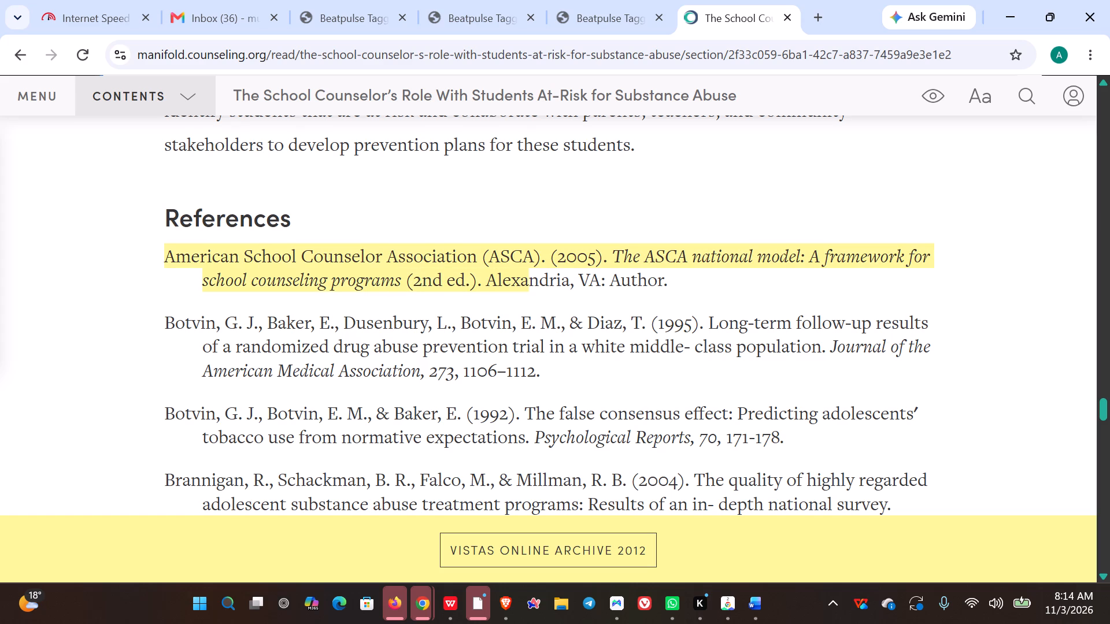
drag(539, 288, 556, 288)
triple_click(646, 277)
click(646, 277)
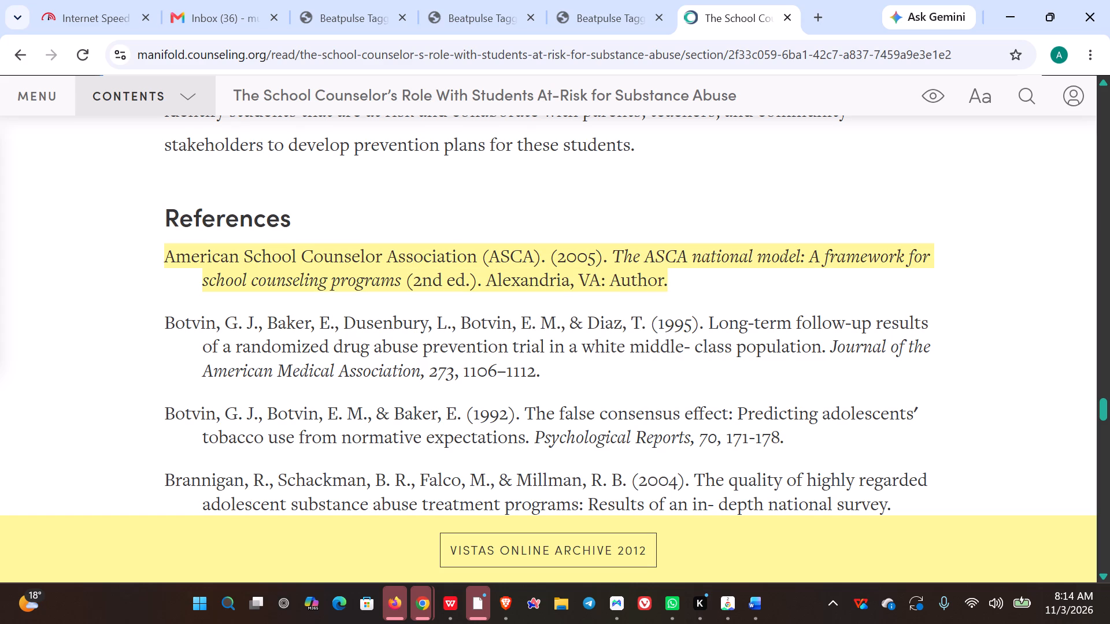
key(ctrl+c)
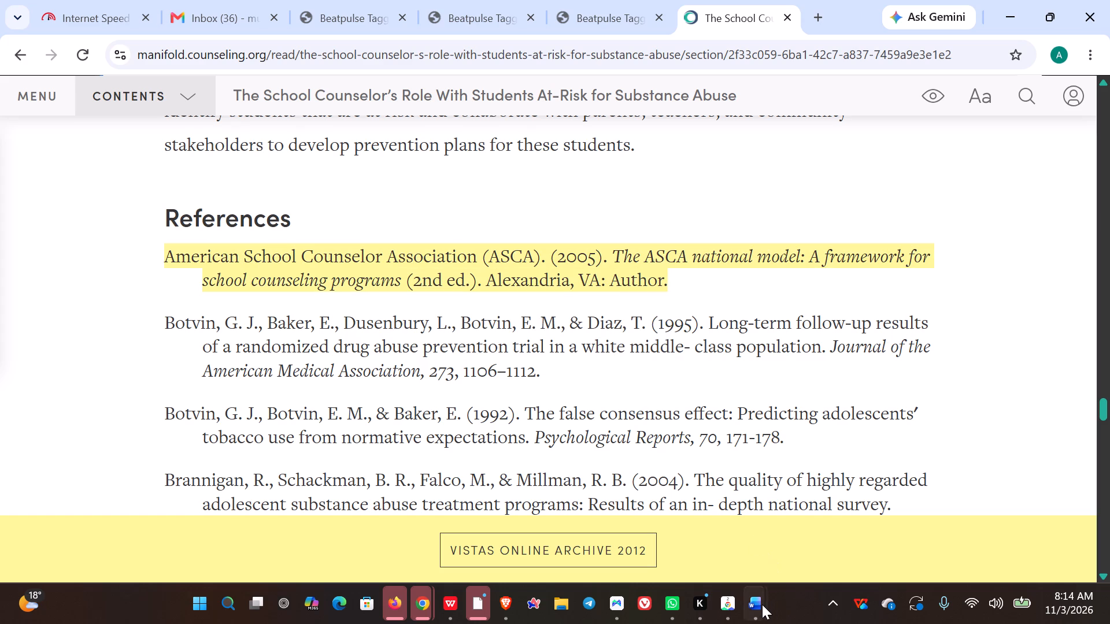
Switch to Document2 in Word and paste the copied ASCA (2005) entry on a new line below the Spectrum Academy counselor line.
click(762, 604)
click(791, 550)
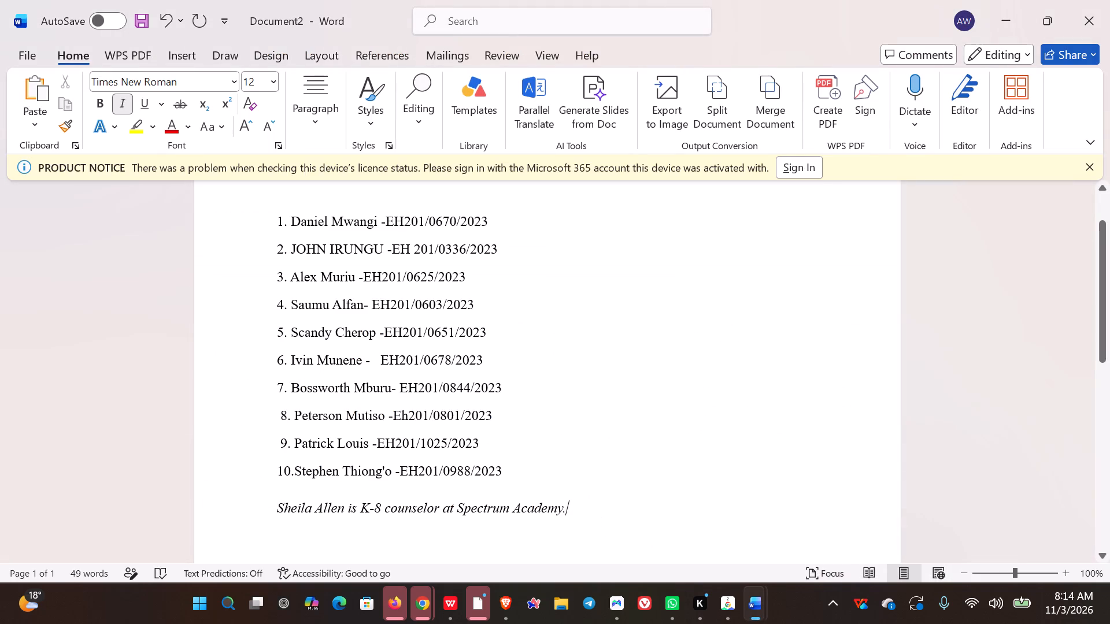
key(shift+Return)
key(ctrl+v)
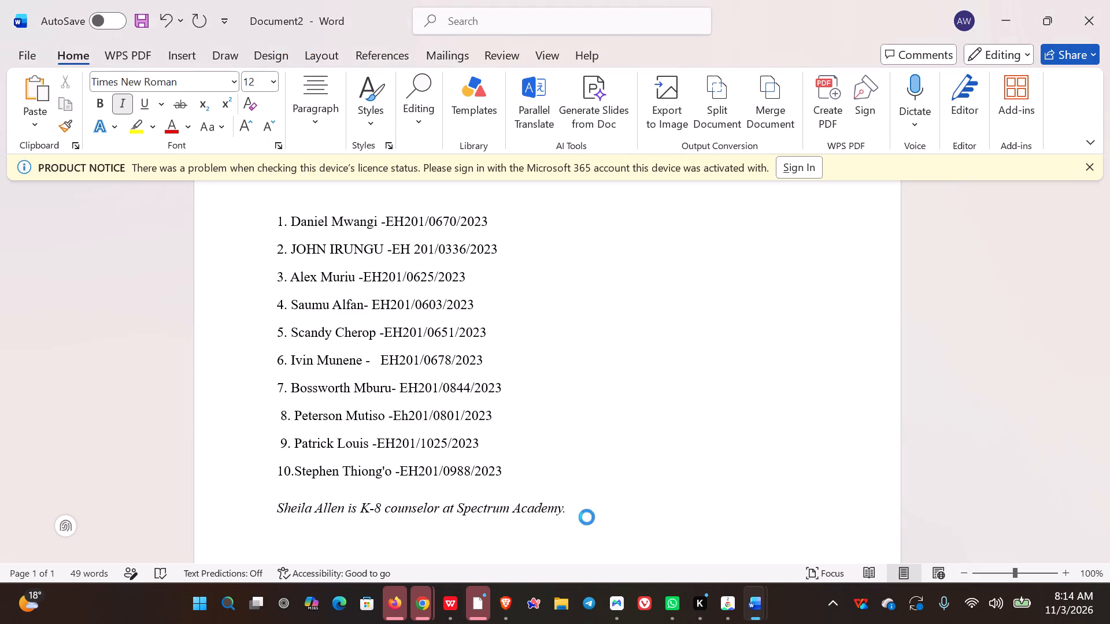
In WPS Office, paste the ASCA (2005) entry as the first item under "6.0 References" and remove the extra blank lines directly after it.
click(453, 600)
scroll(428, 484, down, 7)
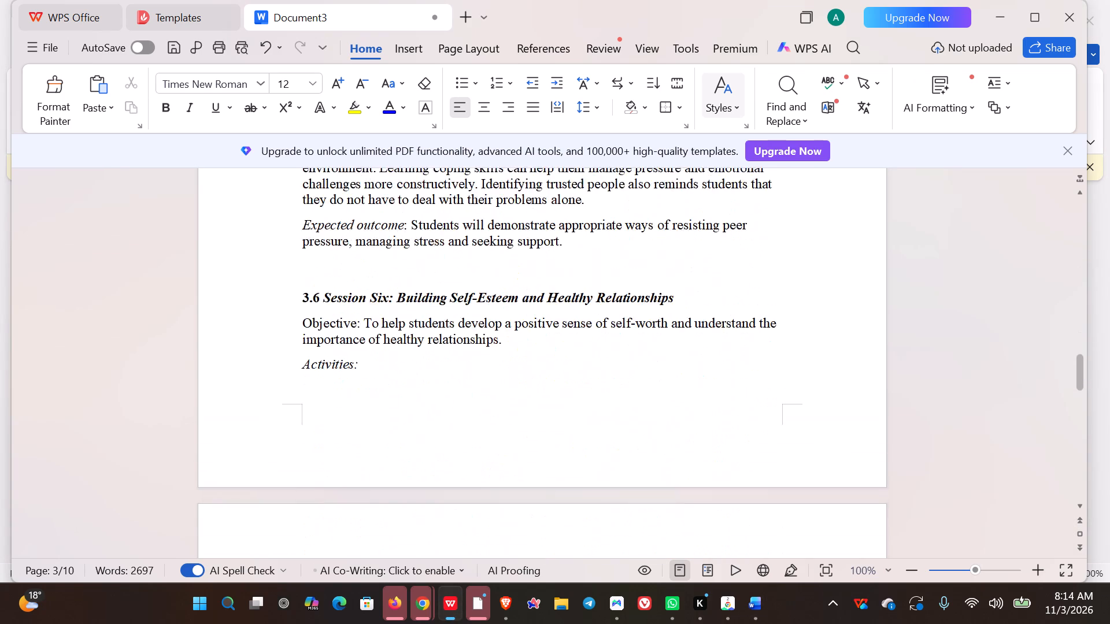
scroll(428, 484, down, 9)
scroll(428, 484, up, 4)
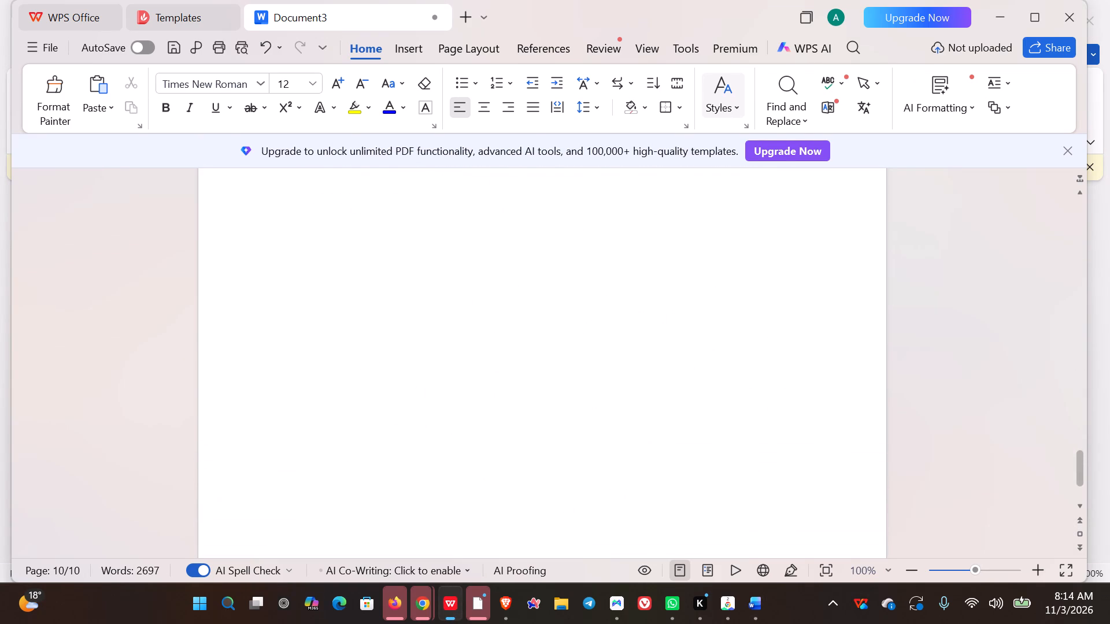
scroll(428, 484, up, 2)
scroll(428, 484, down, 2)
scroll(428, 484, up, 1)
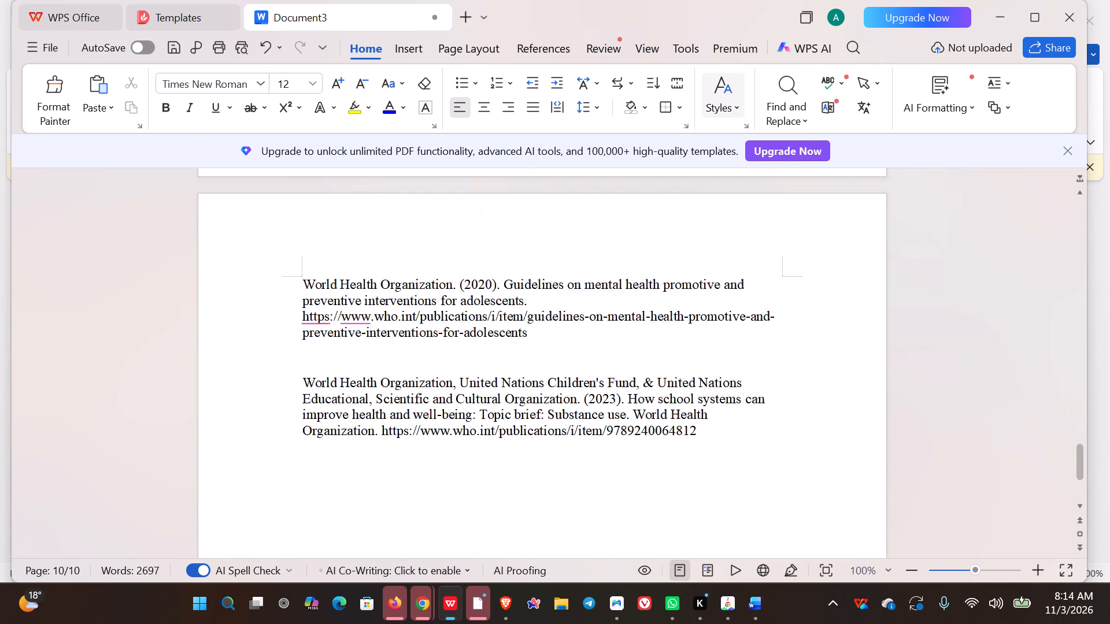
scroll(428, 484, up, 4)
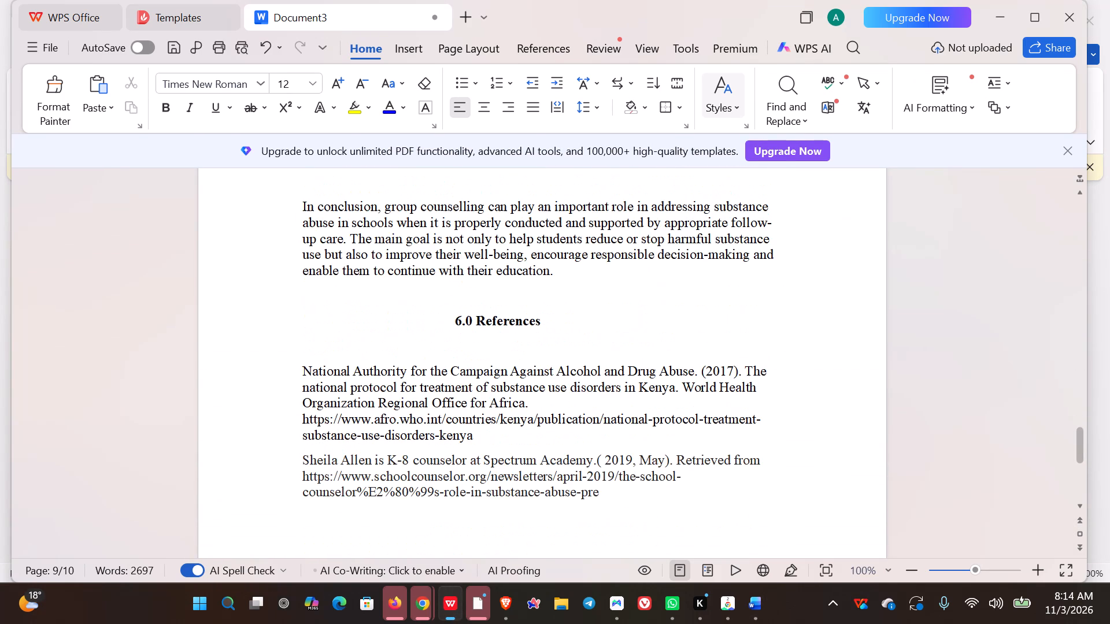
click(302, 366)
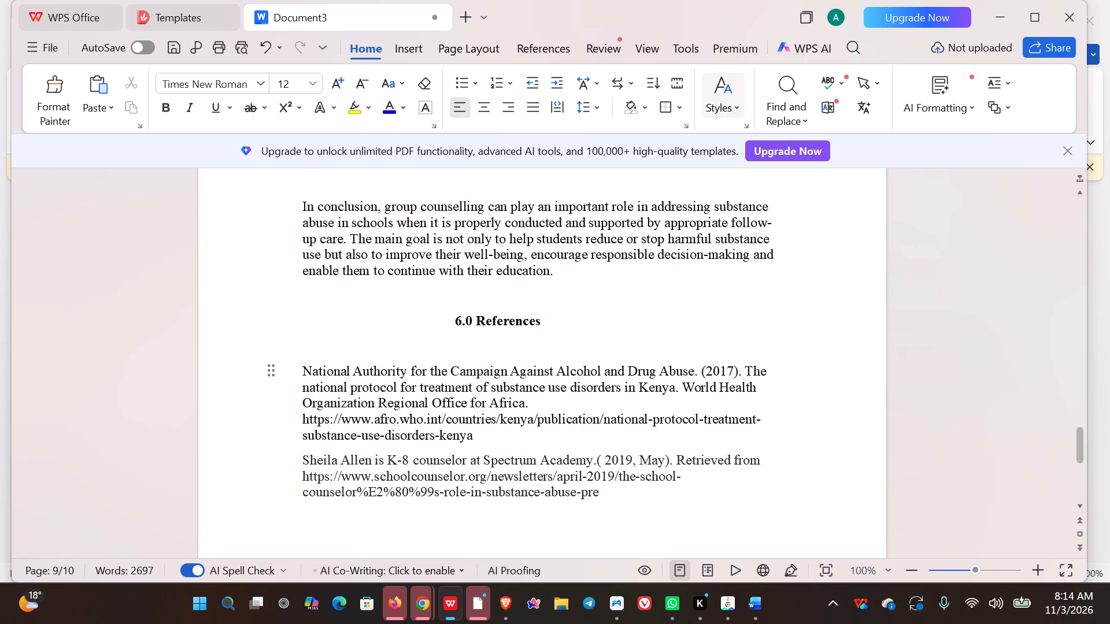
key(ctrl+shift+Return)
key(shift+Return)
key(shift+Return)
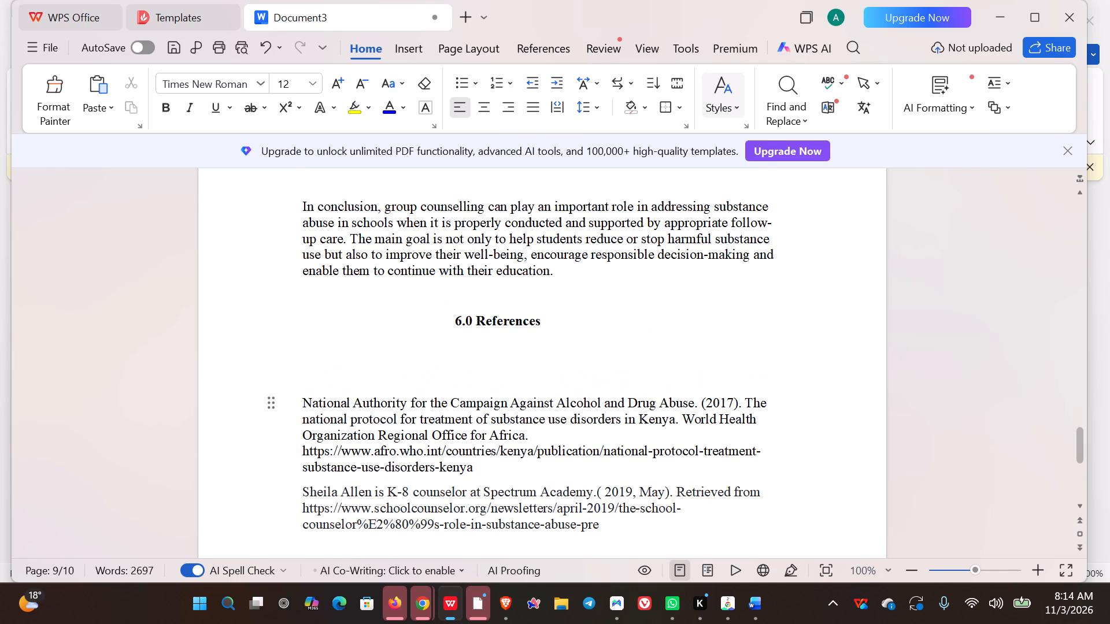
click(306, 360)
key(ctrl+v)
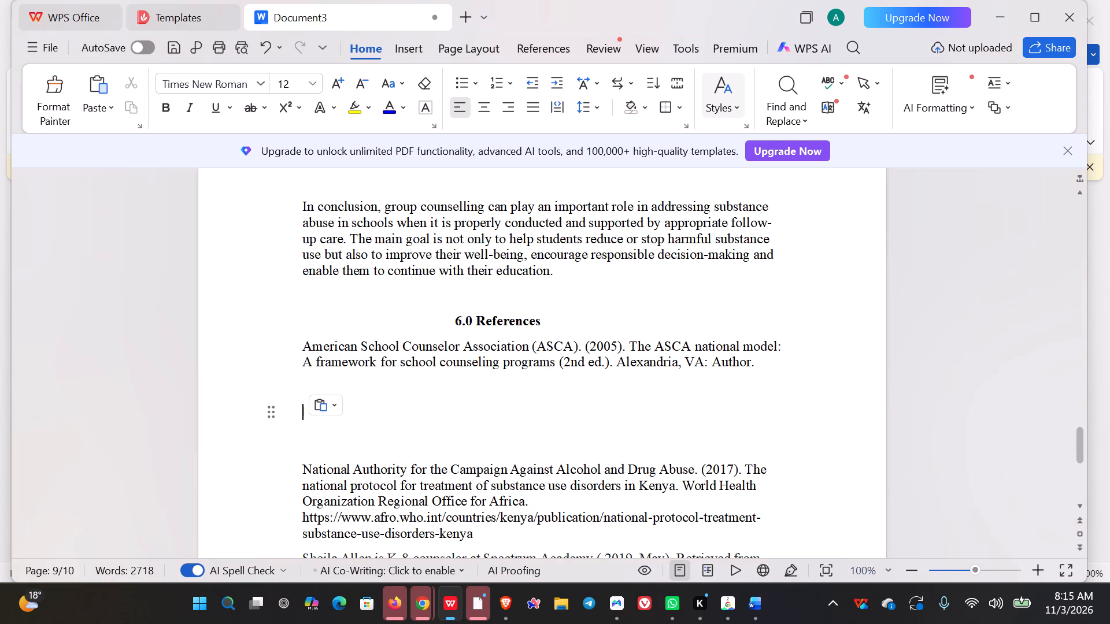
key(BackSpace)
key(BackSpace)
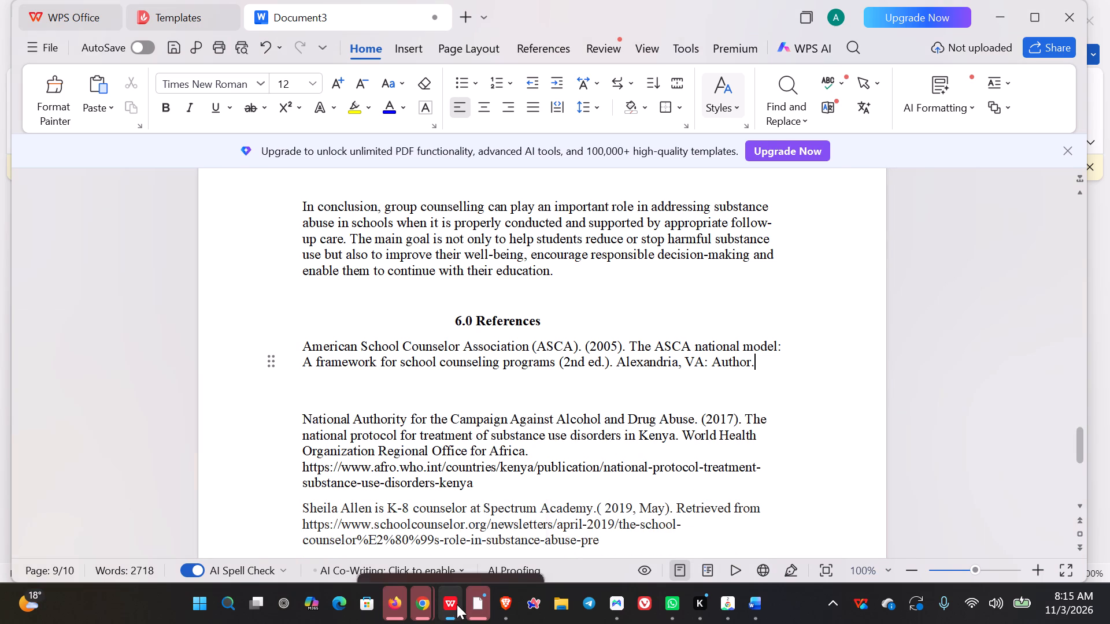
In Google Chrome, copy the full Botvin, Botvin and Baker (1992) entry from the article's References list.
click(476, 519)
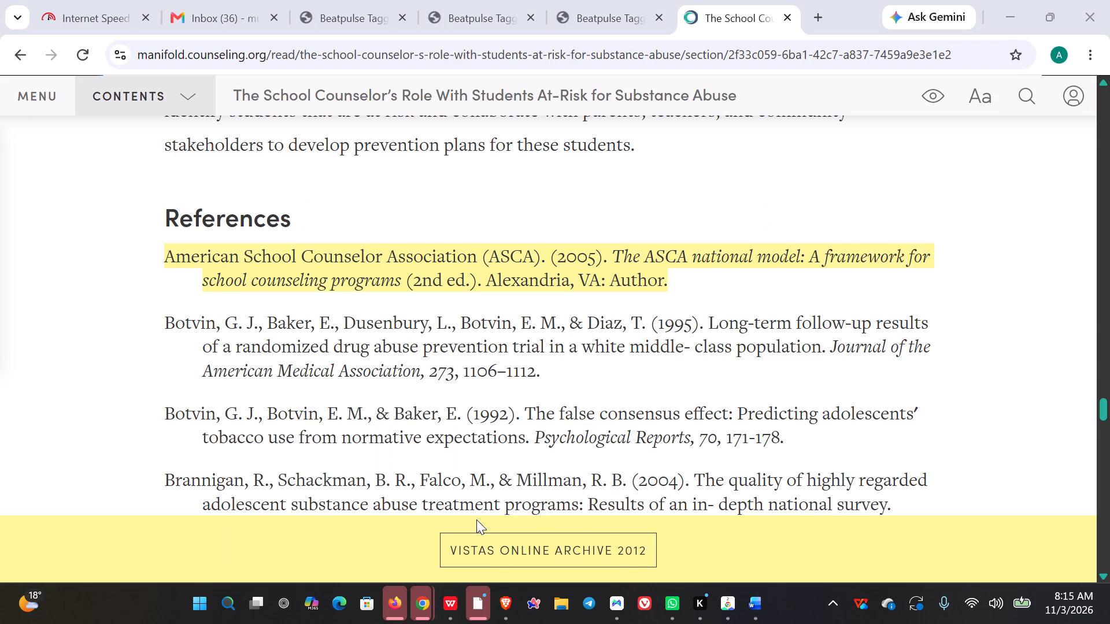
click(356, 351)
scroll(356, 351, down, 2)
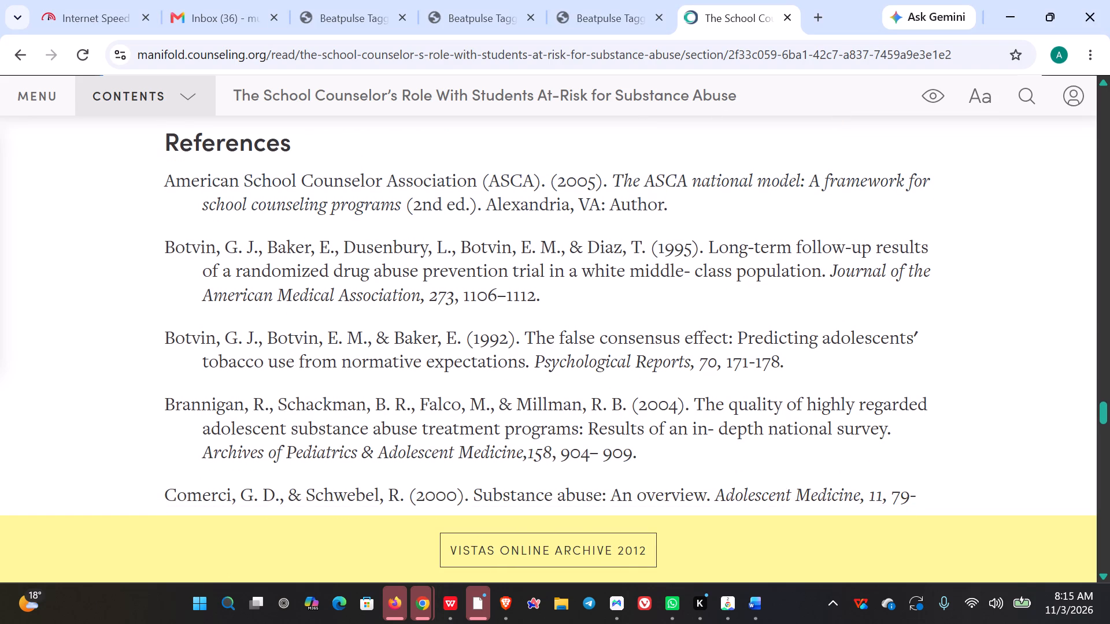
scroll(356, 351, down, 1)
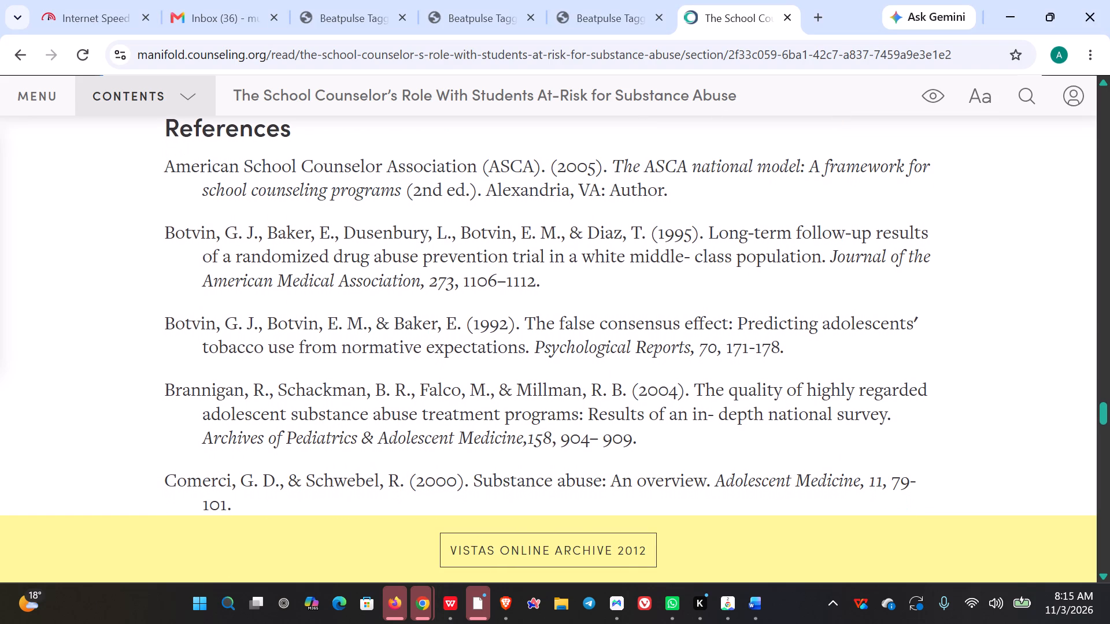
scroll(356, 351, down, 3)
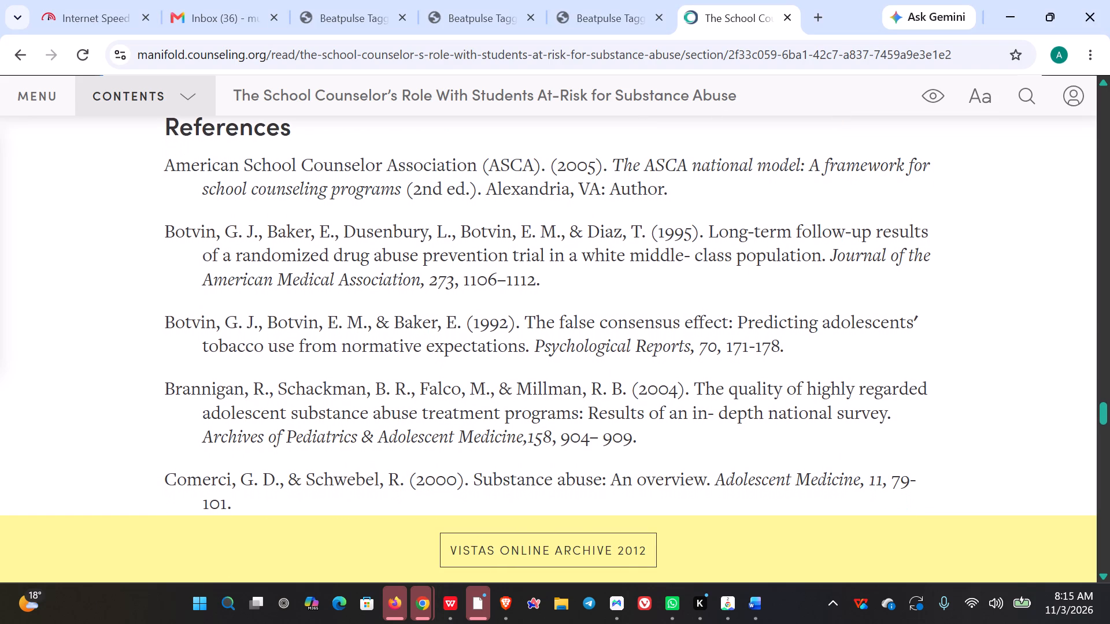
scroll(356, 351, down, 2)
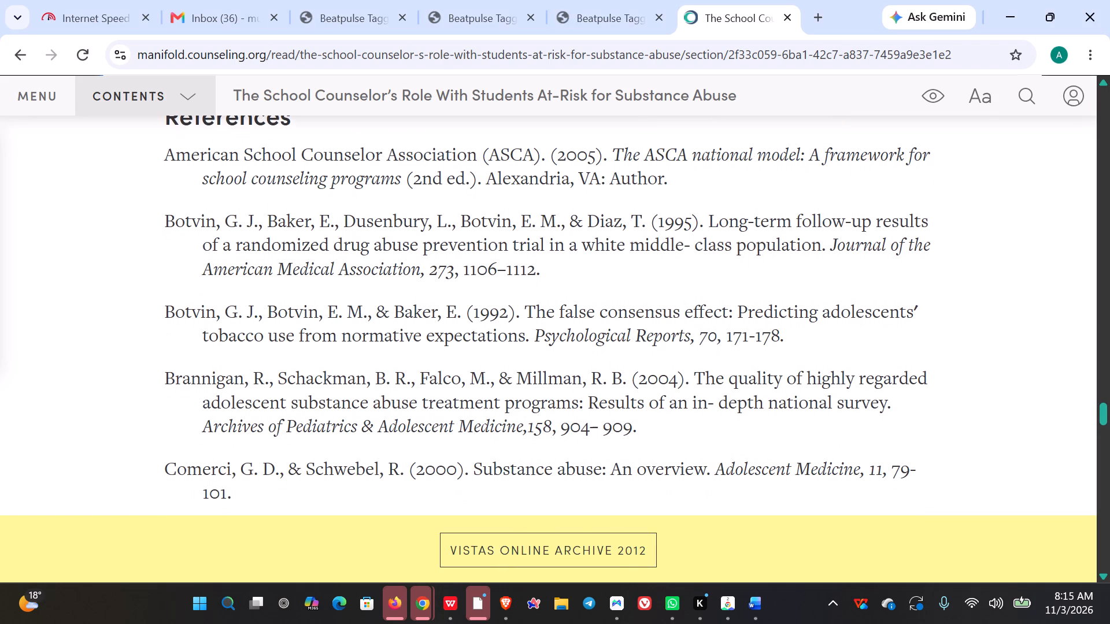
drag(165, 311, 486, 365)
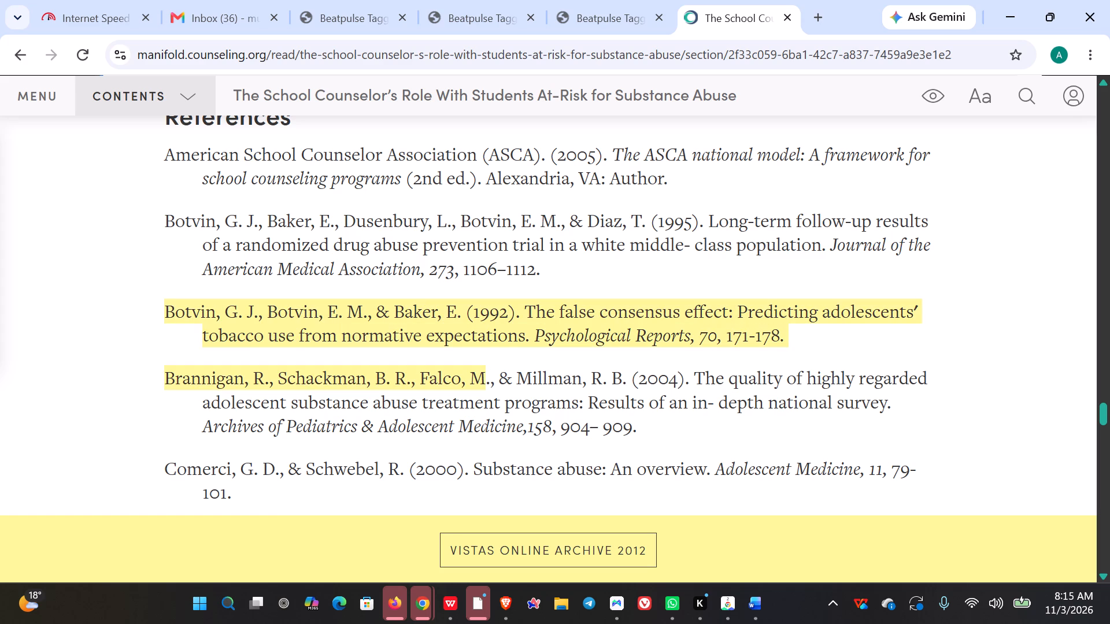
drag(486, 365, 791, 332)
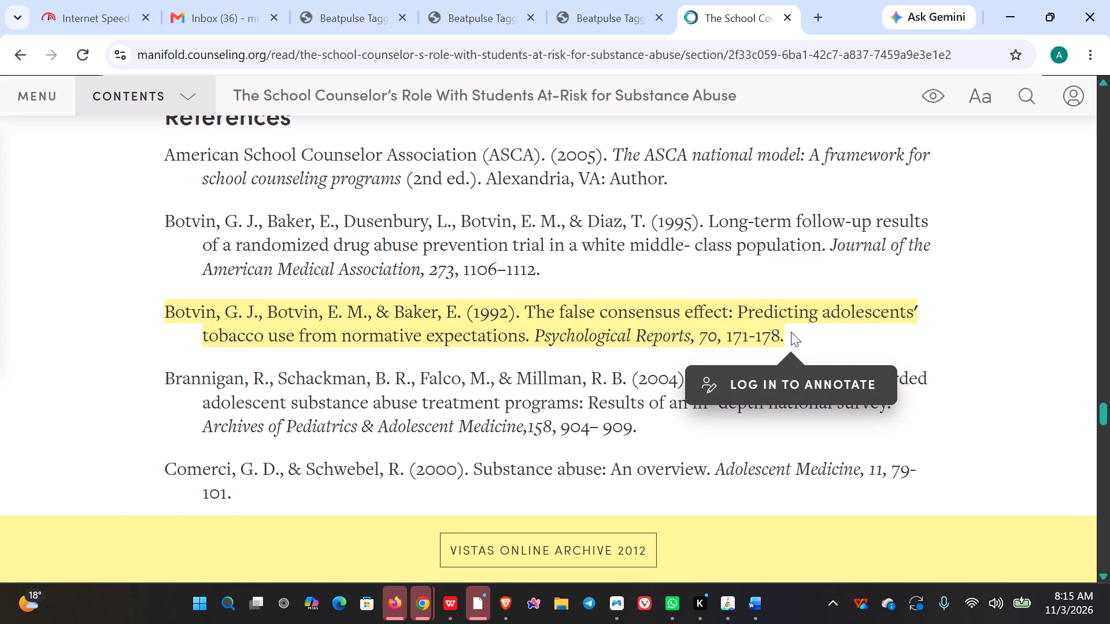
key(ctrl+c)
In WPS Office, paste the Botvin, Botvin and Baker (1992) entry below the ASCA entry, separated by one blank line.
click(451, 592)
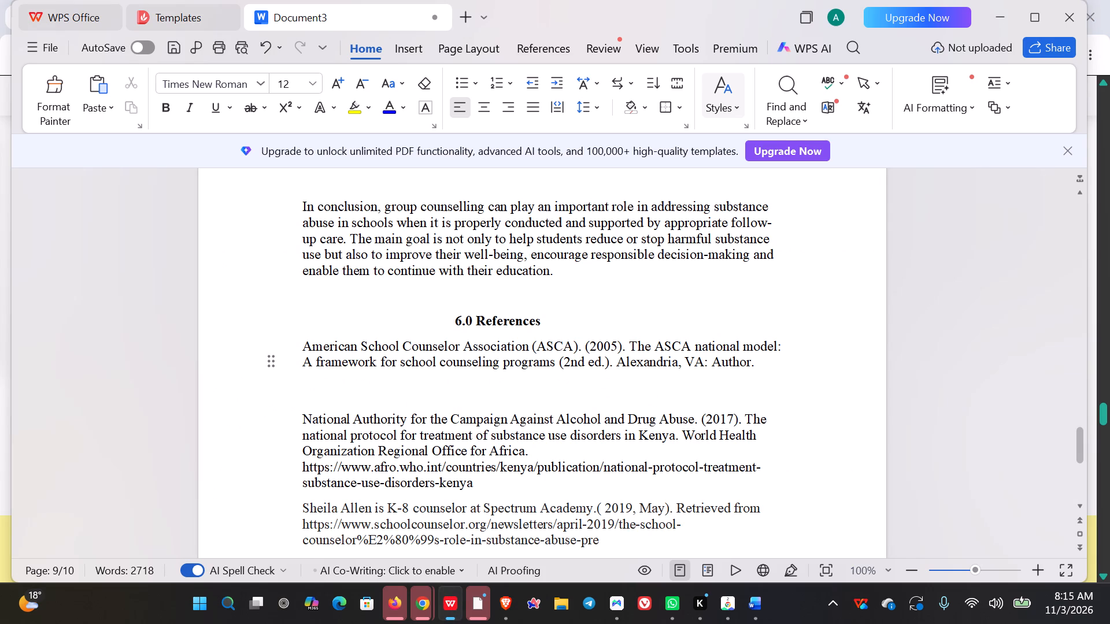
key(shift+Return)
key(shift+Return)
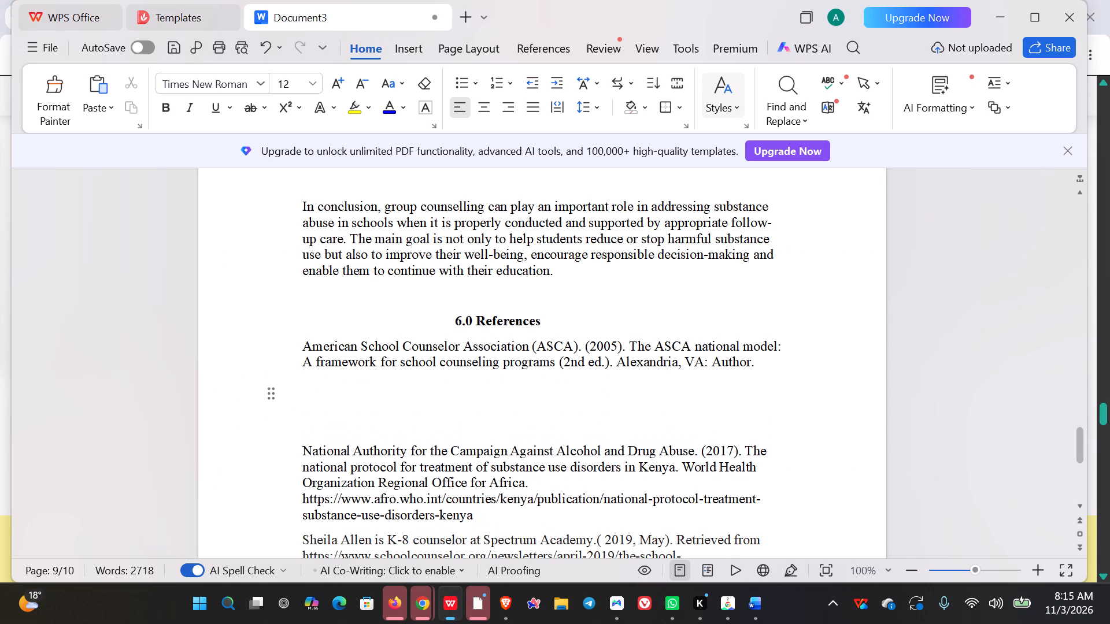
key(ctrl+v)
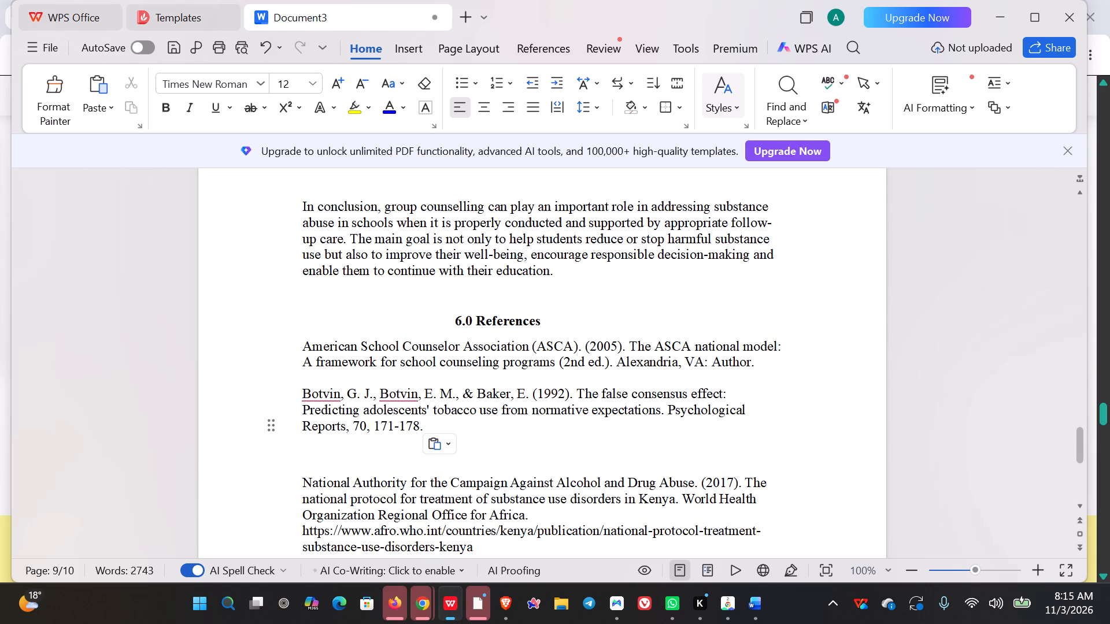
Reduce the gap between the Botvin (1992) and National Authority (2017) entries to a single blank line.
scroll(384, 397, down, 2)
scroll(384, 397, up, 3)
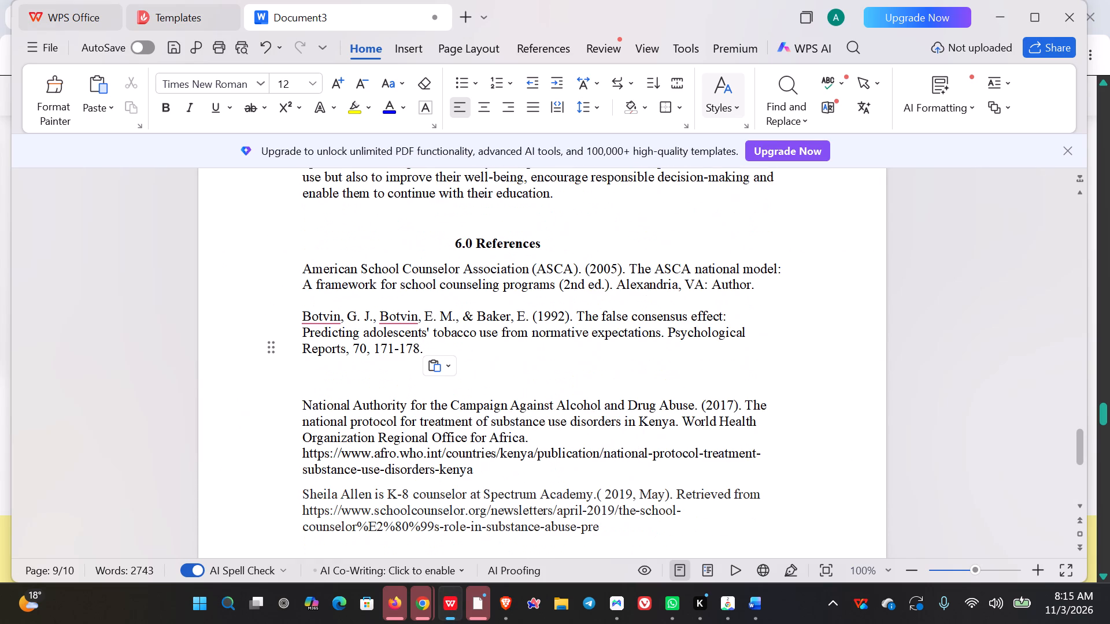
click(334, 382)
key(BackSpace)
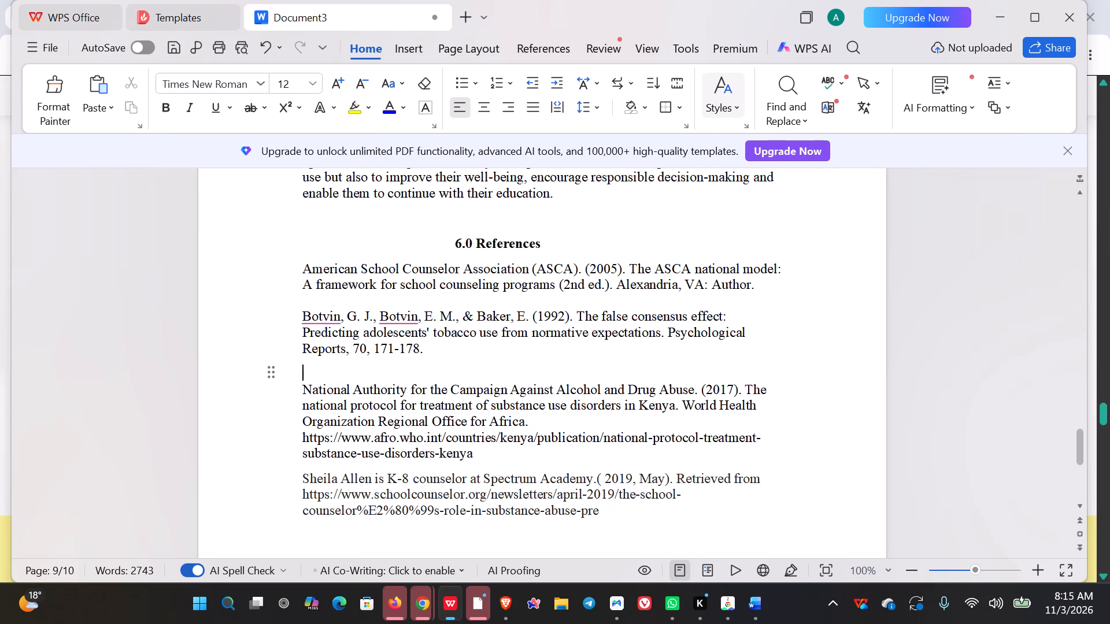
key(BackSpace)
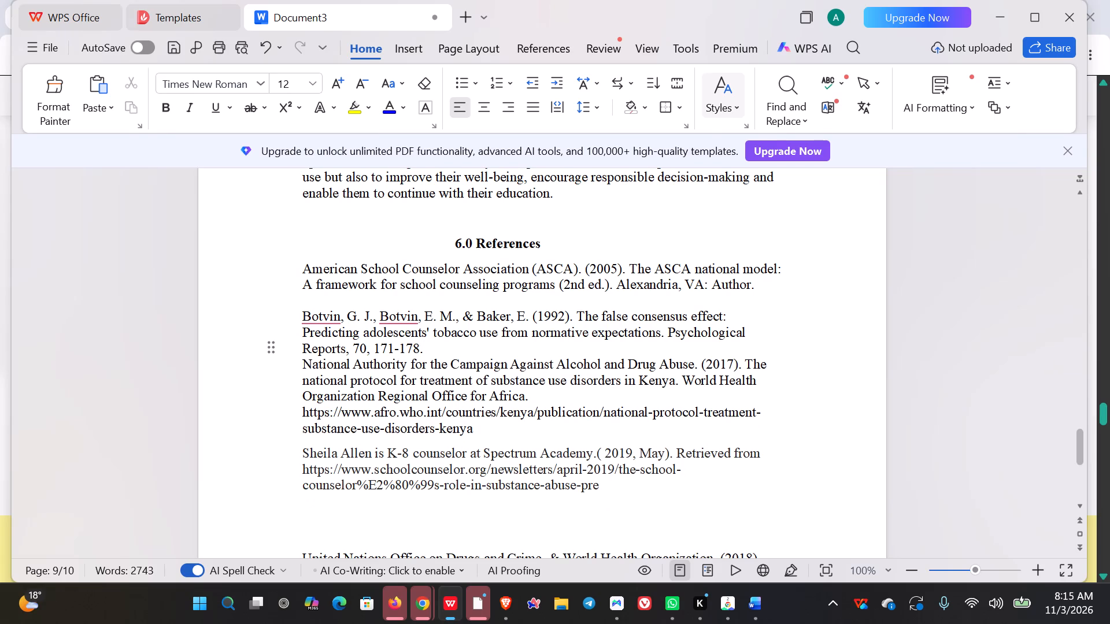
key(shift+Return)
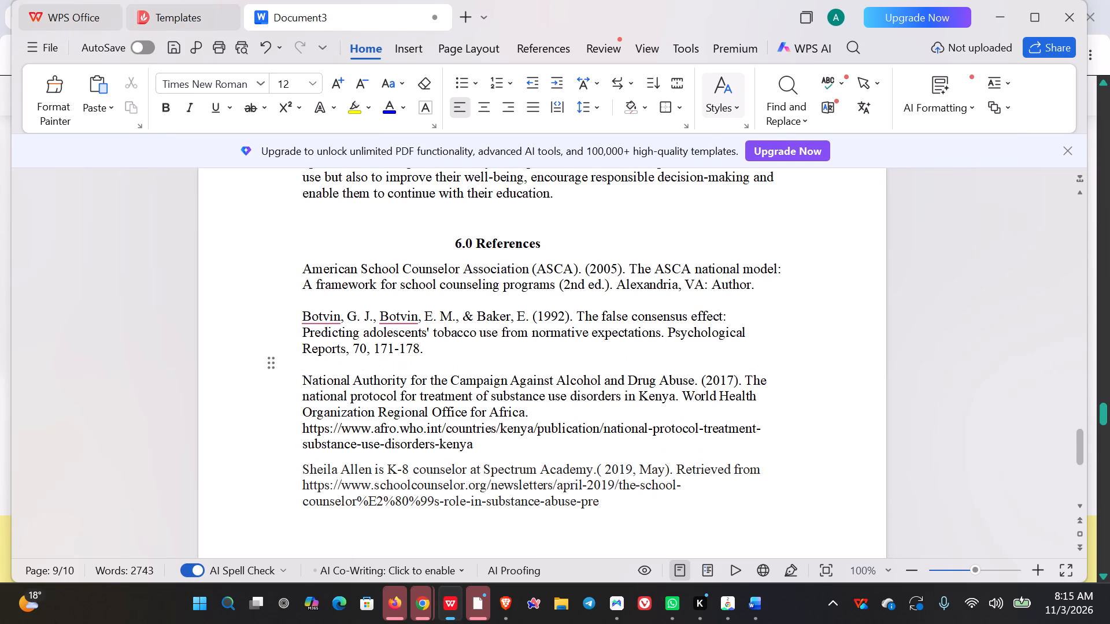
Ignore the spelling suggestions for both occurrences of "Botvin" in the 1992 reference entry.
scroll(354, 426, down, 3)
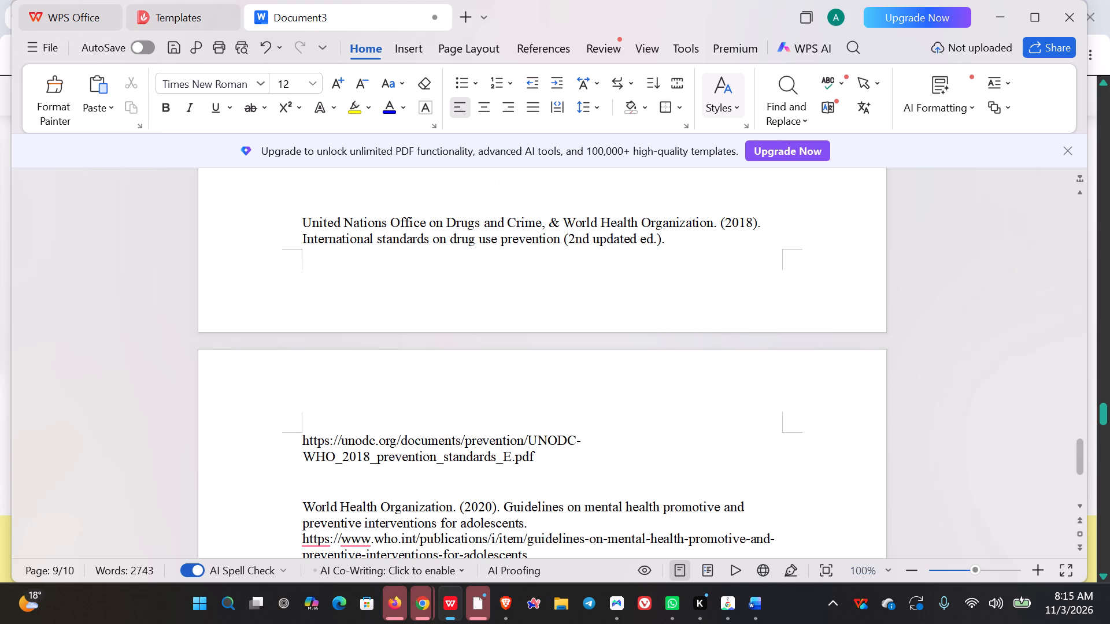
scroll(421, 466, up, 1)
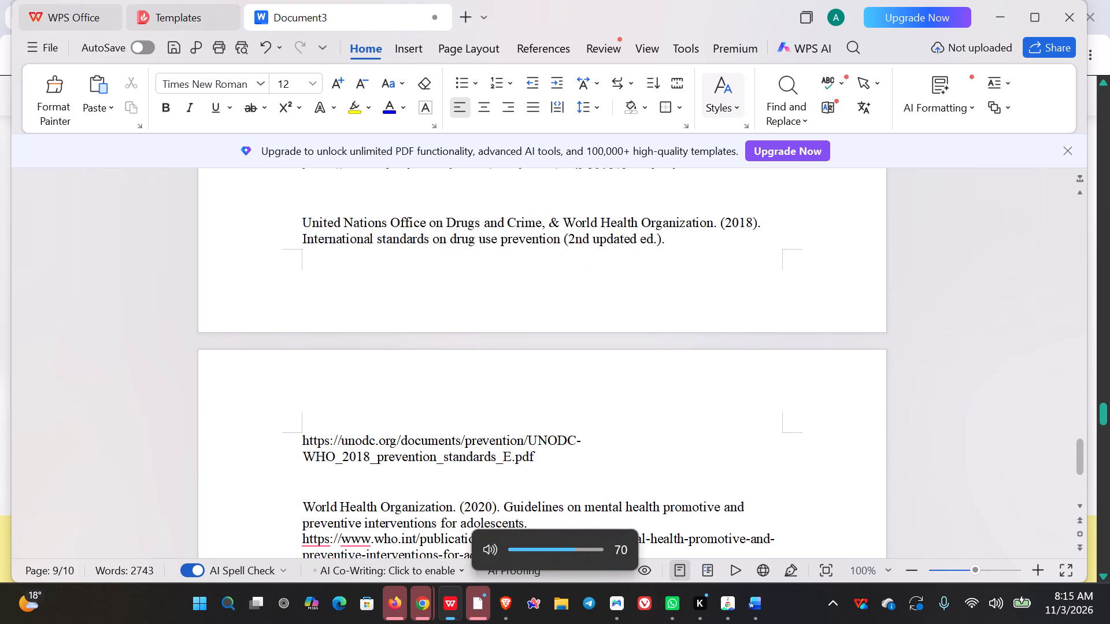
scroll(421, 466, up, 1)
scroll(384, 373, up, 1)
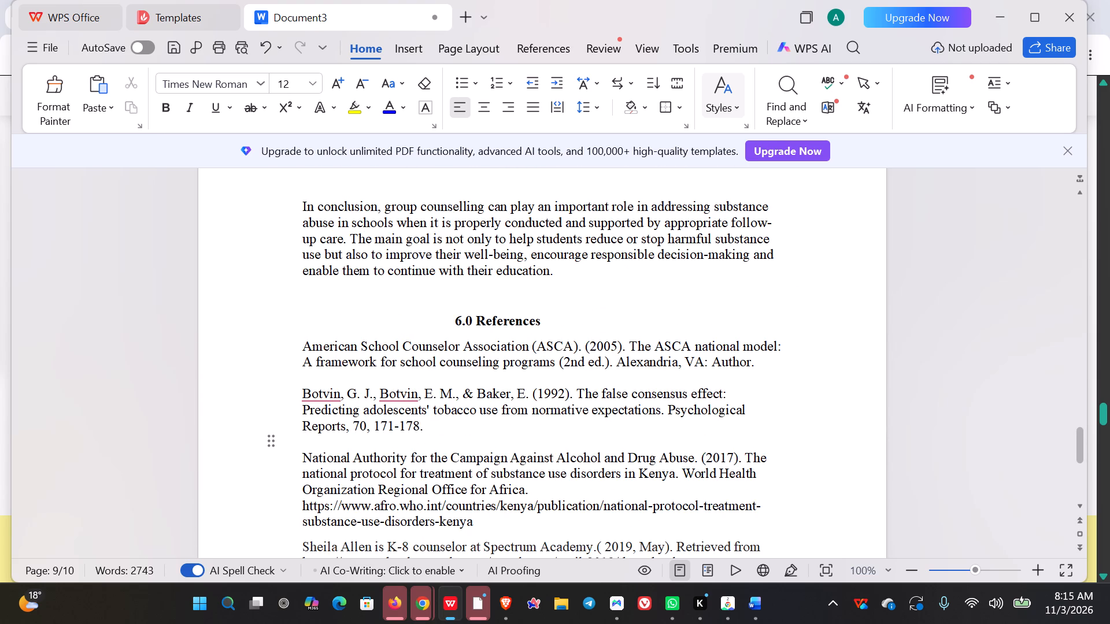
click(323, 393)
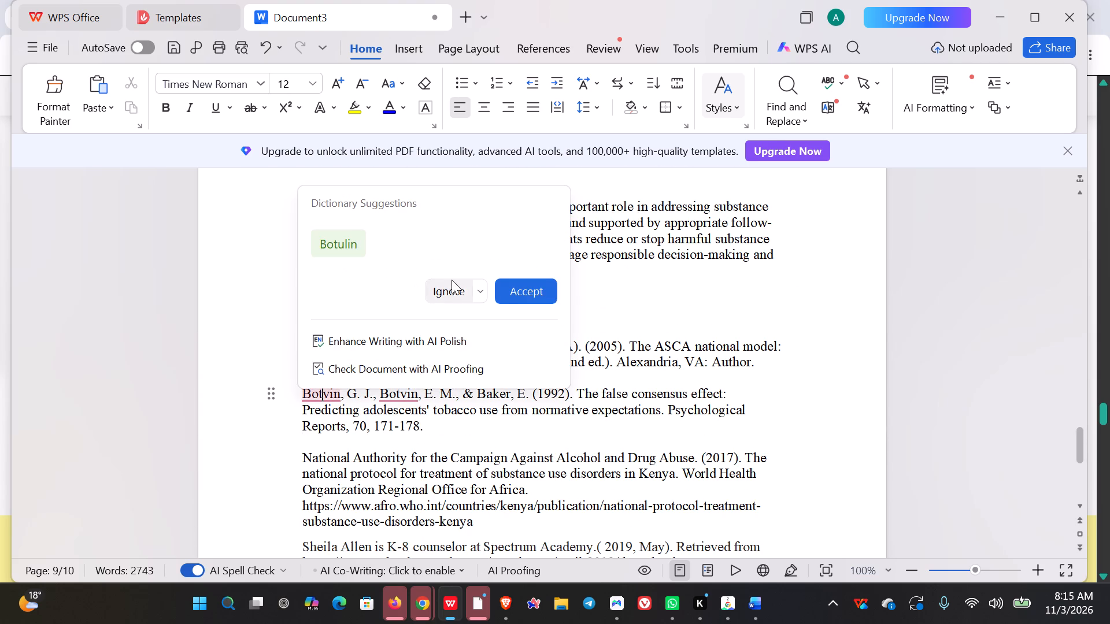
click(457, 282)
click(394, 400)
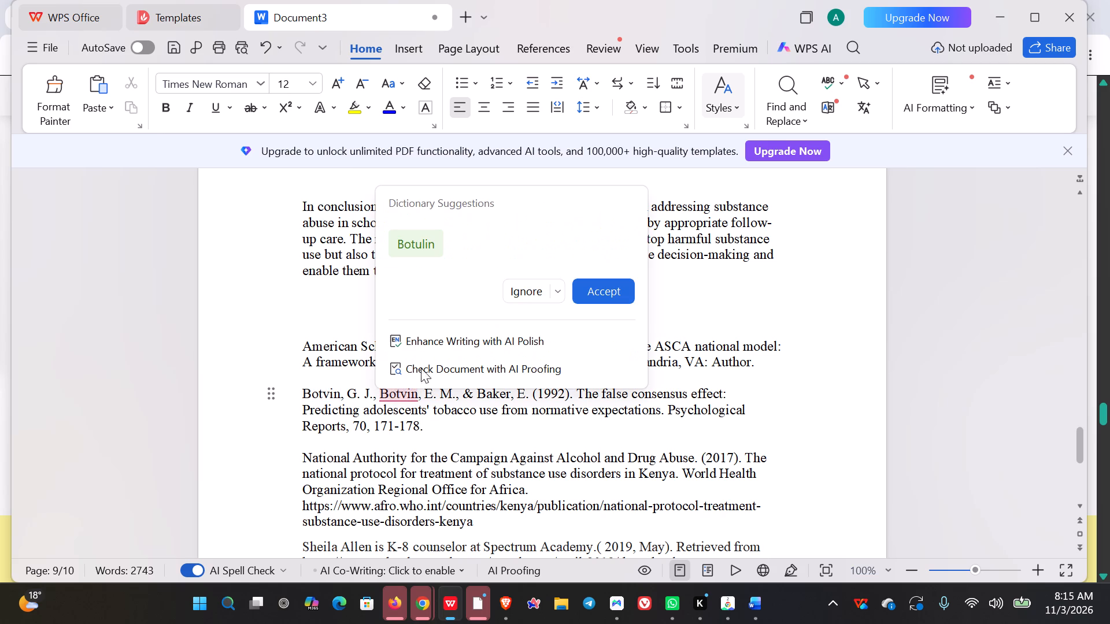
click(520, 291)
scroll(428, 398, down, 1)
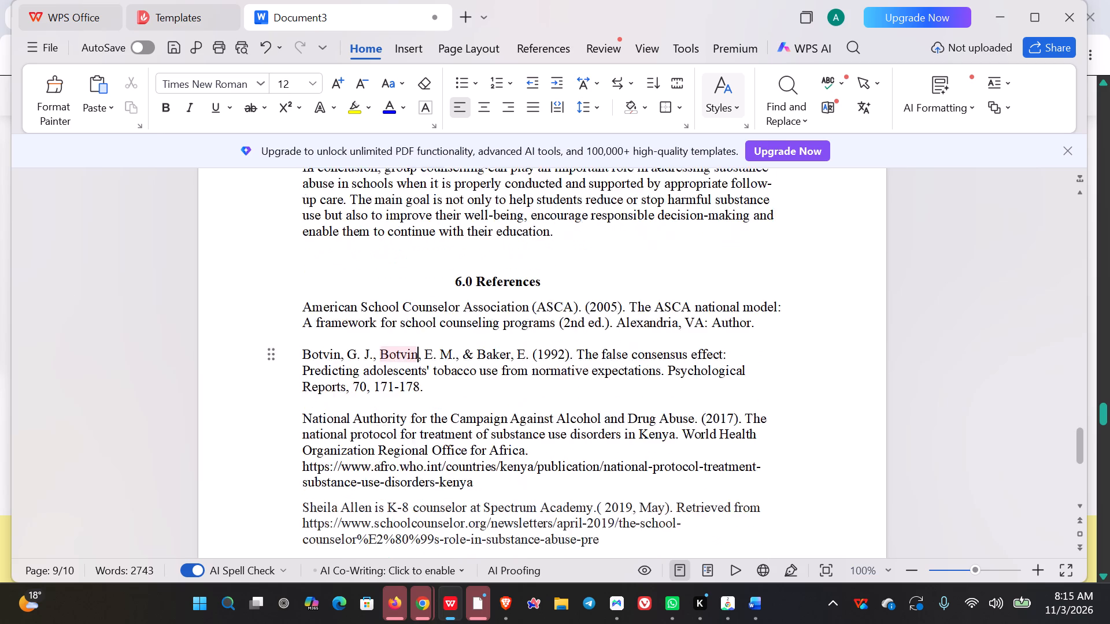
scroll(428, 398, down, 1)
scroll(411, 351, up, 1)
click(431, 365)
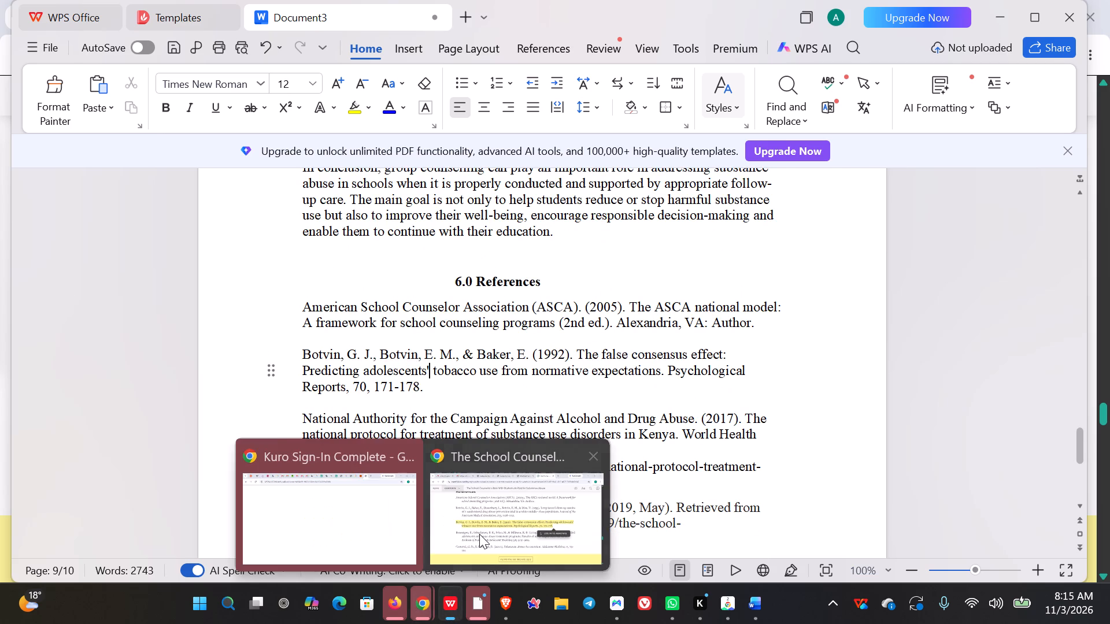
In Google Chrome, copy the full Godley and White (2005) entry from the article's References list.
click(479, 534)
click(382, 390)
scroll(382, 390, down, 1)
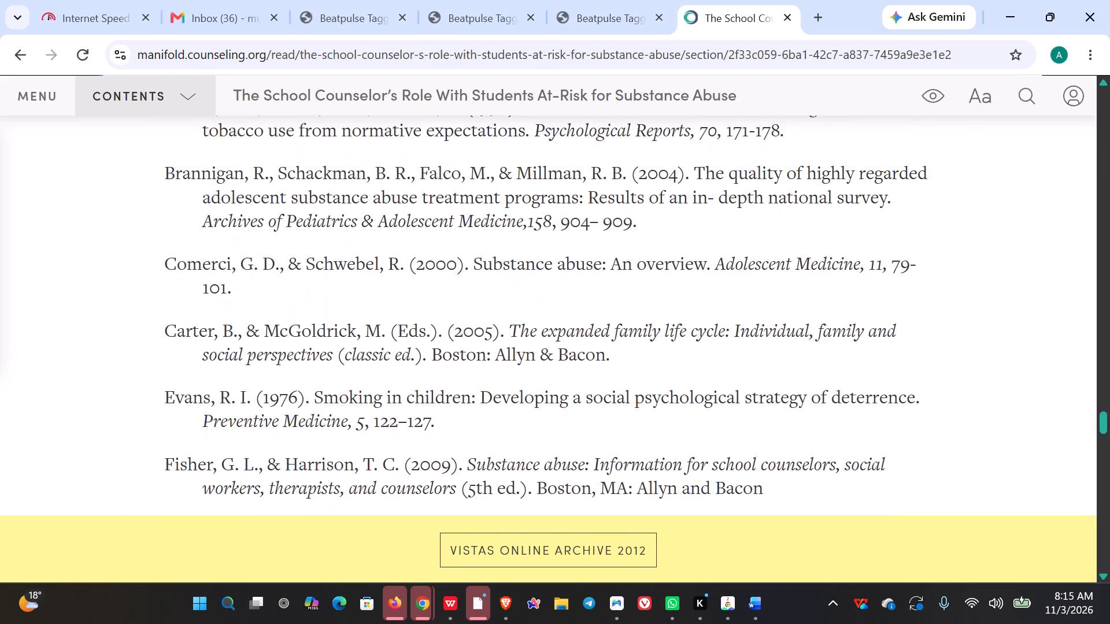
scroll(382, 390, down, 2)
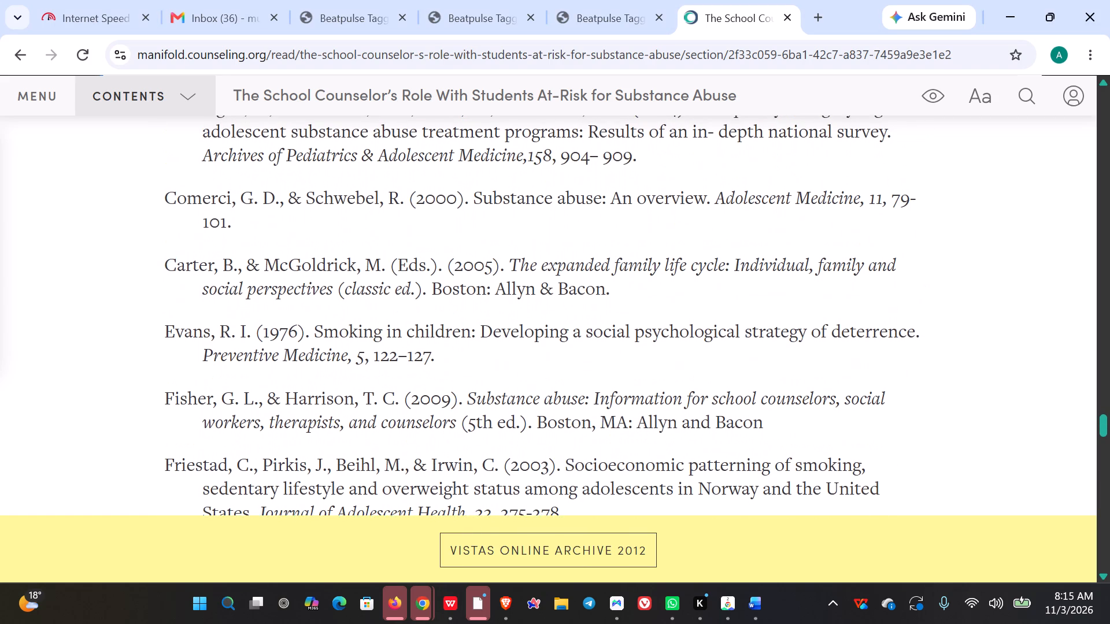
scroll(382, 390, down, 5)
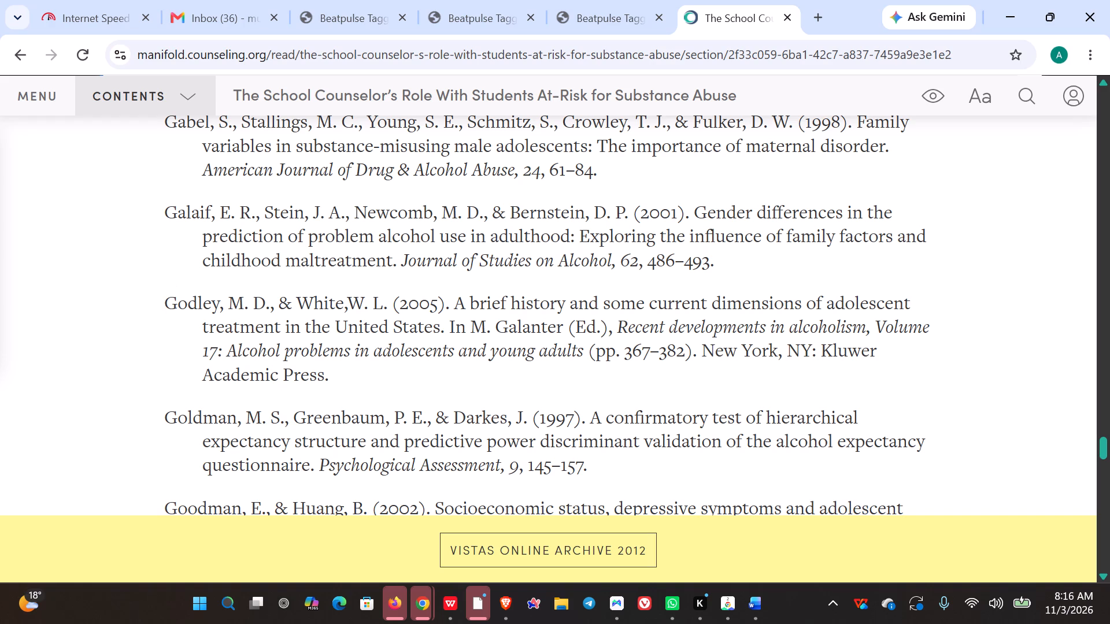
drag(164, 298, 325, 374)
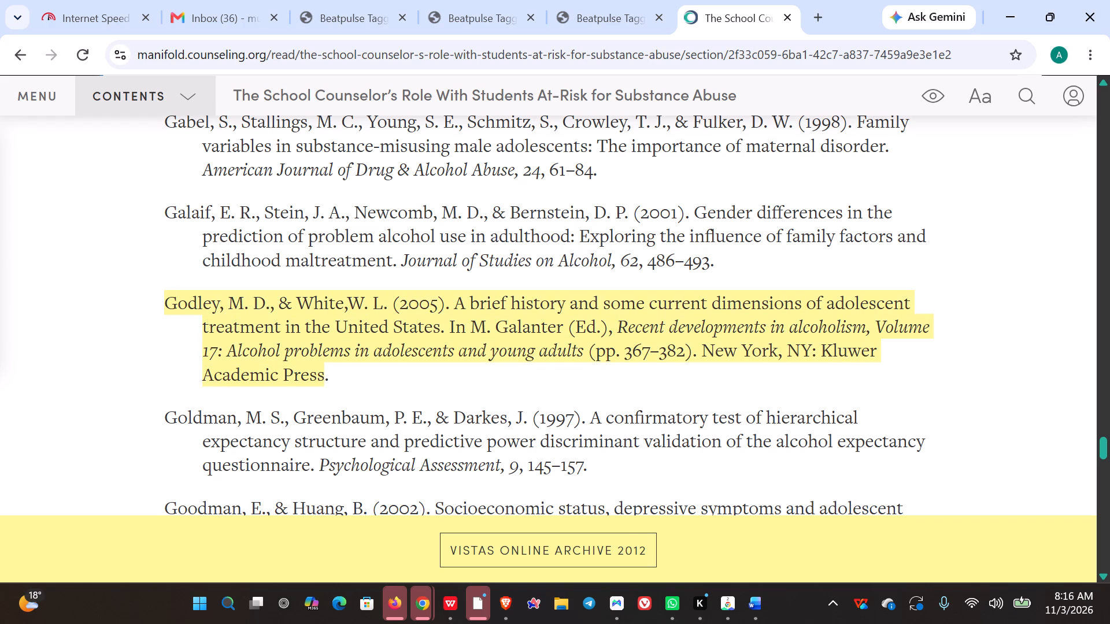
drag(325, 374, 335, 376)
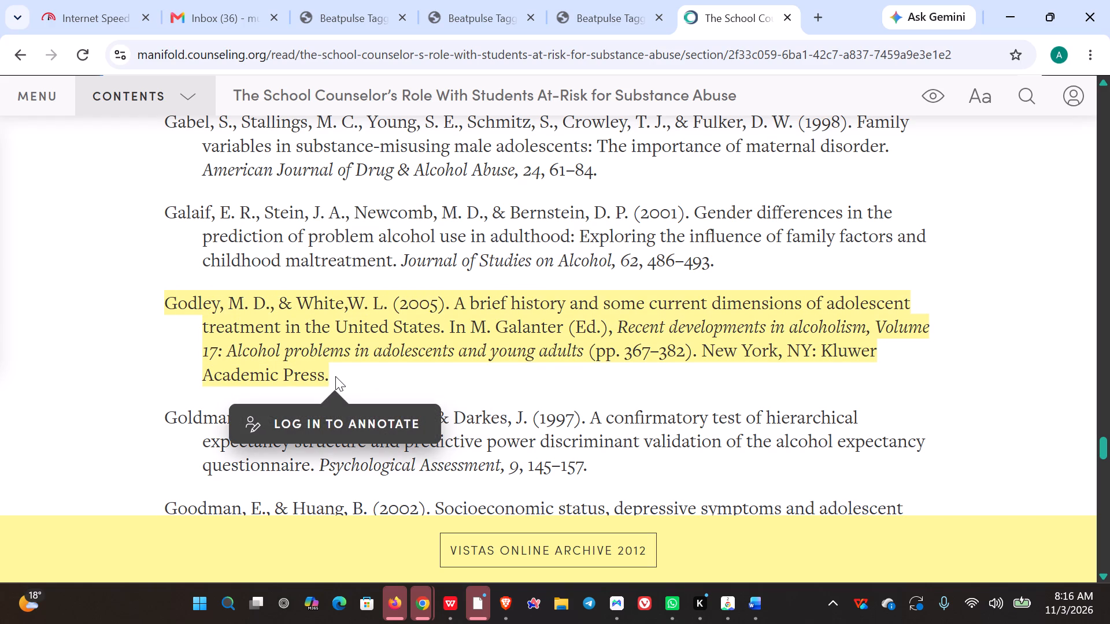
key(ctrl+c)
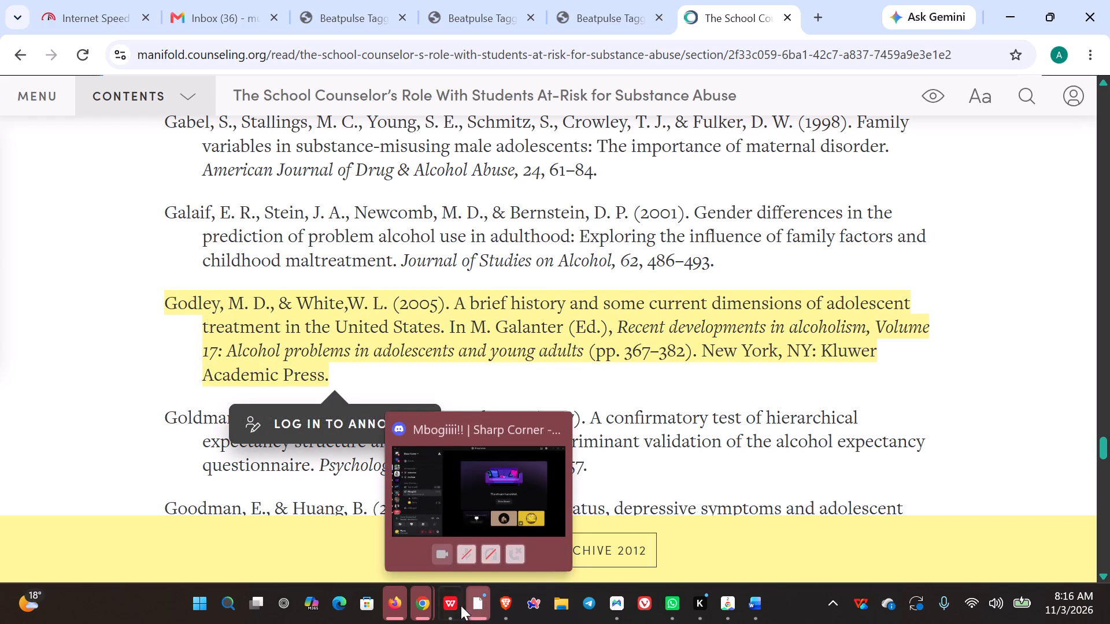
In WPS Office, paste the Godley and White (2005) entry below the Botvin (1992) entry, separated by one blank line.
click(454, 605)
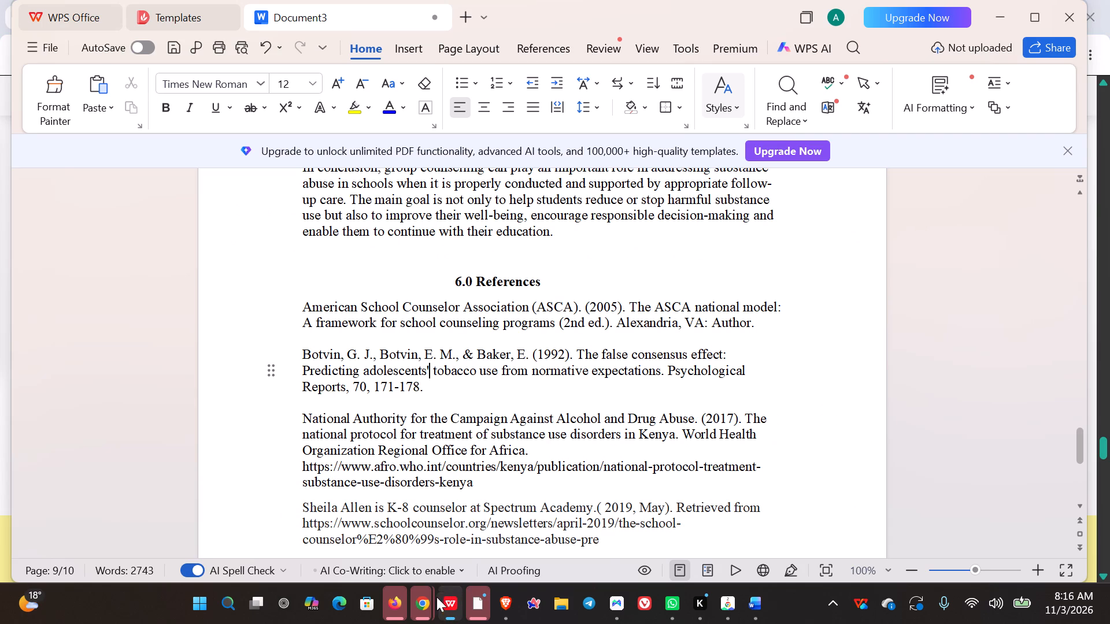
click(497, 545)
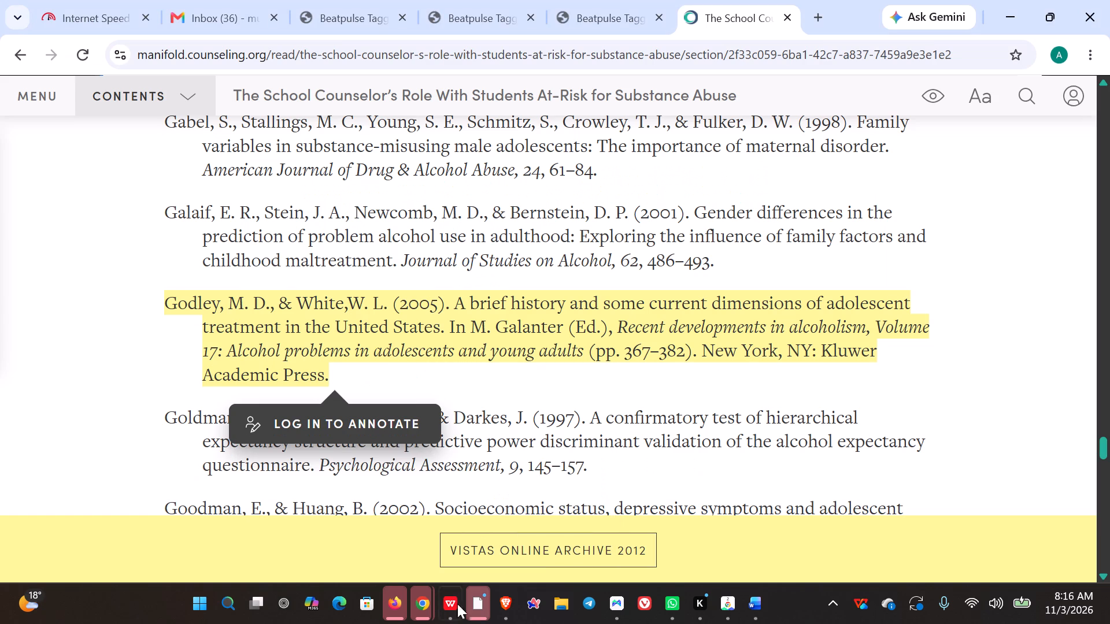
click(456, 601)
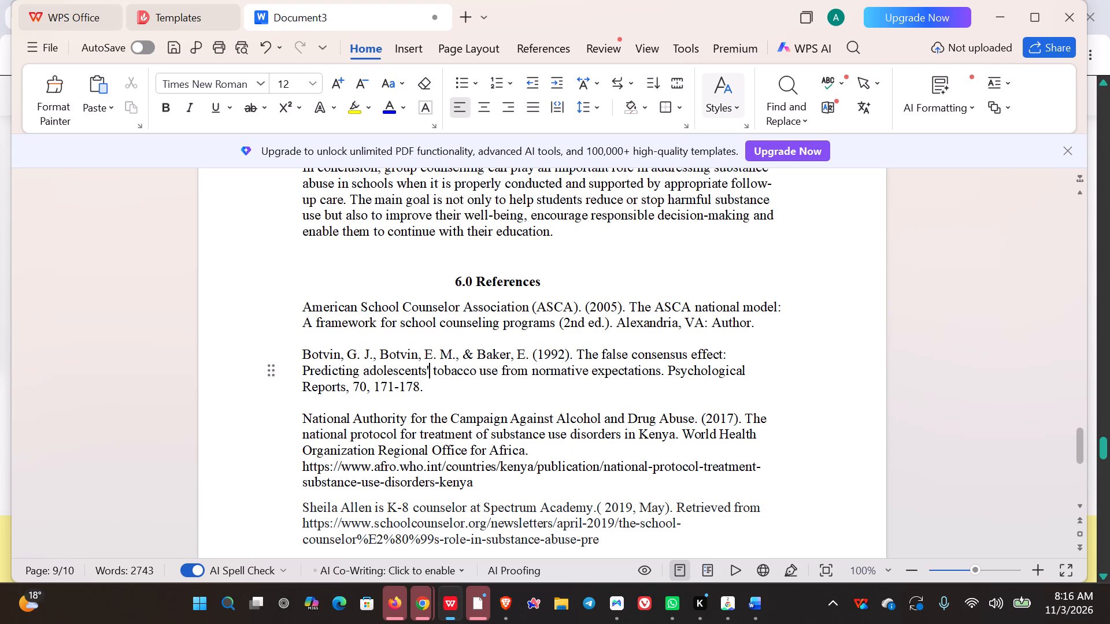
click(430, 391)
key(shift+Return)
key(shift+Return)
key(ctrl+v)
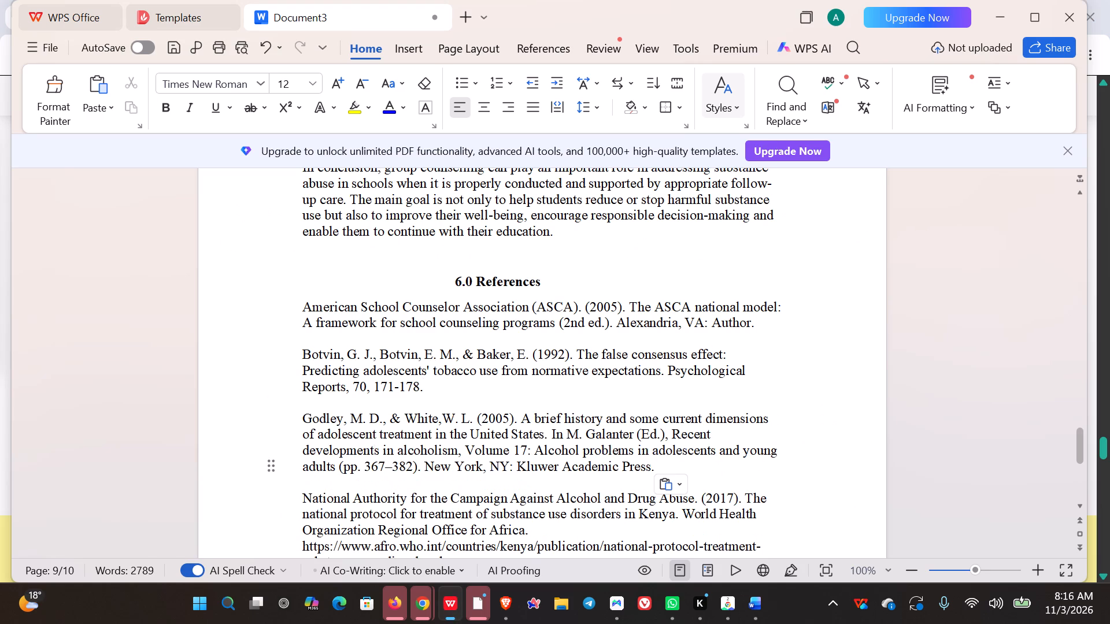
Ignore the spelling suggestion for "Kluwer" in the Godley and White (2005) reference entry.
click(333, 413)
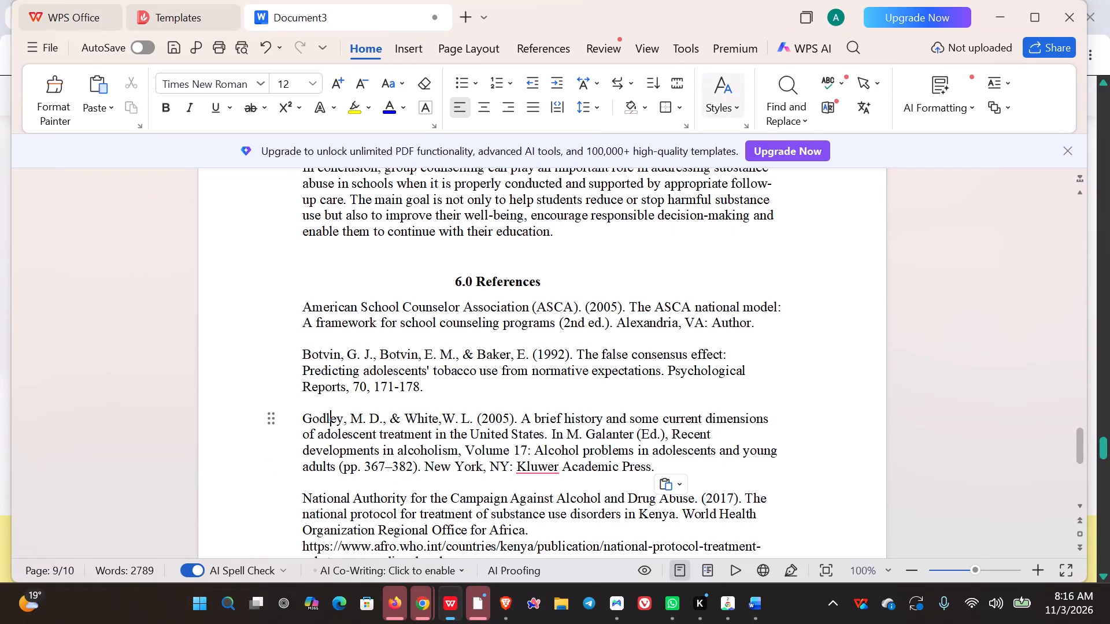
click(541, 464)
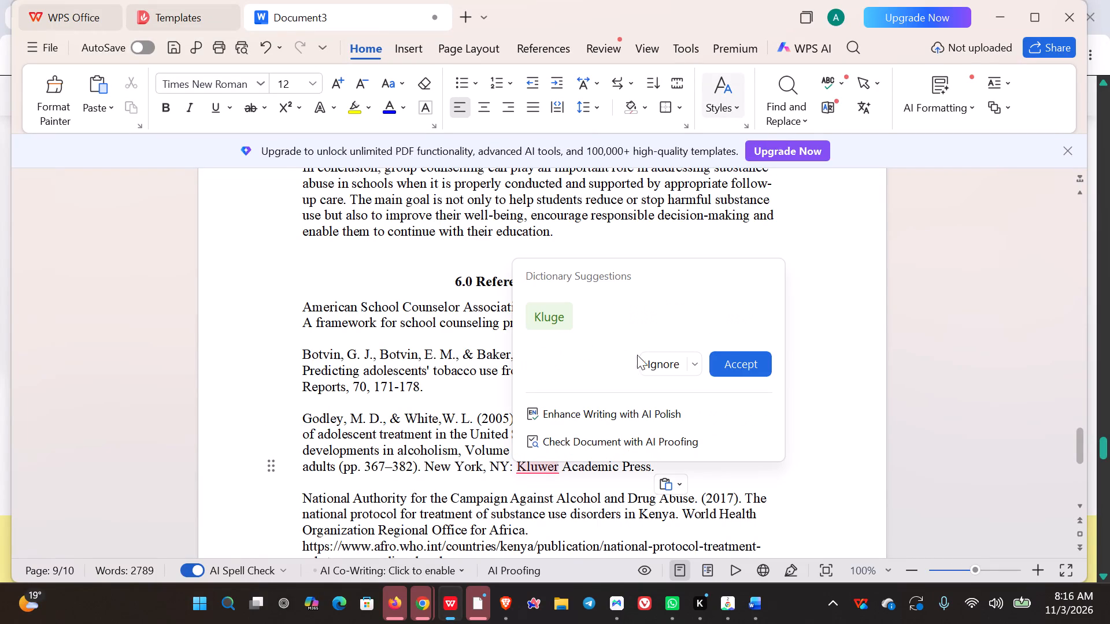
click(650, 356)
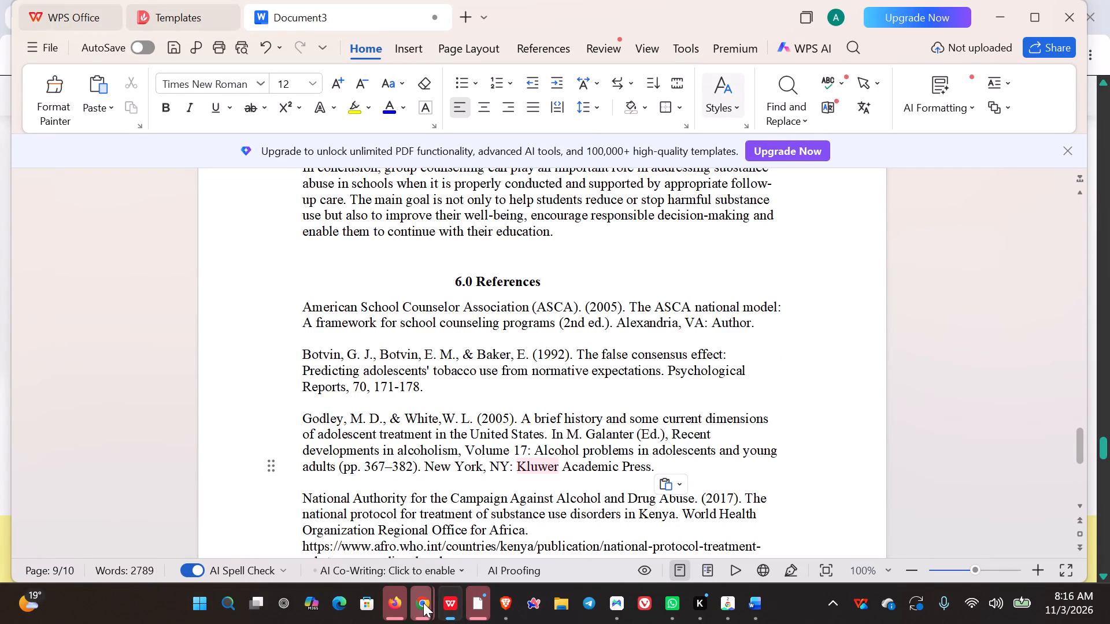
In Google Chrome, copy the in-text citation "(Ratts & Hutchins, 2009)" from the article's Strategies for School Counselors section.
click(482, 545)
click(378, 307)
scroll(378, 307, up, 3)
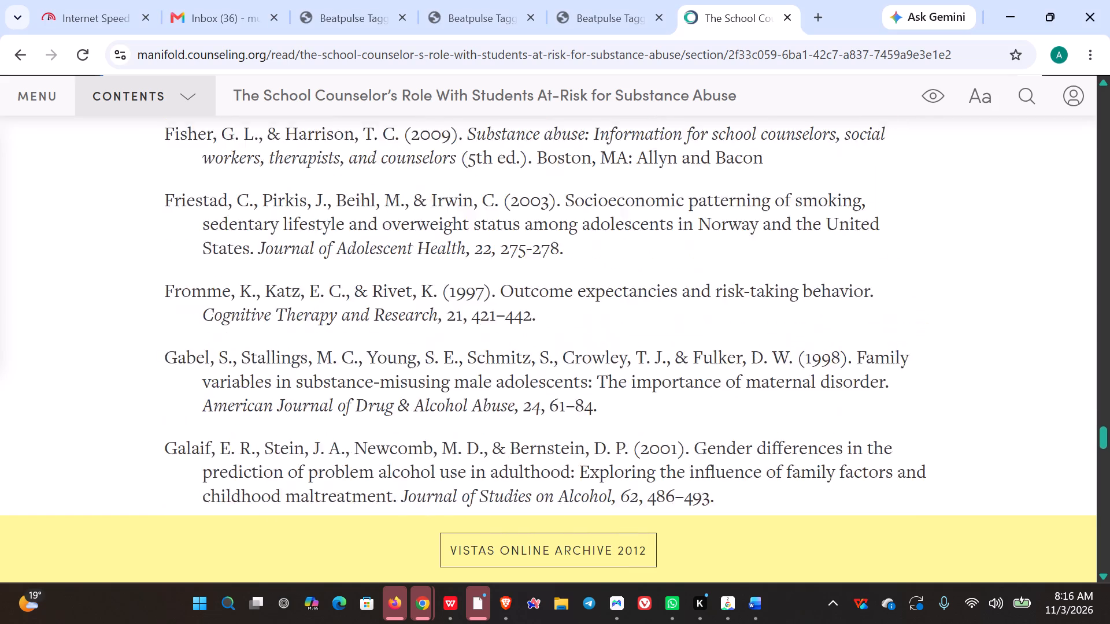
scroll(378, 307, up, 13)
scroll(378, 307, down, 1)
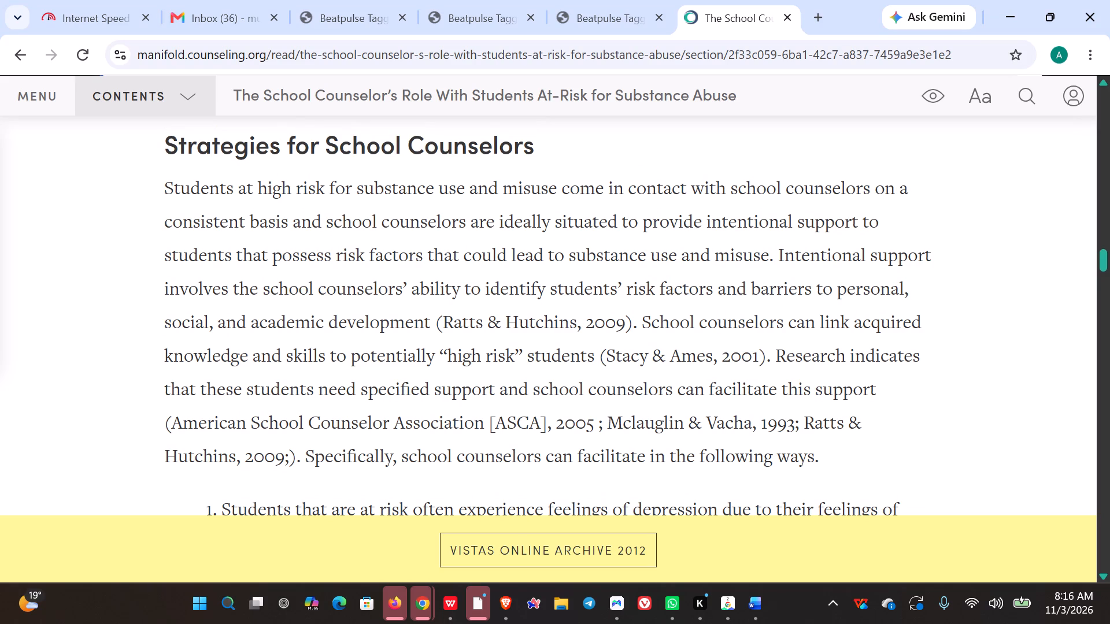
drag(433, 321, 602, 324)
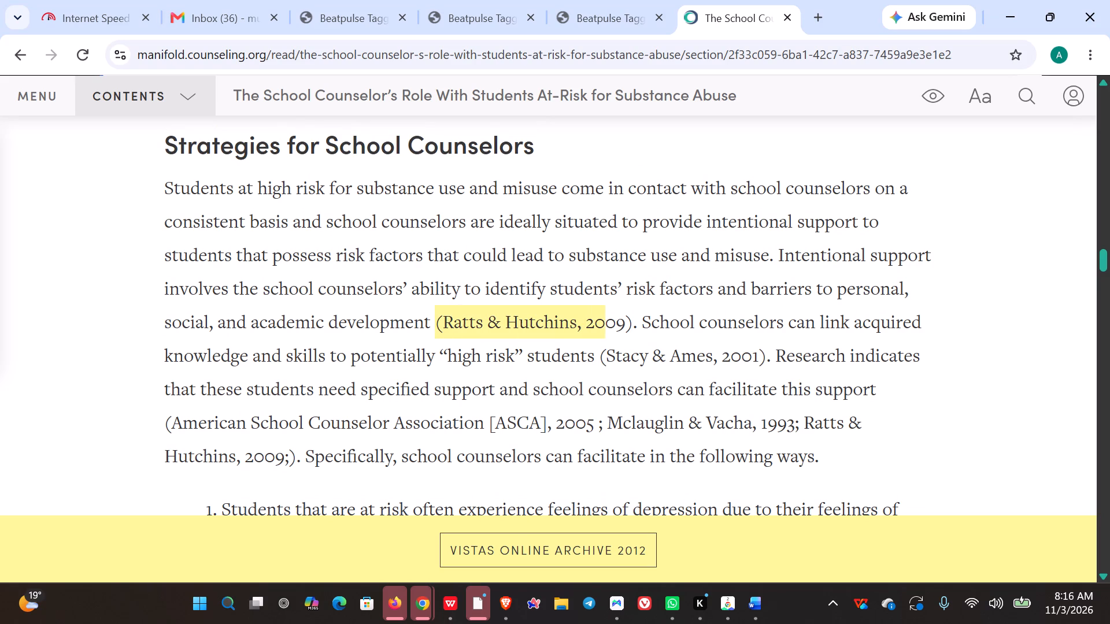
drag(602, 324, 632, 324)
key(ctrl+c)
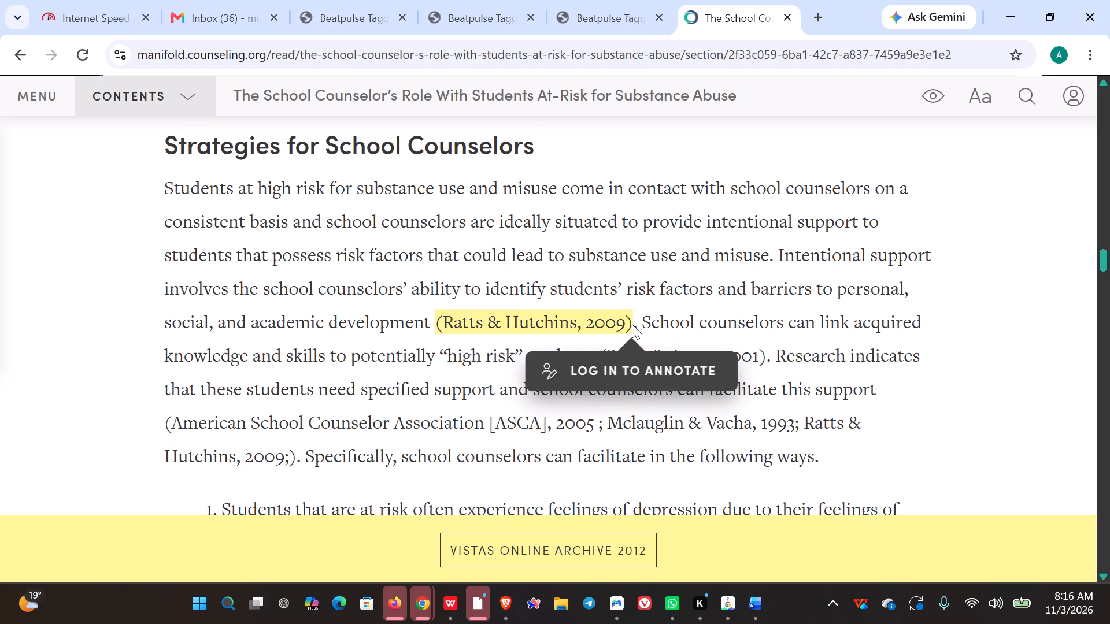
In WPS Office, insert "(Ratts & Hutchins, 2009)." and a space after the first sentence of section 2.0 Background of the Problem.
click(446, 599)
click(406, 381)
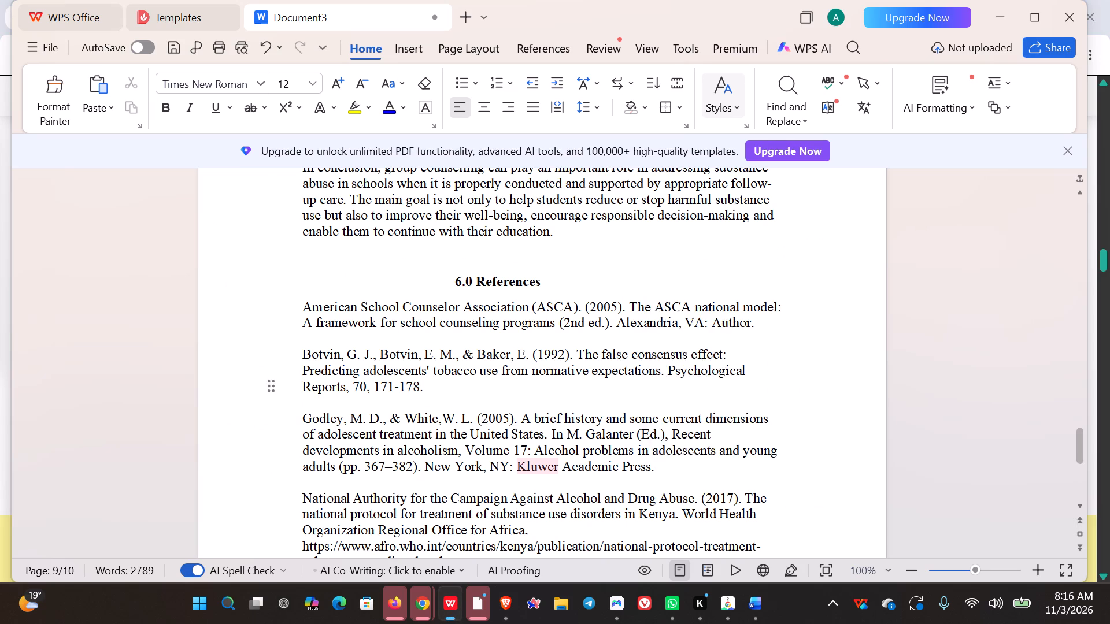
scroll(406, 381, up, 20)
scroll(406, 381, up, 20)
scroll(406, 381, up, 7)
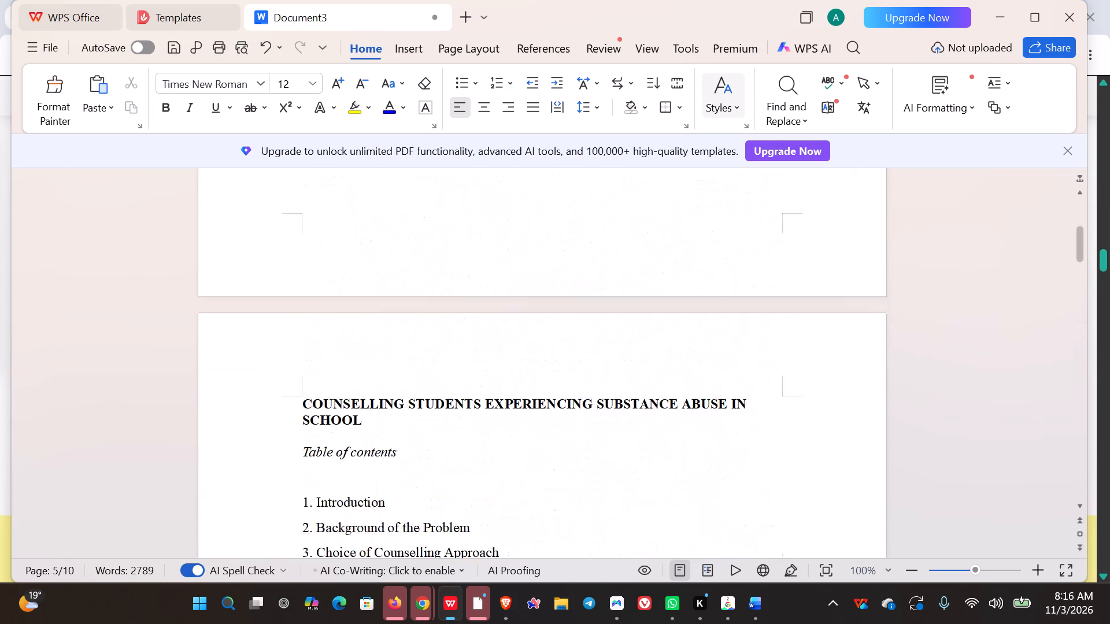
scroll(406, 381, down, 5)
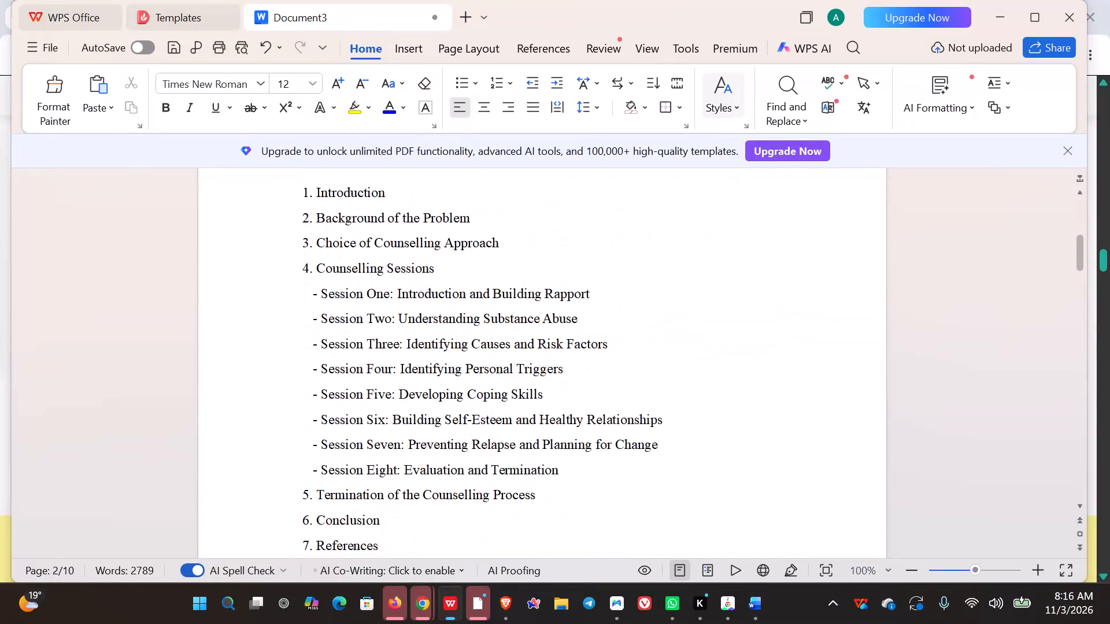
scroll(406, 381, down, 2)
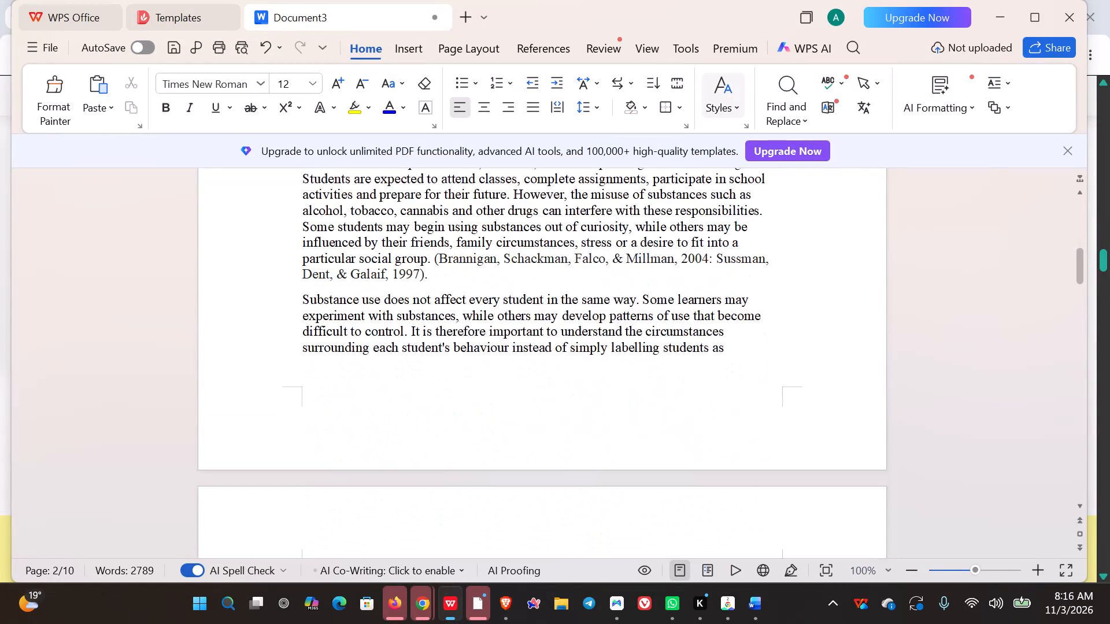
scroll(406, 381, down, 3)
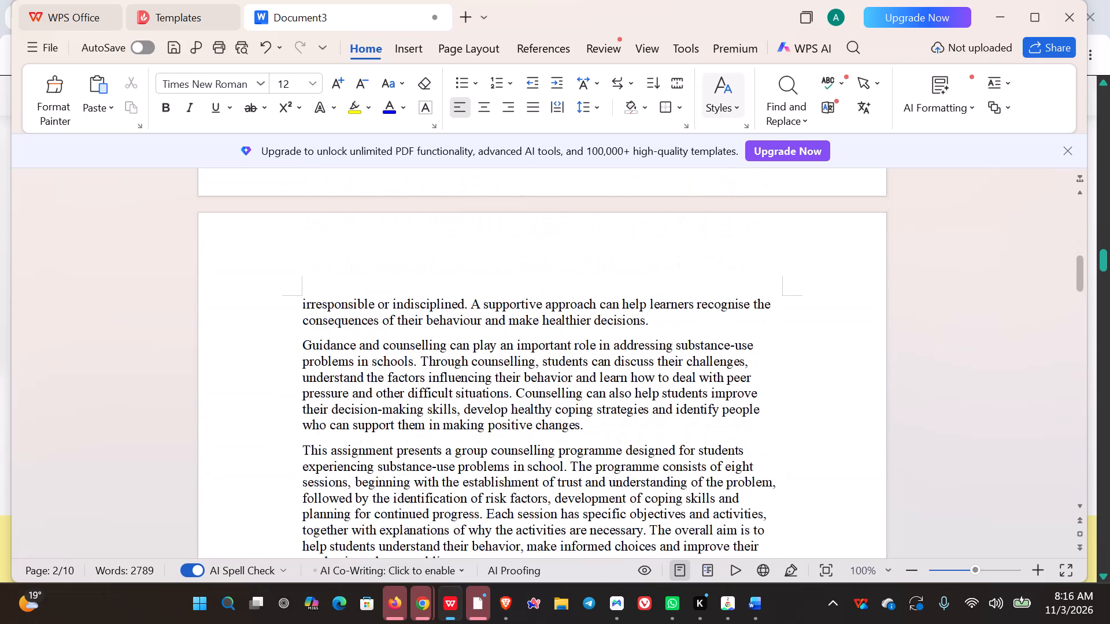
scroll(406, 381, down, 3)
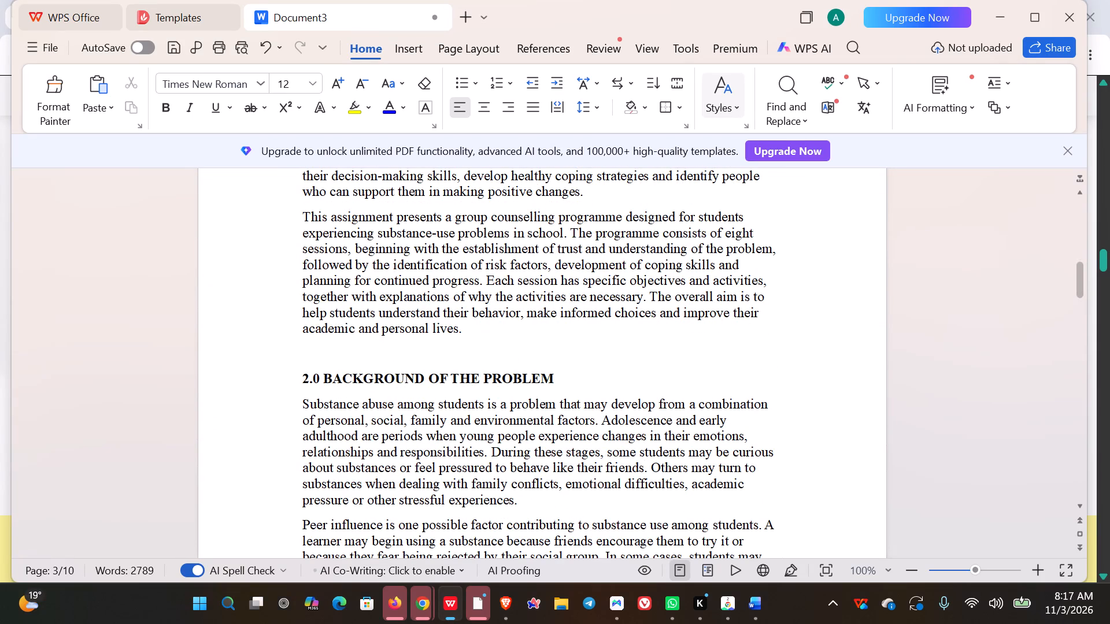
click(601, 424)
click(601, 424)
click(601, 418)
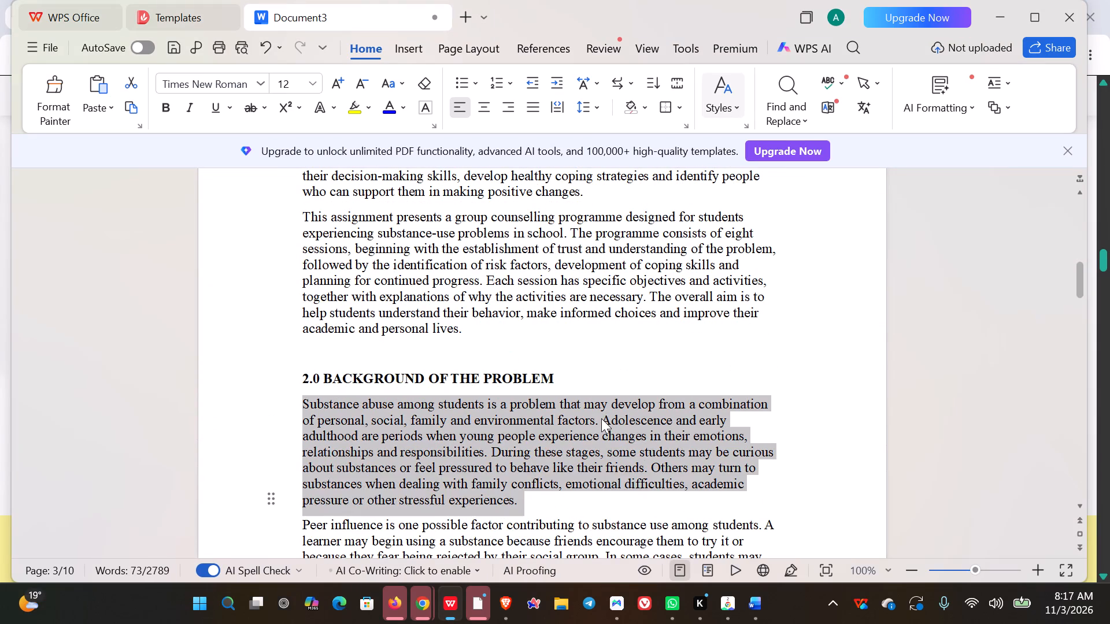
click(595, 419)
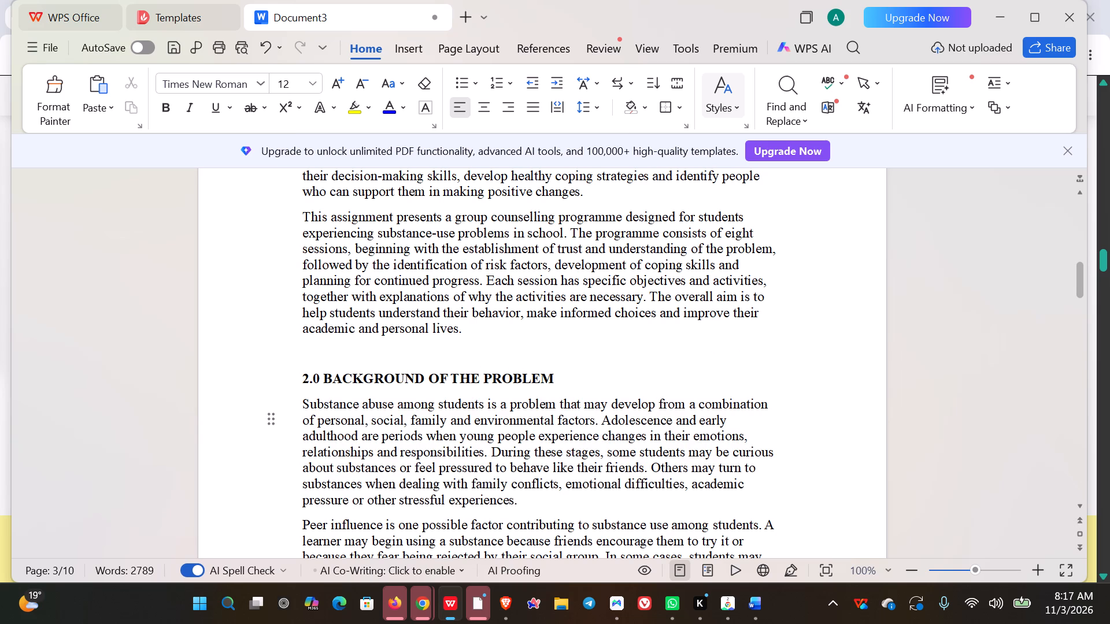
click(602, 422)
key(ctrl+v)
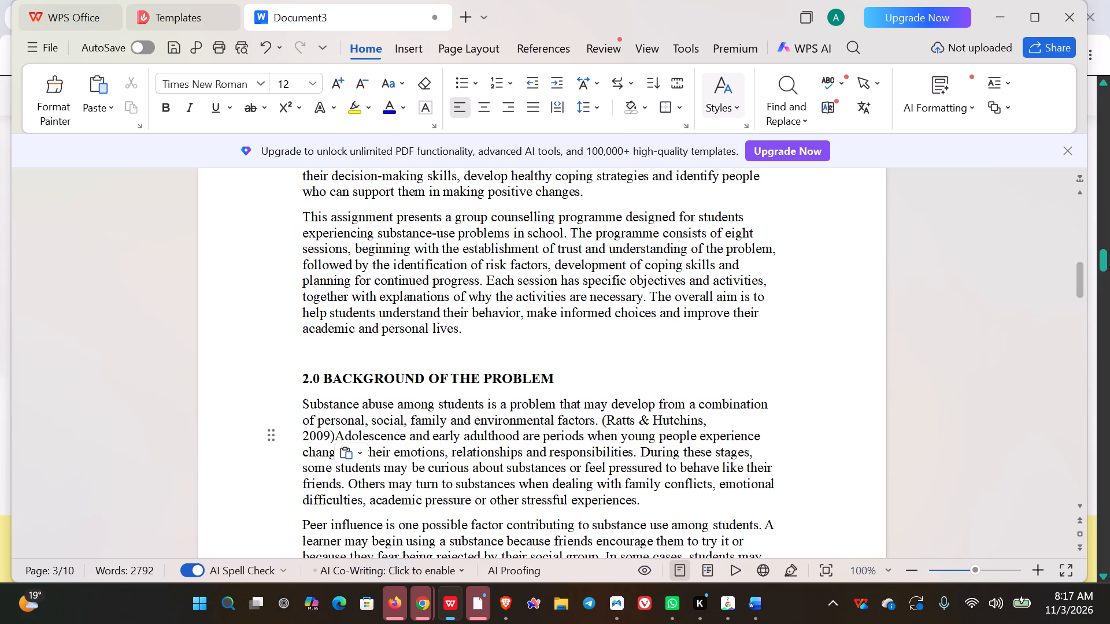
text(.)
key(space)
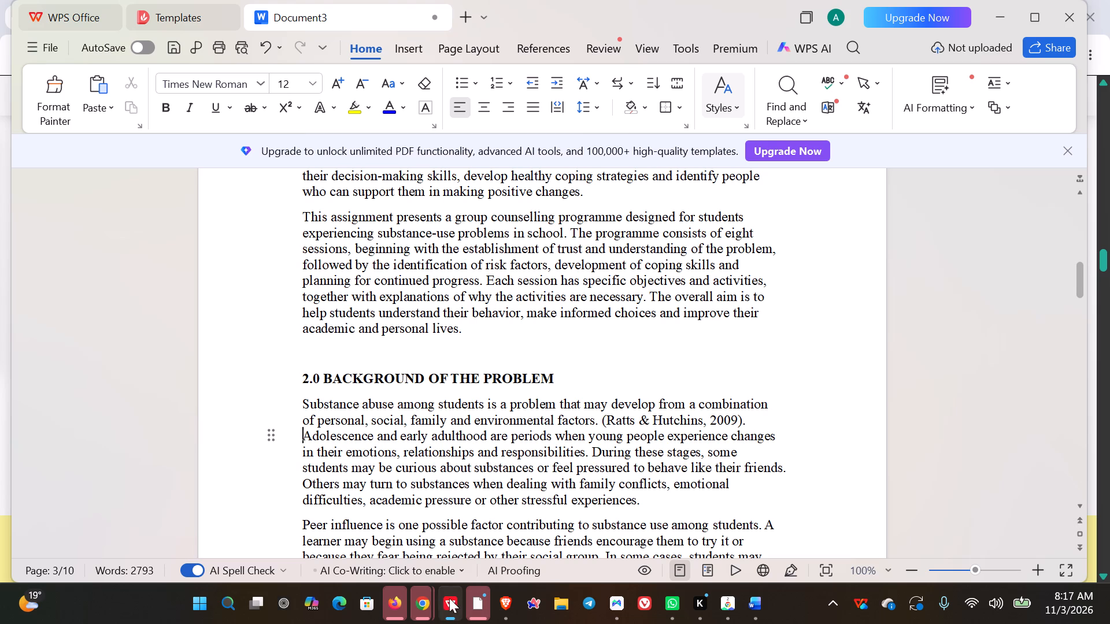
In Google Chrome, copy the sentence from "School counselors can link acquired knowledge" through the citation "(Stacy & Ames, 2001)".
click(479, 535)
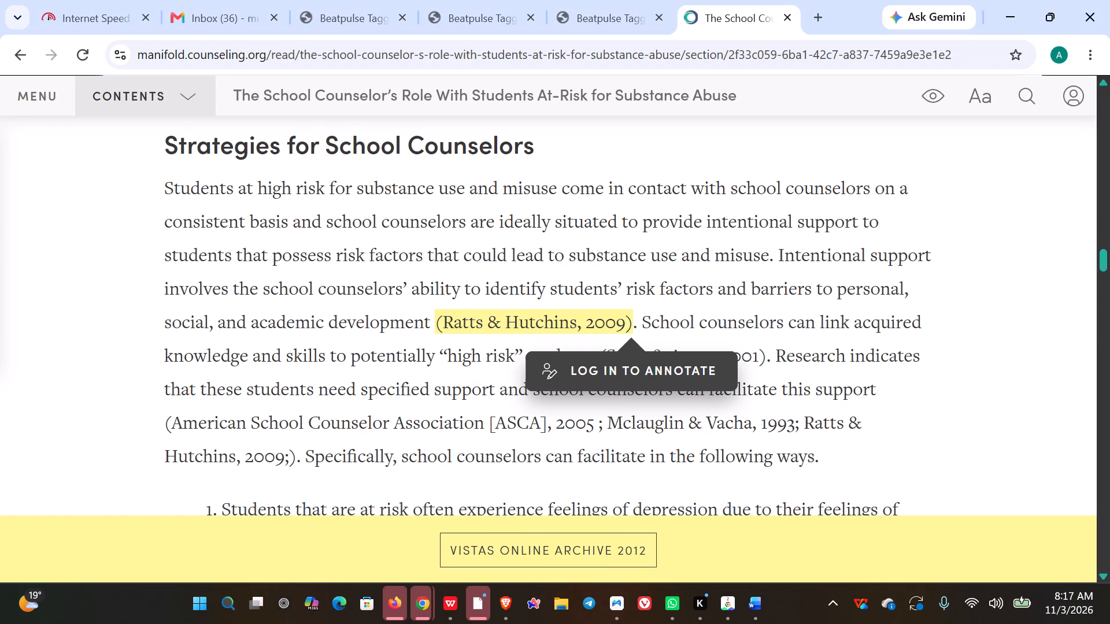
click(423, 386)
scroll(423, 386, down, 1)
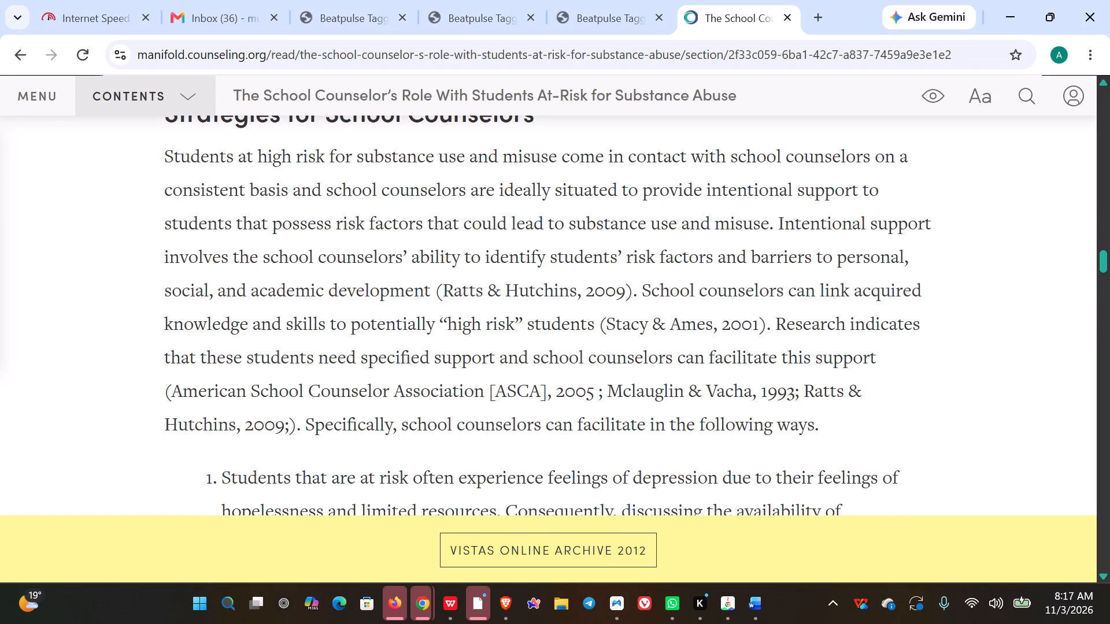
drag(642, 289, 762, 328)
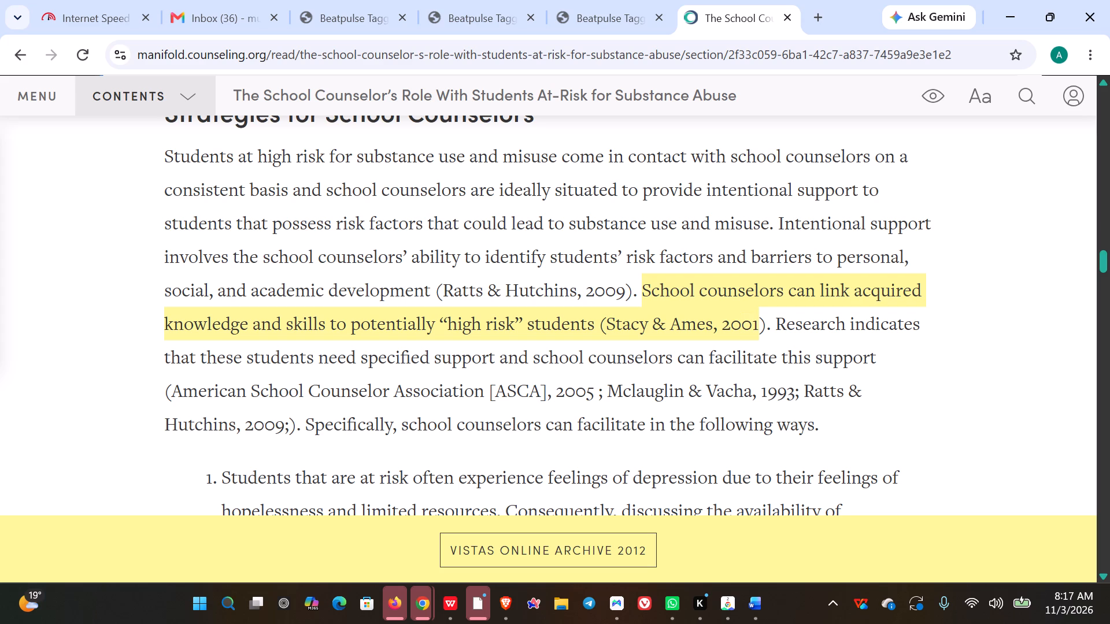
drag(762, 328, 765, 325)
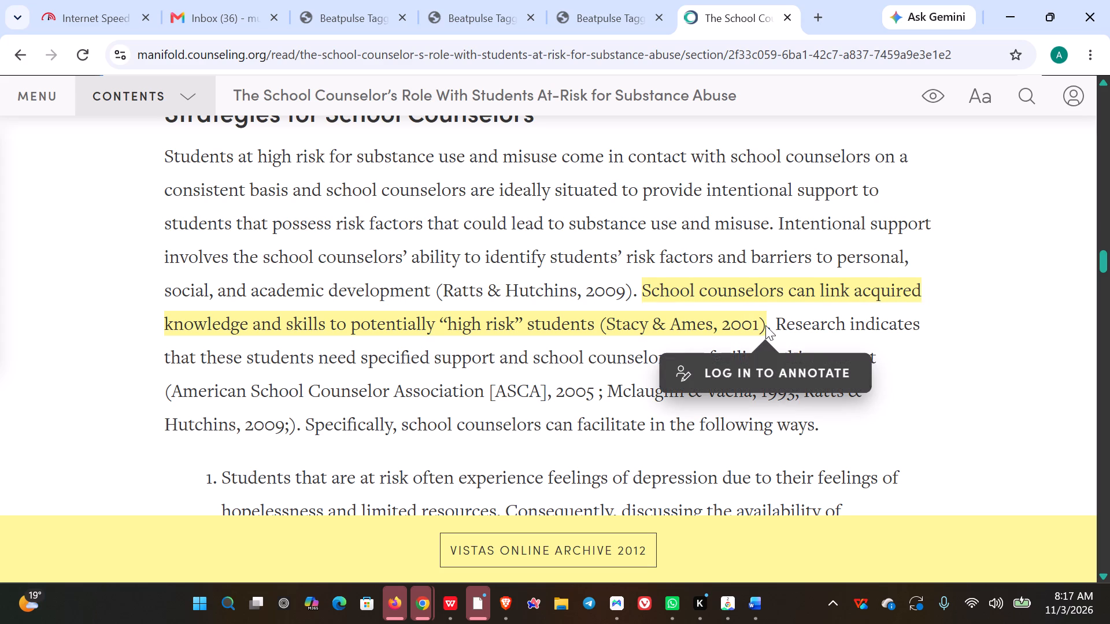
key(ctrl+c)
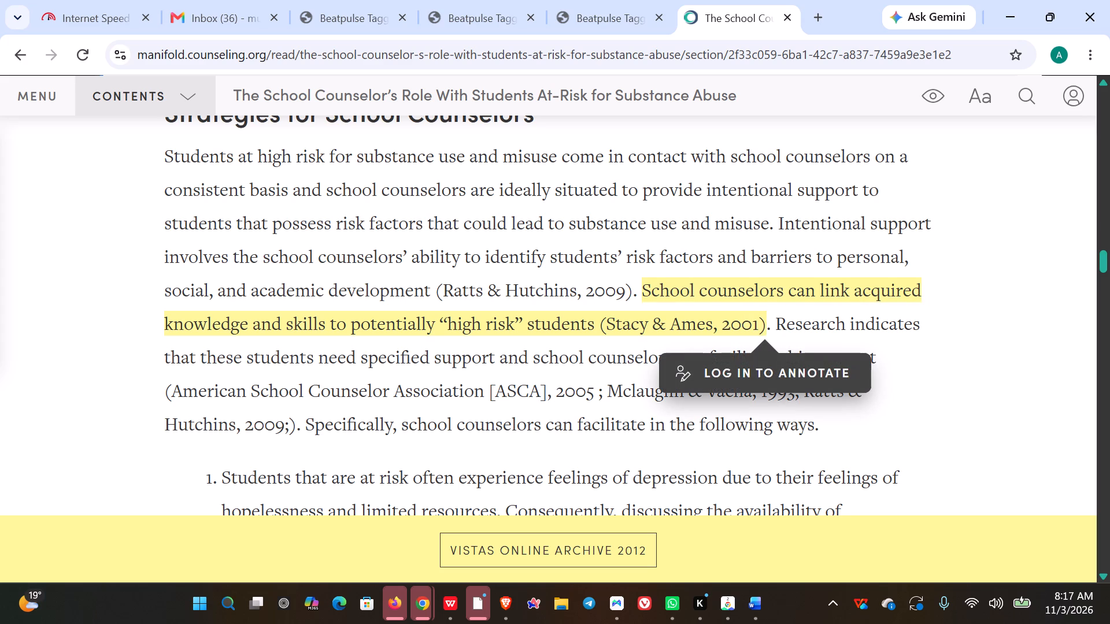
In WPS Office, complete the unfinished ending of the Peer influence paragraph in section 2.0 so it reads "or accountable.".
click(462, 546)
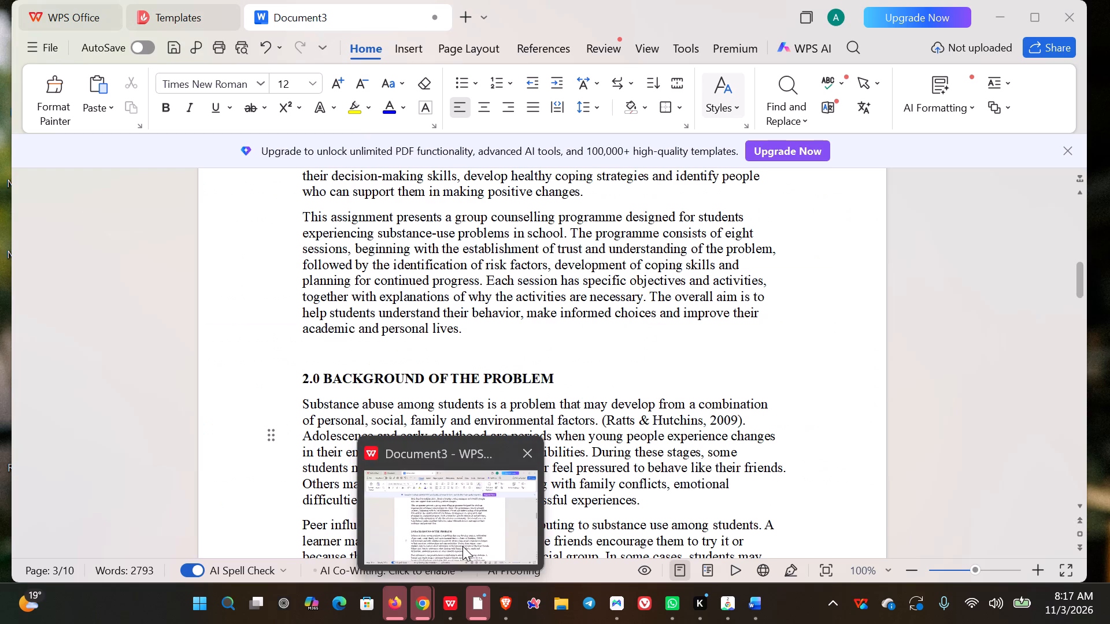
scroll(480, 401, down, 2)
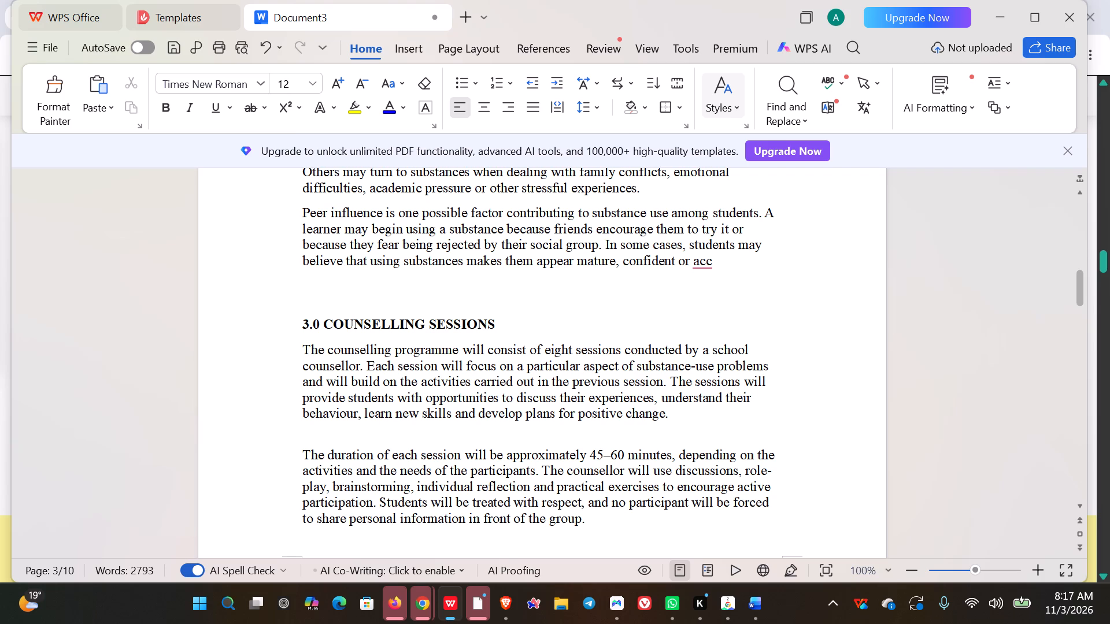
click(712, 261)
key(BackSpace)
key(BackSpace)
key(BackSpace)
key(BackSpace)
key(BackSpace)
key(BackSpace)
text(or accountable)
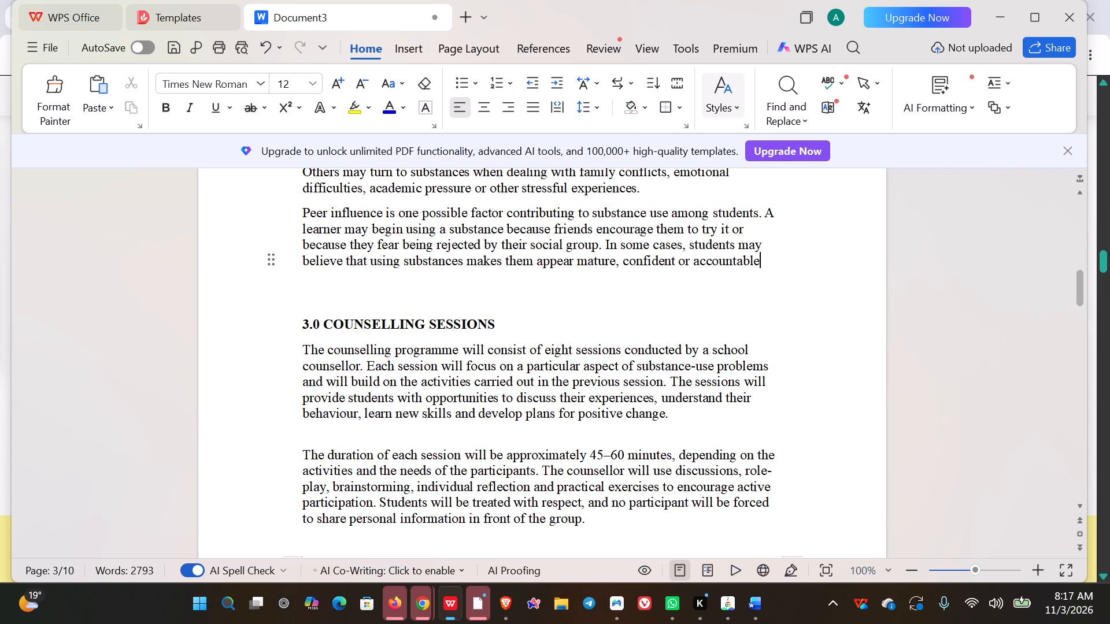
text(.)
Paste the copied sentence citing "(Stacy & Ames, 2001)" at the end of the Peer influence paragraph, closing it with a period and space.
key(space)
key(ctrl+v)
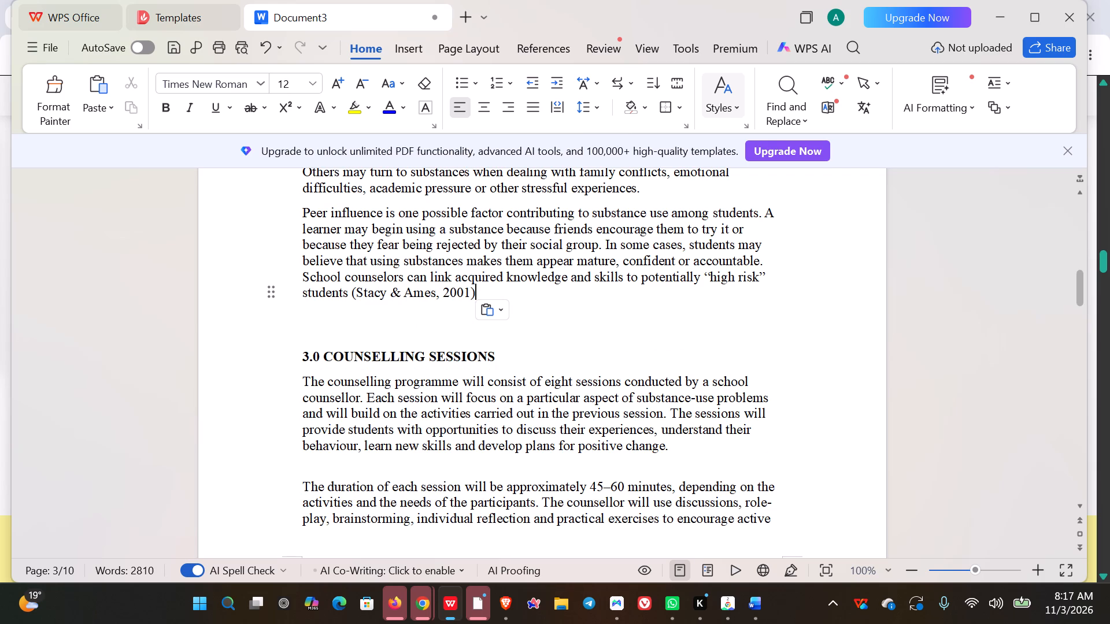
text(.)
key(space)
Look over the introduction, section 2.0 Background of the Problem and the start of section 3.0 Counselling Sessions.
scroll(444, 382, down, 1)
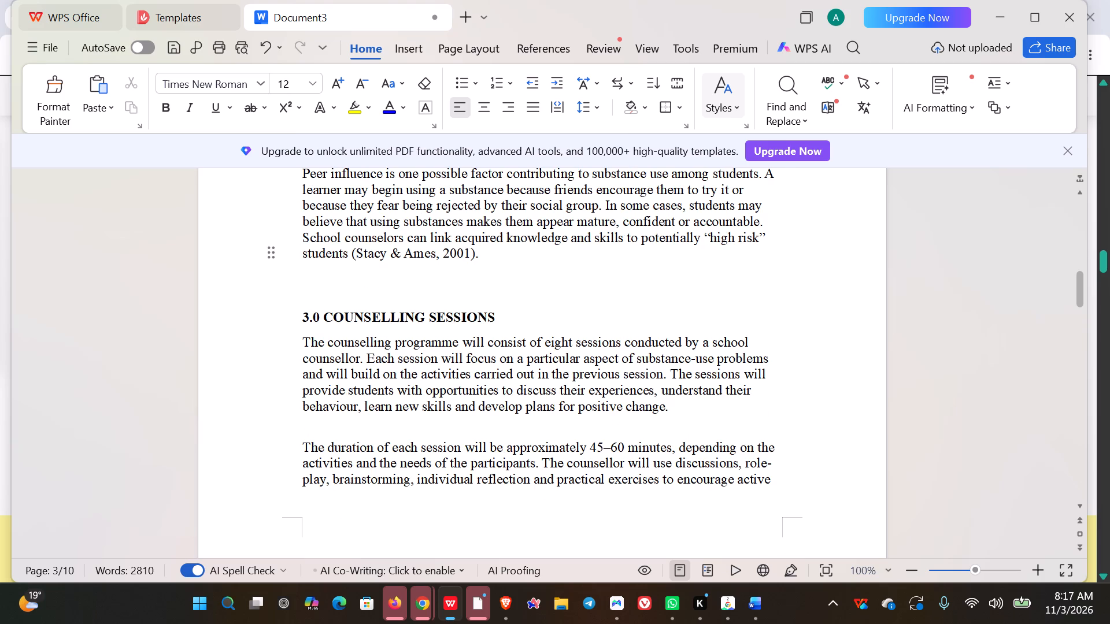
scroll(444, 382, down, 1)
scroll(444, 382, up, 1)
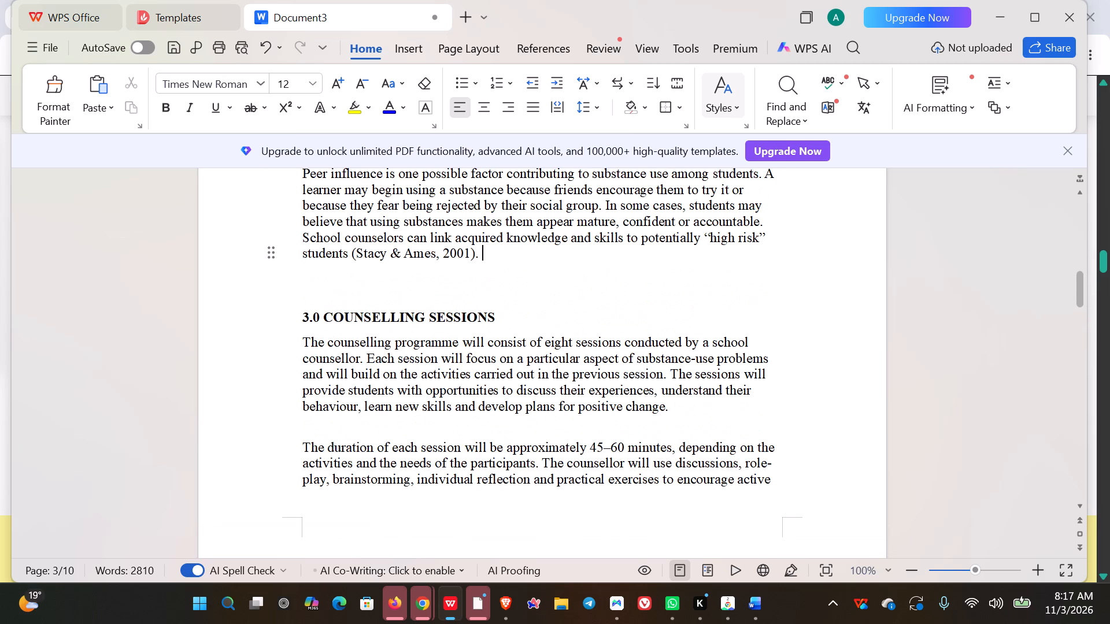
scroll(453, 367, up, 1)
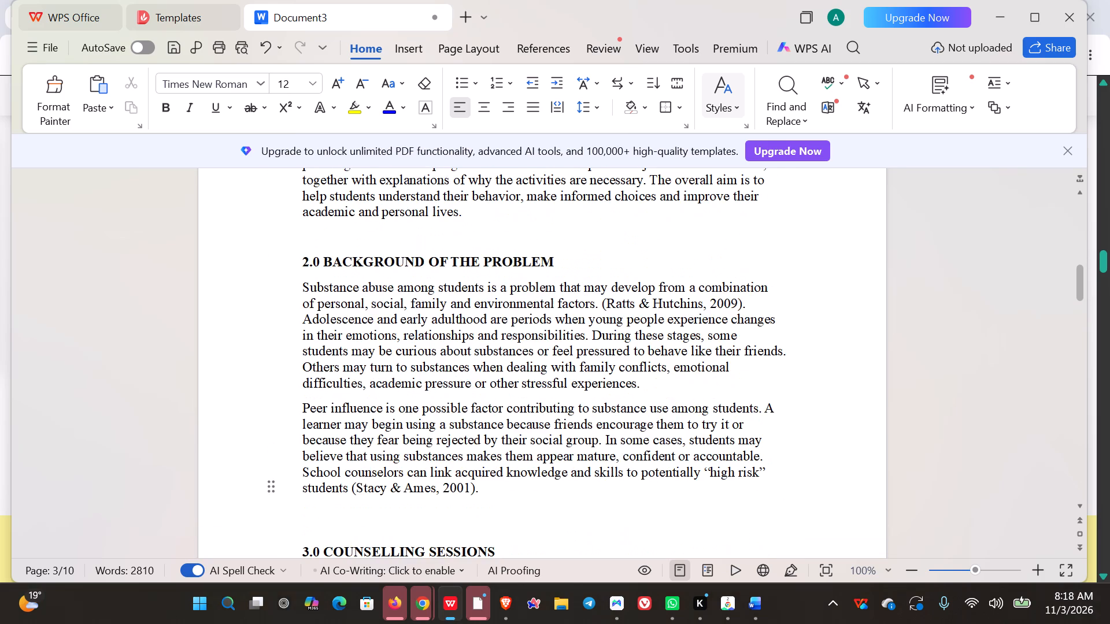
scroll(453, 367, up, 2)
scroll(453, 367, down, 1)
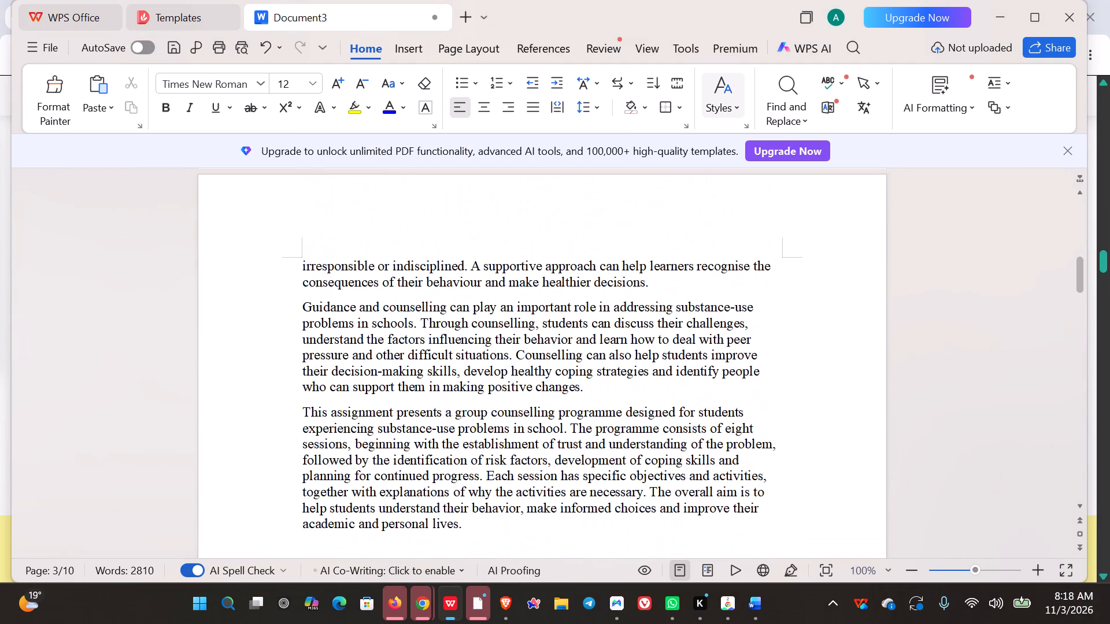
scroll(453, 367, down, 1)
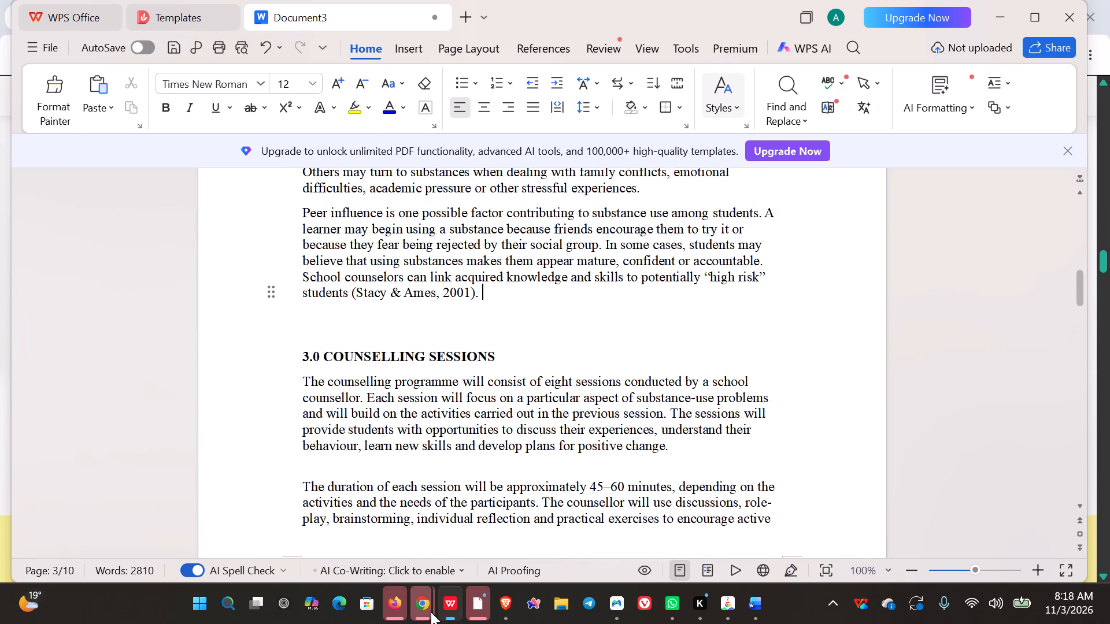
In Google Chrome, read through the article's numbered strategies for school counselors, looking for another cited statement to use.
click(469, 539)
click(402, 388)
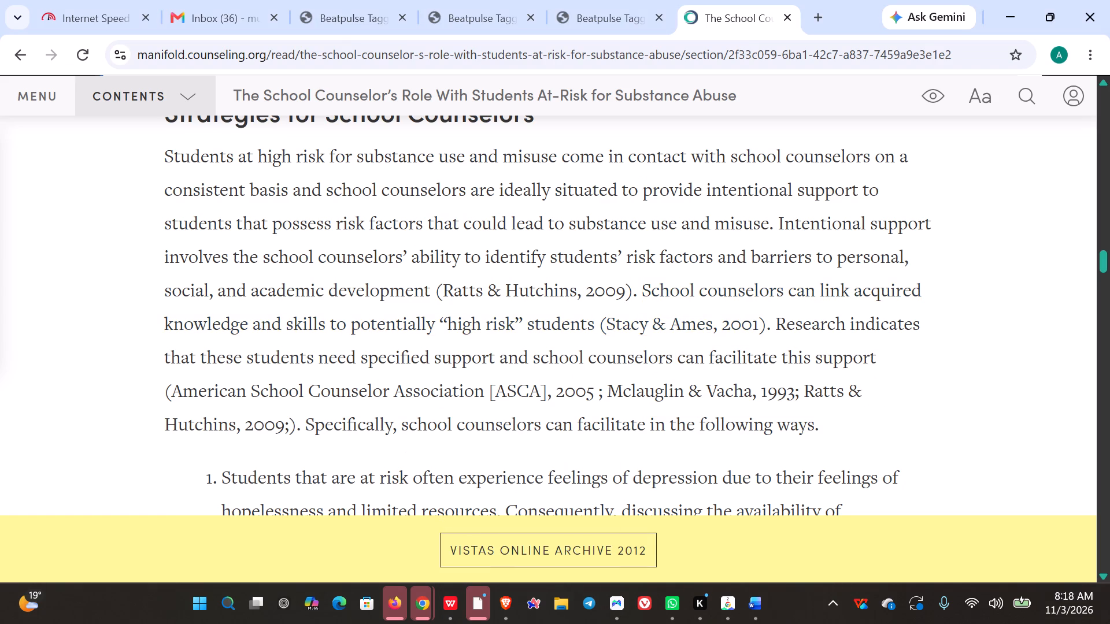
scroll(402, 388, down, 3)
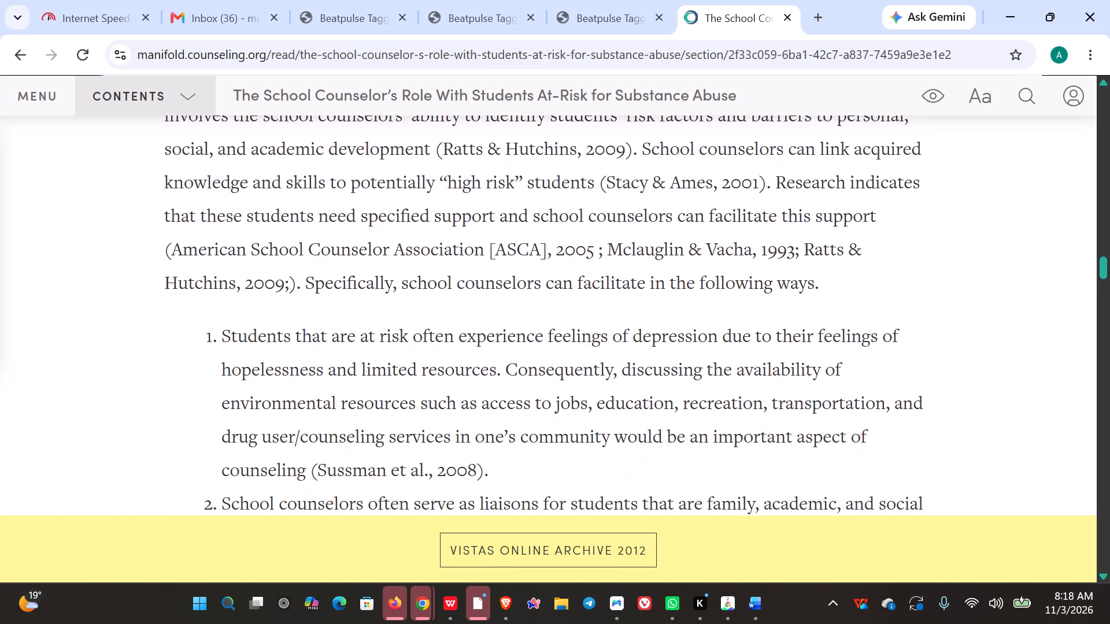
scroll(402, 388, down, 3)
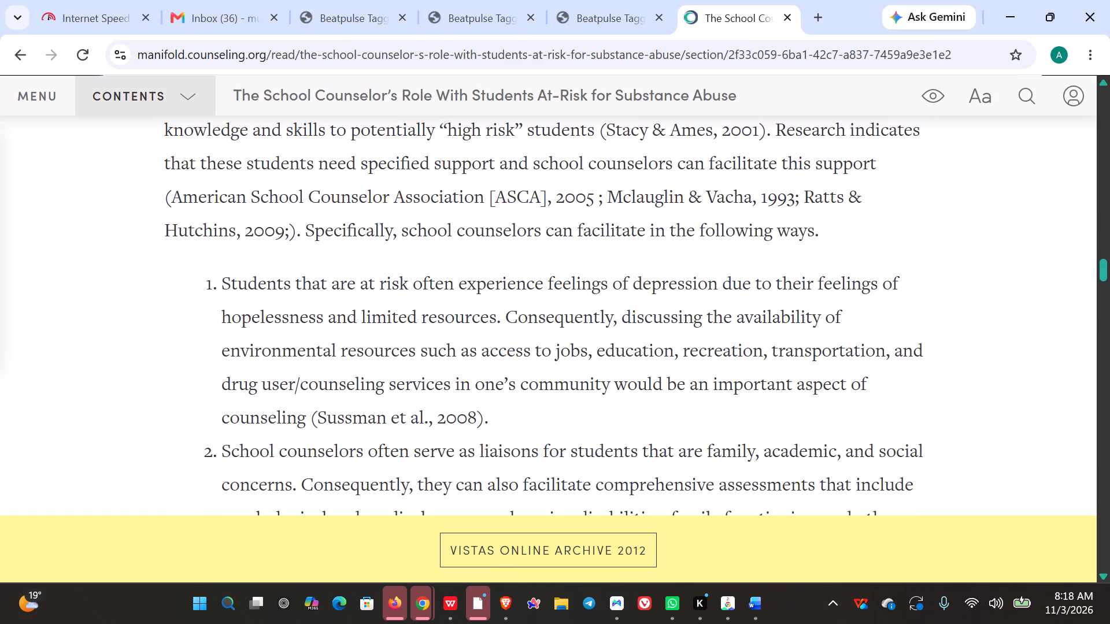
scroll(402, 388, down, 3)
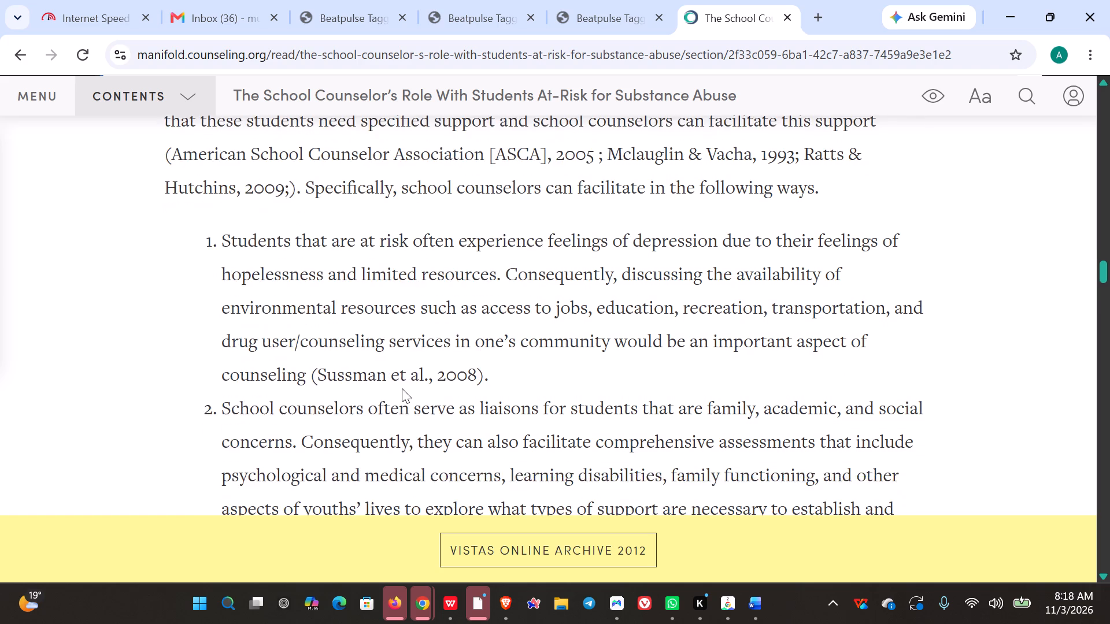
scroll(402, 388, down, 1)
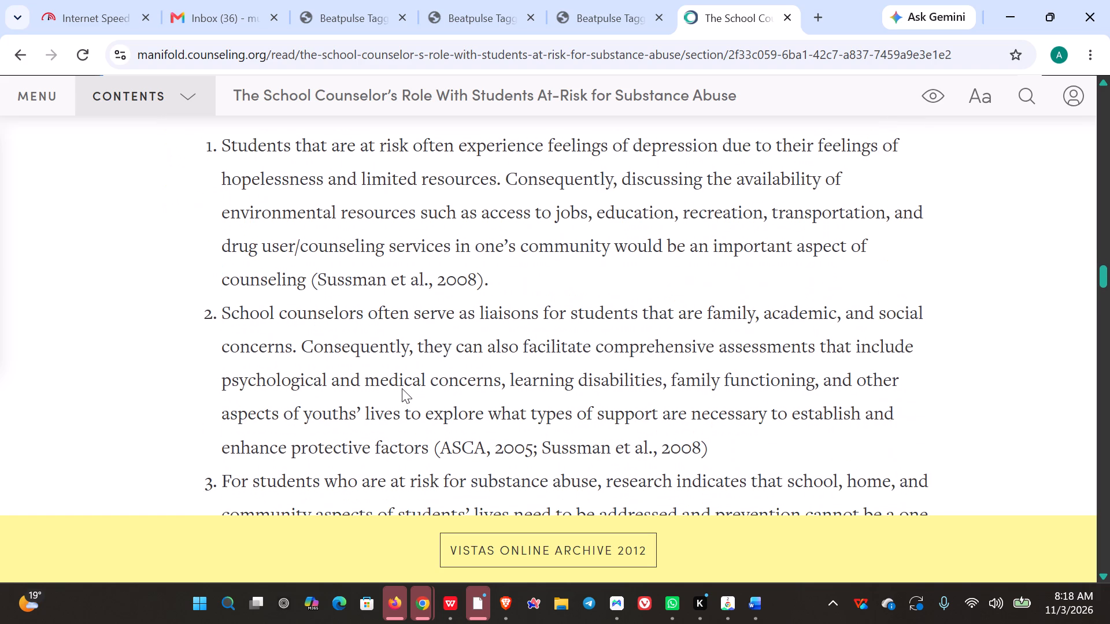
scroll(402, 388, down, 2)
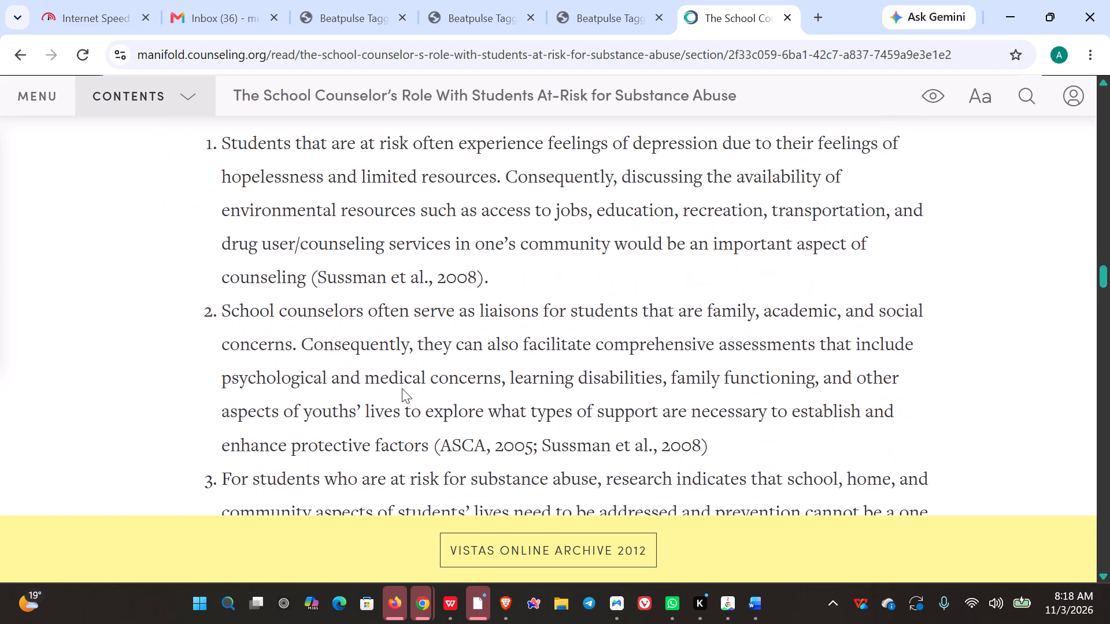
scroll(402, 388, down, 1)
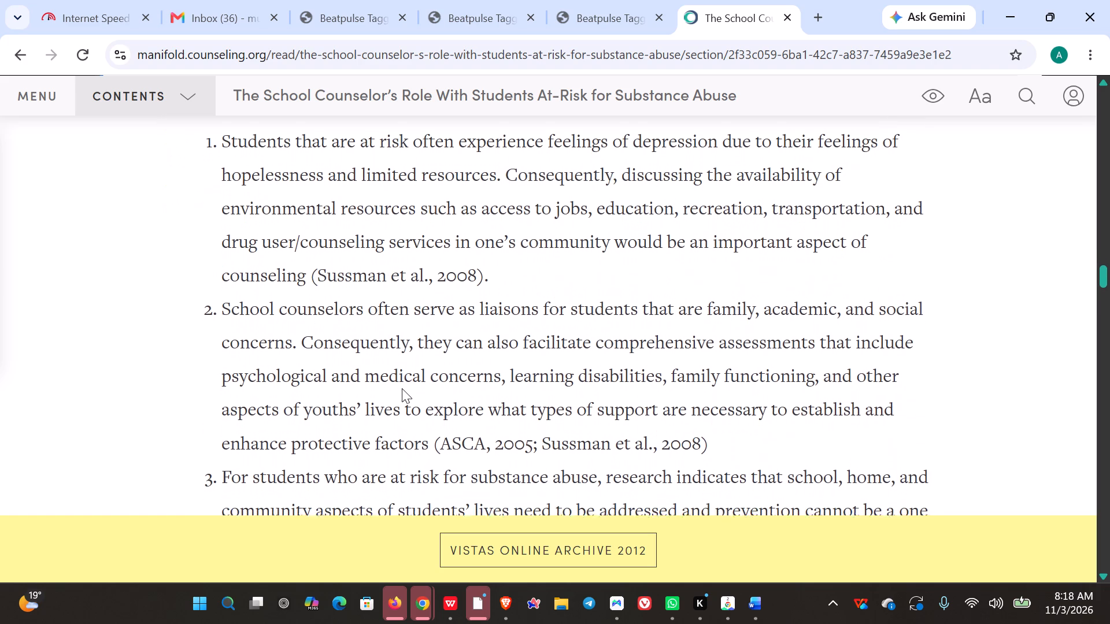
scroll(402, 388, down, 2)
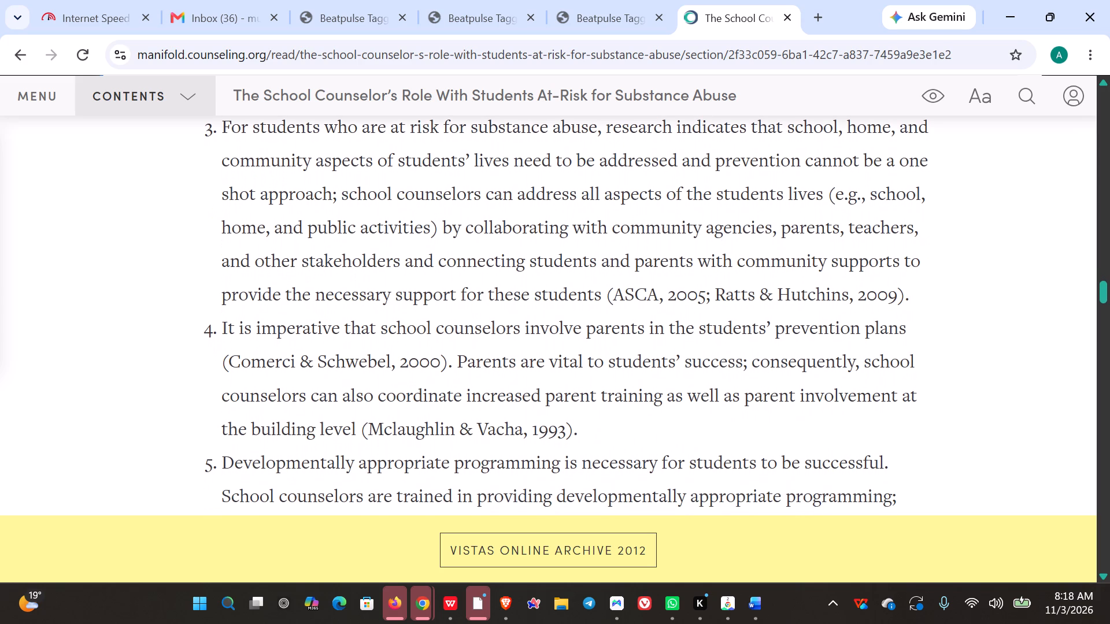
scroll(402, 388, down, 2)
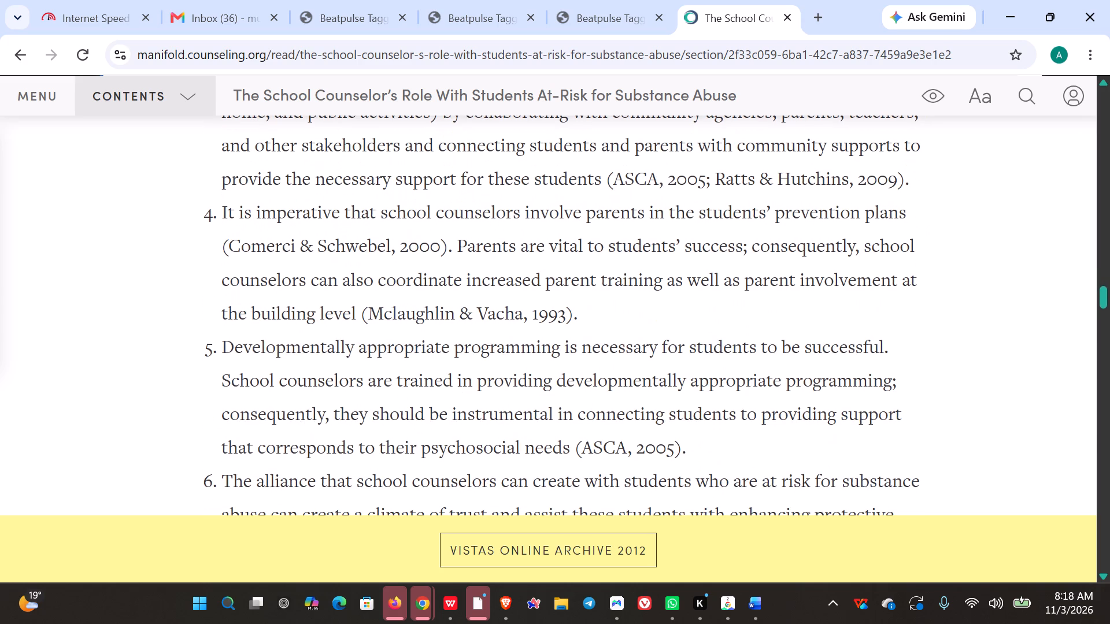
scroll(402, 388, down, 1)
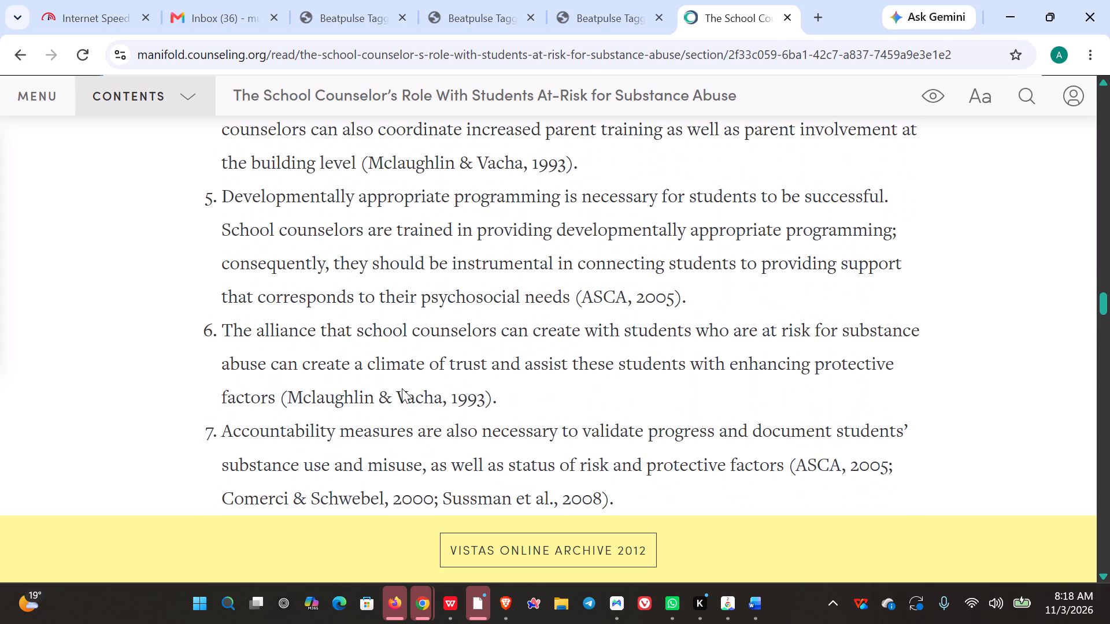
scroll(402, 388, down, 6)
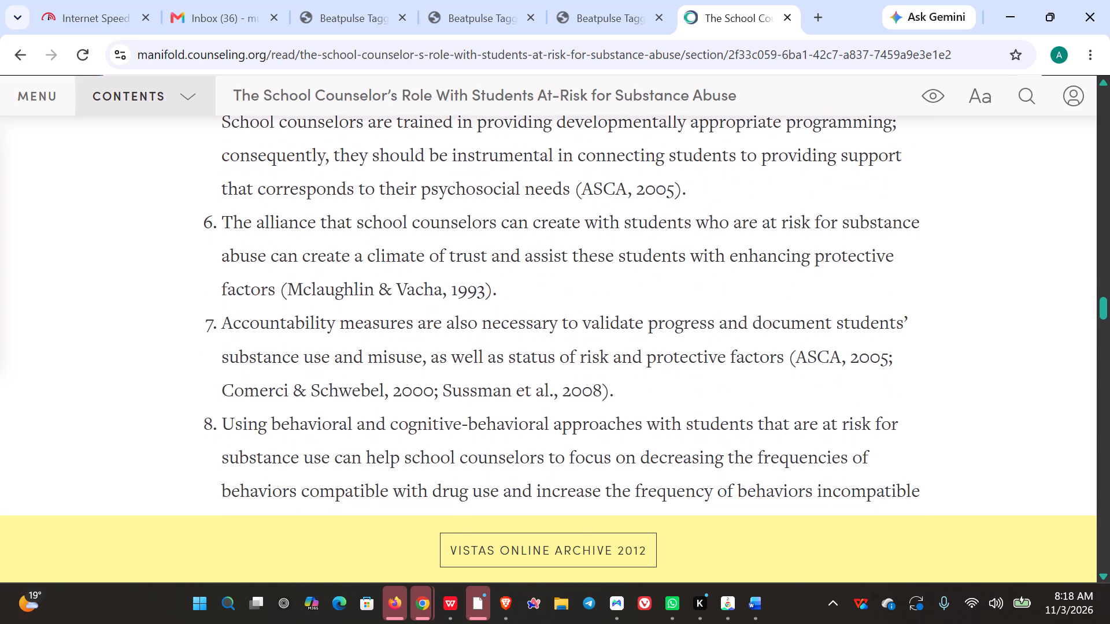
scroll(402, 388, down, 2)
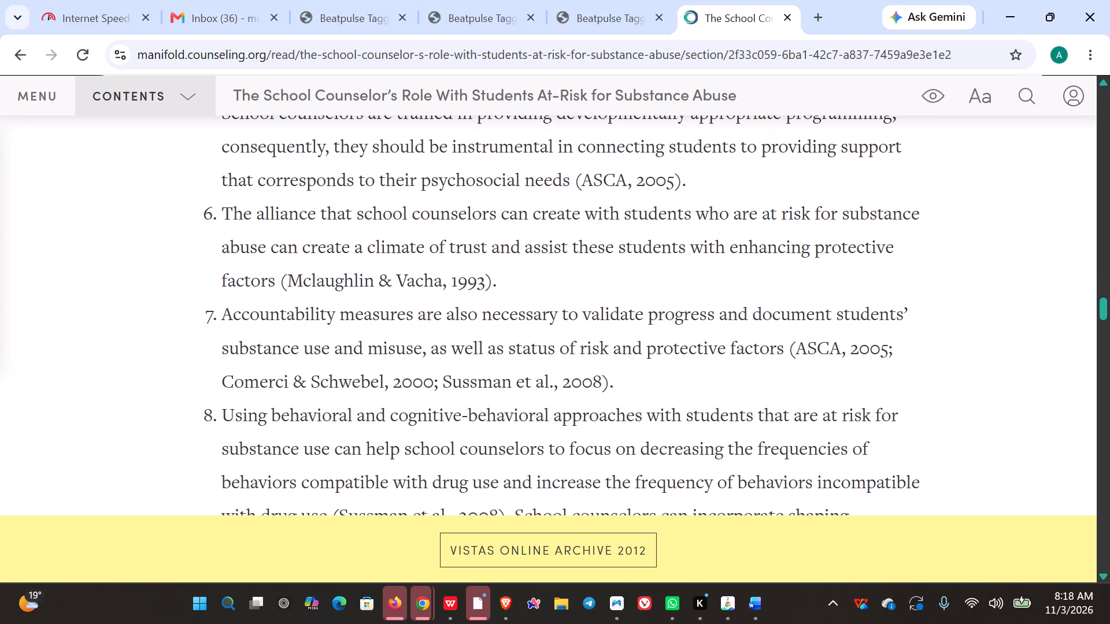
scroll(402, 388, down, 3)
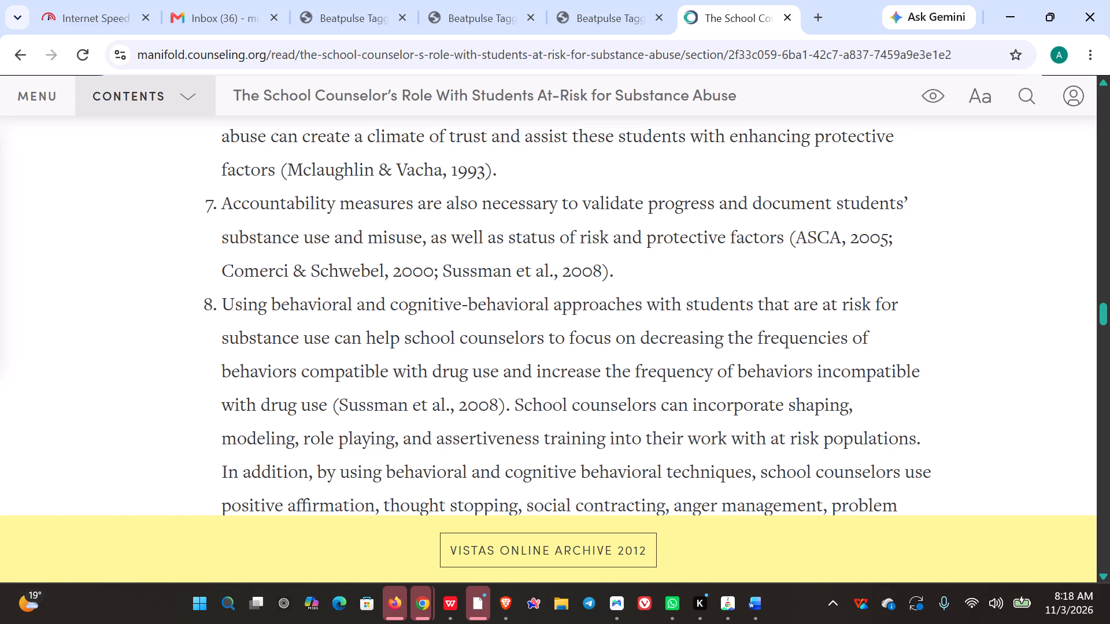
scroll(402, 388, down, 1)
Copy the first sentence of strategy 8, from "Using behavioral and cognitive-behavioral approaches" through the citation "(Sussman et al., 2008).".
drag(223, 305, 482, 419)
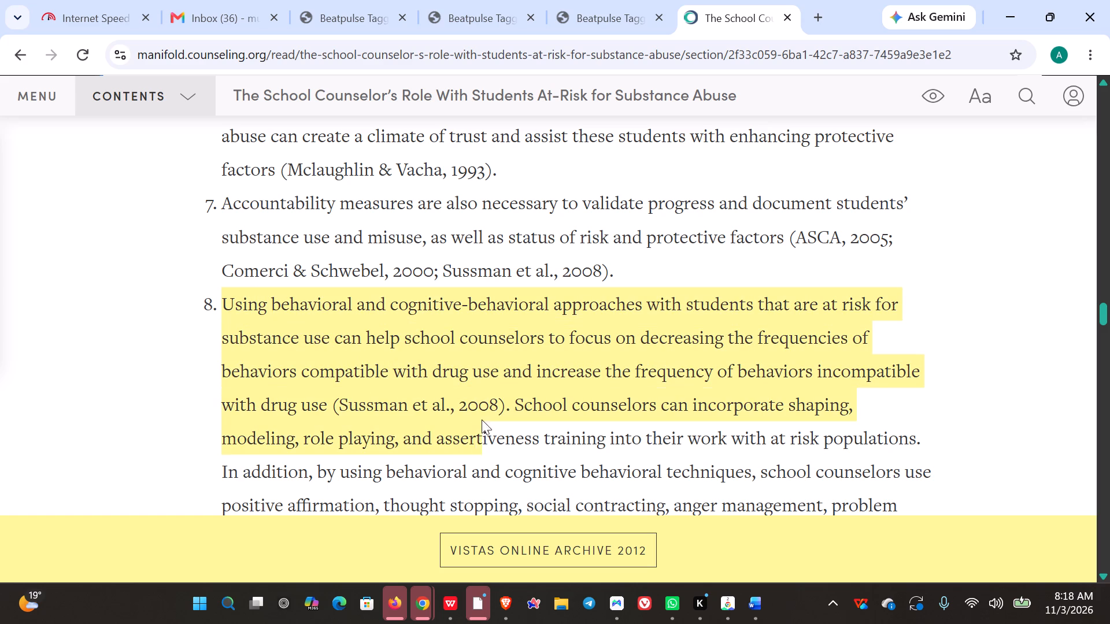
drag(482, 419, 513, 406)
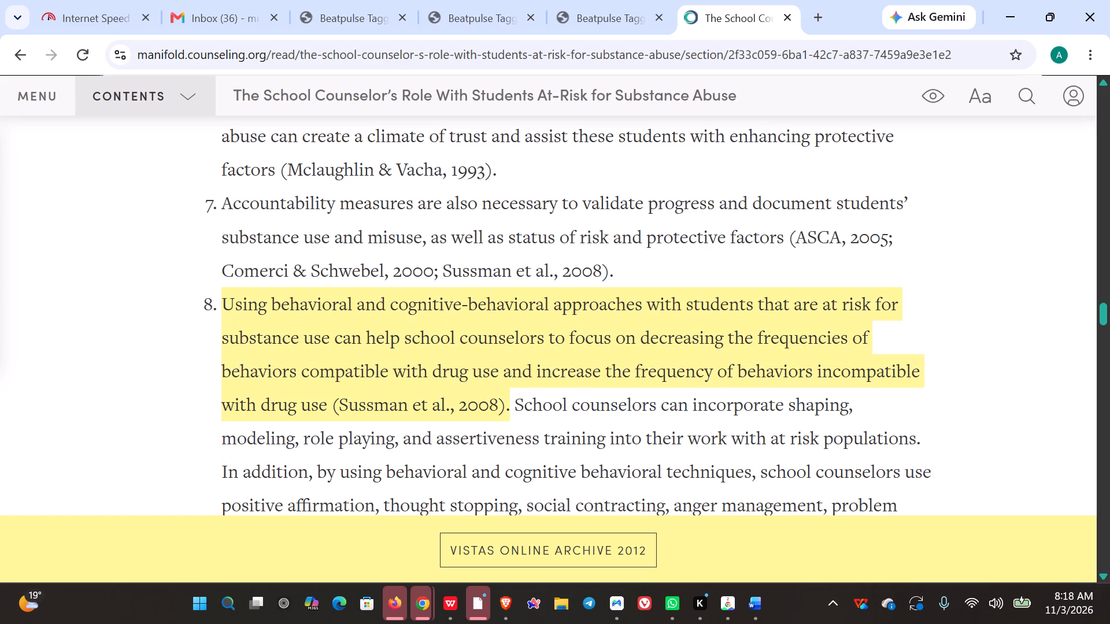
drag(513, 406, 513, 406)
key(ctrl+c)
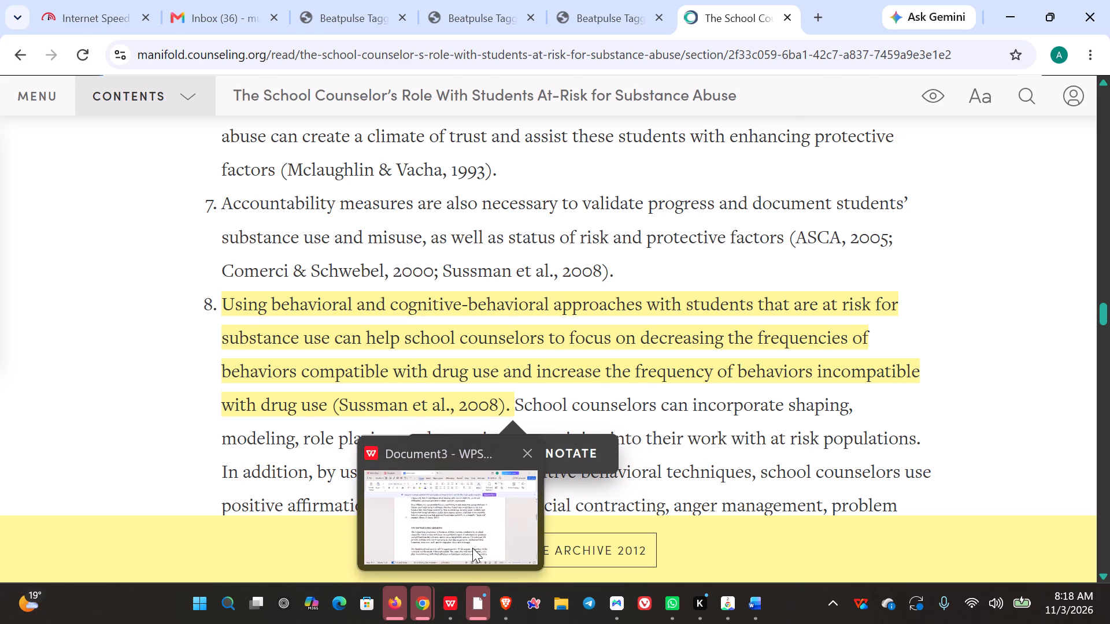
In WPS Office, paste the copied sentence after "develop plans for positive change." in the first paragraph of section 3.0 Counselling Sessions.
click(472, 548)
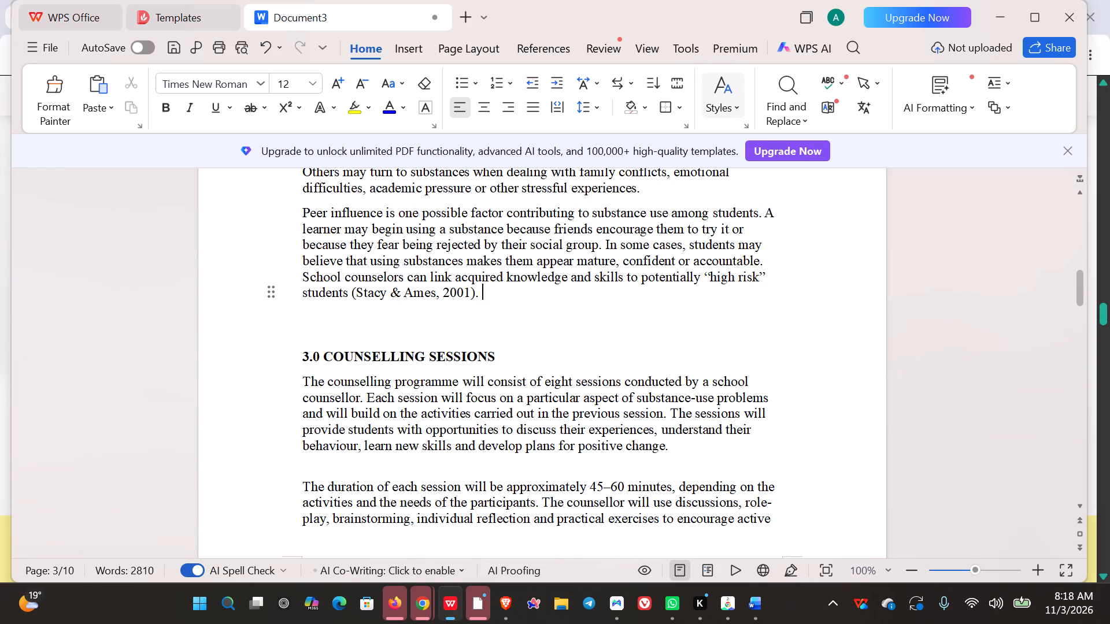
scroll(498, 412, up, 1)
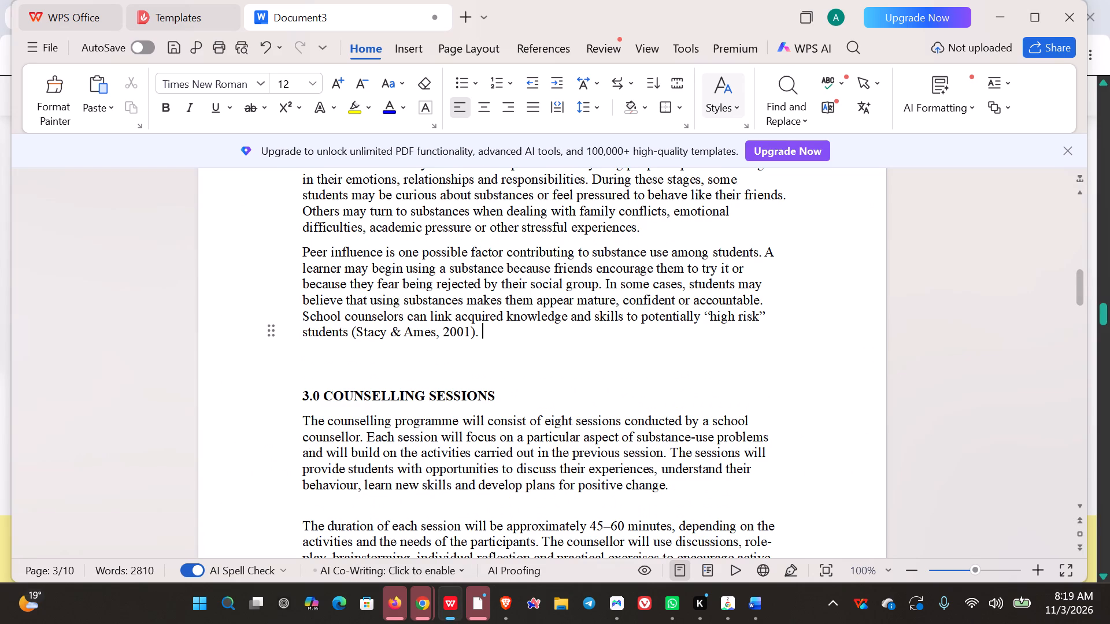
scroll(501, 458, down, 3)
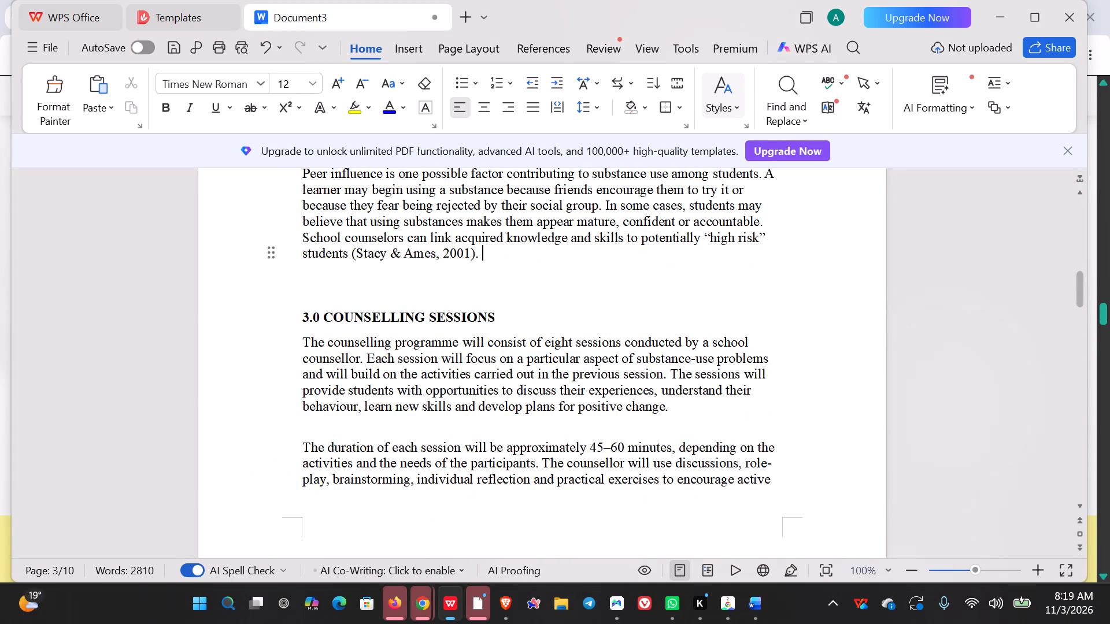
click(697, 399)
key(space)
key(ctrl+v)
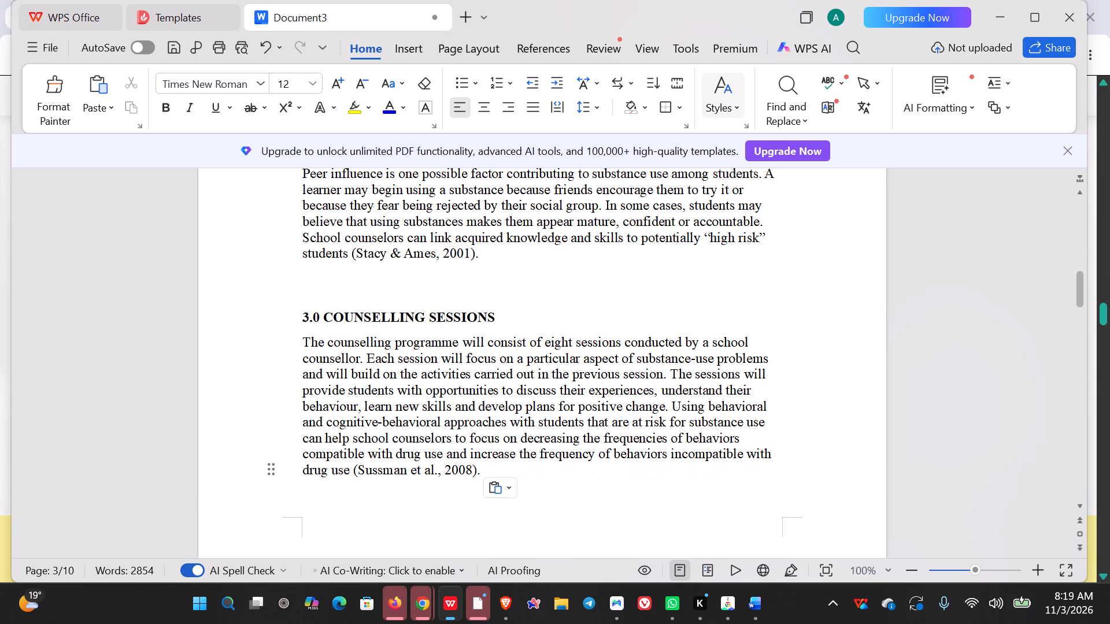
Ignore the spelling flags on "Sussman", "al" and "et" in the citation ending the first paragraph of section 3.0 Counselling Sessions.
scroll(487, 464, down, 1)
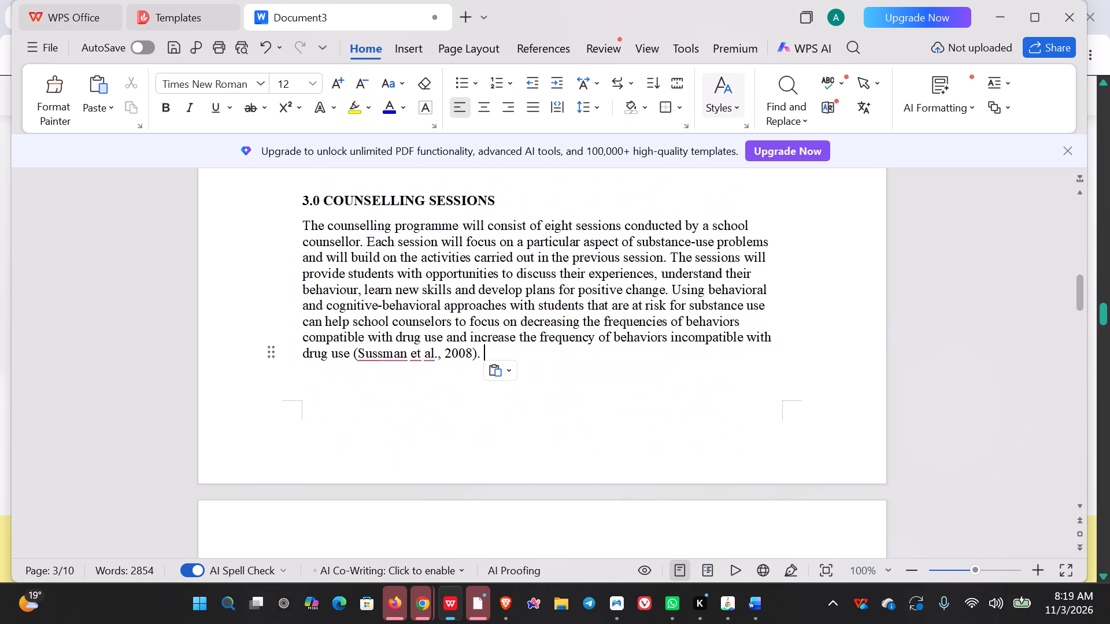
click(385, 347)
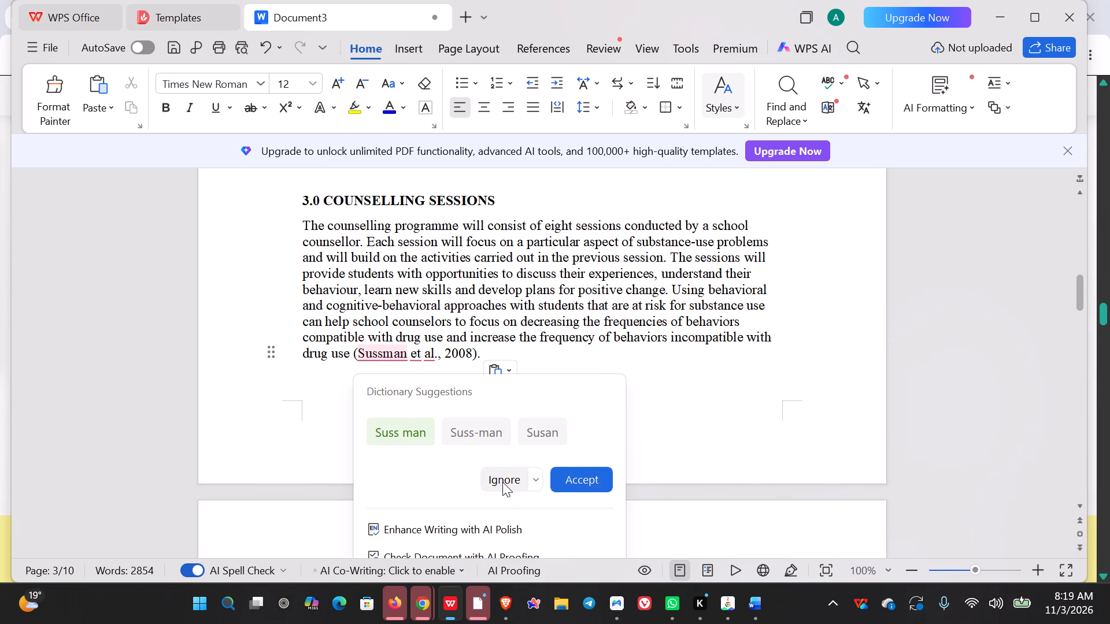
click(503, 484)
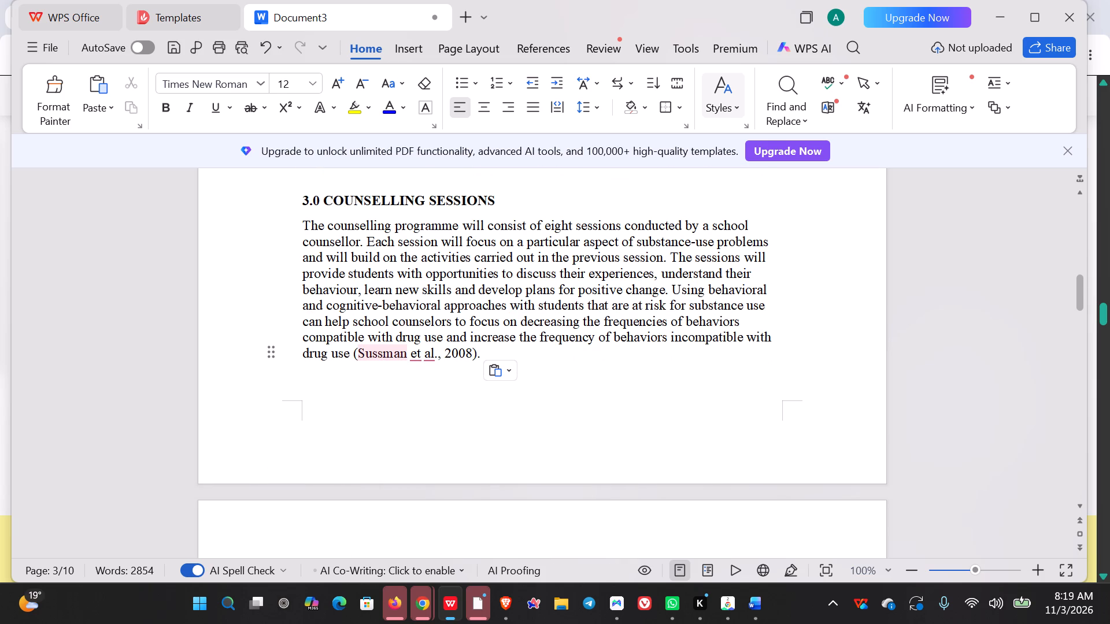
click(419, 354)
click(431, 355)
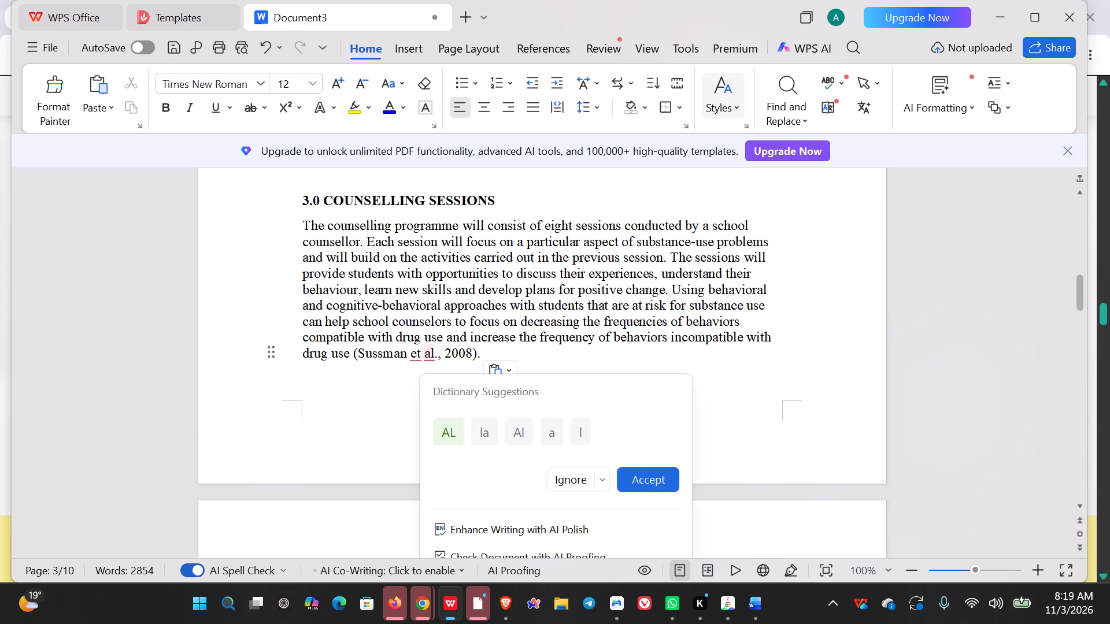
click(559, 480)
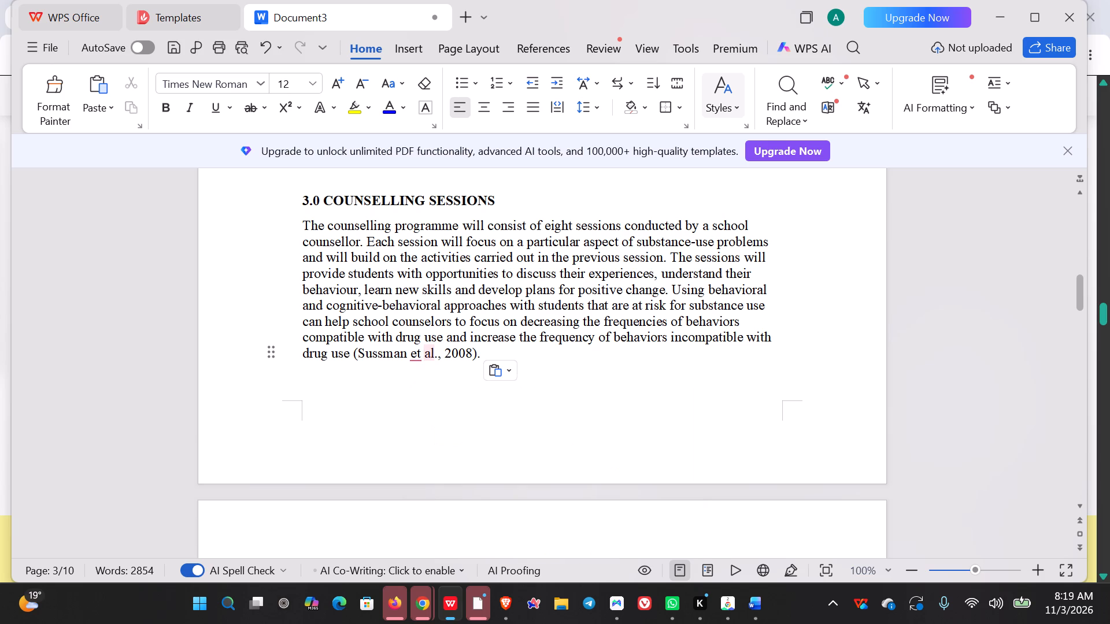
click(415, 352)
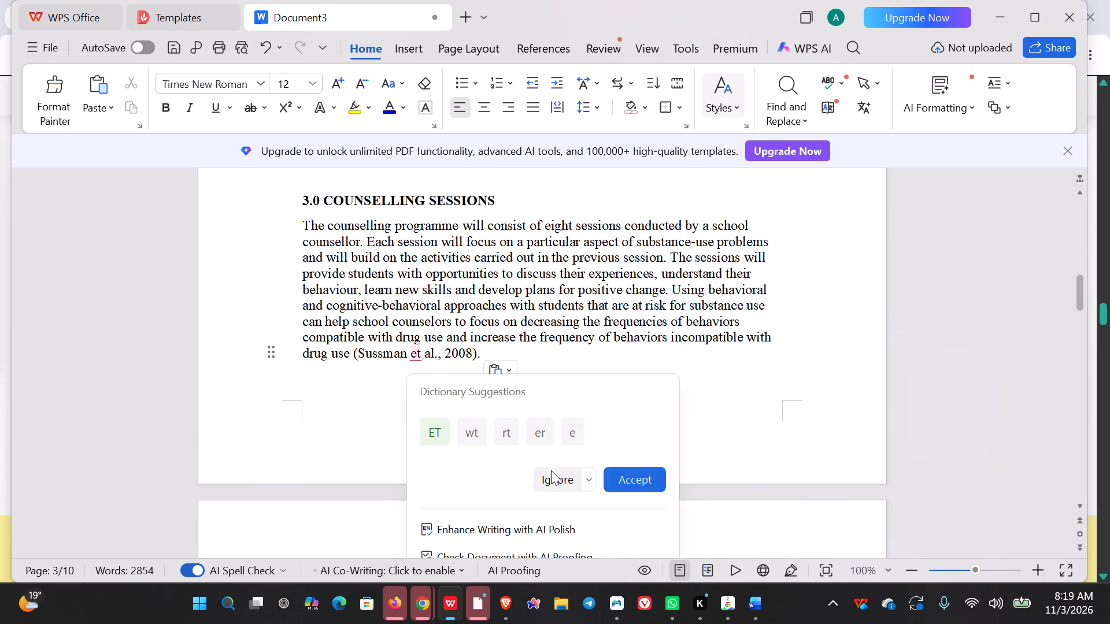
click(554, 475)
click(401, 381)
Look through the remaining counselling sessions and examine the existing entries in section 6.0 References.
scroll(401, 381, down, 1)
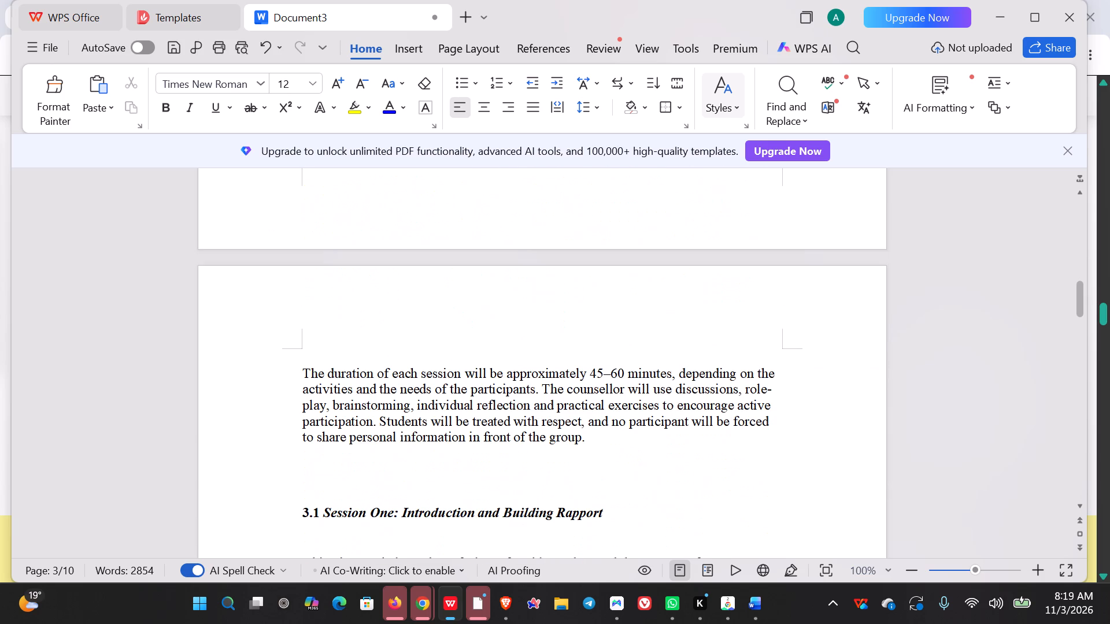
scroll(401, 381, down, 2)
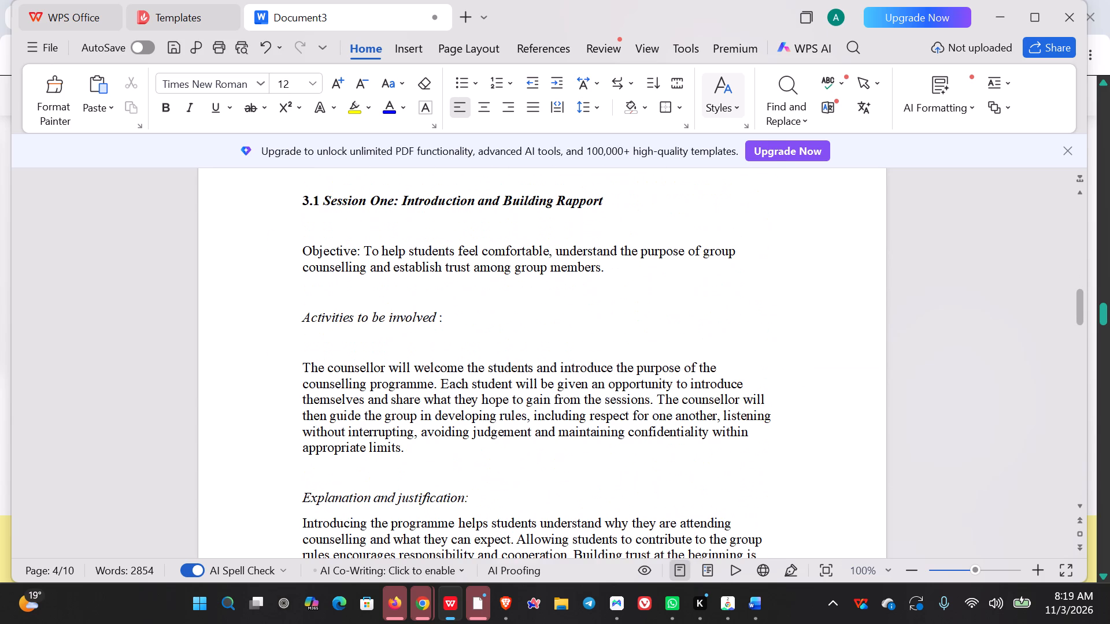
scroll(401, 381, down, 1)
scroll(410, 335, down, 8)
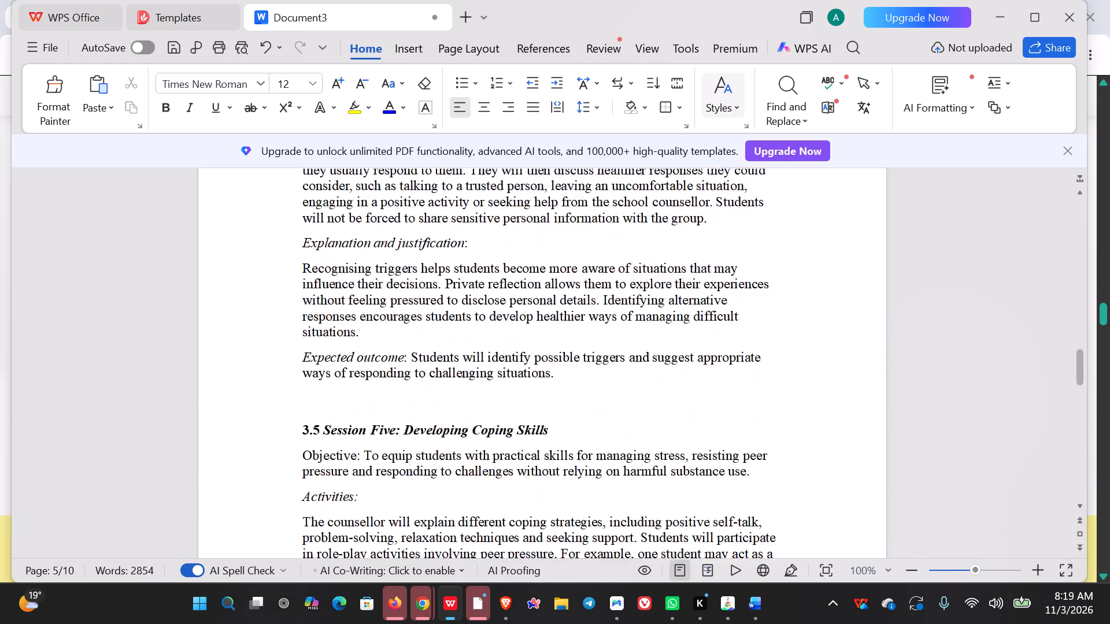
scroll(410, 335, down, 4)
scroll(410, 335, up, 2)
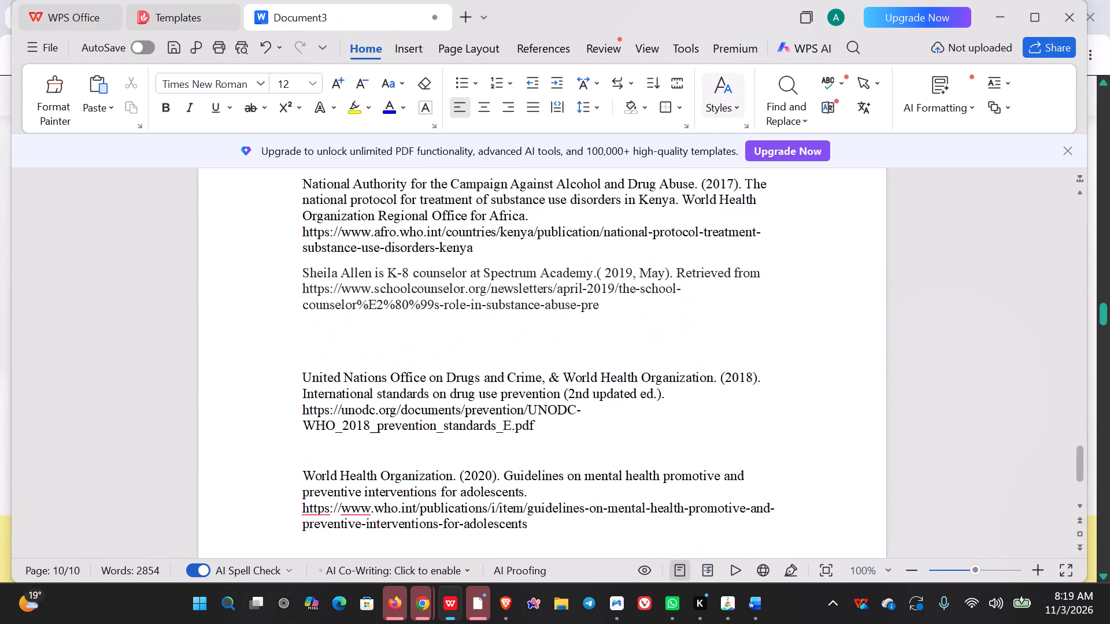
scroll(410, 335, down, 1)
scroll(410, 335, up, 2)
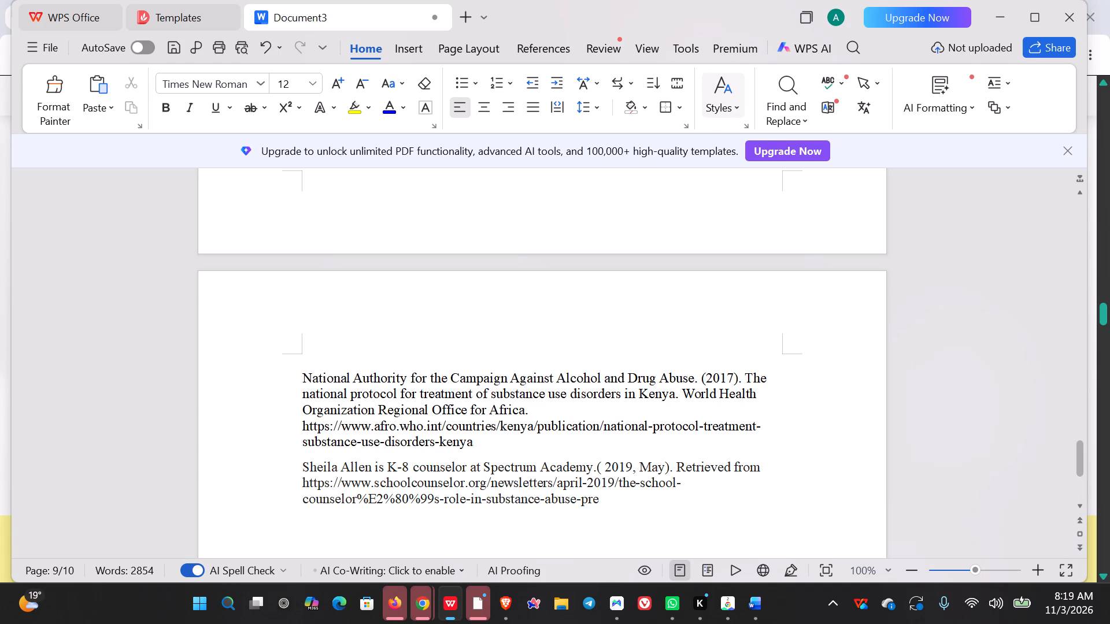
scroll(417, 432, up, 1)
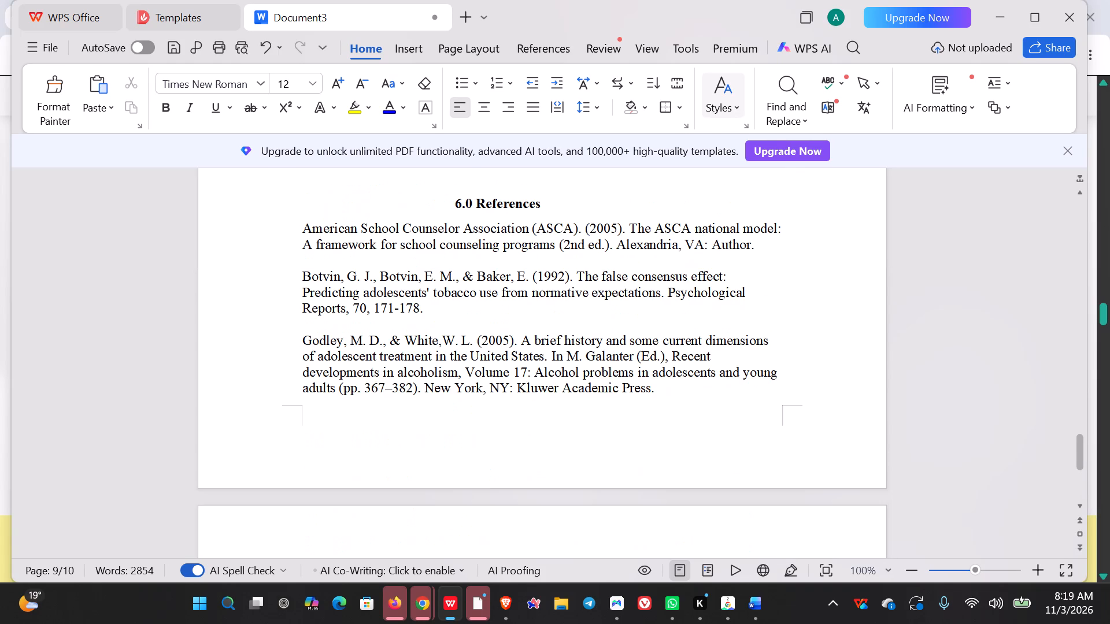
scroll(417, 432, down, 1)
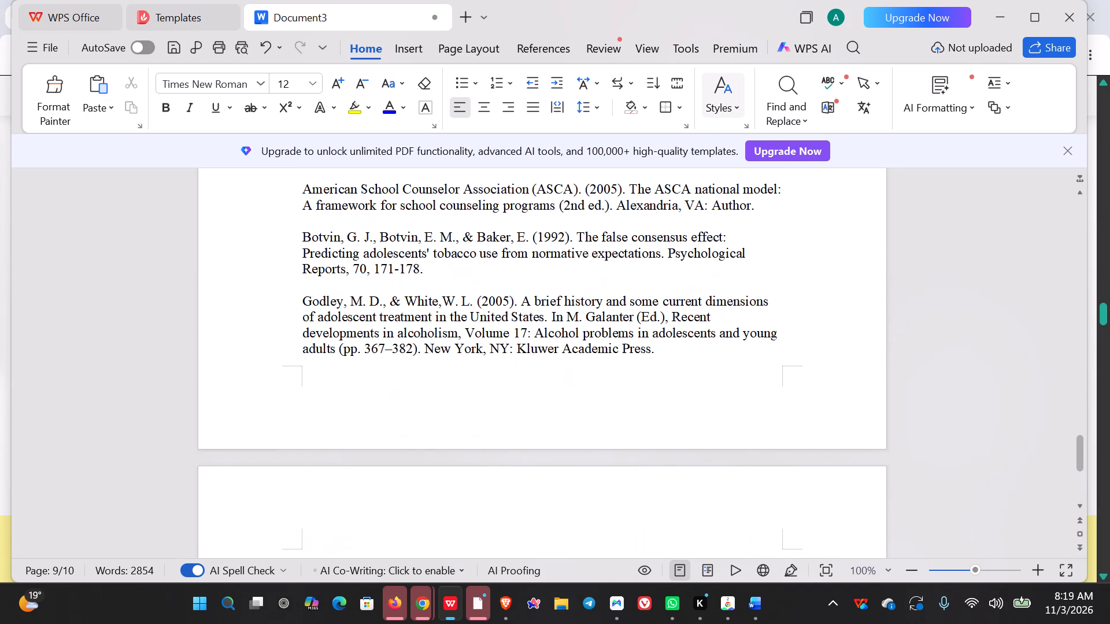
scroll(417, 432, down, 1)
scroll(417, 432, up, 3)
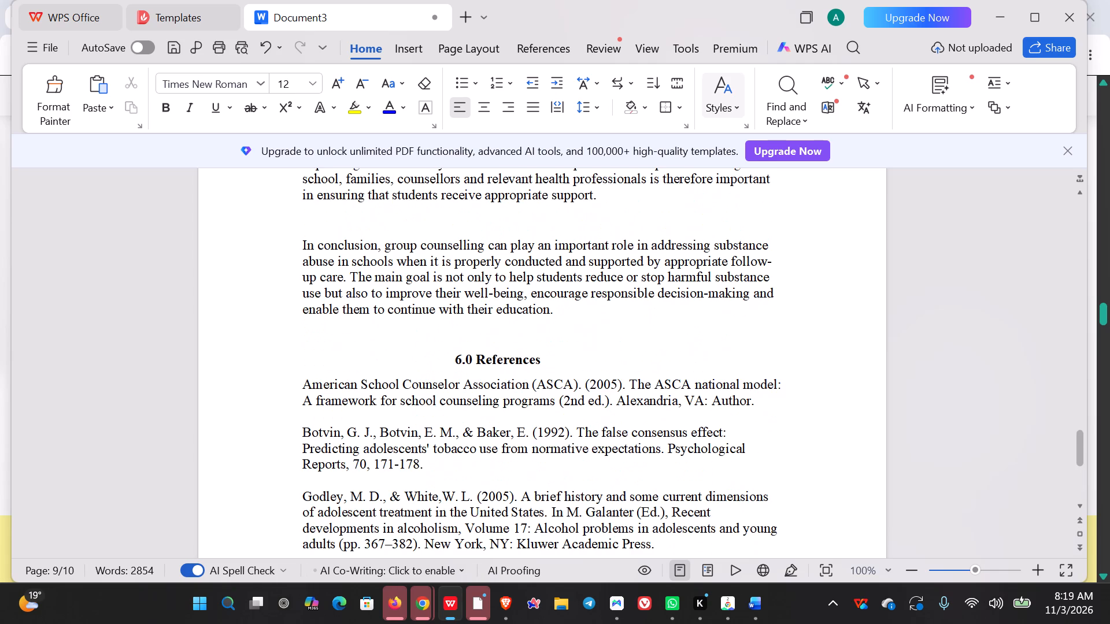
scroll(417, 432, down, 1)
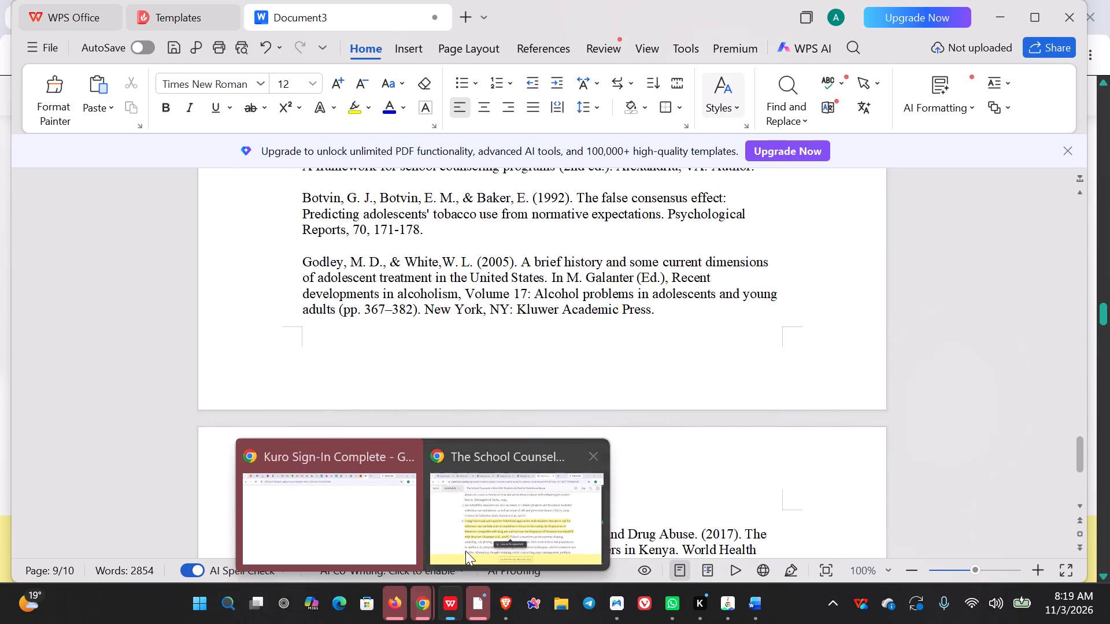
In Google Chrome, copy the "Greydanus, D. E., Patel, D. R., & Pratt, H. D. (2003). Behavioral pediatrics" entry from the article's reference list.
click(465, 551)
click(362, 371)
scroll(362, 371, down, 3)
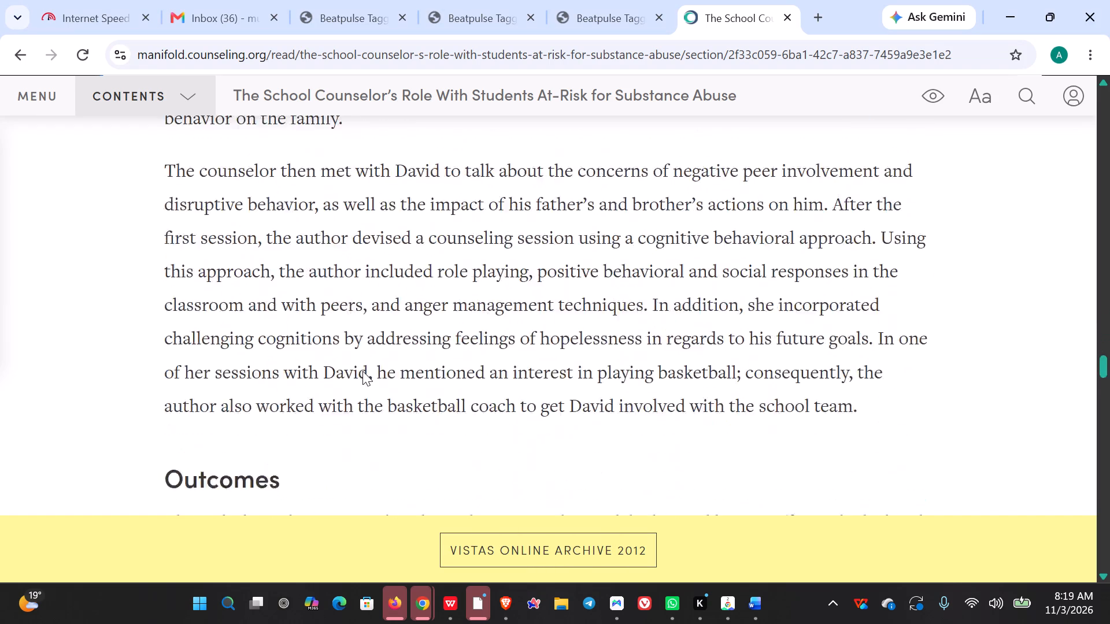
scroll(362, 371, down, 8)
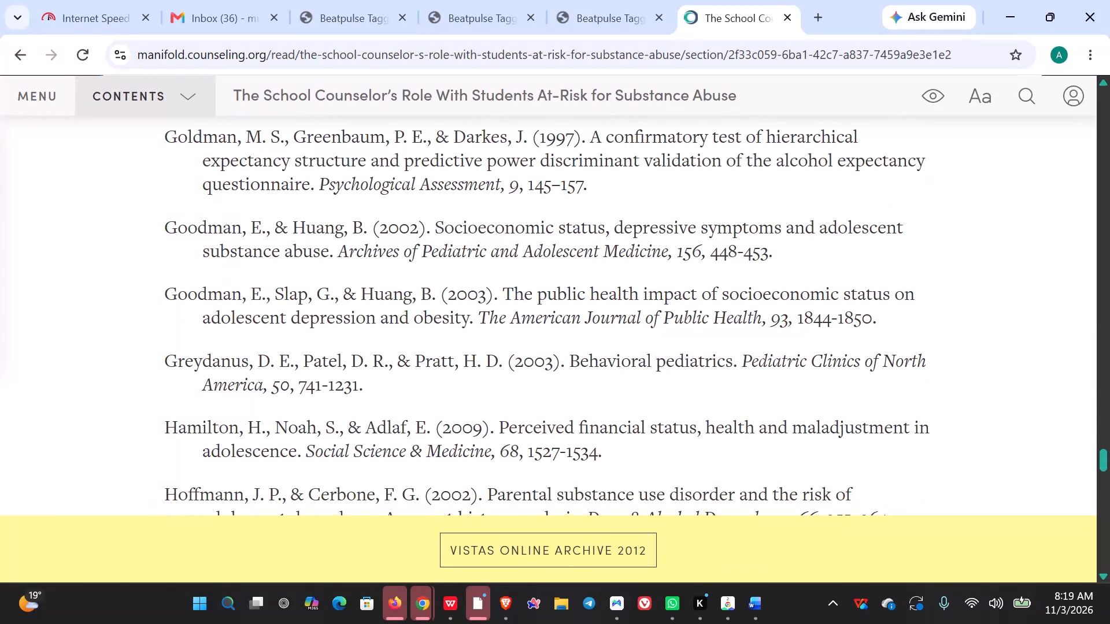
scroll(362, 371, down, 2)
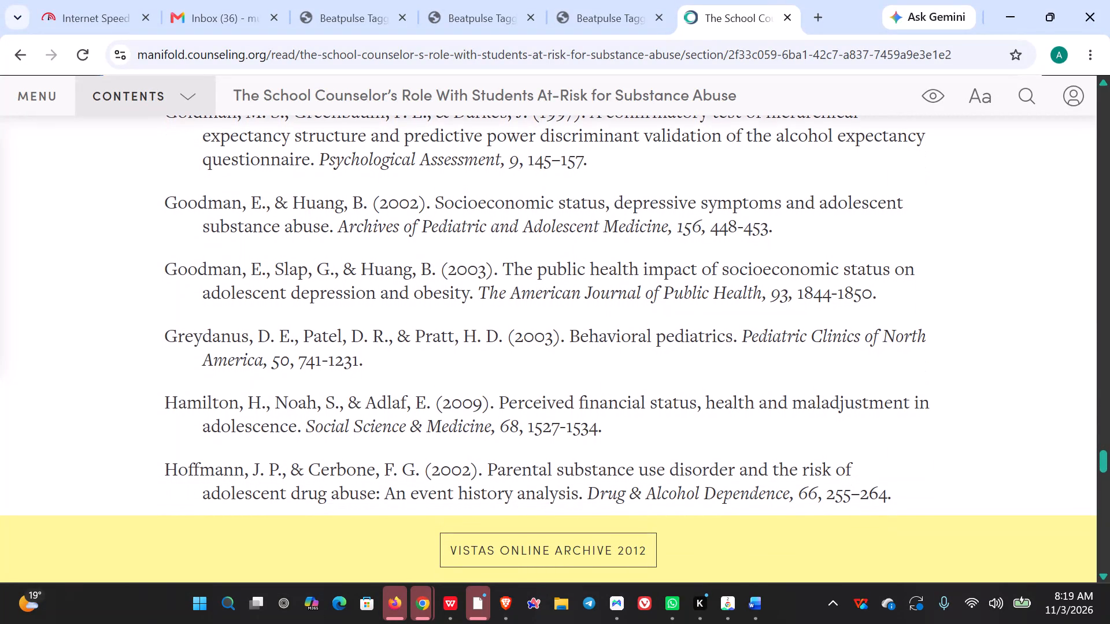
drag(167, 334, 168, 334)
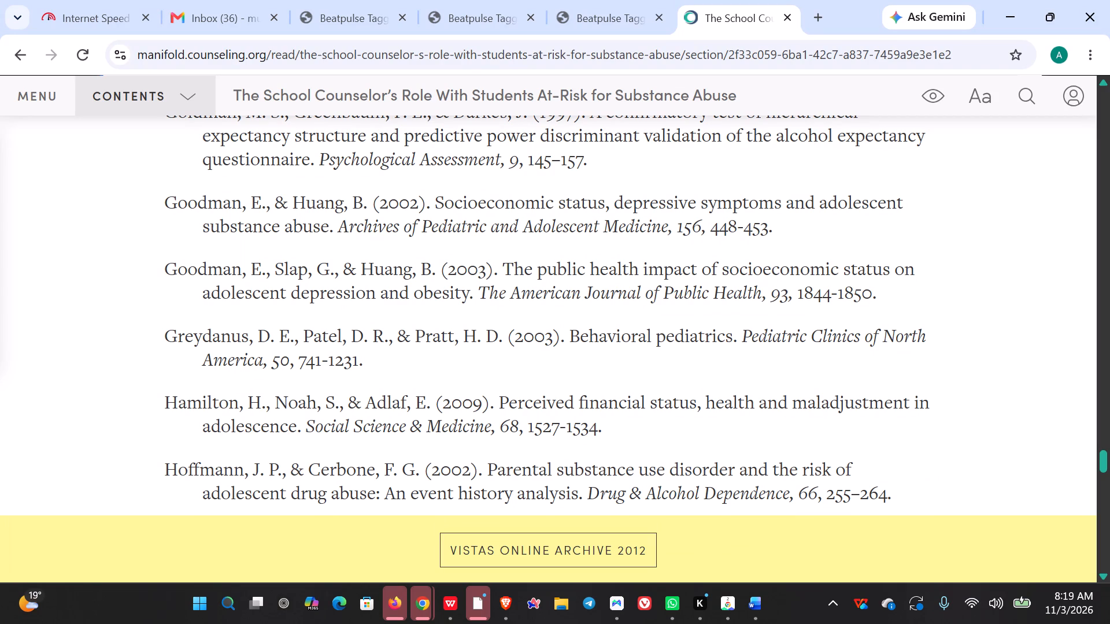
drag(168, 334, 362, 369)
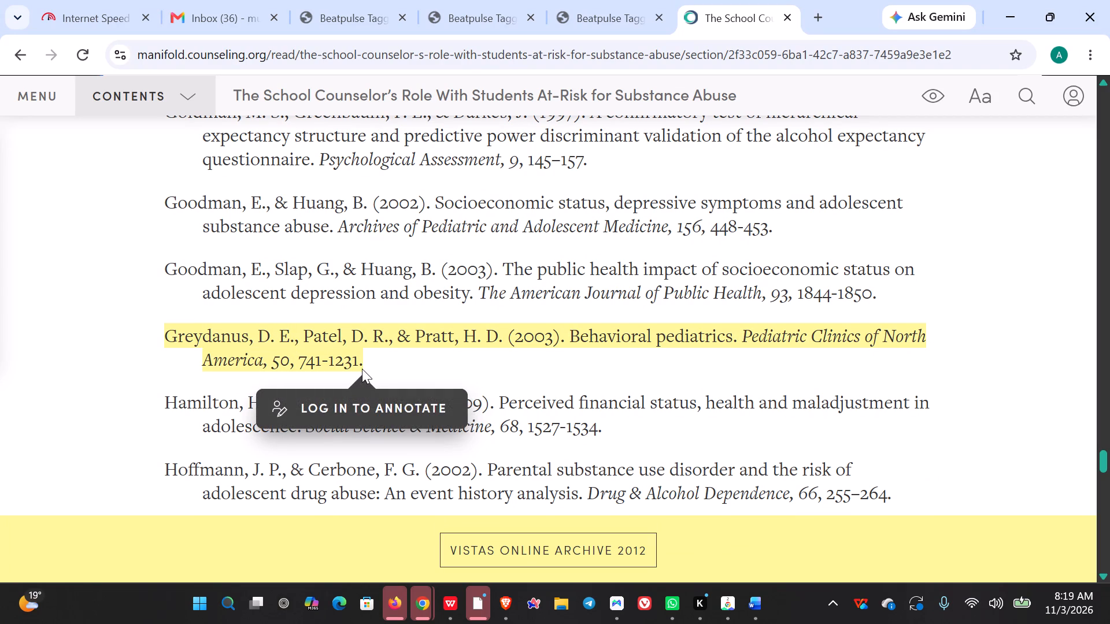
key(ctrl+c)
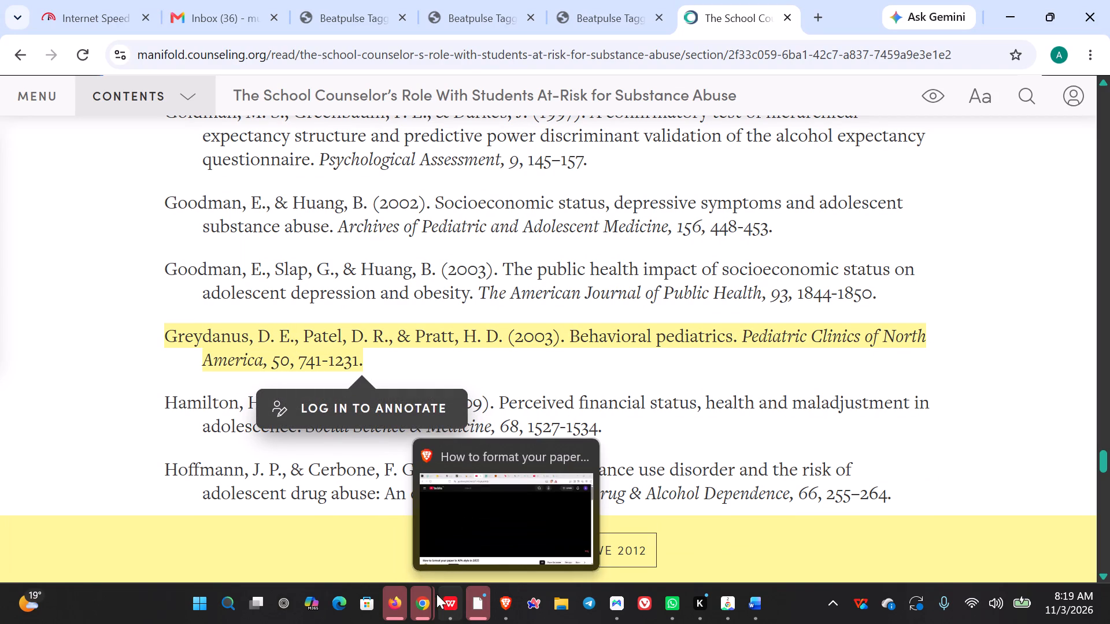
In WPS Office, paste the copied Greydanus et al. (2003) reference on a new line after the Godley and White (2005) entry in 6.0 References.
click(439, 509)
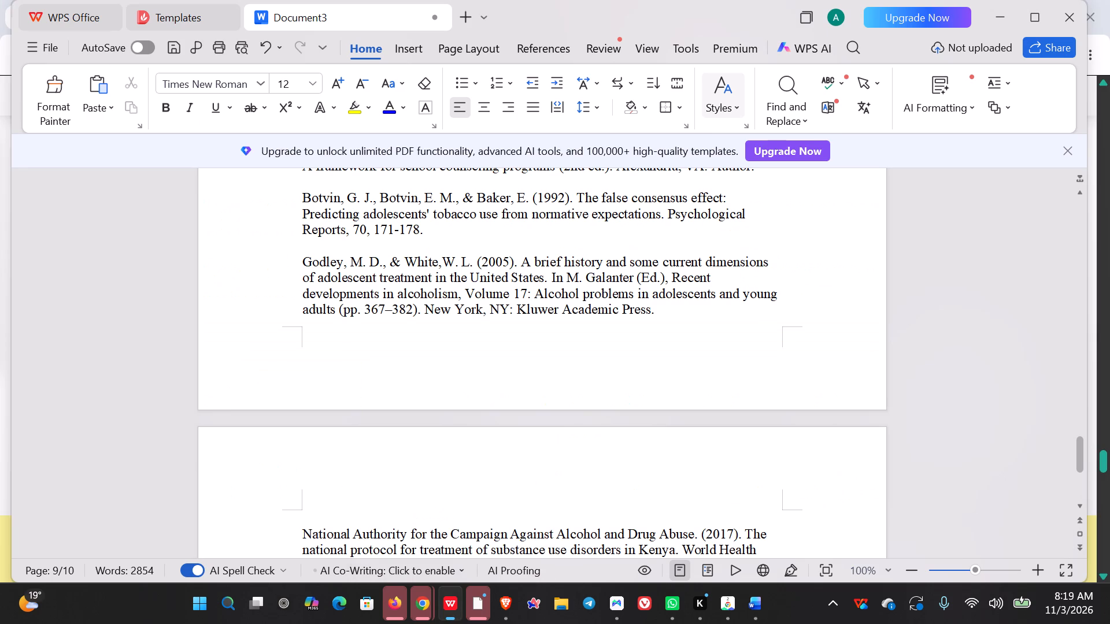
scroll(402, 263, up, 2)
click(440, 263)
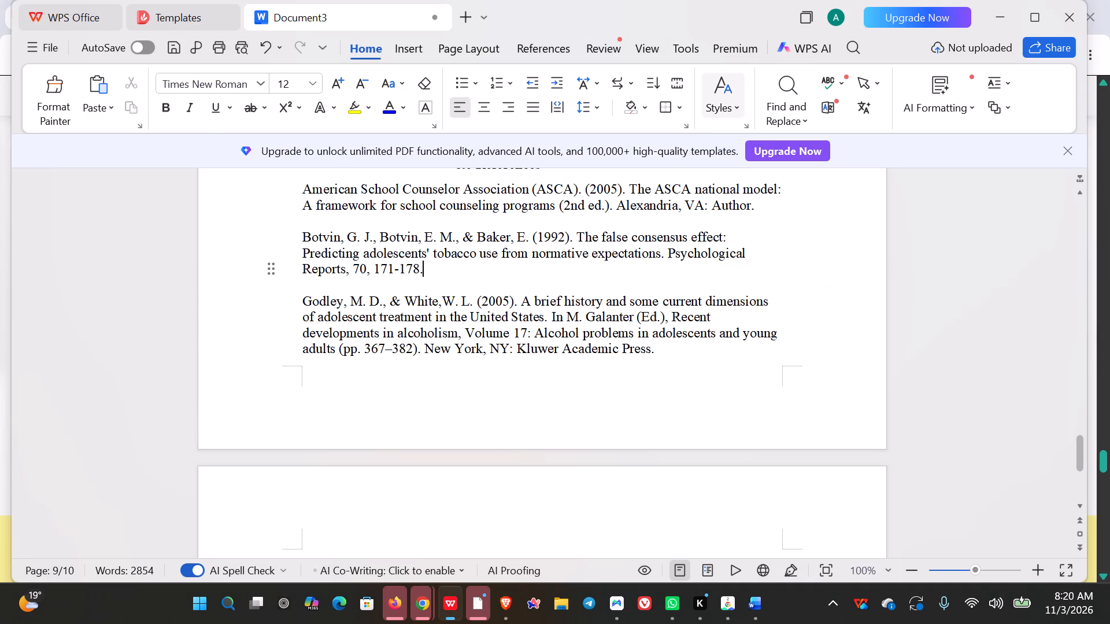
click(658, 353)
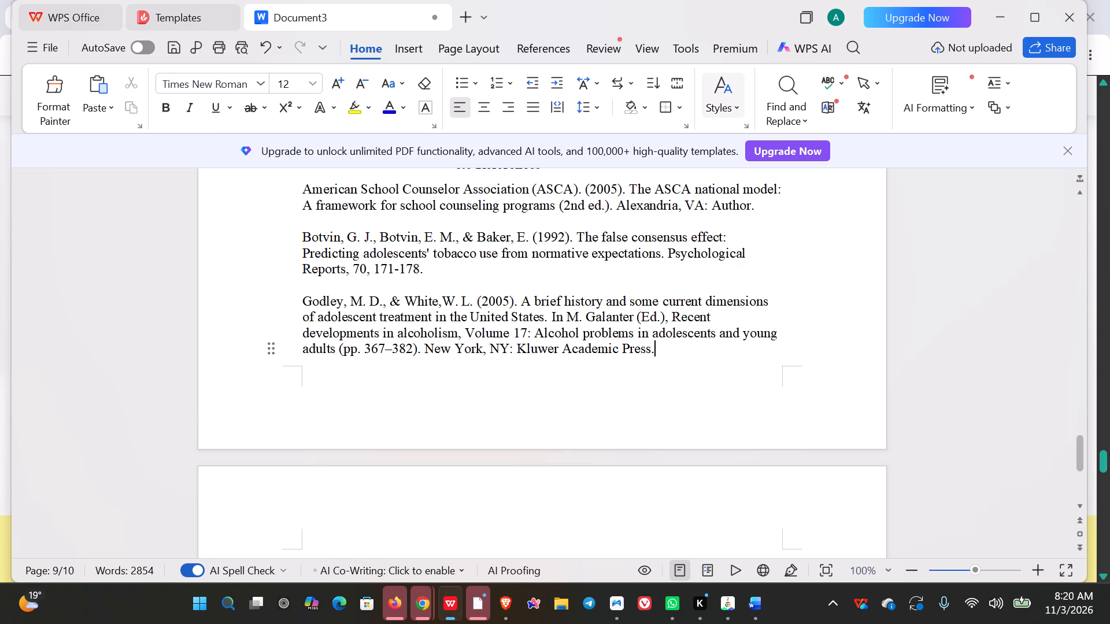
scroll(658, 353, down, 1)
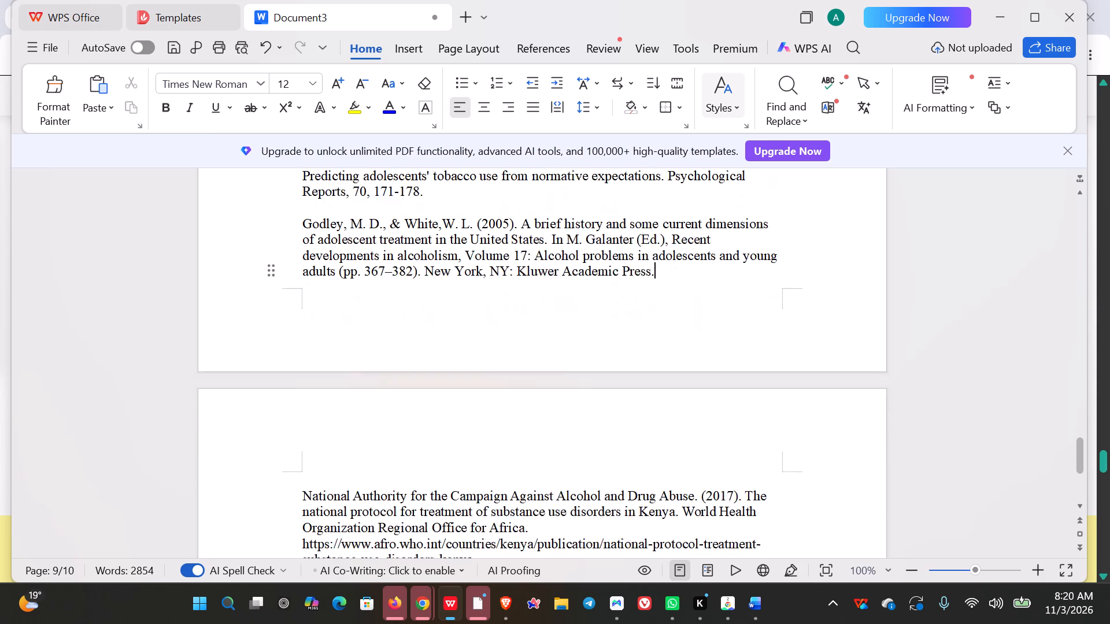
scroll(658, 353, down, 1)
key(shift+Return)
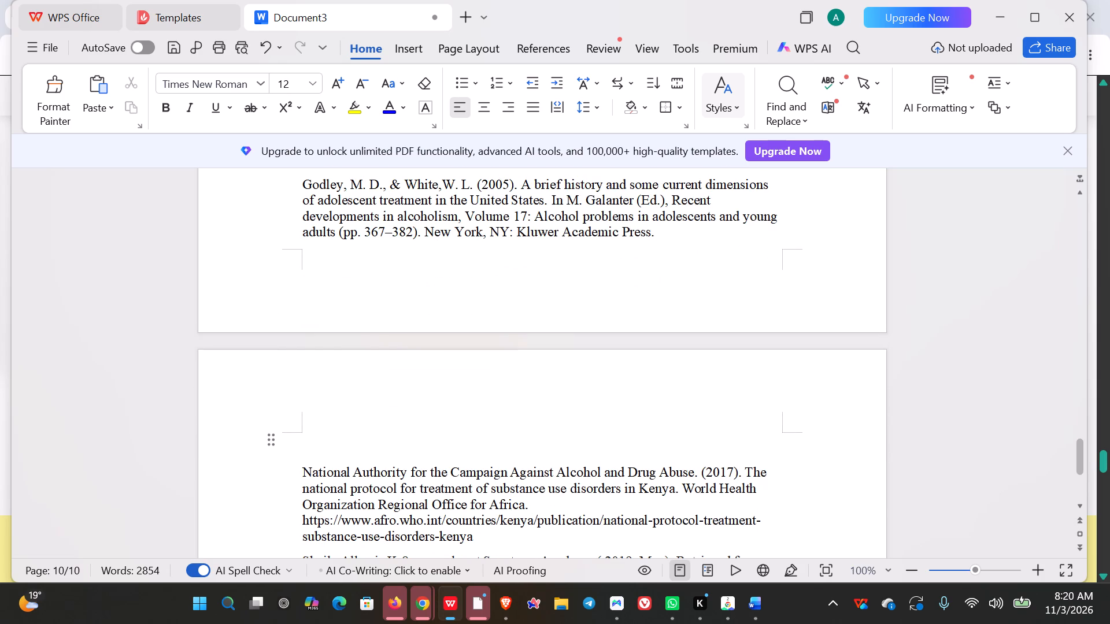
key(ctrl+v)
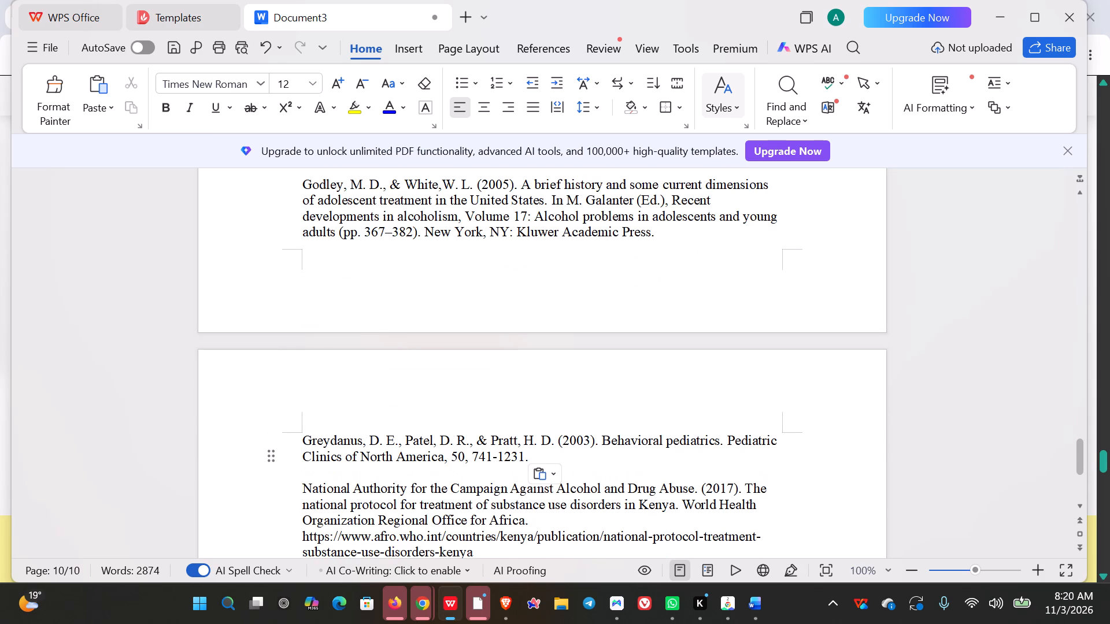
In Brave, replay the Reference List part of the video "How to format your paper in APA style in 2025" to study how entries are formatted.
click(513, 607)
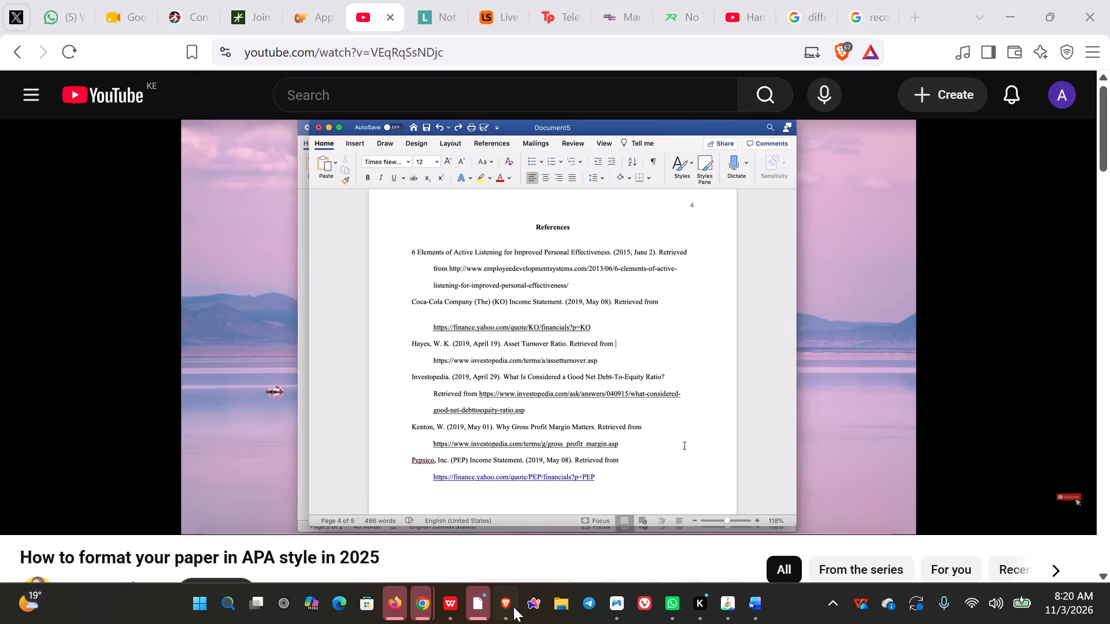
click(441, 383)
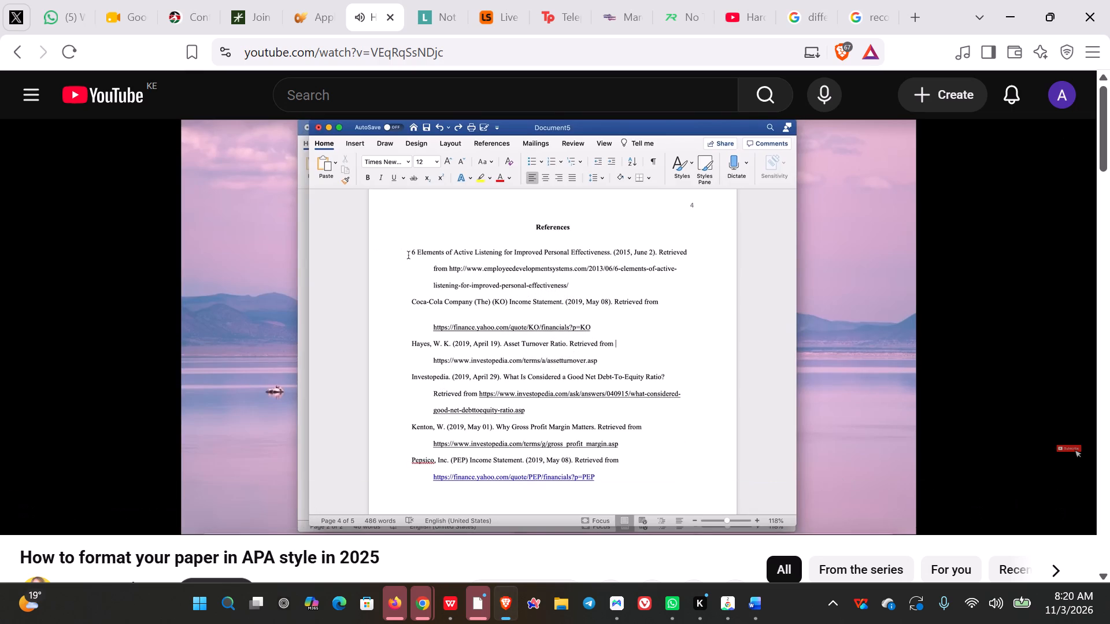
key(Left)
key(Left)
key(Left)
key(Left)
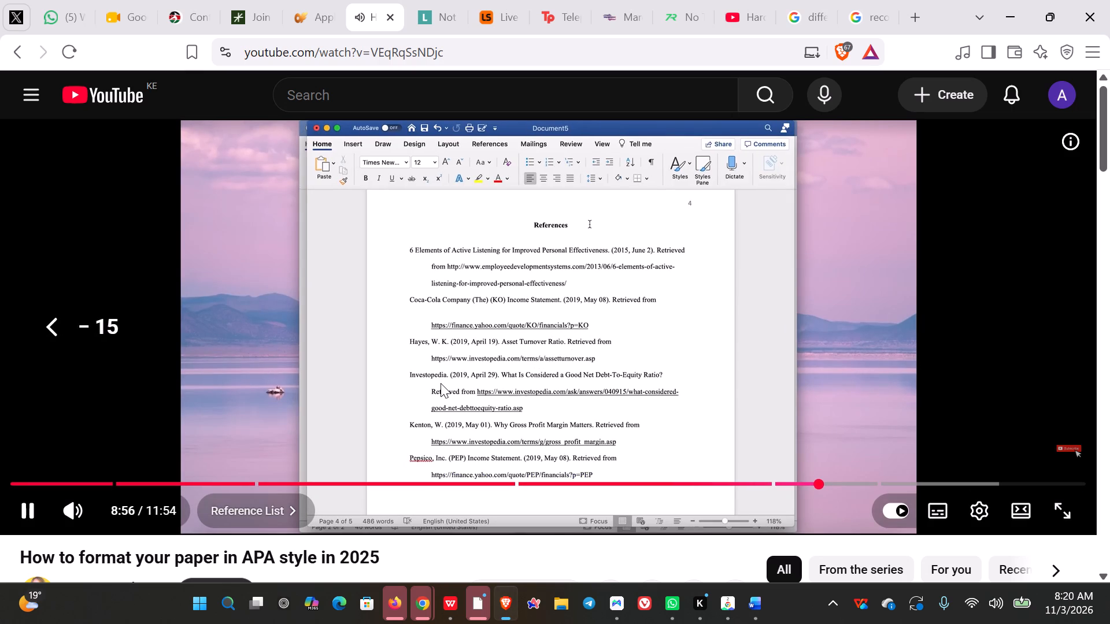
key(Left)
key(Left)
key(Left)
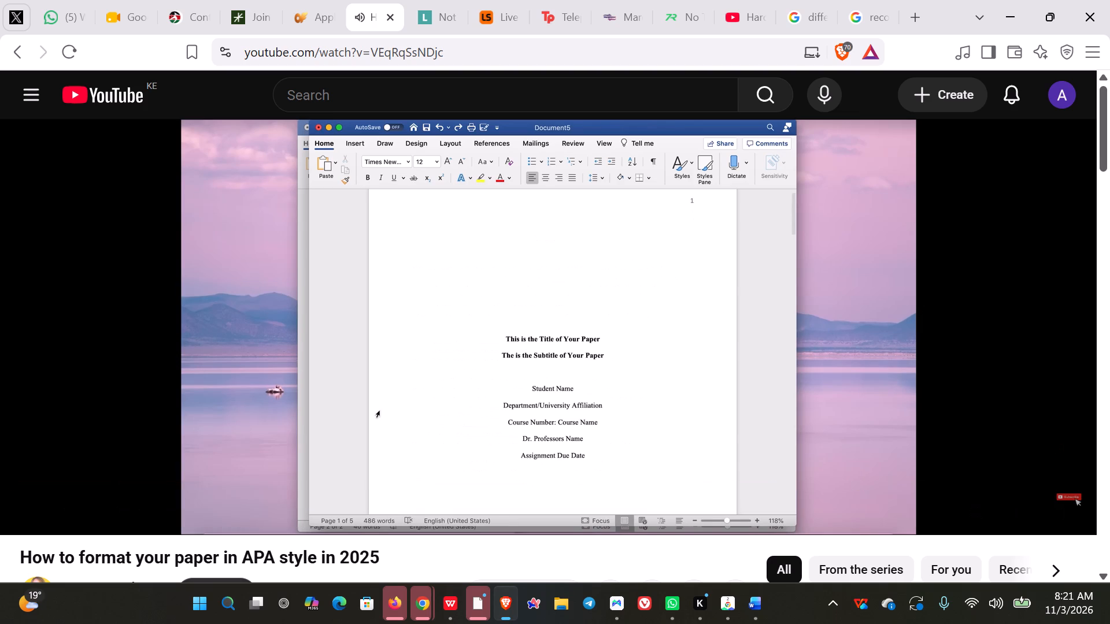
key(Left)
key(Left)
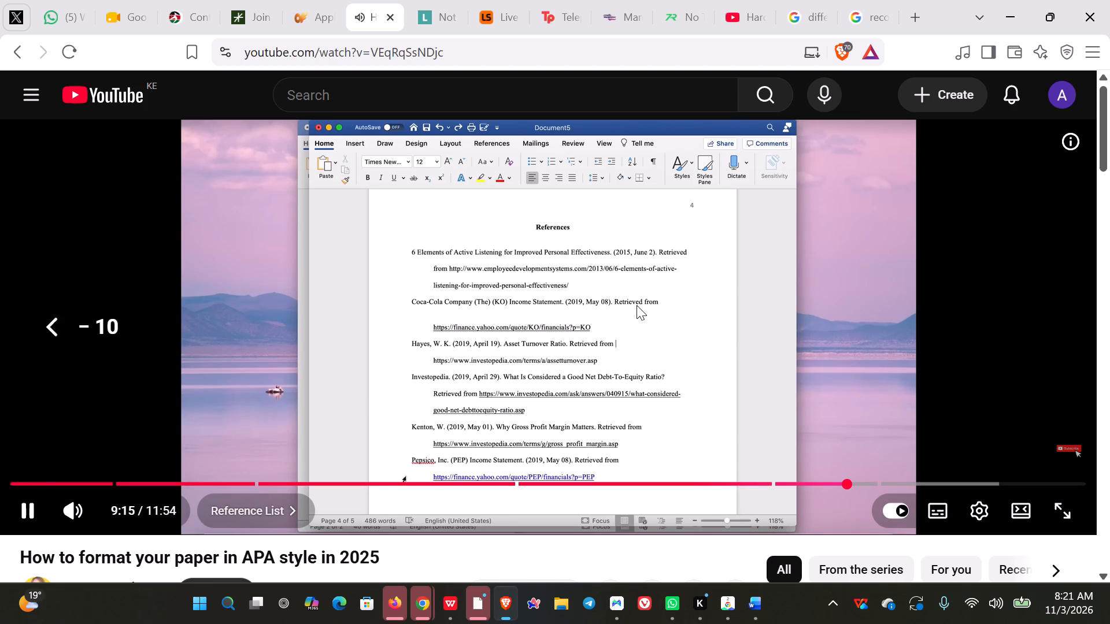
Rewind the Reference List part of the APA formatting video by another 10 seconds to review the sample references.
key(Left)
key(Left)
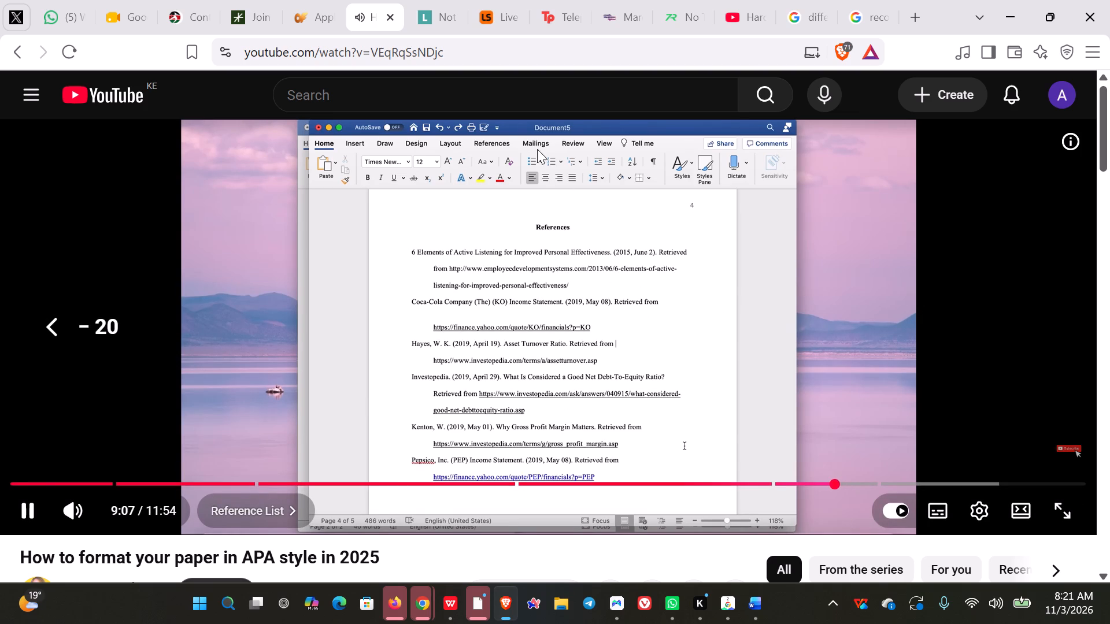
Search YouTube for "references in apa format 7th edition".
click(468, 104)
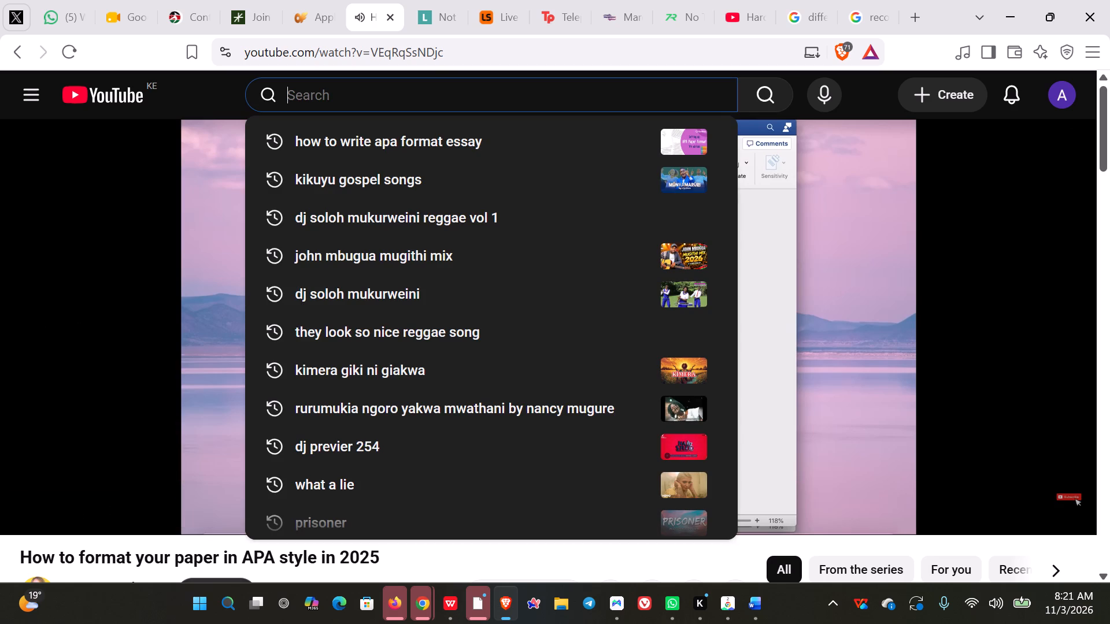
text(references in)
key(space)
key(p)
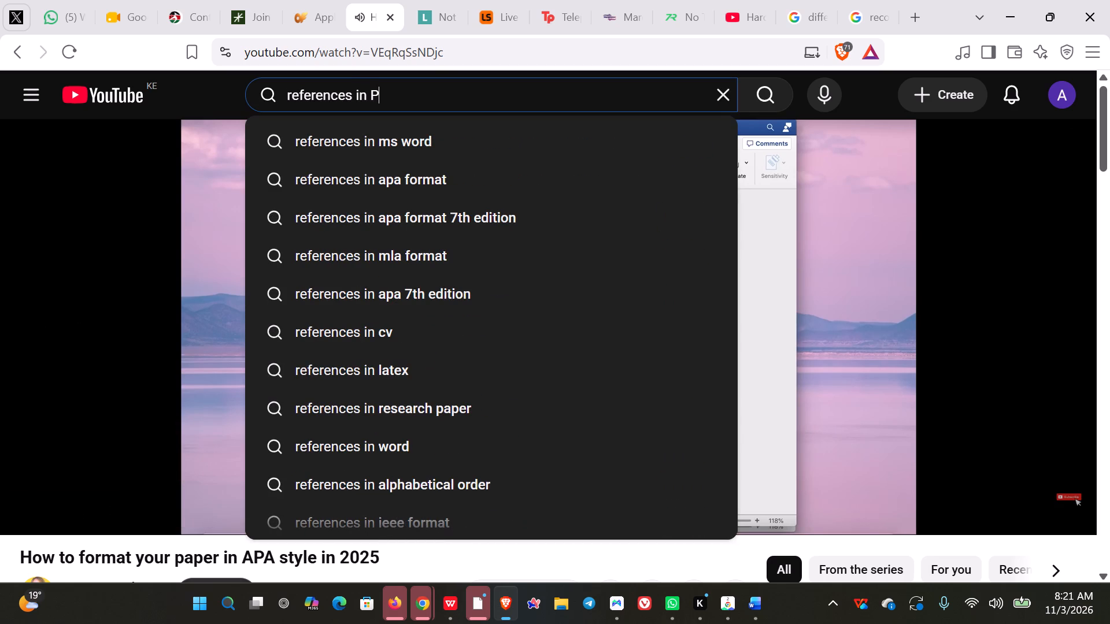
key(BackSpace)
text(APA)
click(439, 175)
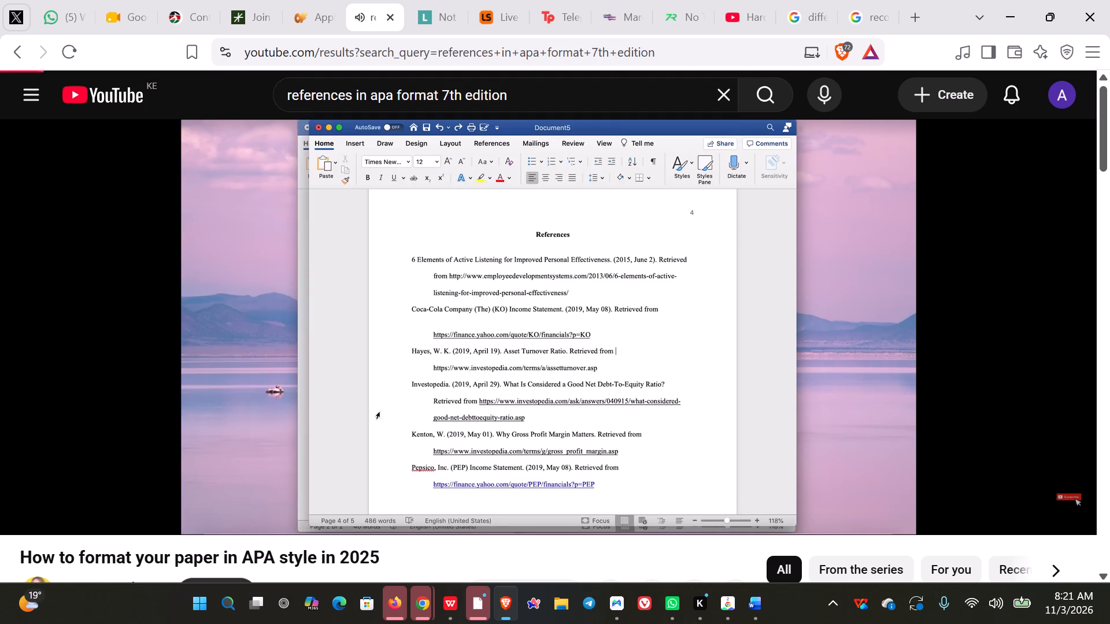
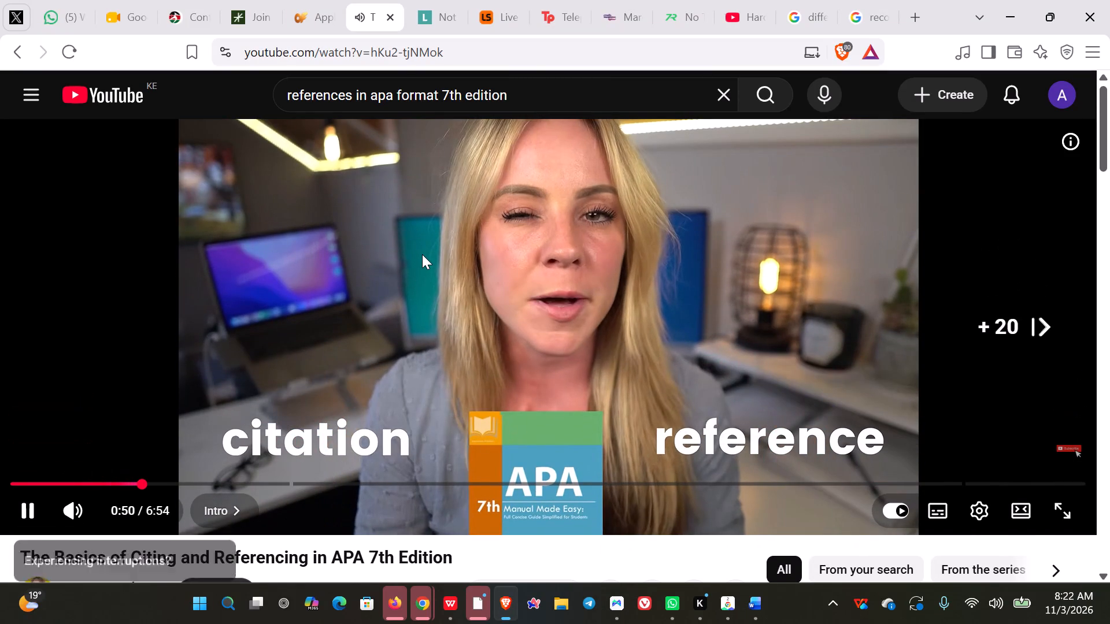
Skip ahead through the video "The Basics of Citing and Referencing in APA 7th Edition" to examine the reference list entry example.
key(Right)
key(Right)
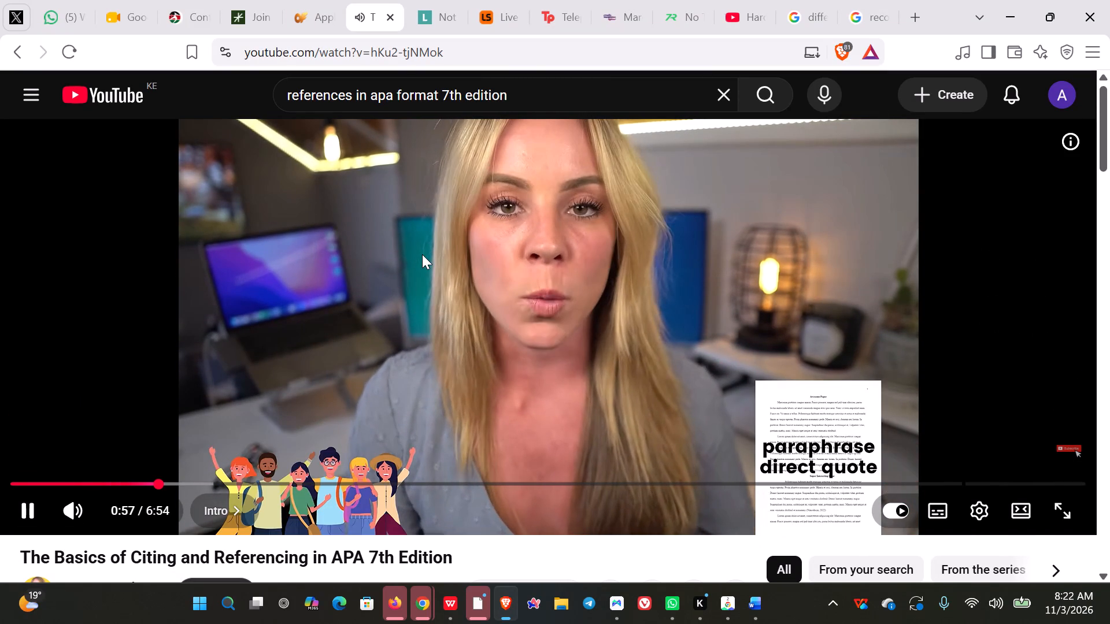
key(Right)
key(Right)
key(Right)
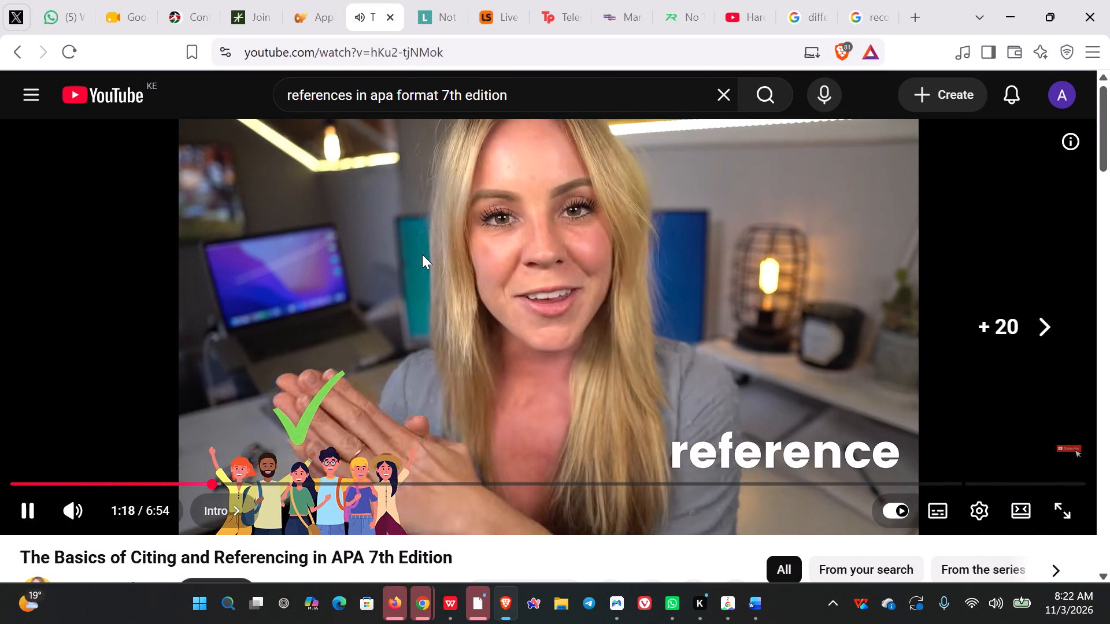
key(Right)
key(Right)
key(Right)
key(Right)
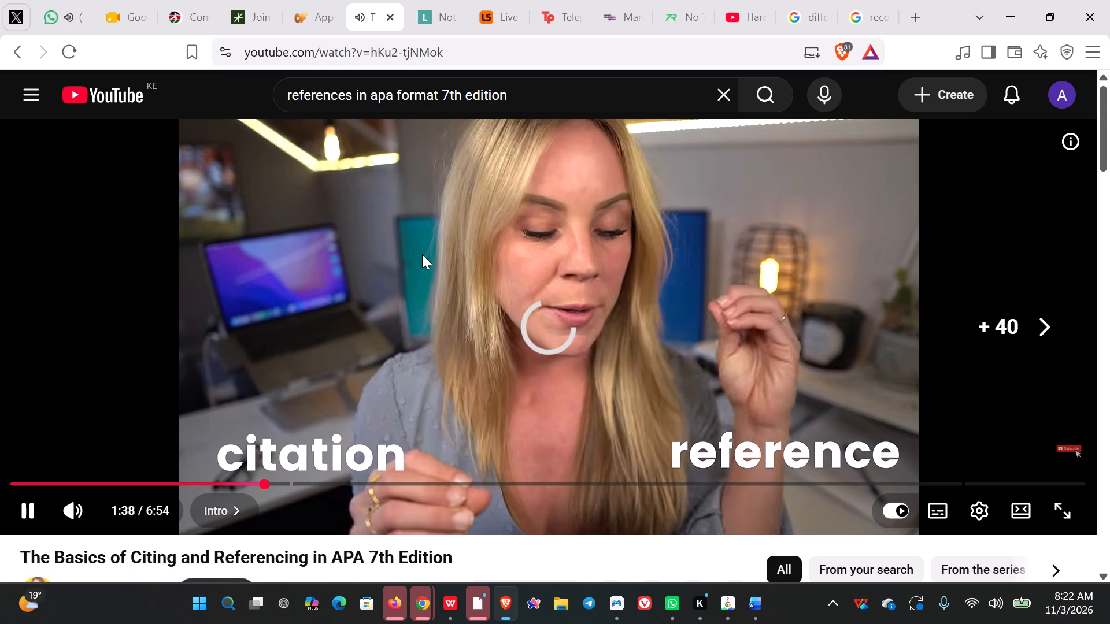
key(Right)
key(Right)
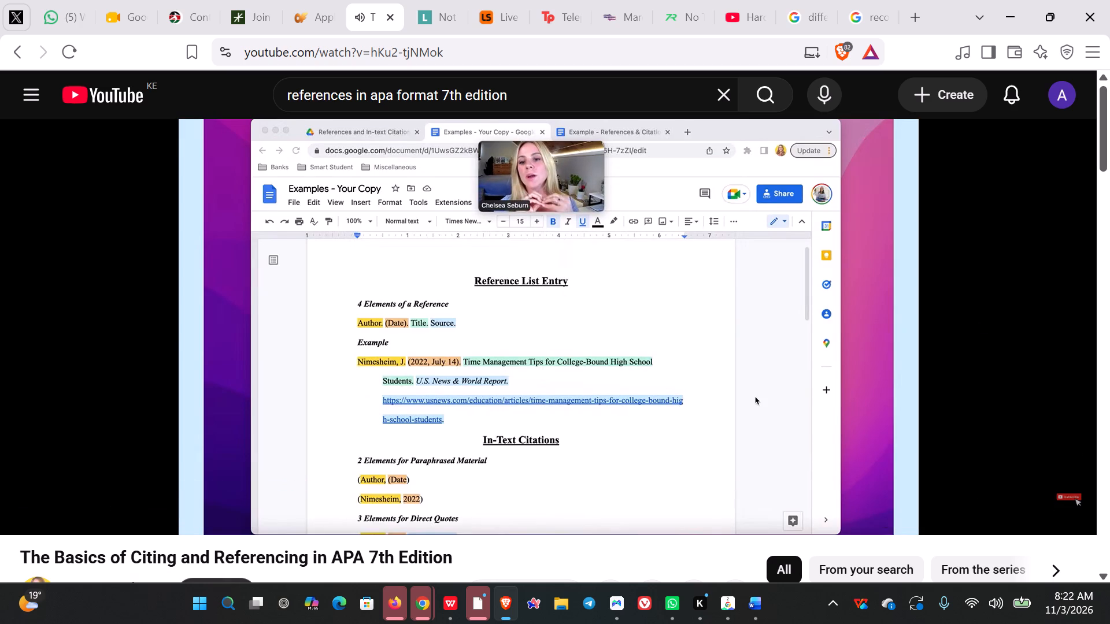
Compare the entries in 6.0 References in WPS Office with the reference list example in Brave's "The Basics of Citing and Referencing in APA 7th Edition" video.
click(462, 373)
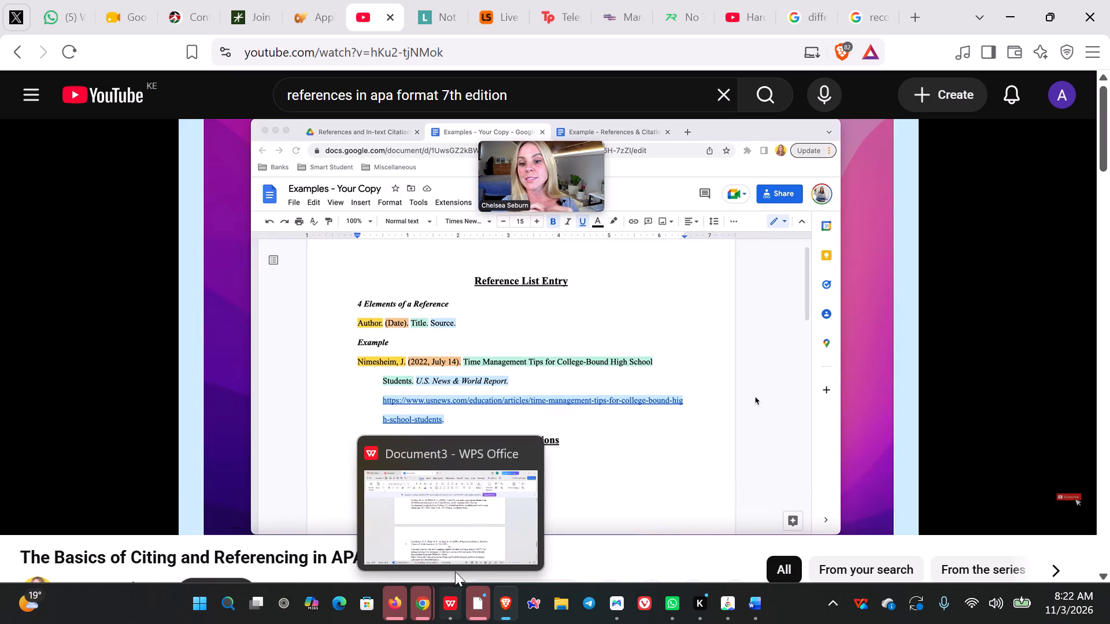
click(459, 537)
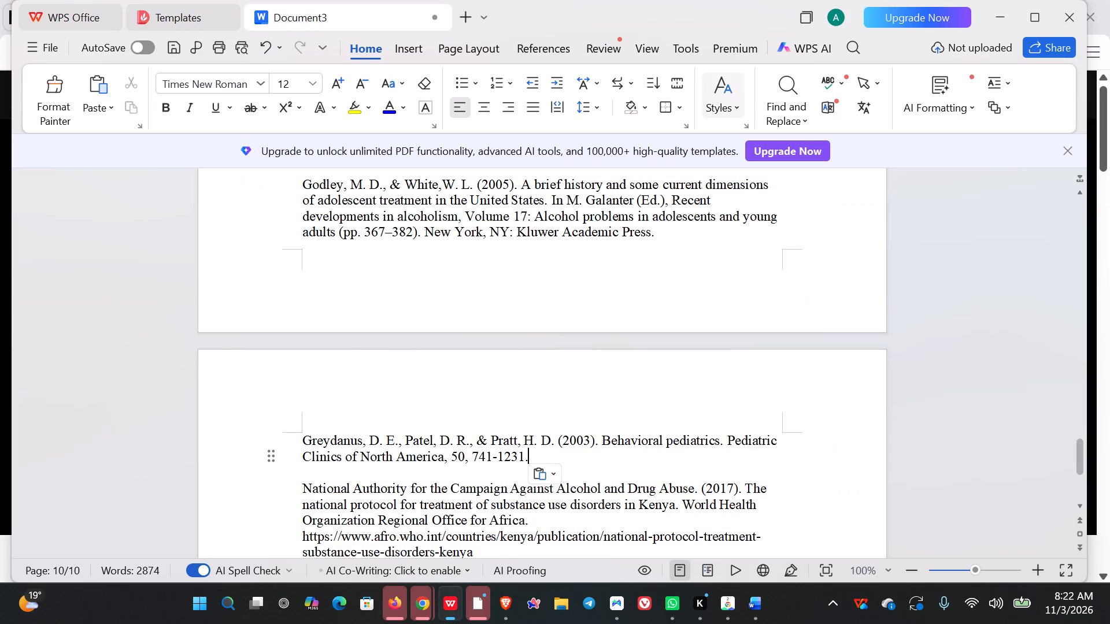
scroll(431, 459, up, 1)
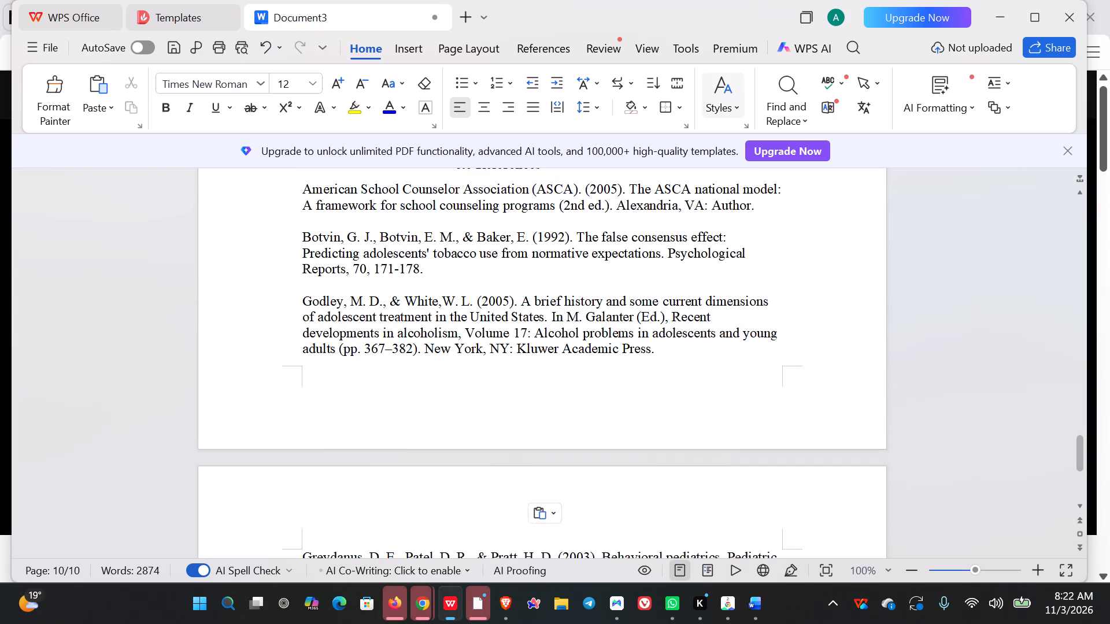
scroll(431, 459, up, 1)
scroll(413, 367, up, 1)
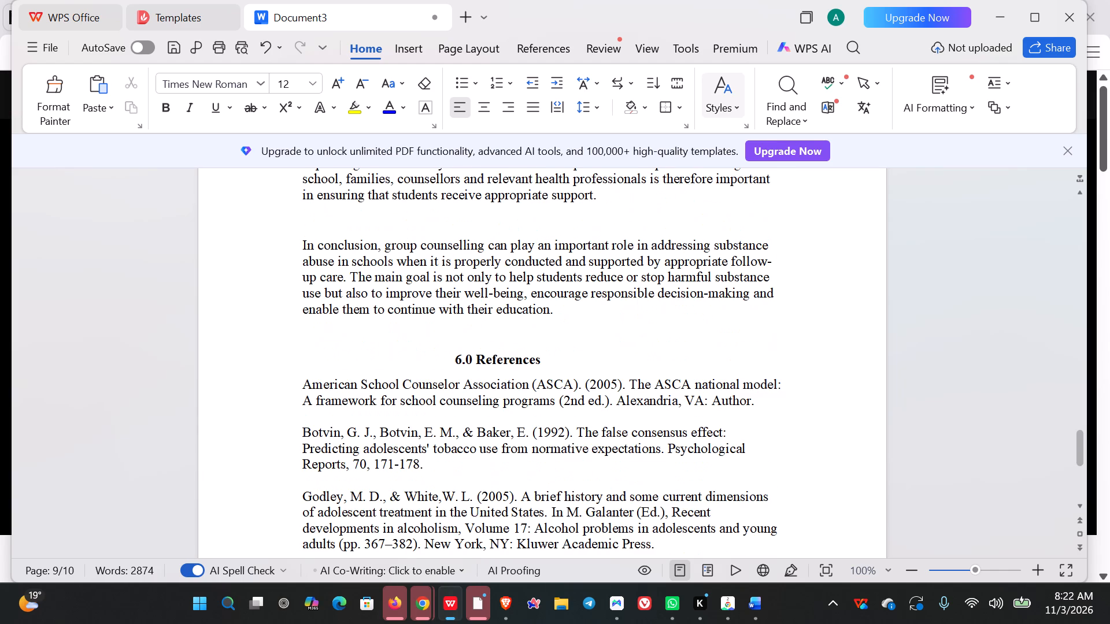
scroll(475, 439, down, 2)
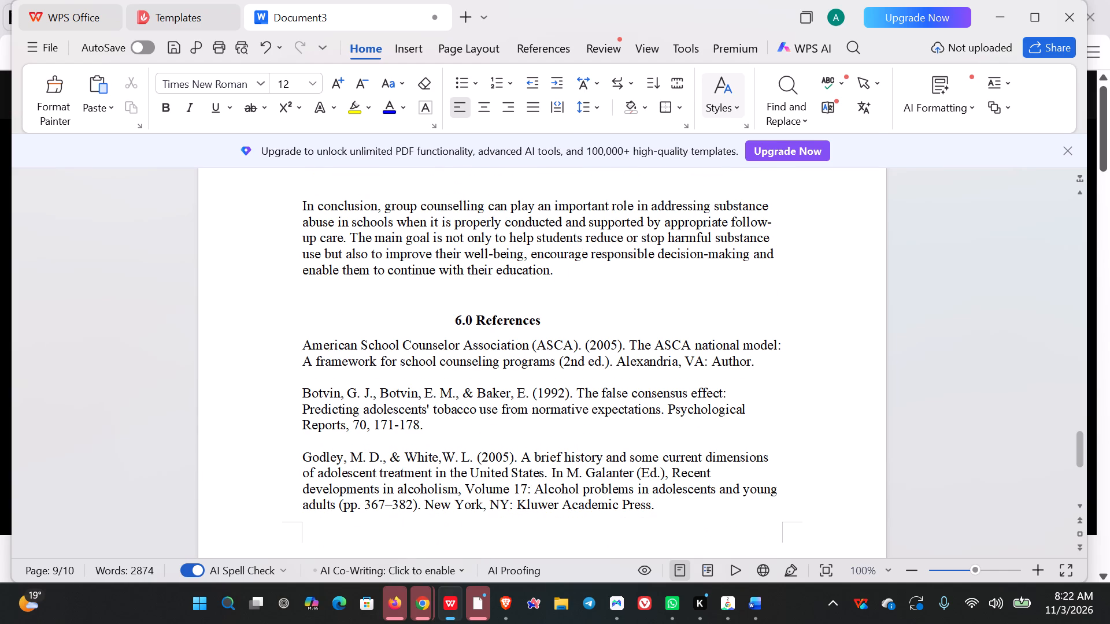
click(504, 605)
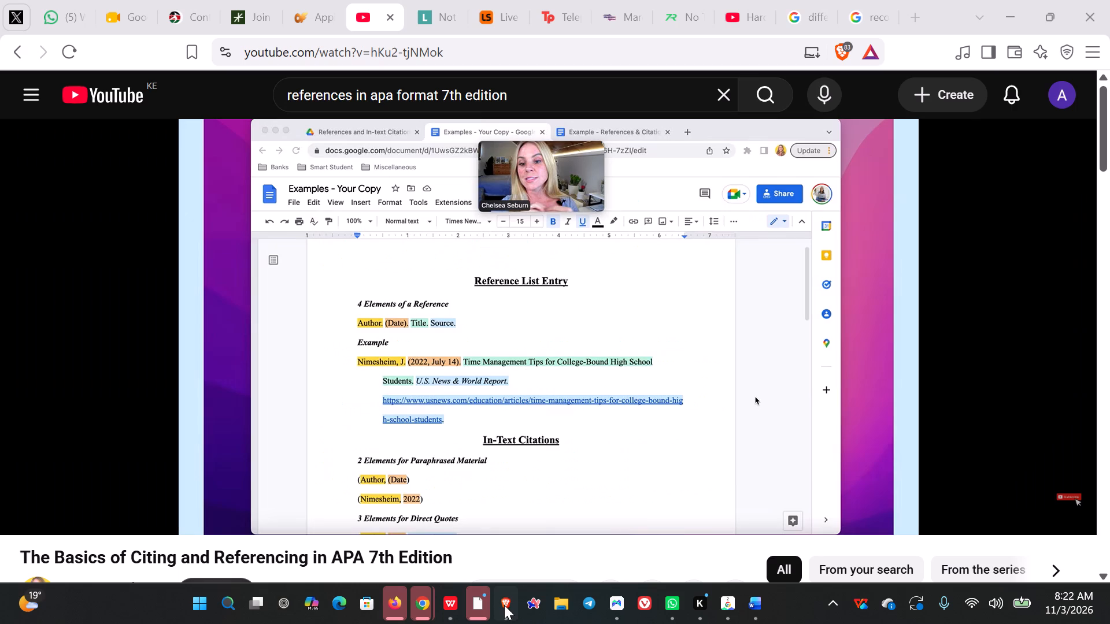
click(435, 366)
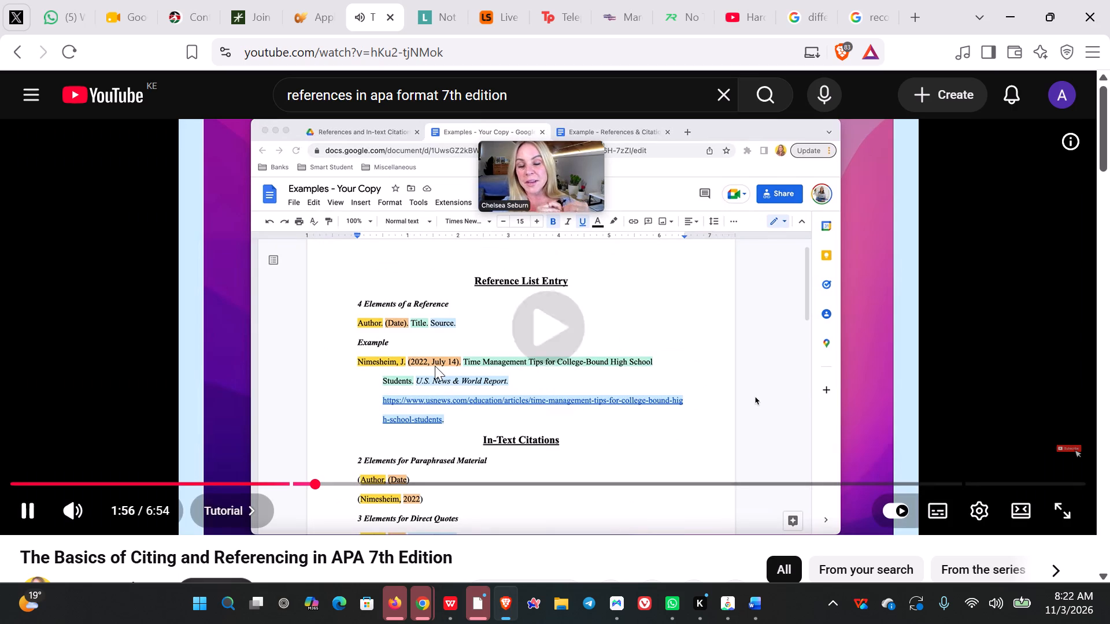
click(434, 390)
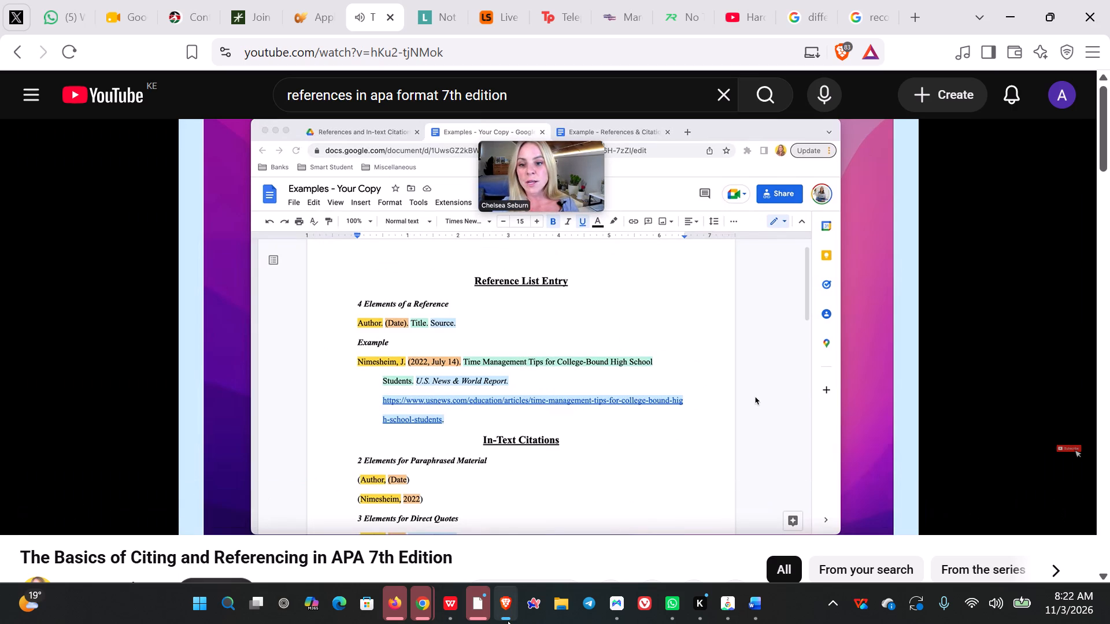
click(465, 539)
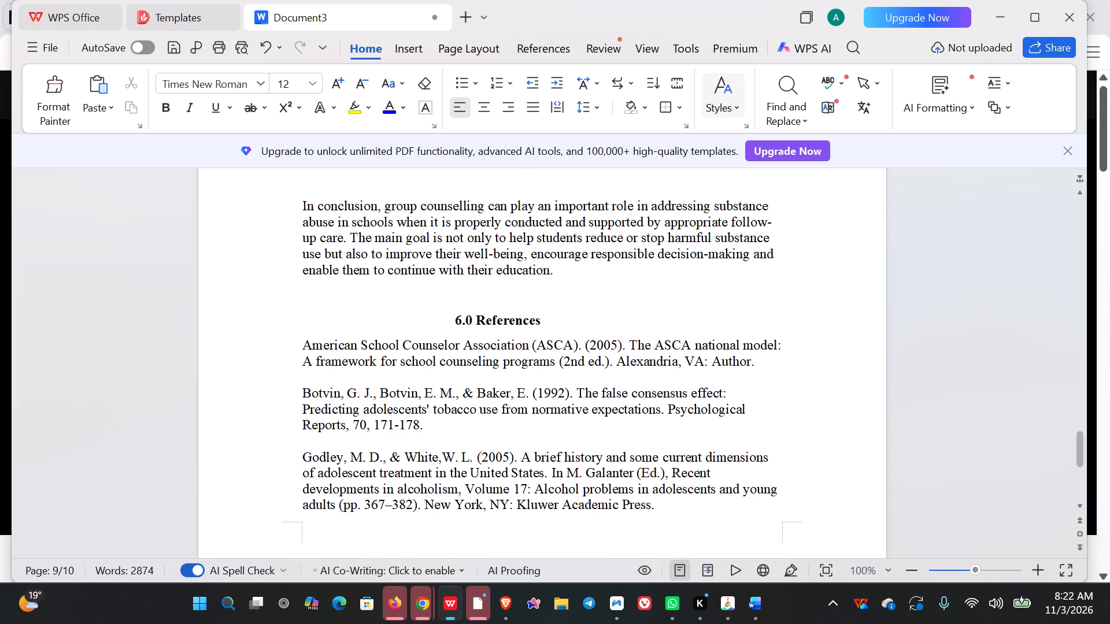
scroll(495, 396, down, 1)
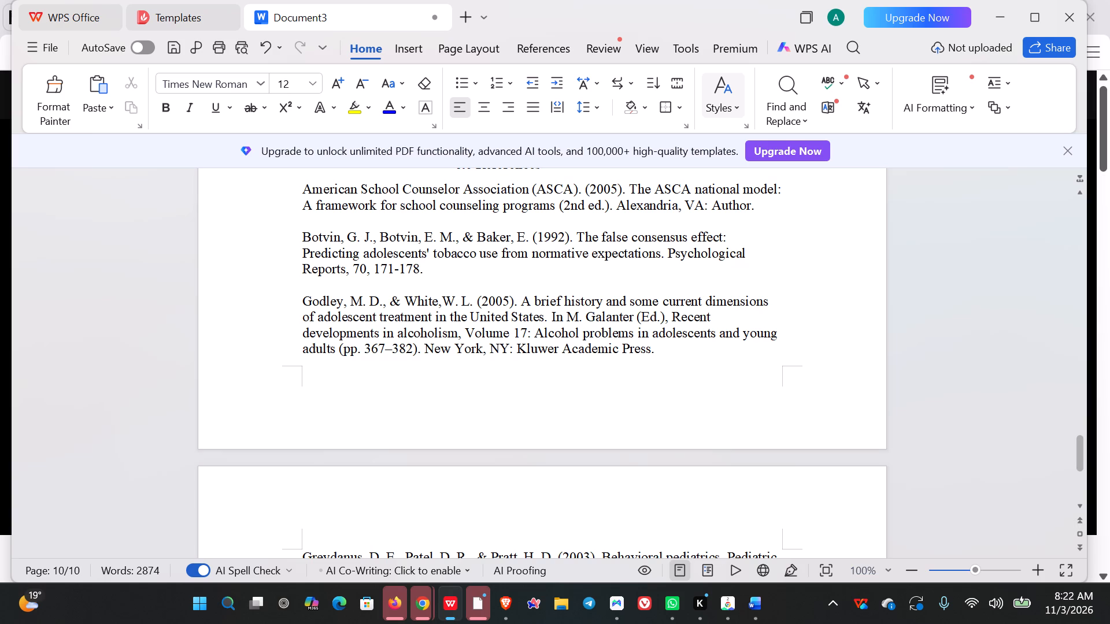
scroll(408, 326, down, 2)
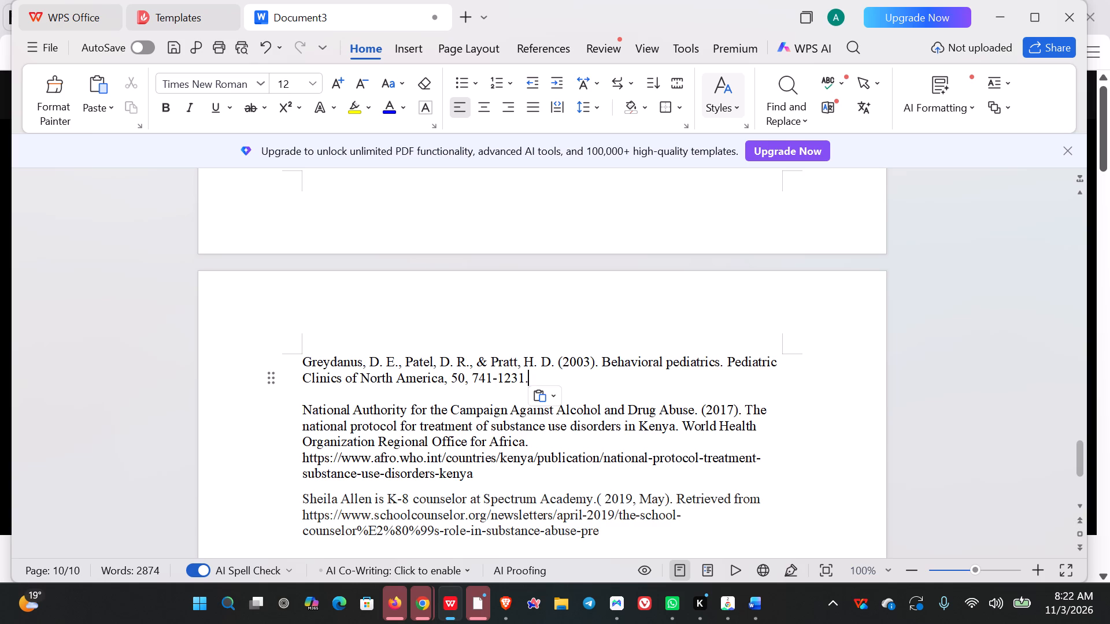
scroll(434, 425, down, 1)
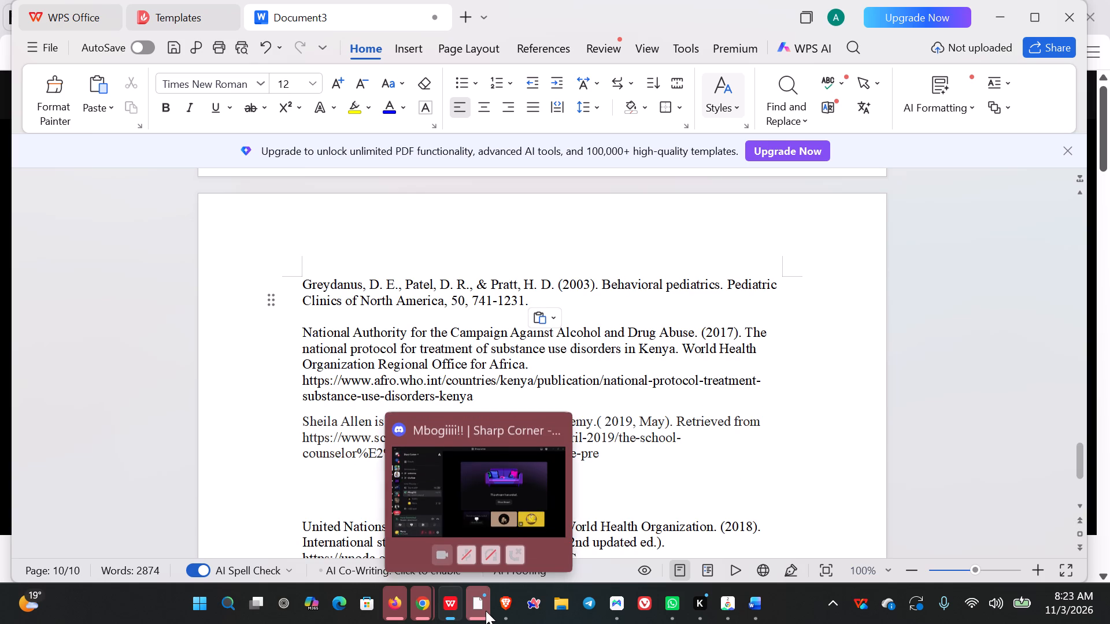
In Brave, skim the rest of the APA 7th Edition basics video for its reference entry, in-text citation, paraphrase and direct quote examples.
click(495, 610)
click(451, 363)
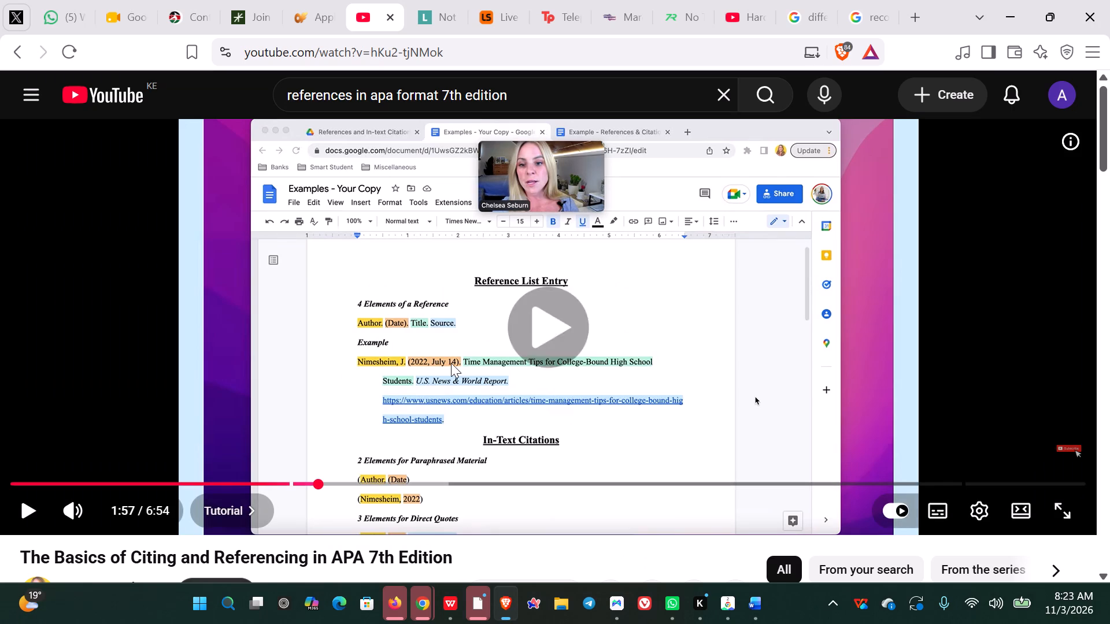
key(Right)
key(Right)
key(Right)
key(Right)
key(Right)
key(Right)
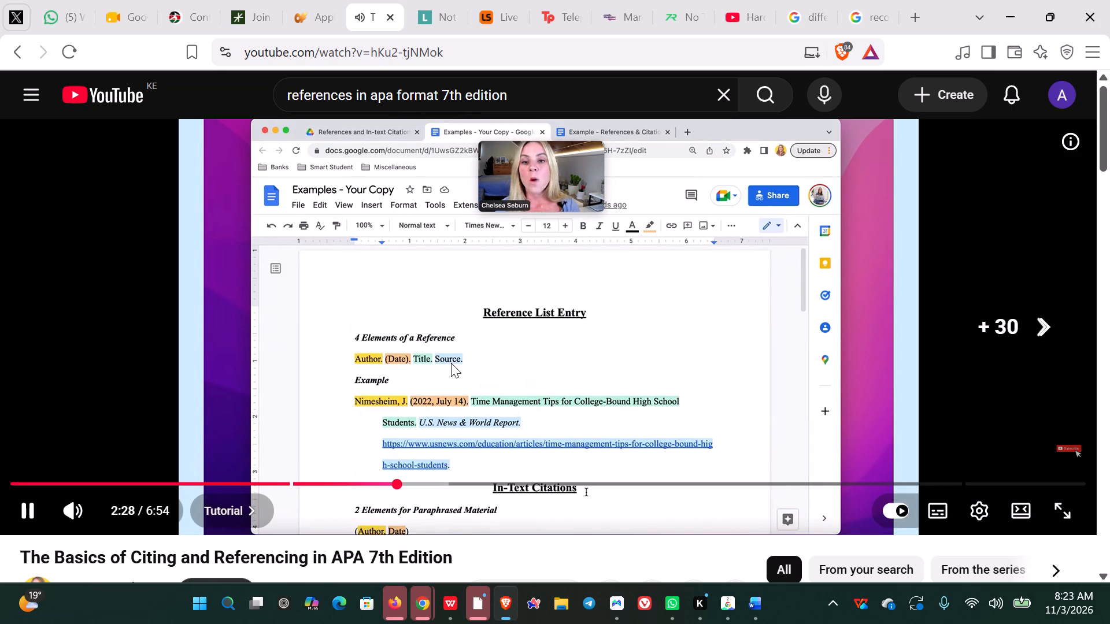
key(Right)
key(Right)
key(Right)
key(Right)
key(Right)
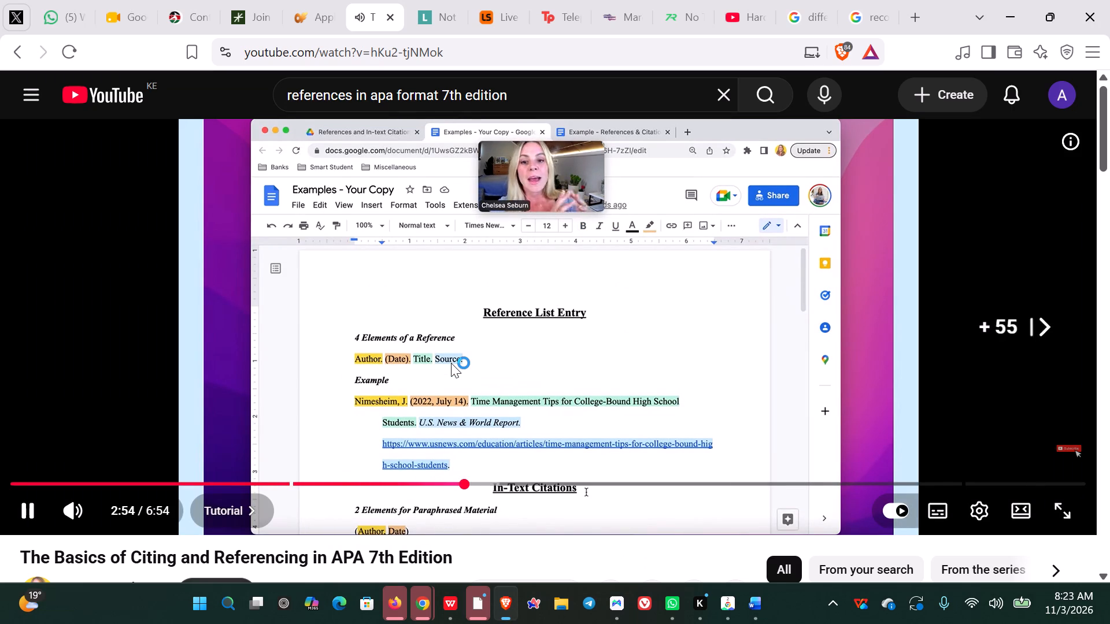
key(Right)
key(Right)
key(Right)
key(Right)
key(Right)
key(Right)
key(Right)
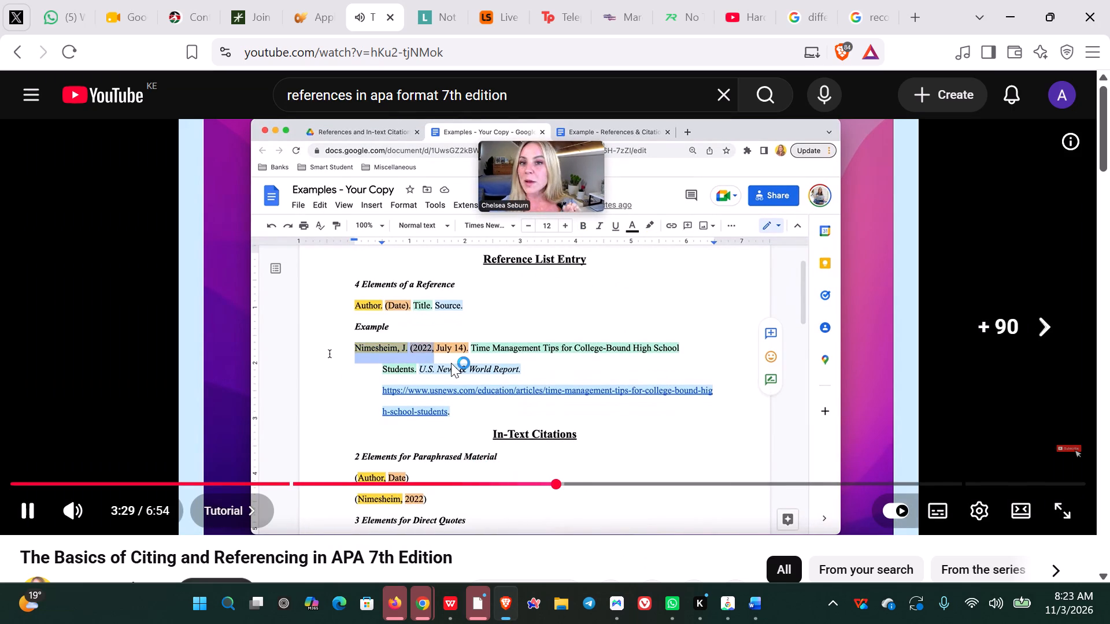
key(Right)
key(Right)
key(Right)
key(Right)
key(Right)
key(Right)
key(Right)
key(Right)
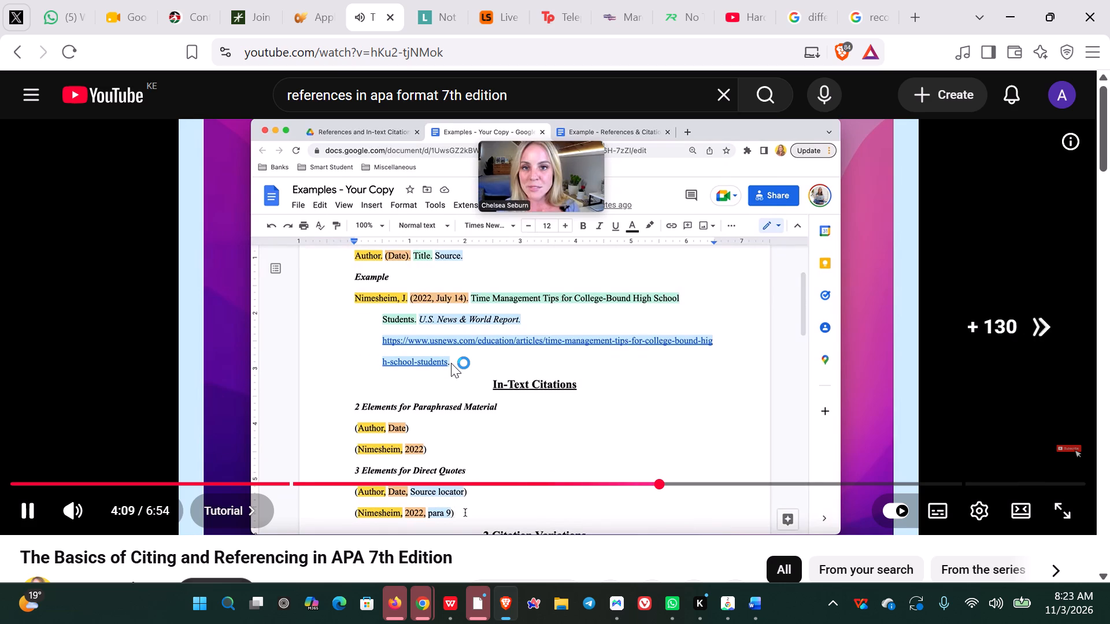
key(Right)
key(Right)
key(Right)
key(Right)
key(Right)
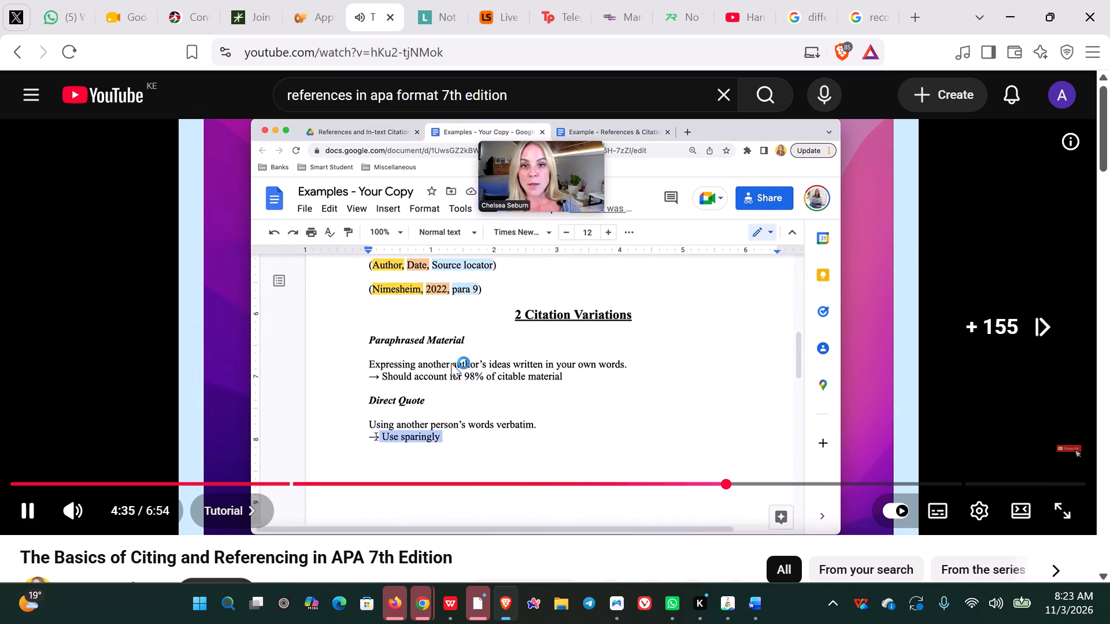
key(Right)
key(Right)
key(Right)
key(Right)
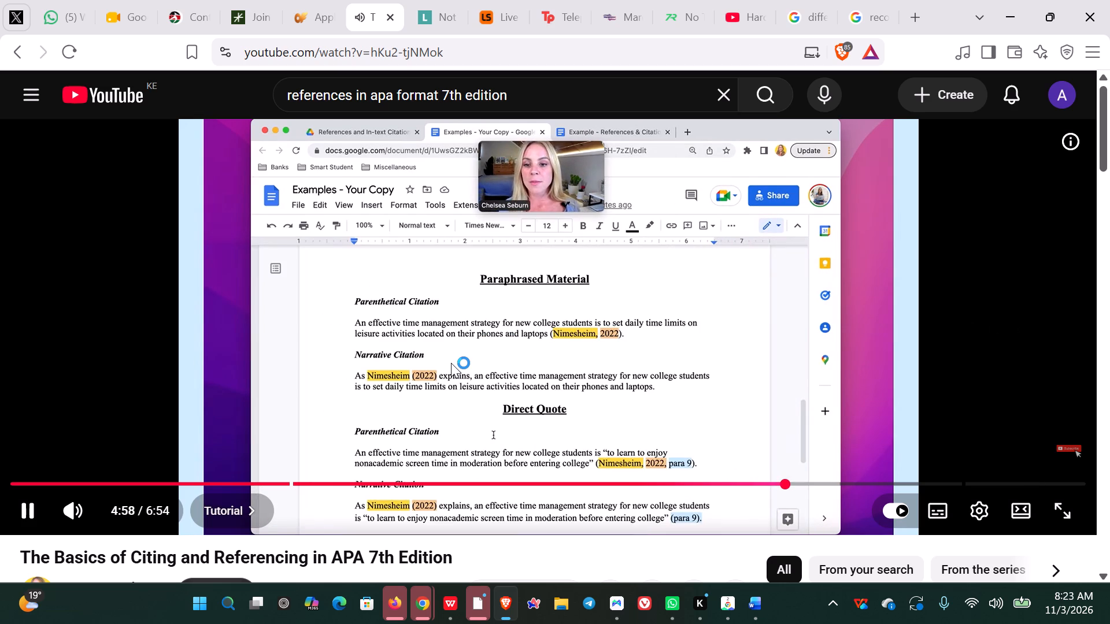
key(Right)
key(Right)
key(Right)
key(Right)
key(Right)
key(Right)
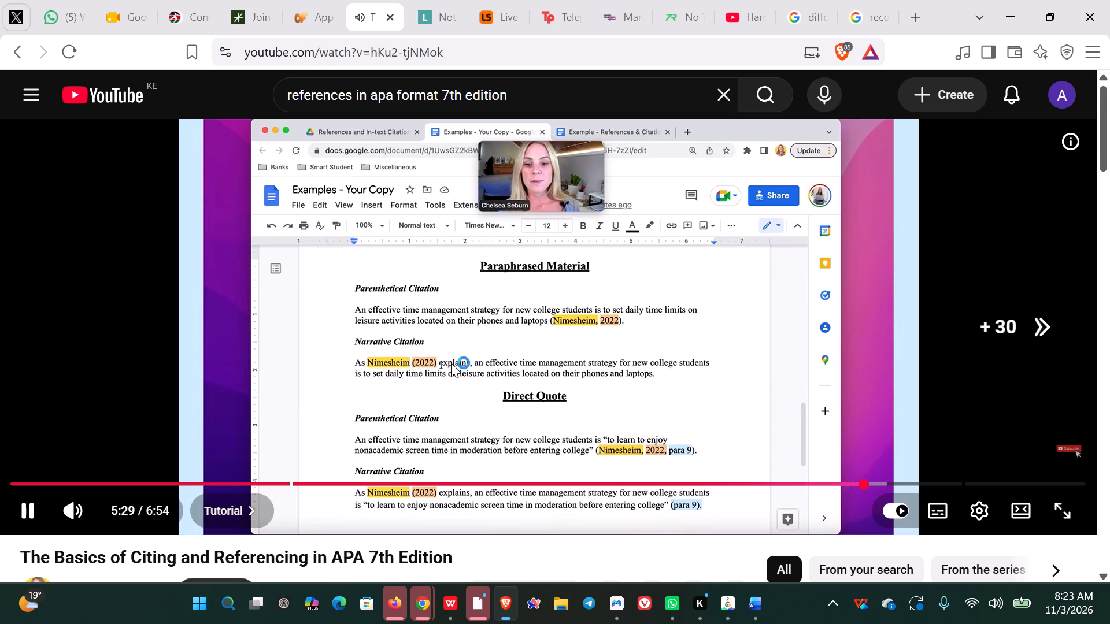
Find and watch Swansea University Library's video "How to format your APA 7th ed reference list default", then restart it from the beginning.
click(24, 60)
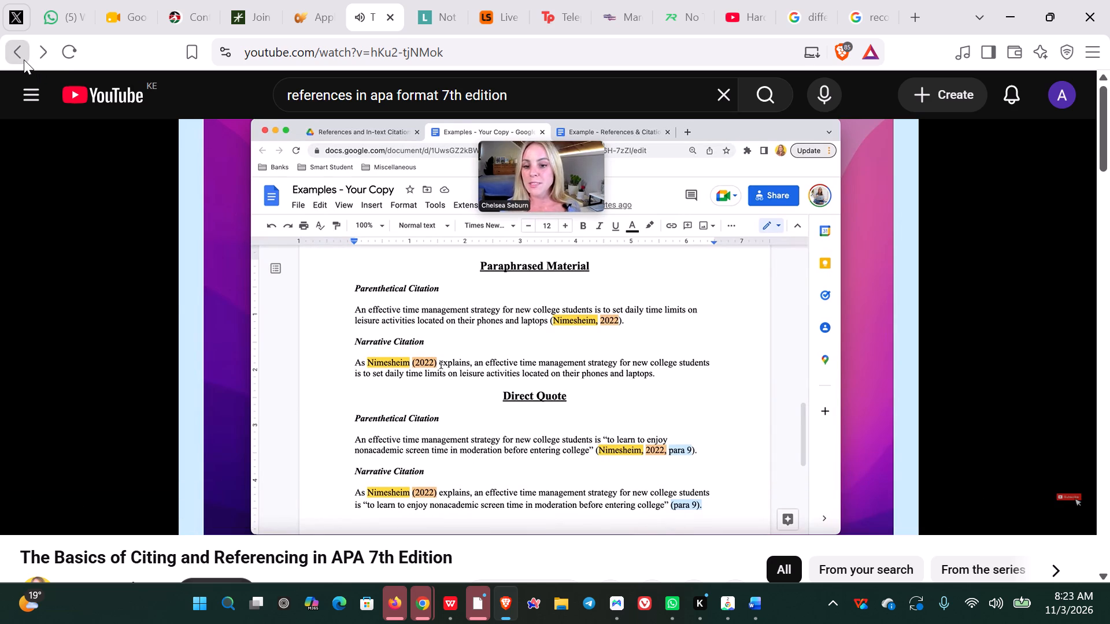
scroll(224, 372, down, 2)
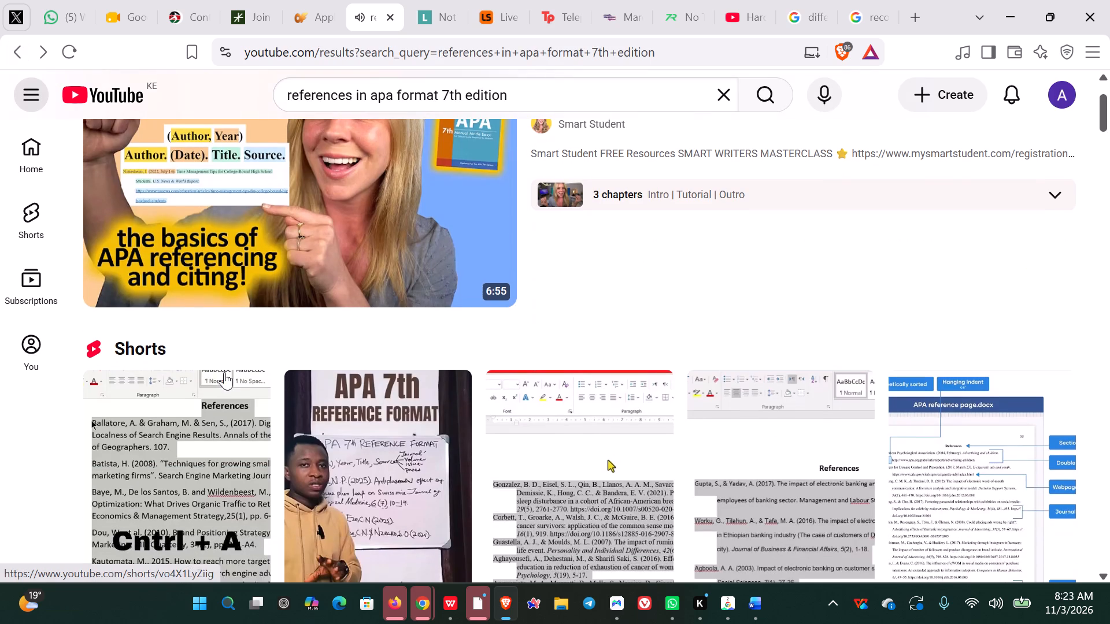
scroll(380, 486, down, 3)
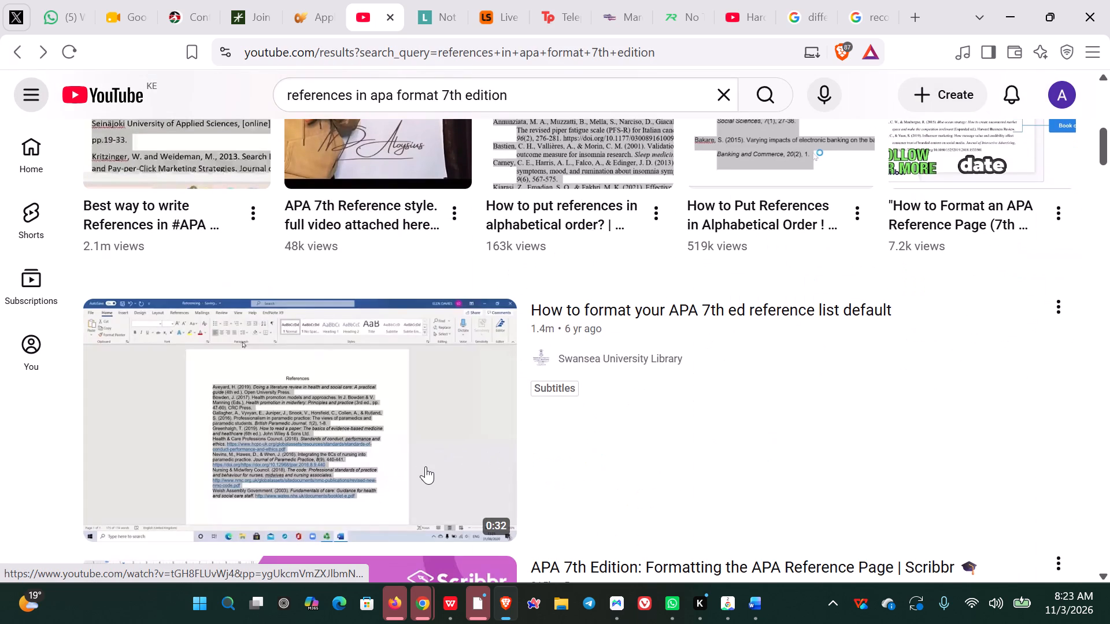
click(405, 446)
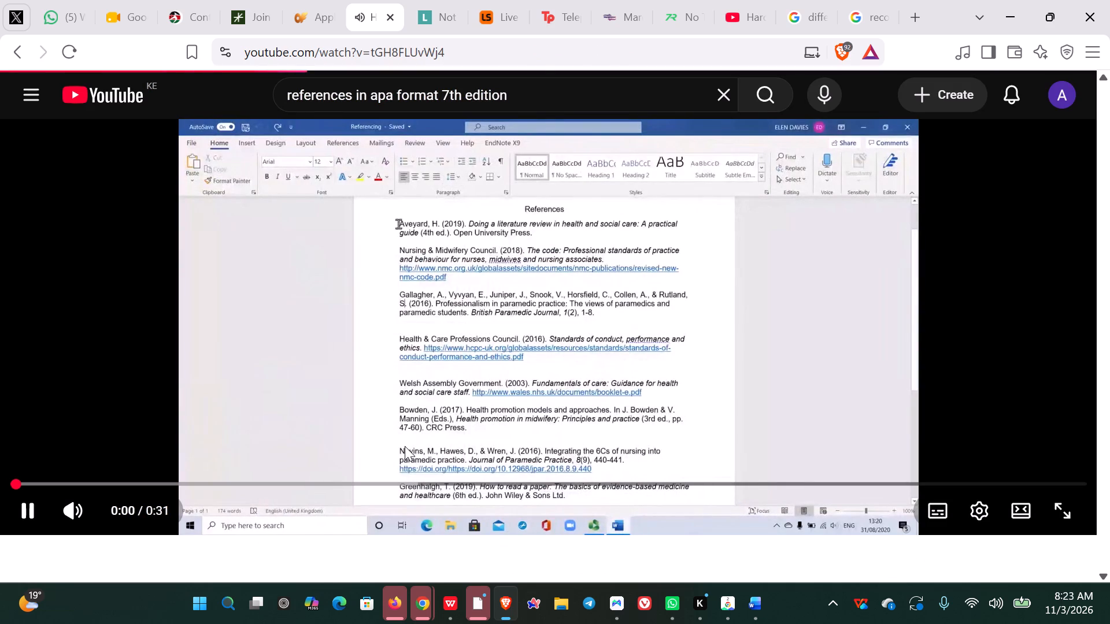
scroll(405, 446, down, 2)
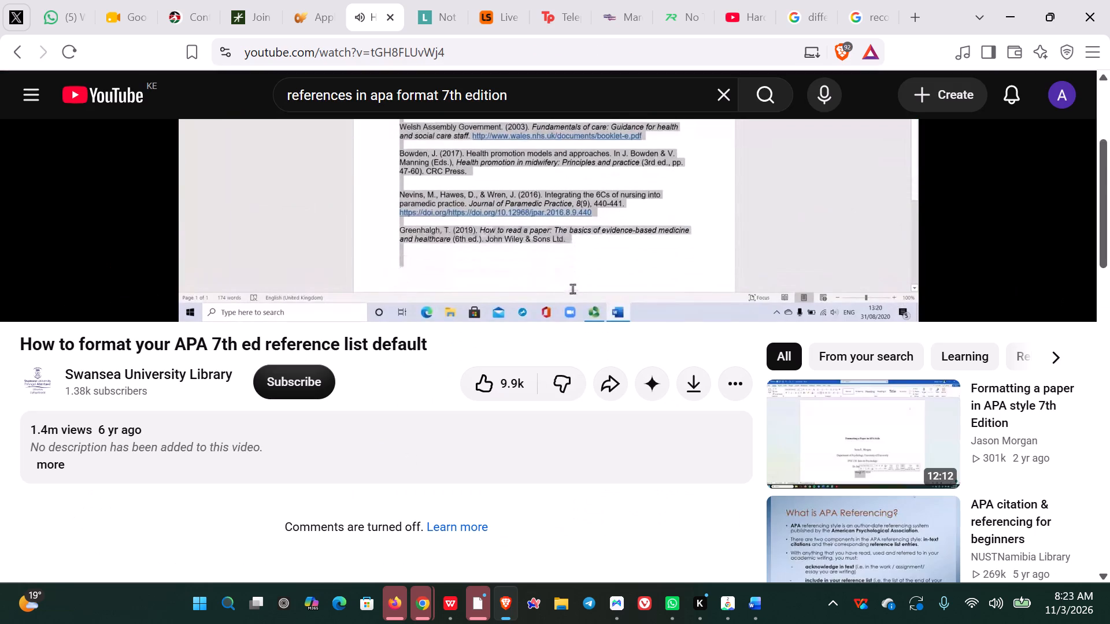
scroll(220, 413, up, 1)
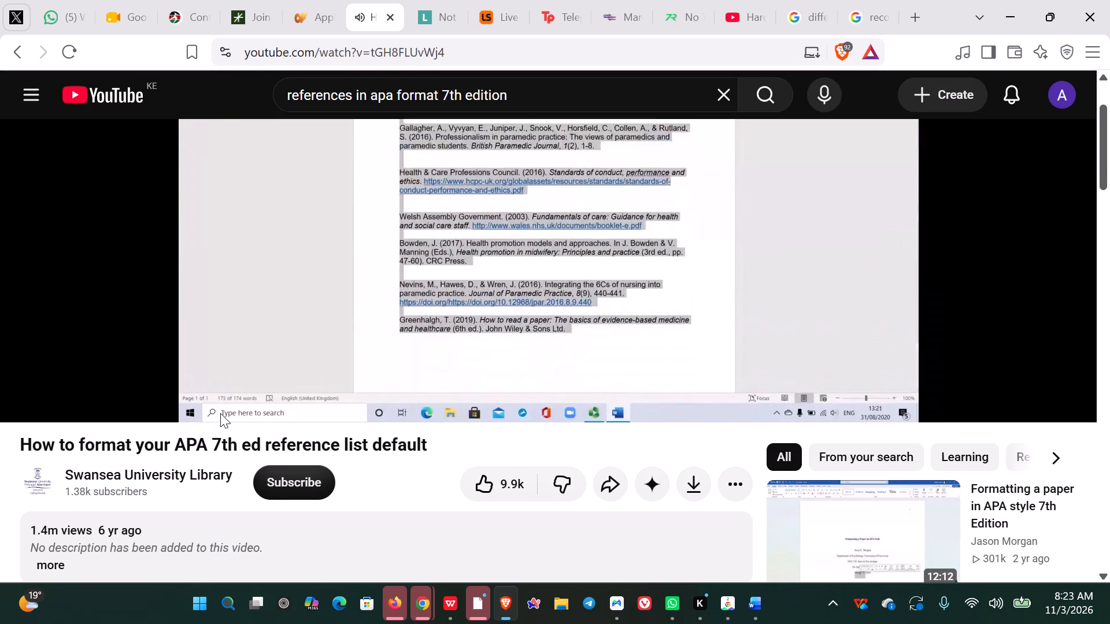
scroll(220, 413, up, 1)
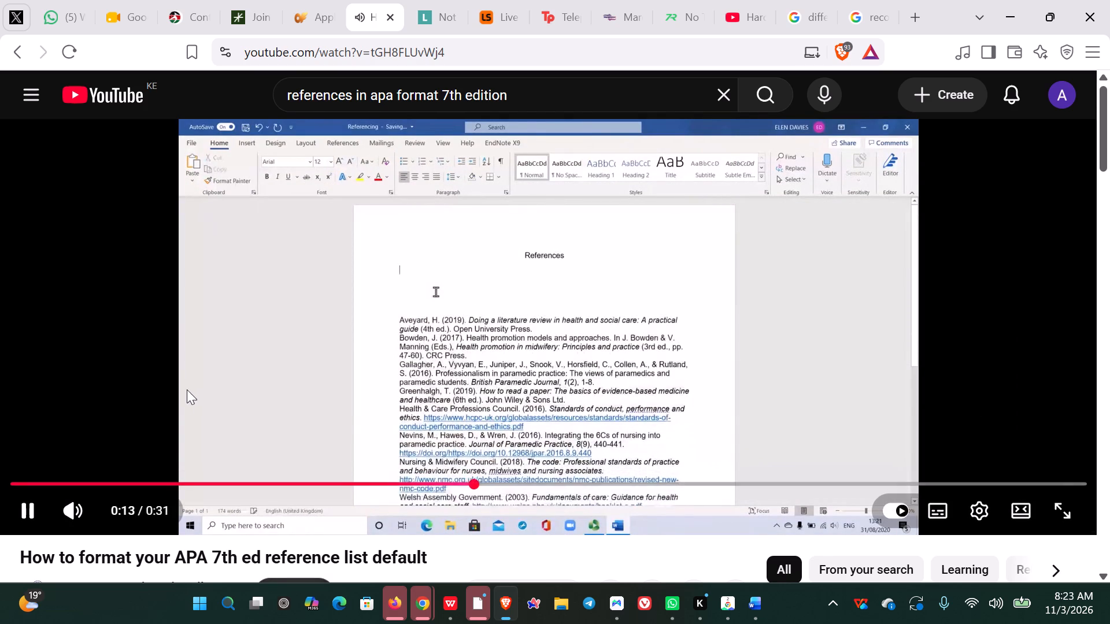
scroll(173, 367, down, 1)
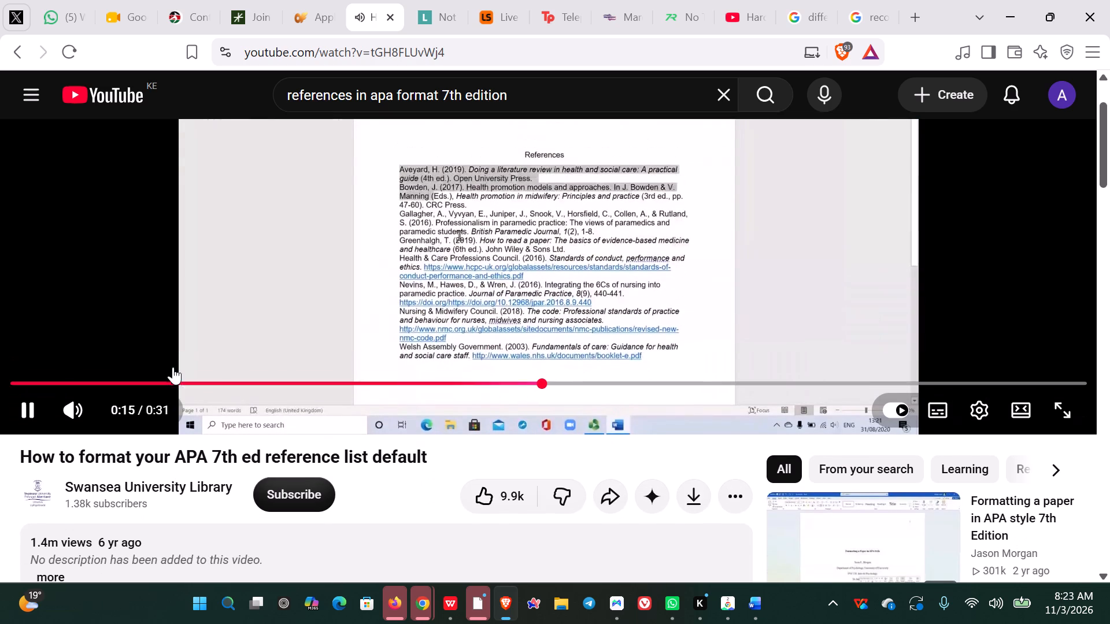
scroll(268, 352, up, 1)
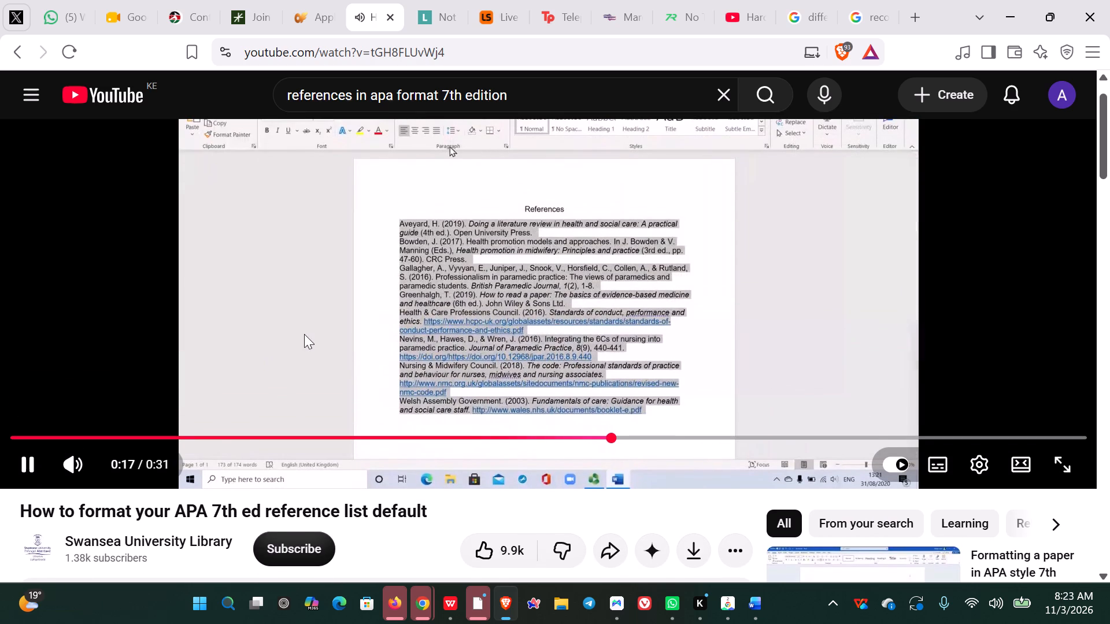
scroll(304, 334, up, 1)
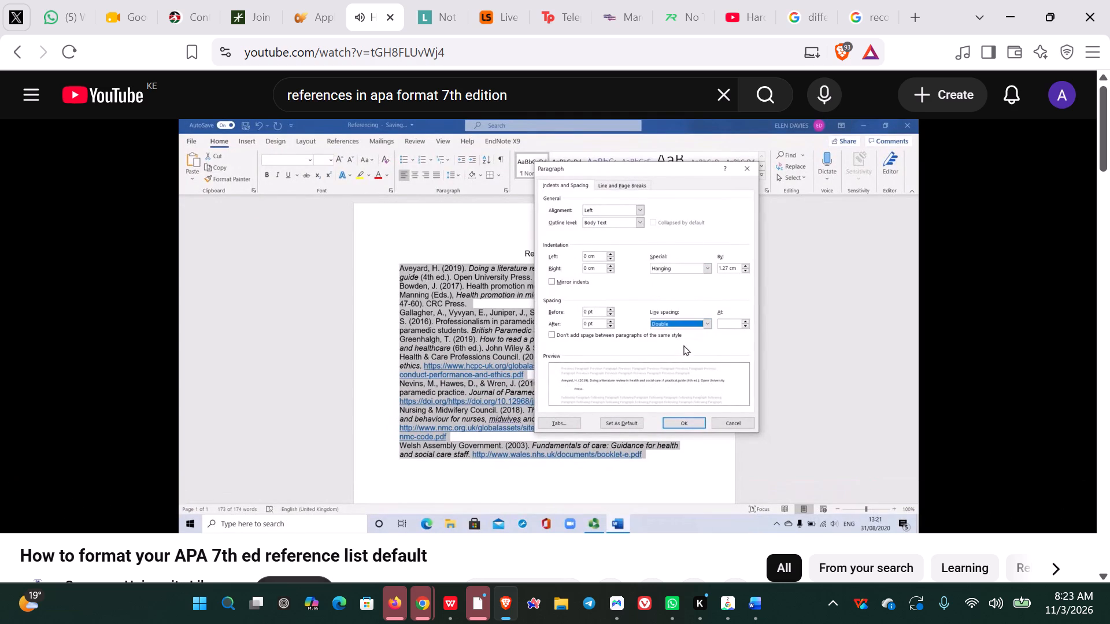
click(254, 283)
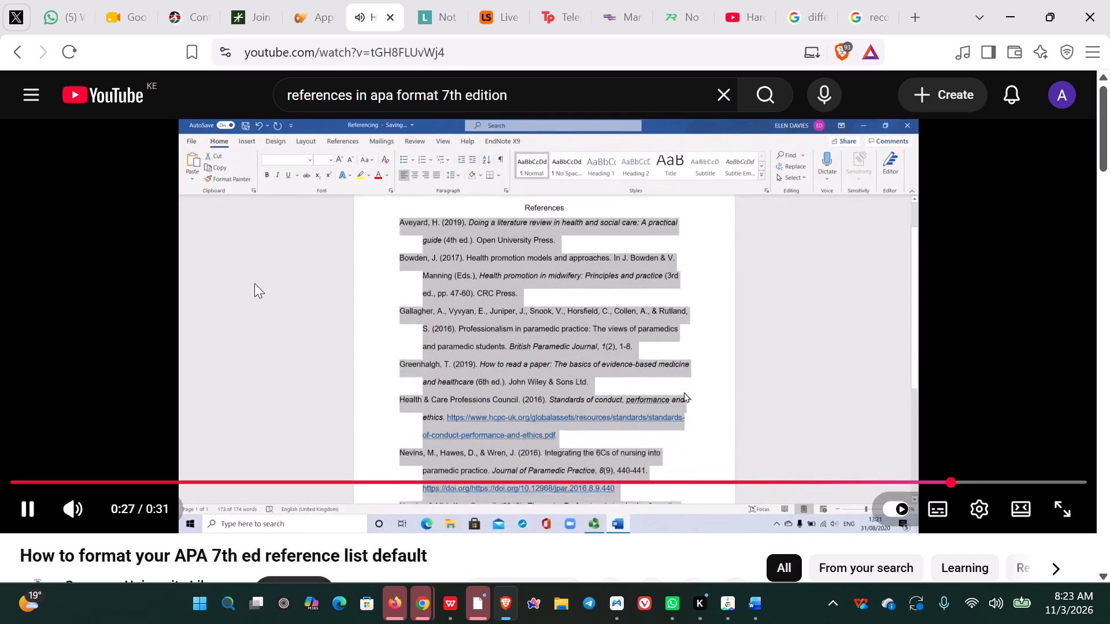
click(254, 283)
key(Left)
key(Left)
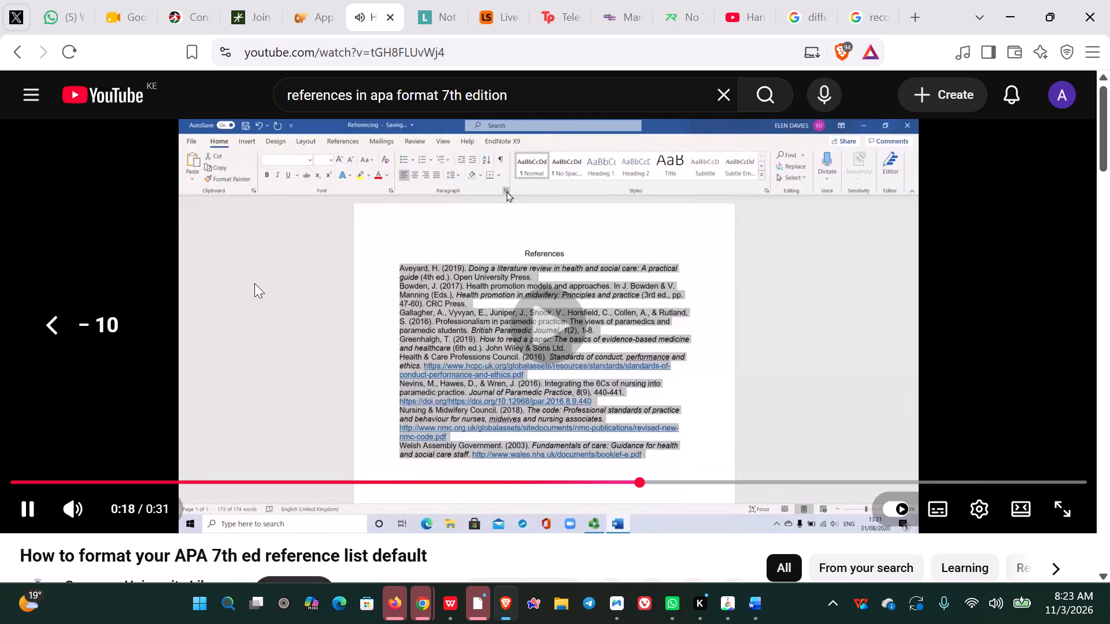
key(0)
click(457, 333)
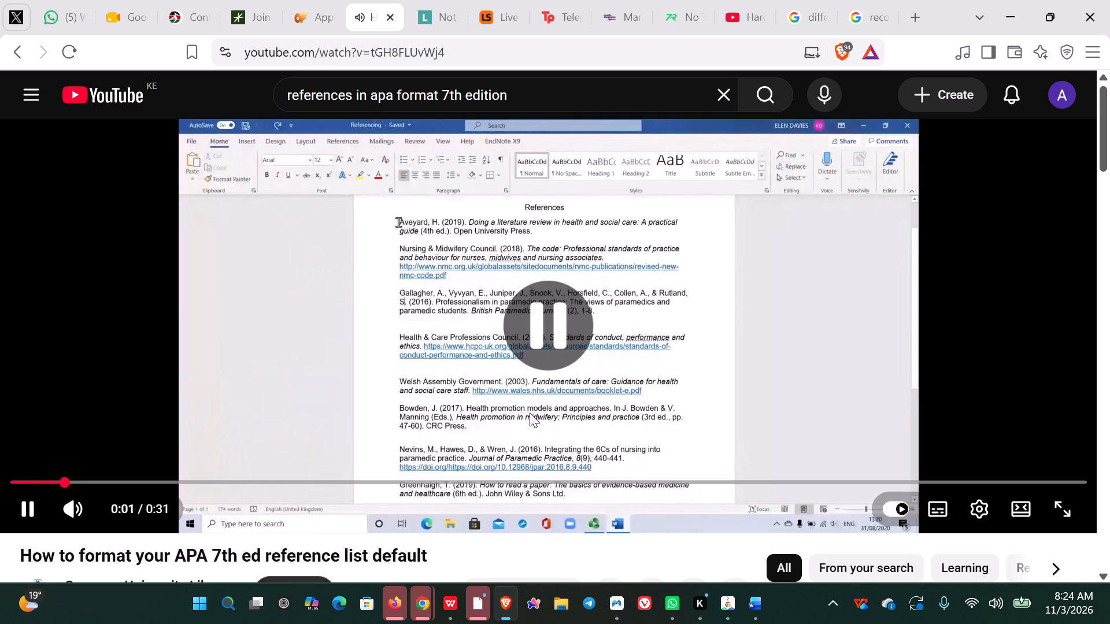
In WPS Office, insert blank lines before the 6.0 References heading to move it to the start of a new page.
click(447, 604)
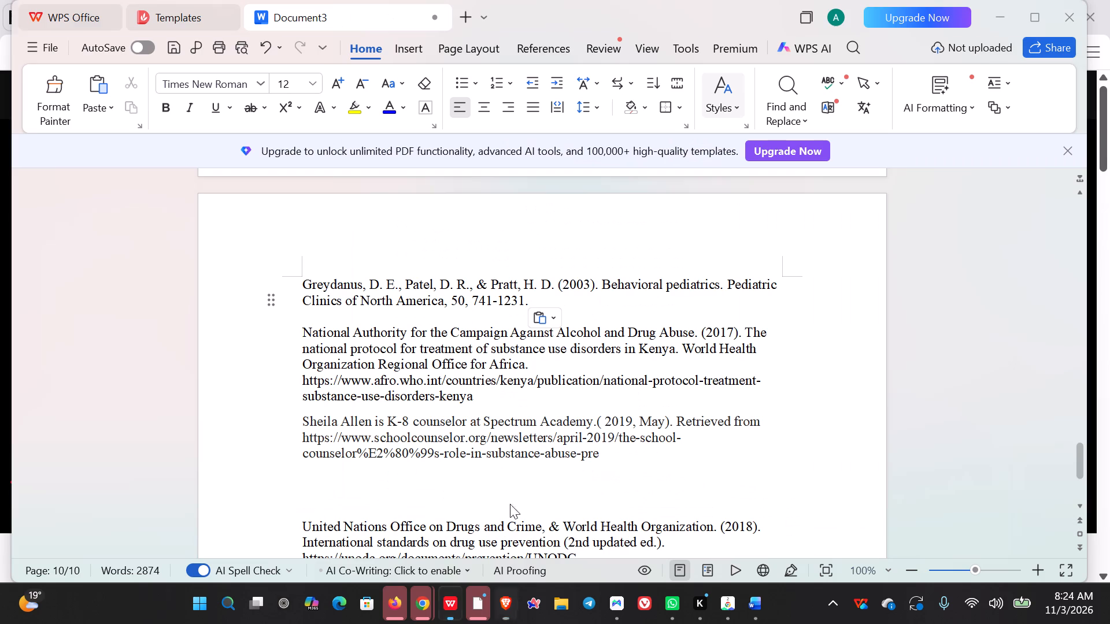
scroll(471, 451, down, 1)
scroll(471, 451, up, 3)
scroll(471, 451, down, 1)
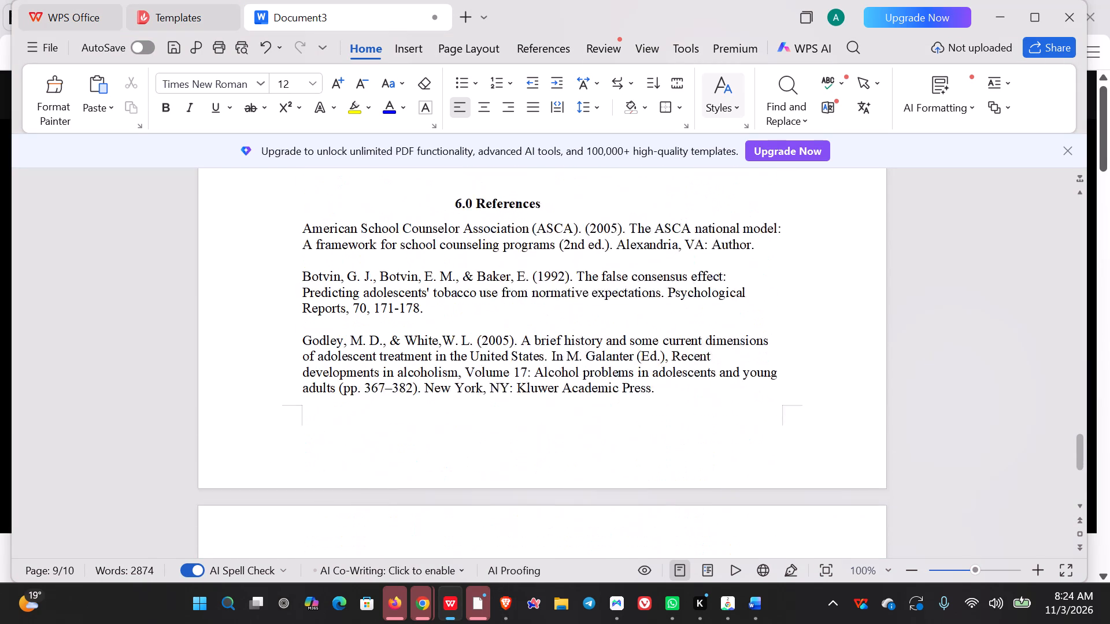
scroll(471, 451, down, 1)
scroll(471, 451, up, 4)
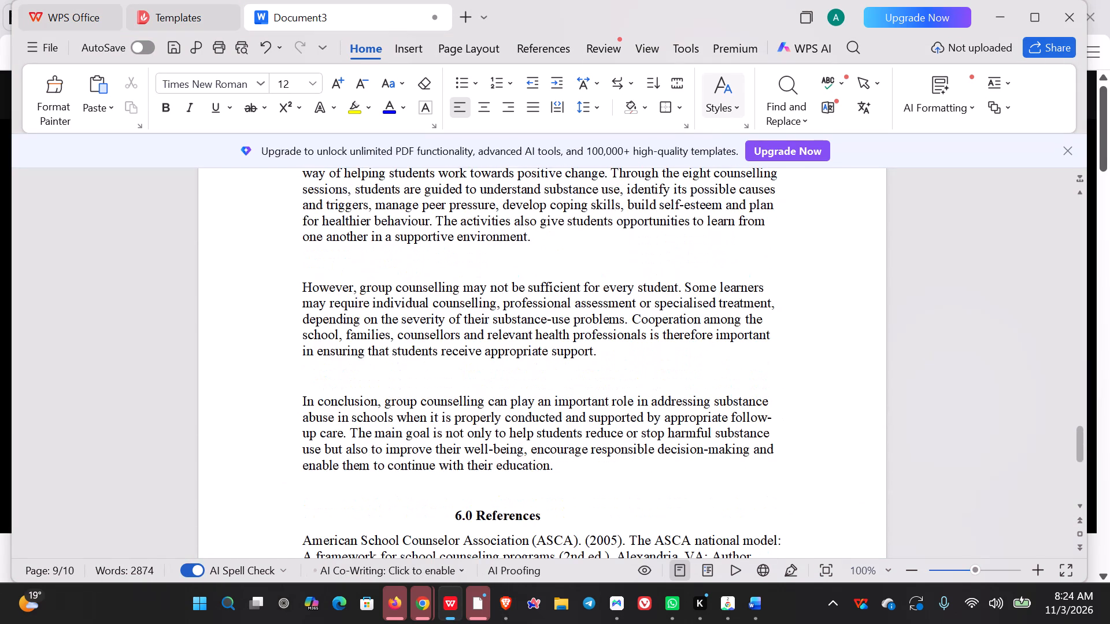
click(459, 523)
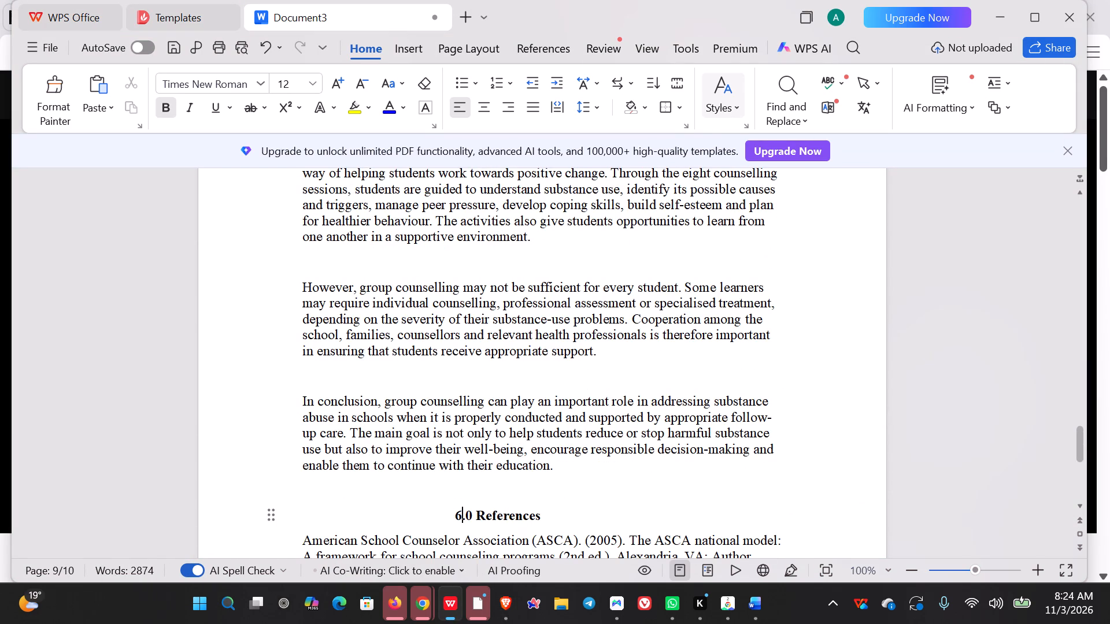
click(453, 514)
key(shift+Return)
key(shift+Return)
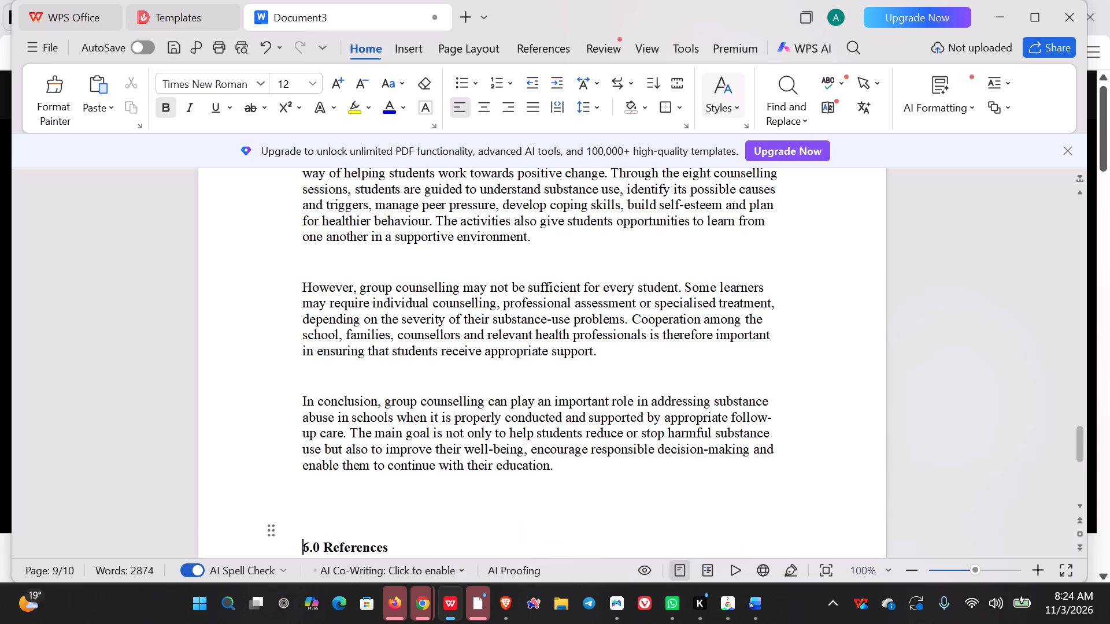
key(Return)
key(shift+Return)
key(shift+Return)
key(Return)
key(shift+Return)
key(shift+Return)
key(Return)
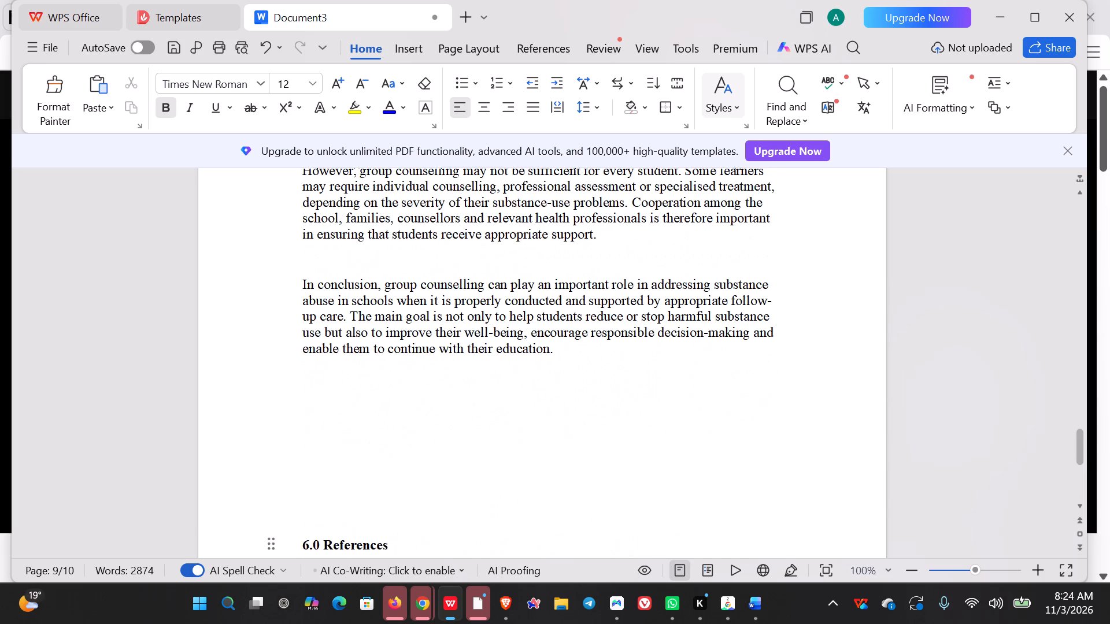
key(shift+Return)
key(shift+Return)
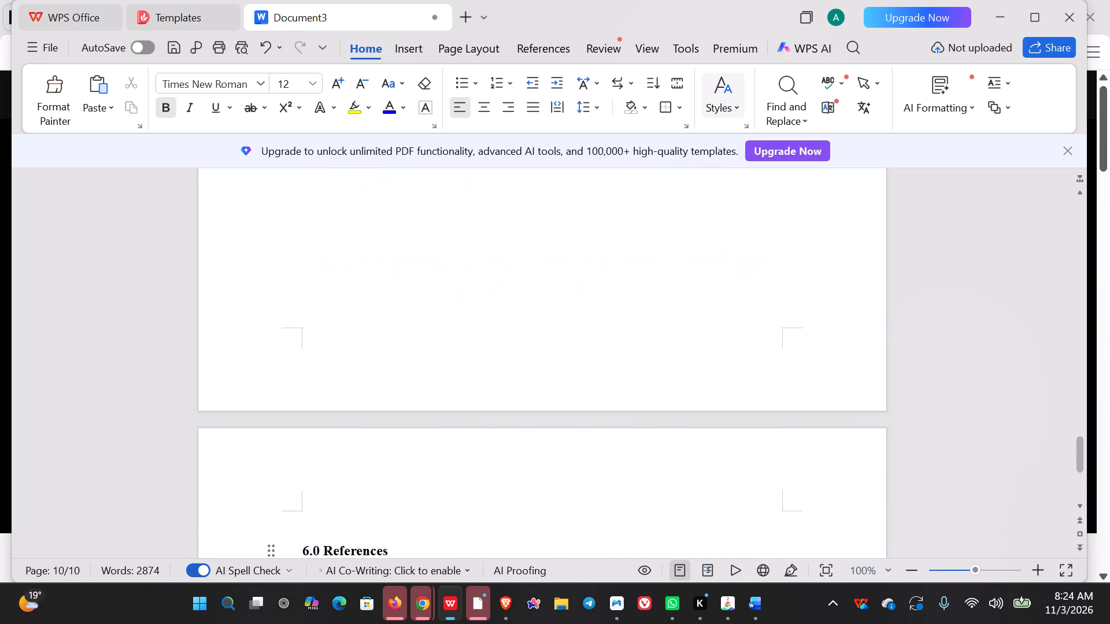
scroll(453, 514, up, 1)
scroll(453, 514, down, 2)
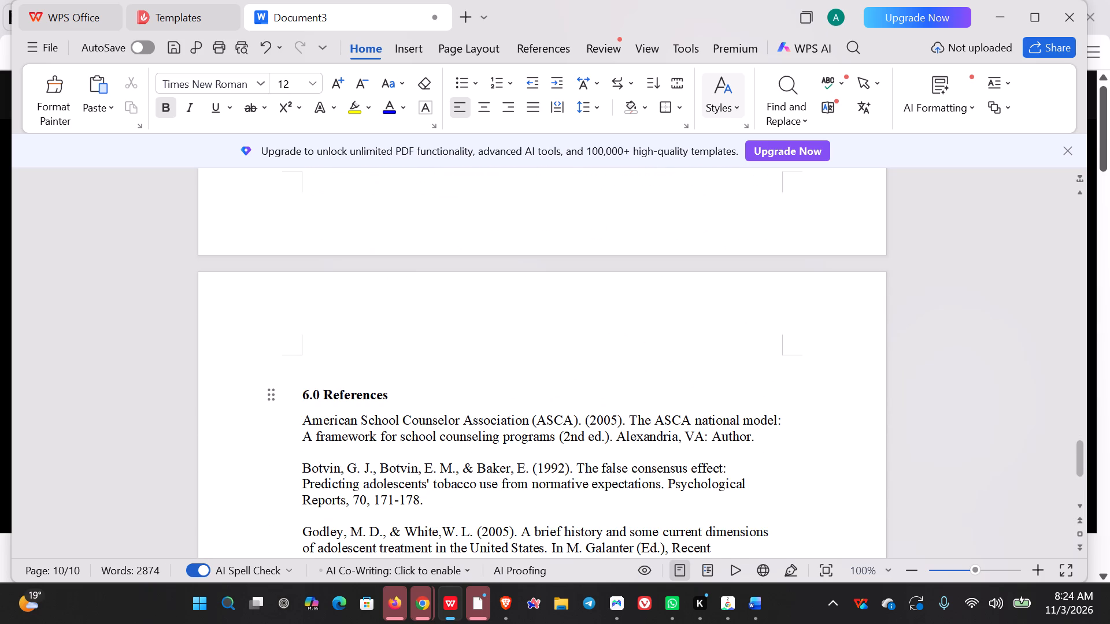
Pad the 6.0 References heading with leading spaces until it sits roughly centred on its line.
key(space)
key(space)
key(space)
key(space)
key(space)
key(space)
key(space)
key(space)
key(space)
key(space)
key(space)
key(space)
key(space)
key(space)
key(space)
key(space)
key(space)
key(space)
key(space)
key(space)
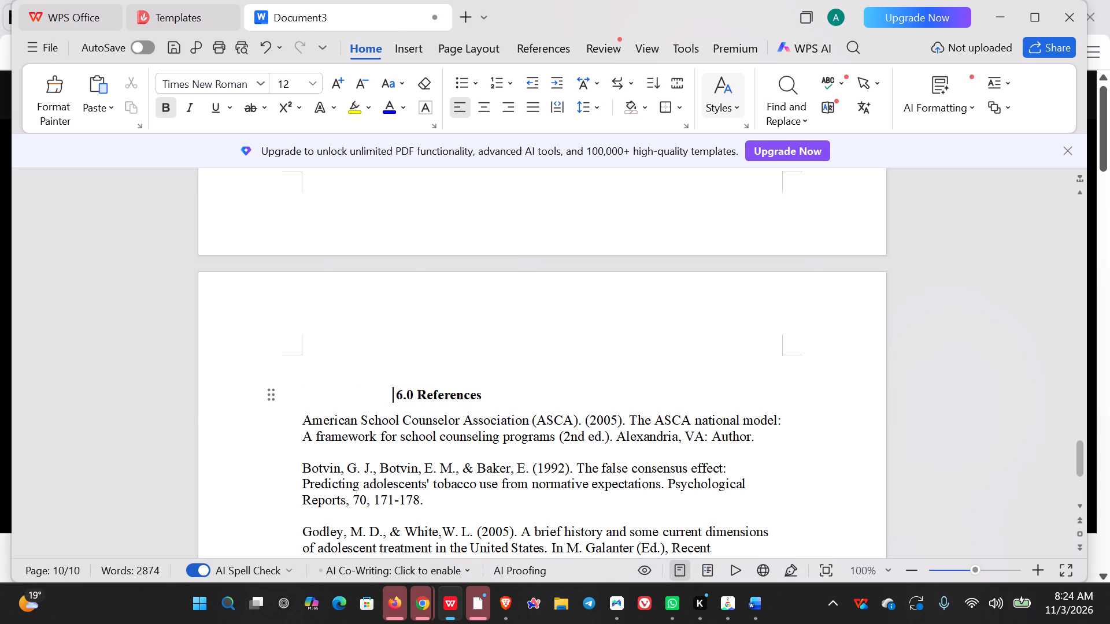
key(space)
key(space)
key(space)
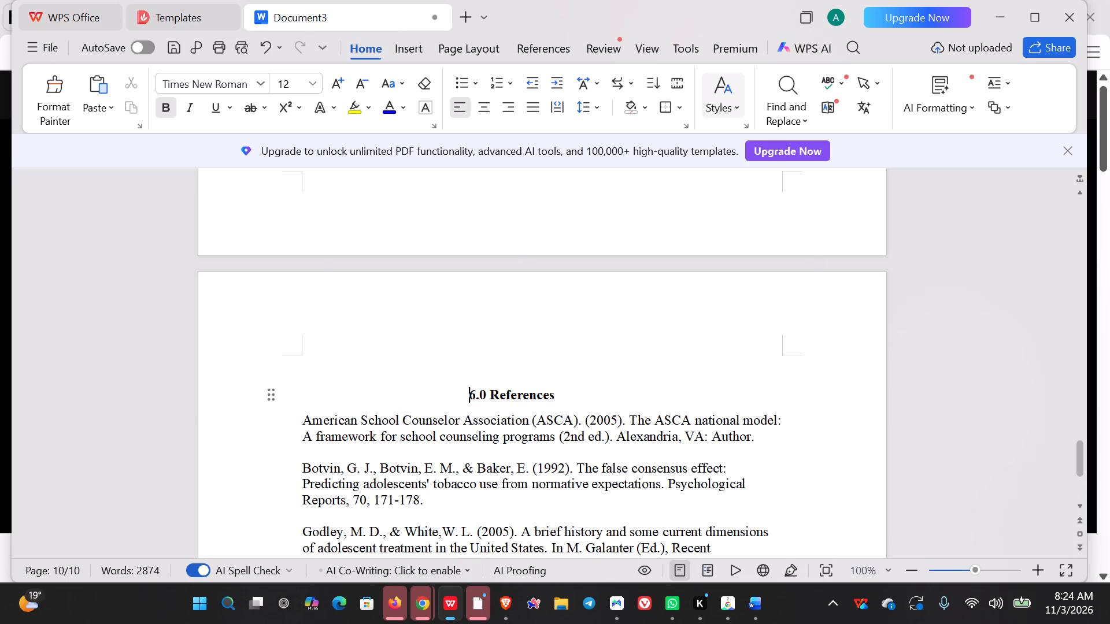
Give all entries under 6.0 References a hanging indent of 2 ch and double line spacing.
scroll(300, 409, down, 1)
scroll(275, 307, down, 3)
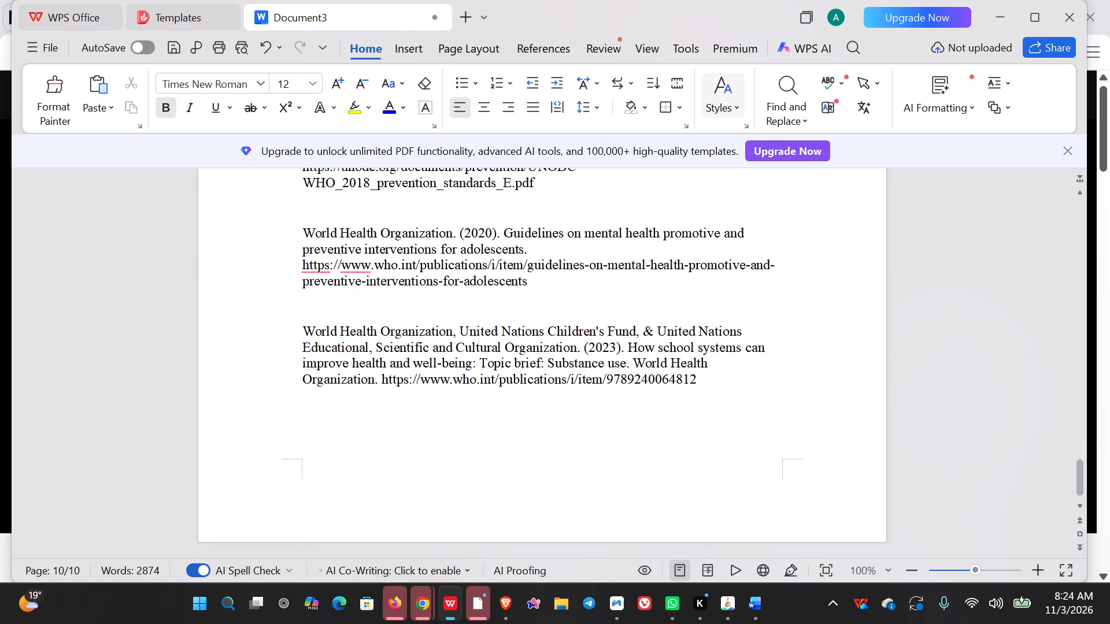
scroll(275, 307, up, 5)
scroll(275, 307, down, 1)
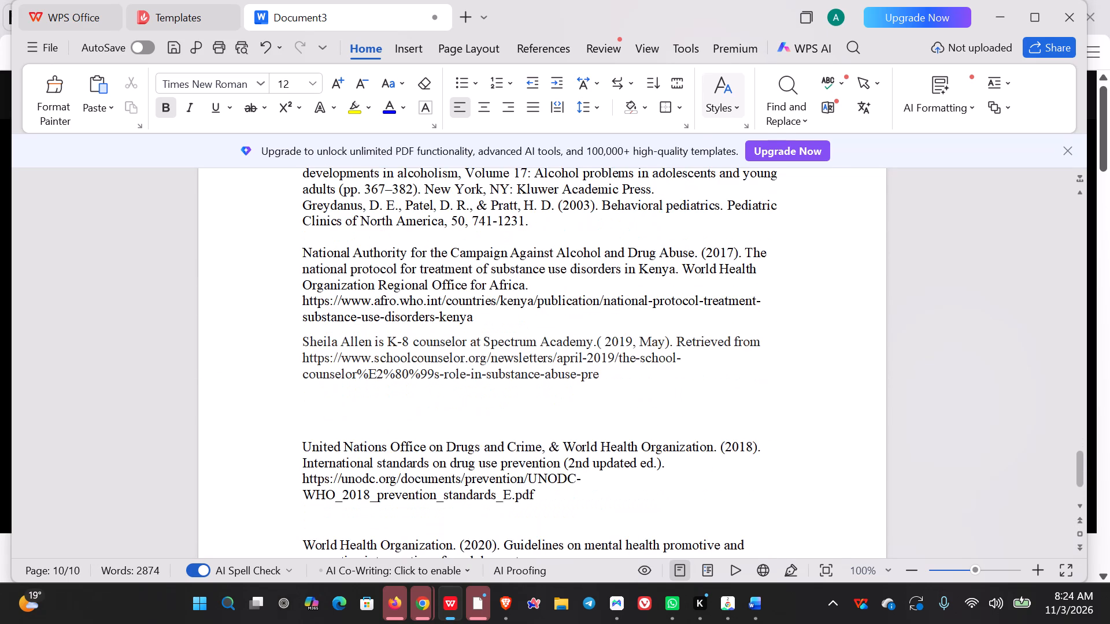
scroll(294, 246, up, 2)
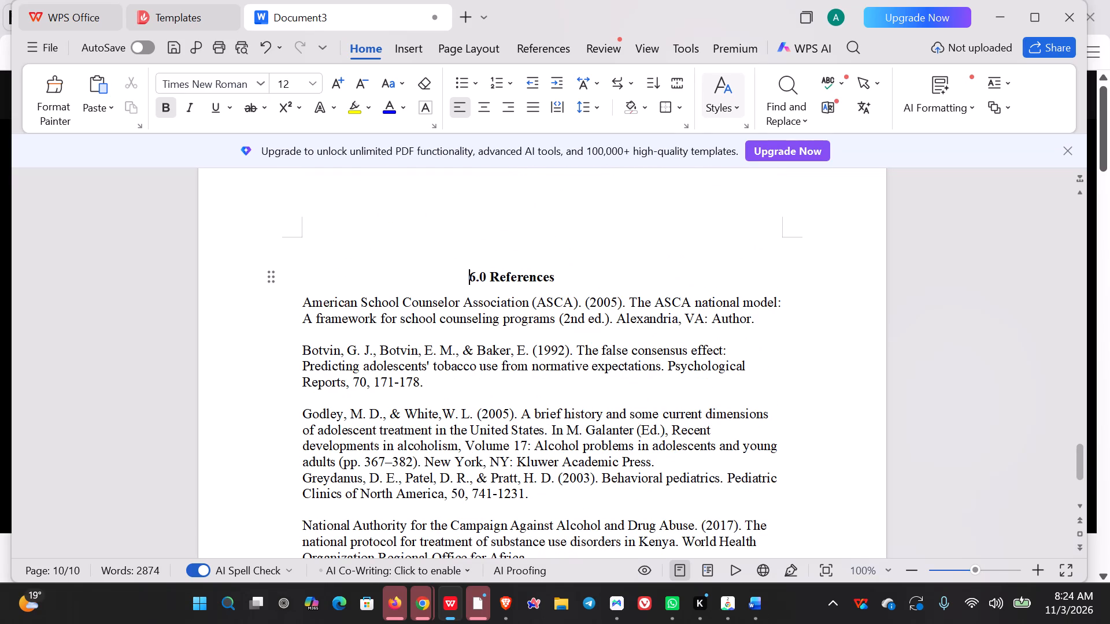
drag(302, 302, 512, 420)
scroll(510, 422, down, 1)
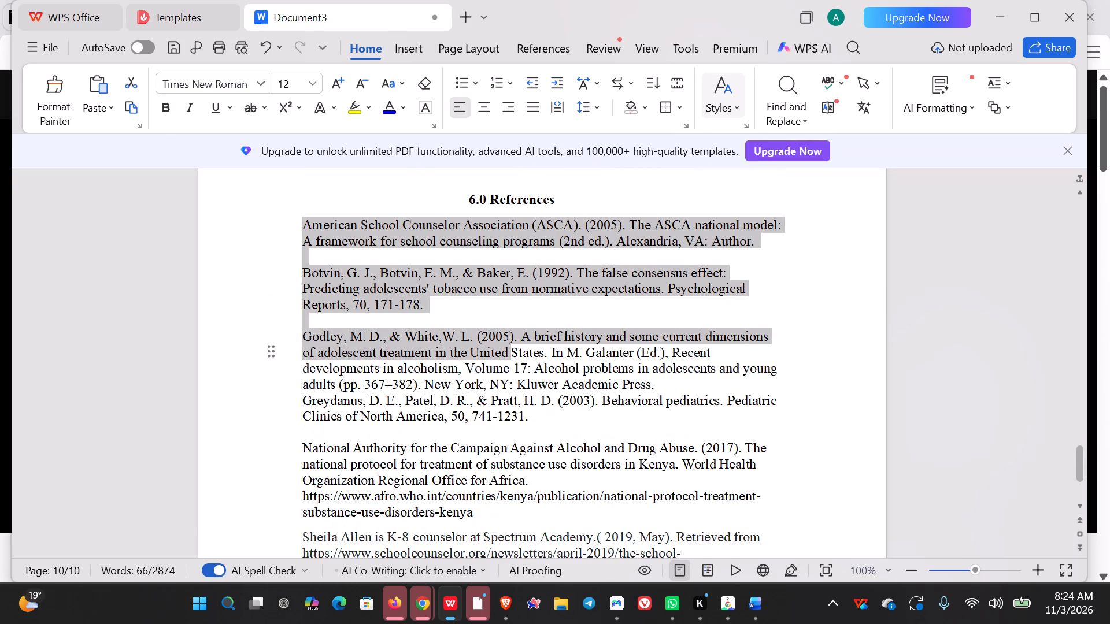
drag(512, 420, 727, 447)
scroll(594, 443, down, 1)
scroll(682, 437, down, 1)
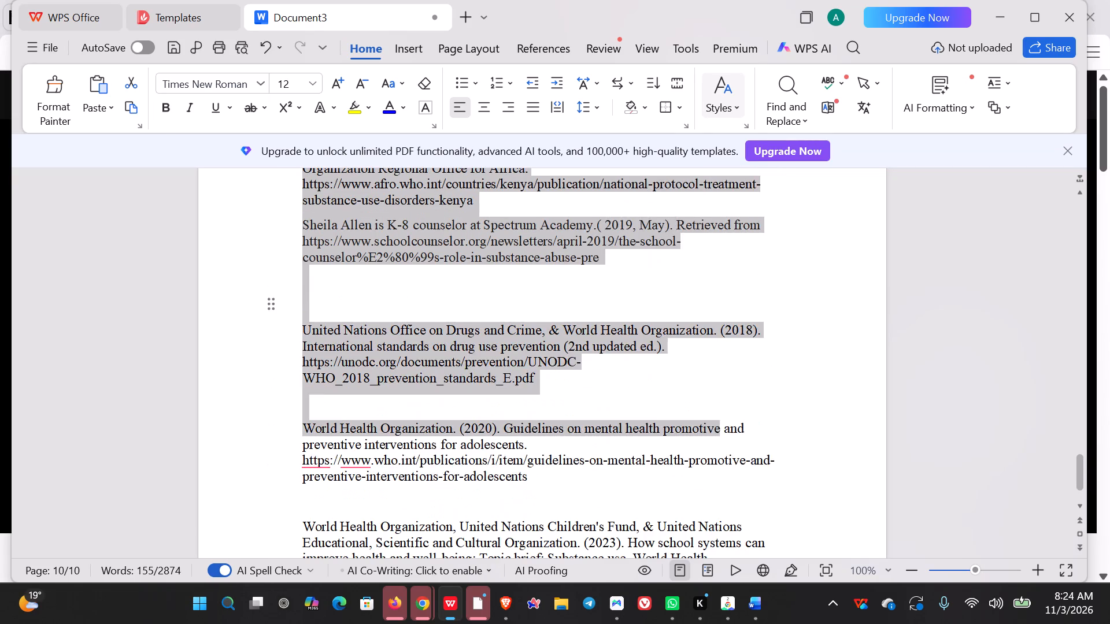
drag(727, 447, 763, 448)
scroll(727, 449, down, 2)
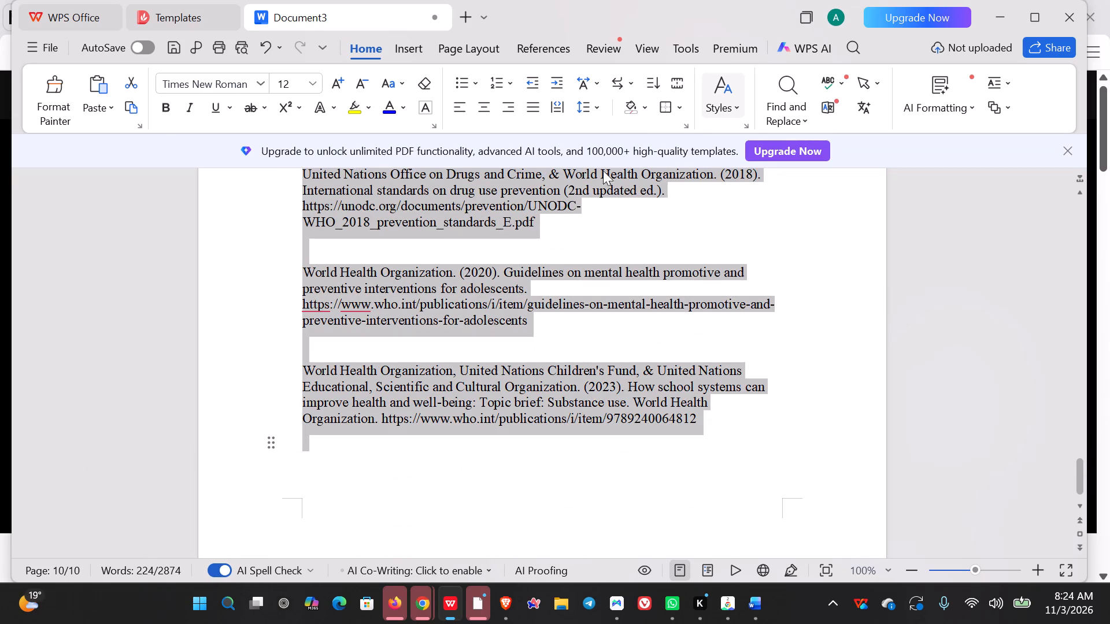
click(689, 125)
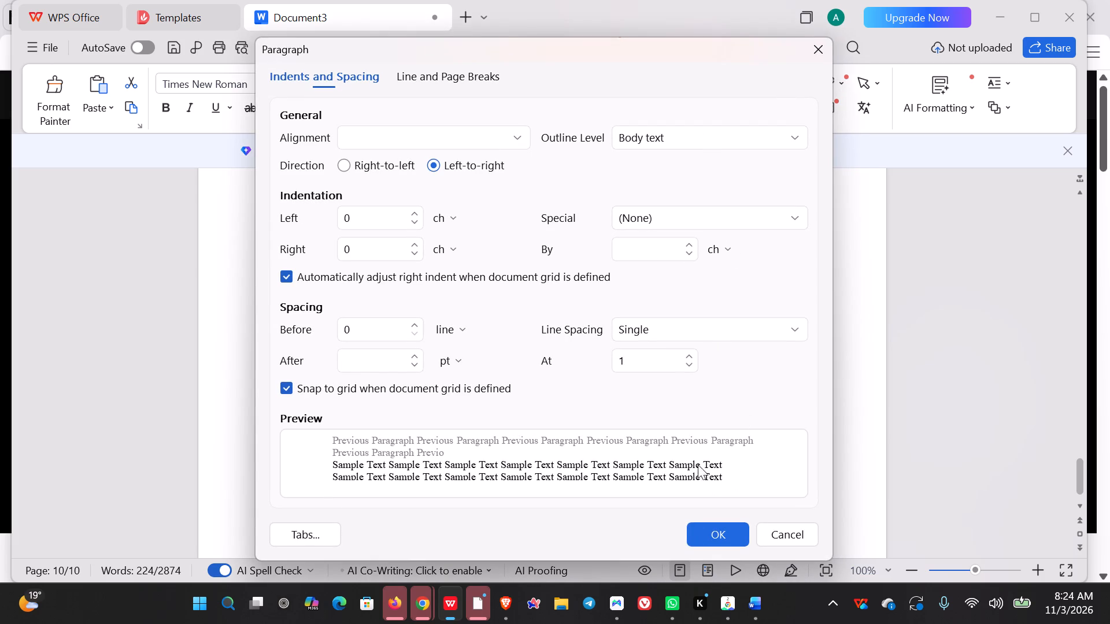
click(785, 218)
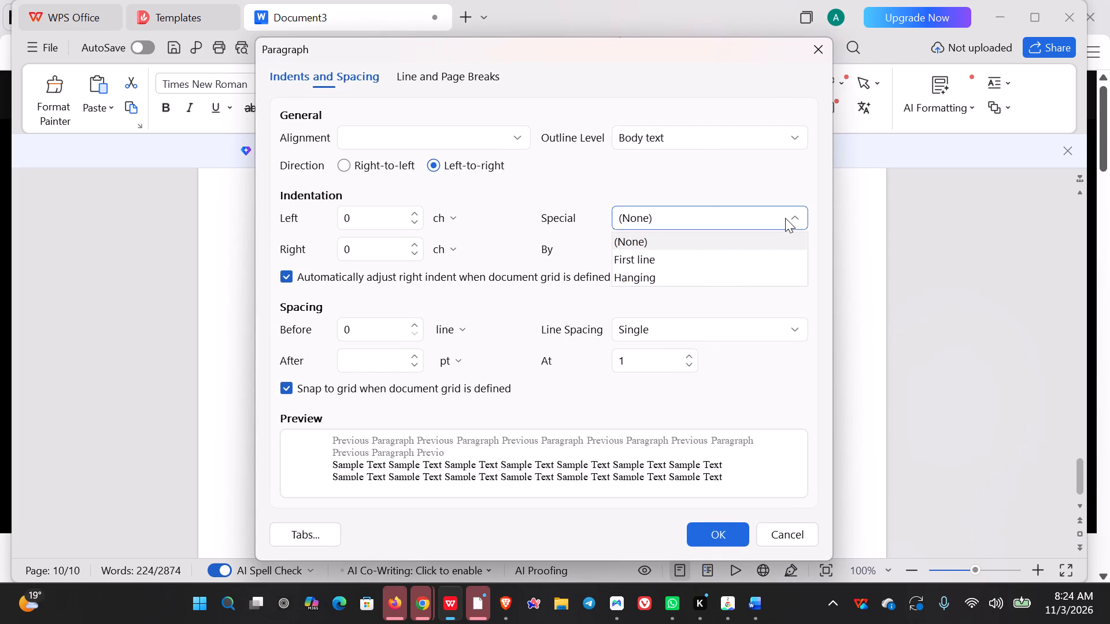
click(649, 270)
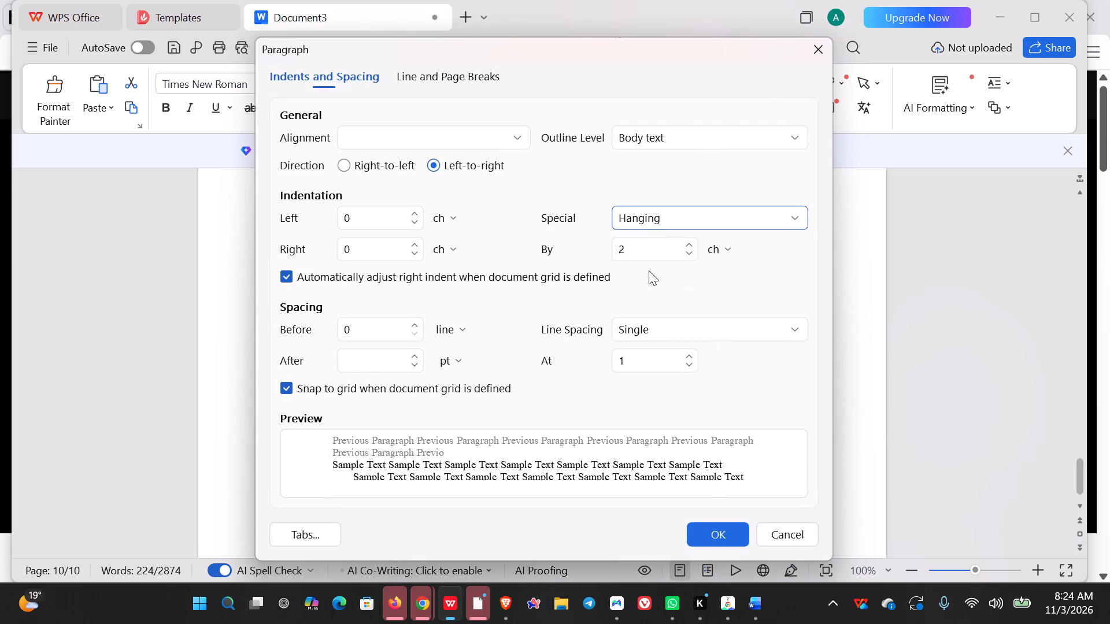
click(785, 322)
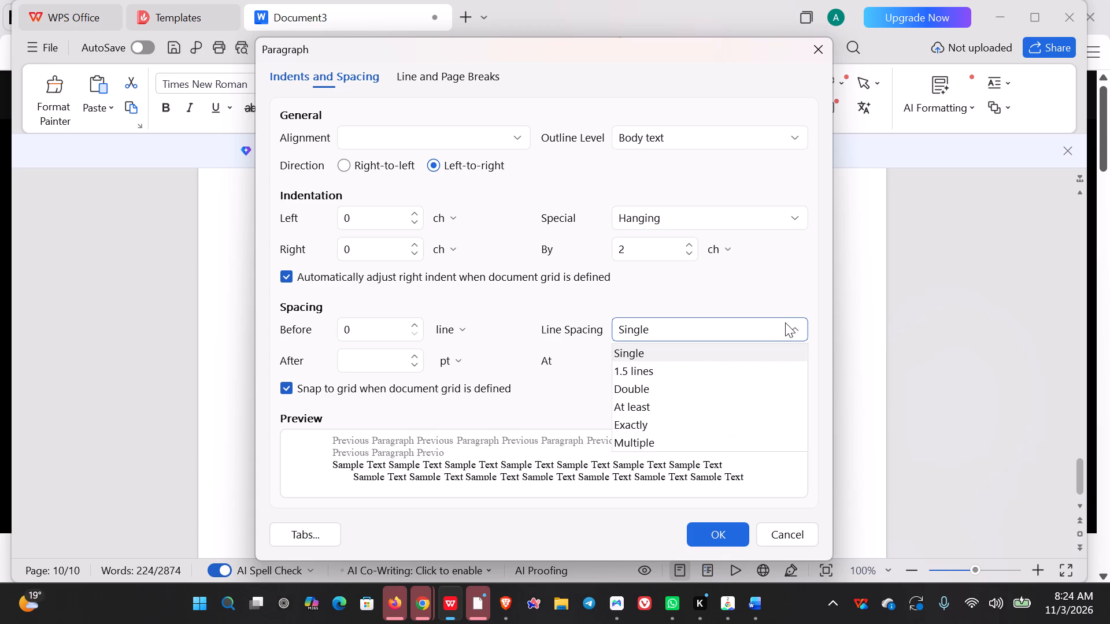
click(643, 392)
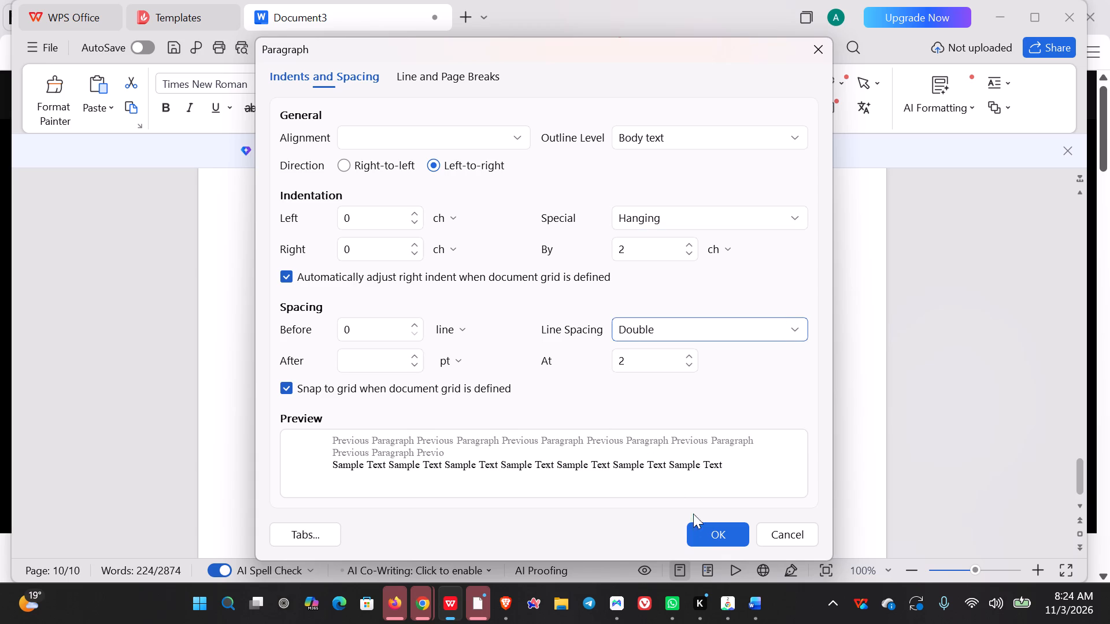
click(704, 532)
click(586, 381)
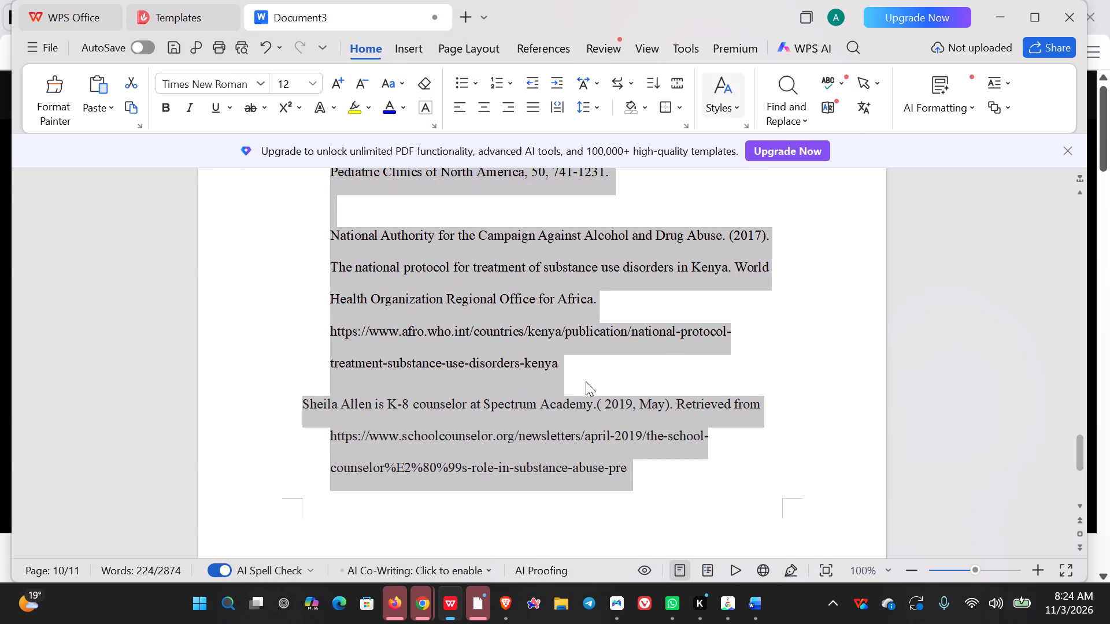
Review the reformatted reference entries and check their font settings.
scroll(552, 350, up, 3)
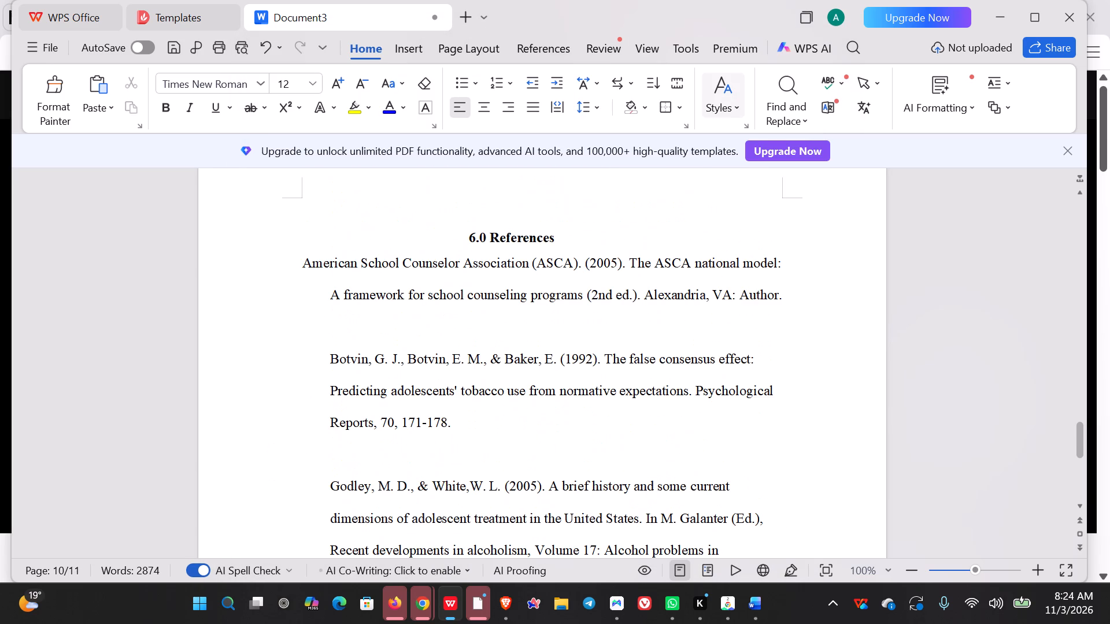
scroll(552, 350, down, 2)
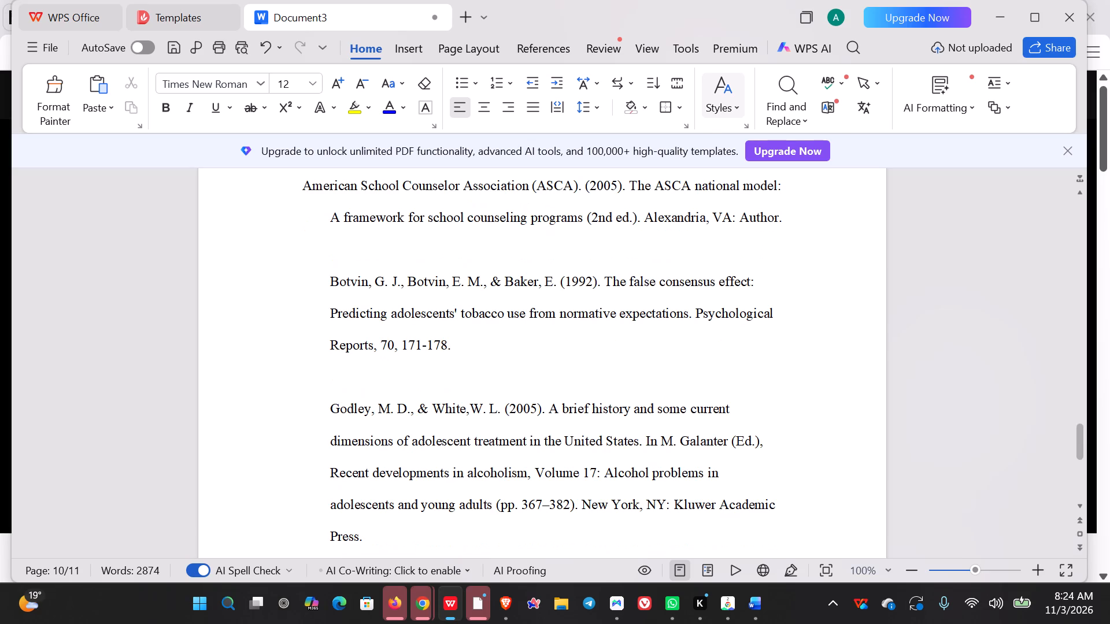
scroll(552, 350, down, 1)
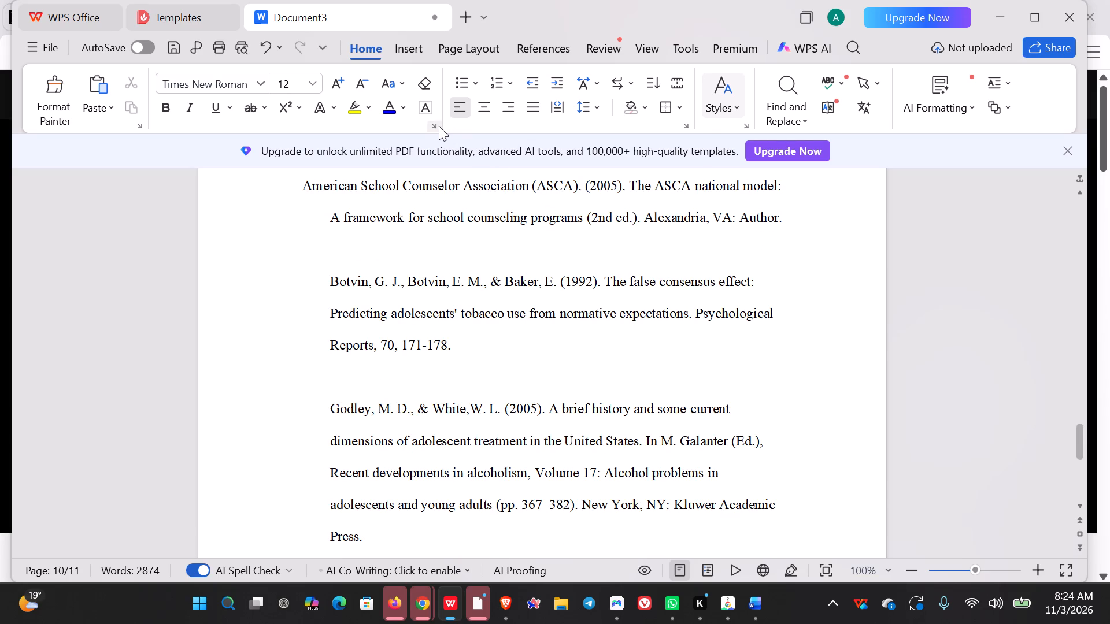
click(435, 125)
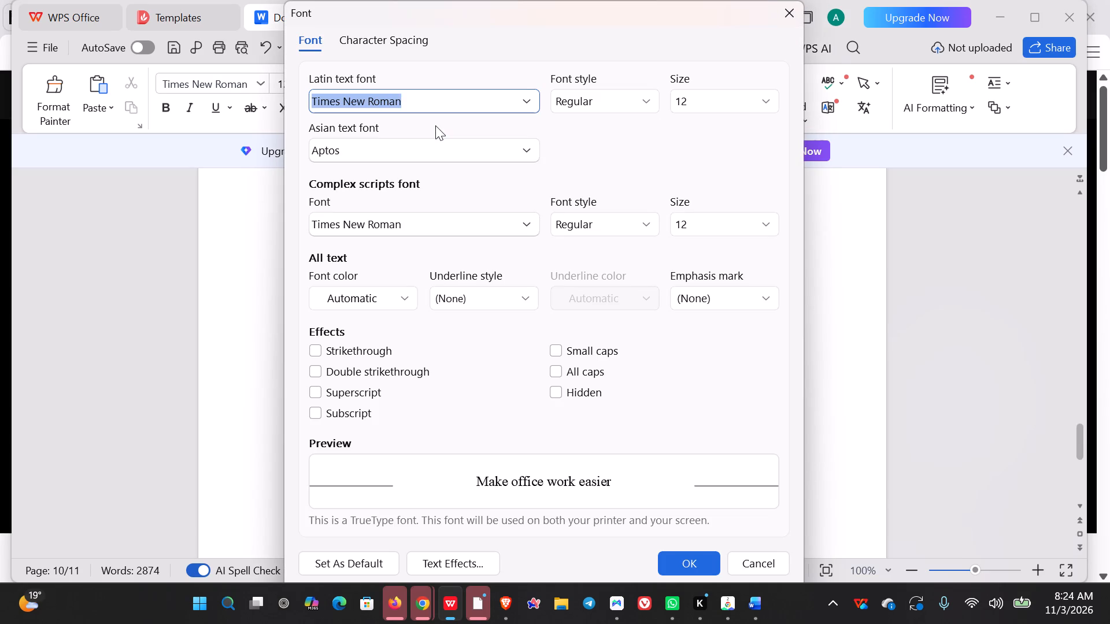
click(680, 556)
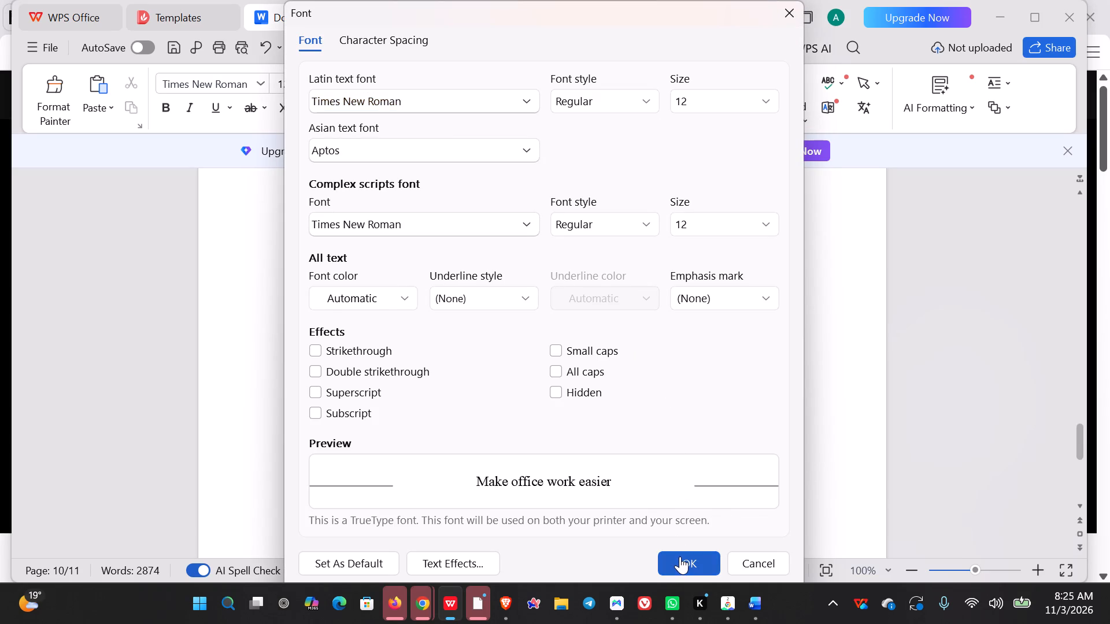
In Brave, play the APA 7th ed reference list formatting video to the part on sorting the selected references, pausing to study it.
click(507, 610)
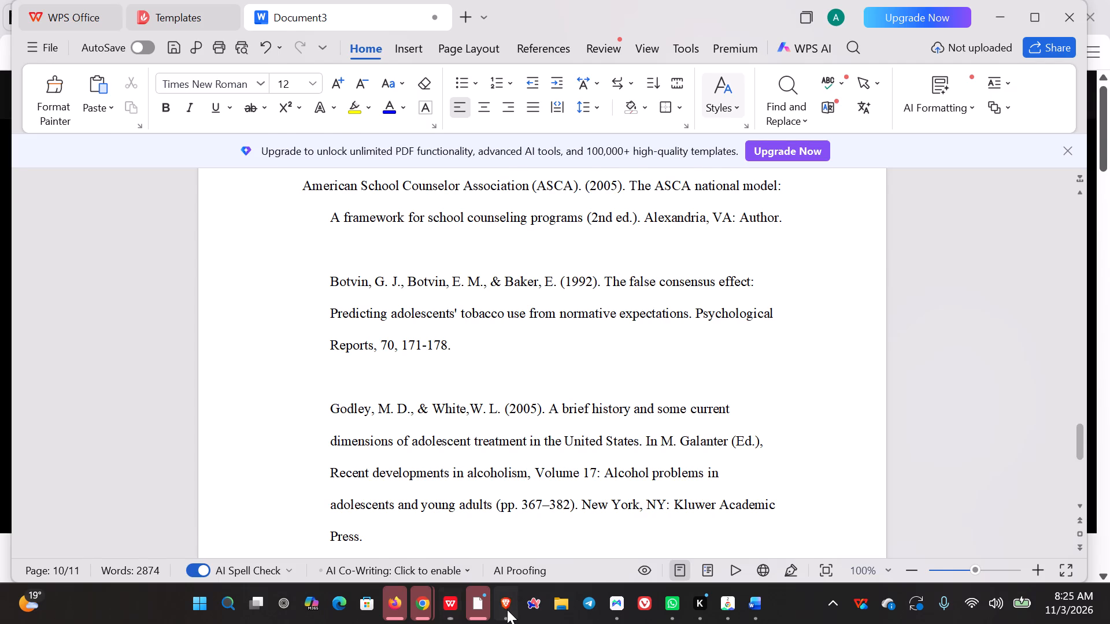
click(484, 332)
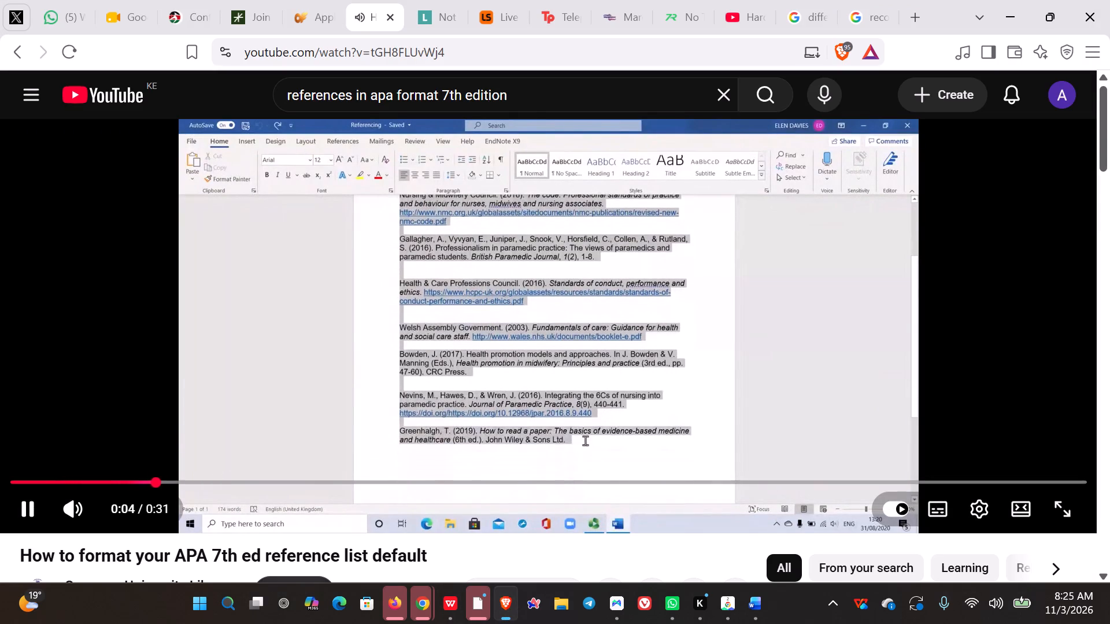
click(489, 248)
click(489, 248)
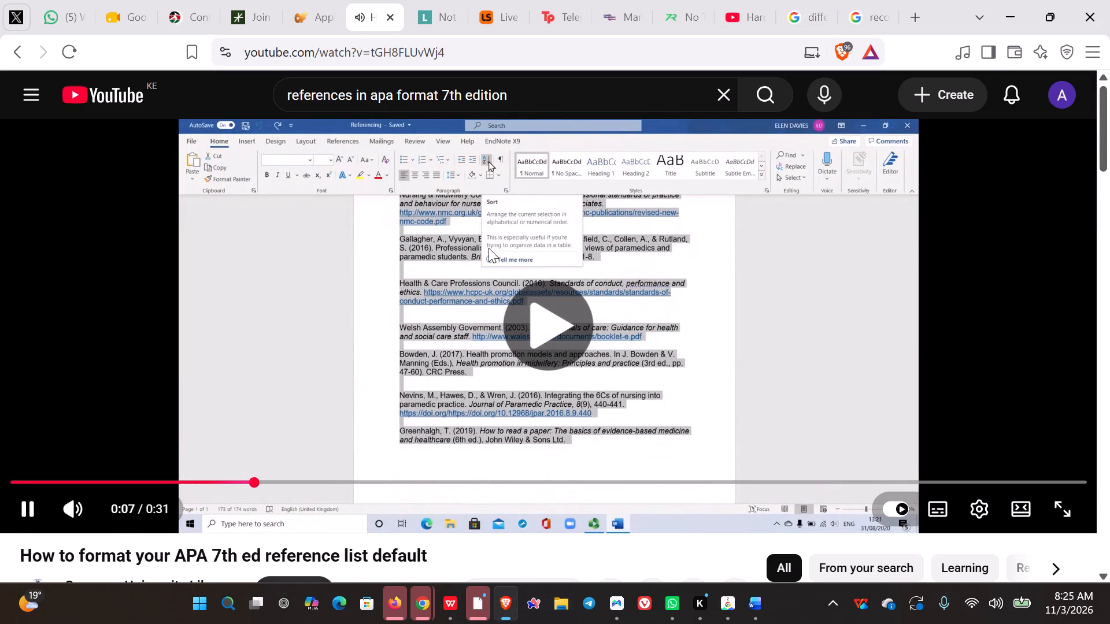
click(489, 248)
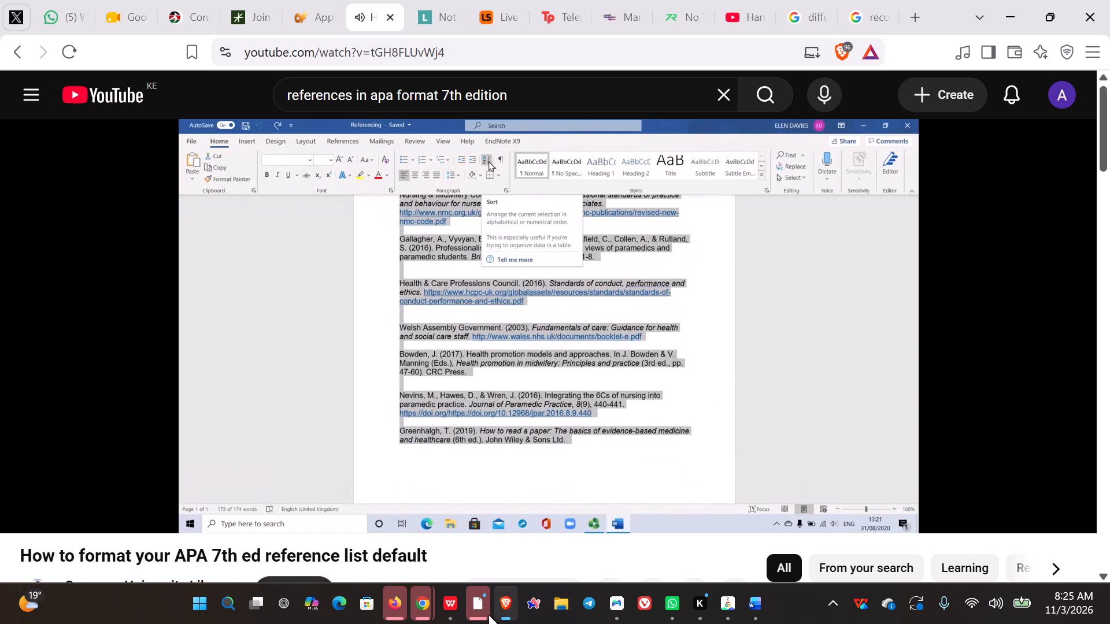
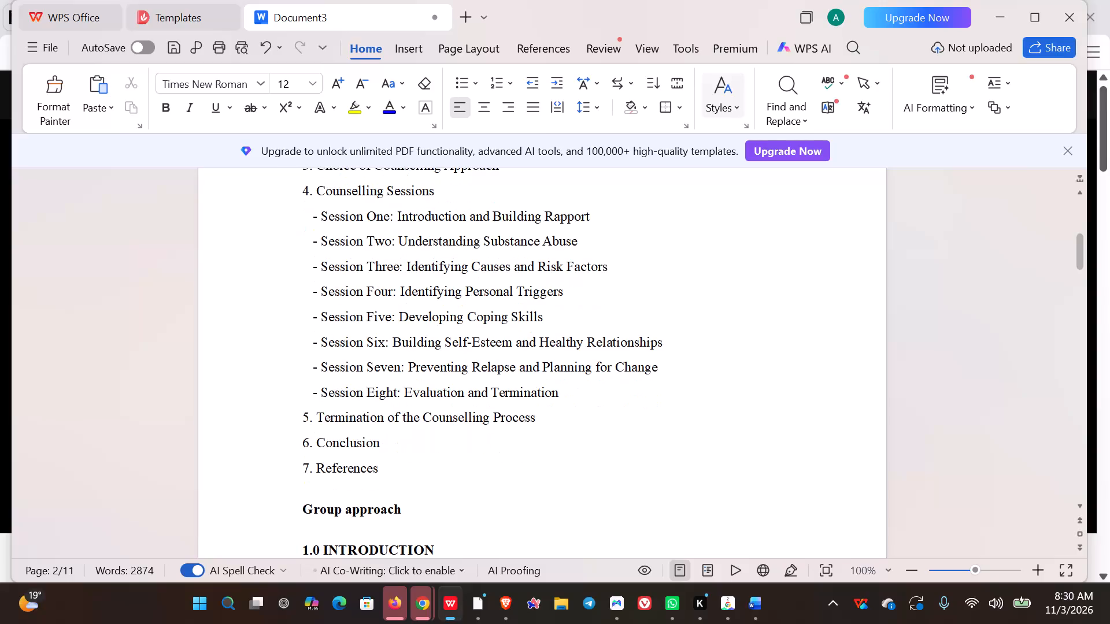
Compare the table of contents with the section headings in the body, from the introduction to Session One.
scroll(406, 371, up, 1)
scroll(406, 371, down, 1)
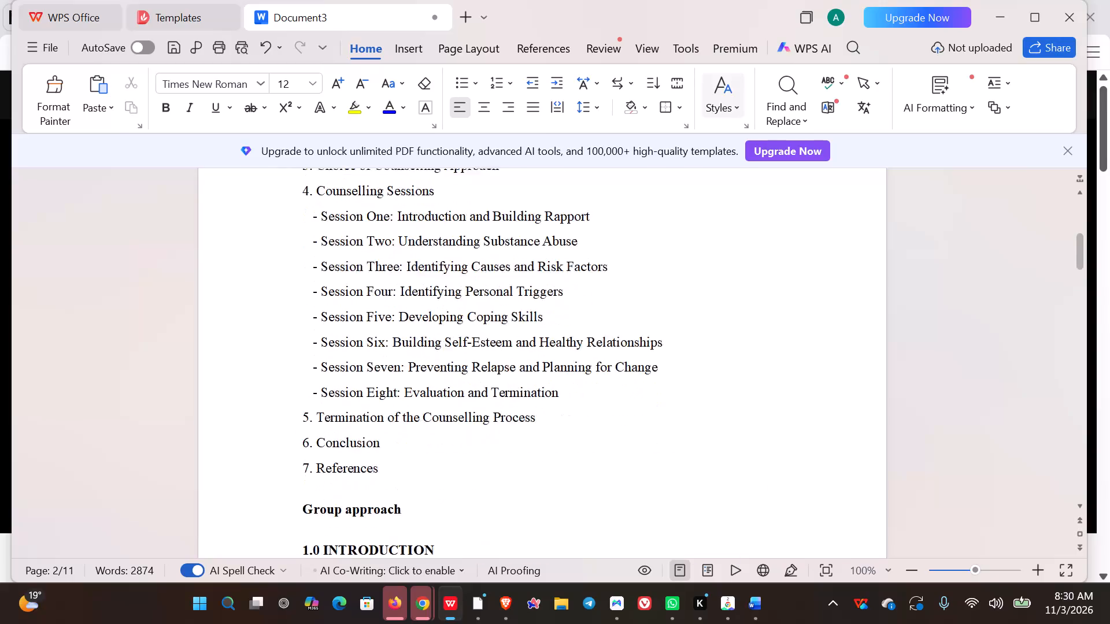
scroll(406, 371, down, 1)
scroll(406, 371, up, 3)
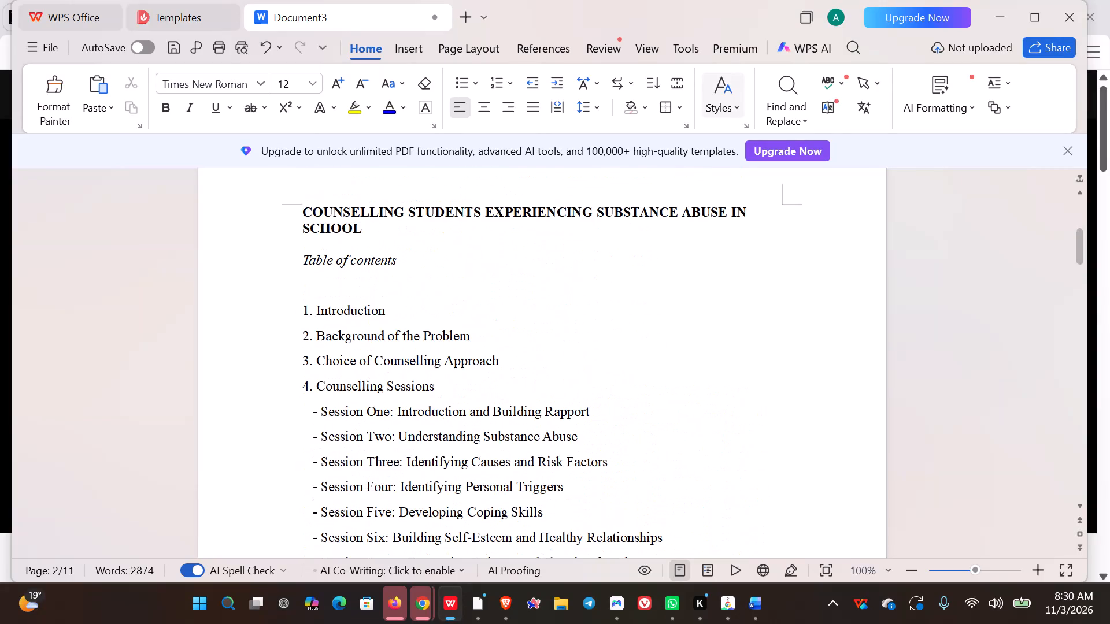
scroll(406, 371, down, 5)
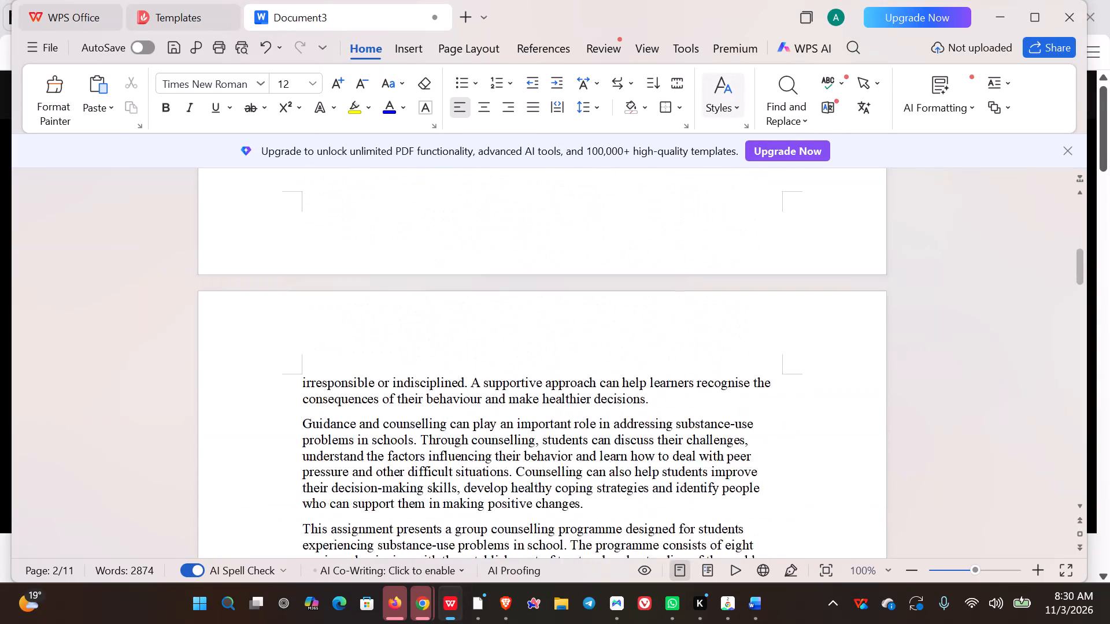
scroll(406, 371, down, 1)
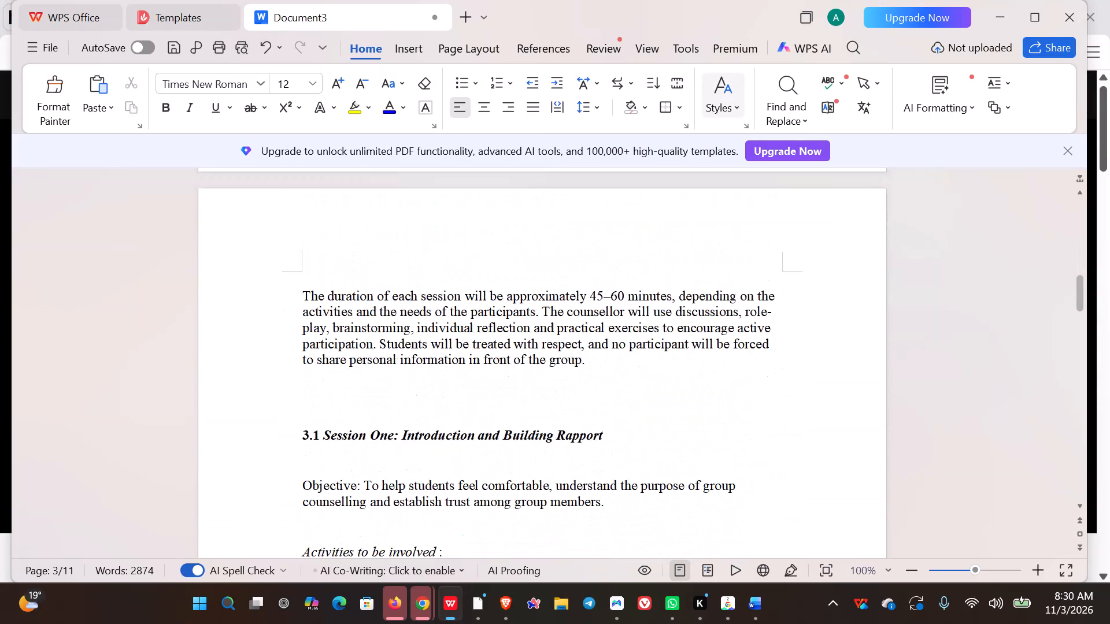
scroll(406, 371, up, 5)
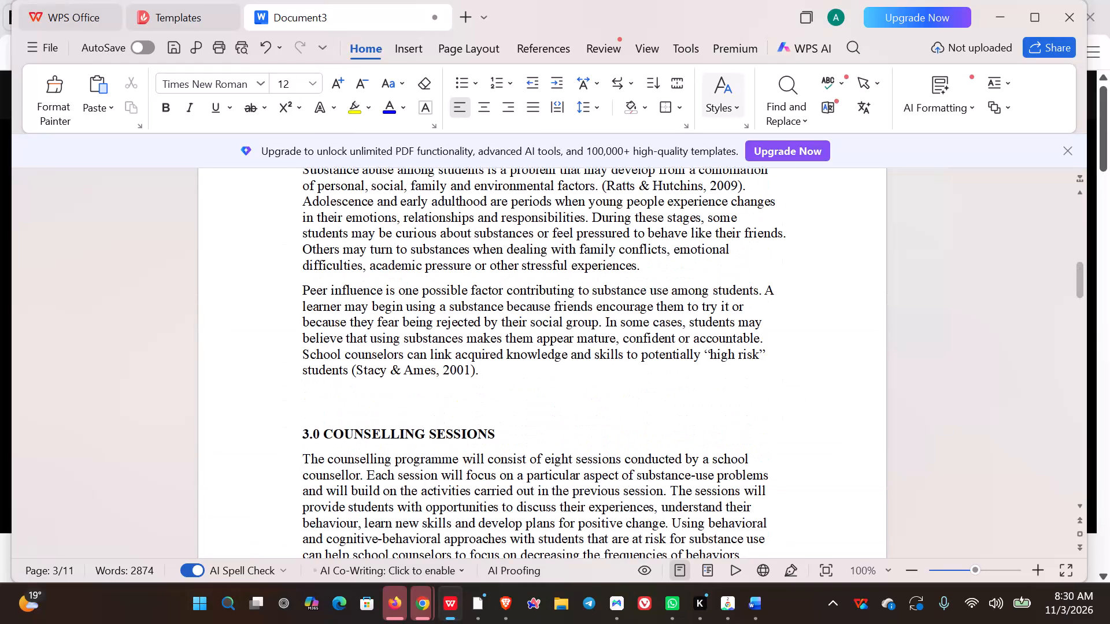
scroll(406, 371, up, 3)
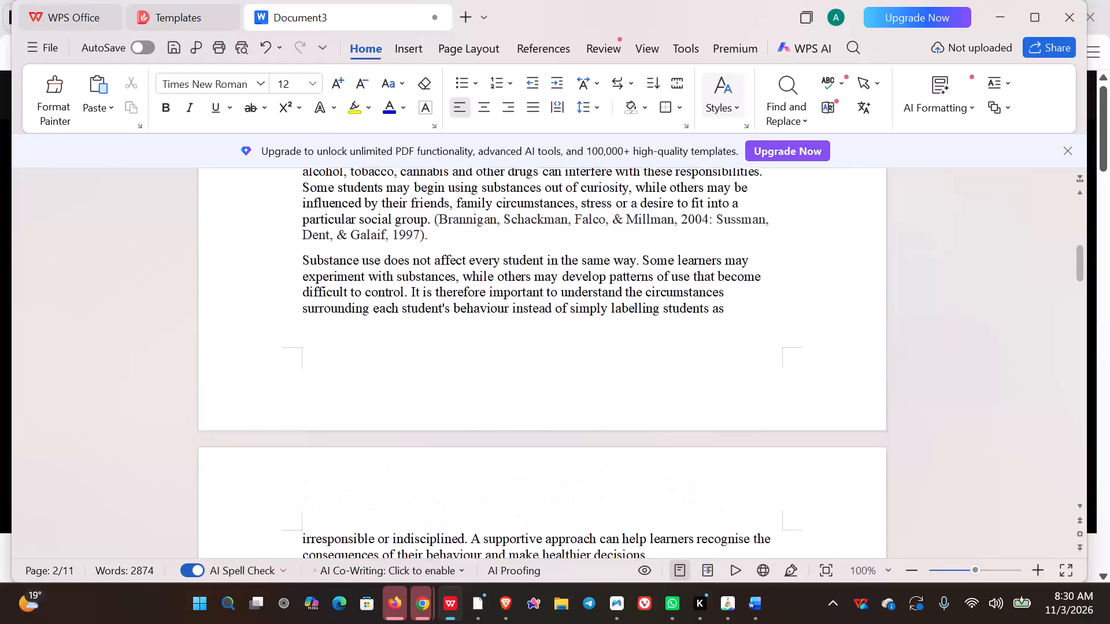
scroll(406, 371, up, 3)
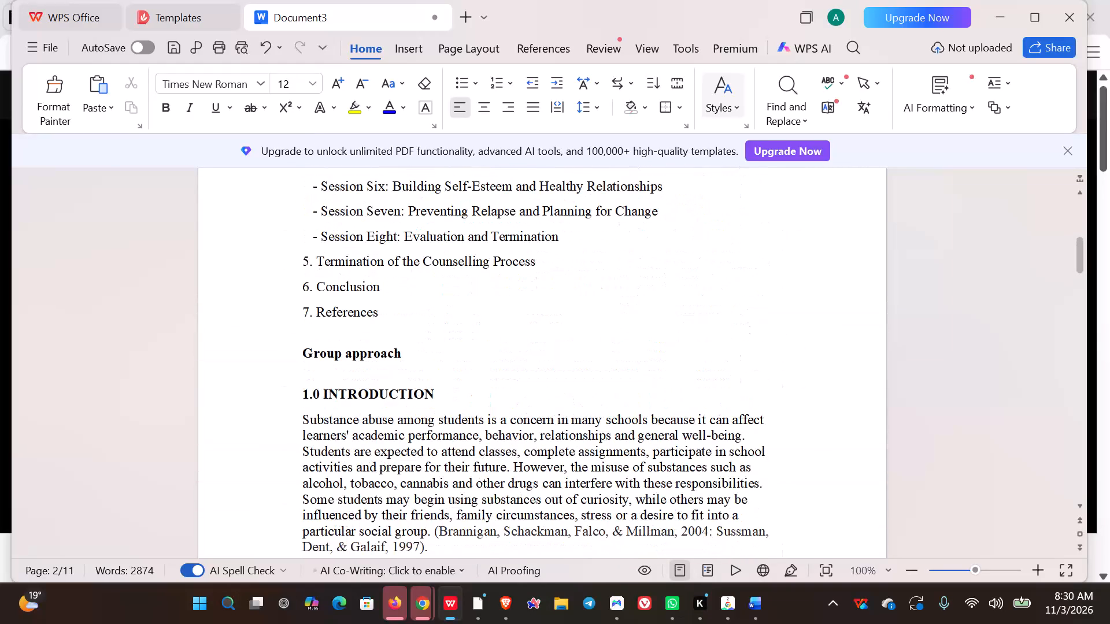
Add the bold heading "Choice of counselling approach" above the Group approach line, with a blank line between them.
scroll(352, 346, up, 1)
click(302, 396)
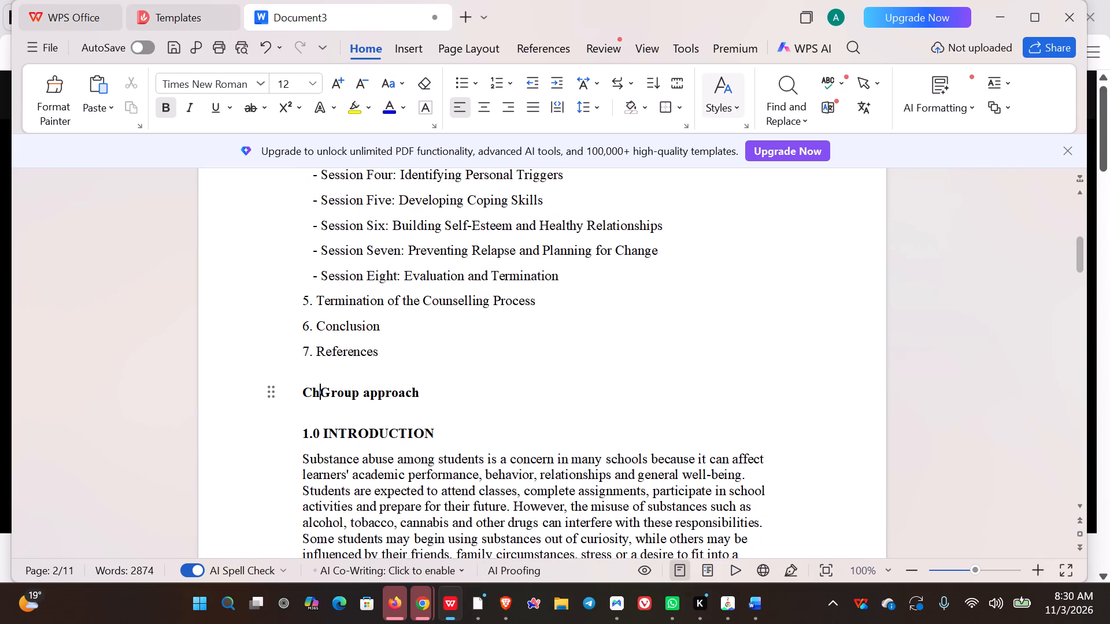
text(oice)
key(space)
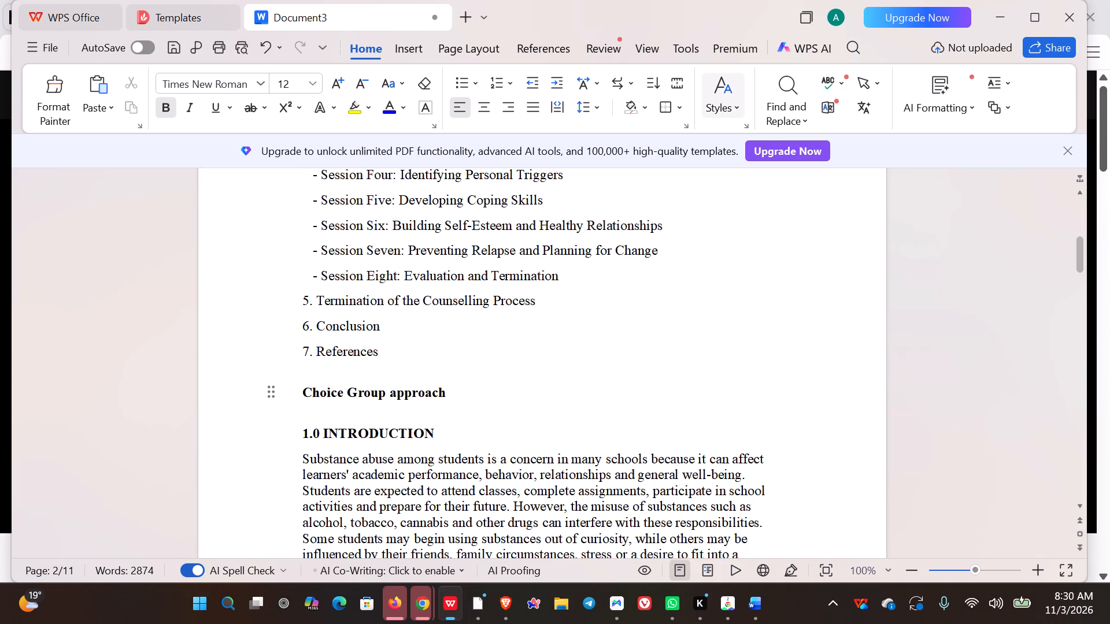
text(of coun)
text(sellinm)
key(BackSpace)
key(n)
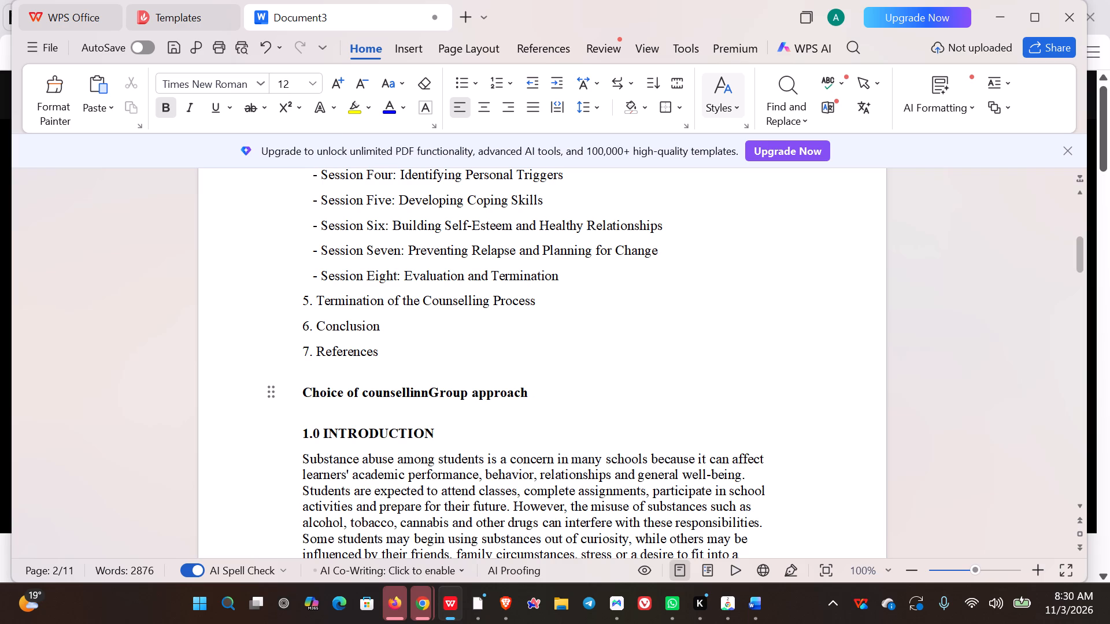
key(BackSpace)
text(g approach)
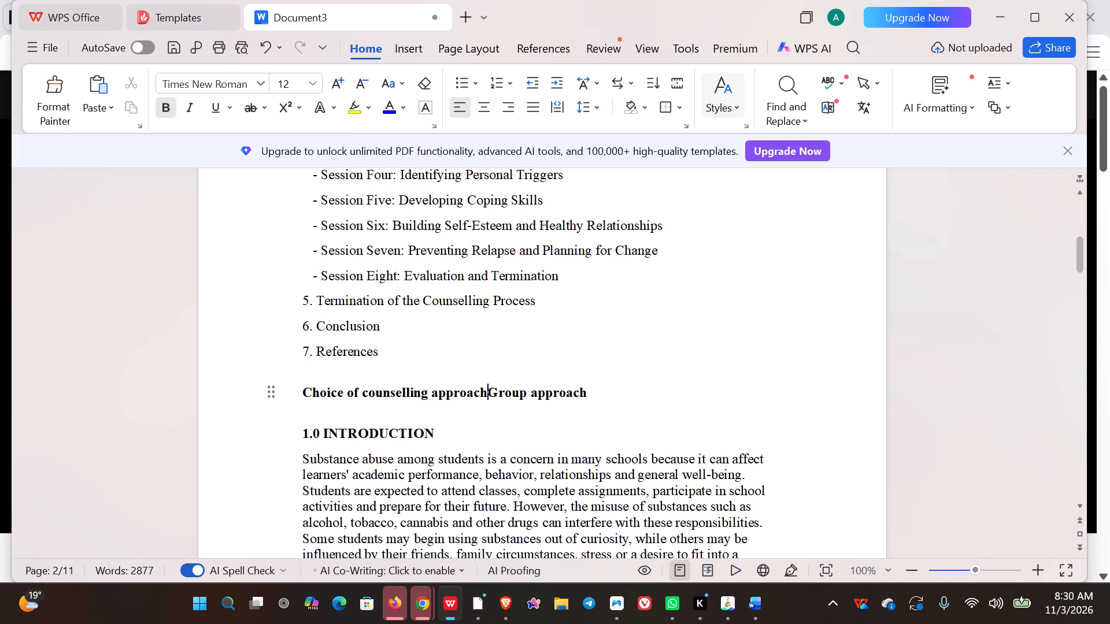
key(shift+Return)
key(shift+Return)
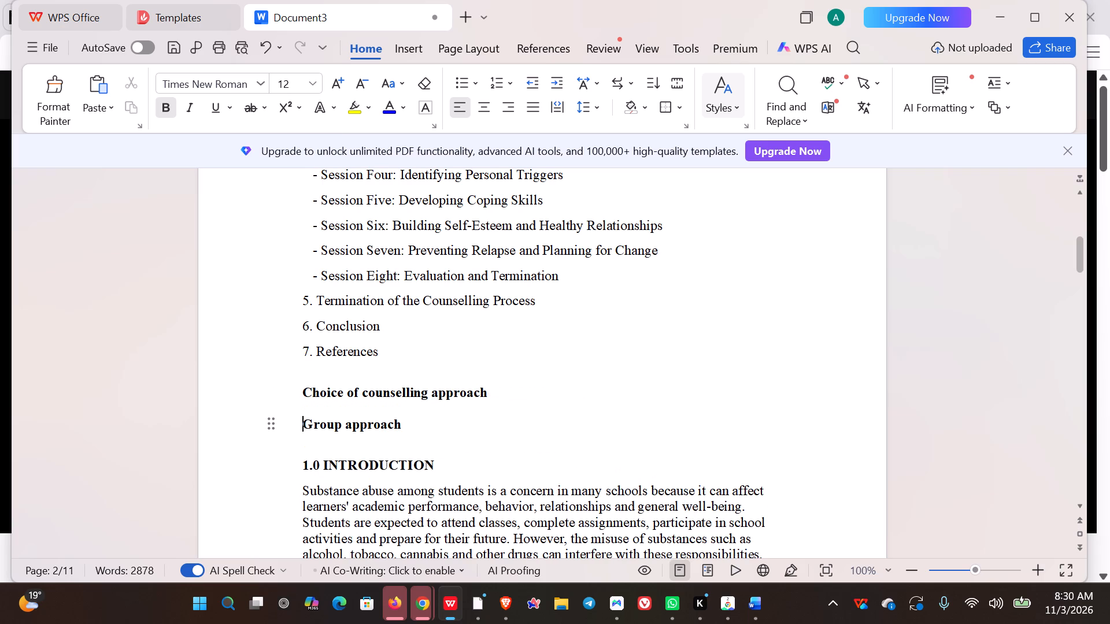
Number the Choice of counselling approach heading 3.0, matching its place in the table of contents.
click(299, 395)
scroll(313, 378, up, 2)
scroll(313, 378, down, 1)
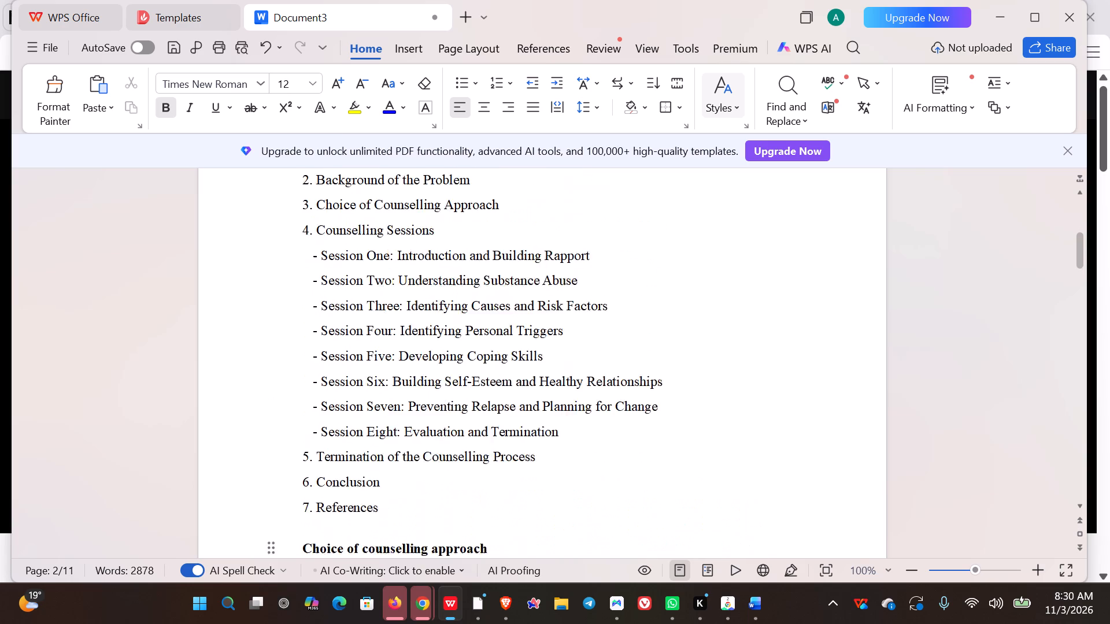
text(3.)
text(0)
key(space)
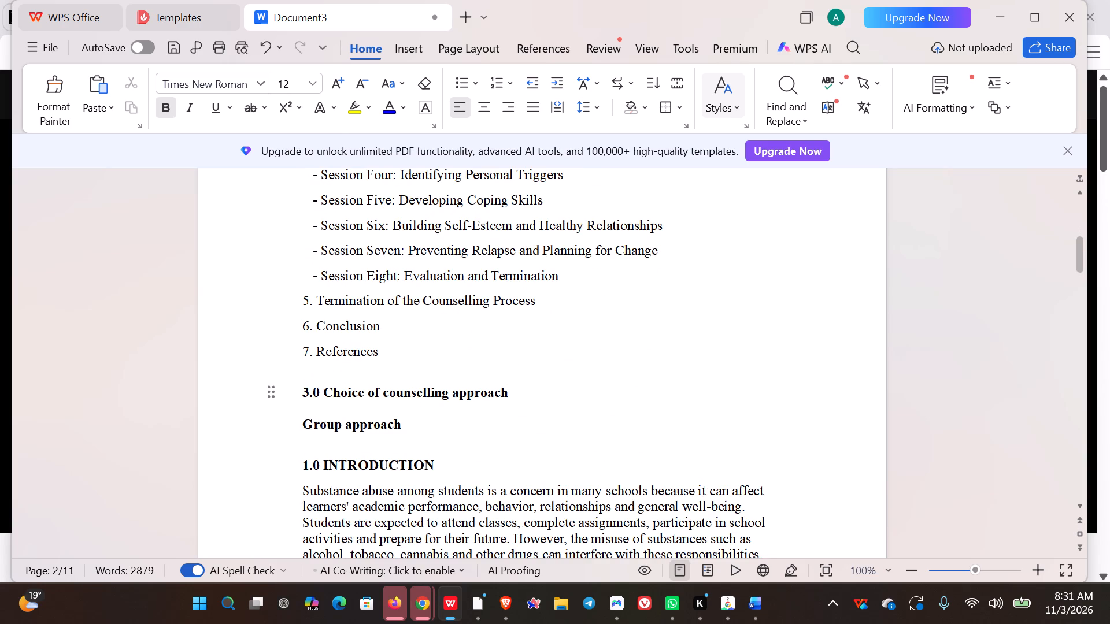
Remove the bold formatting from the Group approach line under the 3.0 heading.
drag(323, 388, 535, 402)
click(526, 396)
click(306, 426)
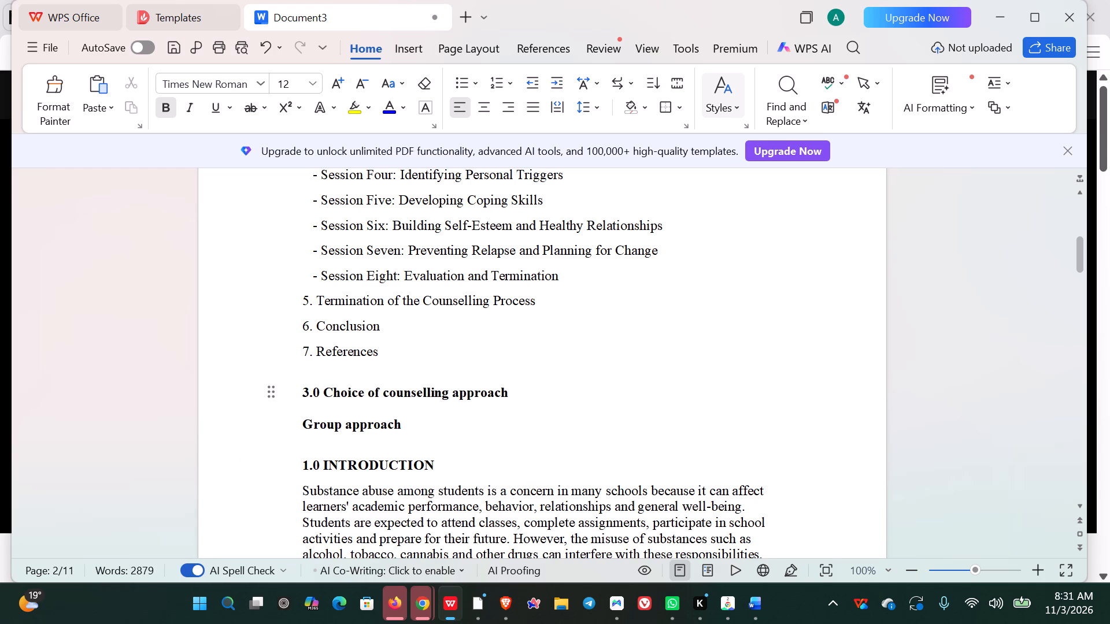
drag(306, 426, 418, 430)
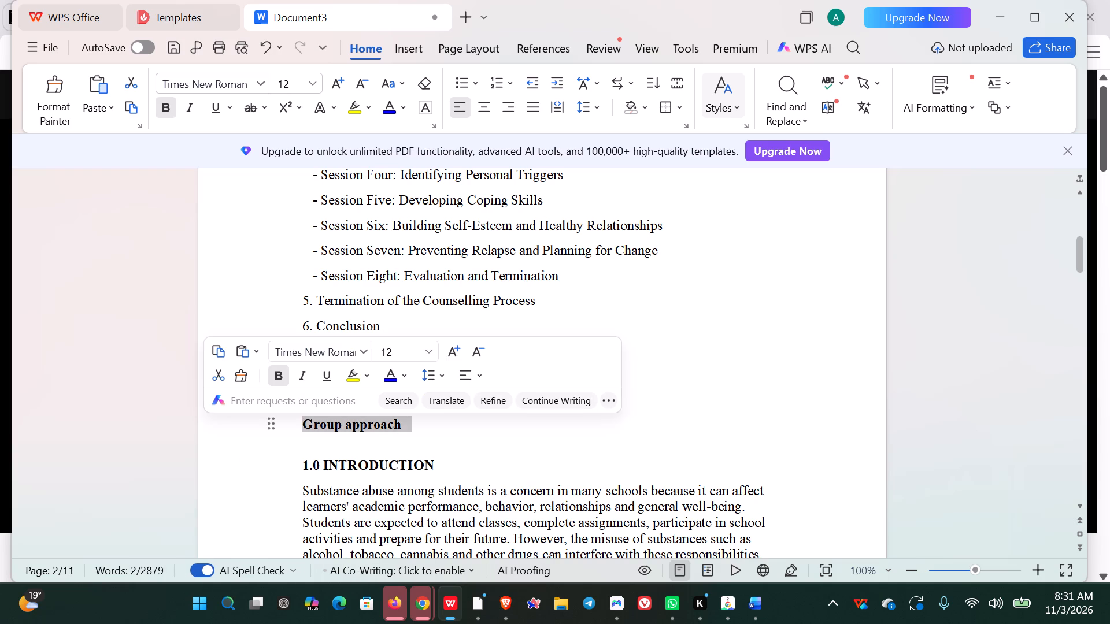
click(272, 378)
click(342, 433)
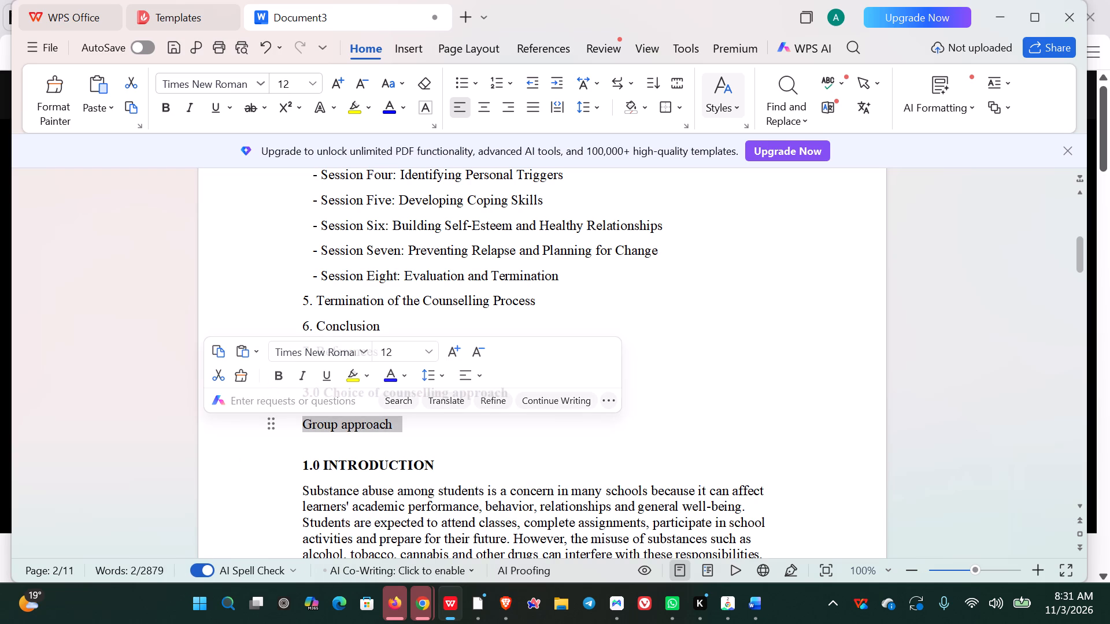
Move the 3.0 Choice of counselling approach heading and its Group approach line to just above the COUNSELLING SESSIONS heading.
scroll(311, 393, up, 1)
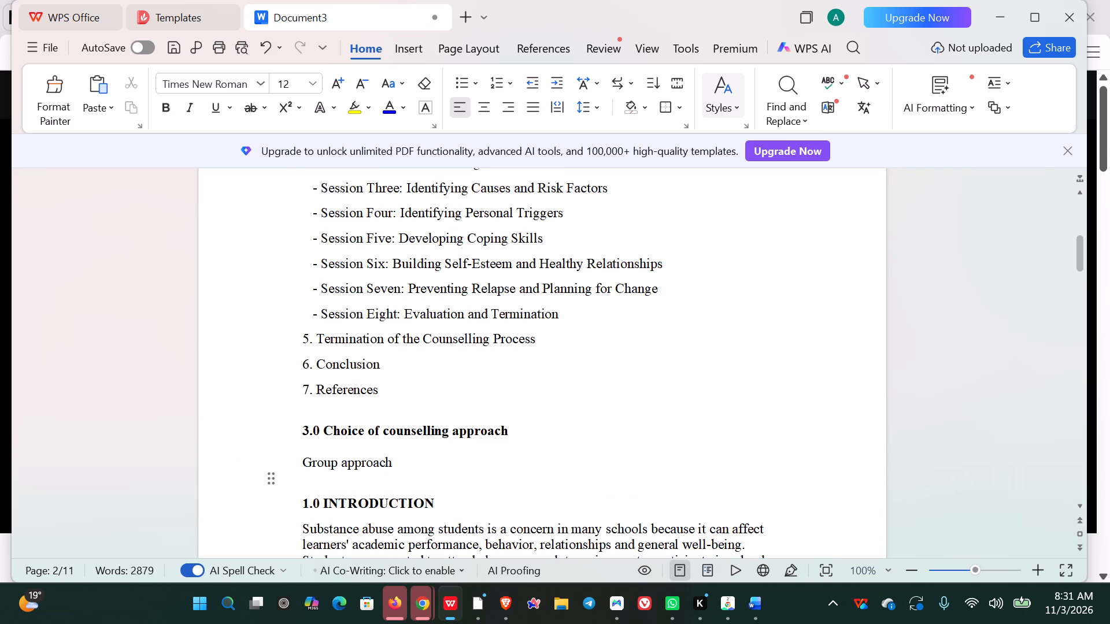
scroll(311, 393, up, 1)
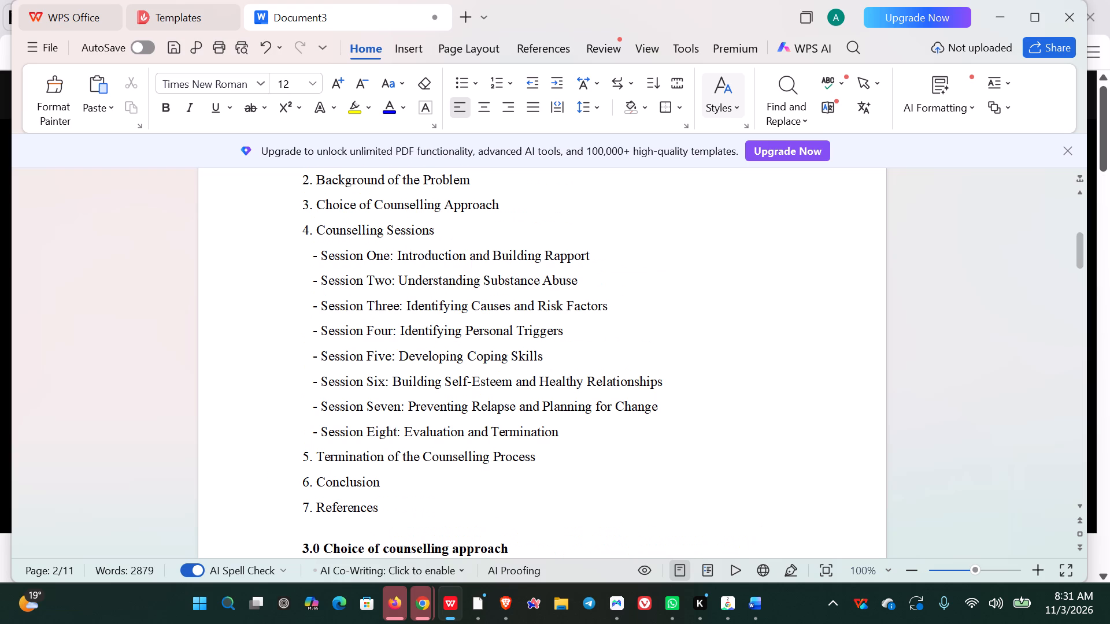
scroll(311, 393, down, 2)
drag(304, 432, 401, 463)
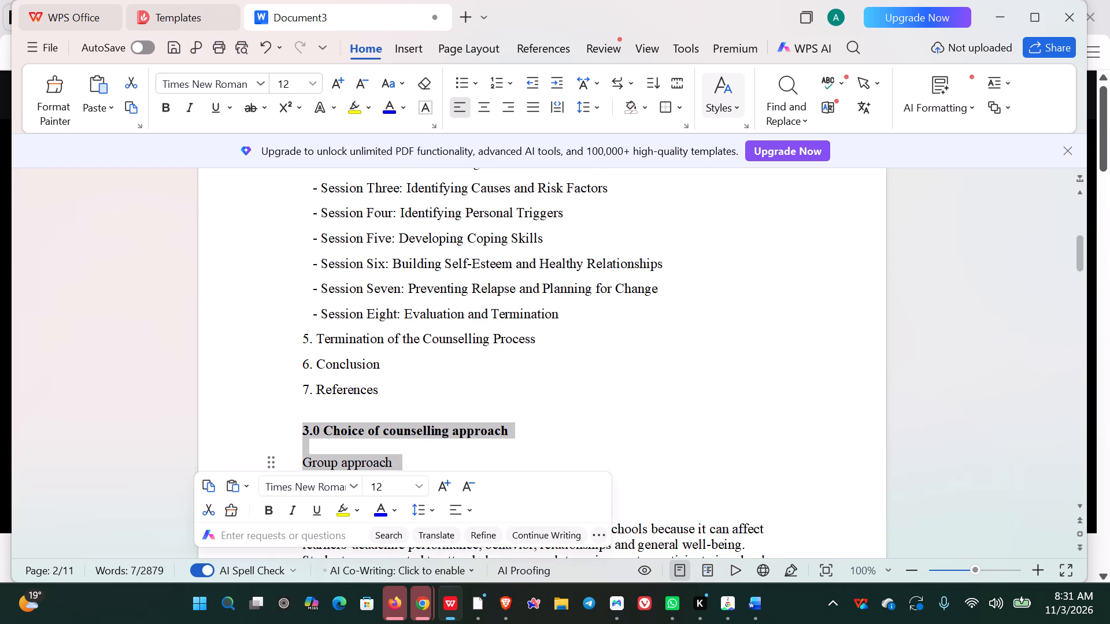
key(ctrl+c)
key(space)
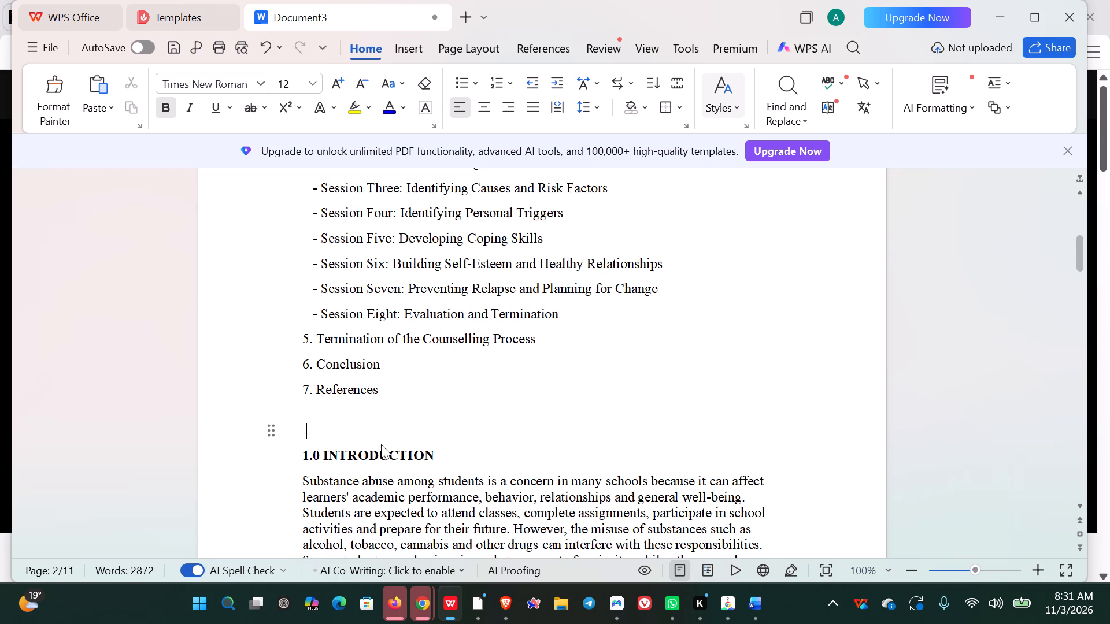
scroll(391, 419, down, 2)
scroll(391, 419, up, 4)
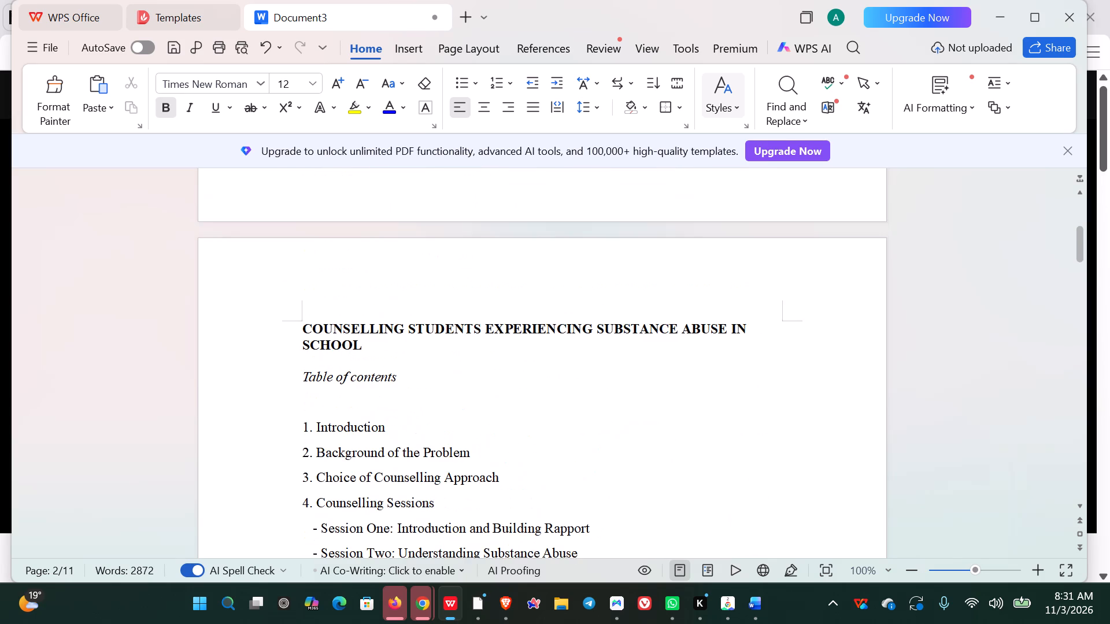
scroll(391, 419, down, 5)
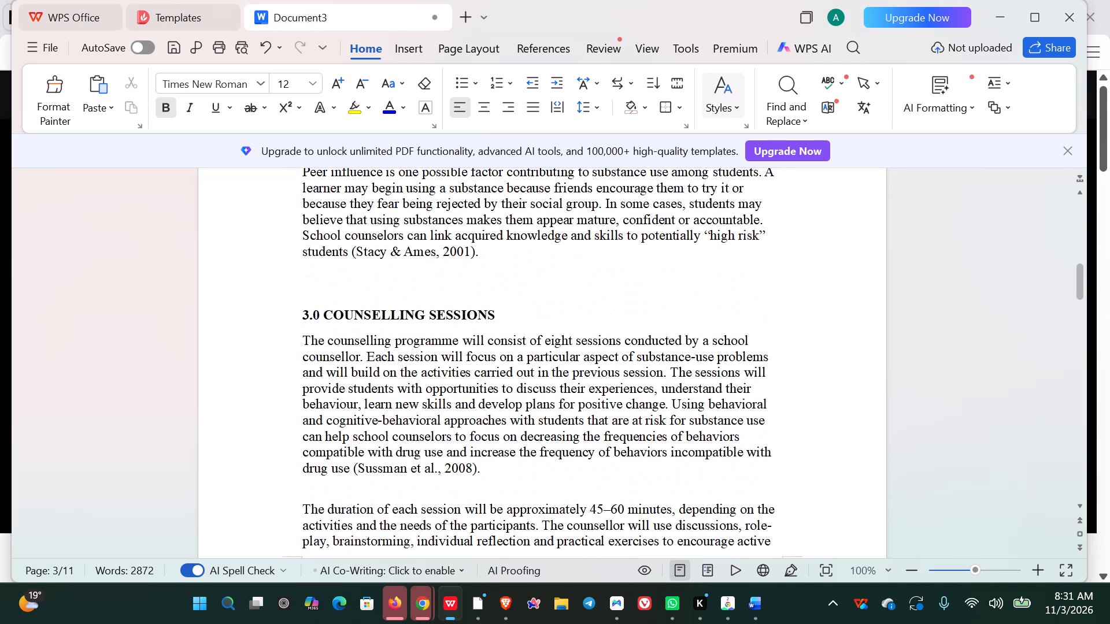
scroll(367, 320, up, 2)
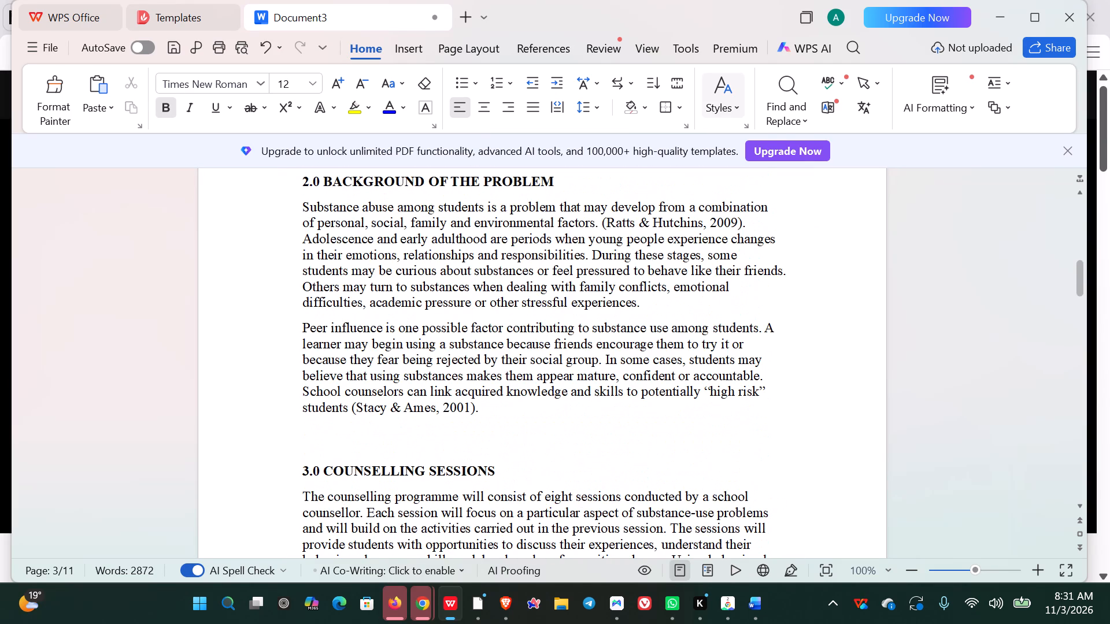
click(364, 452)
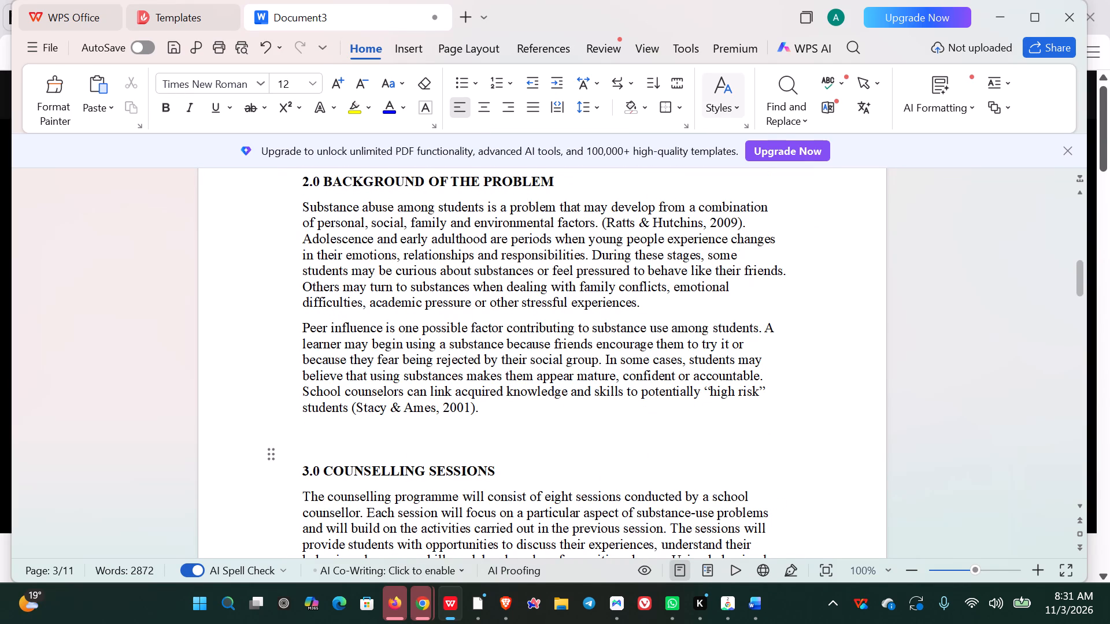
key(shift+Return)
key(ctrl+v)
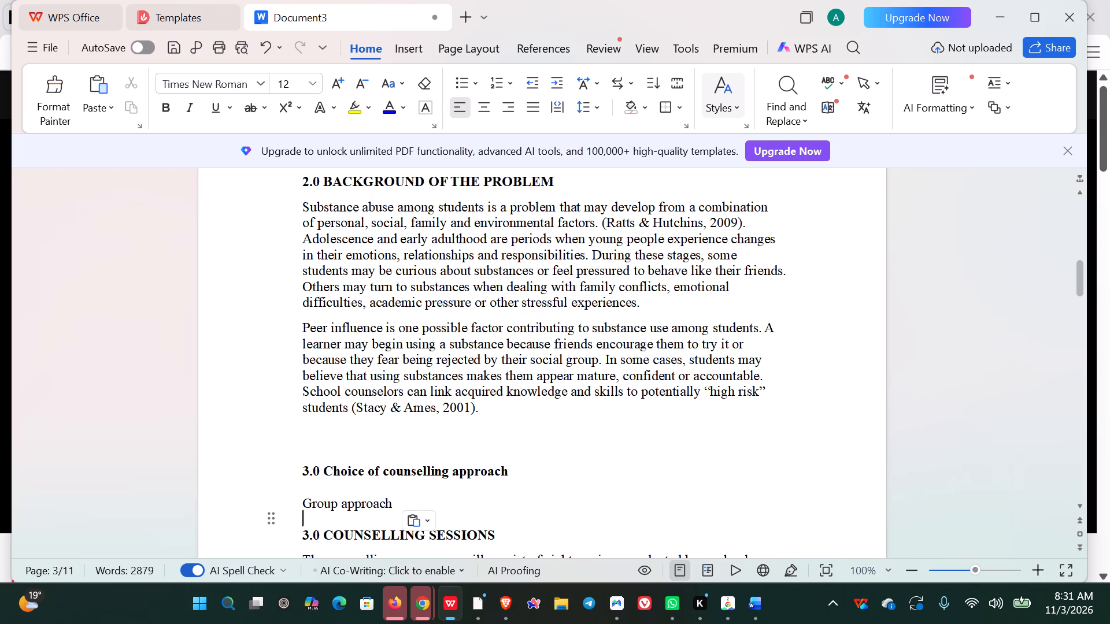
Renumber the COUNSELLING SESSIONS heading to 4.0, keeping the new digit bold.
click(311, 537)
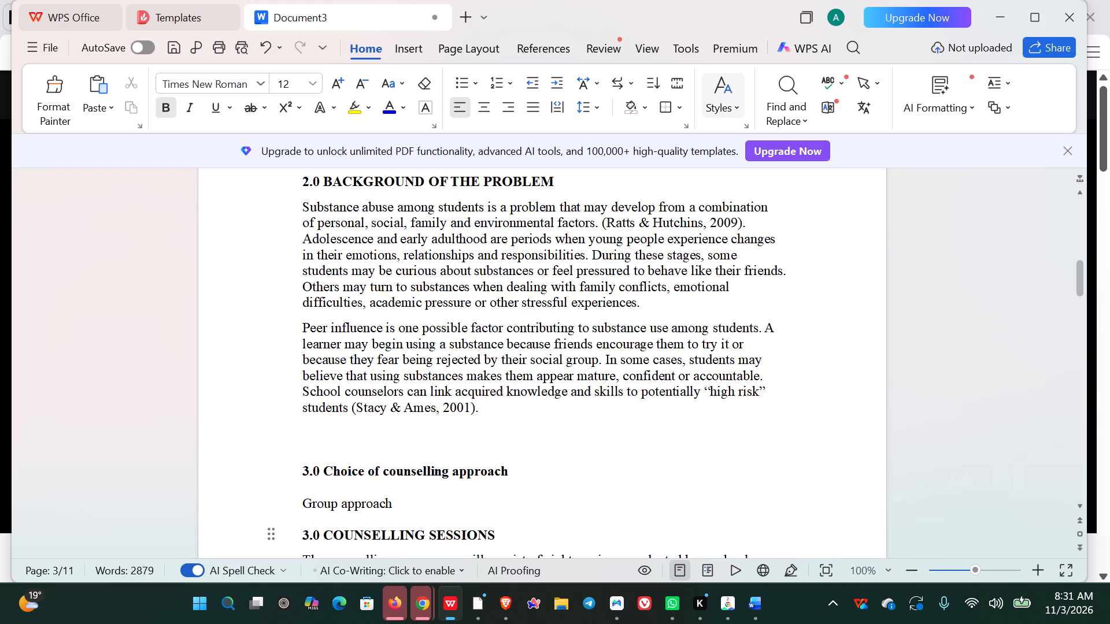
click(308, 536)
key(BackSpace)
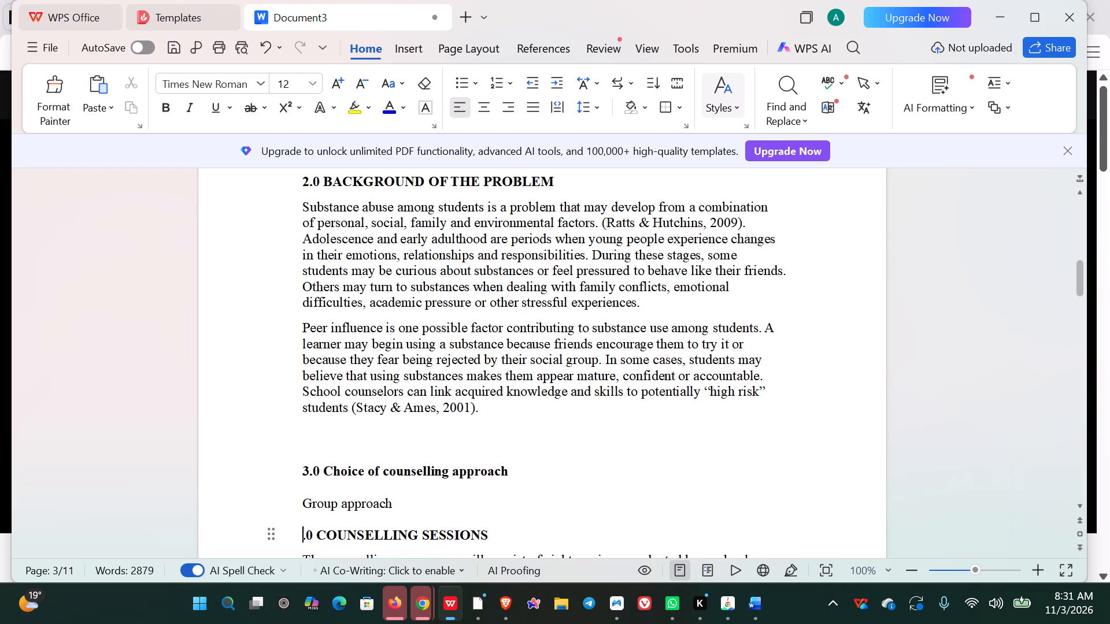
key(4)
key(BackSpace)
key(ctrl+b)
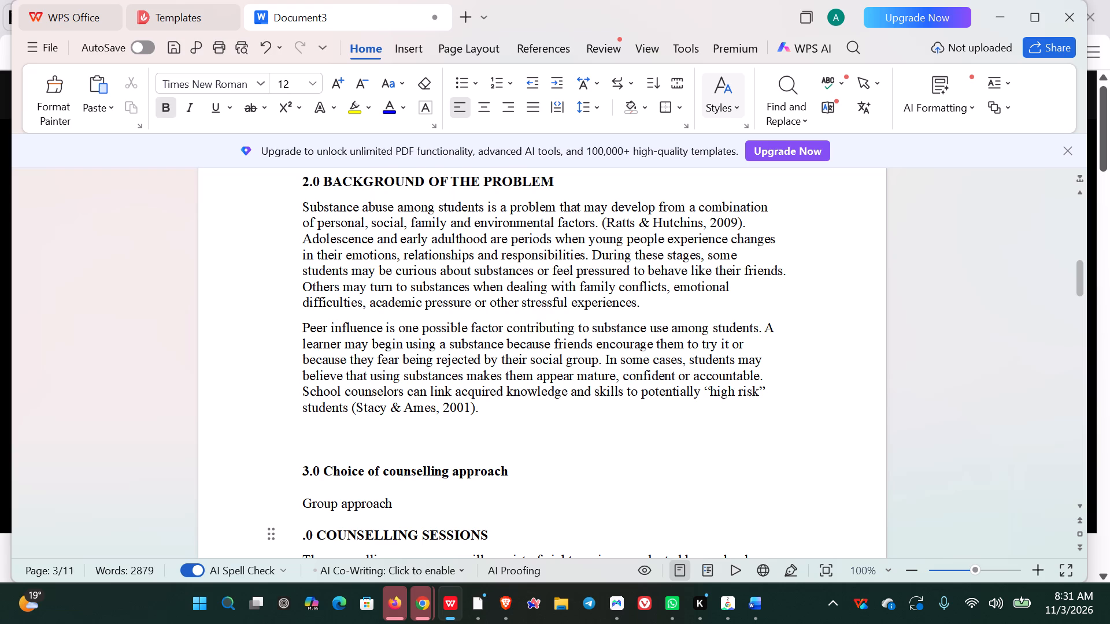
key(4)
Renumber the Session One: Introduction and Building Rapport heading to 4.1.
scroll(308, 539, down, 3)
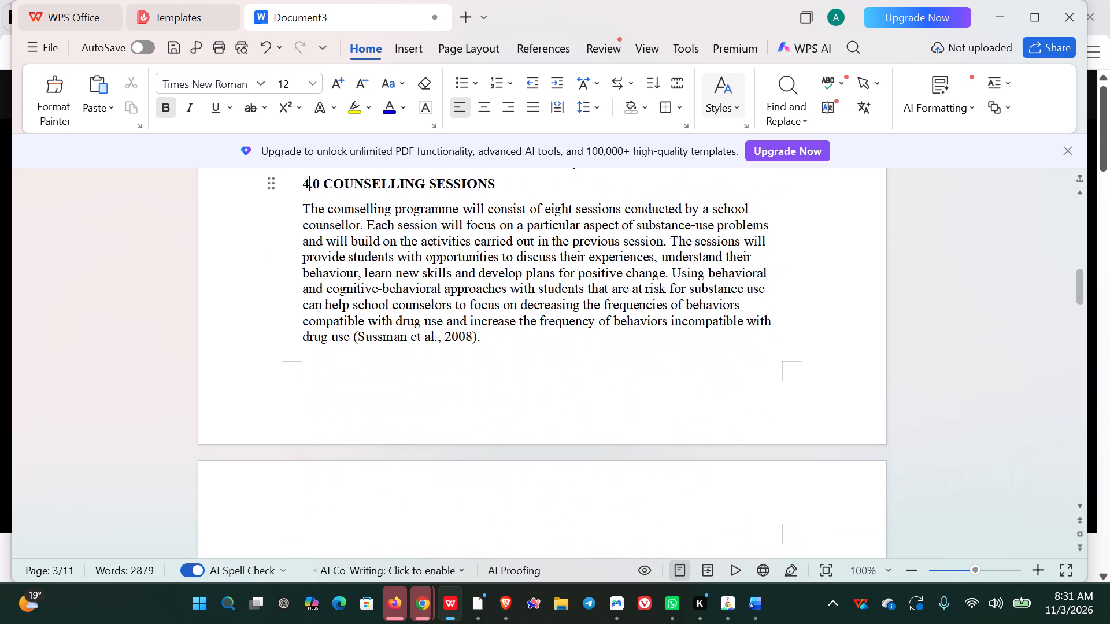
scroll(312, 502, down, 1)
click(310, 479)
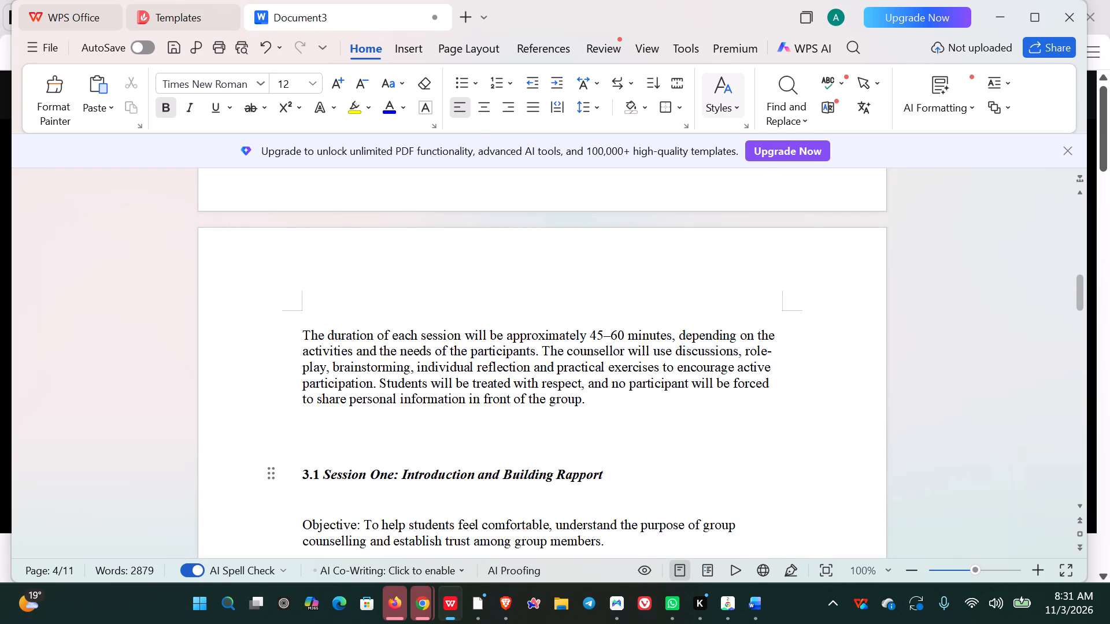
key(BackSpace)
key(4)
Renumber the Session Two: Understanding Substance Abuse heading to 4.2.
scroll(310, 479, down, 1)
scroll(303, 420, down, 1)
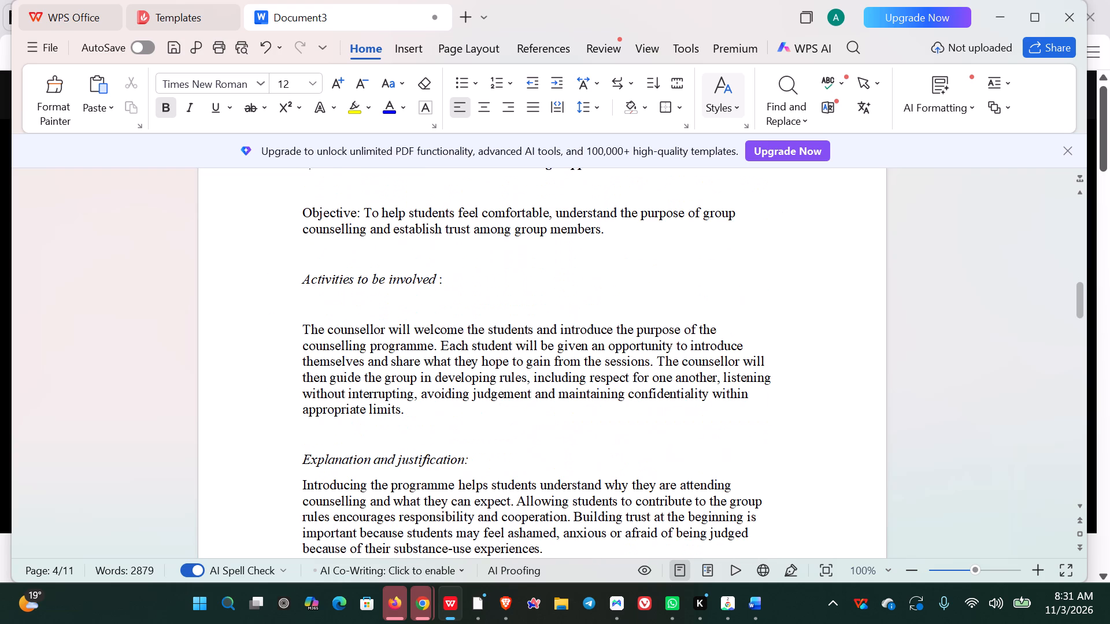
scroll(309, 411, down, 2)
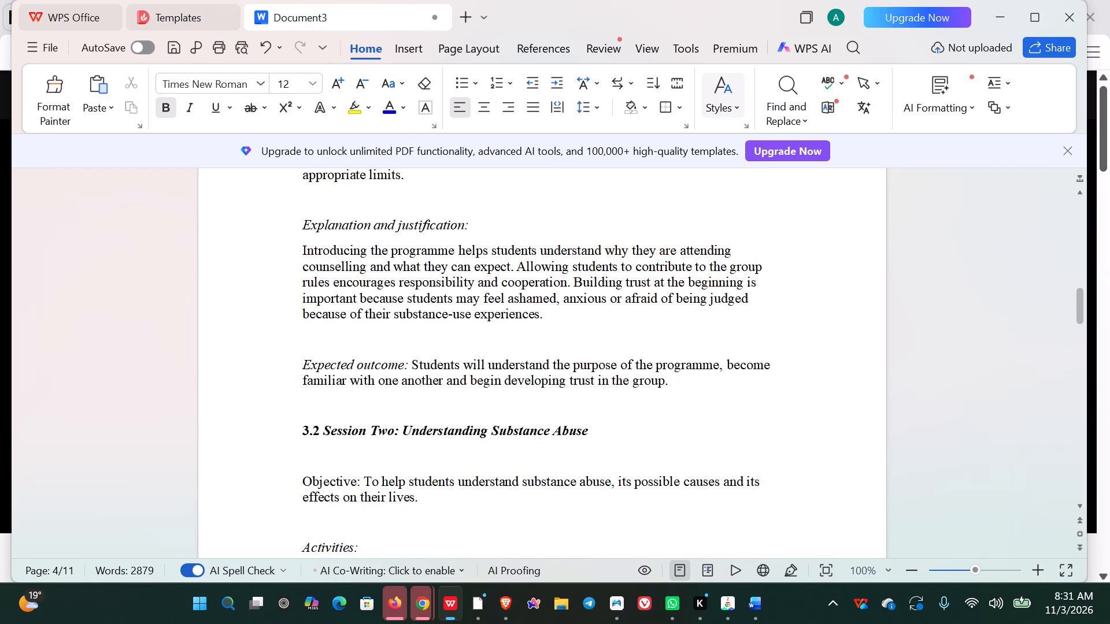
click(309, 426)
key(BackSpace)
key(3)
key(BackSpace)
key(4)
Renumber the Session Four: Identifying Personal Triggers heading to 4.4.
scroll(327, 448, down, 1)
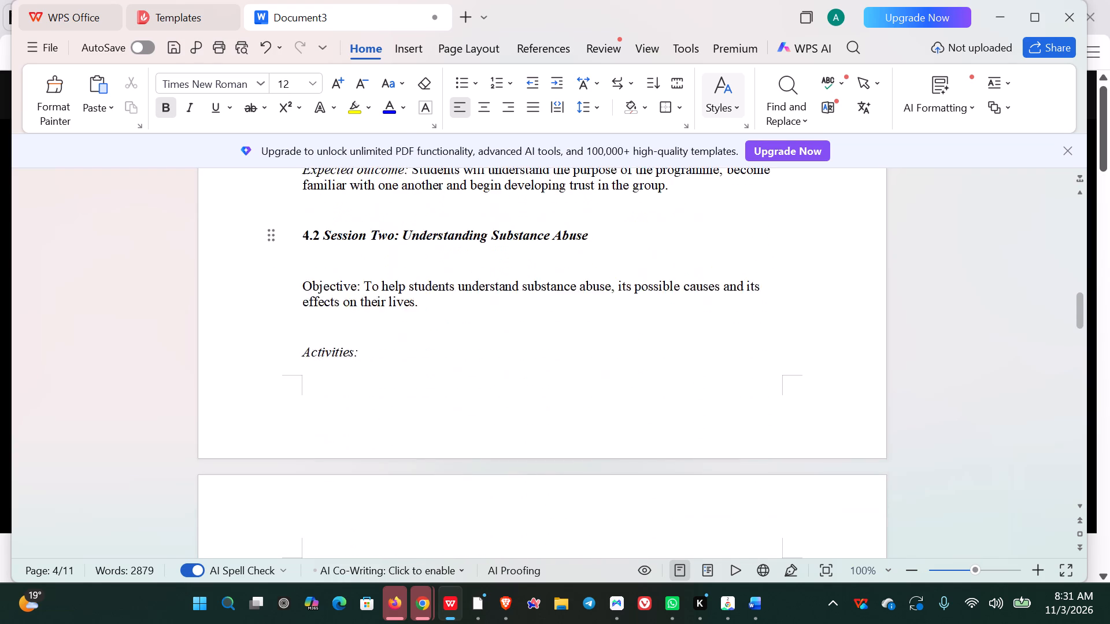
scroll(327, 448, down, 7)
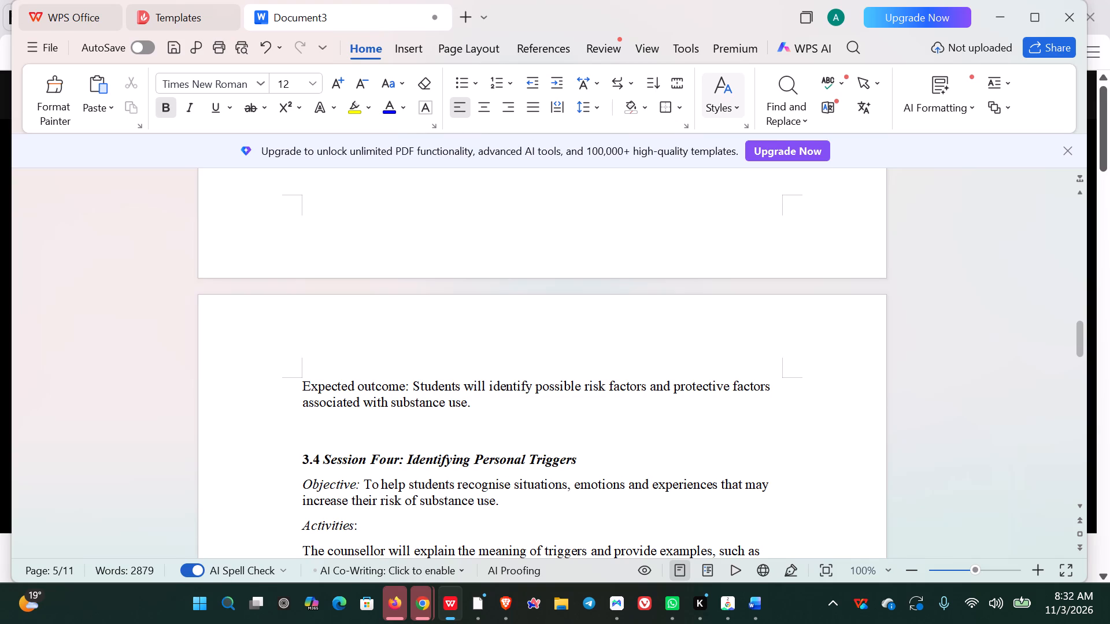
click(309, 462)
click(309, 462)
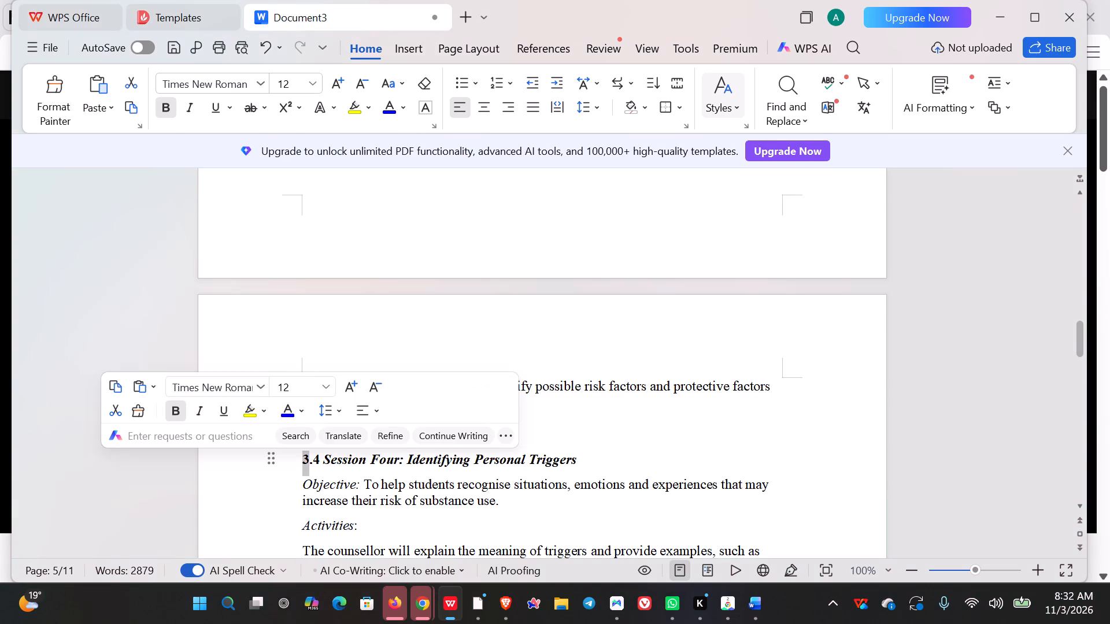
key(4)
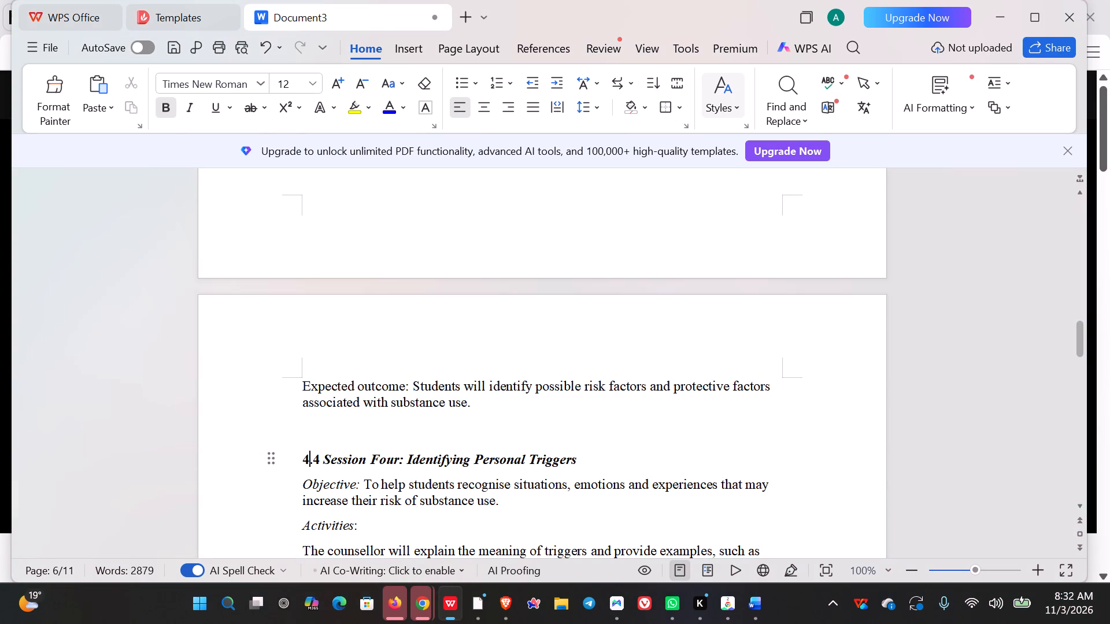
Go back to the skipped Session Three: Identifying Causes and Risk Factors heading and renumber it to 4.3.
scroll(316, 417, up, 1)
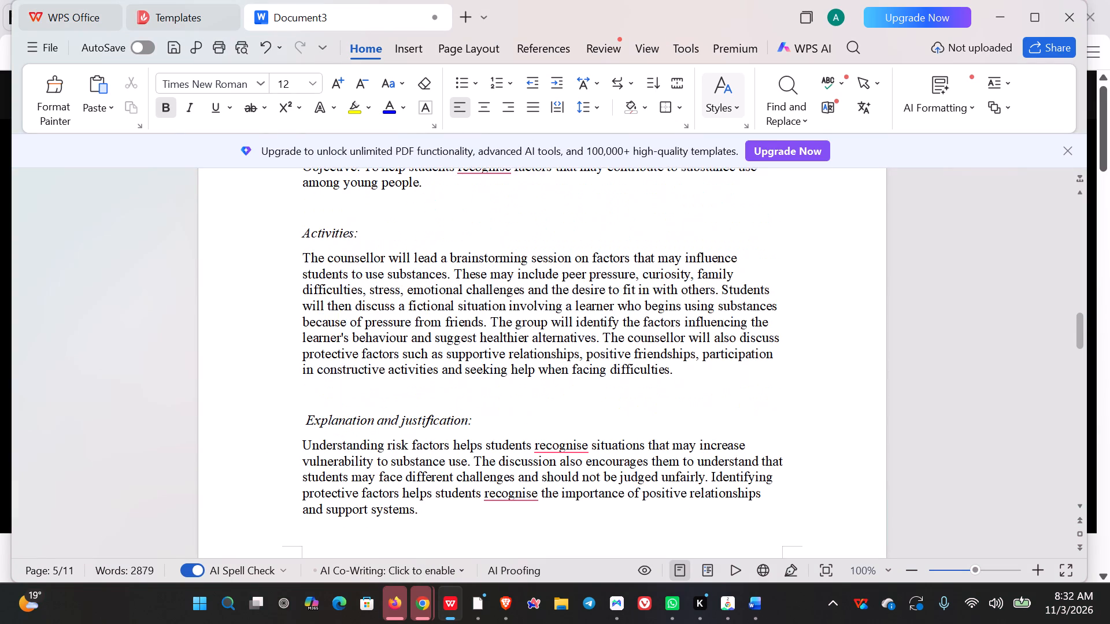
scroll(316, 417, up, 1)
click(310, 233)
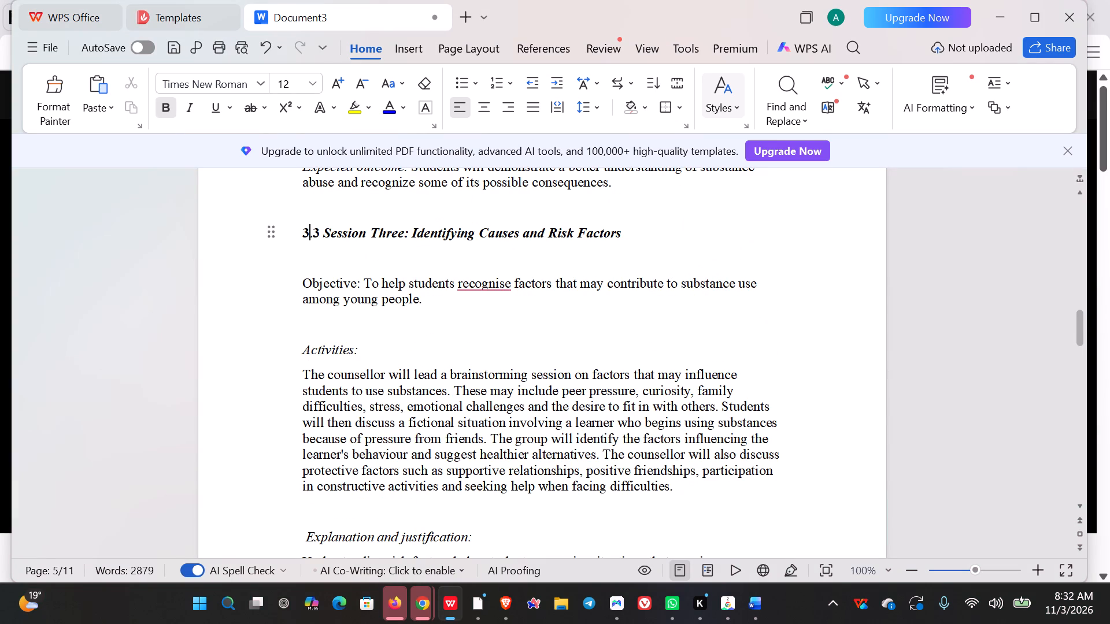
key(BackSpace)
key(4)
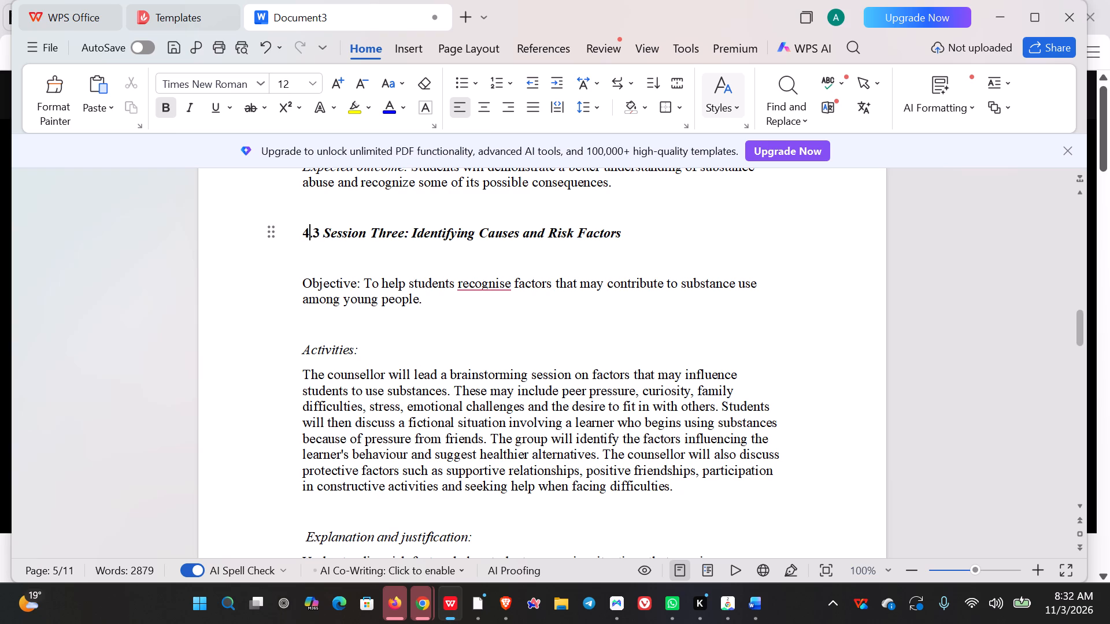
Switch to the Brave browser and start the Julia Michaels - What A Time mix from the YouTube home page.
click(495, 603)
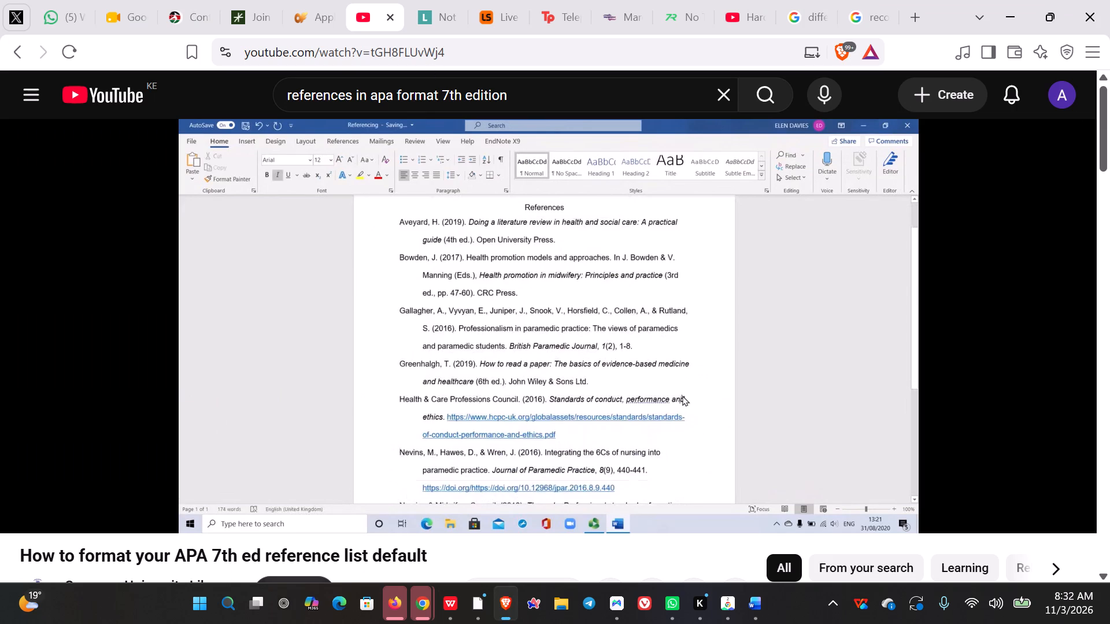
click(748, 0)
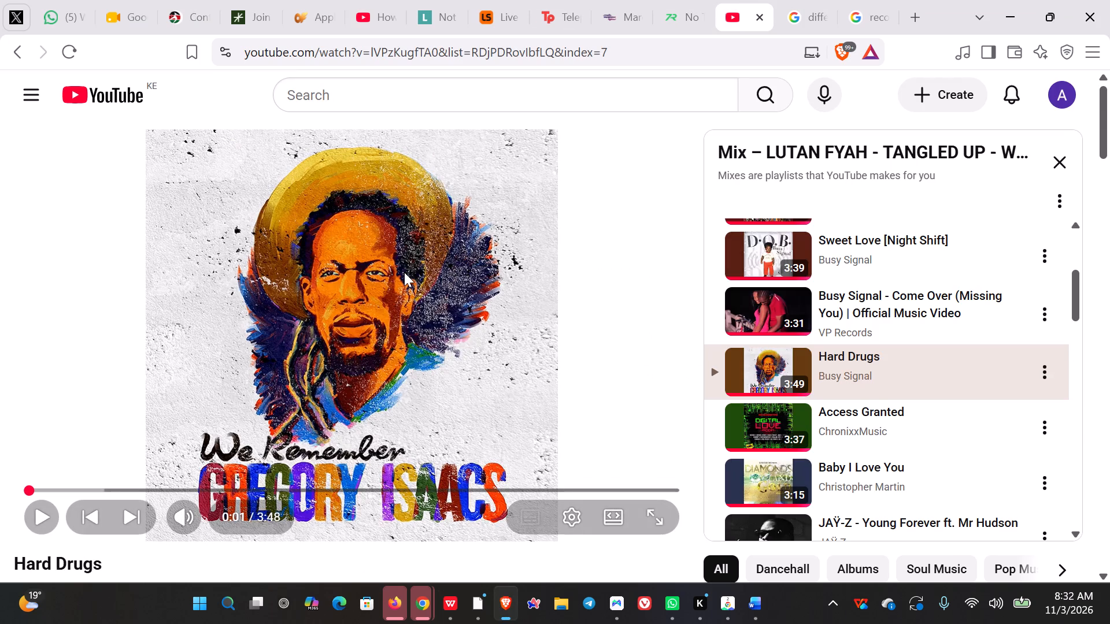
click(404, 272)
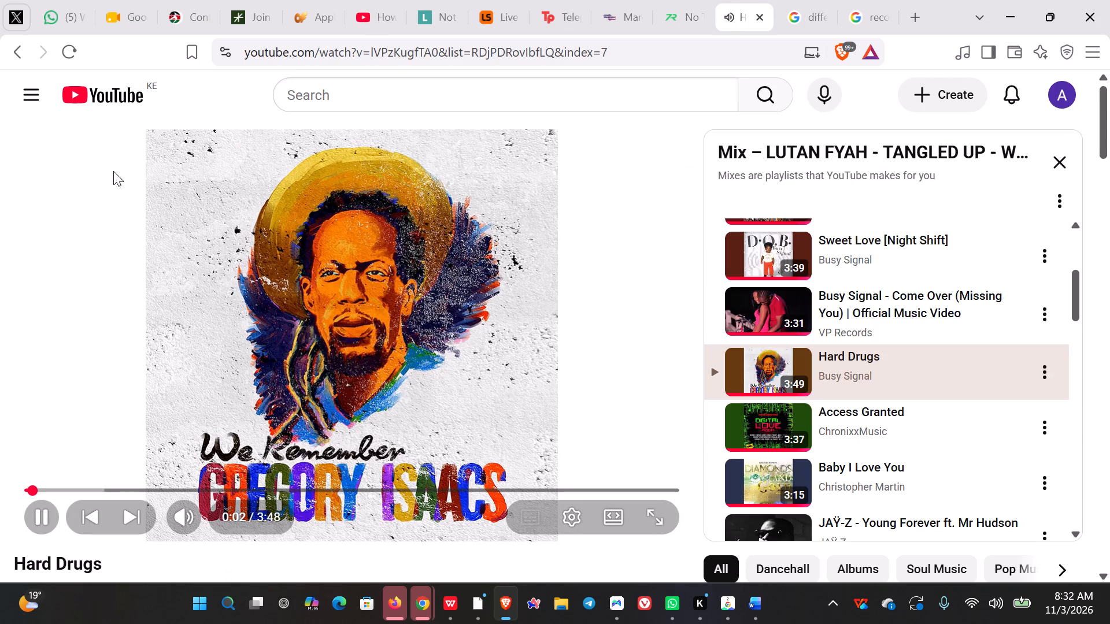
click(32, 87)
click(71, 147)
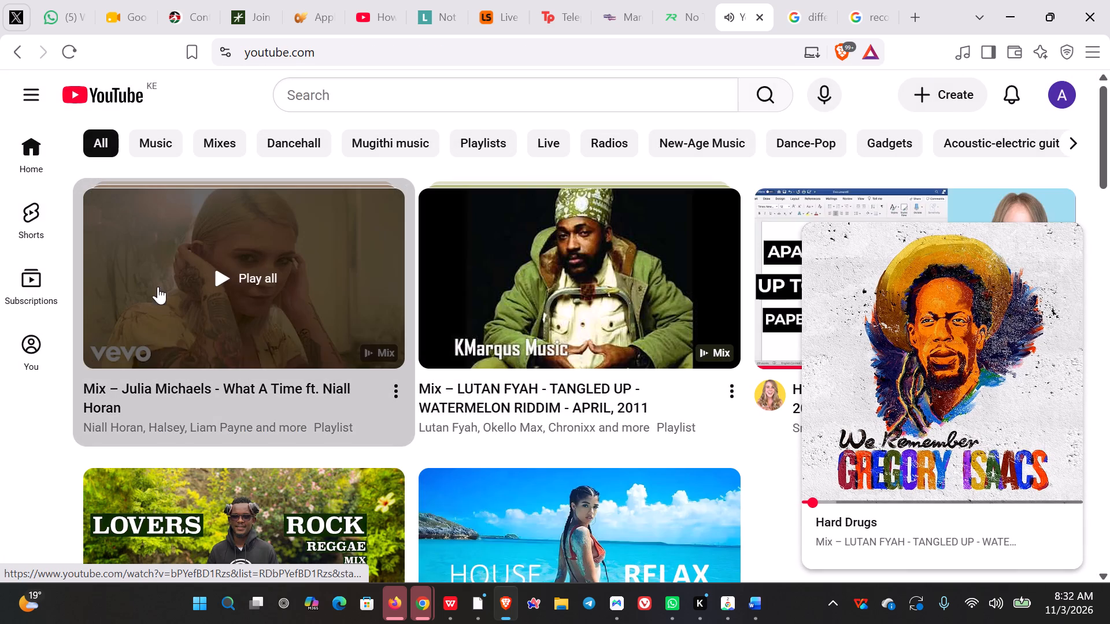
click(288, 291)
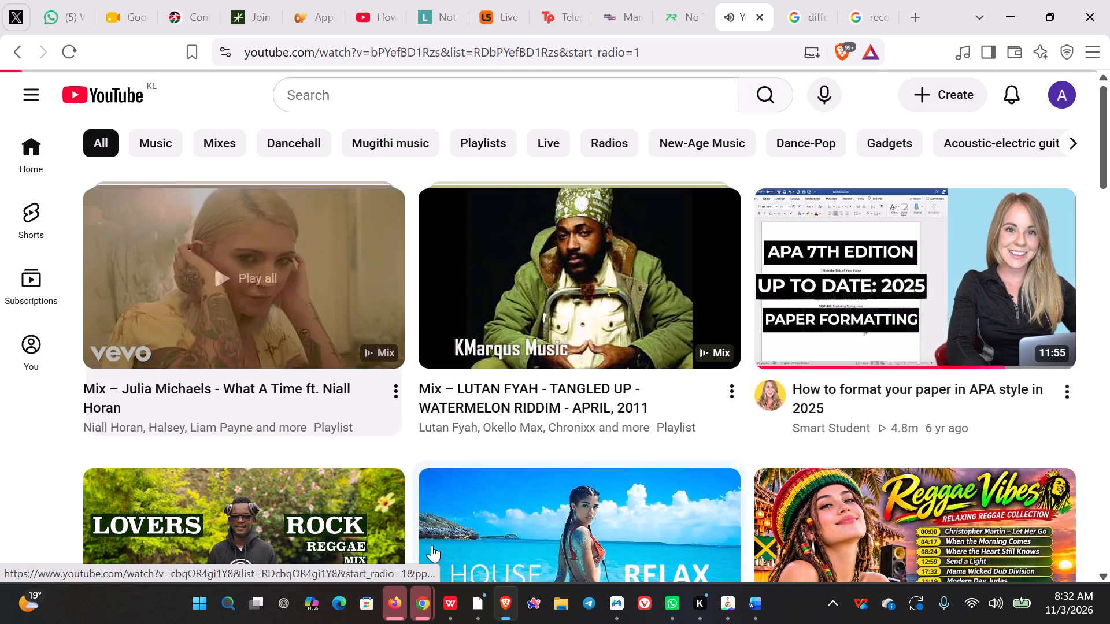
Return to the WPS document and renumber the Session Five: Developing Coping Skills heading to 4.5.
click(444, 598)
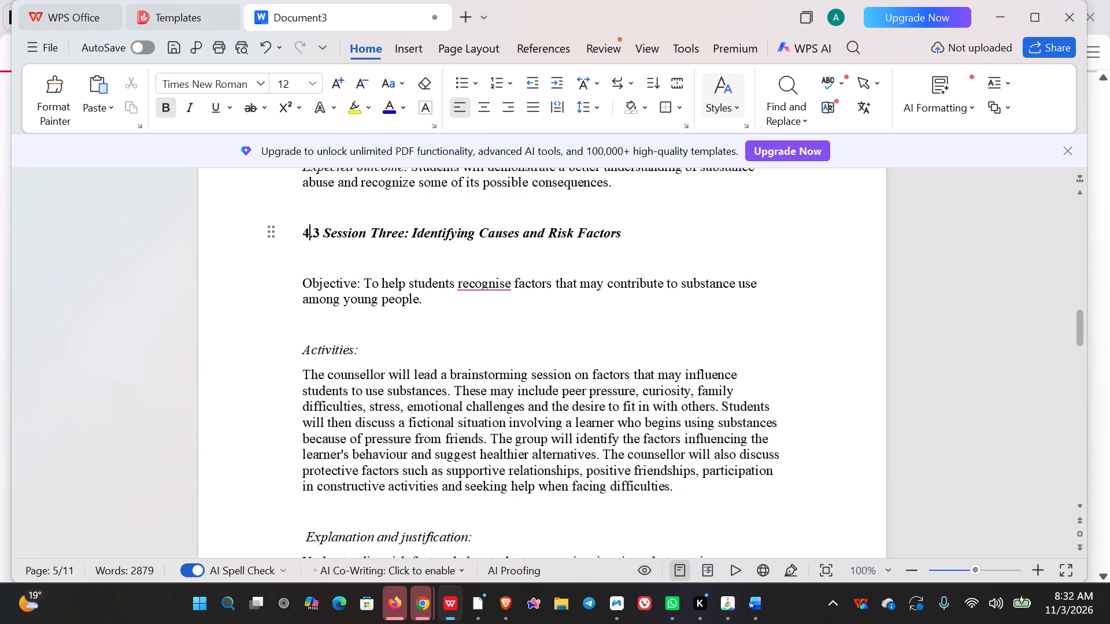
scroll(354, 376, down, 3)
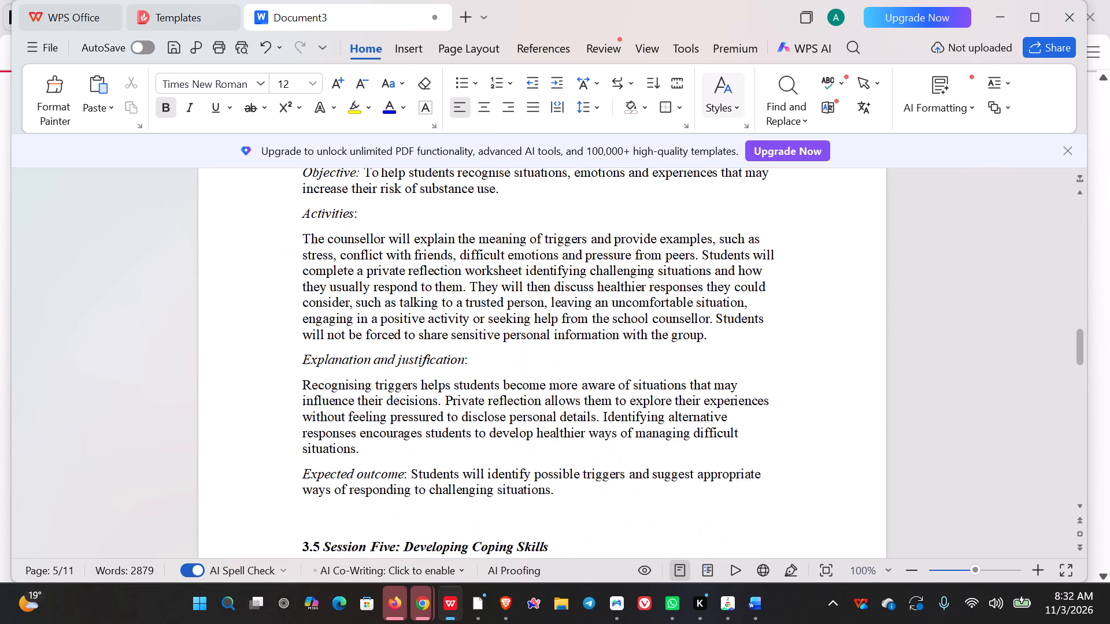
scroll(353, 348, down, 1)
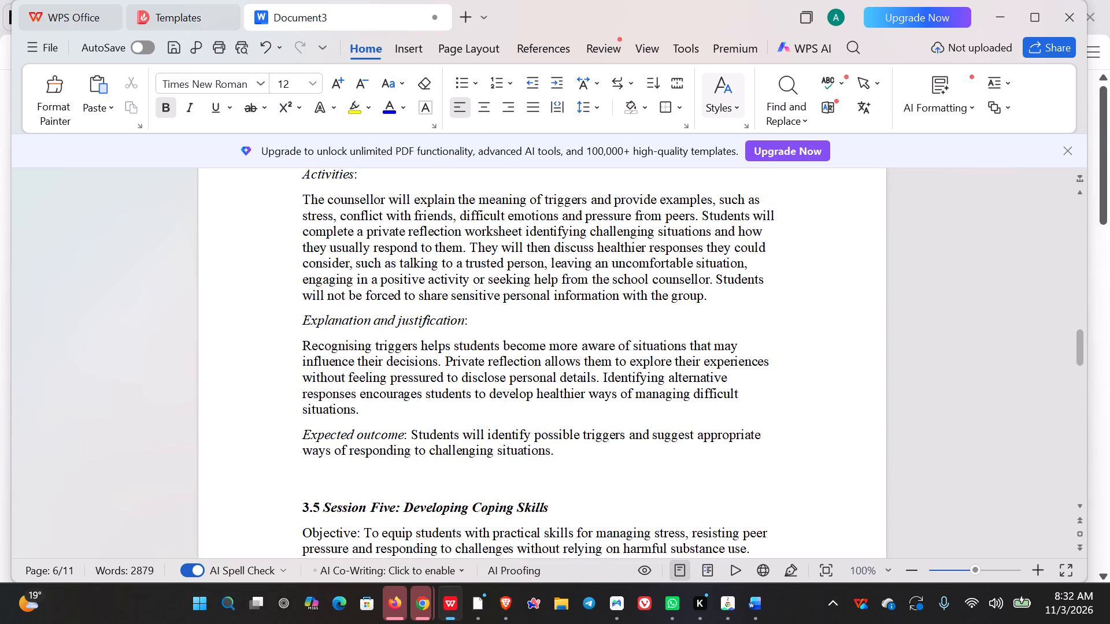
click(311, 509)
click(305, 510)
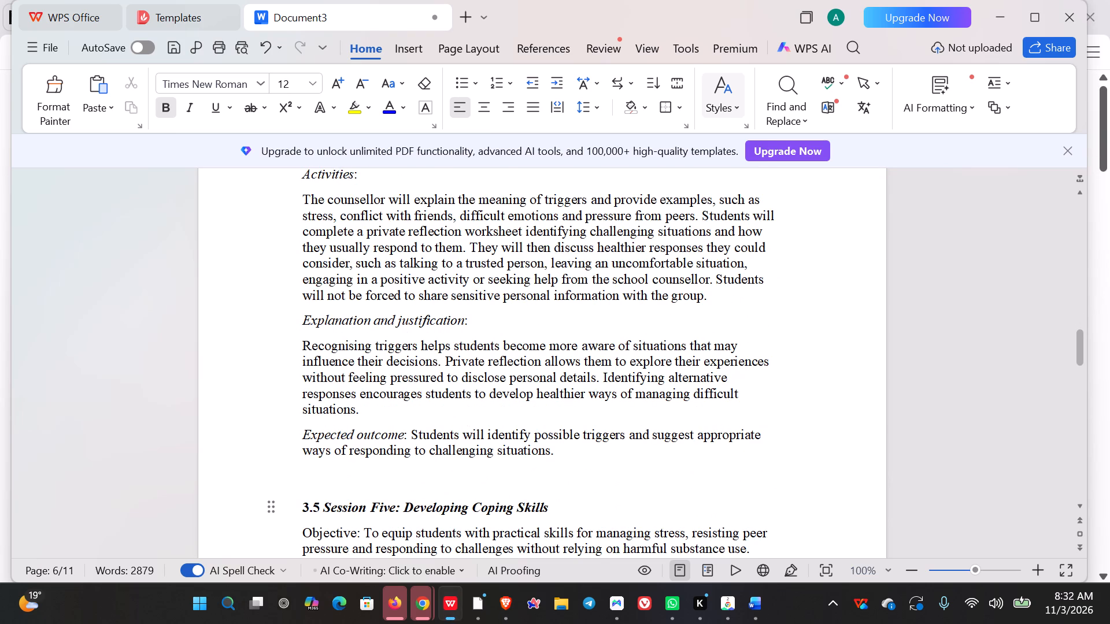
click(308, 509)
key(BackSpace)
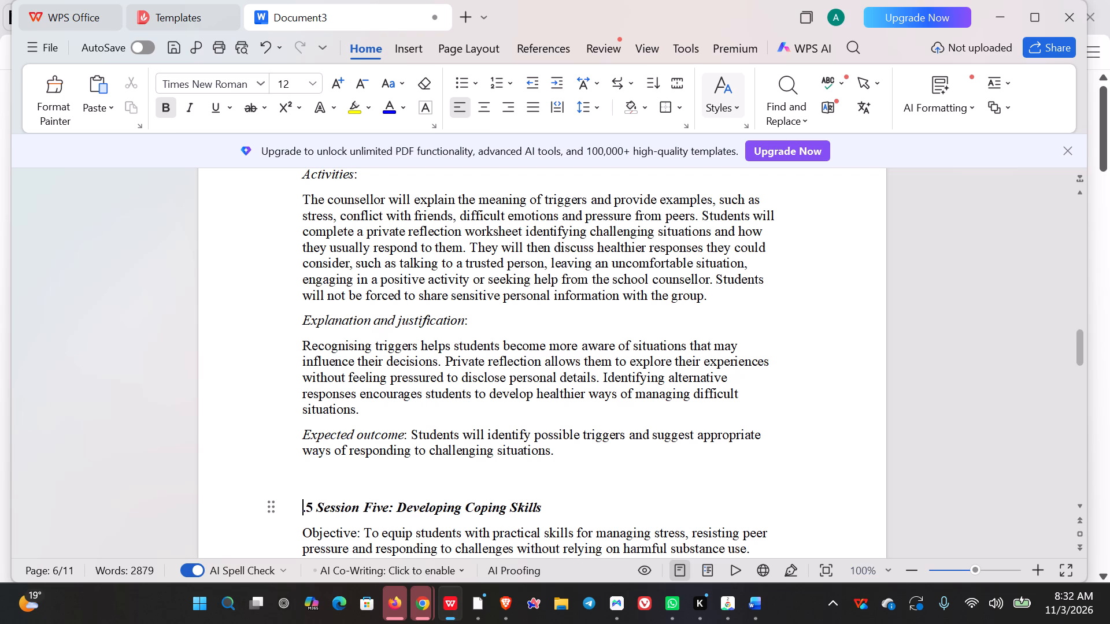
key(4)
Renumber the Session Six: Building Self-Esteem and Healthy Relationships heading to 4.6.
scroll(308, 509, down, 3)
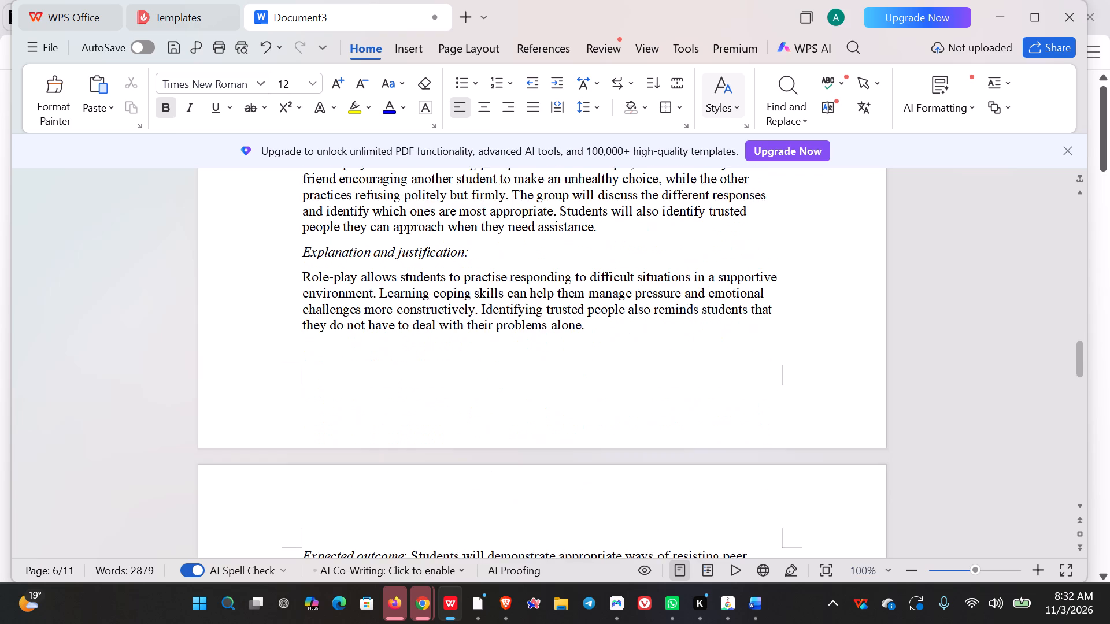
scroll(308, 509, down, 2)
click(306, 361)
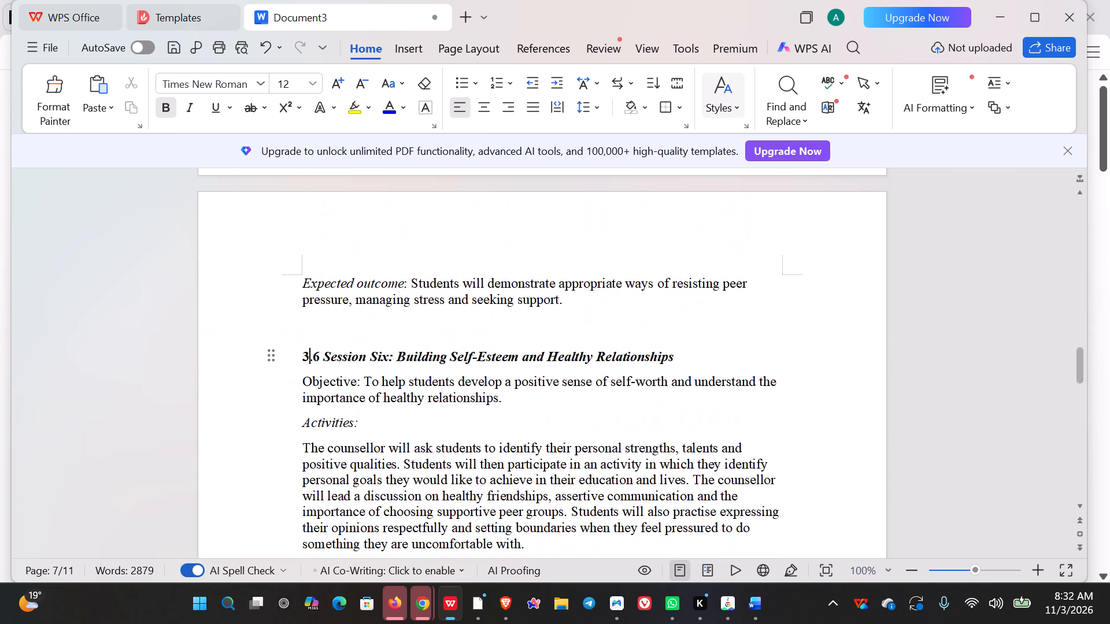
key(BackSpace)
key(4)
Renumber the Session Seven: Planning for Change and Preventing Relapse heading to 4.7.
scroll(306, 361, down, 1)
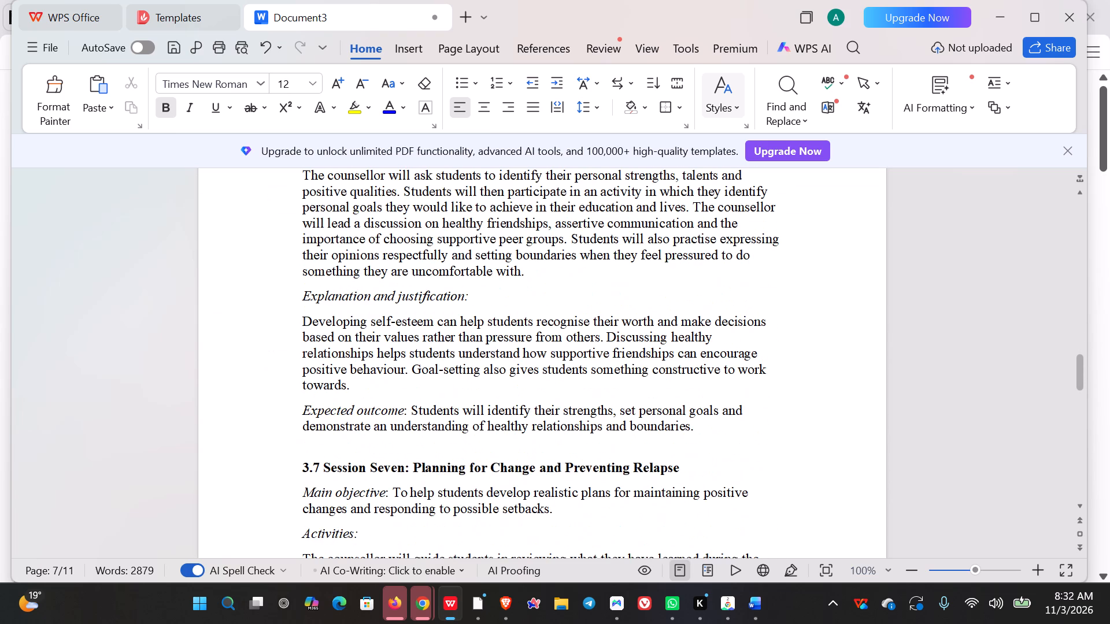
click(310, 474)
key(BackSpace)
key(4)
Renumber the Evaluation and Termination of Counselling heading to 4.8.
scroll(310, 474, down, 1)
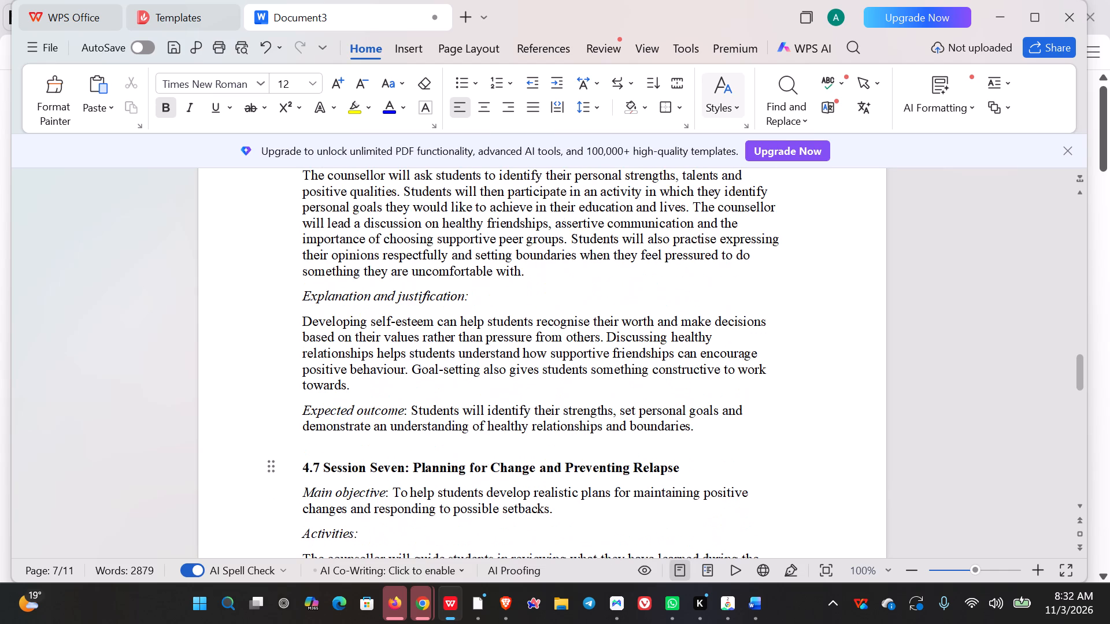
scroll(310, 474, up, 1)
scroll(310, 474, down, 1)
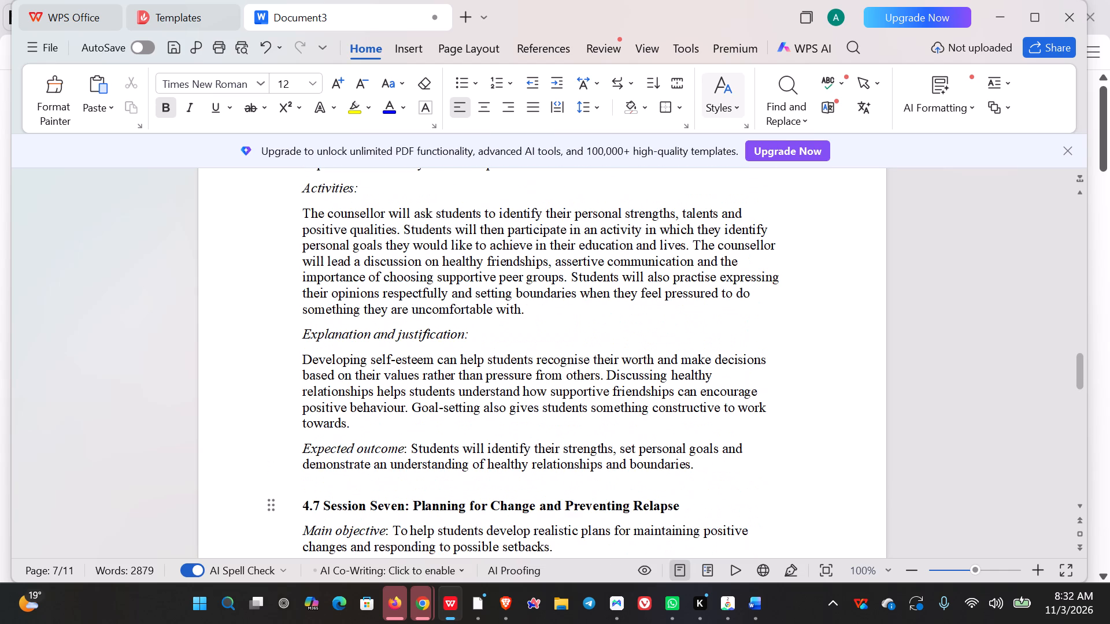
scroll(310, 474, up, 1)
scroll(310, 474, down, 3)
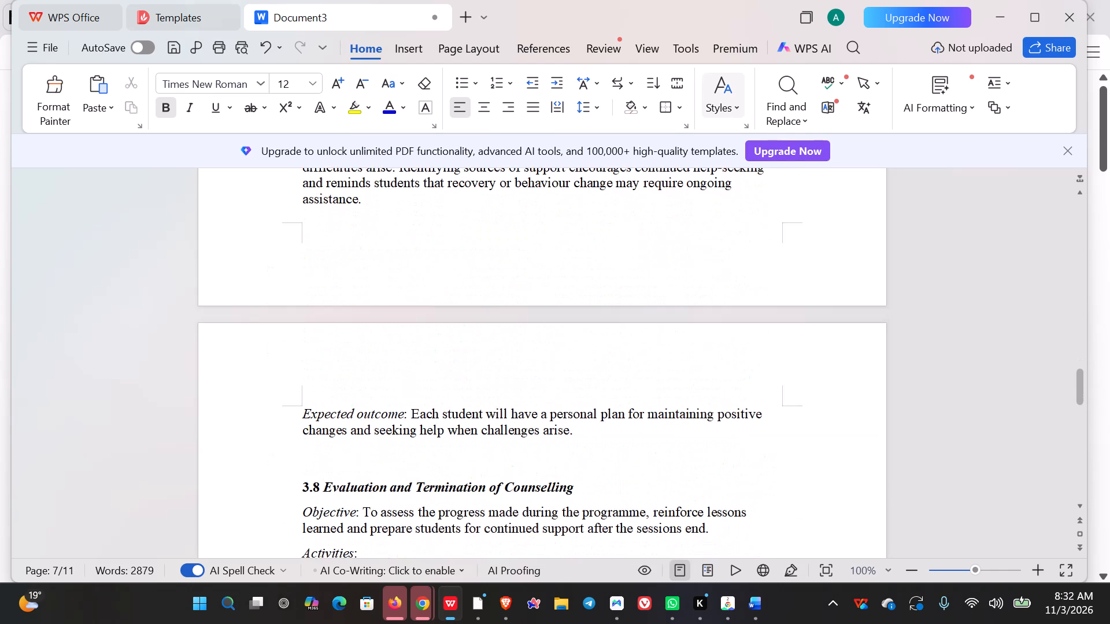
click(310, 488)
key(BackSpace)
key(4)
Renumber the TERMINATION OF THE COUNSELLING PROCESS heading to 5.0.
scroll(310, 488, down, 2)
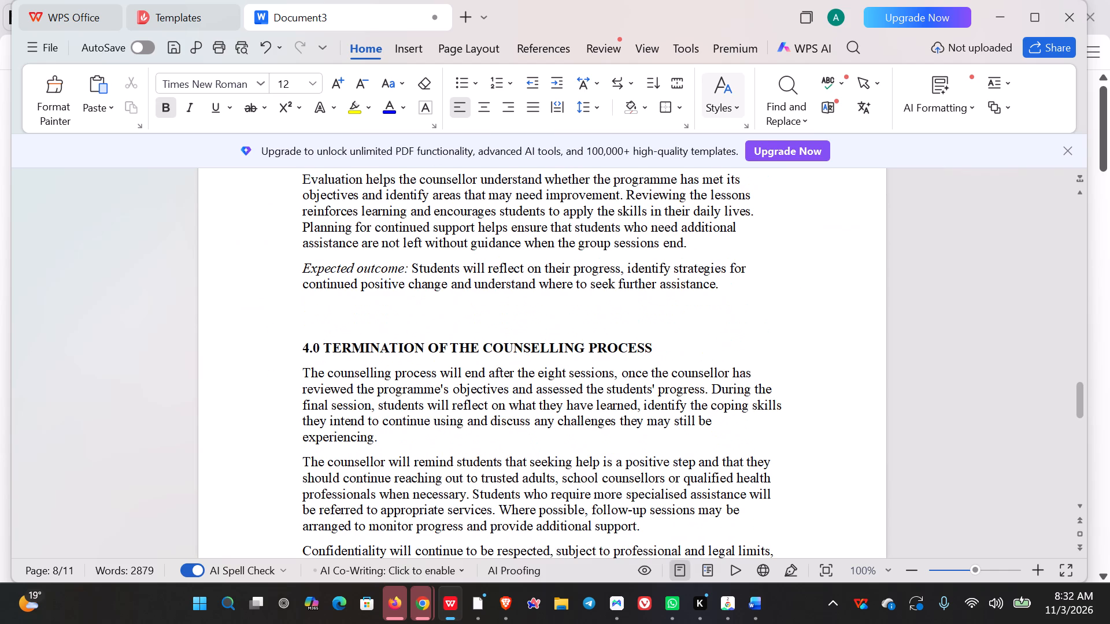
scroll(309, 378, up, 1)
click(309, 385)
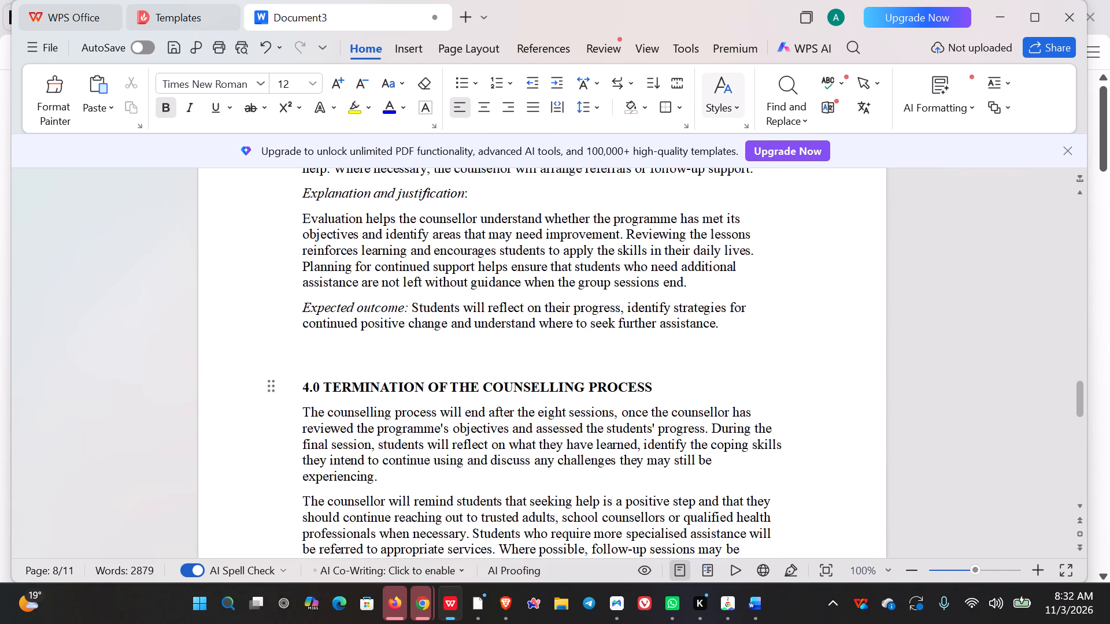
key(BackSpace)
key(5)
Renumber the CONCLUSION heading to 6.0.
scroll(309, 385, down, 2)
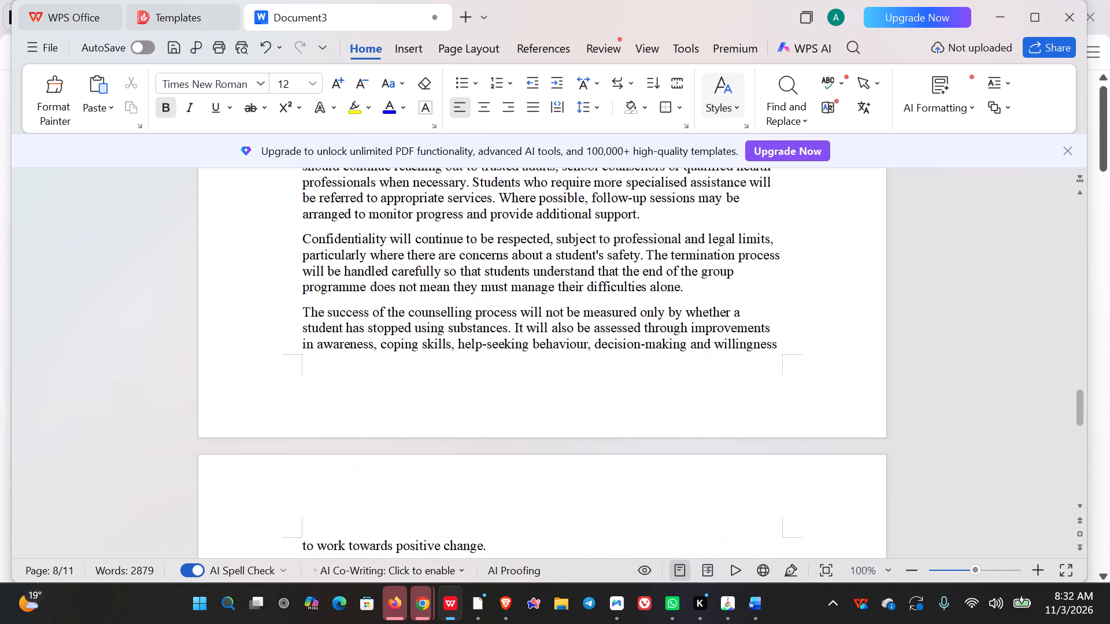
scroll(309, 385, down, 1)
click(309, 405)
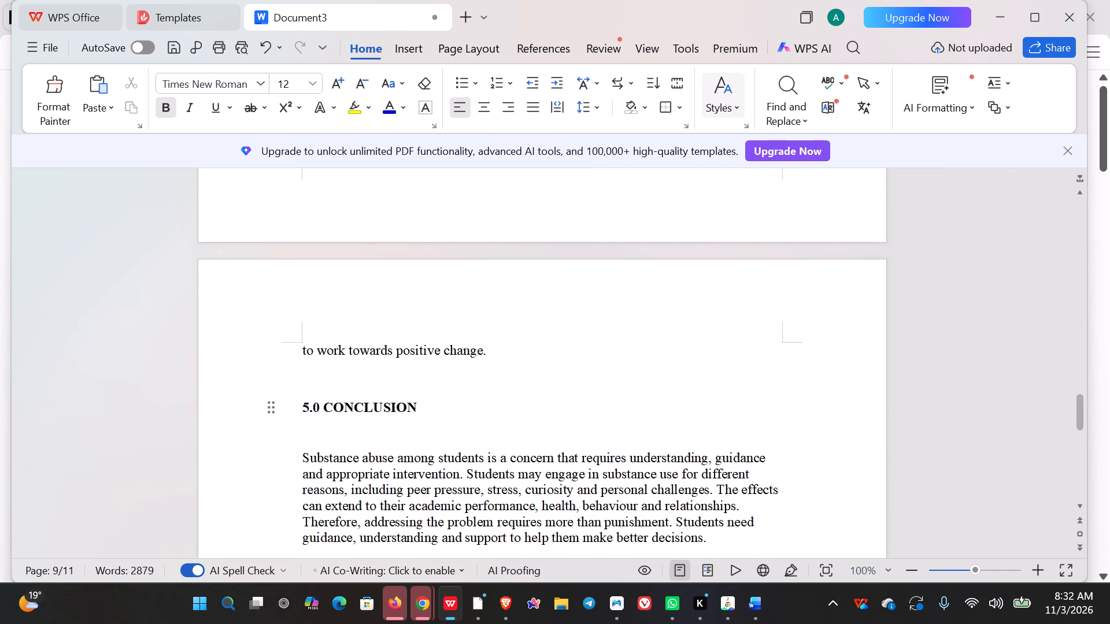
key(BackSpace)
key(6)
scroll(309, 405, down, 2)
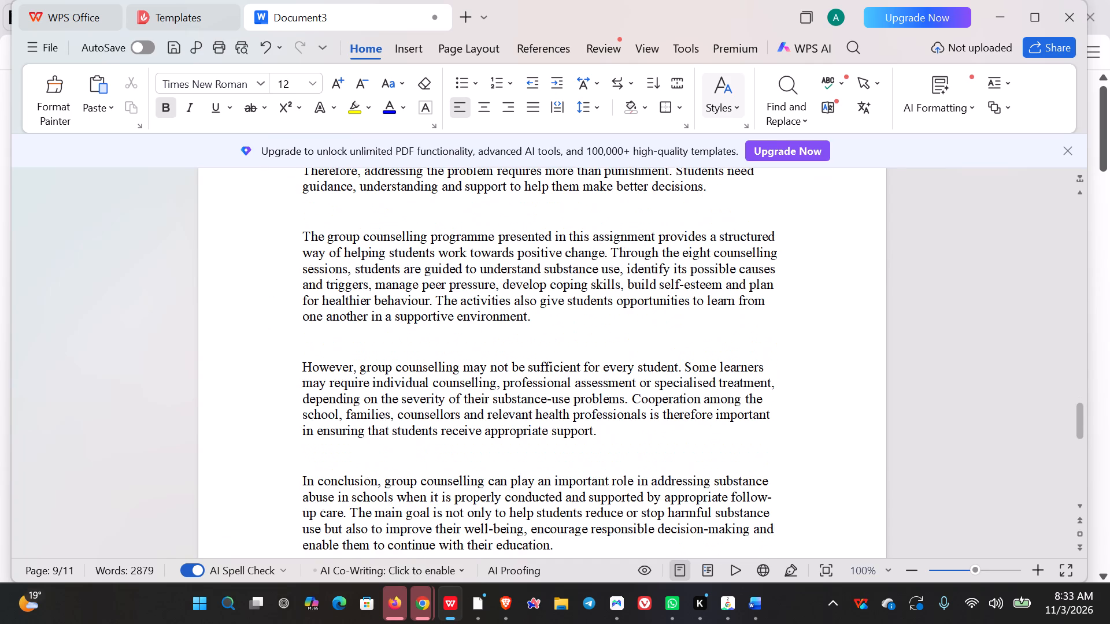
Renumber the References heading to 7.0.
scroll(309, 405, down, 3)
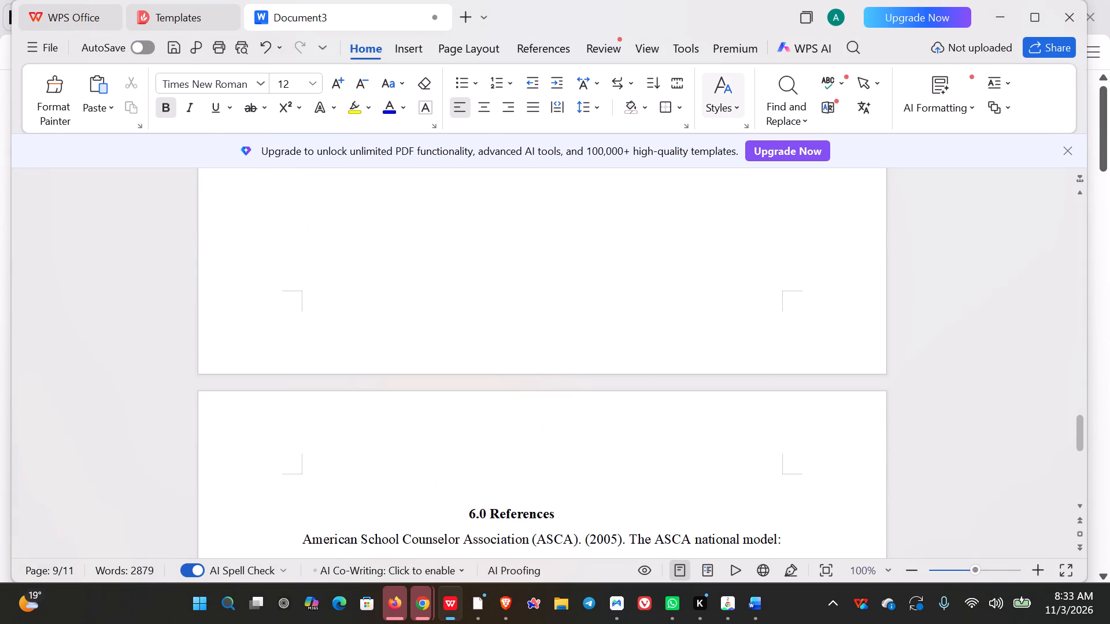
click(473, 515)
key(BackSpace)
key(7)
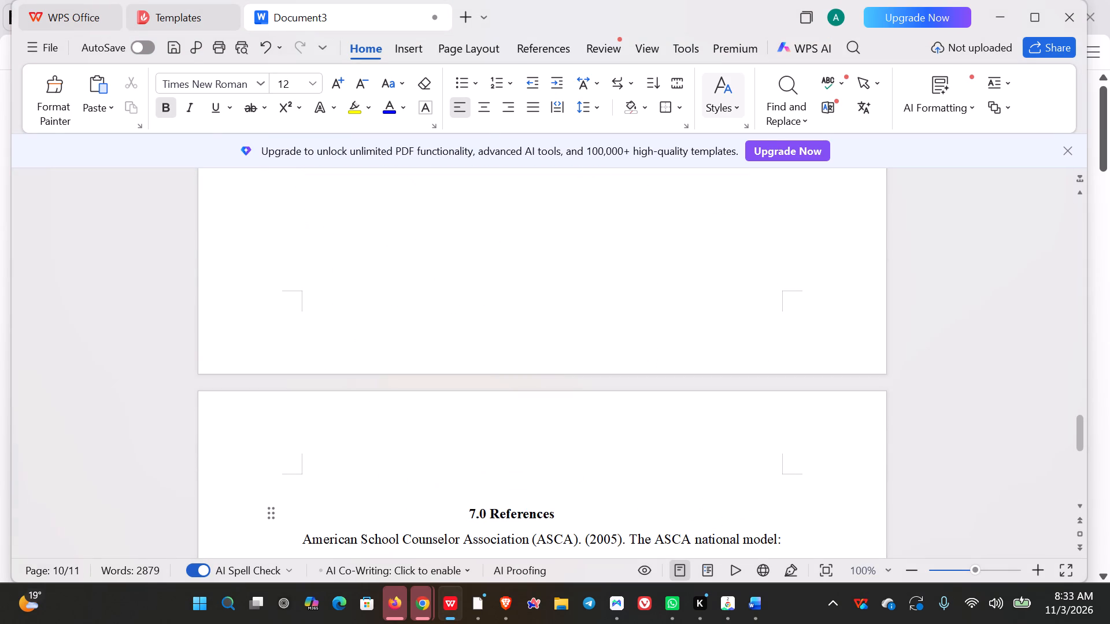
Switch to Brave's Google results and replace the query with "give a descrption of group approach in students assingment reaserch under a topic of".
scroll(506, 512, up, 8)
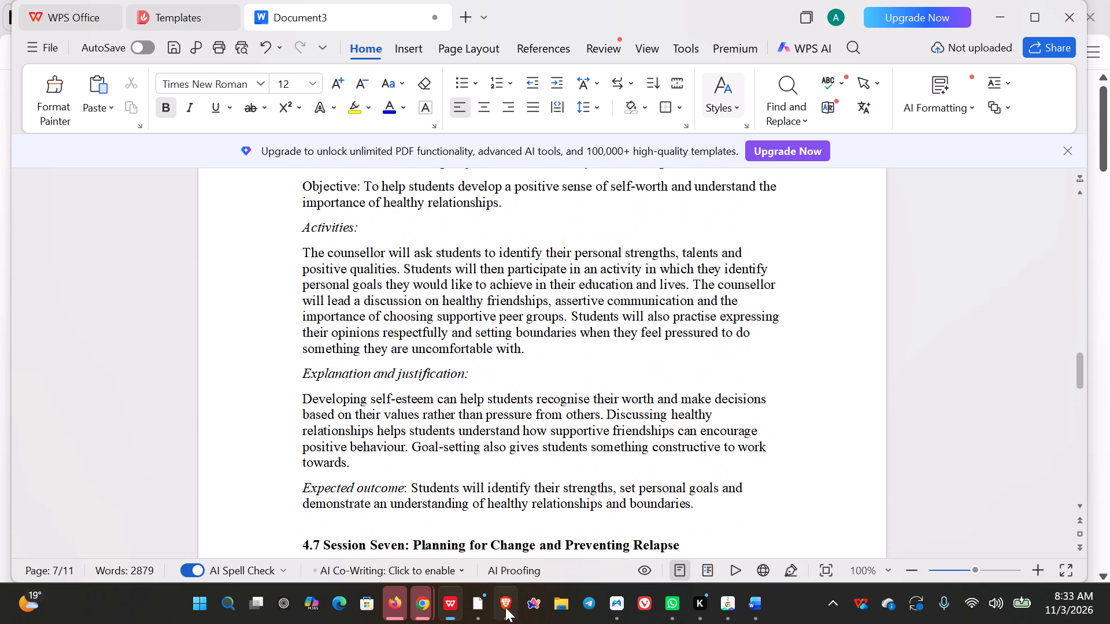
click(505, 601)
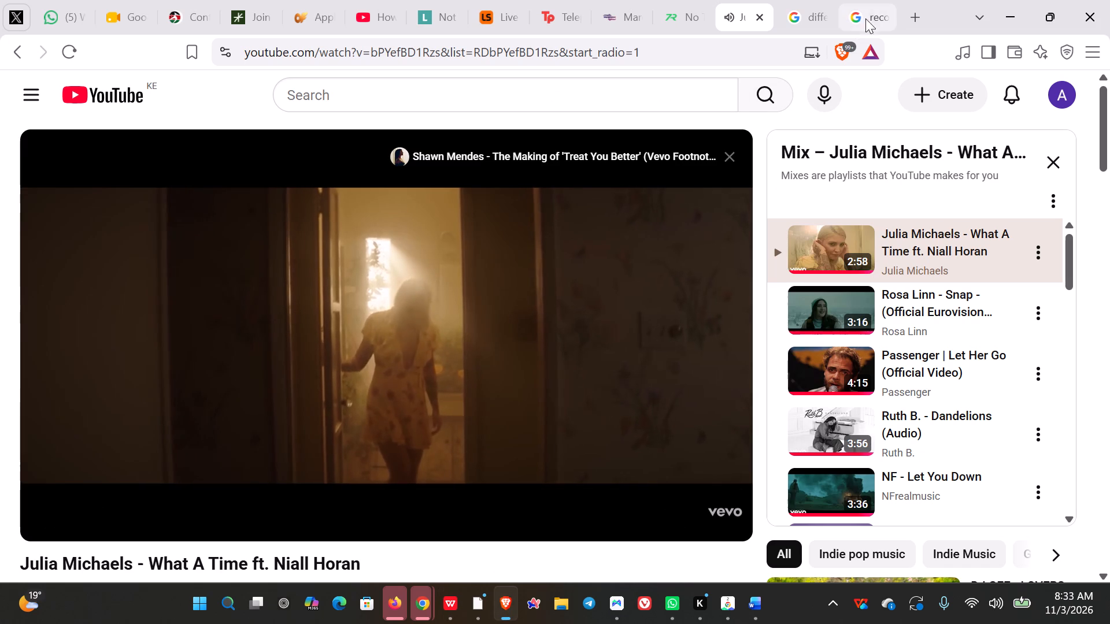
click(868, 16)
triple_click(464, 118)
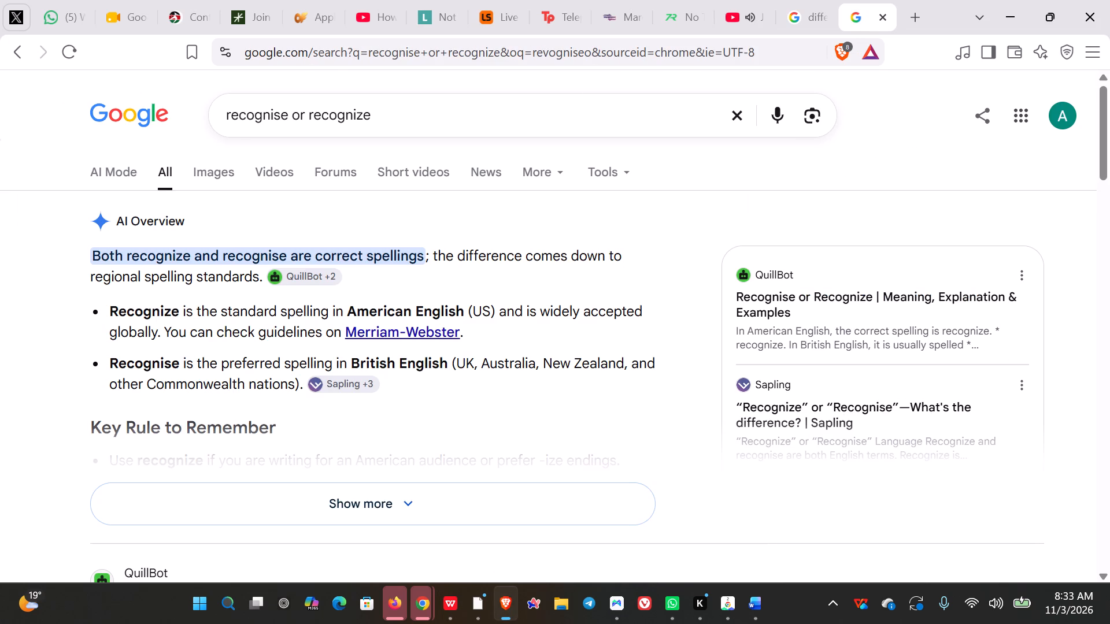
double_click(464, 118)
double_click(464, 118)
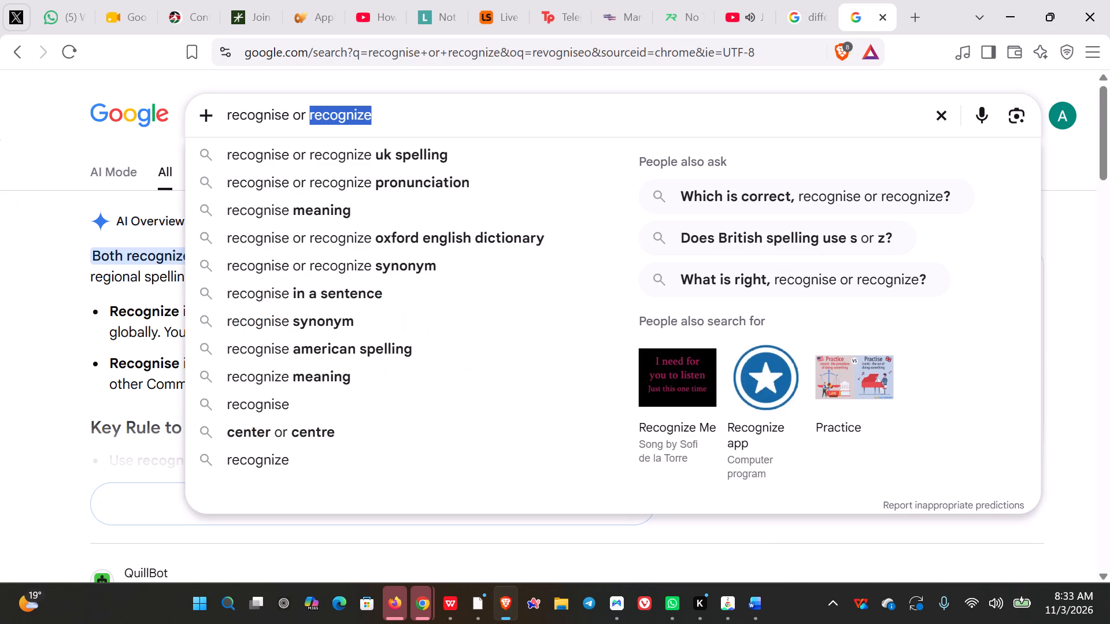
triple_click(465, 117)
text(give a)
key(space)
text(descr)
text(ptio)
key(BackSpace)
text(on of grouop)
key(BackSpace)
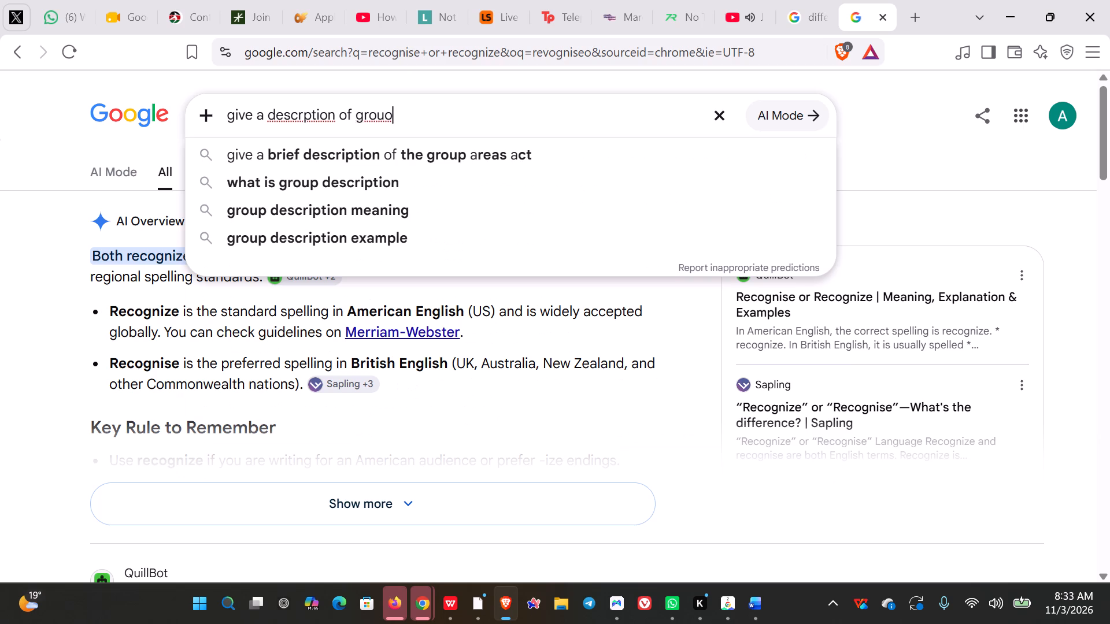
key(BackSpace)
text(p approach)
key(space)
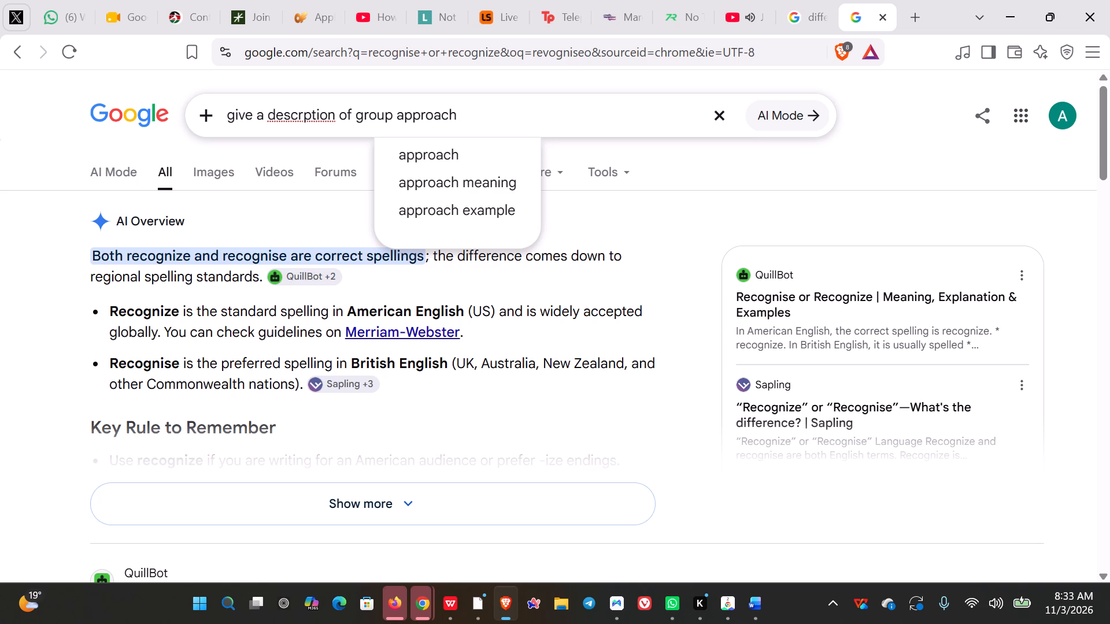
text(in)
key(space)
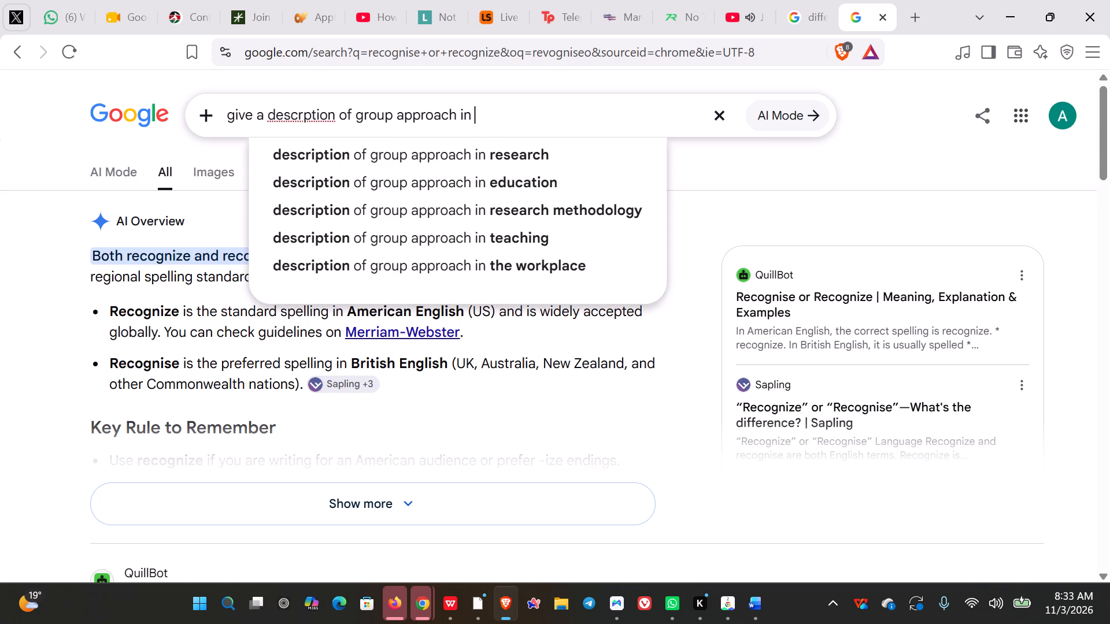
text(studentd)
key(BackSpace)
text(s assingment reaserch und)
text(er a topic of)
key(space)
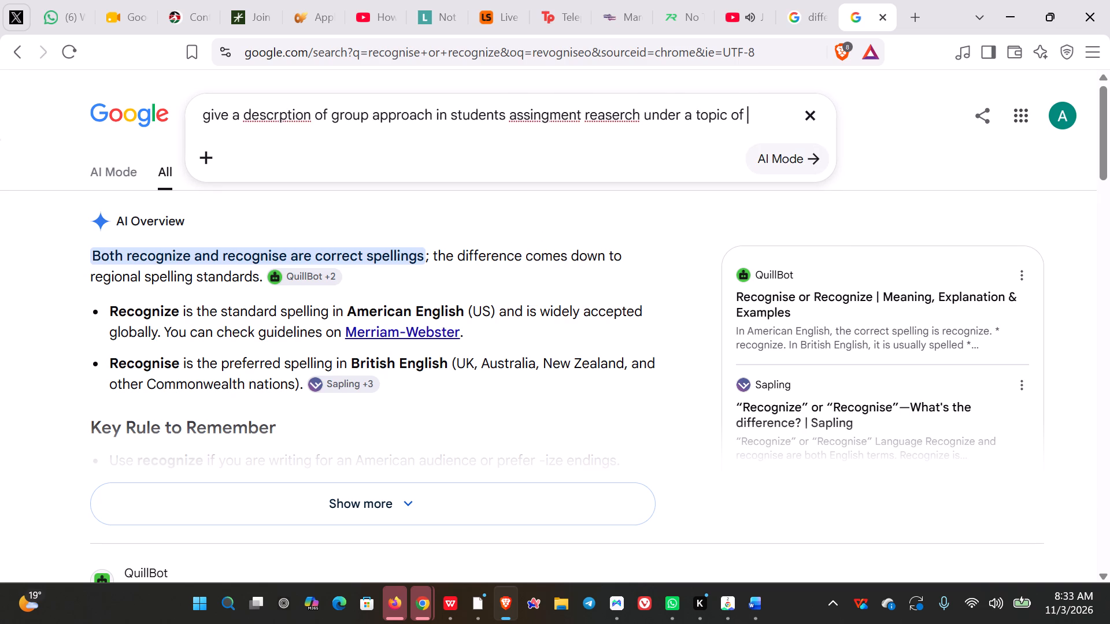
key(super+period)
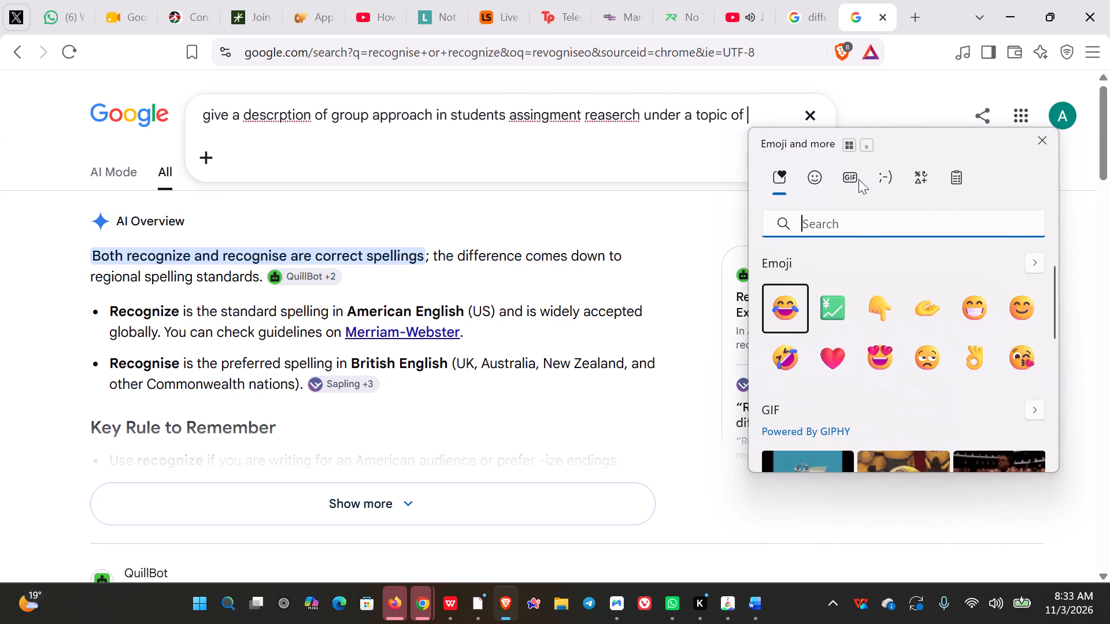
click(955, 176)
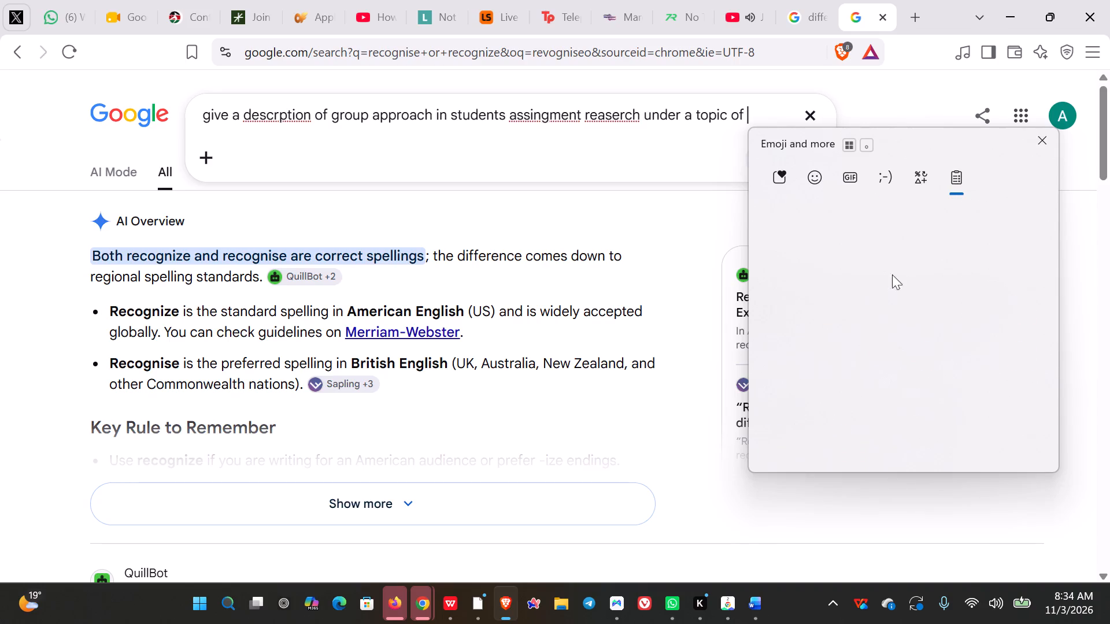
scroll(887, 278, down, 3)
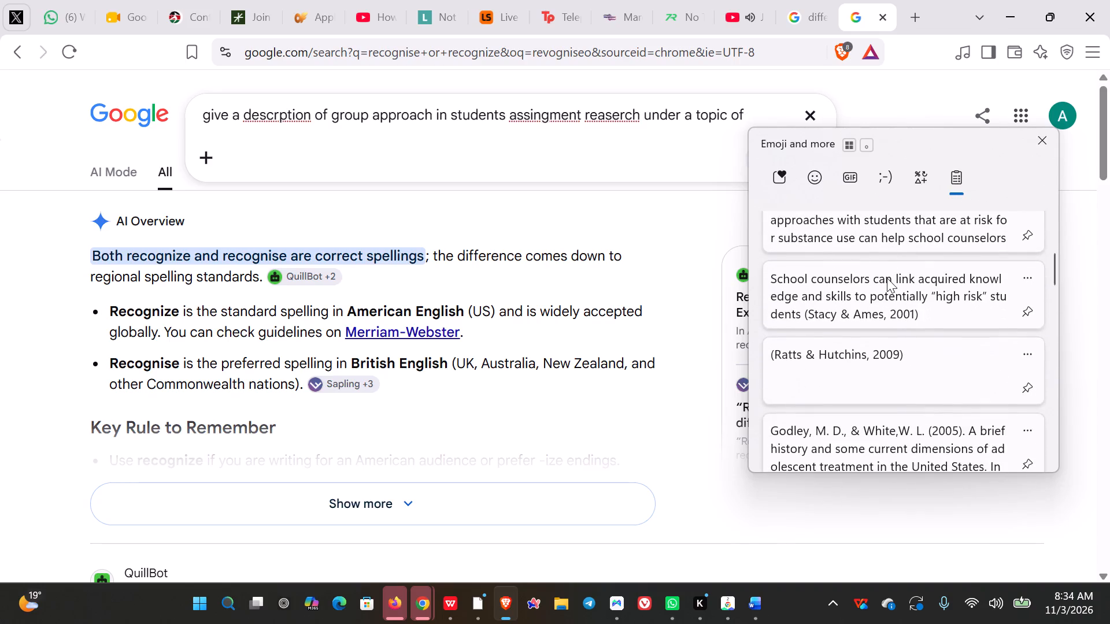
scroll(887, 278, down, 3)
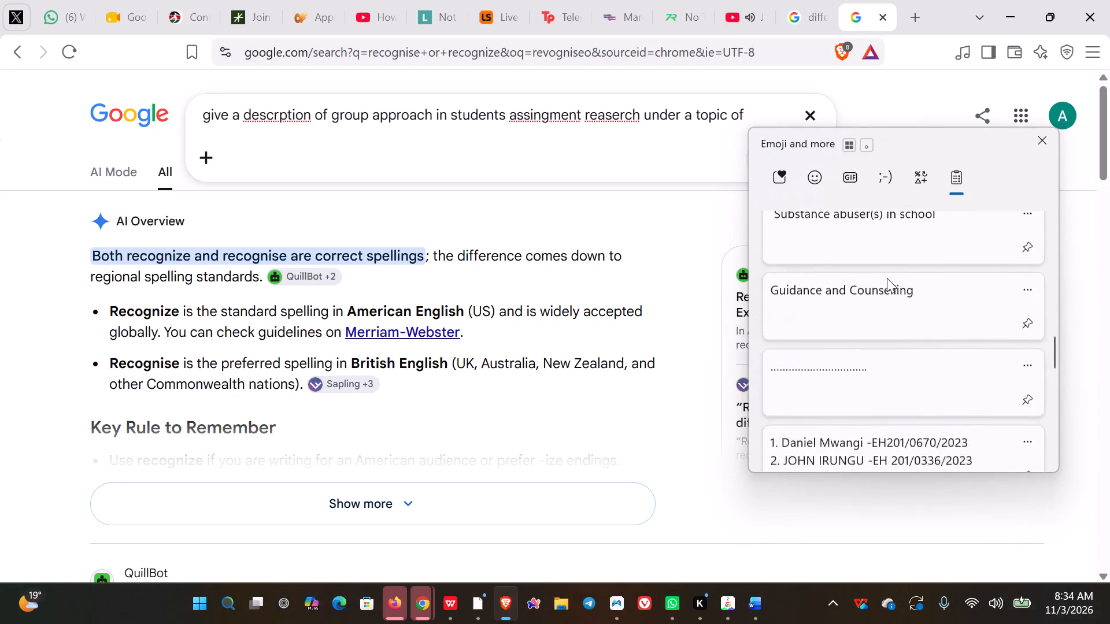
scroll(887, 278, down, 2)
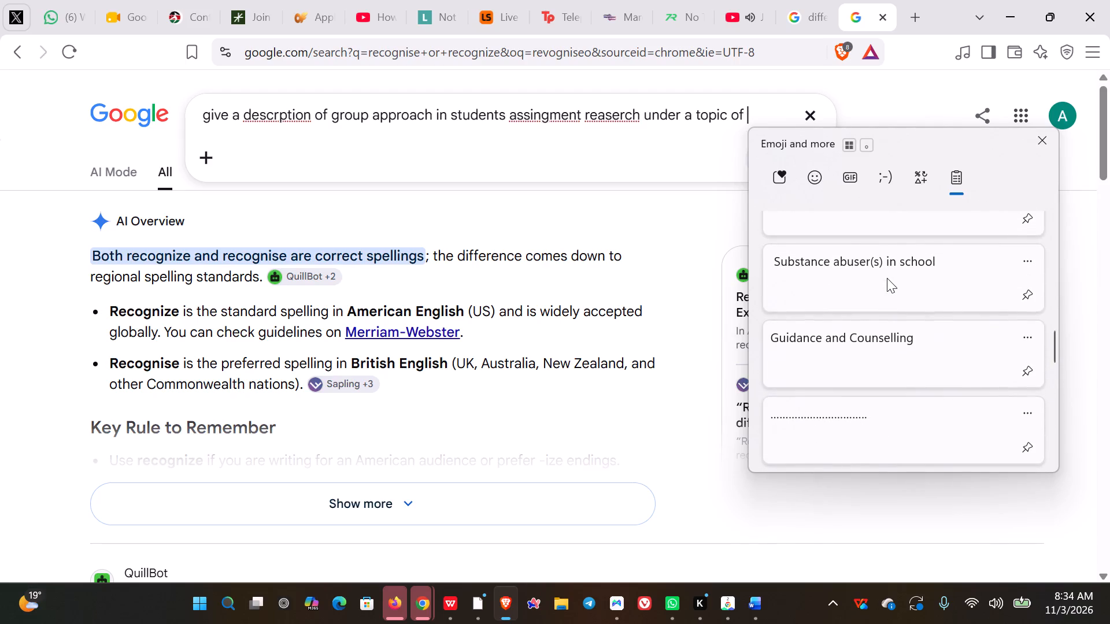
click(872, 274)
key(ctrl+v)
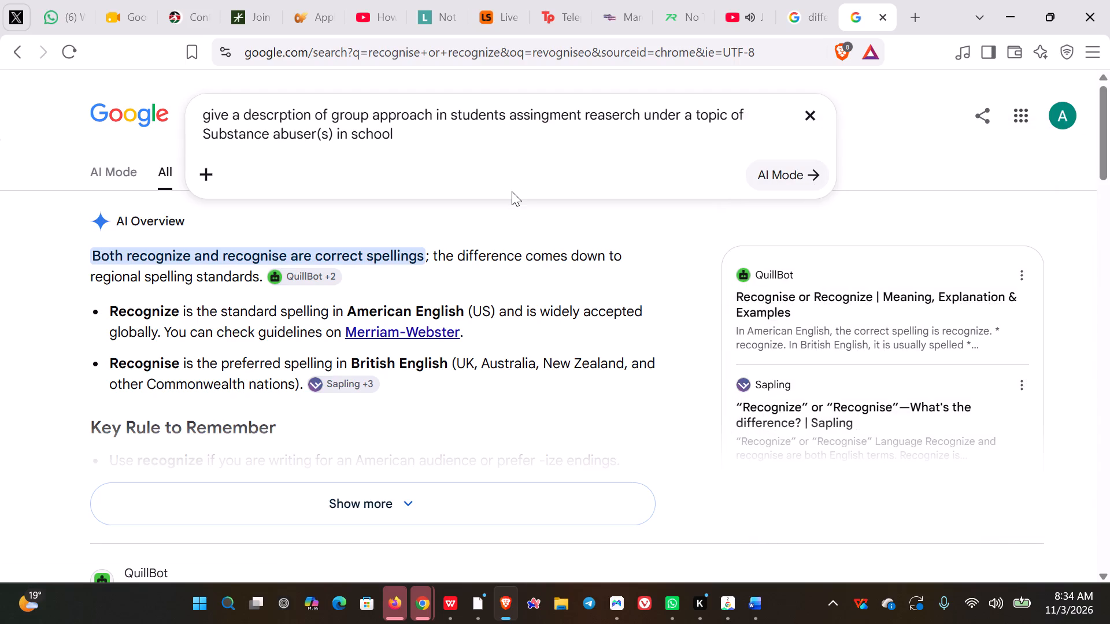
key(Return)
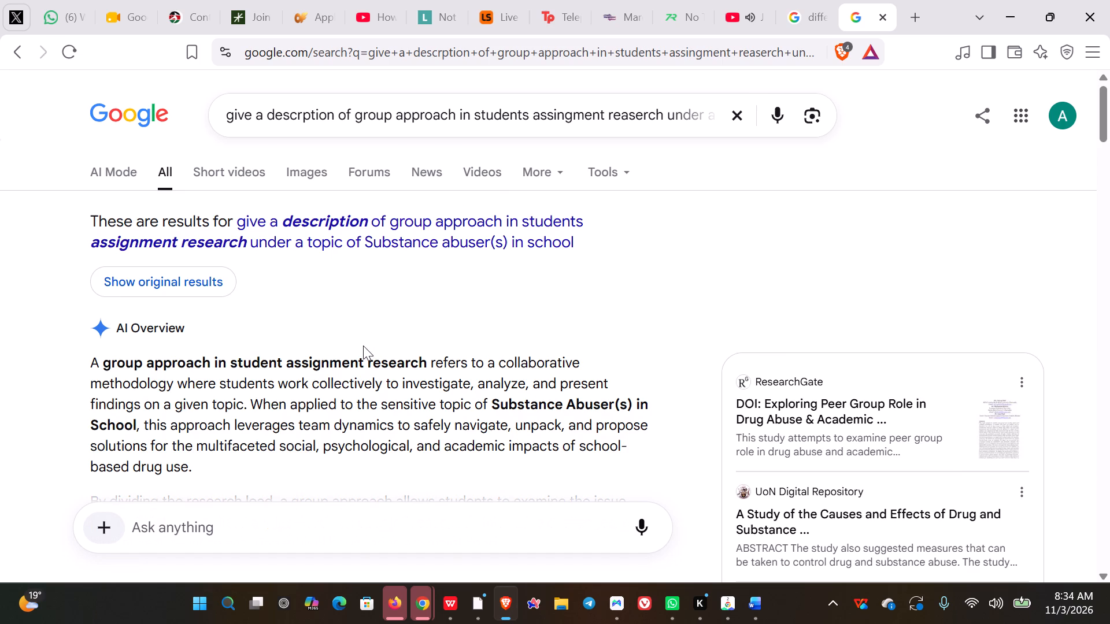
Read through the AI Overview on using a group approach for the student research assignment, including its components, action plan and refinement questions.
scroll(363, 346, down, 5)
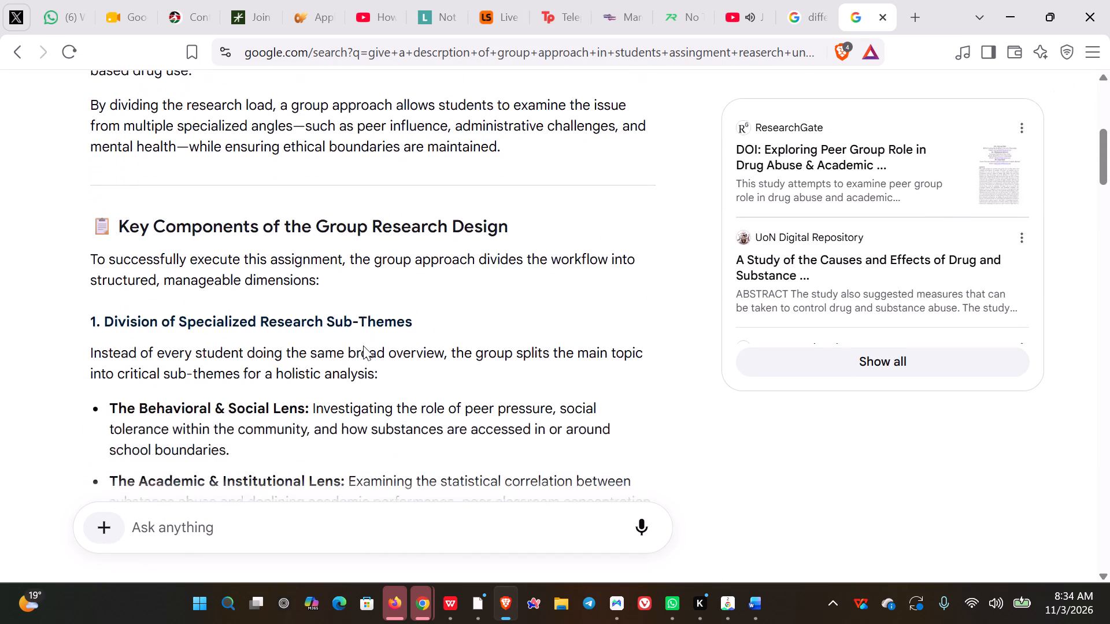
scroll(363, 346, down, 3)
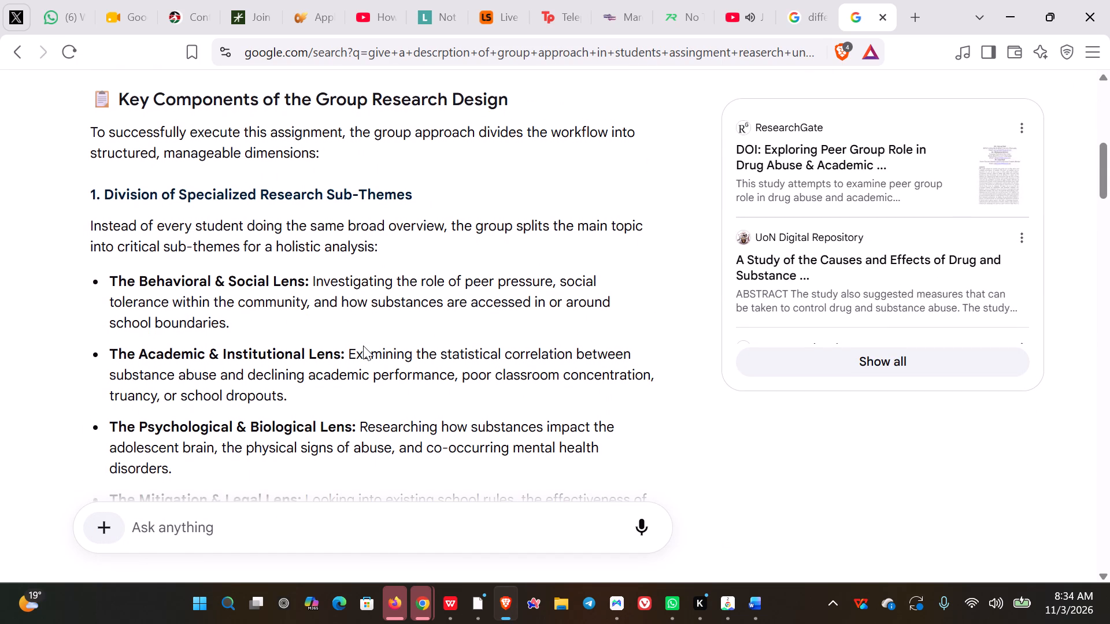
scroll(363, 346, down, 3)
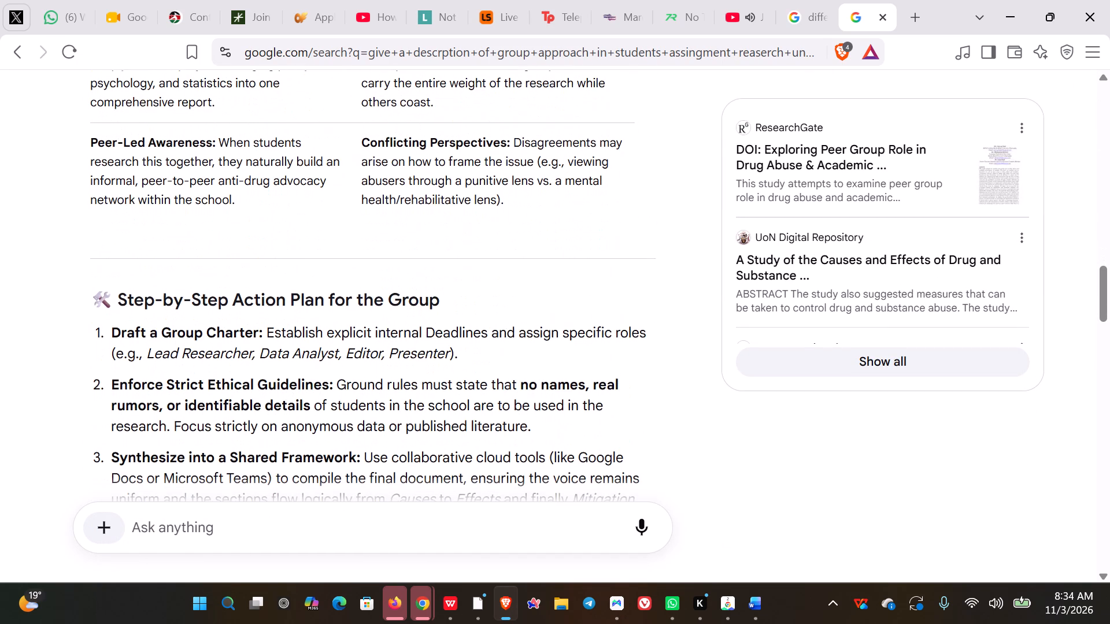
scroll(363, 346, down, 2)
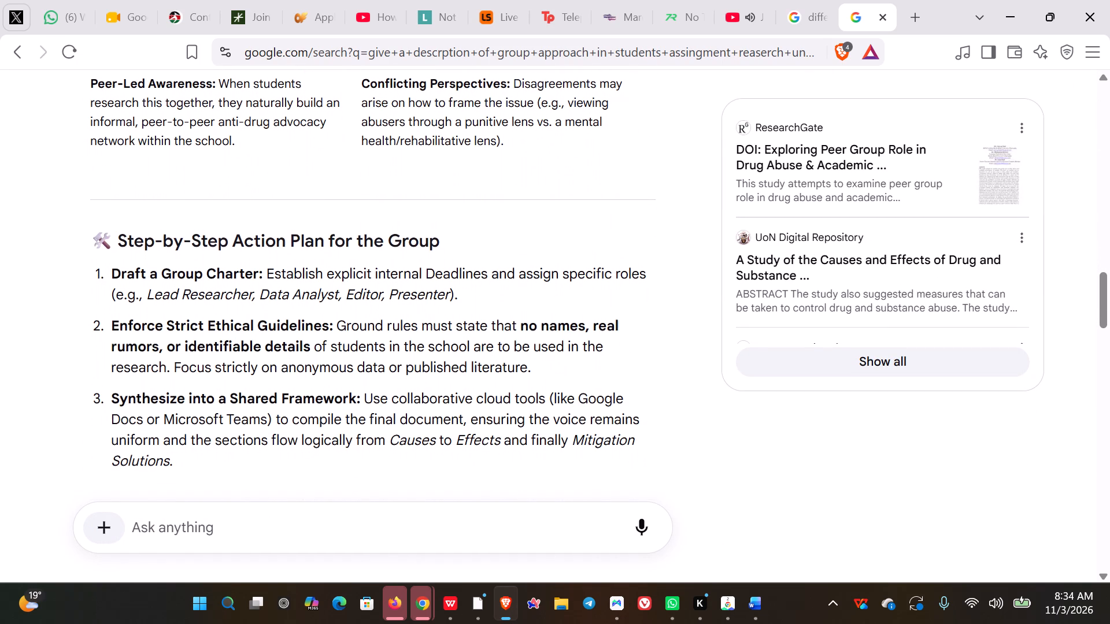
scroll(363, 346, down, 2)
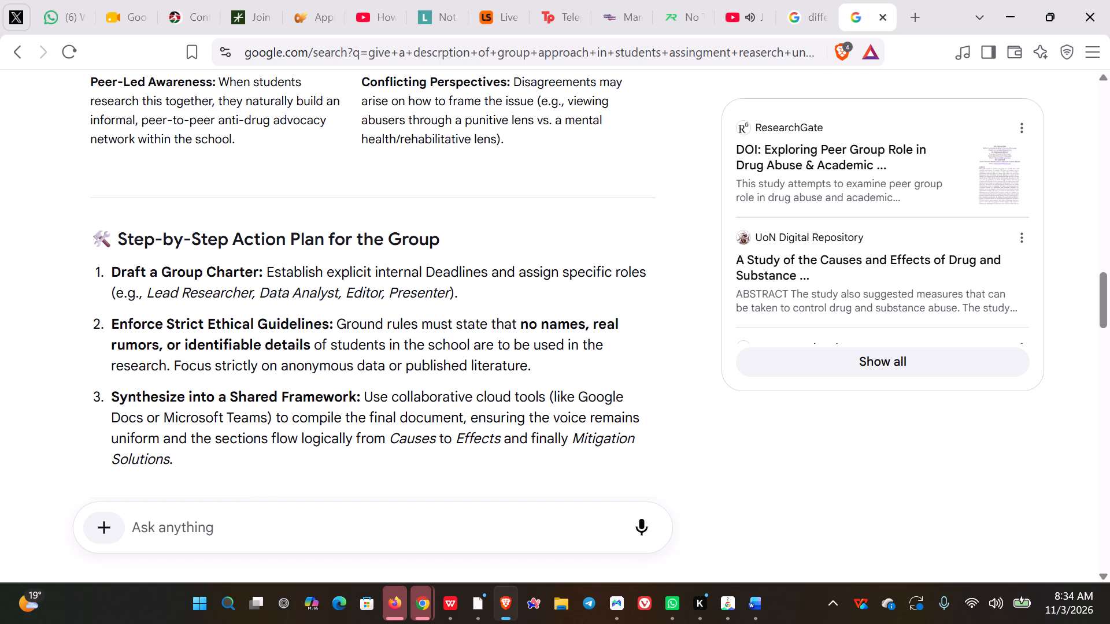
scroll(363, 346, down, 3)
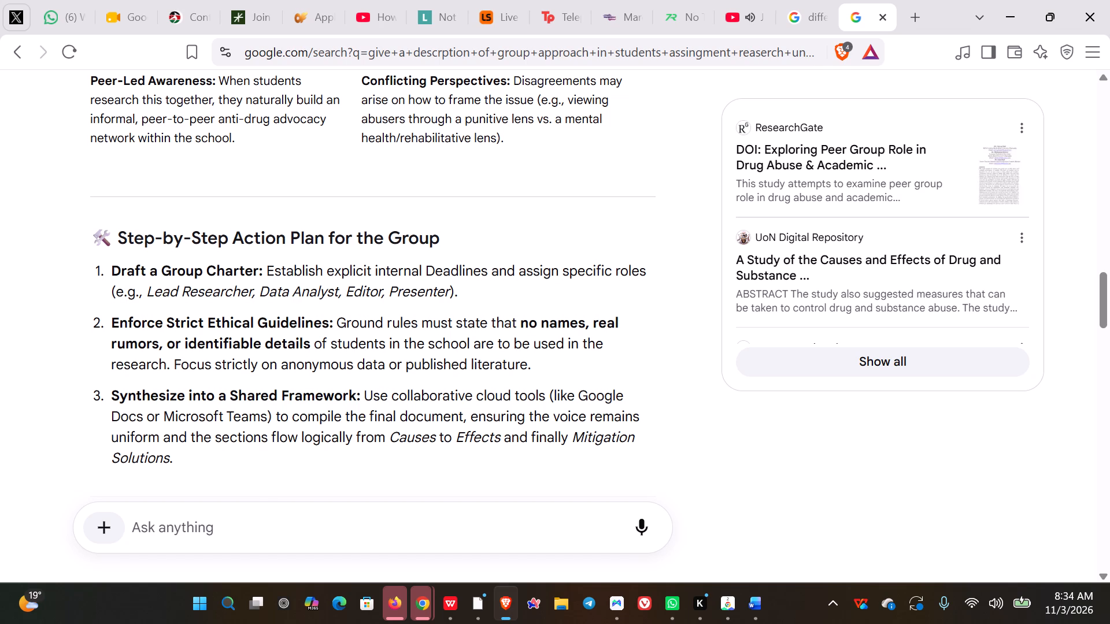
scroll(363, 346, down, 1)
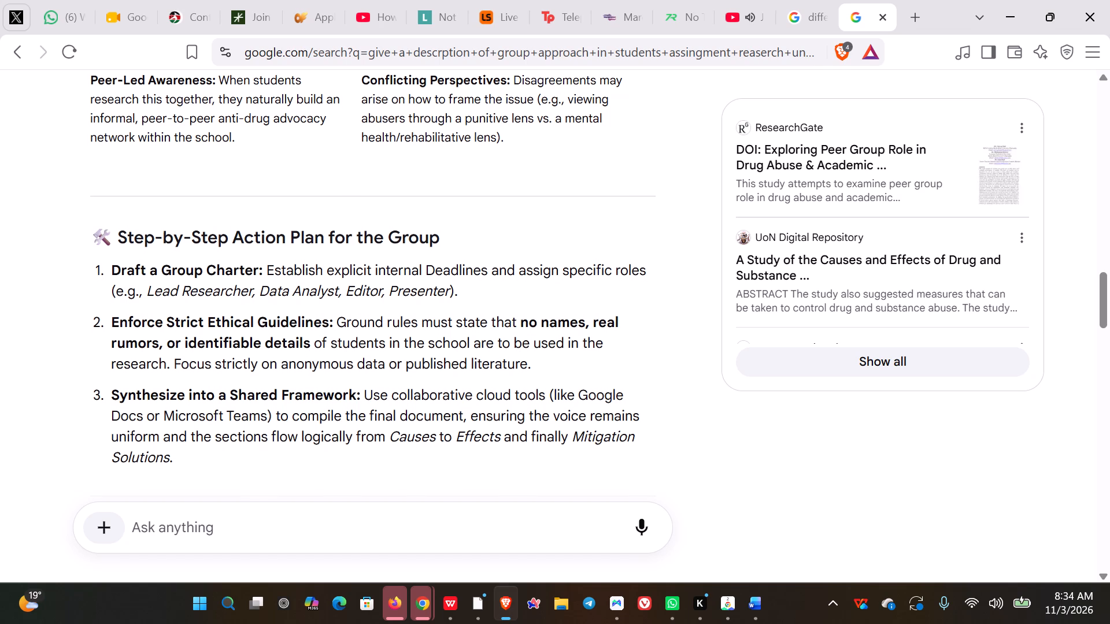
scroll(363, 346, down, 2)
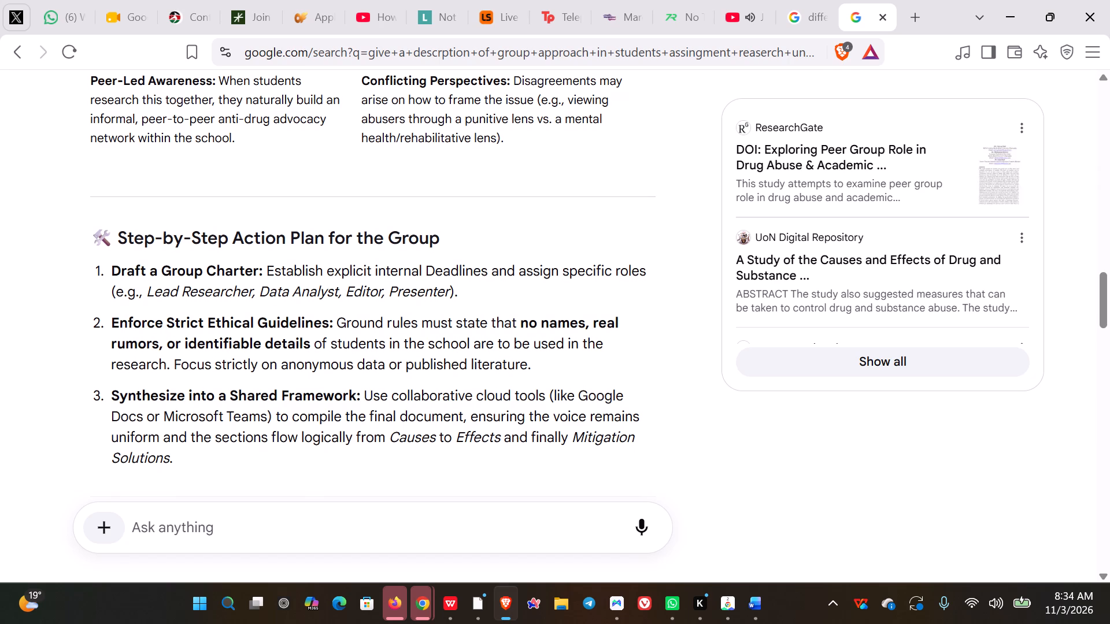
scroll(363, 346, down, 4)
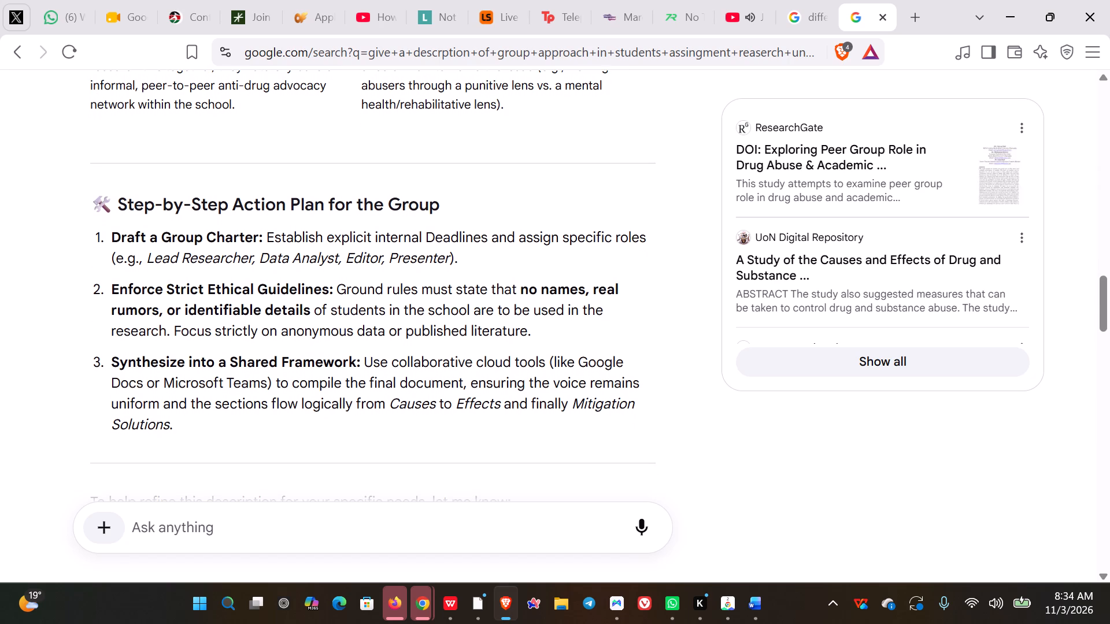
scroll(363, 346, down, 4)
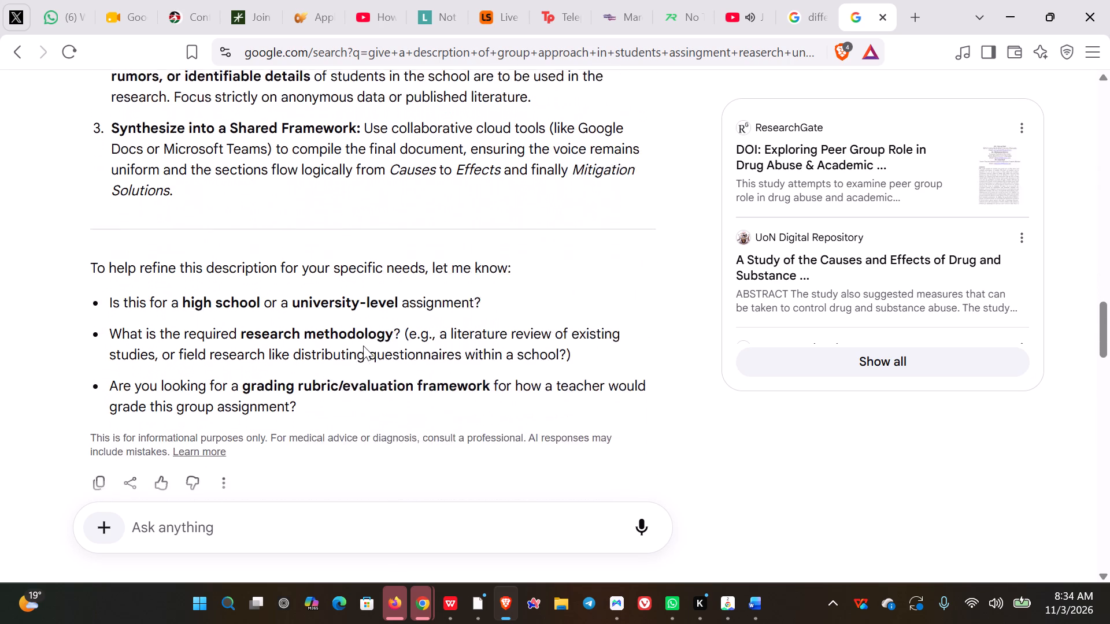
scroll(363, 346, down, 2)
Ask the follow-up question "give an several formats of examples that could be used on the topics that i gave" and submit it.
click(217, 433)
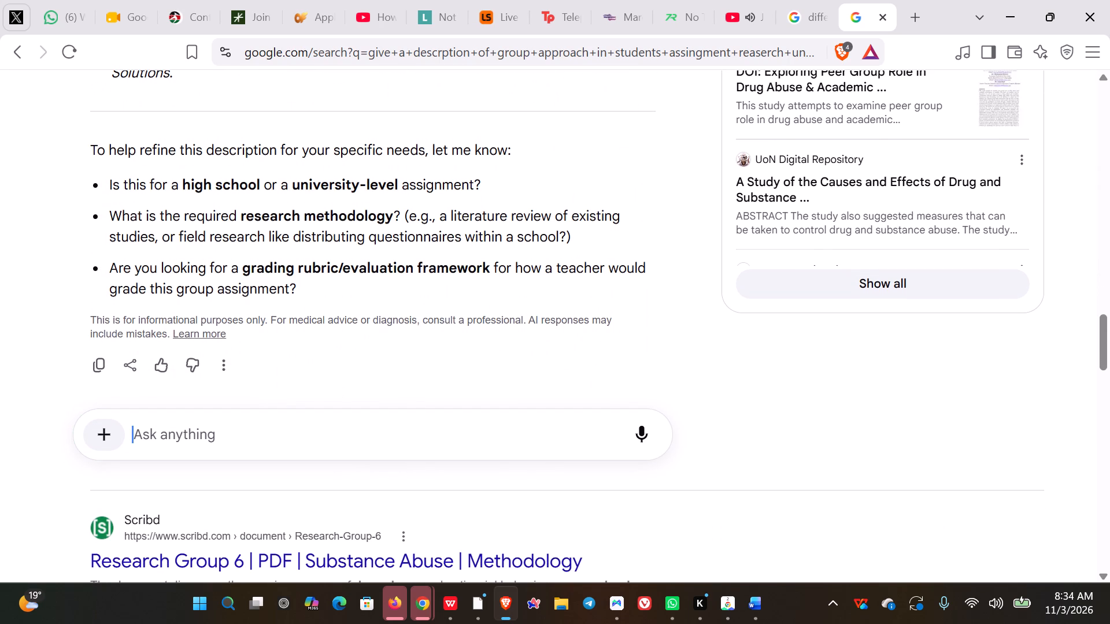
key(g)
text(ive an exap)
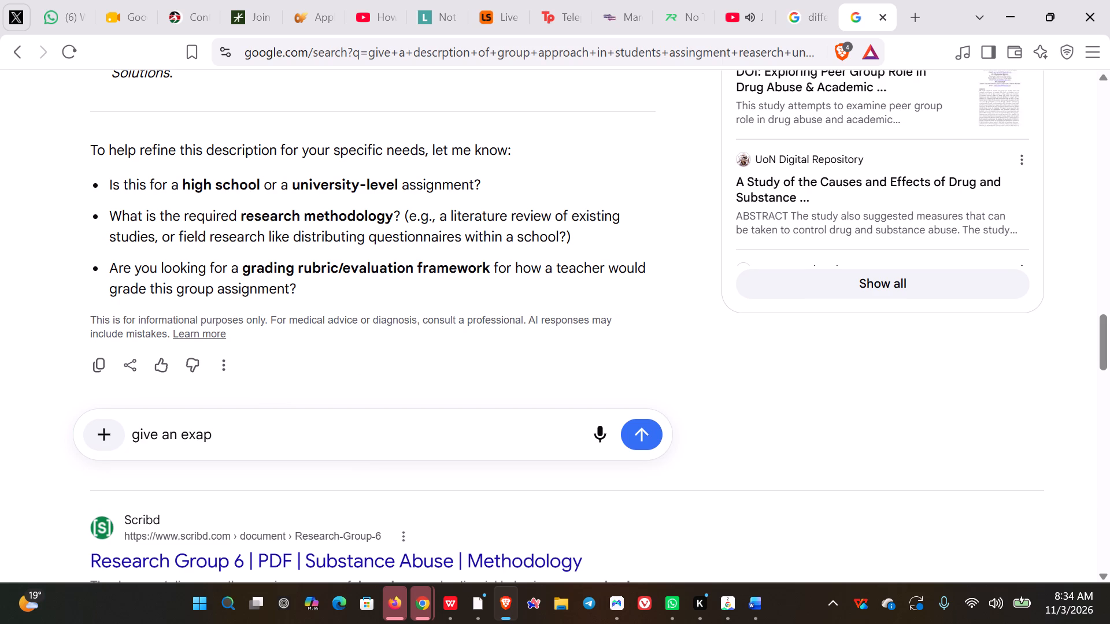
text(le t)
key(BackSpace)
key(BackSpace)
key(BackSpace)
key(BackSpace)
key(BackSpace)
key(BackSpace)
key(BackSpace)
key(BackSpace)
text(sce)
key(BackSpace)
key(BackSpace)
text(everal formats of exampe)
key(BackSpace)
text(les that couol)
key(BackSpace)
key(BackSpace)
key(BackSpace)
key(u)
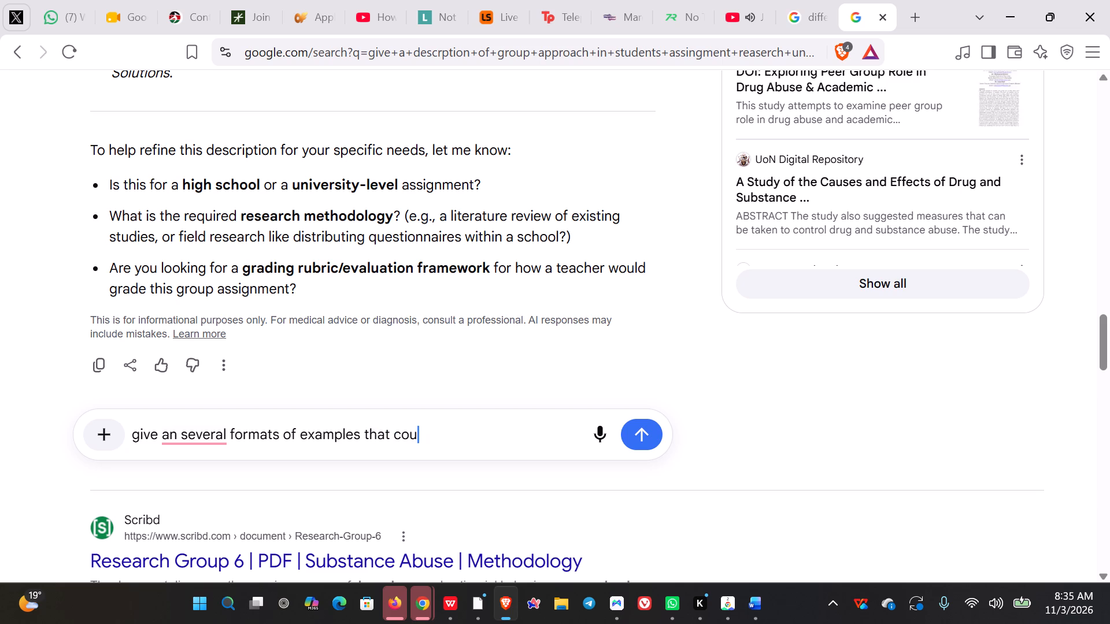
text(ld be used on the topics that i gave)
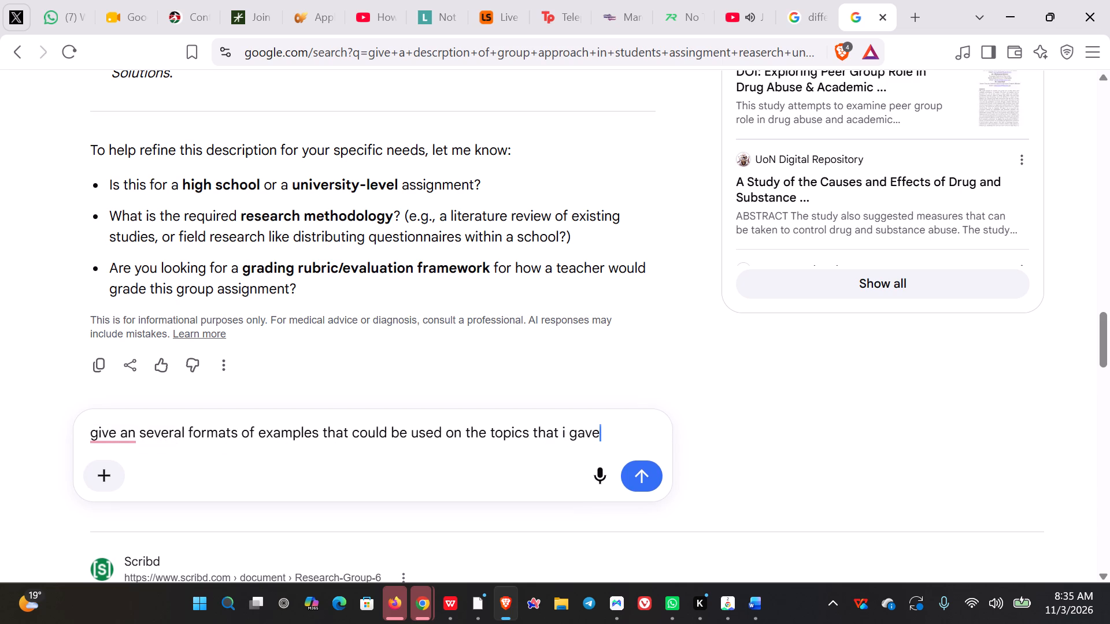
key(Return)
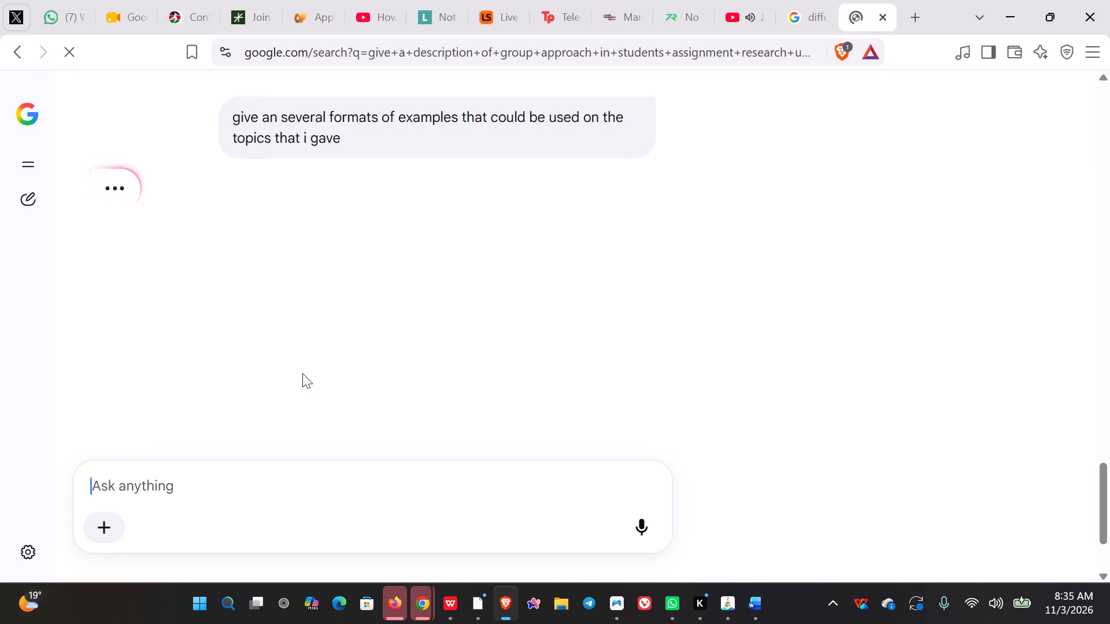
Restart the Julia Michaels song on YouTube from the beginning.
click(512, 606)
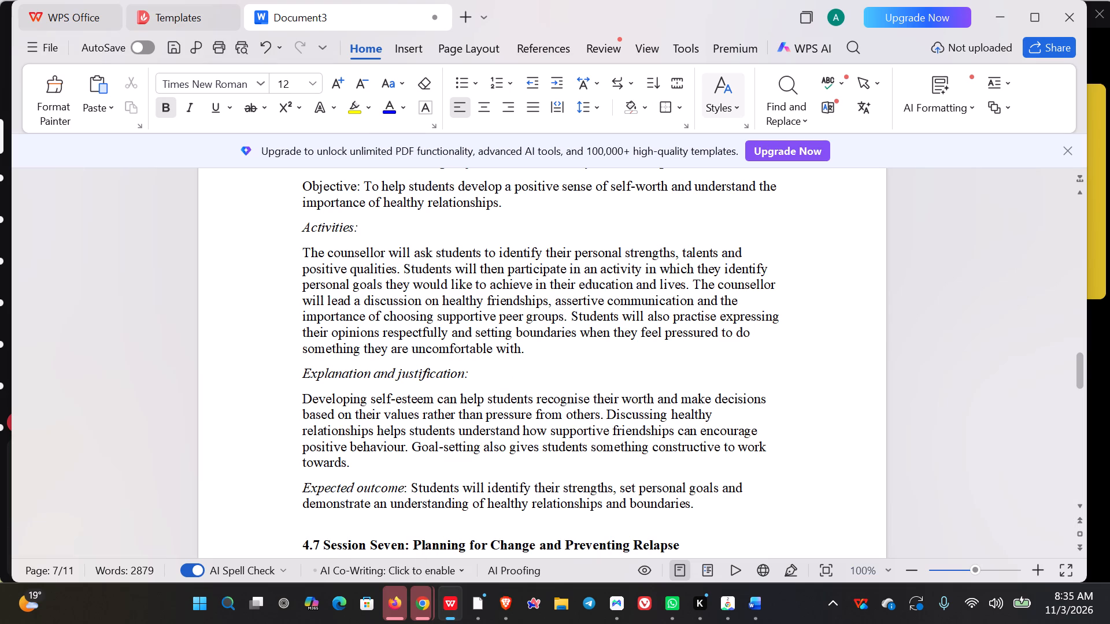
click(512, 612)
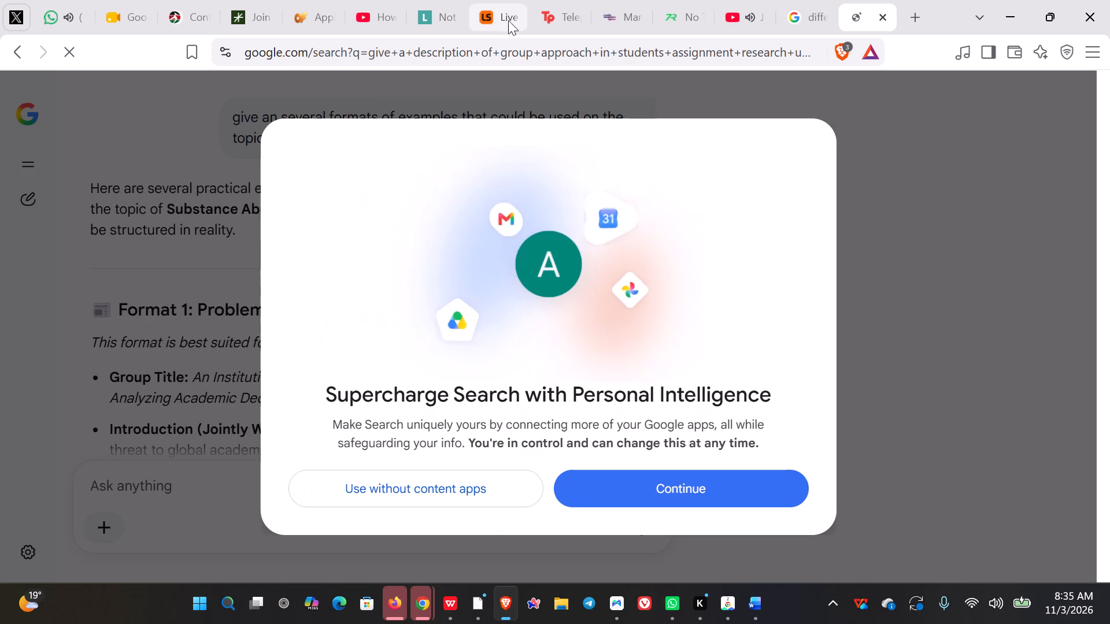
click(728, 19)
key(0)
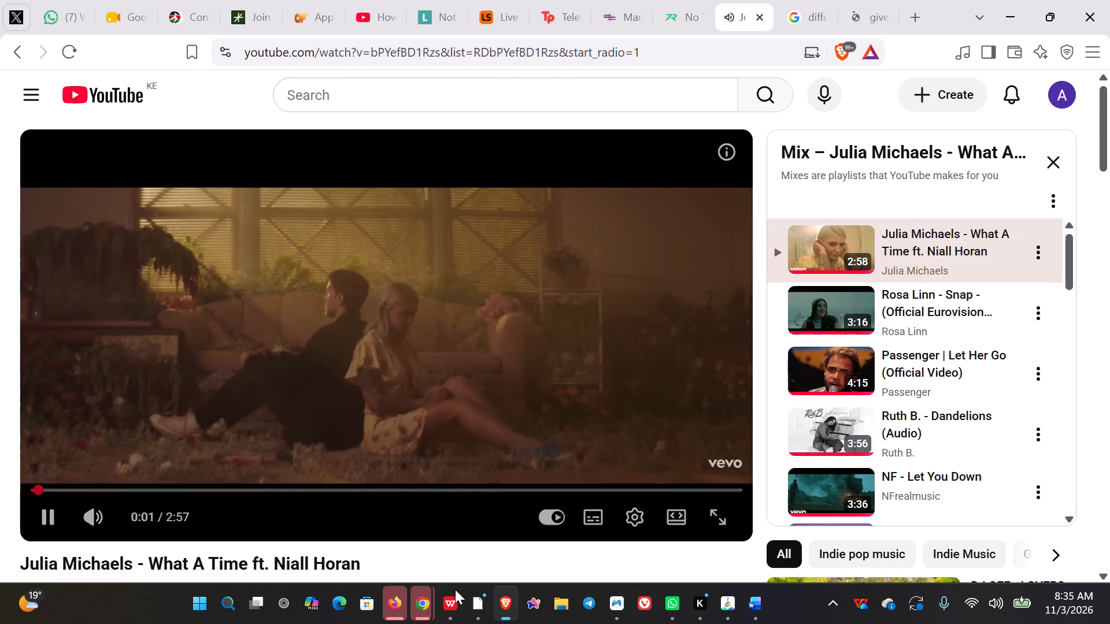
click(454, 607)
click(501, 607)
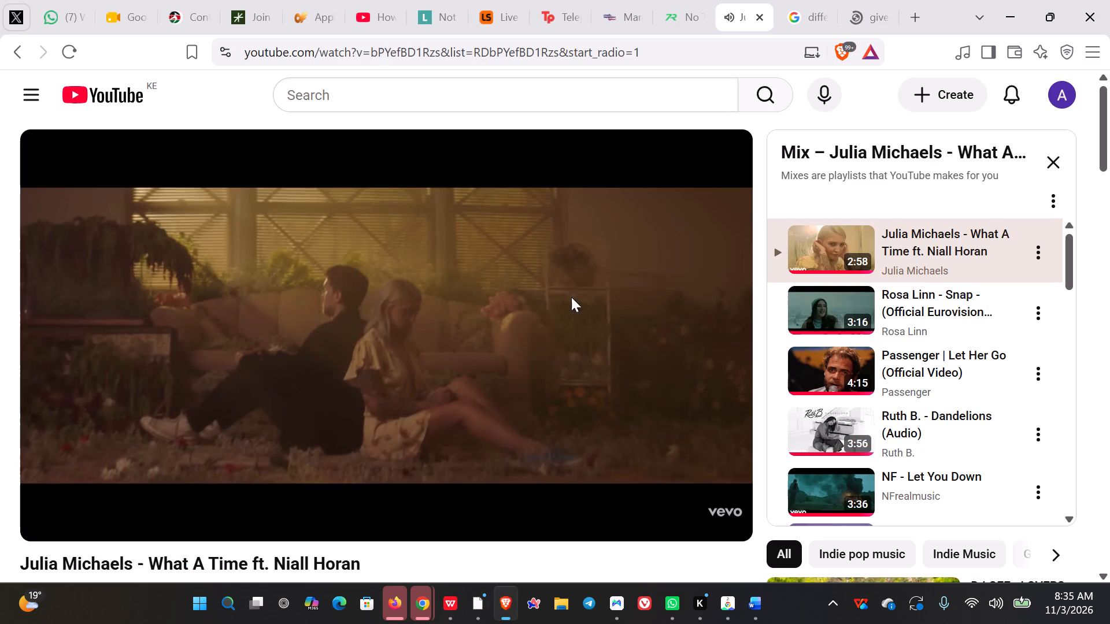
Return to the Google AI answer and choose to use Search without content apps.
click(863, 10)
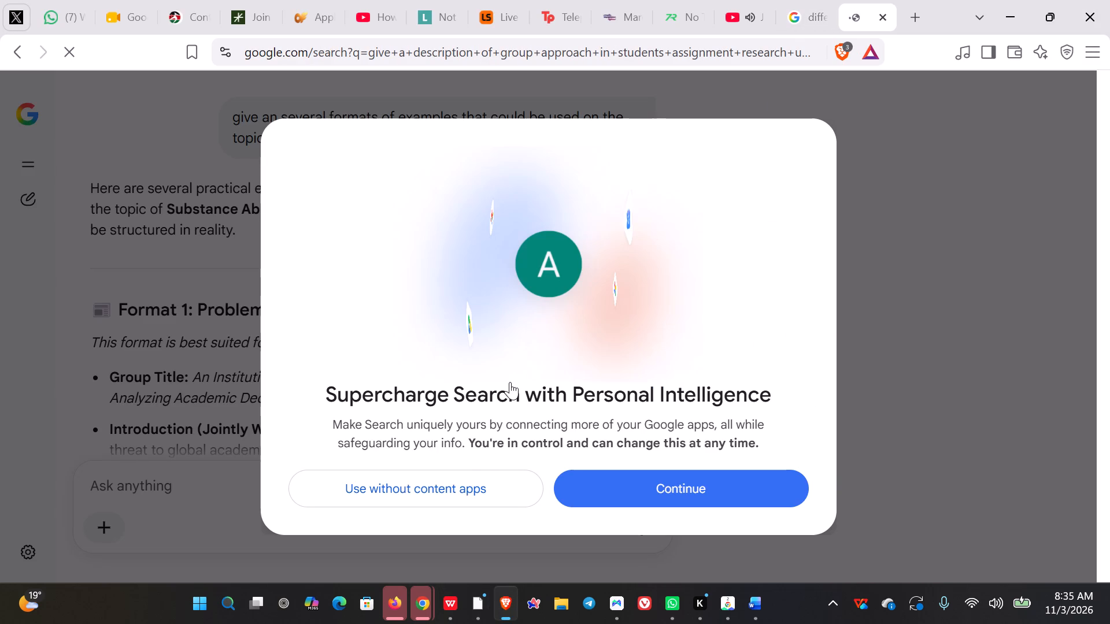
click(468, 497)
Skim the example assignment formats in the AI answer, from the research paper through to the case study matrix.
scroll(273, 396, down, 3)
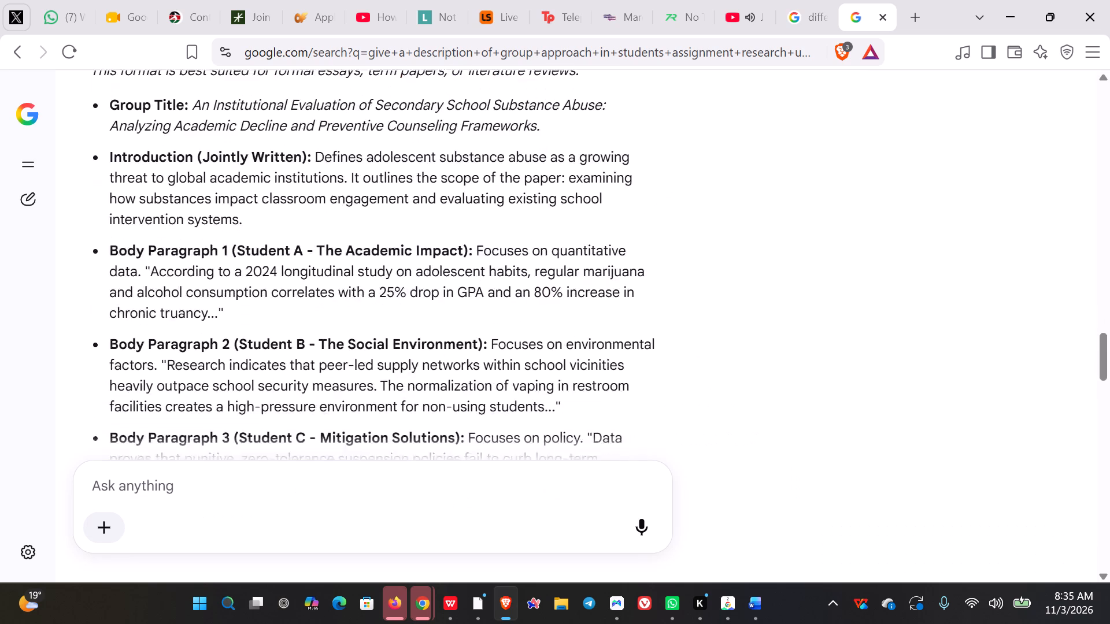
scroll(273, 396, down, 4)
scroll(273, 396, up, 3)
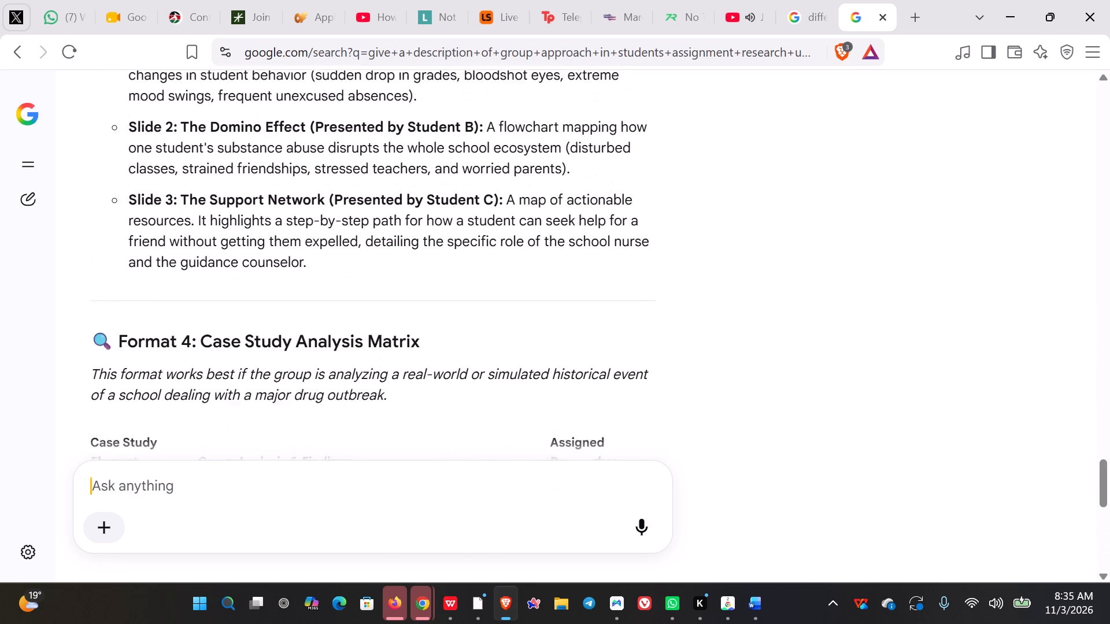
scroll(273, 396, up, 5)
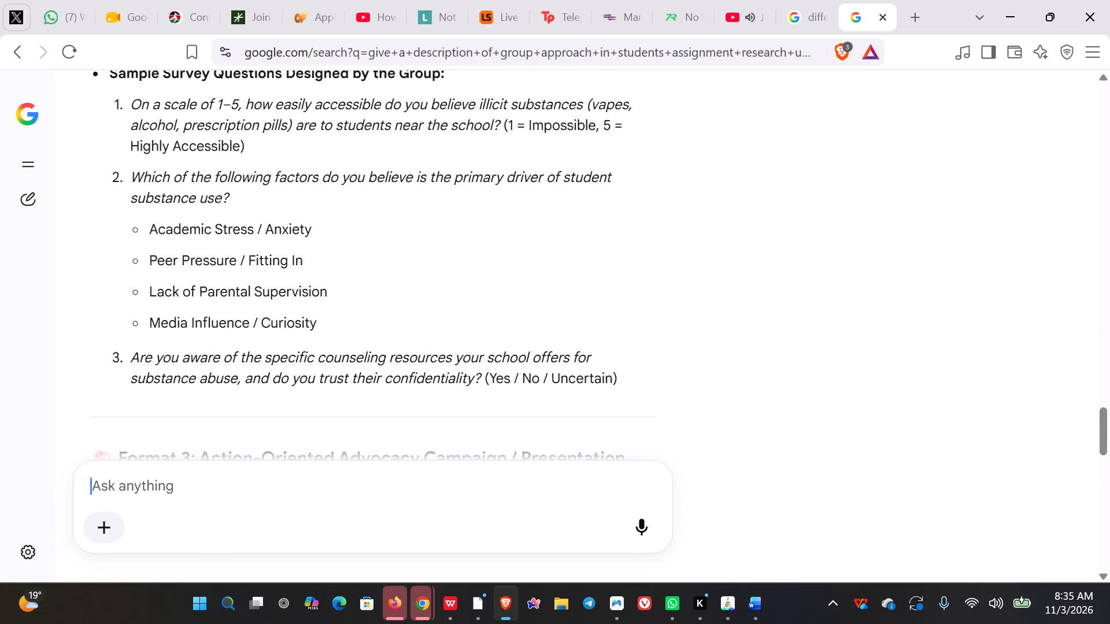
scroll(273, 396, up, 1)
scroll(273, 396, down, 1)
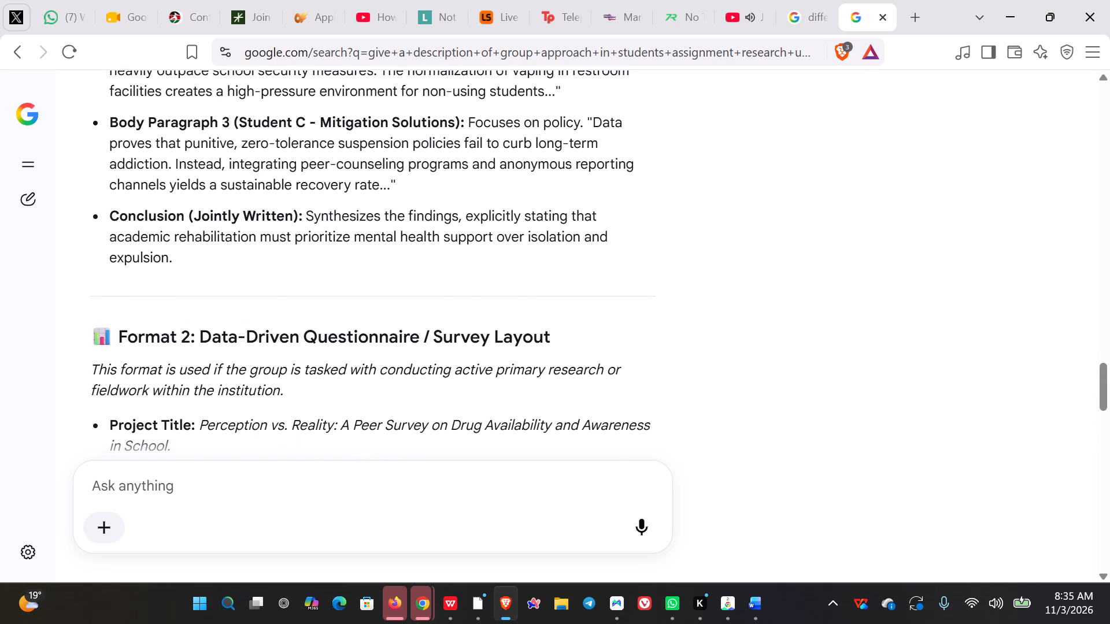
scroll(273, 396, down, 1)
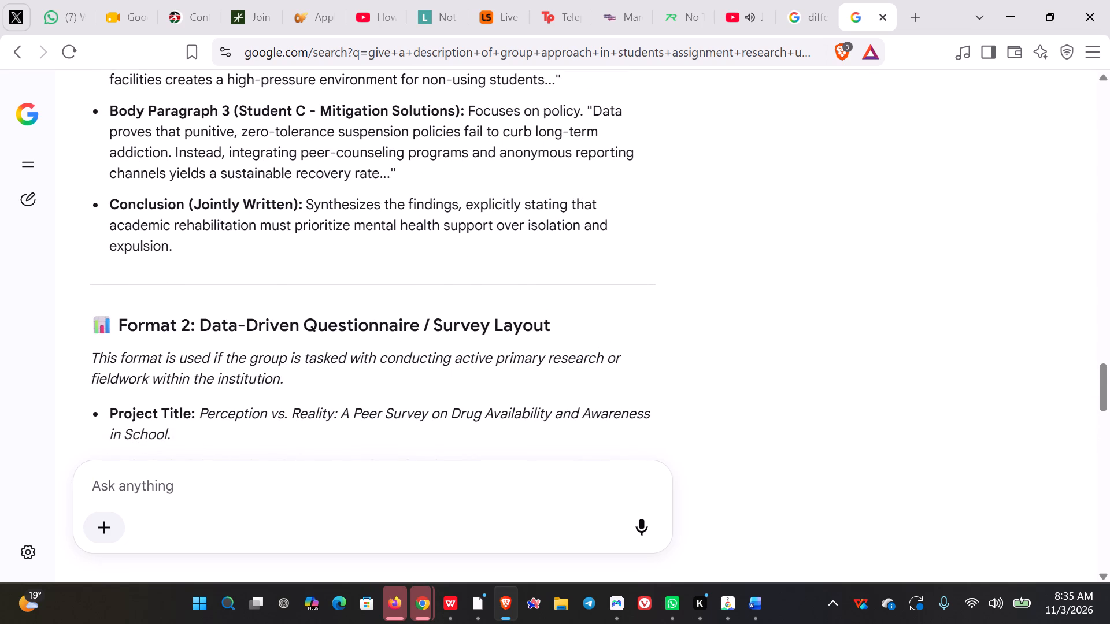
scroll(298, 400, down, 2)
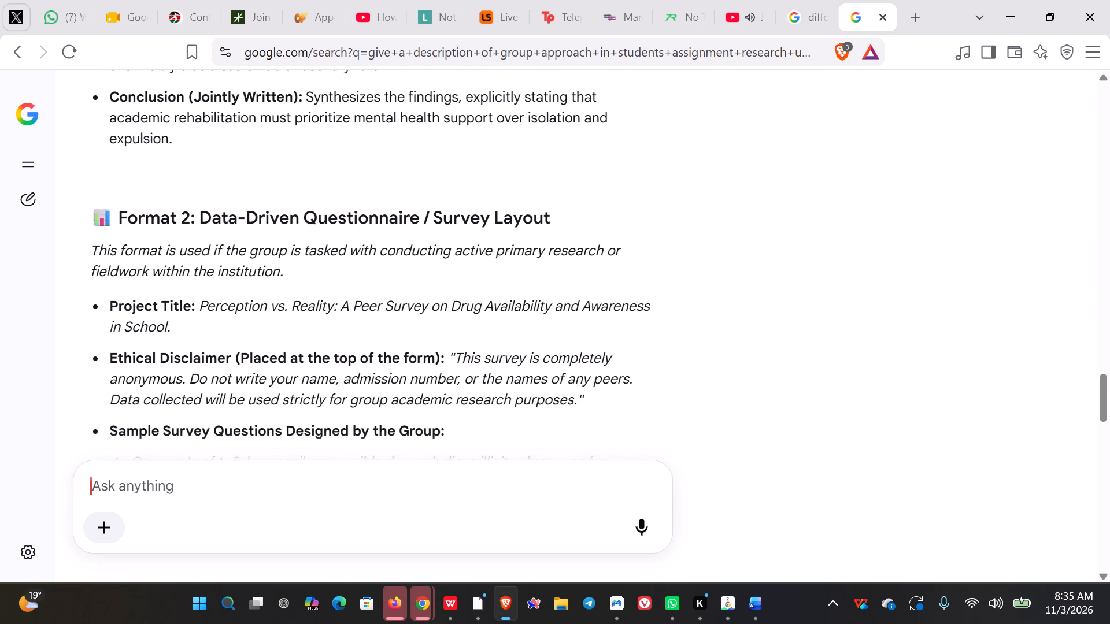
scroll(298, 400, down, 1)
scroll(298, 400, up, 3)
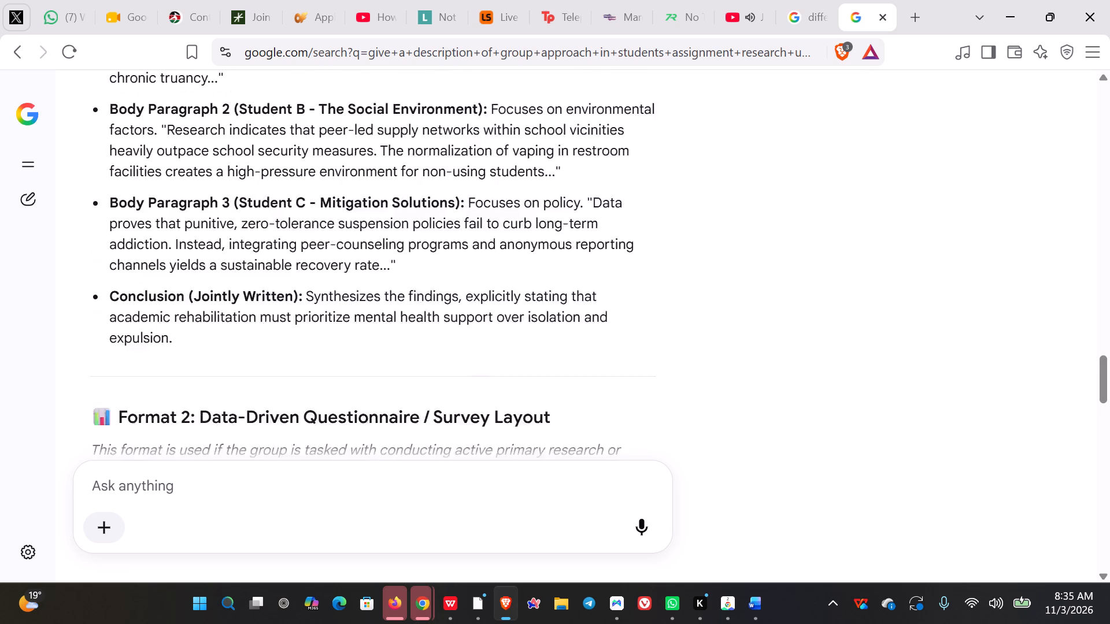
scroll(298, 400, up, 1)
Read Format 1, the Problem-Solution Research Paper, from its group title through the body paragraphs to the conclusion.
scroll(298, 400, down, 1)
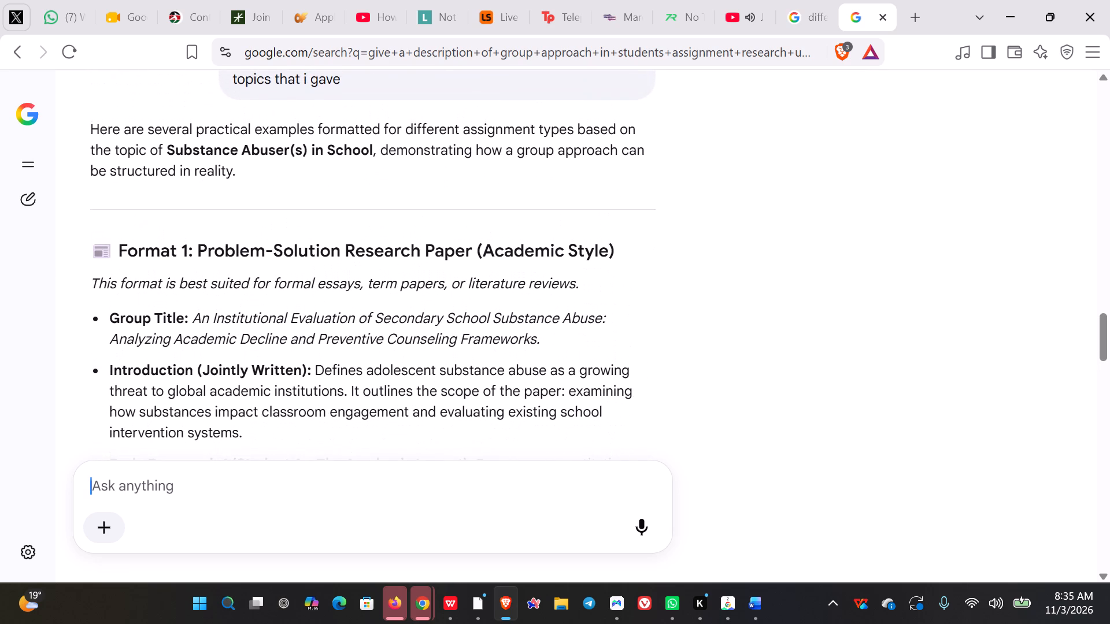
scroll(298, 400, down, 2)
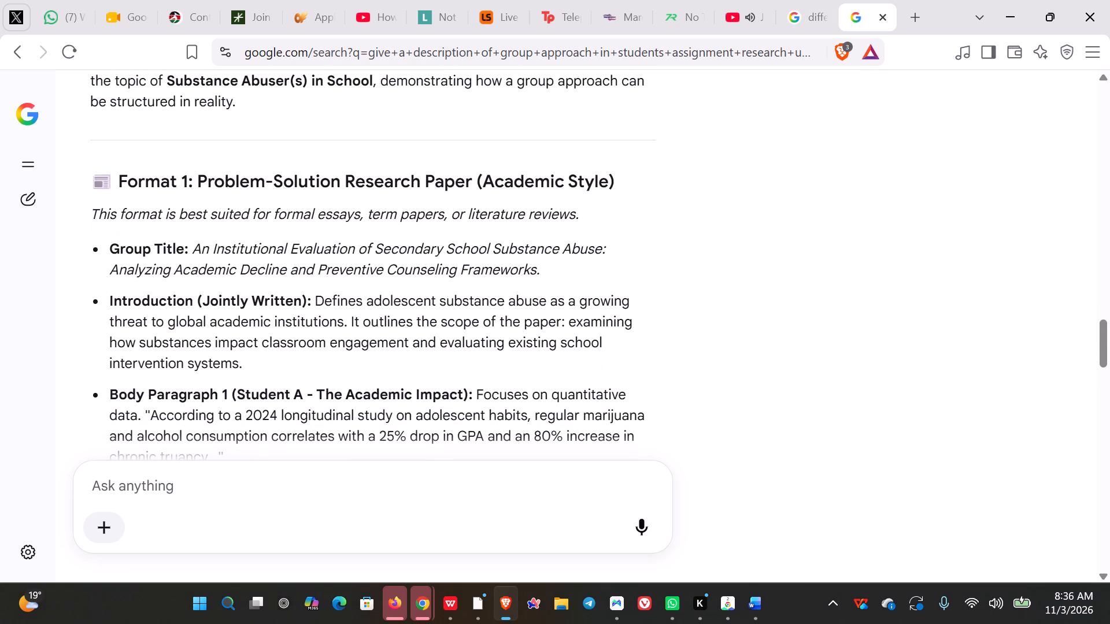
scroll(298, 400, down, 2)
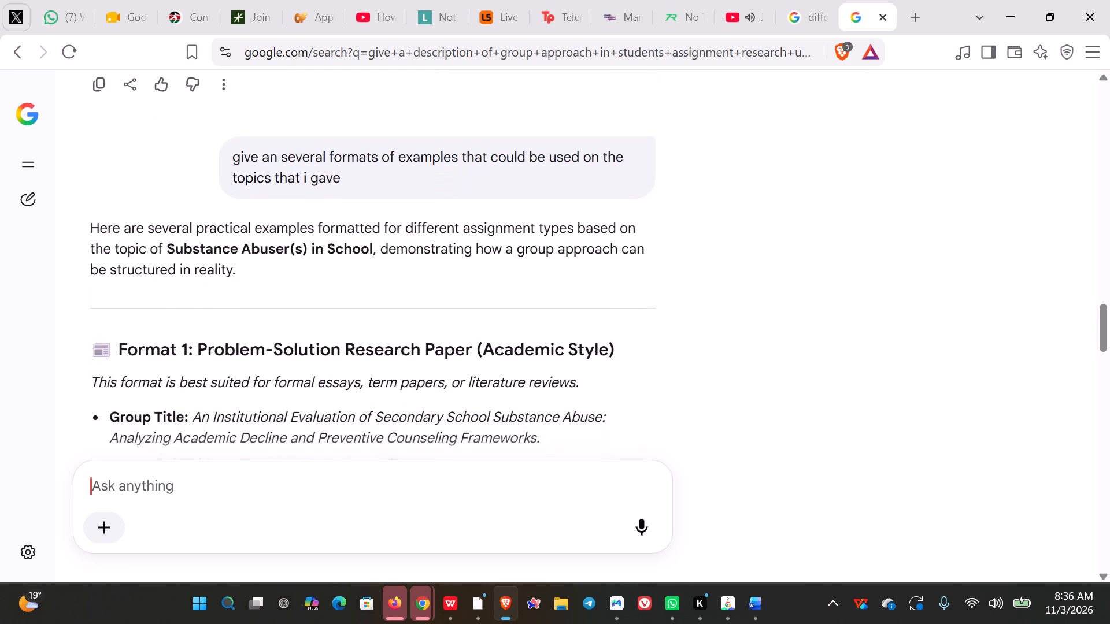
scroll(298, 400, down, 2)
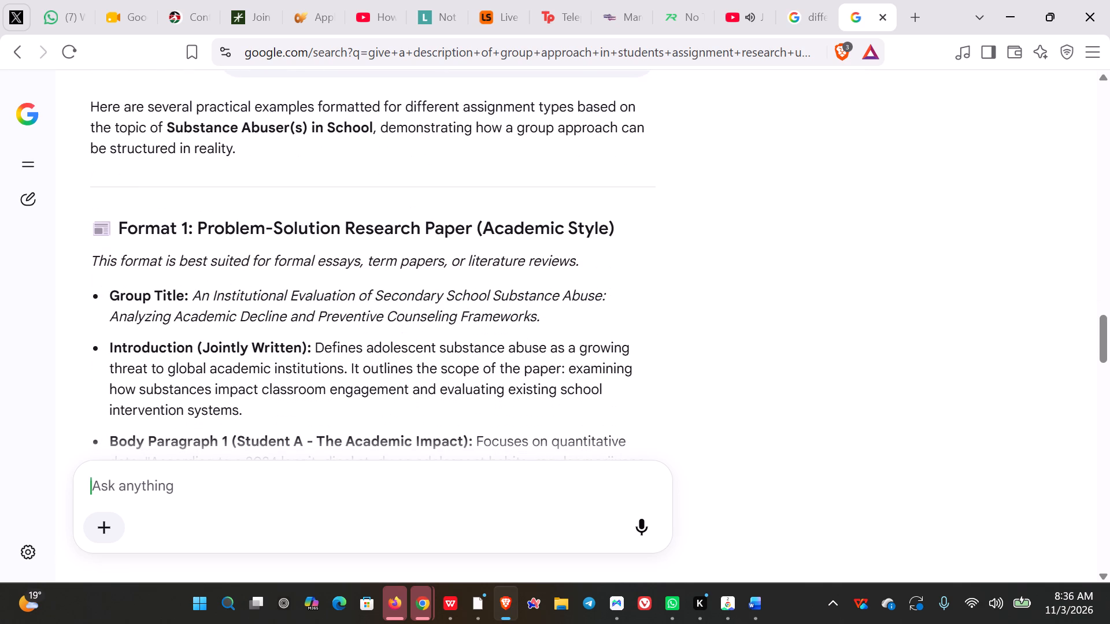
scroll(298, 400, down, 1)
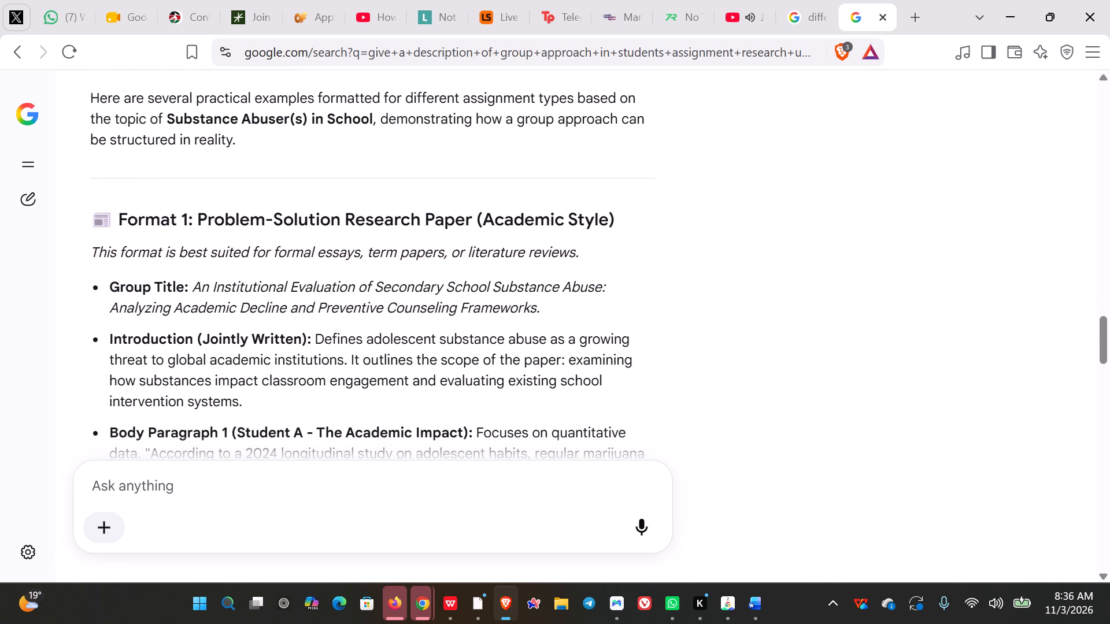
scroll(298, 400, down, 1)
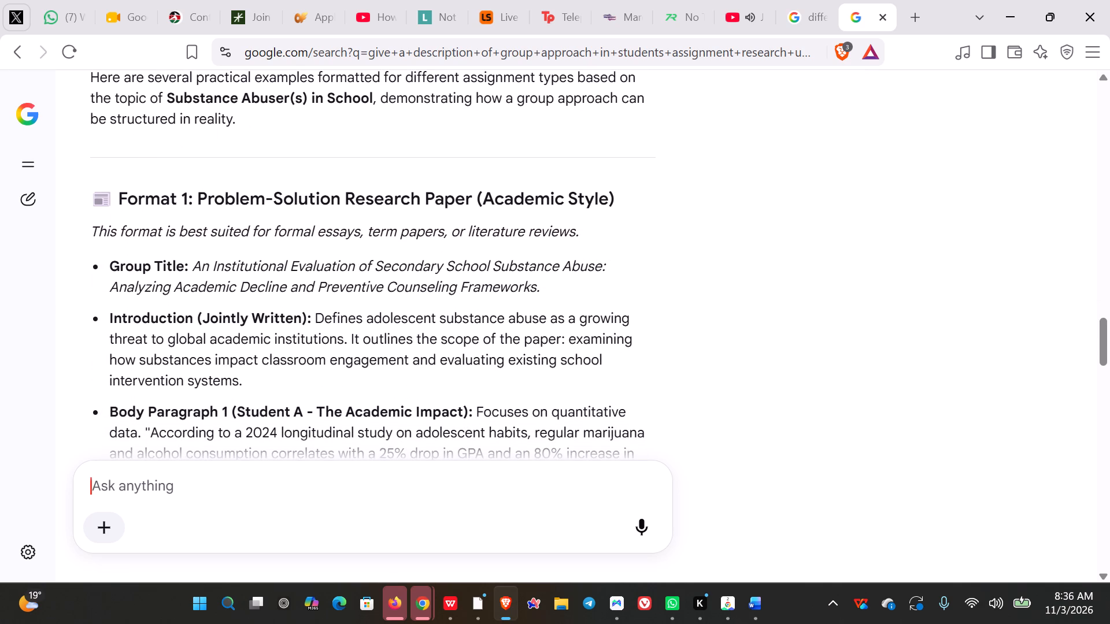
scroll(298, 400, down, 2)
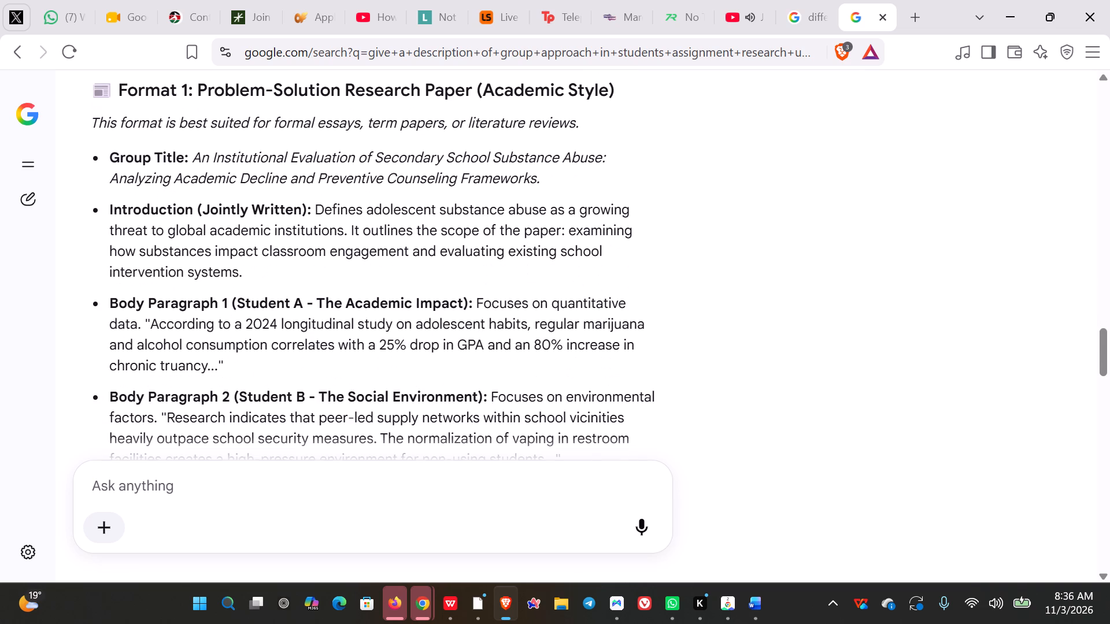
scroll(298, 400, down, 1)
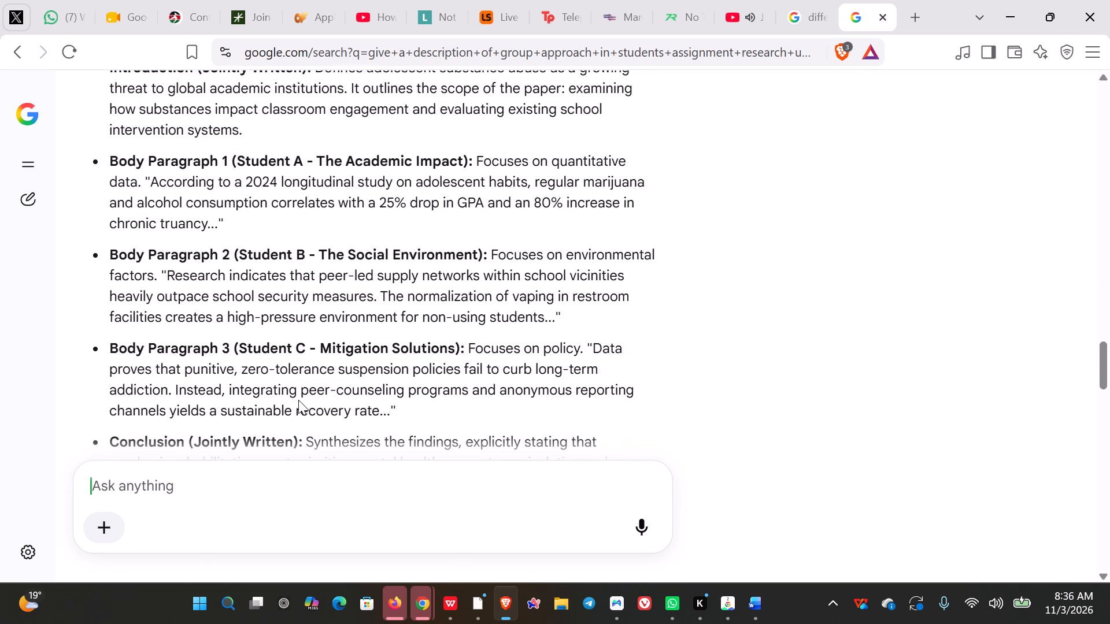
scroll(298, 400, down, 2)
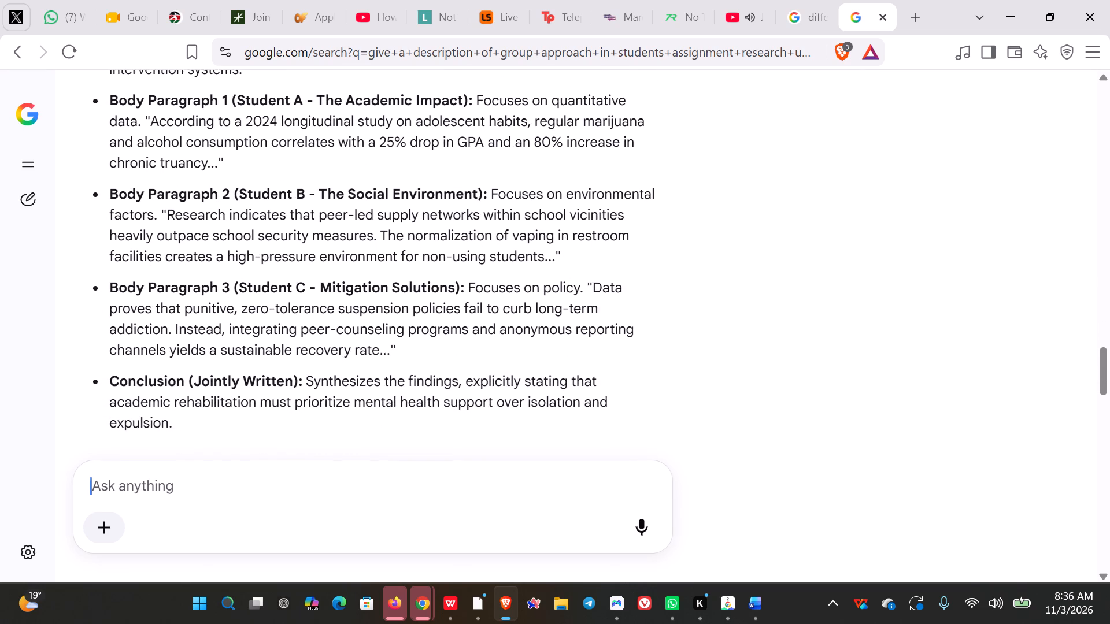
scroll(298, 400, down, 1)
scroll(298, 400, up, 1)
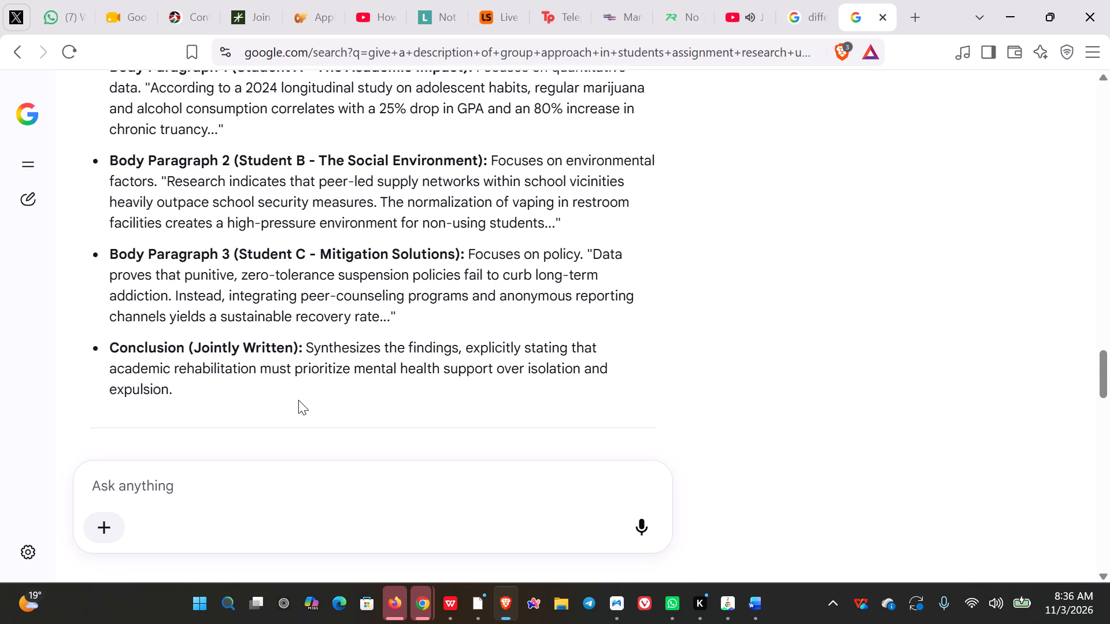
scroll(298, 400, up, 3)
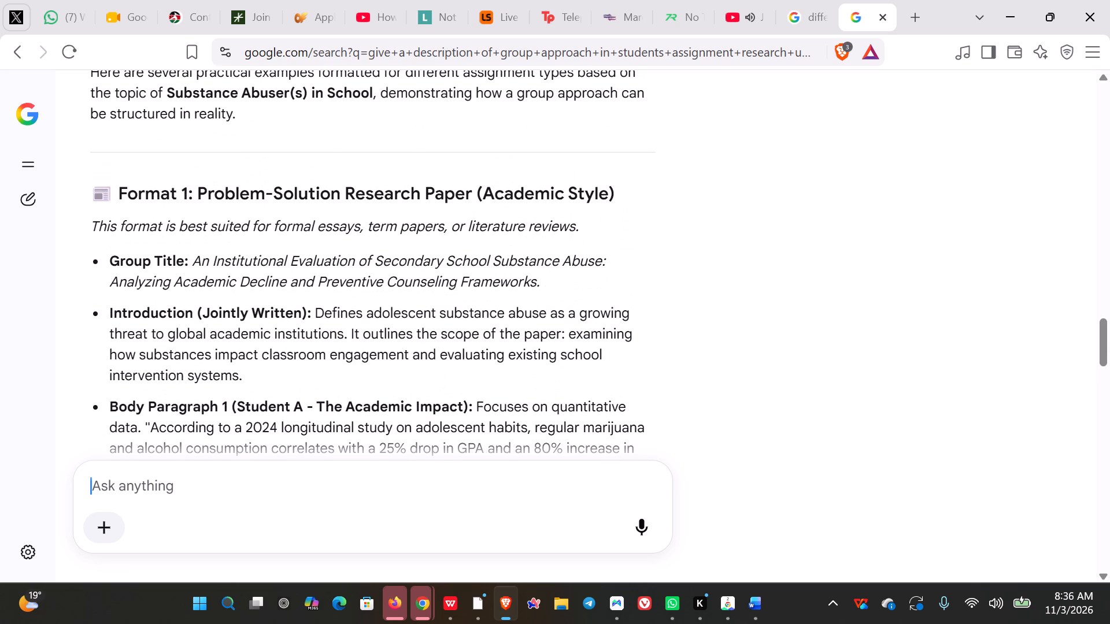
scroll(298, 400, down, 5)
Ask the AI to use format 1 and give an example that fits the topic "Substance abuser(s) in school".
click(205, 485)
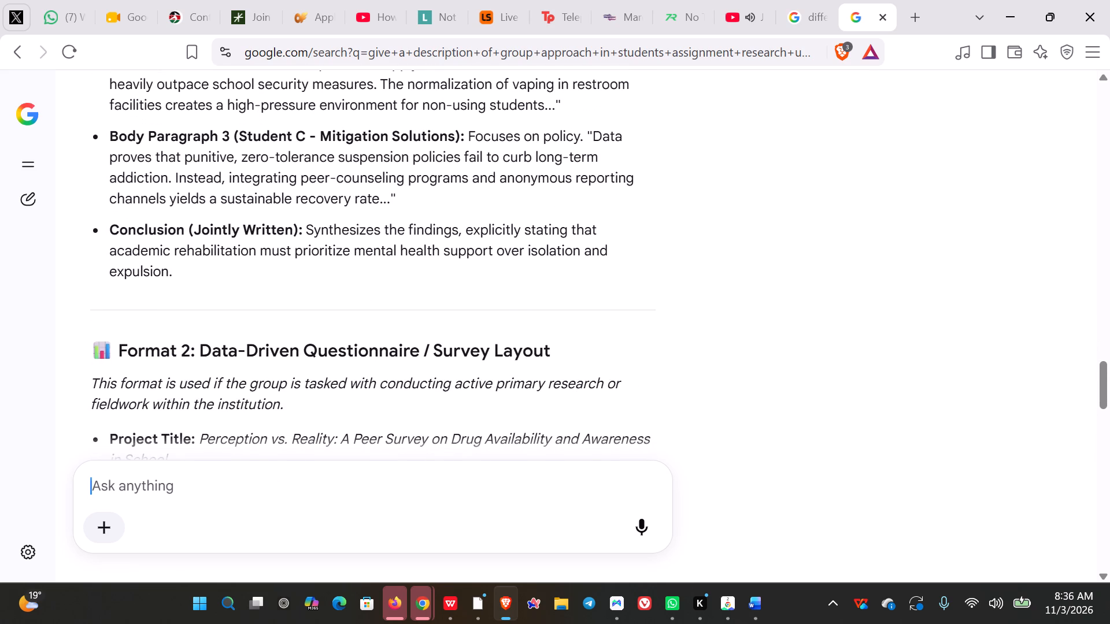
text(use foem)
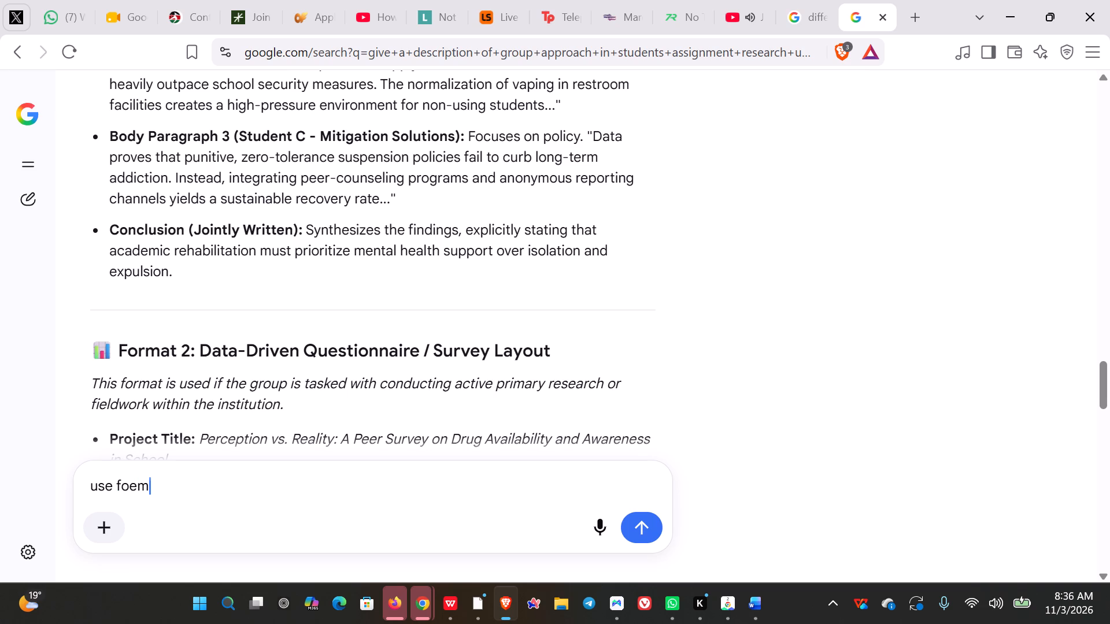
key(BackSpace)
key(BackSpace)
text(rma)
key(space)
text(1)
key(space)
key(BackSpace)
key(BackSpace)
key(BackSpace)
text(t 1 and give example that will fit this topic)
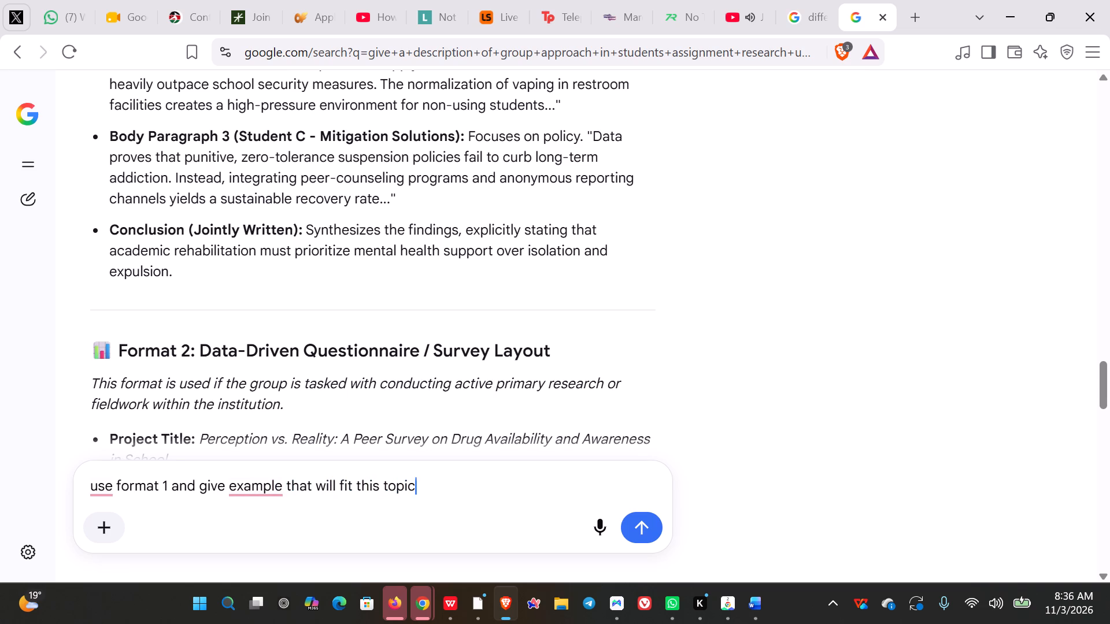
key(space)
key(shift+quotedbl)
key(super+period)
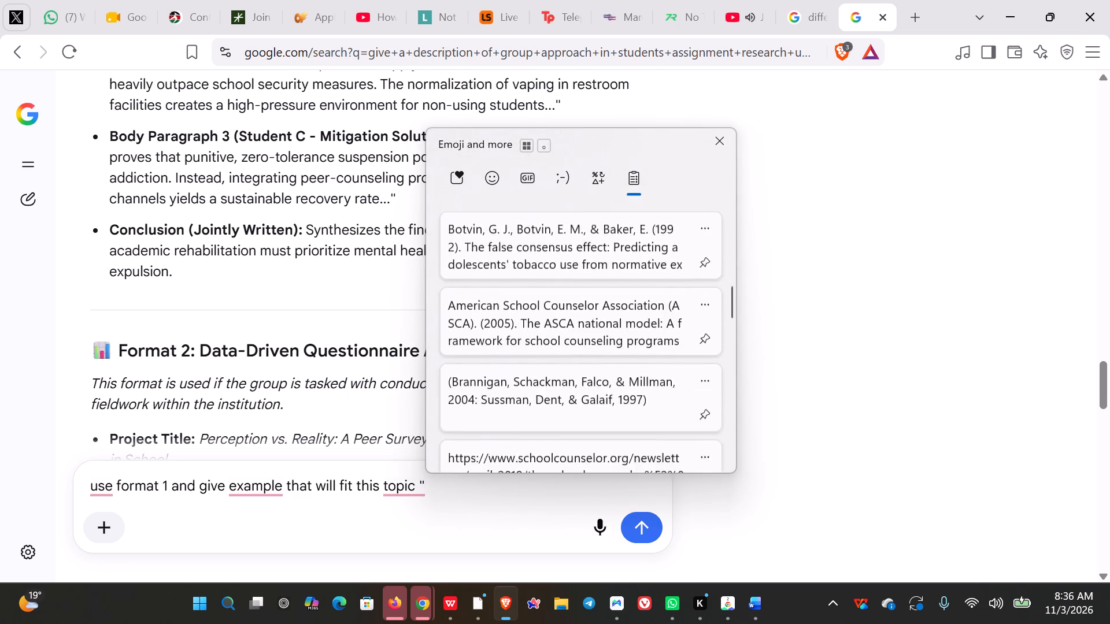
key(ctrl+v)
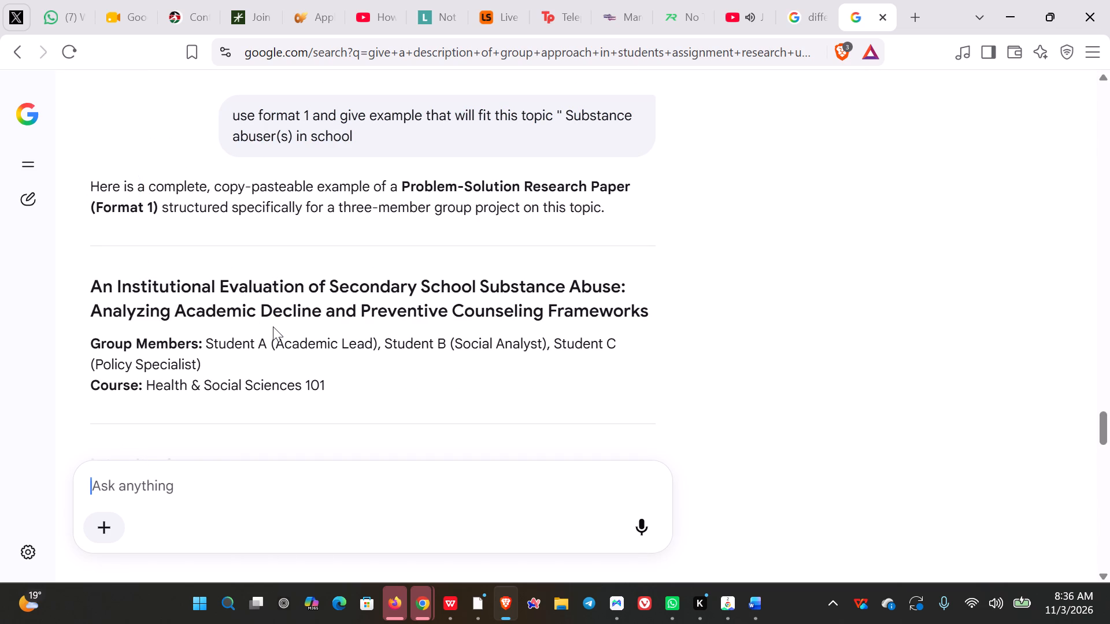
Read the opening of the generated Problem-Solution Research Paper, covering its title, group members, course and Introduction.
scroll(273, 326, down, 3)
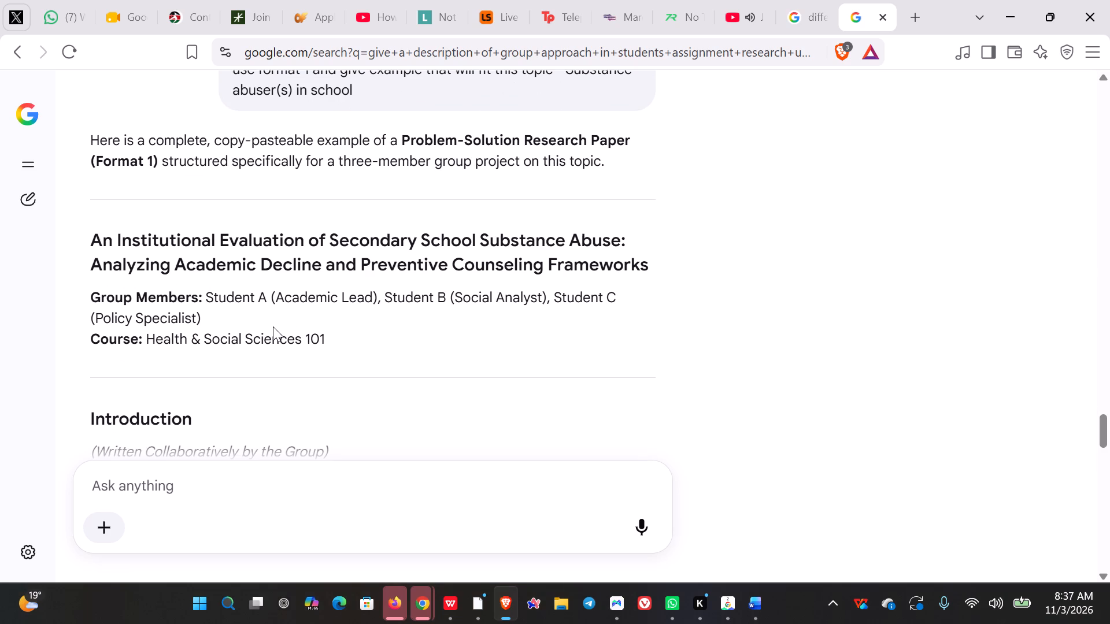
scroll(273, 326, down, 7)
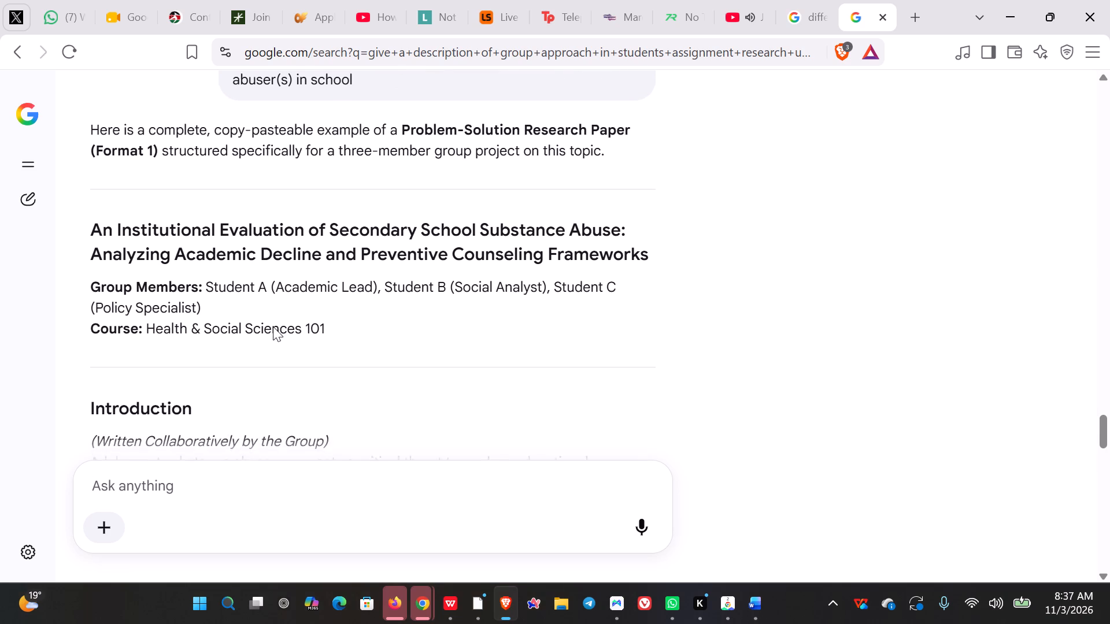
scroll(273, 326, down, 1)
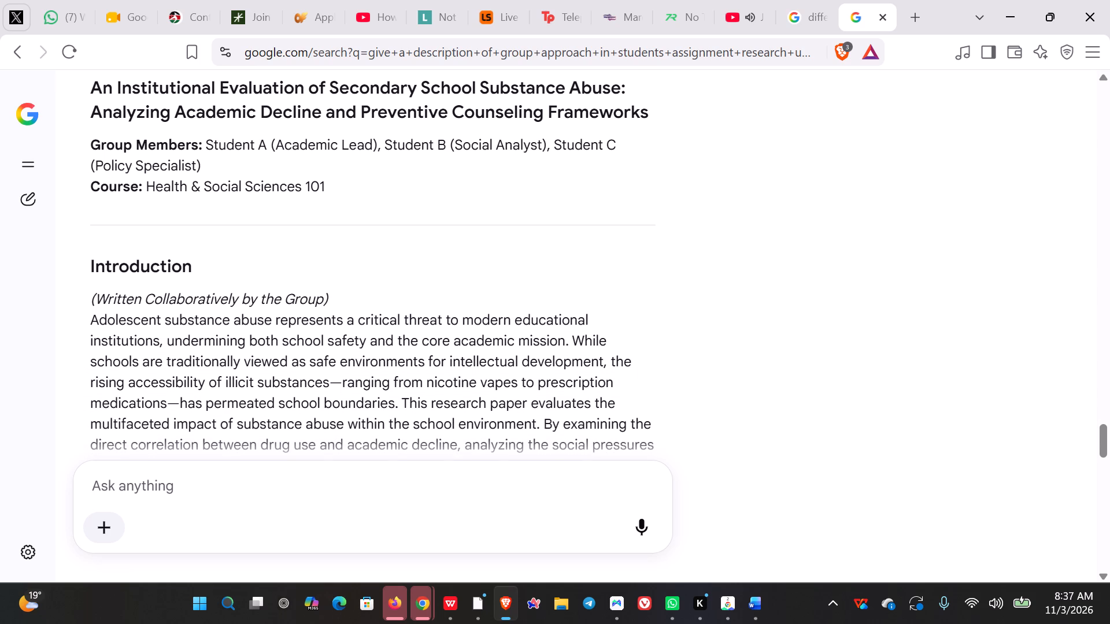
scroll(273, 326, down, 2)
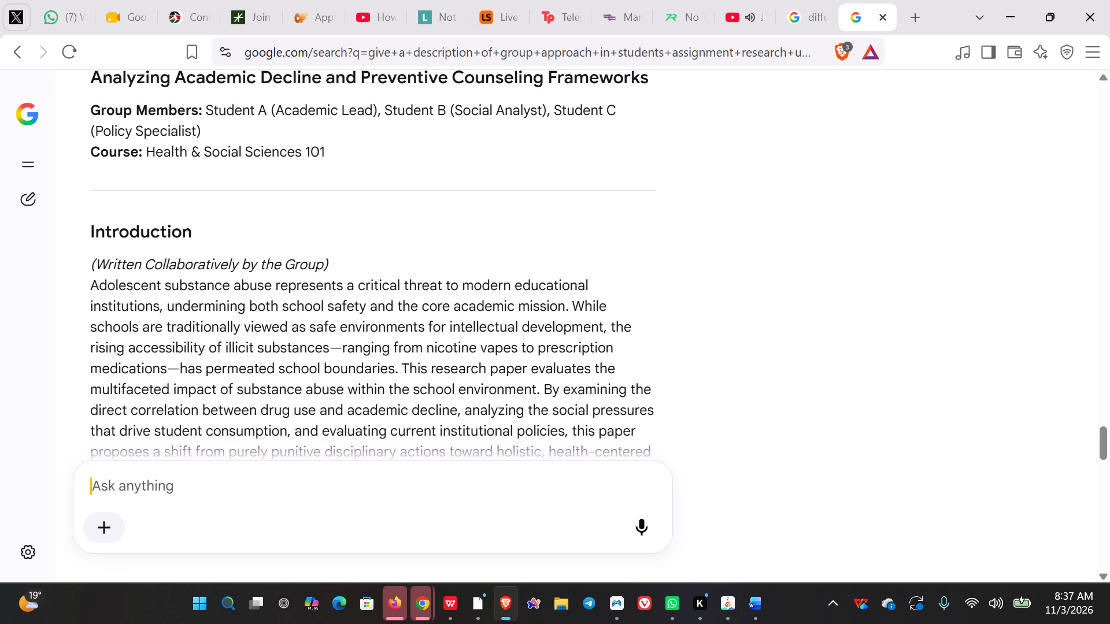
scroll(273, 326, up, 1)
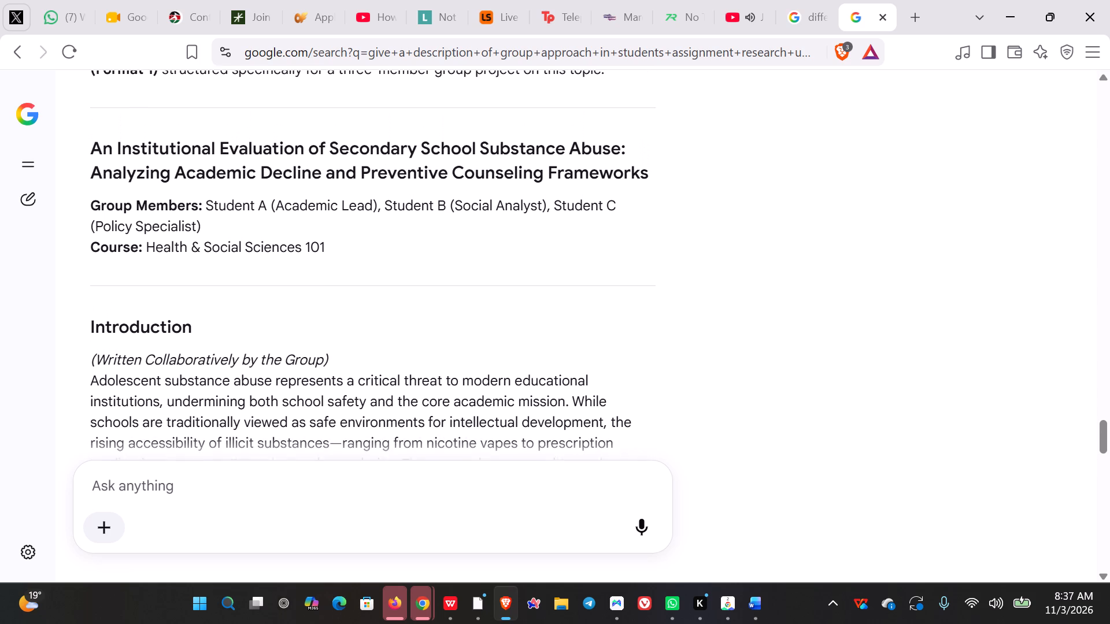
scroll(273, 326, up, 3)
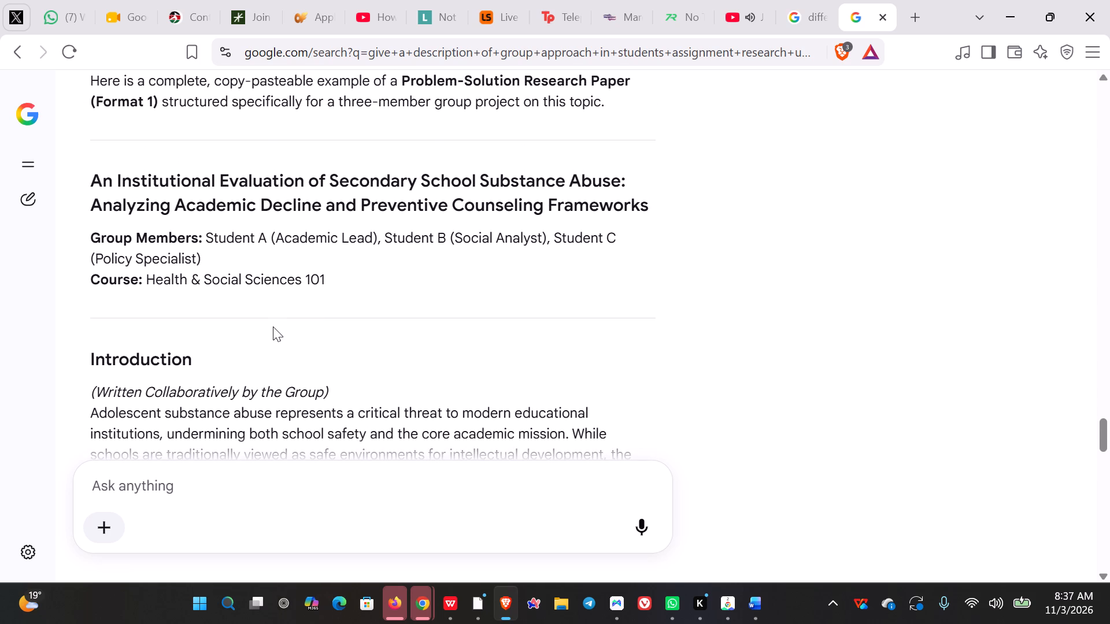
scroll(273, 326, up, 2)
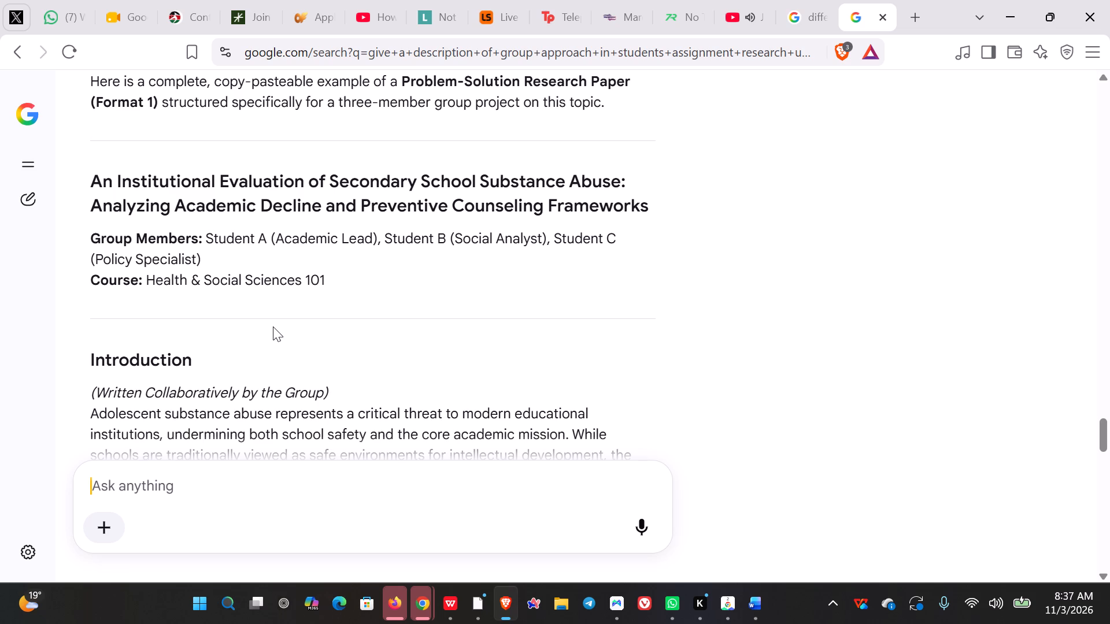
scroll(273, 326, up, 5)
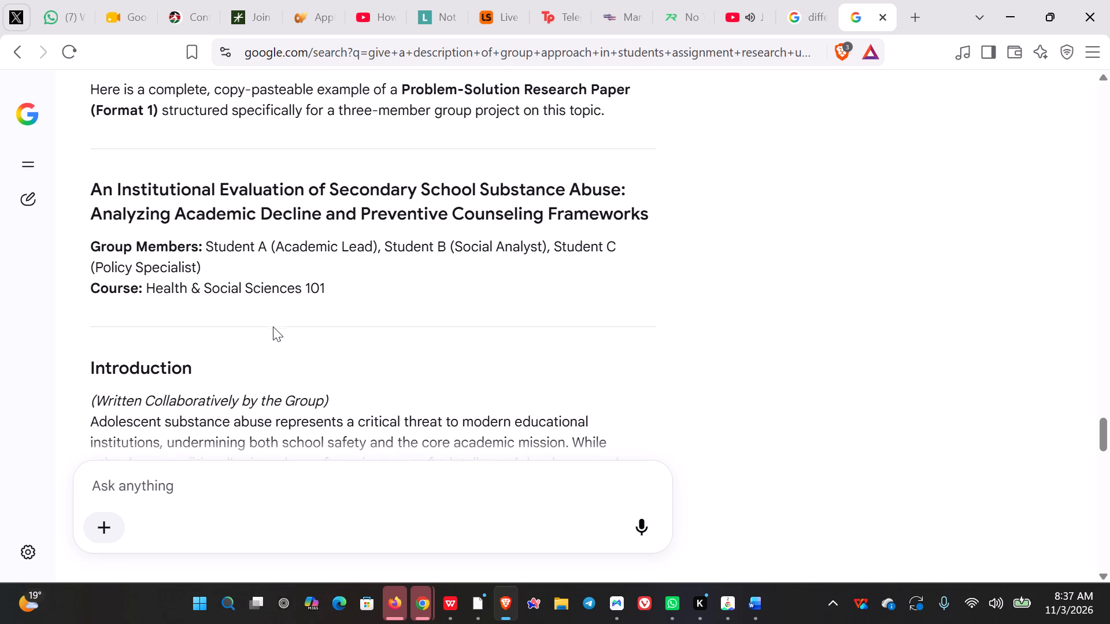
scroll(273, 326, up, 1)
Skim the example paper's Sections 1 to 3 on academic performance, environmental drivers and institutional responses.
scroll(273, 326, down, 2)
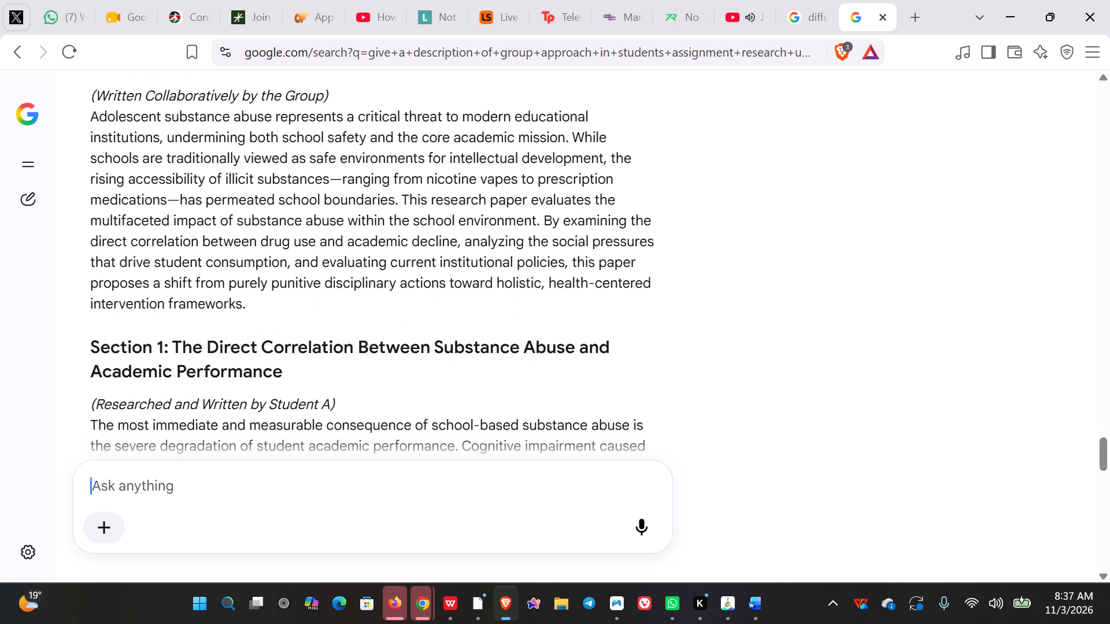
scroll(273, 326, down, 3)
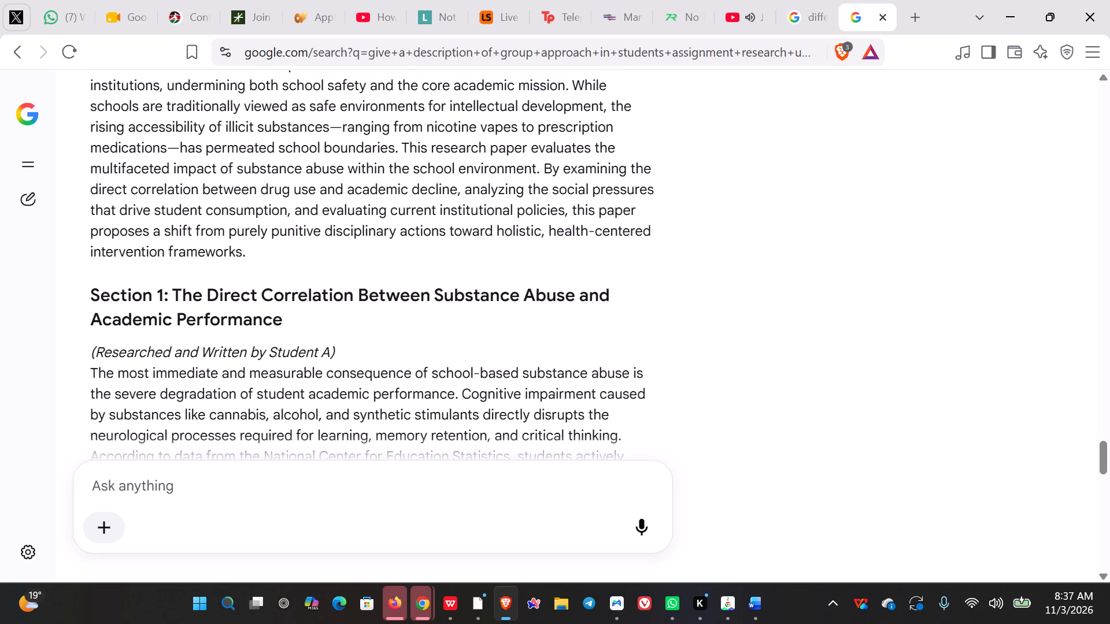
scroll(273, 326, down, 3)
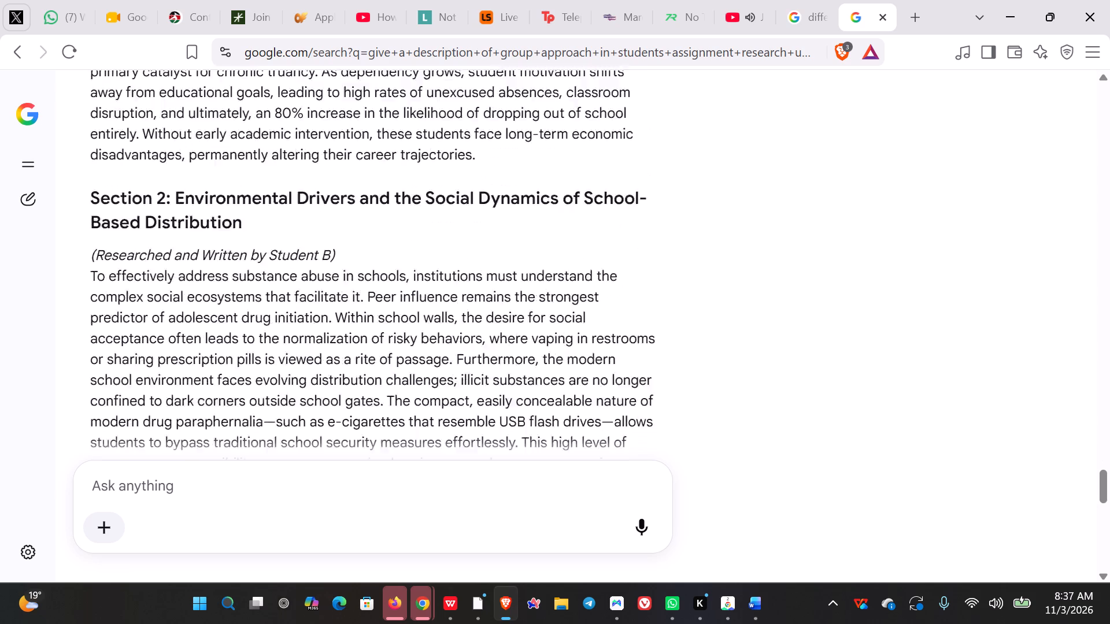
scroll(273, 326, down, 1)
scroll(273, 326, up, 2)
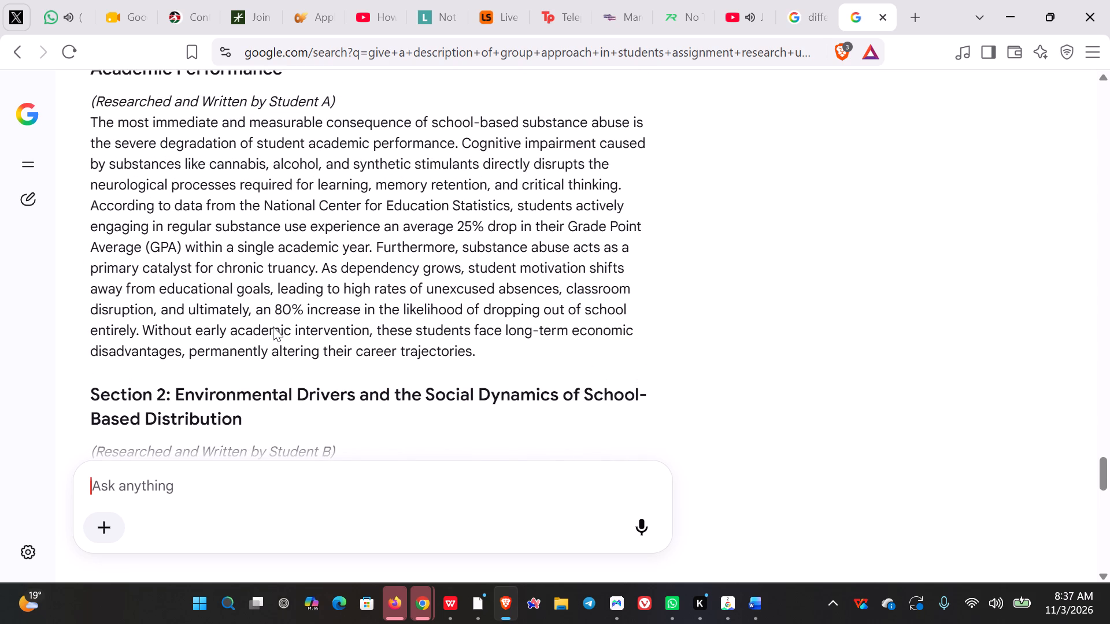
scroll(273, 326, down, 3)
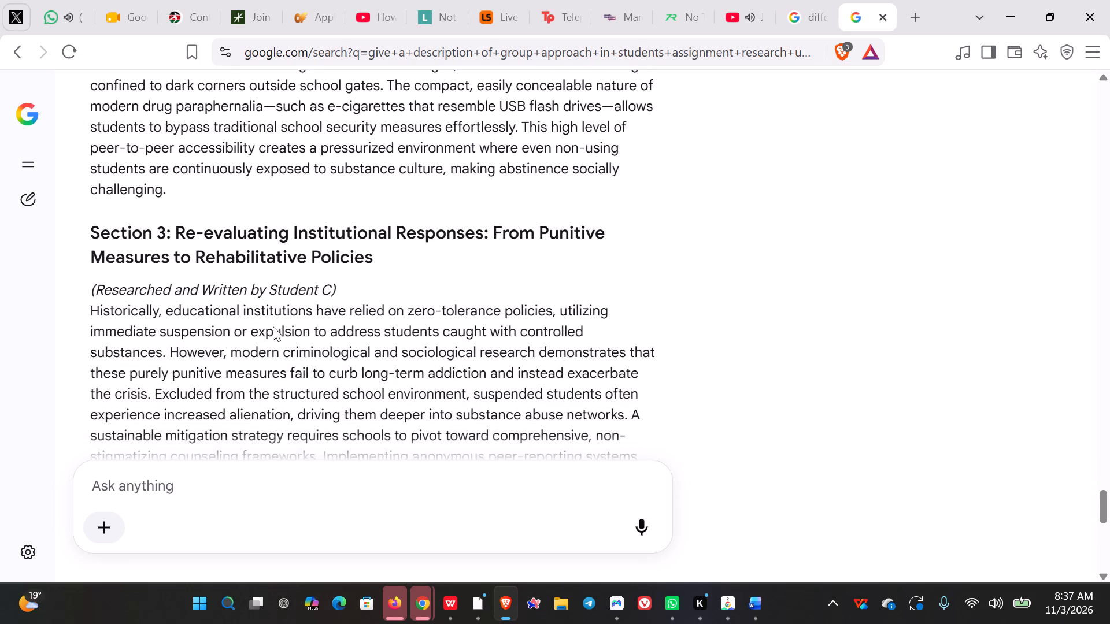
scroll(273, 326, down, 1)
scroll(273, 326, up, 1)
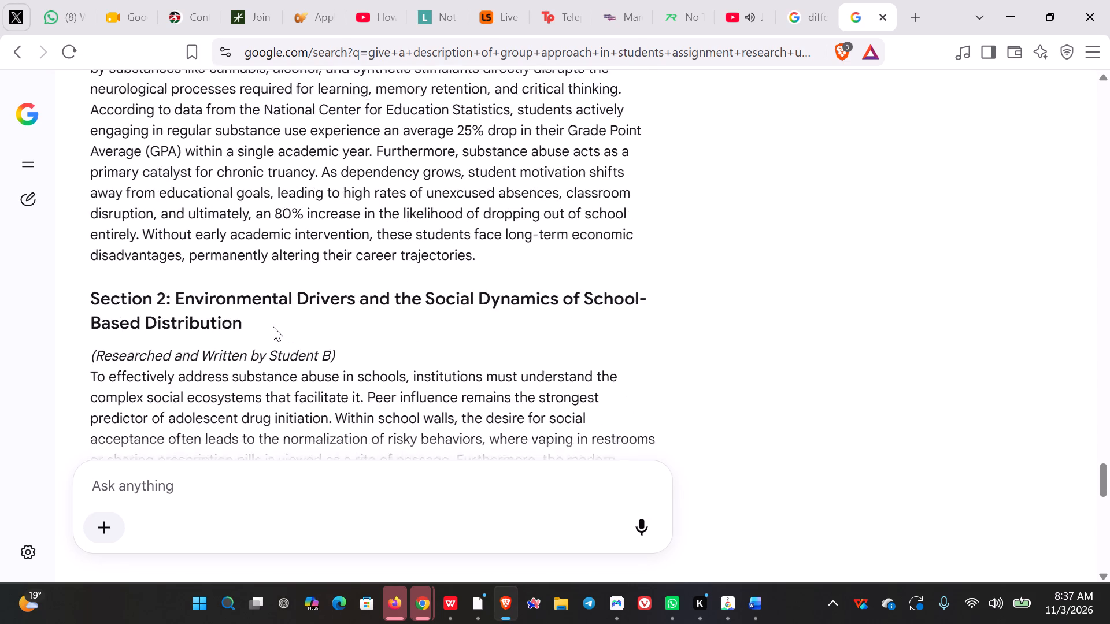
scroll(273, 326, up, 2)
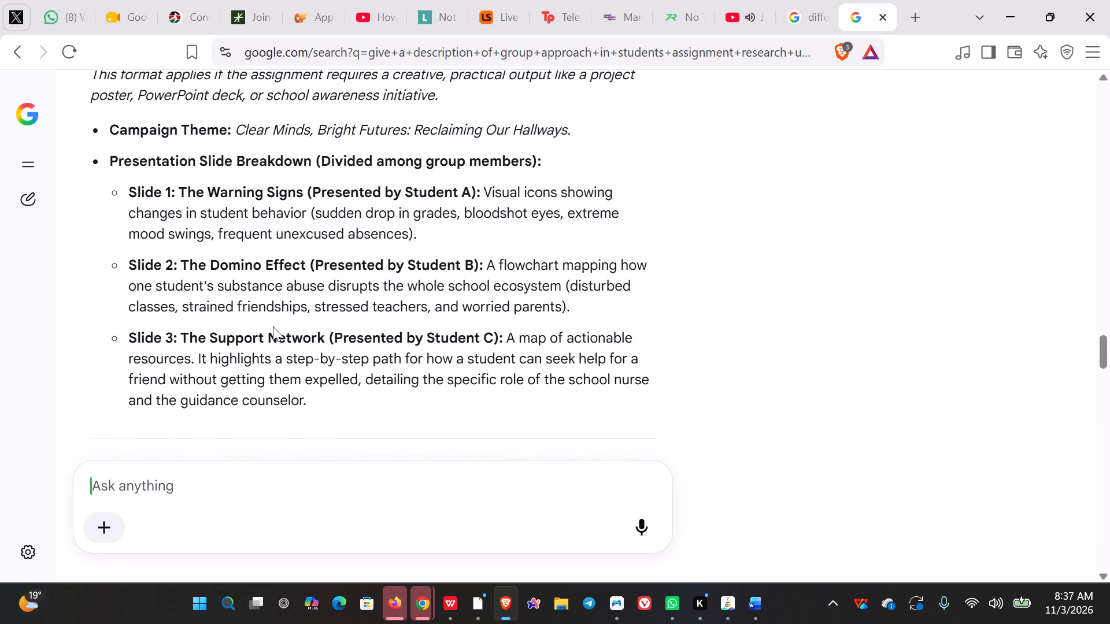
scroll(273, 326, up, 1)
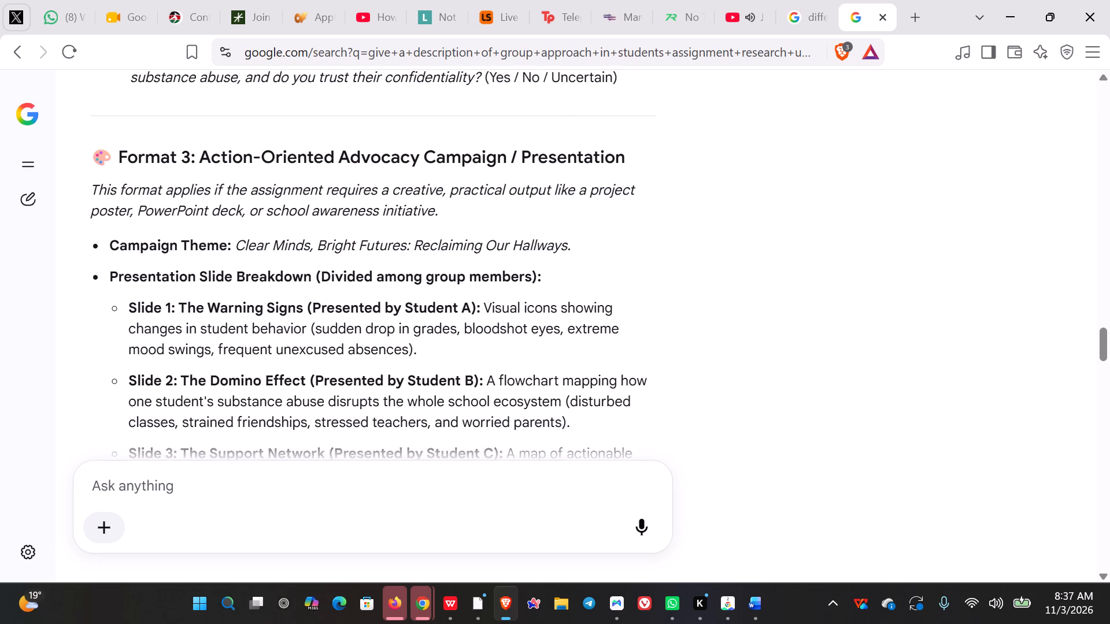
scroll(273, 326, down, 4)
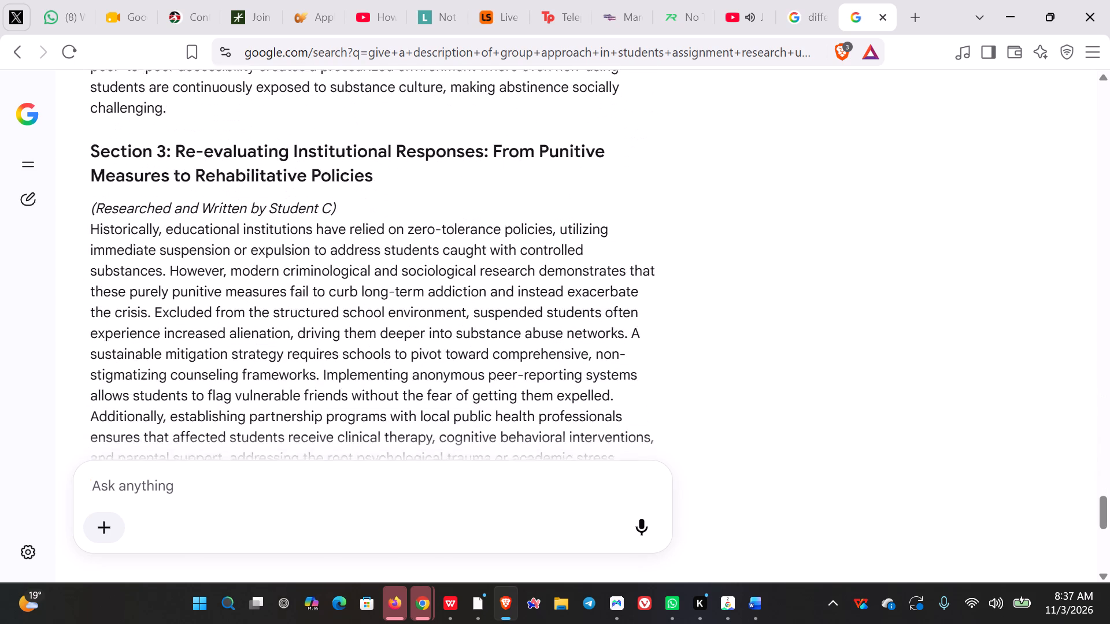
scroll(273, 326, up, 4)
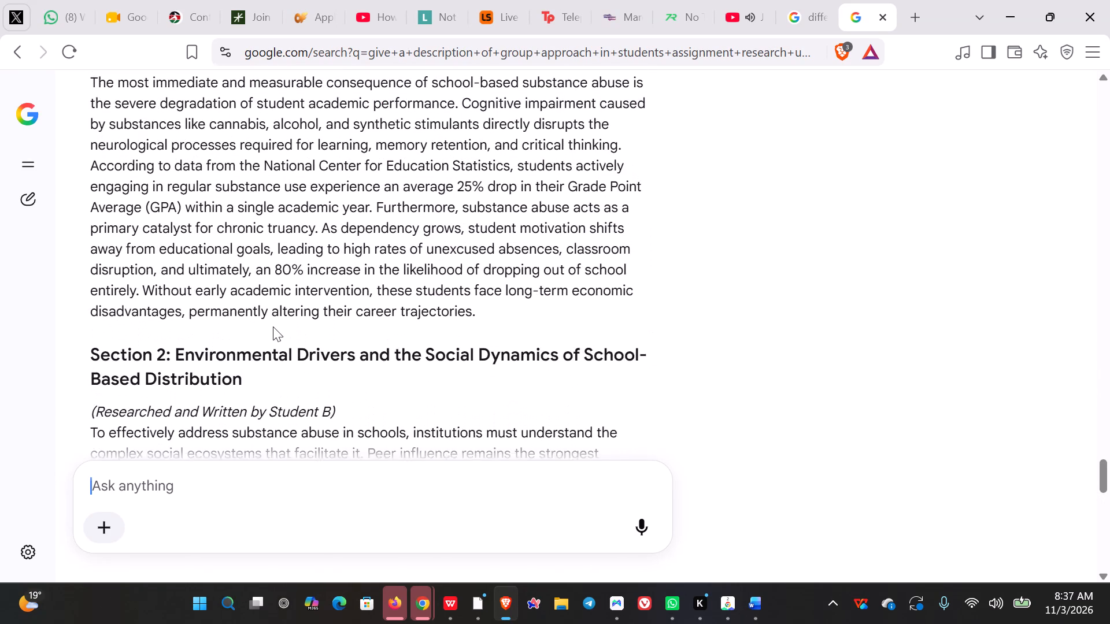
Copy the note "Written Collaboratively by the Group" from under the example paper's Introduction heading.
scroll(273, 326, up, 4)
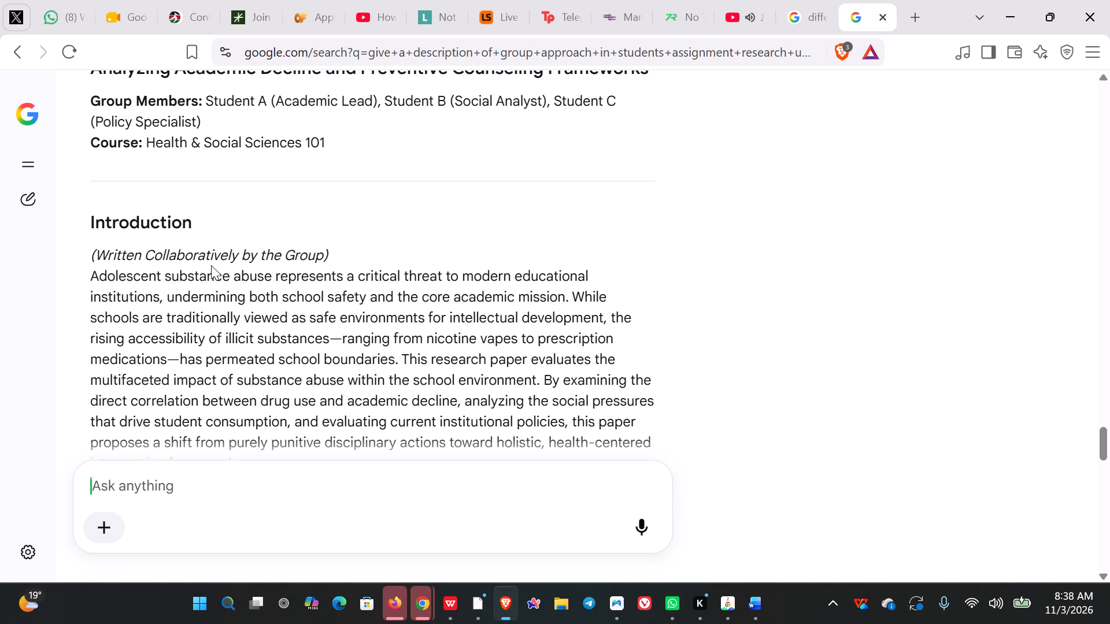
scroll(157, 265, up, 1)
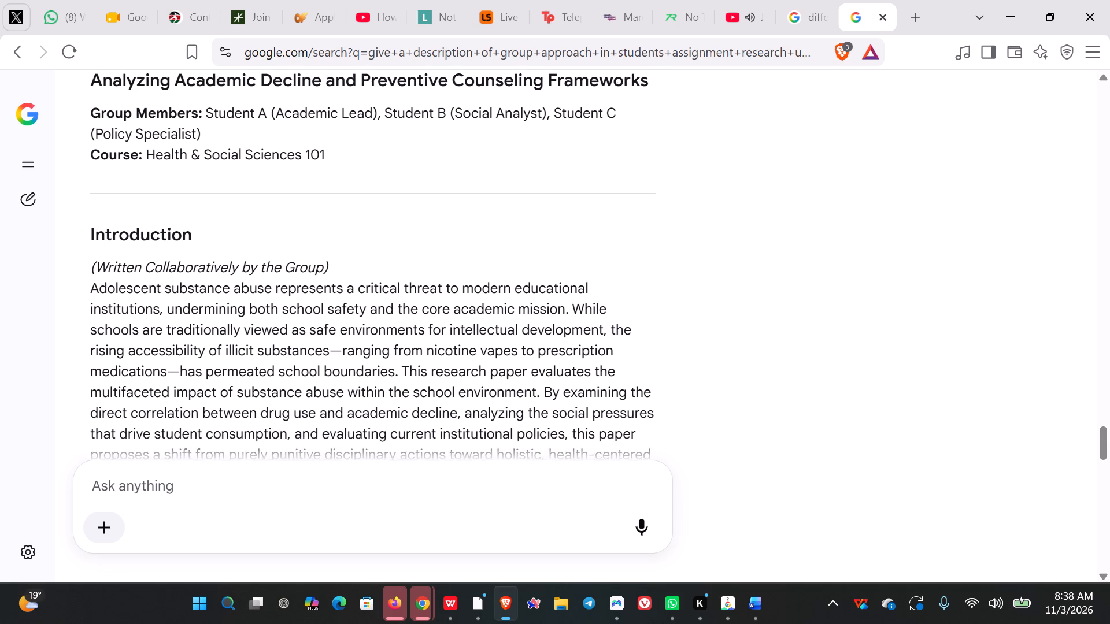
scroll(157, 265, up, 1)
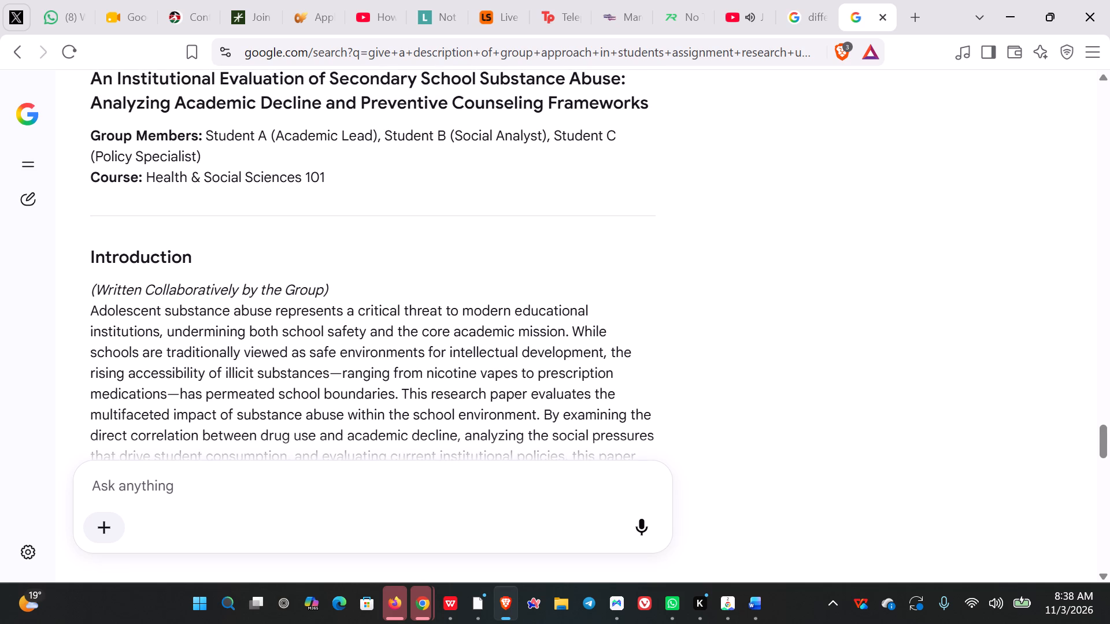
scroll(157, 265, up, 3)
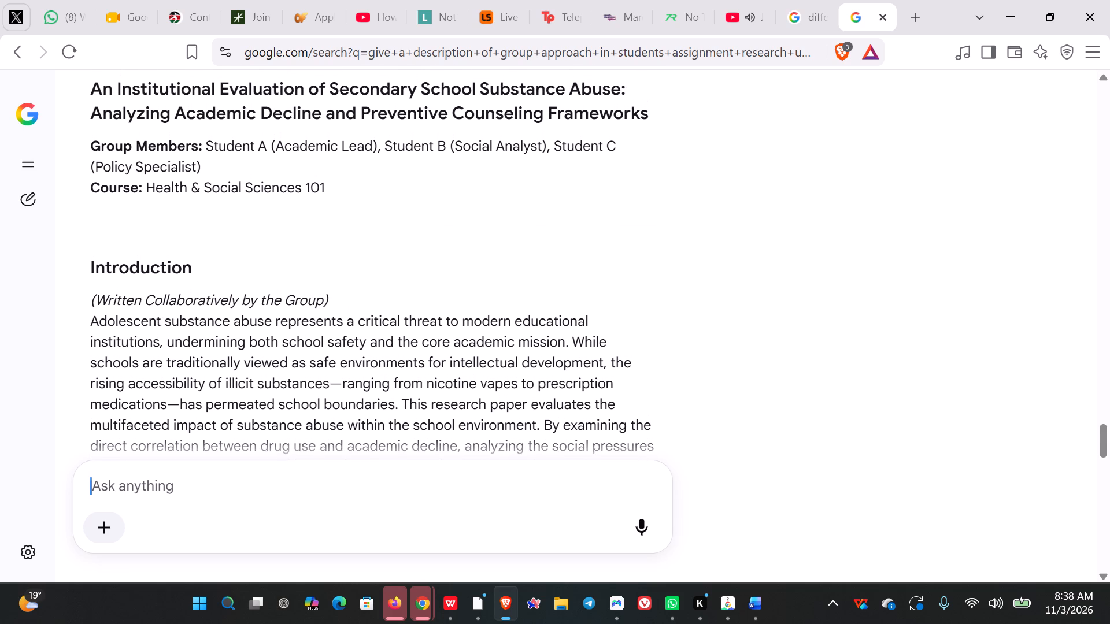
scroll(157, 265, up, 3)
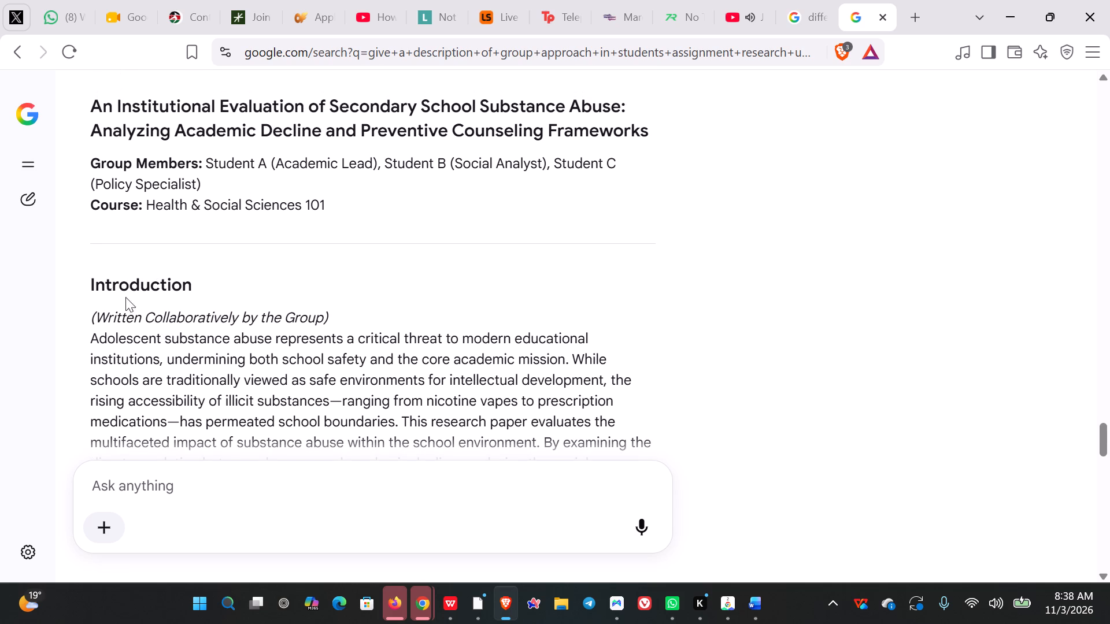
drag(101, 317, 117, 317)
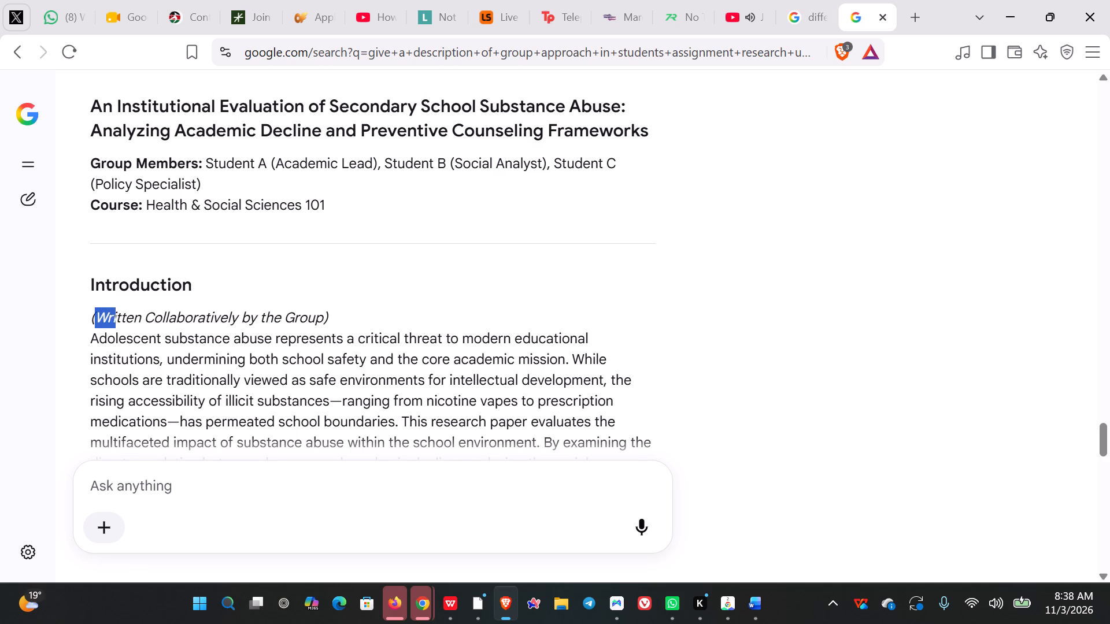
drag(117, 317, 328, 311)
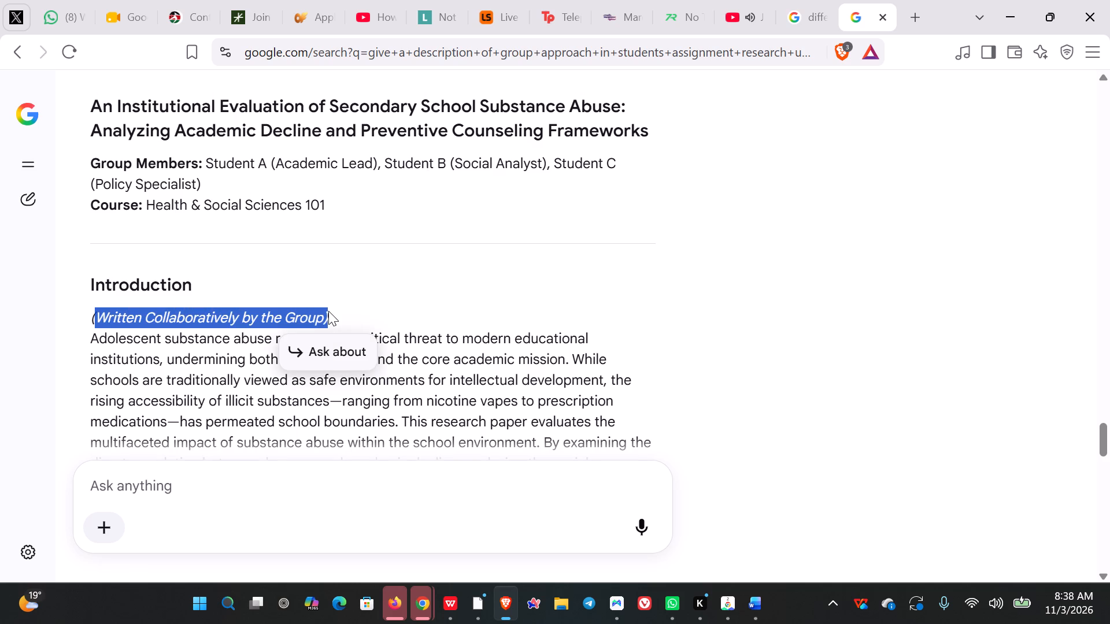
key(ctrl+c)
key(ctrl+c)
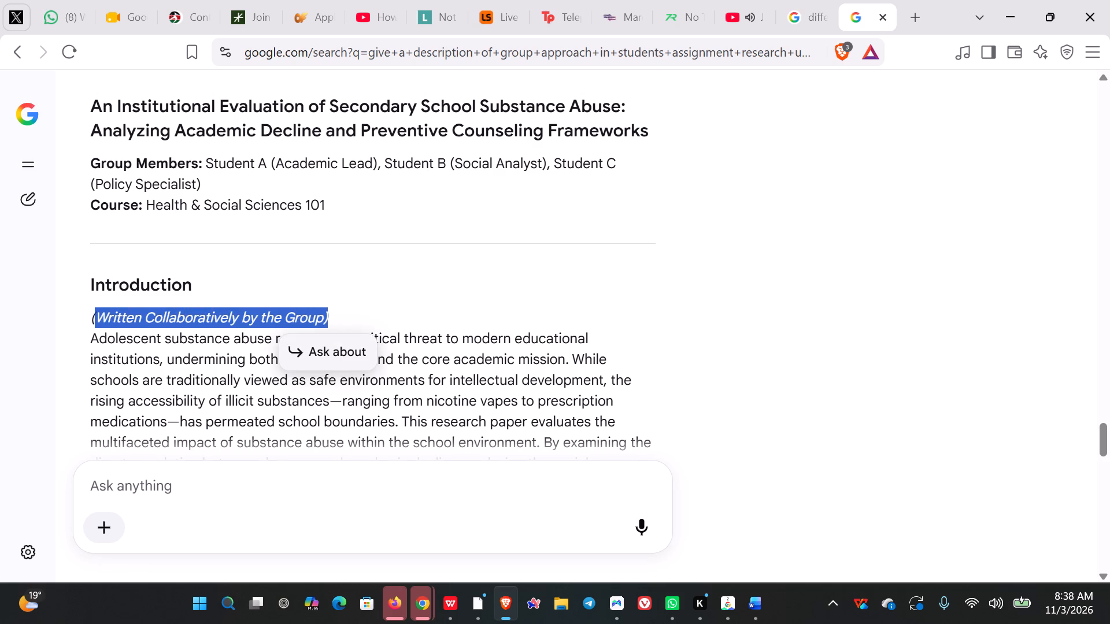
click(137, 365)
Copy the words "Researched and Written by Student" from the note under the example paper's Section 1 heading.
scroll(202, 347, down, 1)
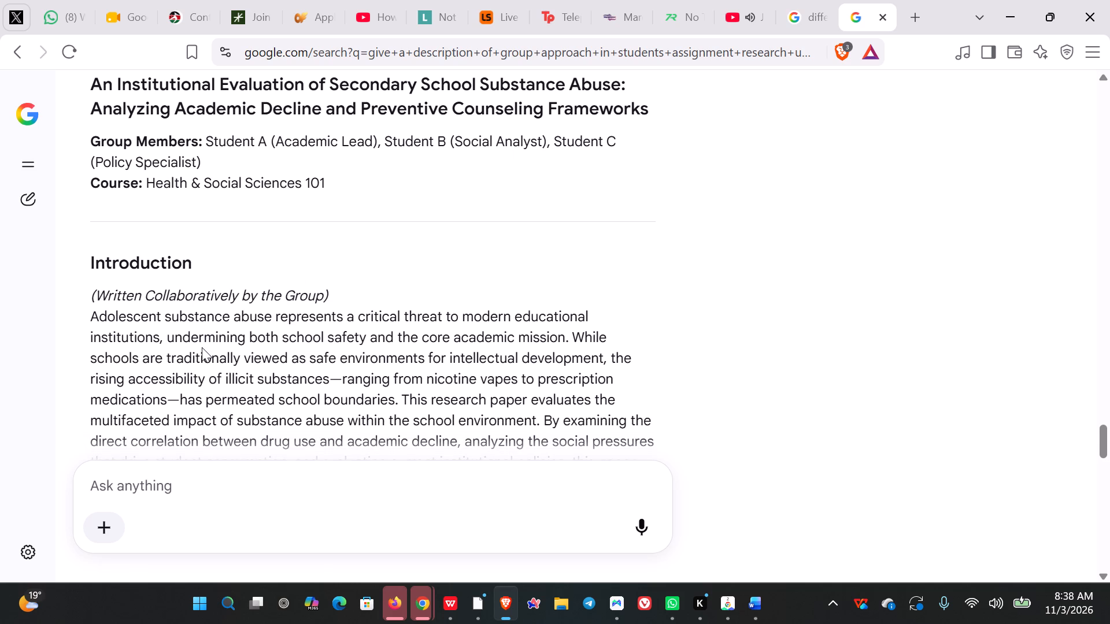
scroll(202, 347, down, 2)
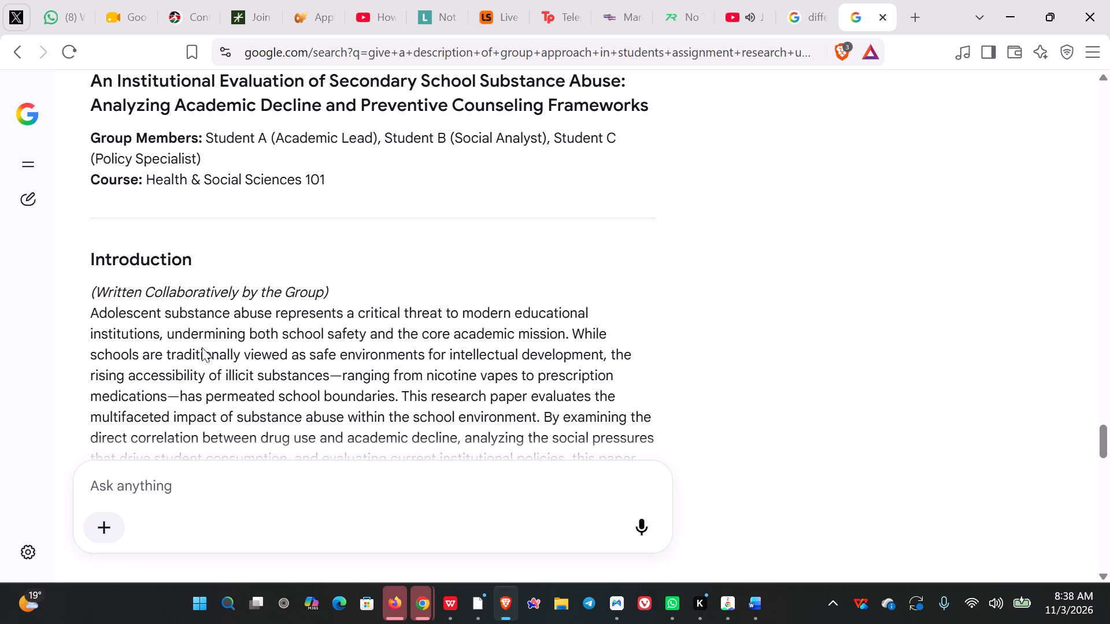
scroll(202, 347, down, 3)
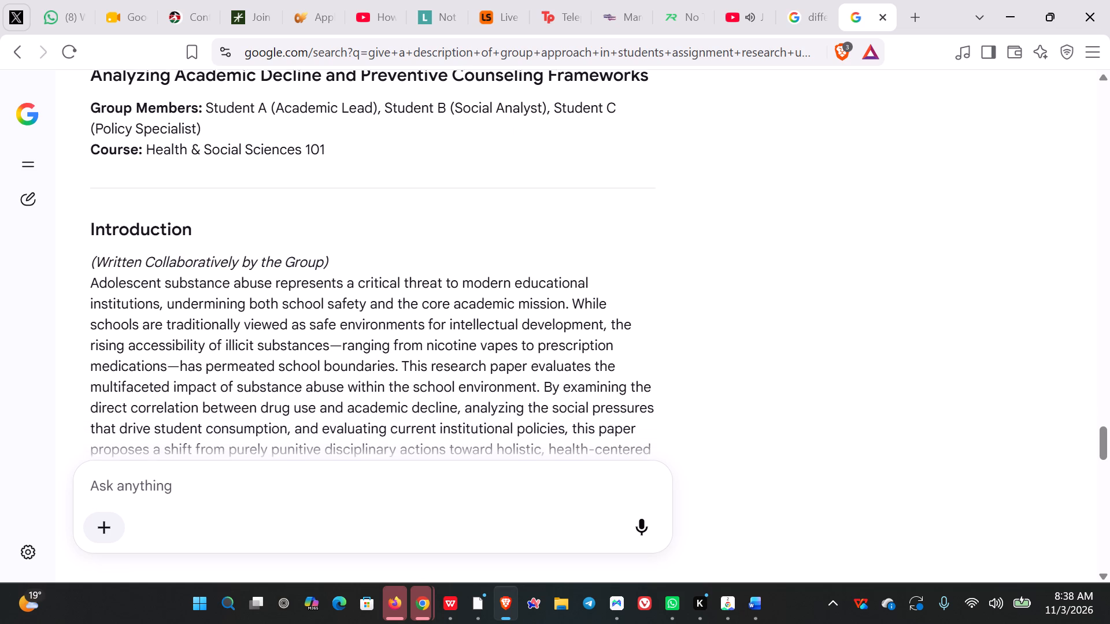
scroll(202, 347, down, 3)
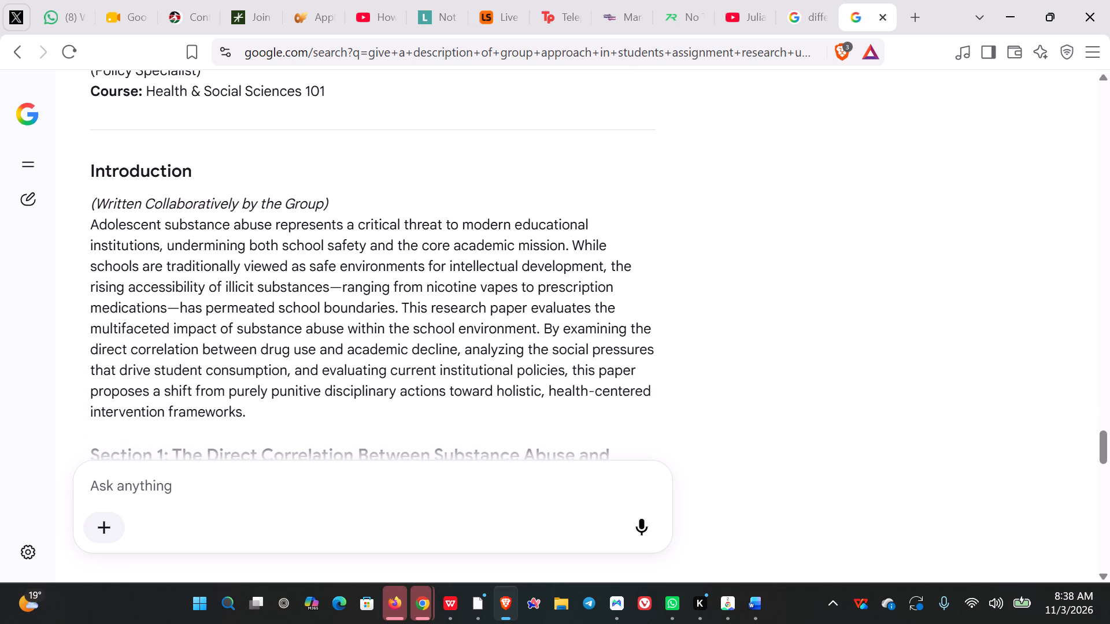
scroll(202, 347, down, 2)
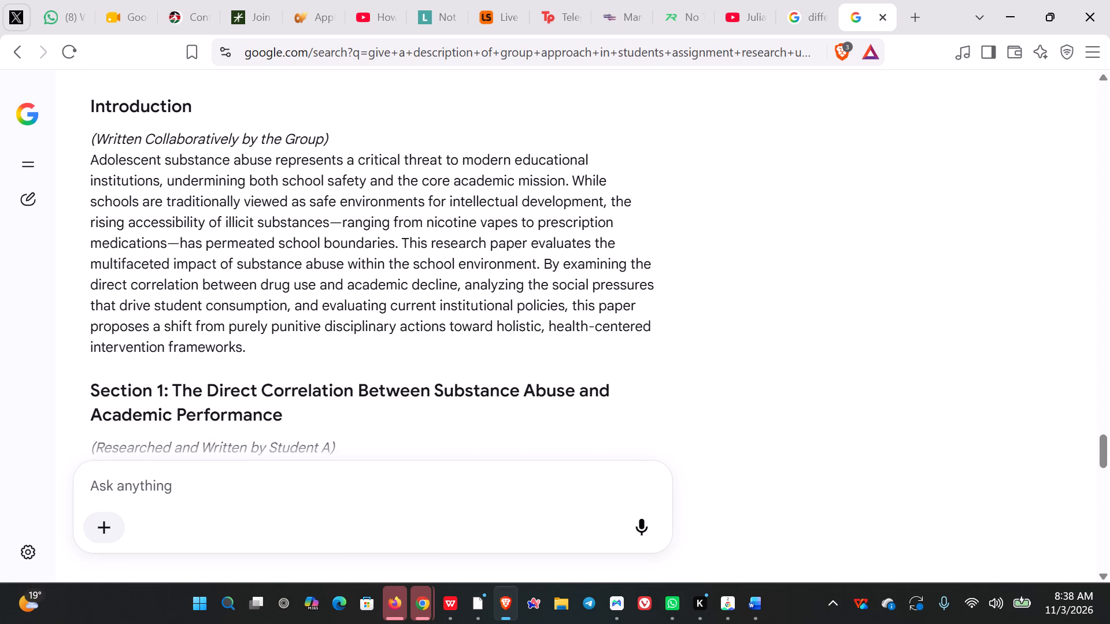
scroll(202, 347, down, 1)
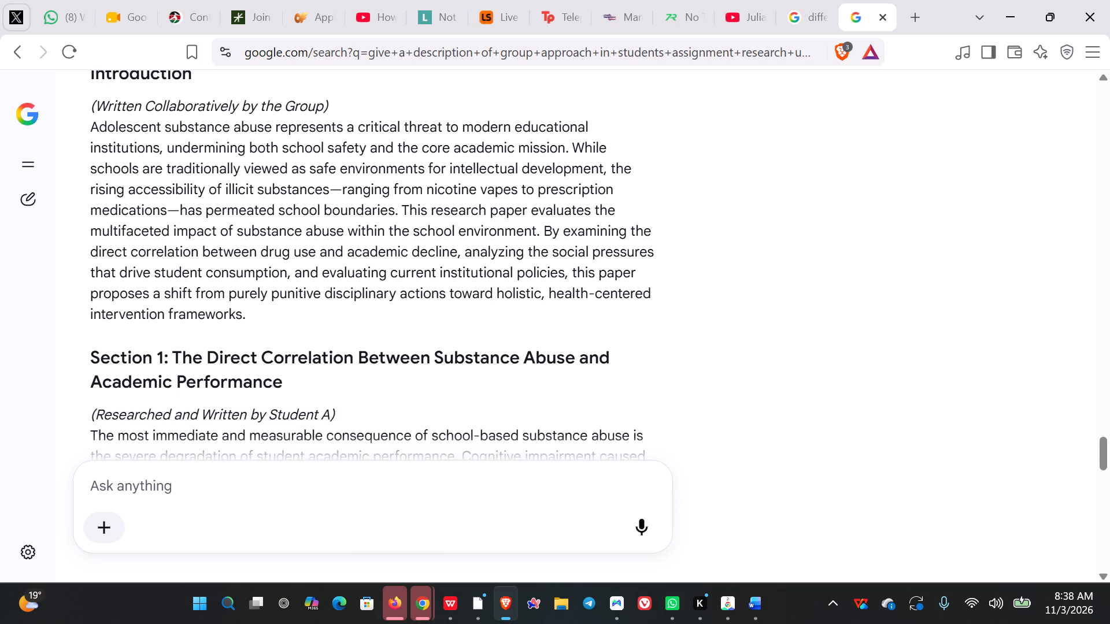
scroll(202, 347, down, 4)
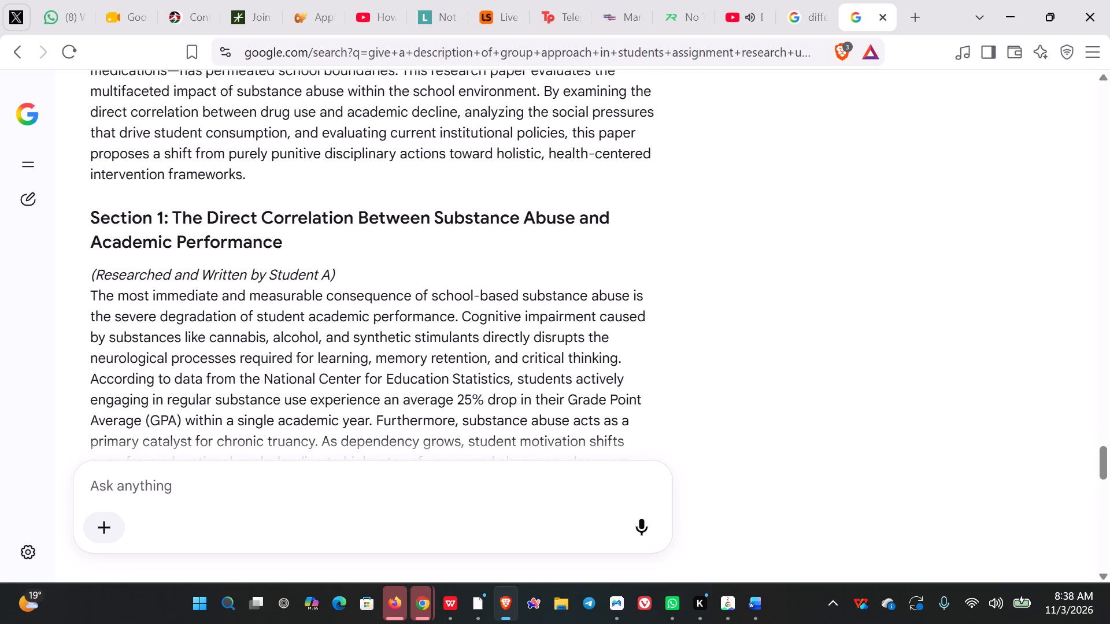
click(112, 268)
drag(97, 276, 180, 282)
scroll(106, 276, right, 1)
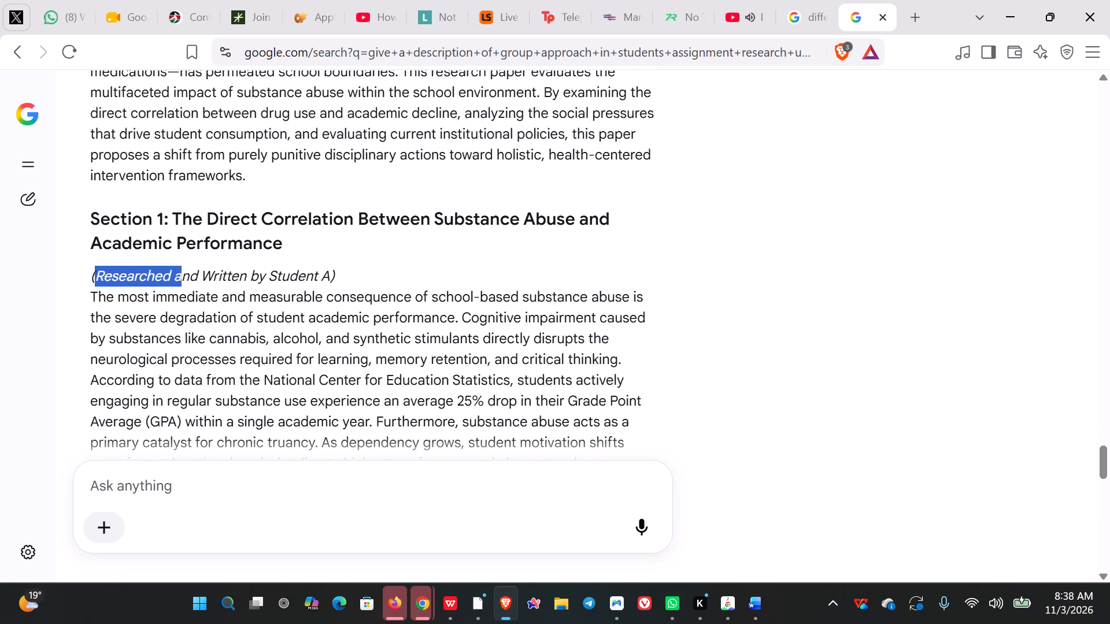
scroll(180, 282, right, 1)
drag(180, 282, 323, 279)
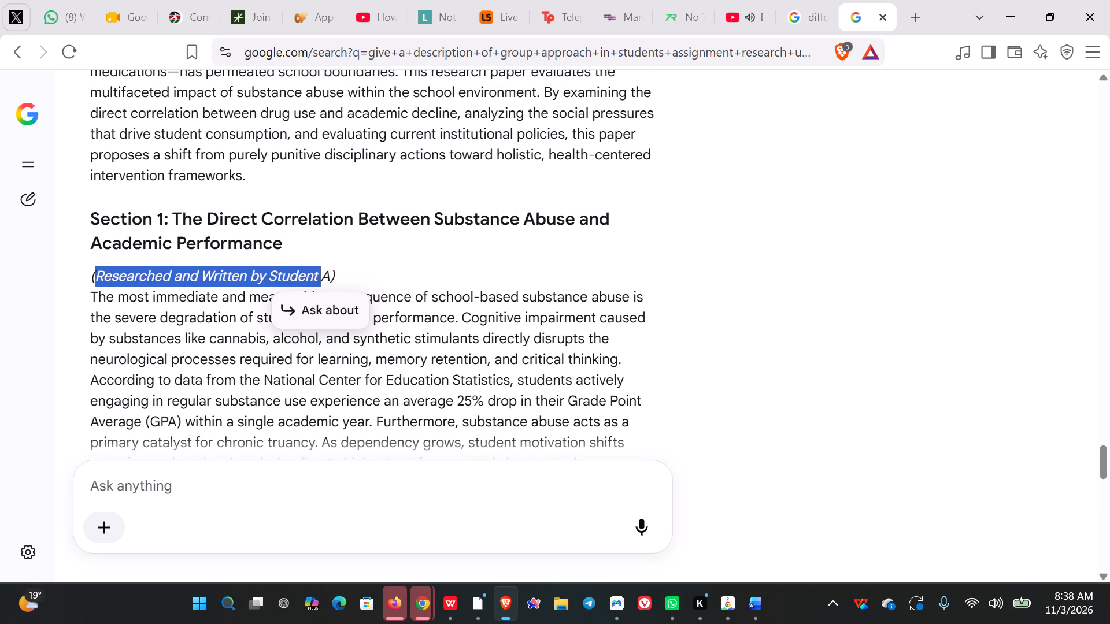
key(ctrl+c)
Switch to the WPS Office document and paste the copied words on a new line below "Group approach" in section 3.0.
click(452, 592)
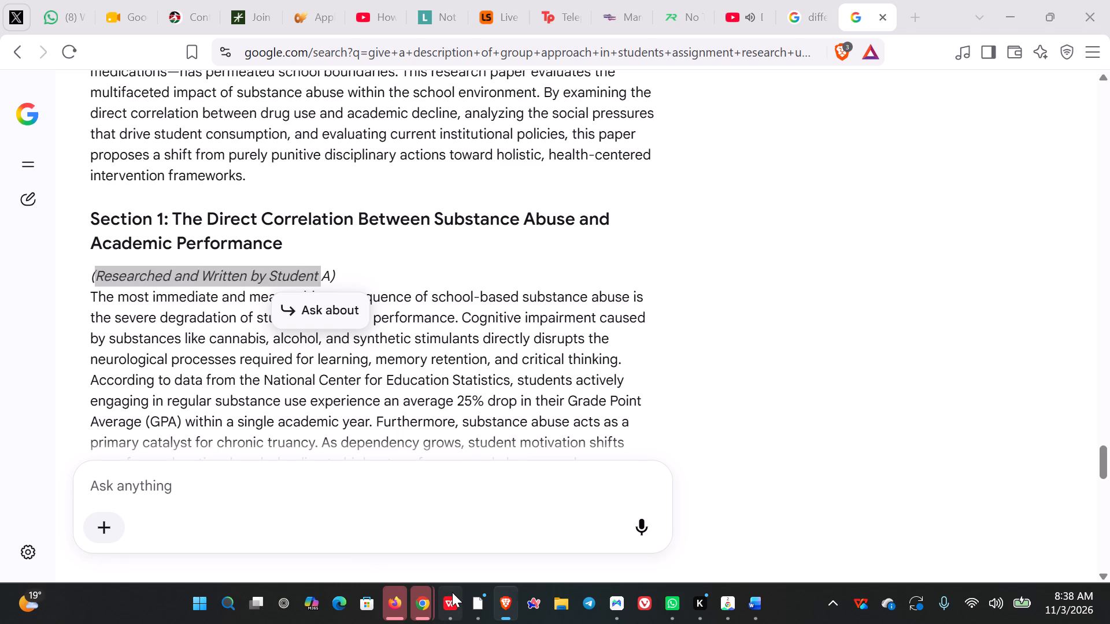
scroll(360, 389, up, 14)
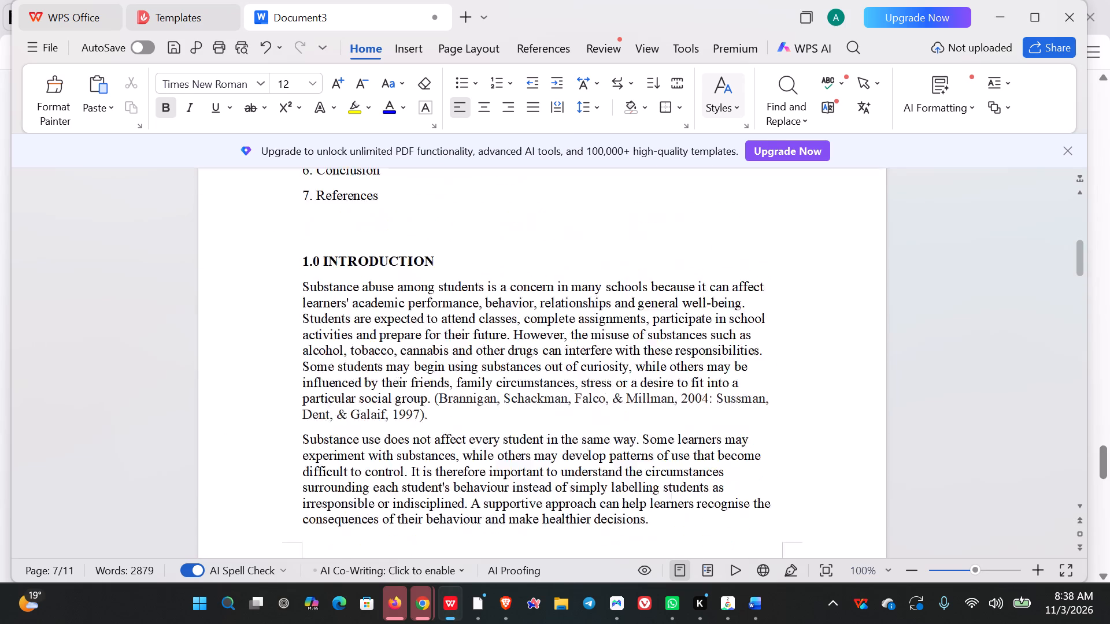
scroll(360, 389, down, 4)
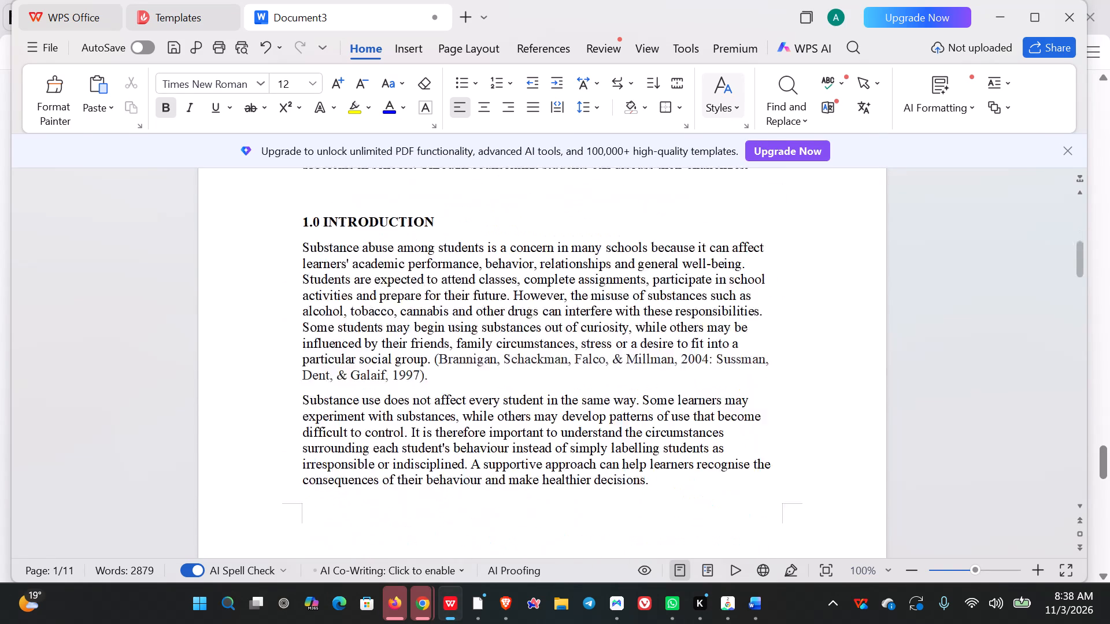
scroll(360, 389, down, 2)
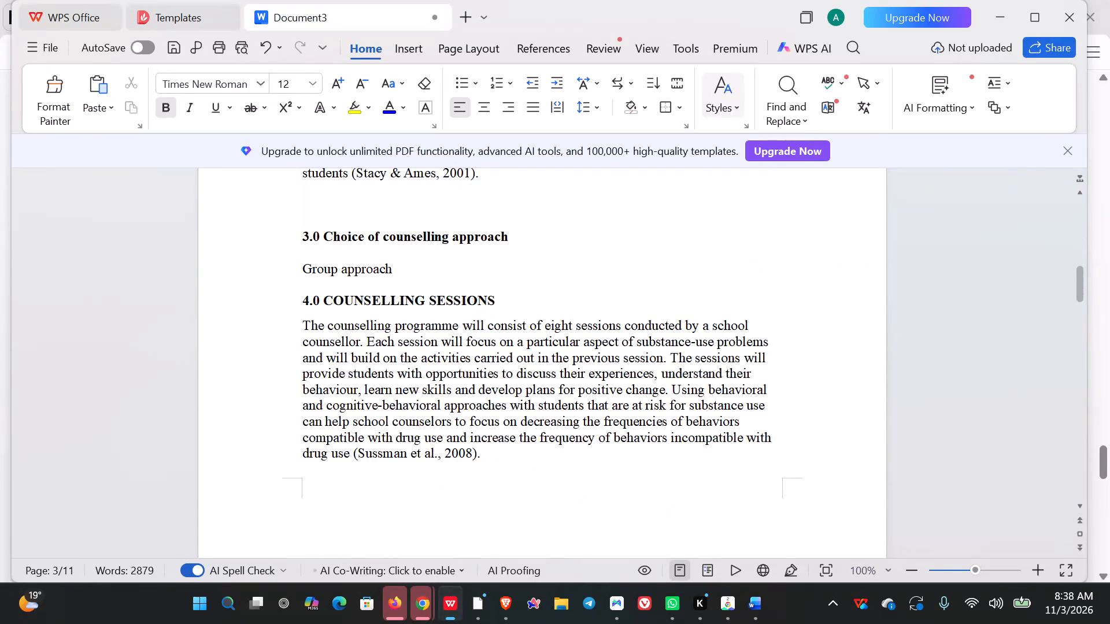
click(396, 273)
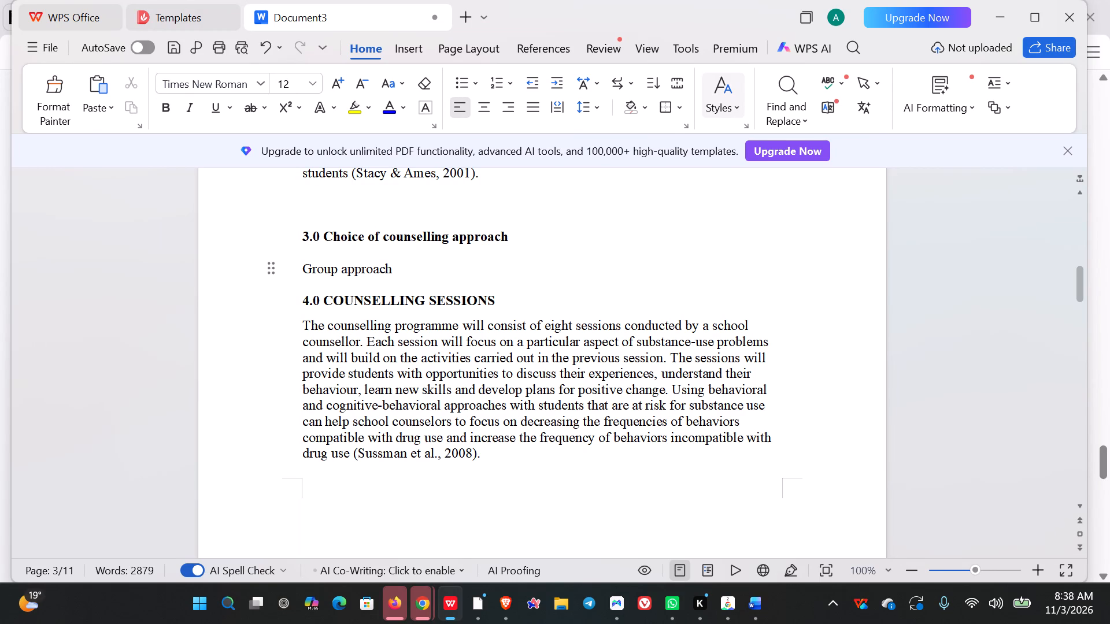
key(shift+Return)
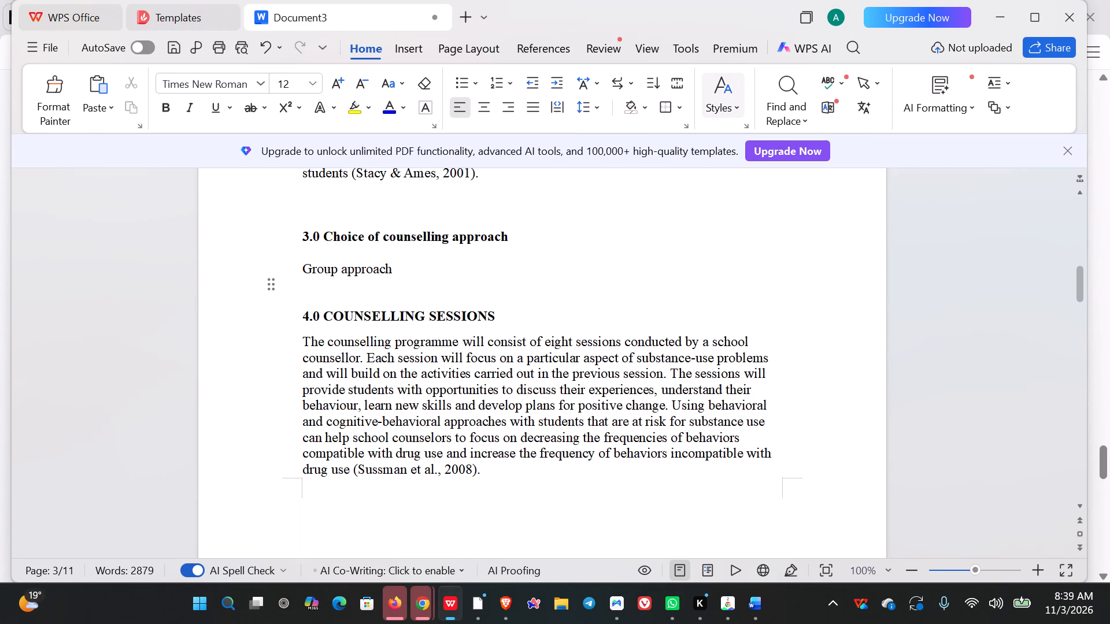
key(ctrl+v)
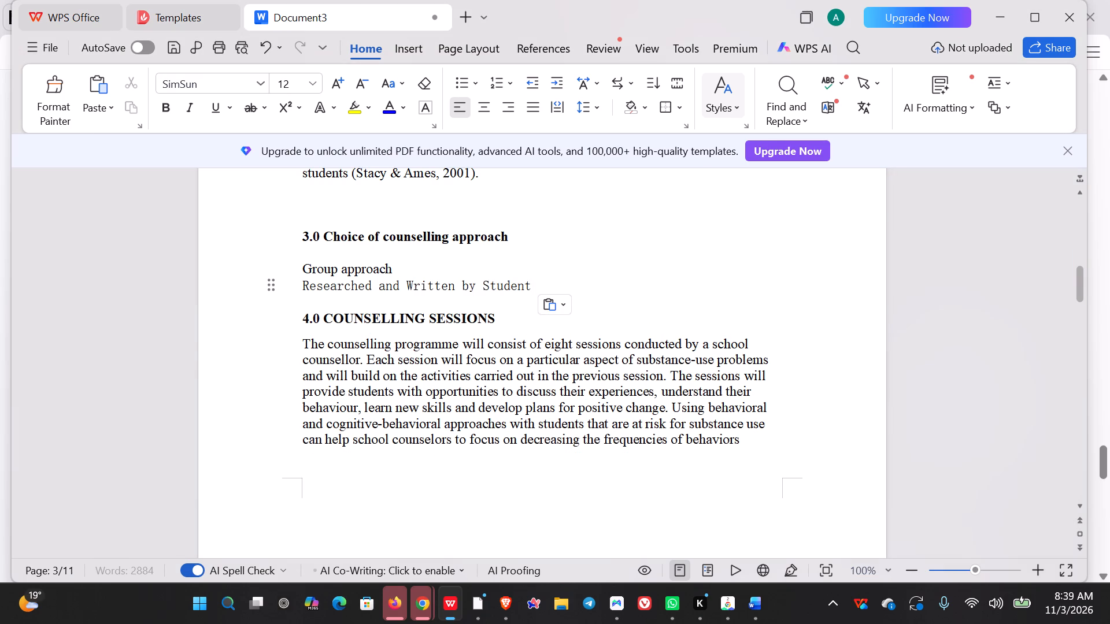
Reword the start of the pasted line so it reads "This research was done and Written by Student".
click(304, 284)
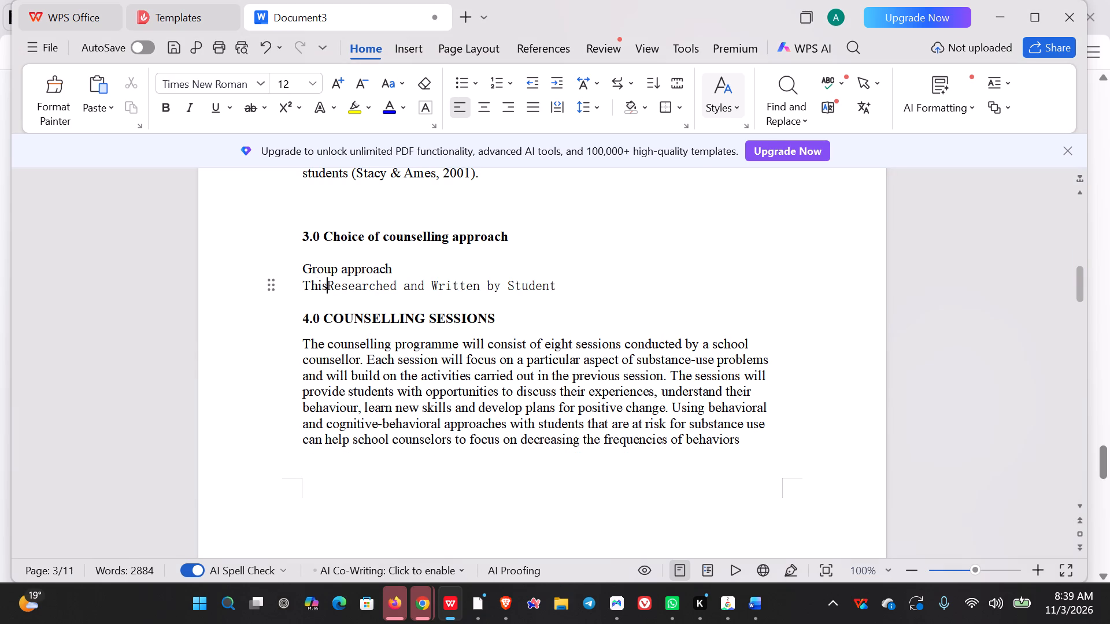
key(space)
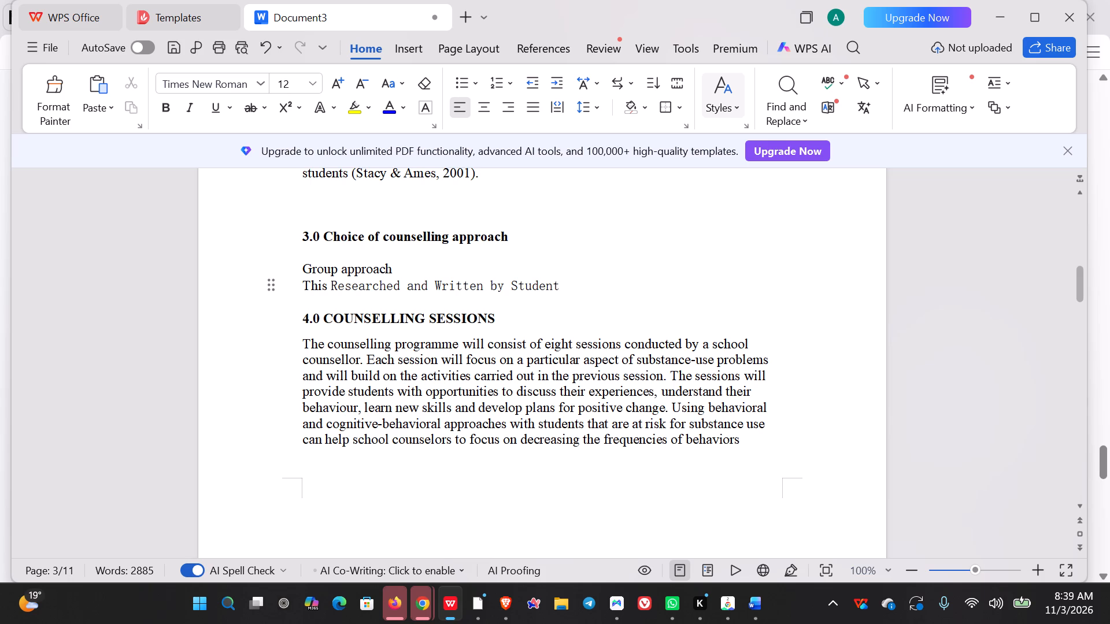
key(a)
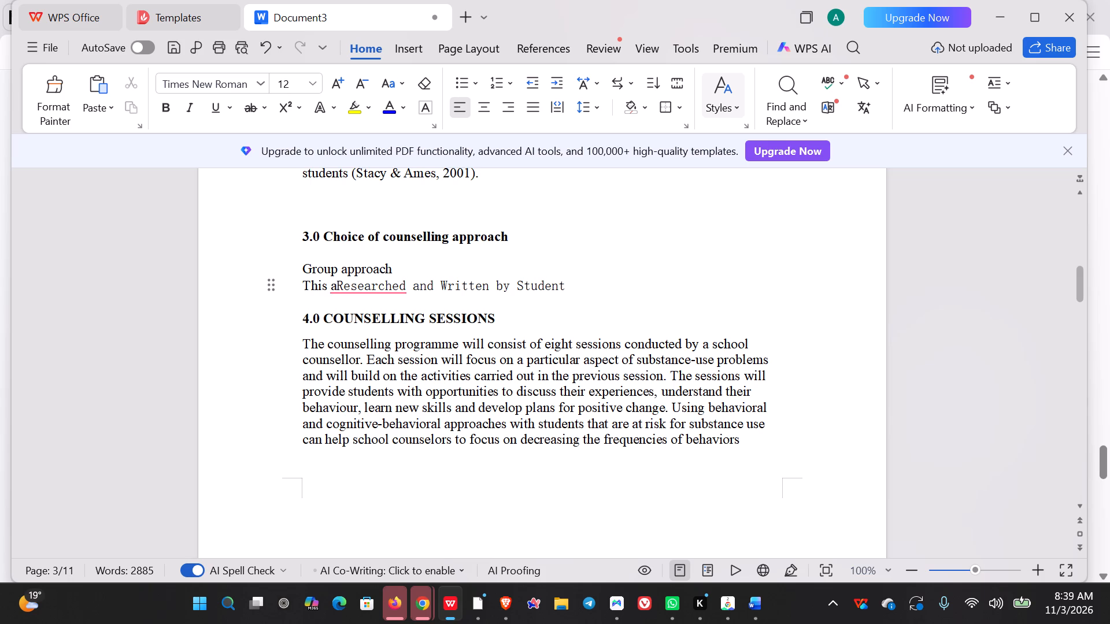
key(BackSpace)
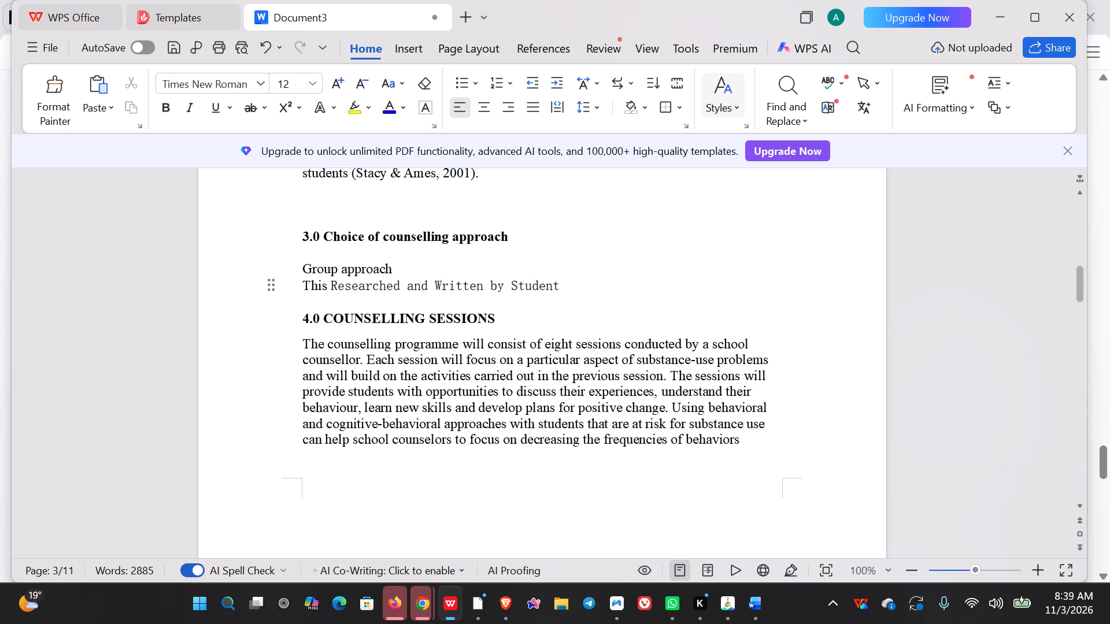
click(339, 284)
key(BackSpace)
key(r)
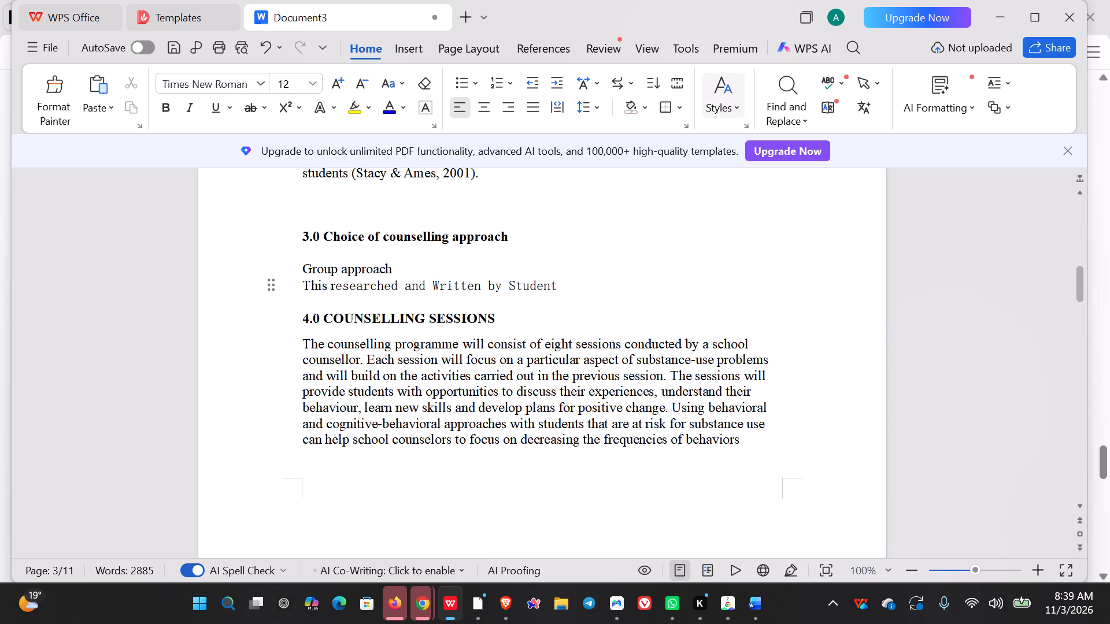
click(402, 284)
key(BackSpace)
key(BackSpace)
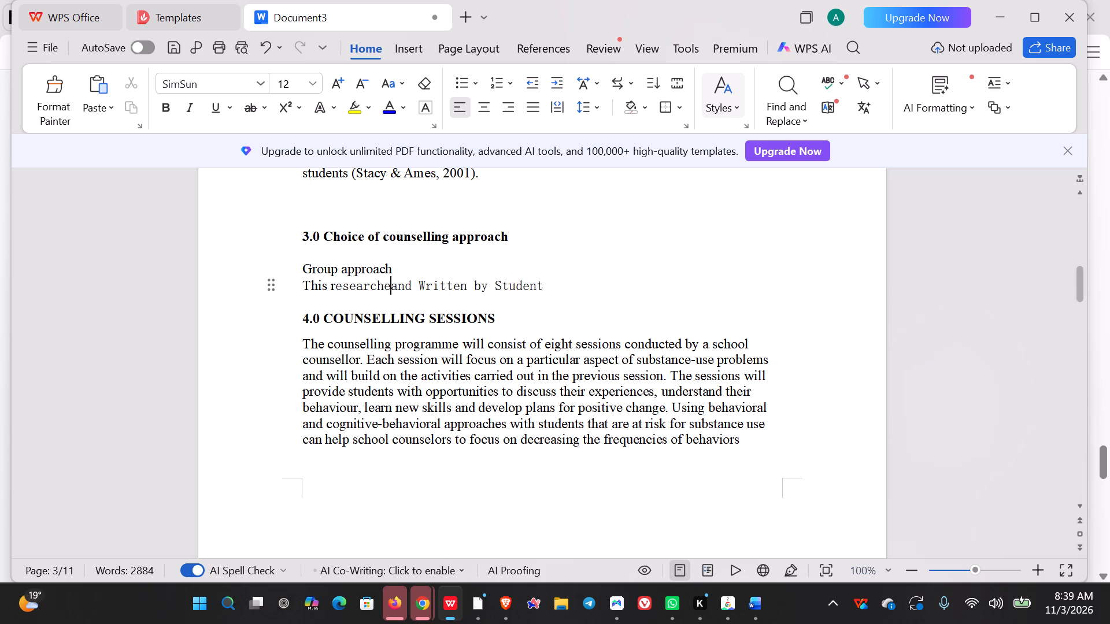
key(BackSpace)
key(space)
text(was)
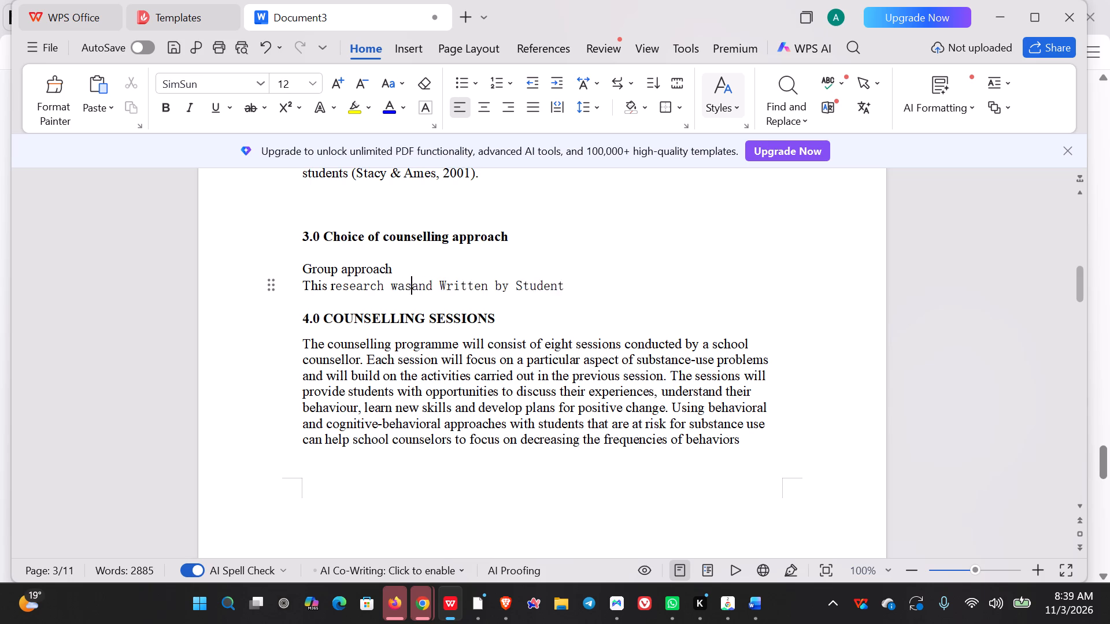
key(space)
text(done a)
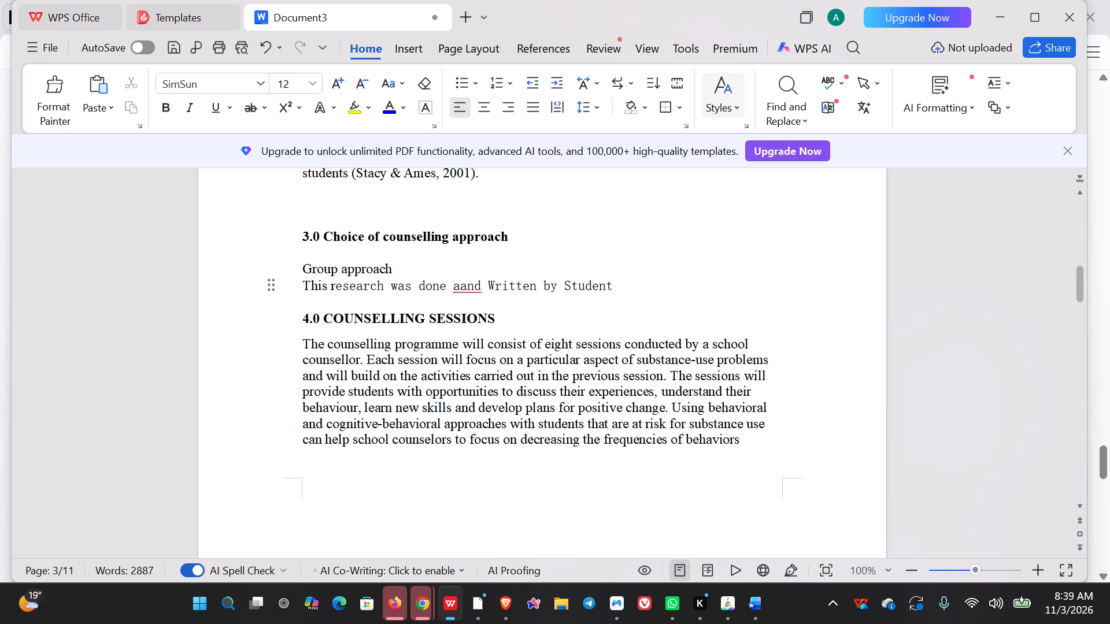
key(BackSpace)
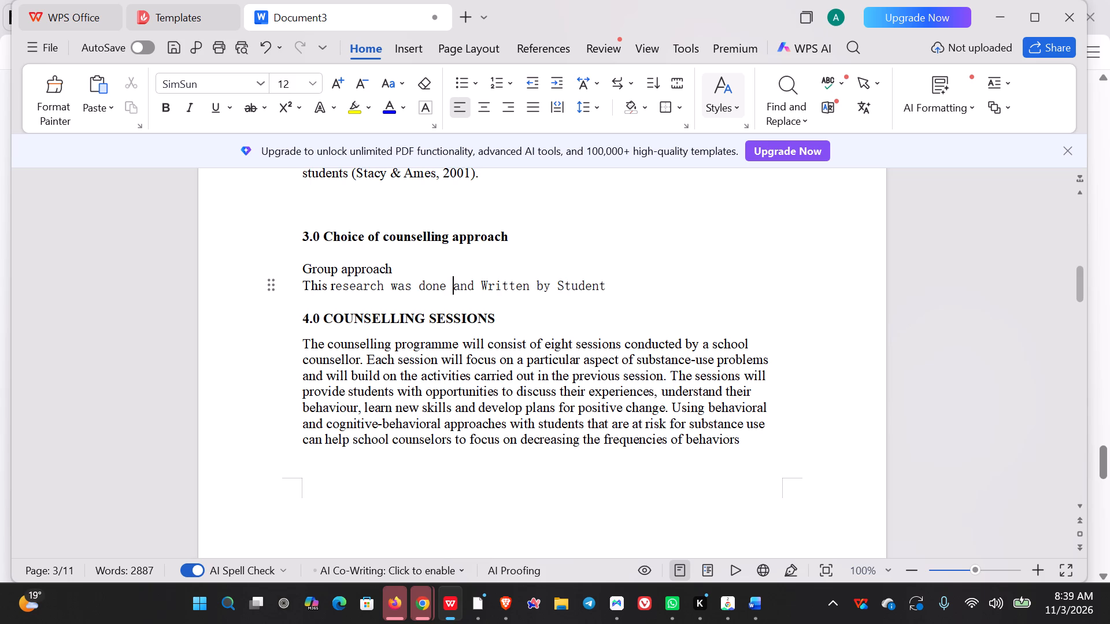
Insert "all the" after "by" in the pasted line and make "student" lowercase.
click(568, 283)
click(555, 283)
text(all)
key(space)
text(the)
key(space)
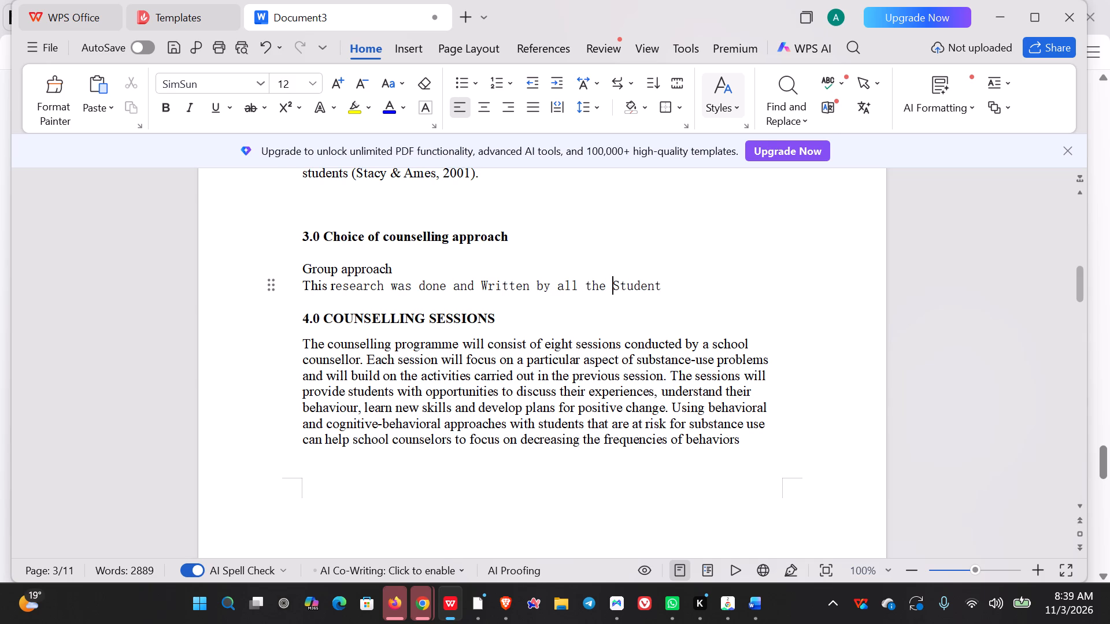
click(619, 277)
key(BackSpace)
key(s)
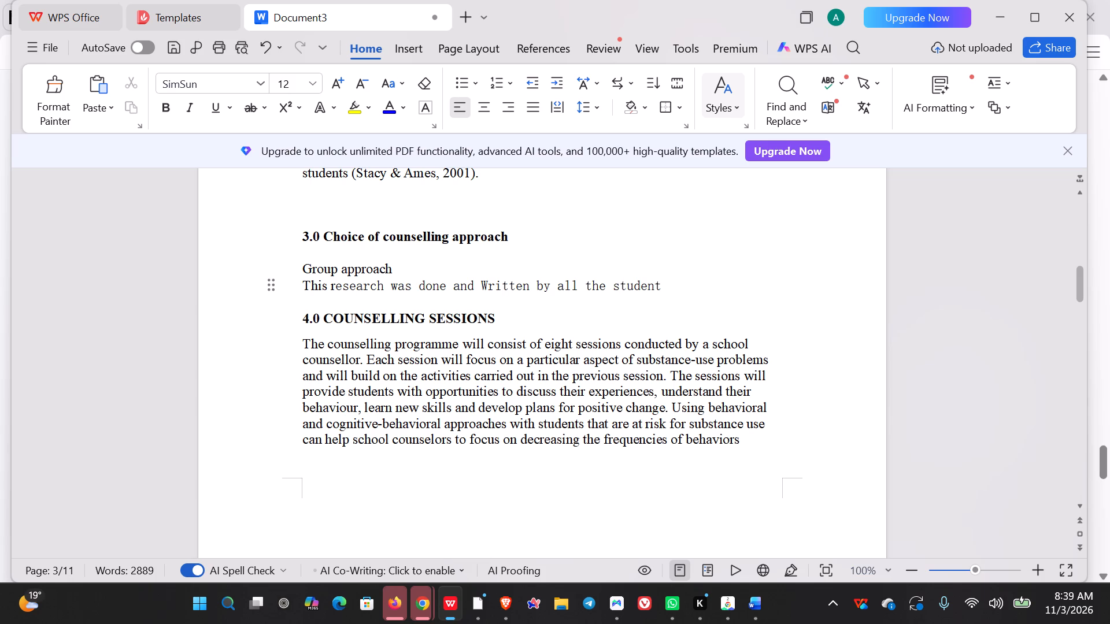
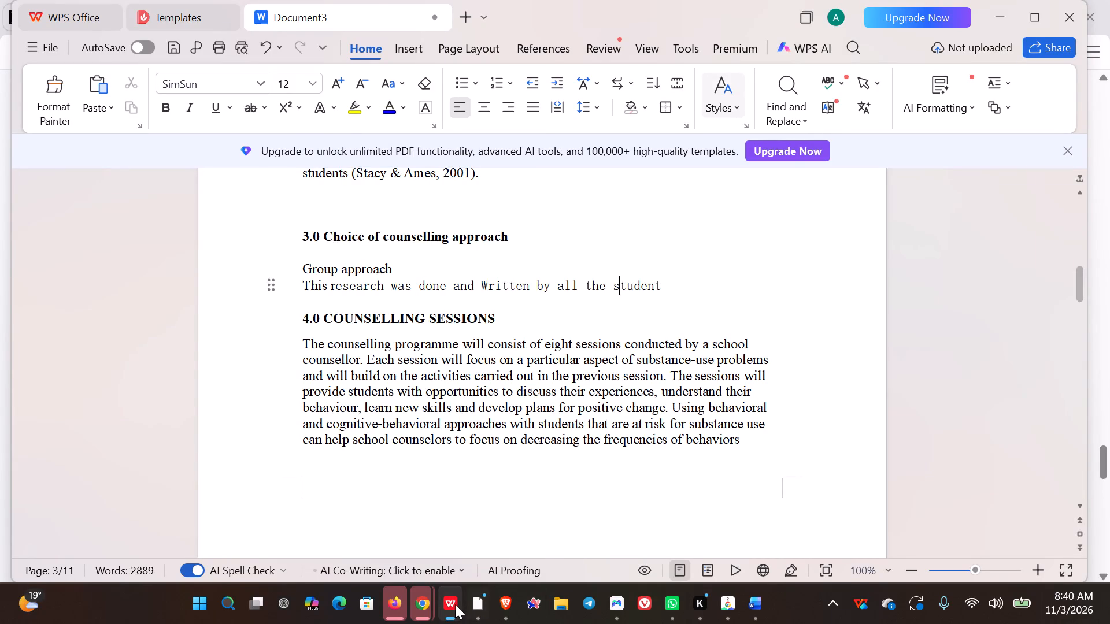
Switch to the Google AI chat in Brave and begin a follow-up prompt: "just give a short descption to sort up the whole thing starting from".
click(495, 608)
click(363, 429)
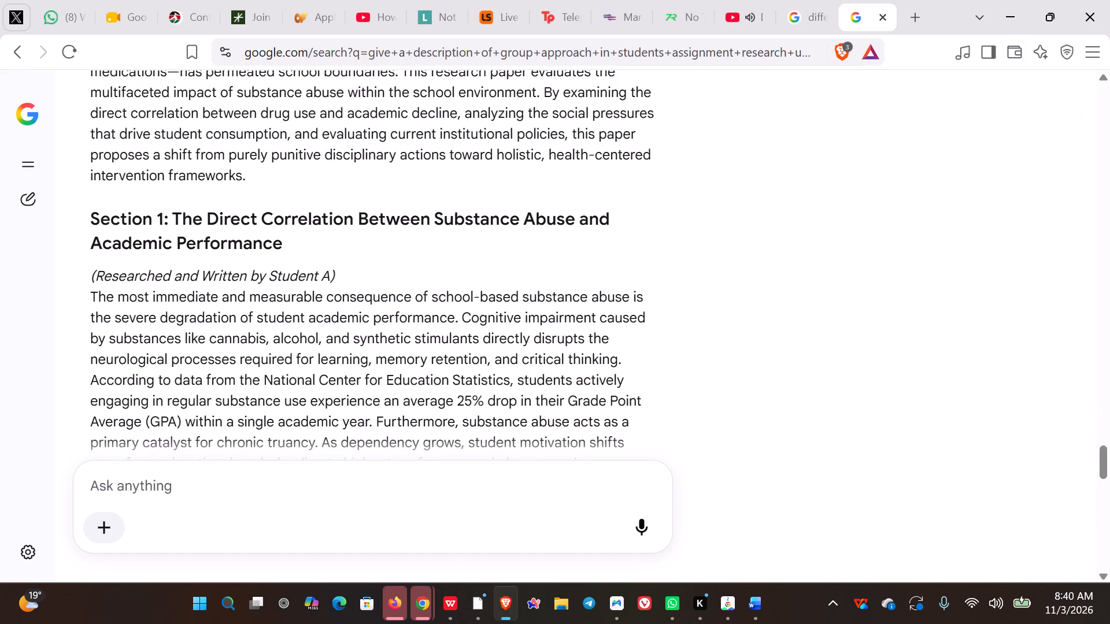
click(200, 491)
text(just g)
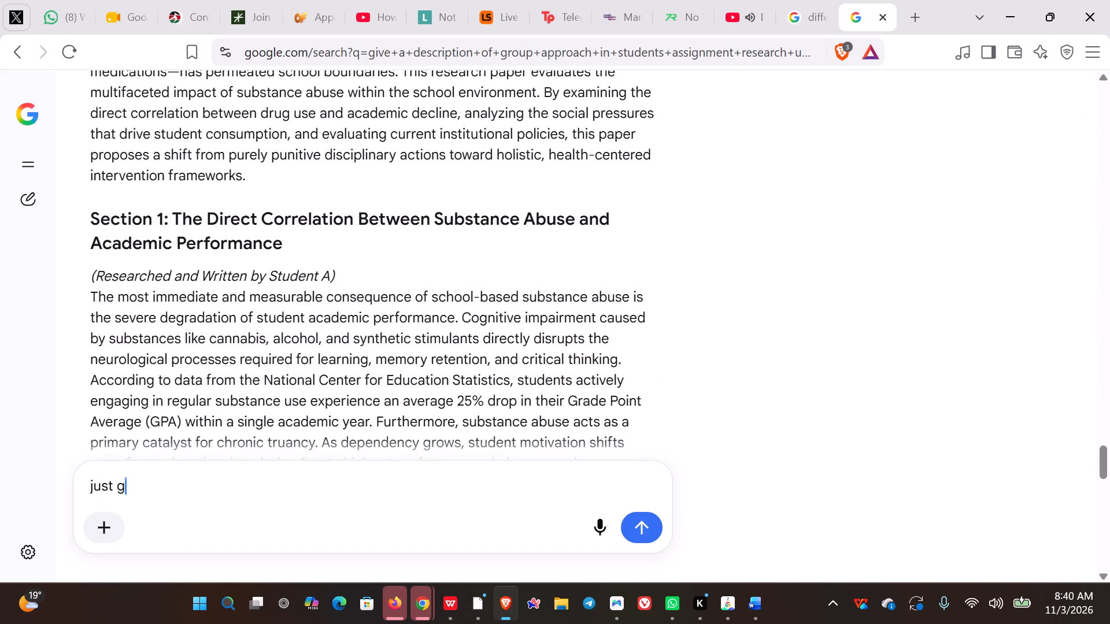
text(ive an)
key(BackSpace)
key(space)
text(s)
key(h)
text(ort)
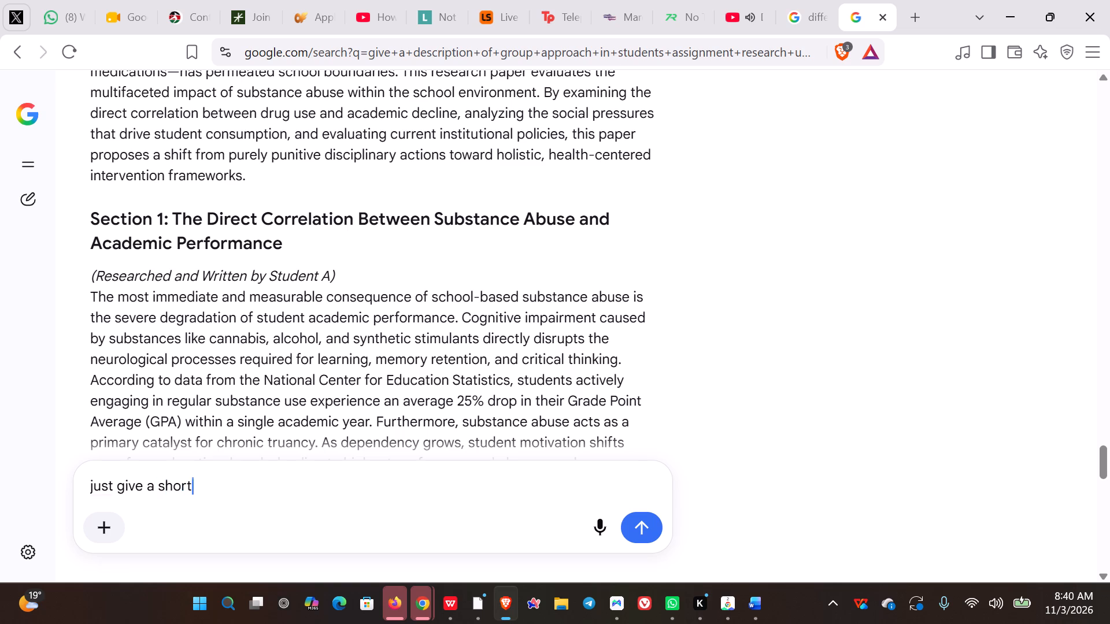
key(space)
text(de)
text(sc)
text(pto)
key(BackSpace)
text(ion to sort up)
key(space)
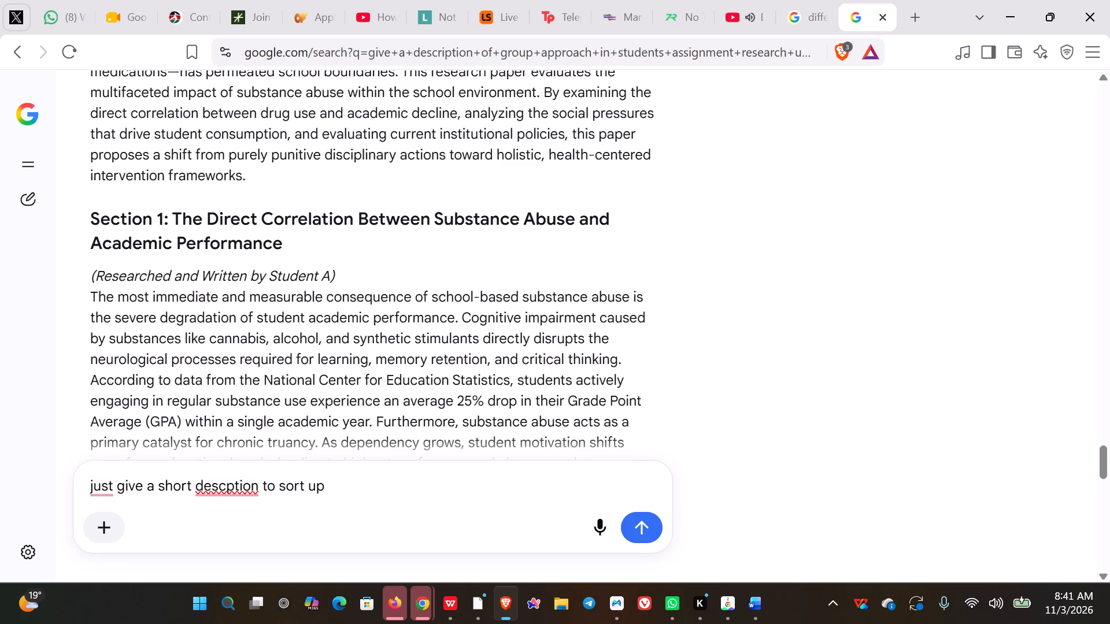
text(the whole thing start)
text(ing from)
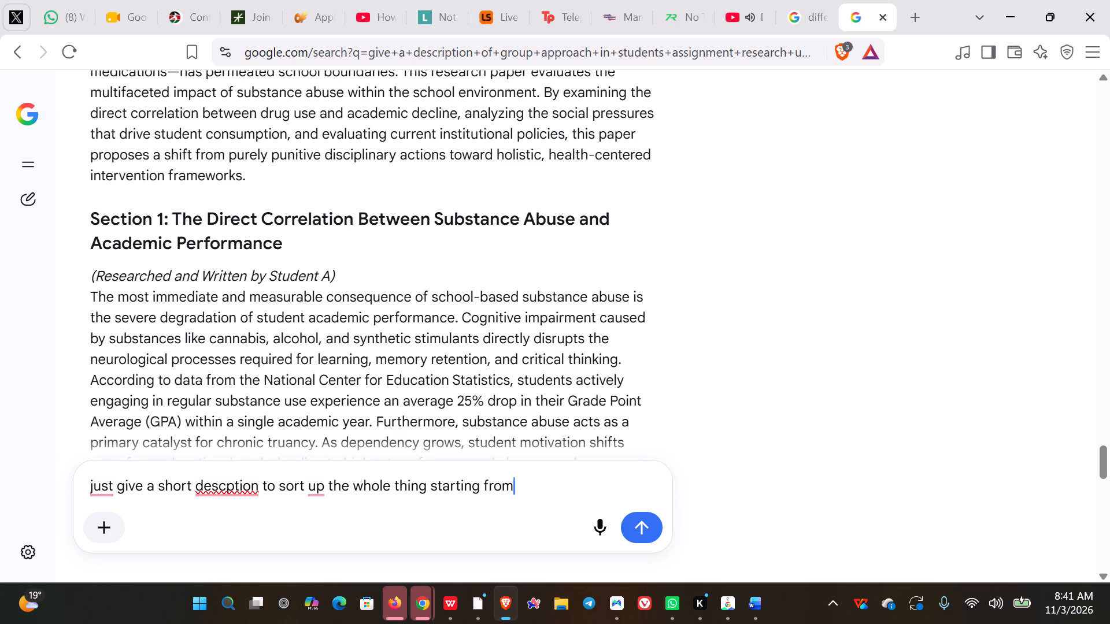
key(space)
Complete the prompt with the copied authorship words, edited to read "Researched and Written by all the Students.......", and send it.
key(super+v)
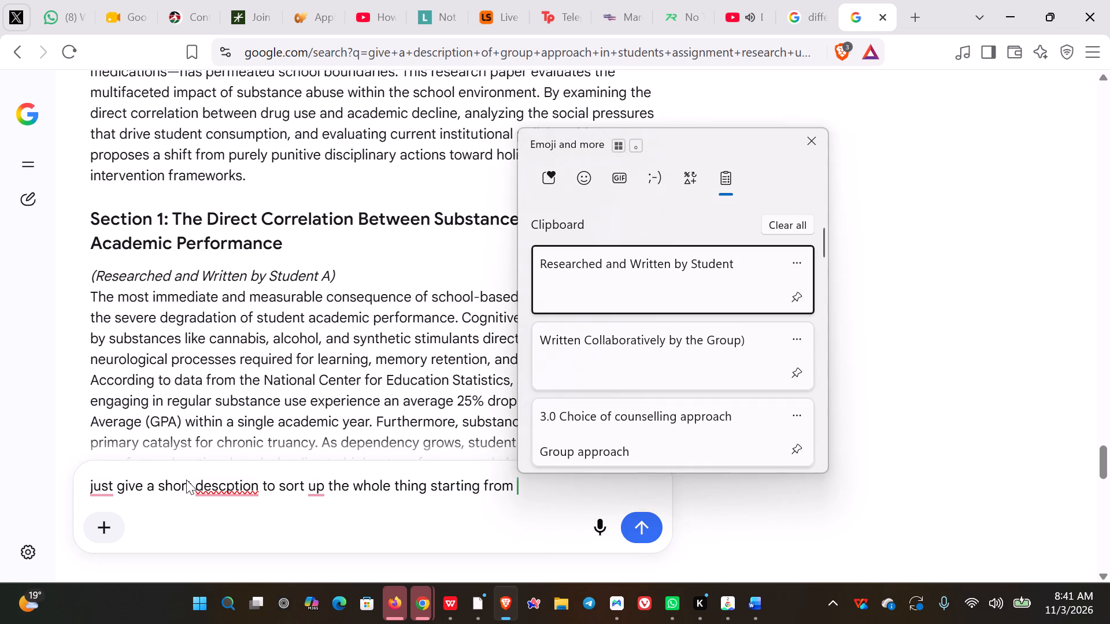
click(610, 267)
key(ctrl+v)
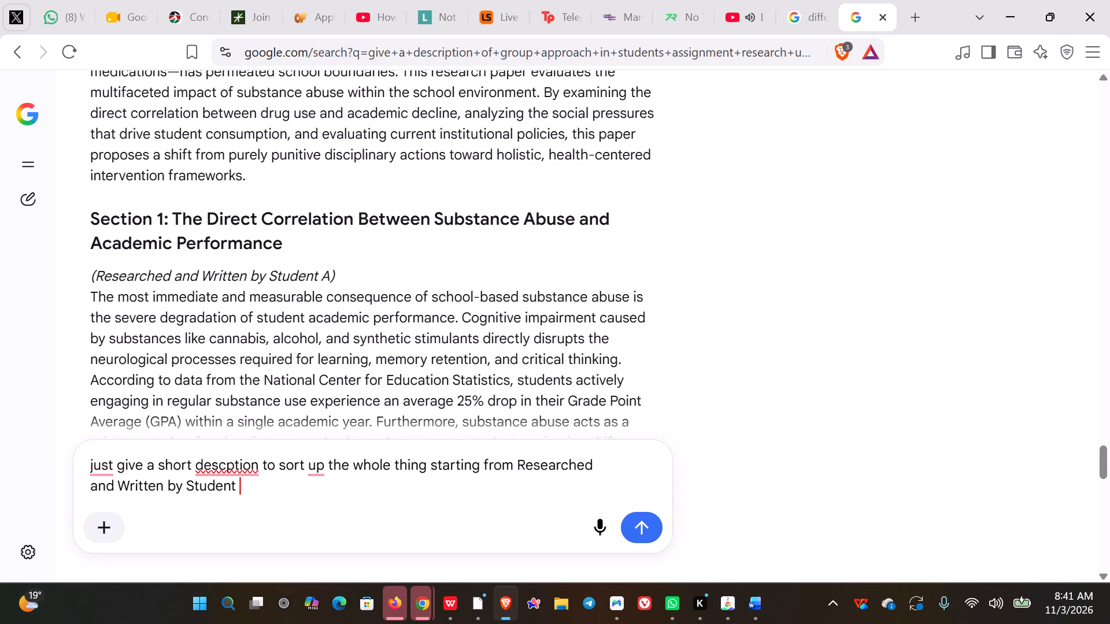
click(187, 479)
text(all th)
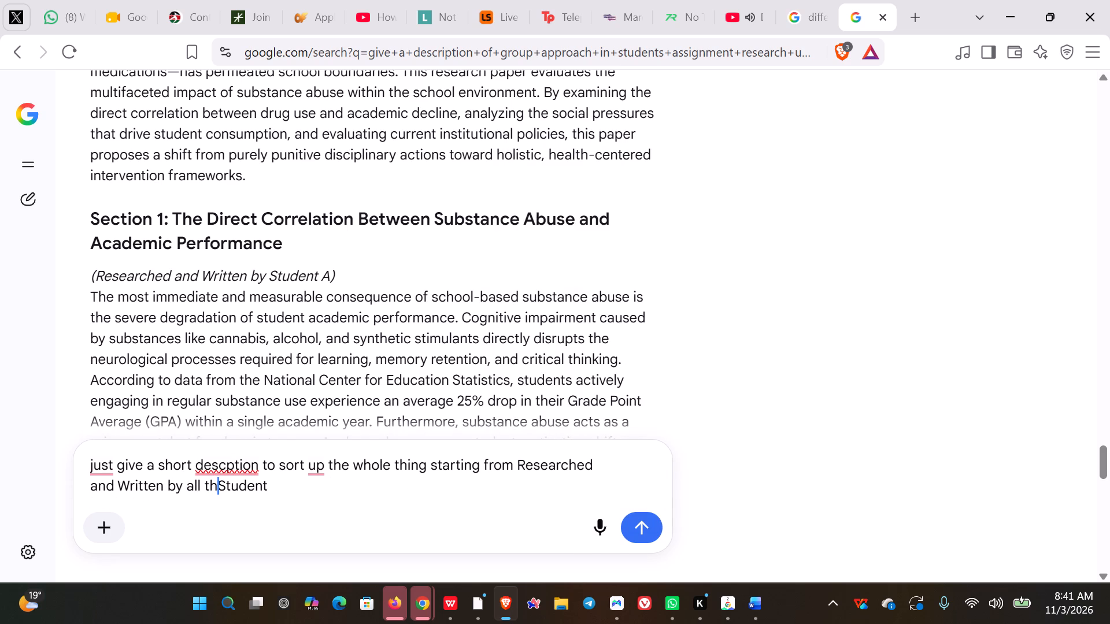
text(e)
key(space)
click(276, 479)
text(s..)
key(Return)
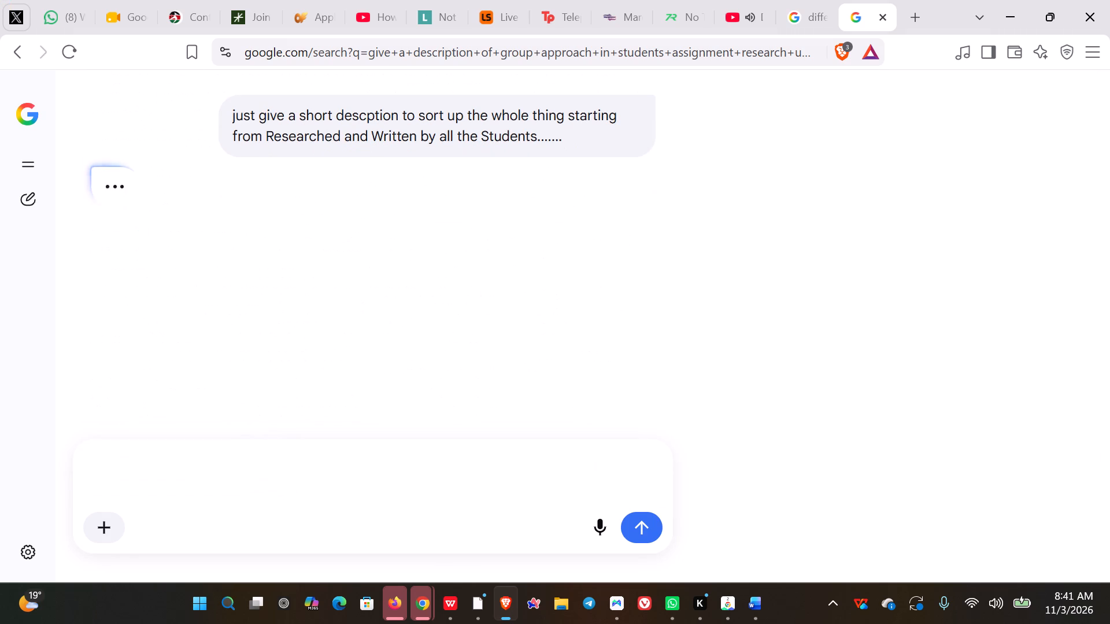
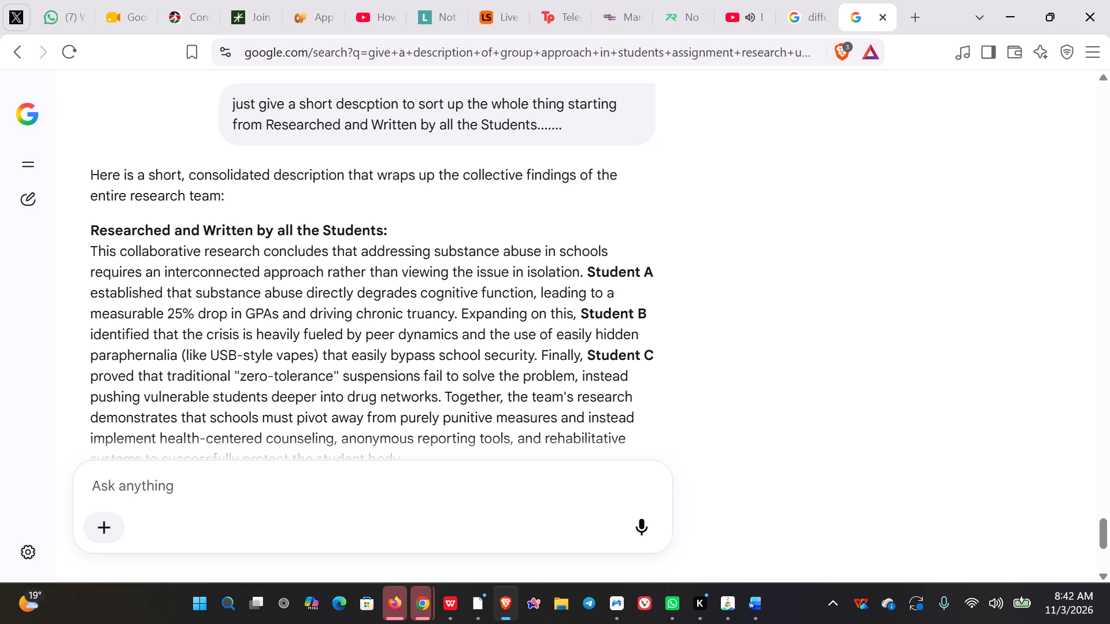
Begin a follow-up prompt asking the AI chat to remove the letter A and say "some" instead.
scroll(280, 364, down, 1)
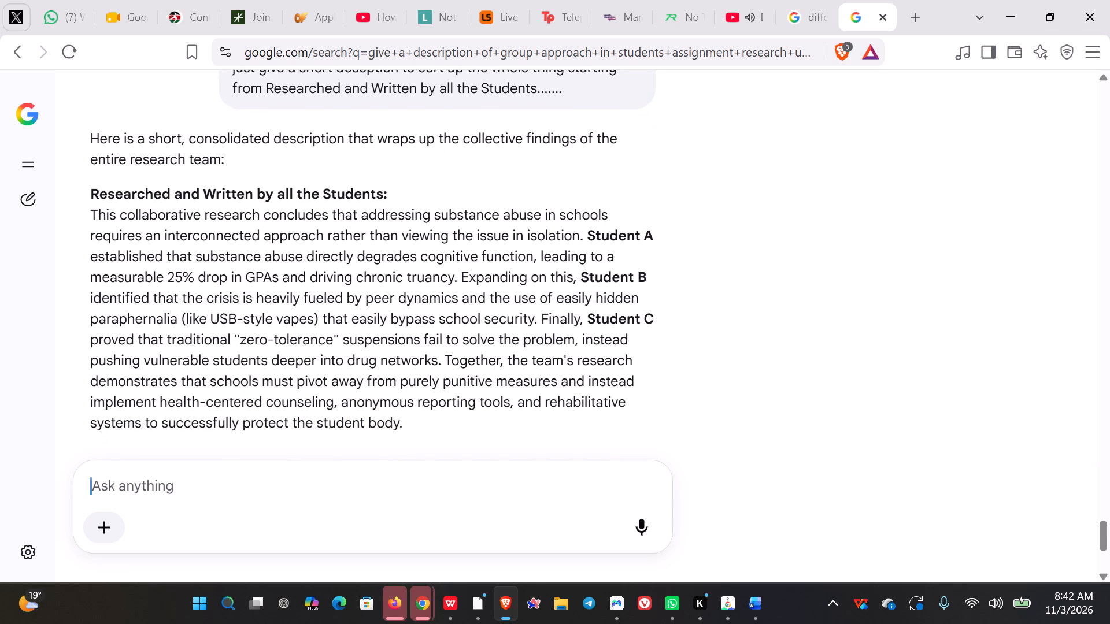
click(222, 476)
text(ren)
key(BackSpace)
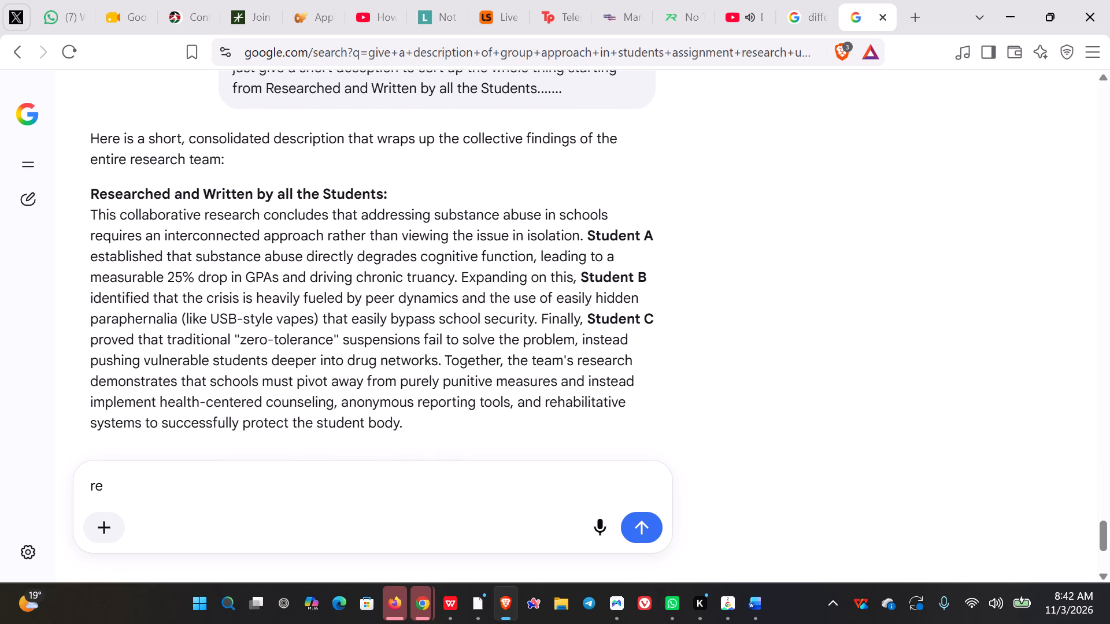
key(m)
key(BackSpace)
key(BackSpace)
key(BackSpace)
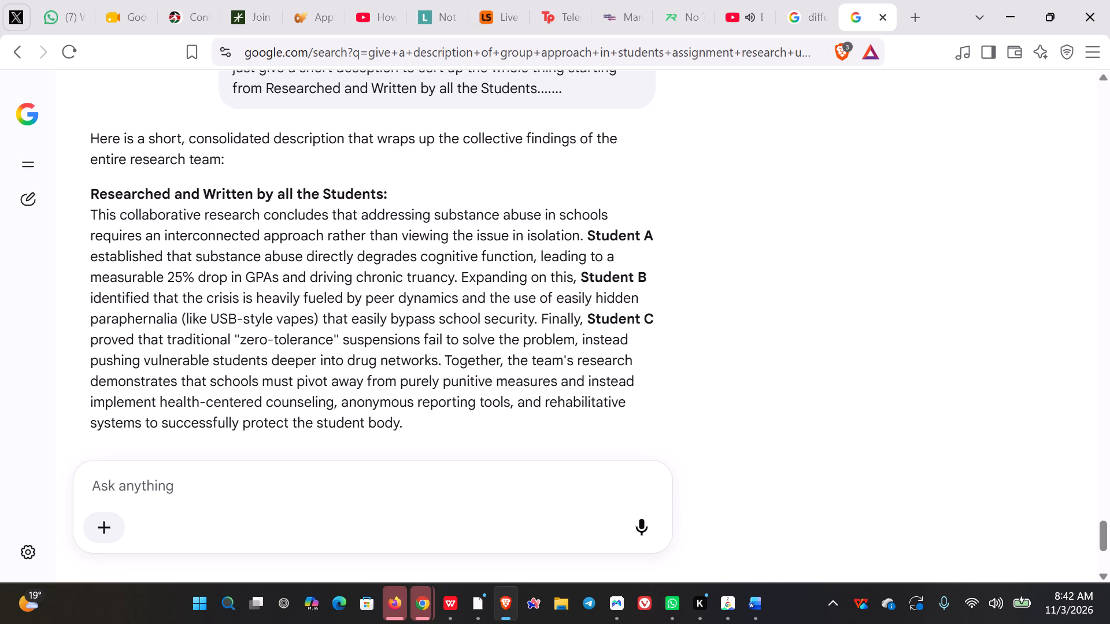
text(remove)
key(space)
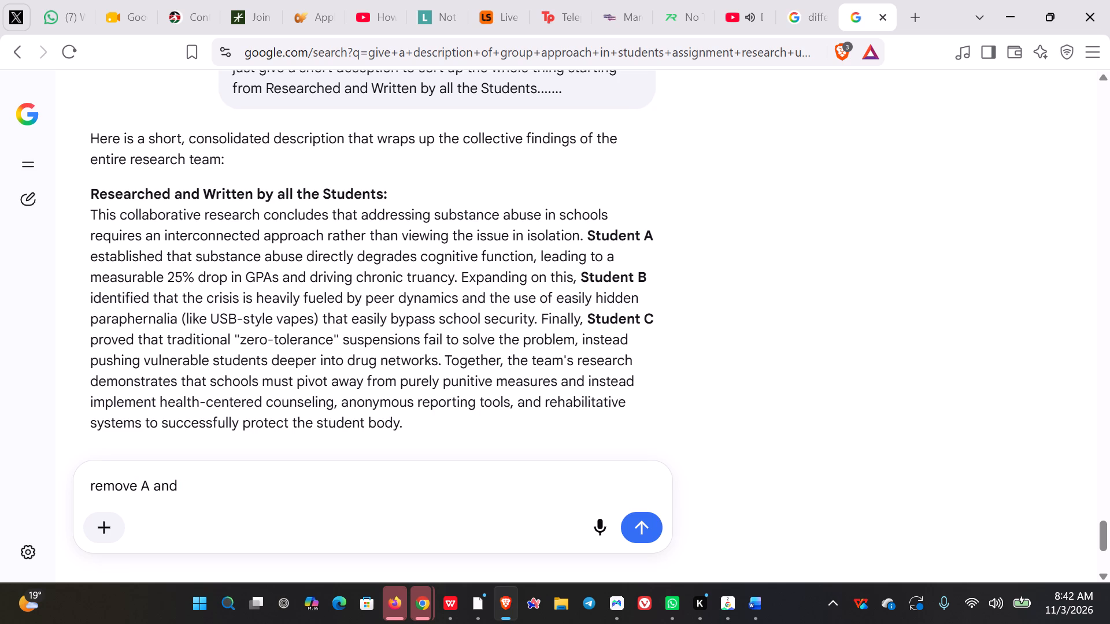
text(say that)
key(space)
text(some m)
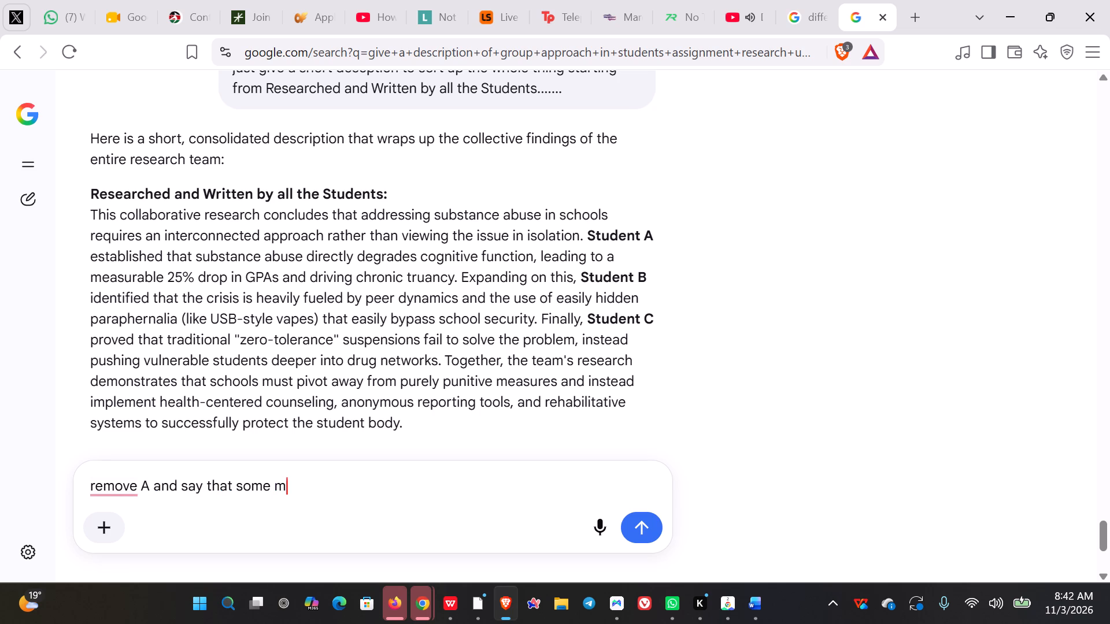
Edit the prompt to read "remove the A ,B and C and say that some students" and send it.
click(152, 484)
click(141, 485)
text(the)
key(space)
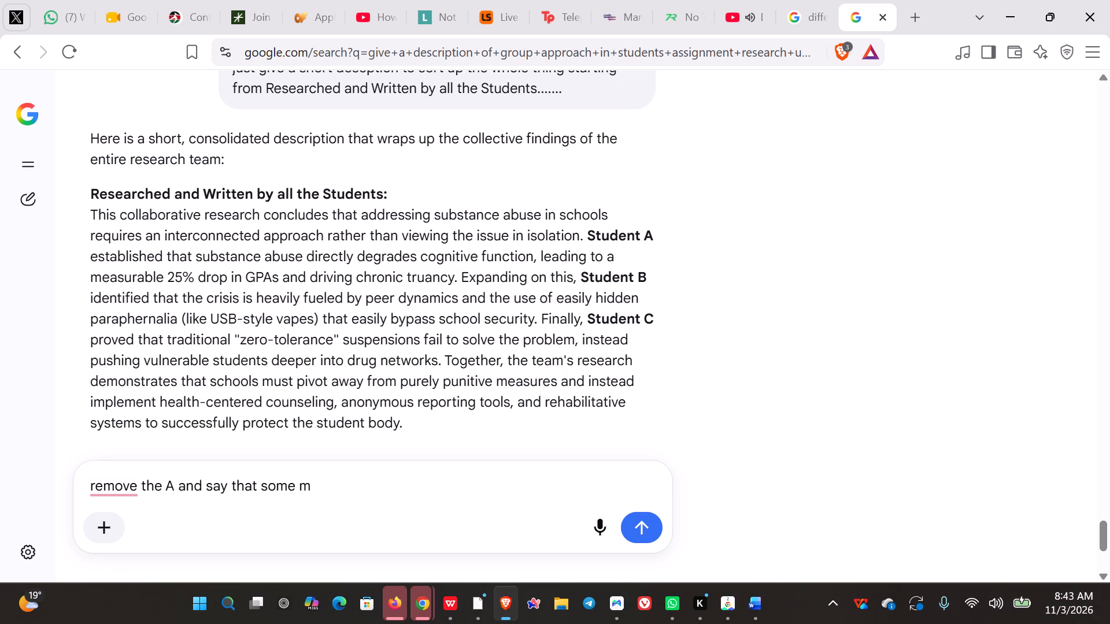
click(180, 484)
key(comma)
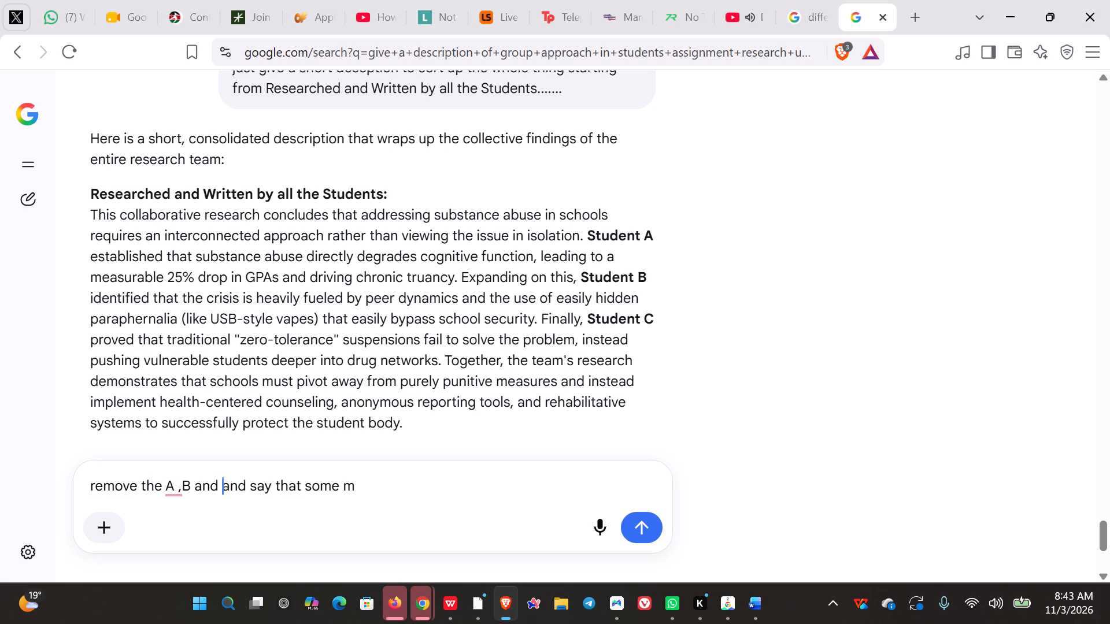
key(space)
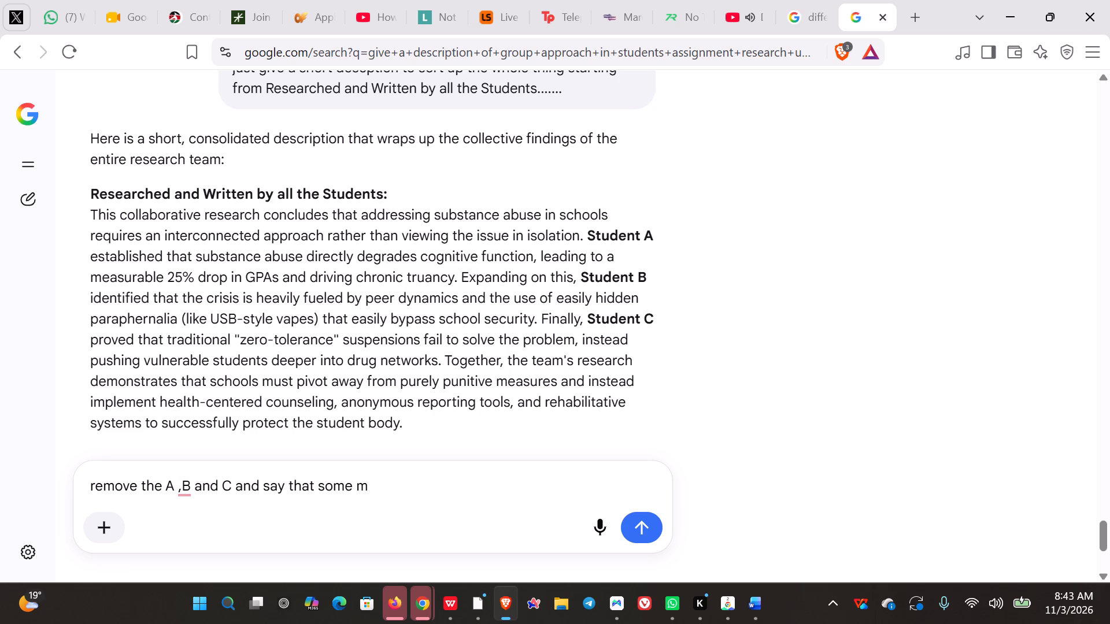
click(380, 489)
key(BackSpace)
key(BackSpace)
key(space)
text(students)
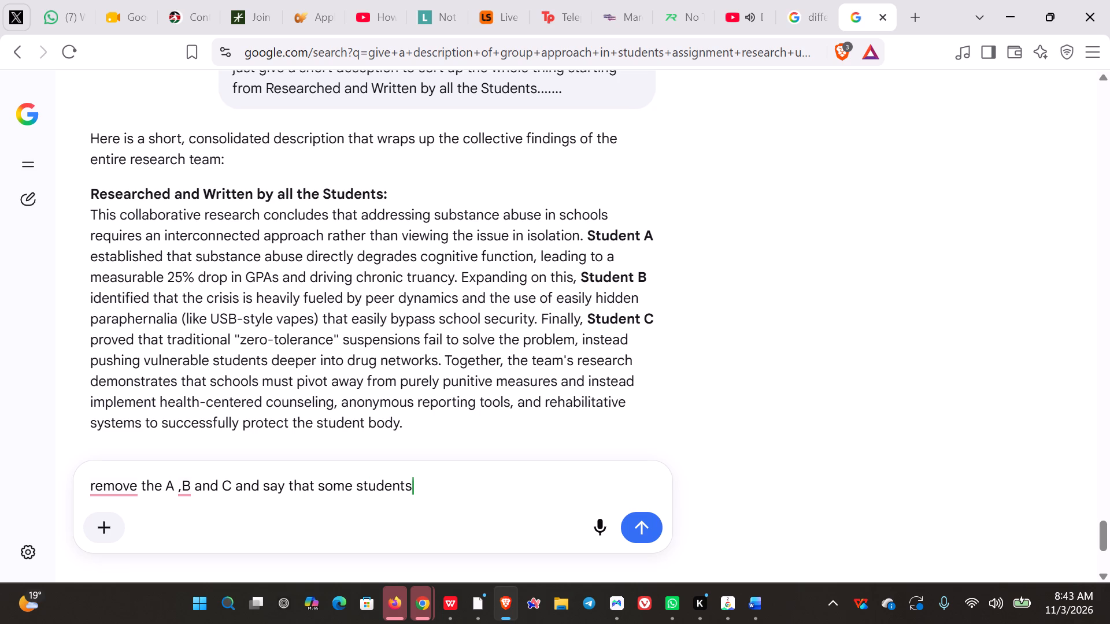
key(Return)
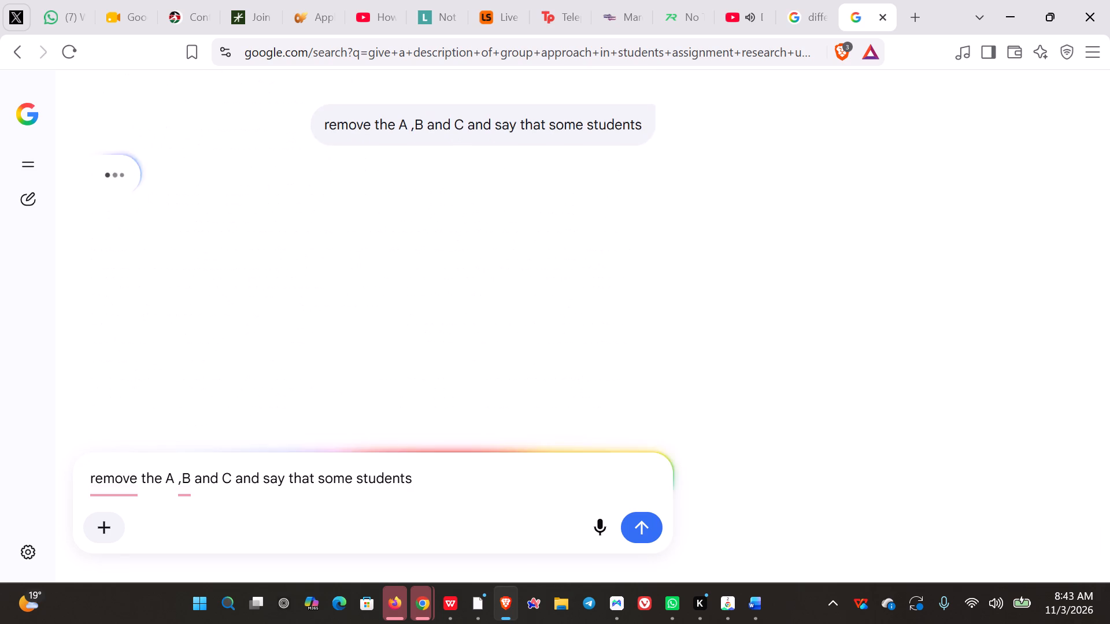
Compare the earlier short description with the AI's revised version that drops the student letters.
scroll(341, 350, up, 6)
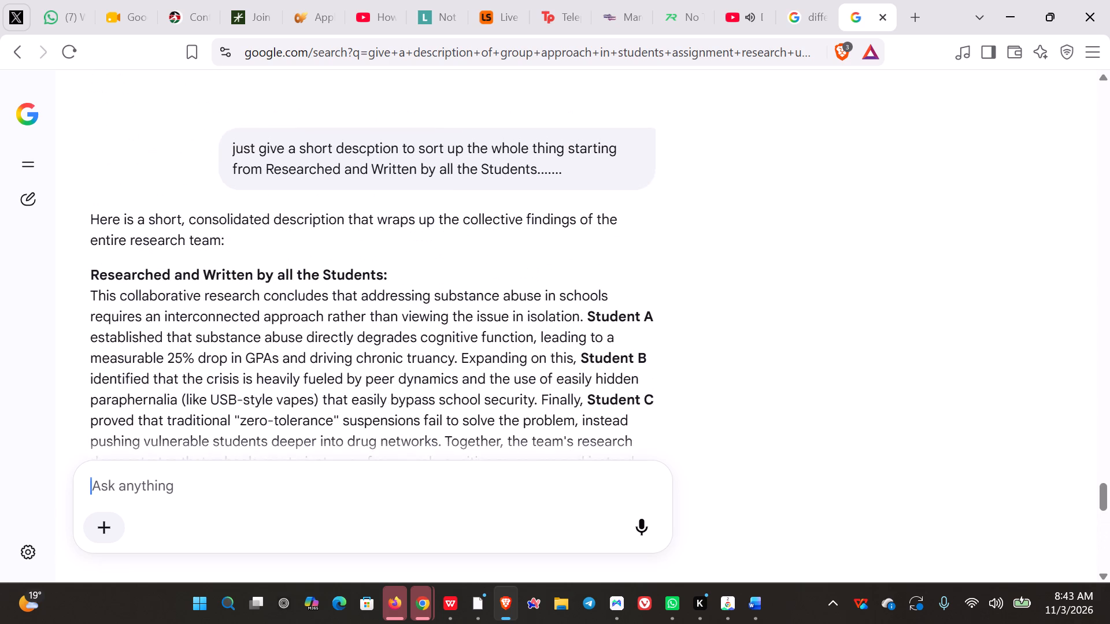
scroll(341, 350, down, 3)
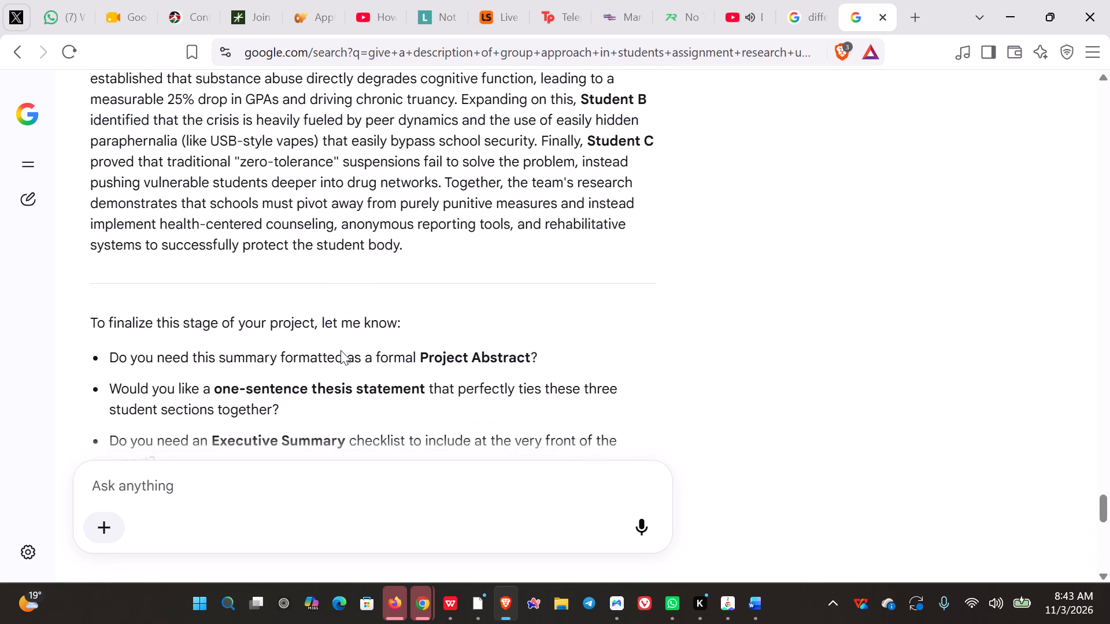
scroll(341, 350, down, 1)
scroll(341, 350, up, 1)
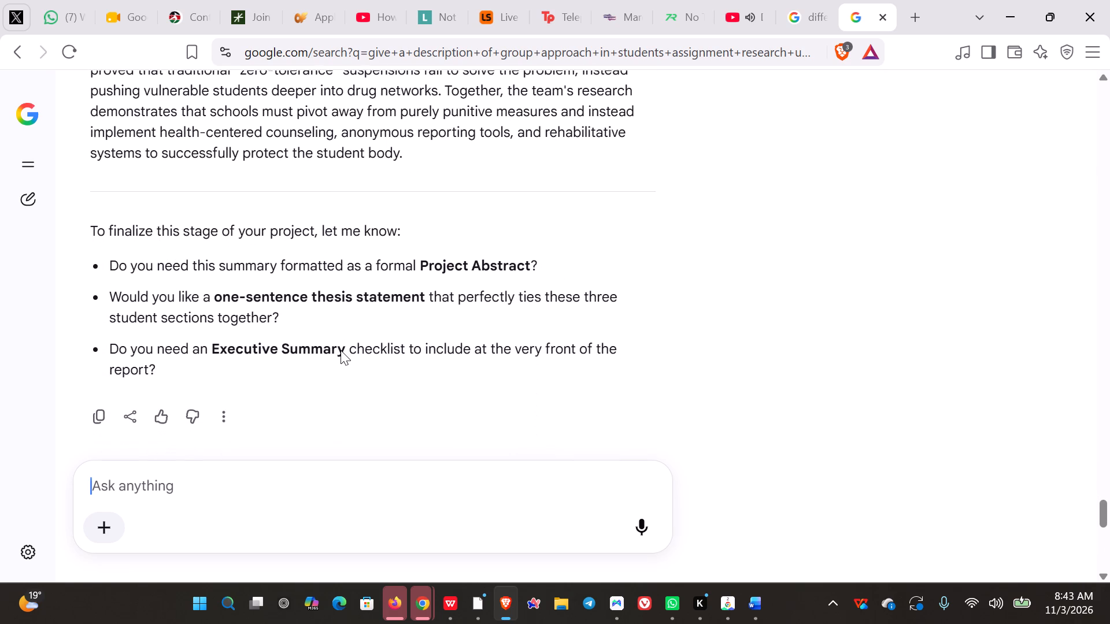
scroll(341, 350, up, 1)
scroll(341, 350, down, 1)
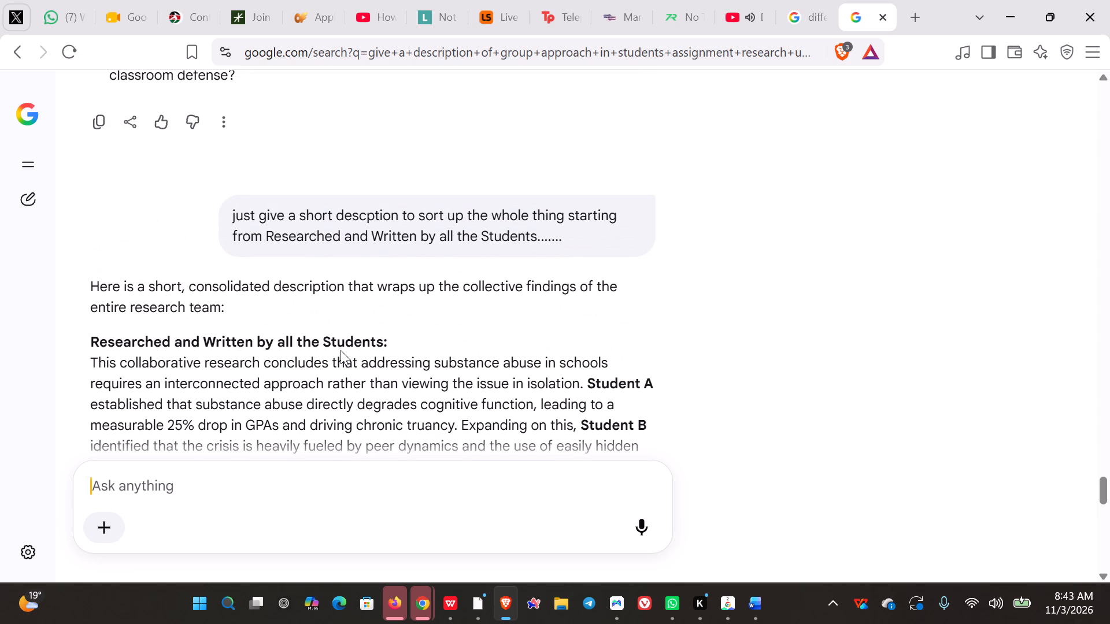
scroll(341, 350, down, 2)
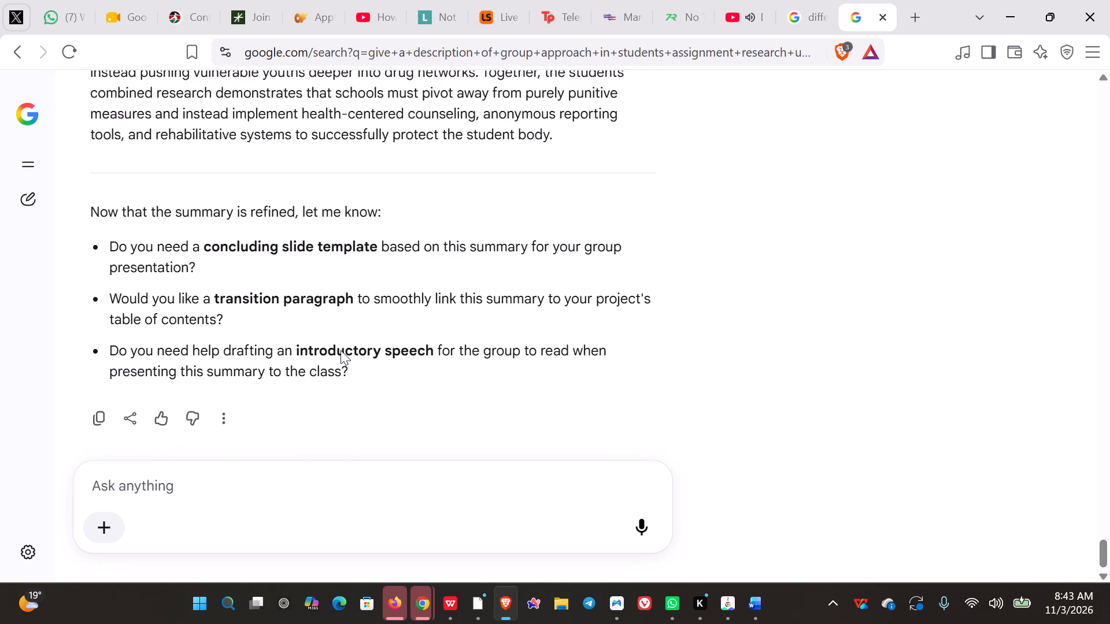
scroll(341, 350, up, 5)
scroll(341, 350, down, 2)
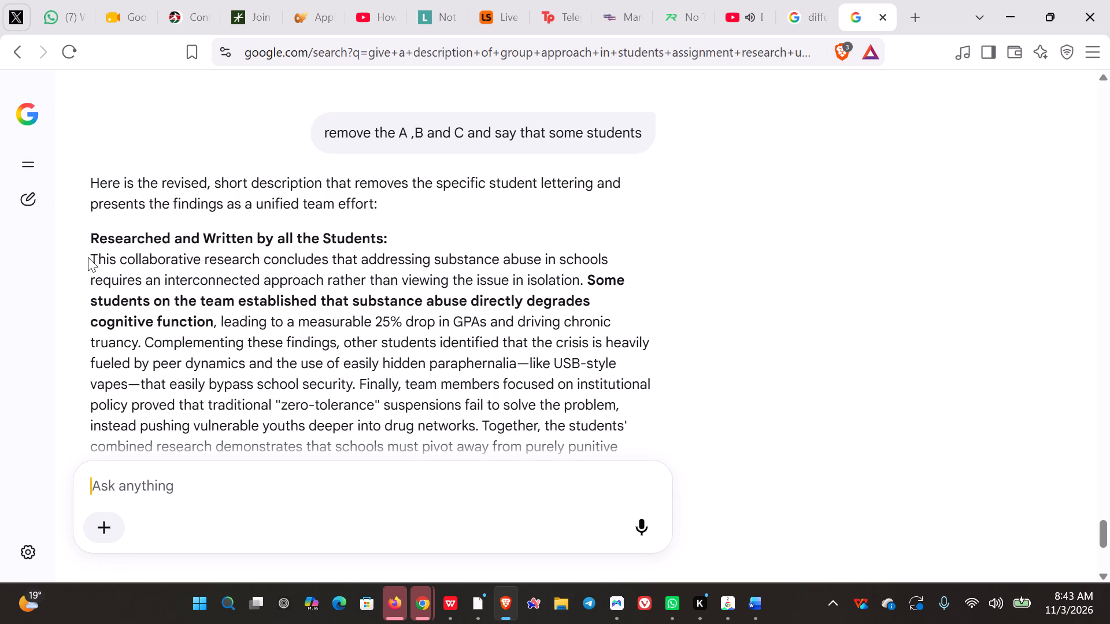
Copy the revised description from "This collaborative research concludes" through "easily bypass school securit".
drag(88, 257, 356, 326)
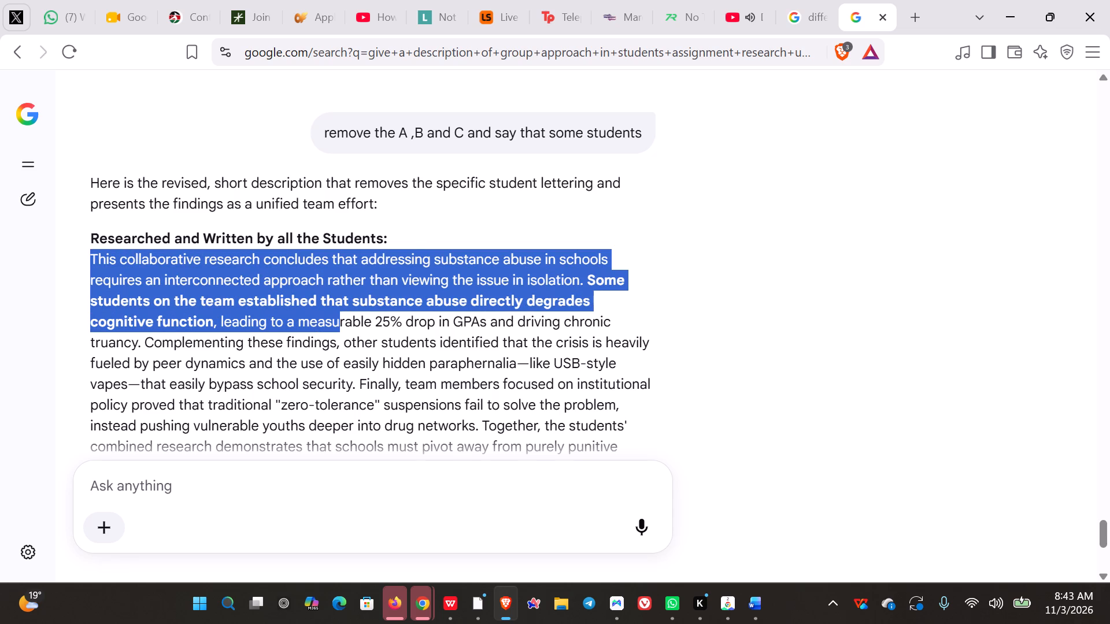
drag(356, 326, 396, 321)
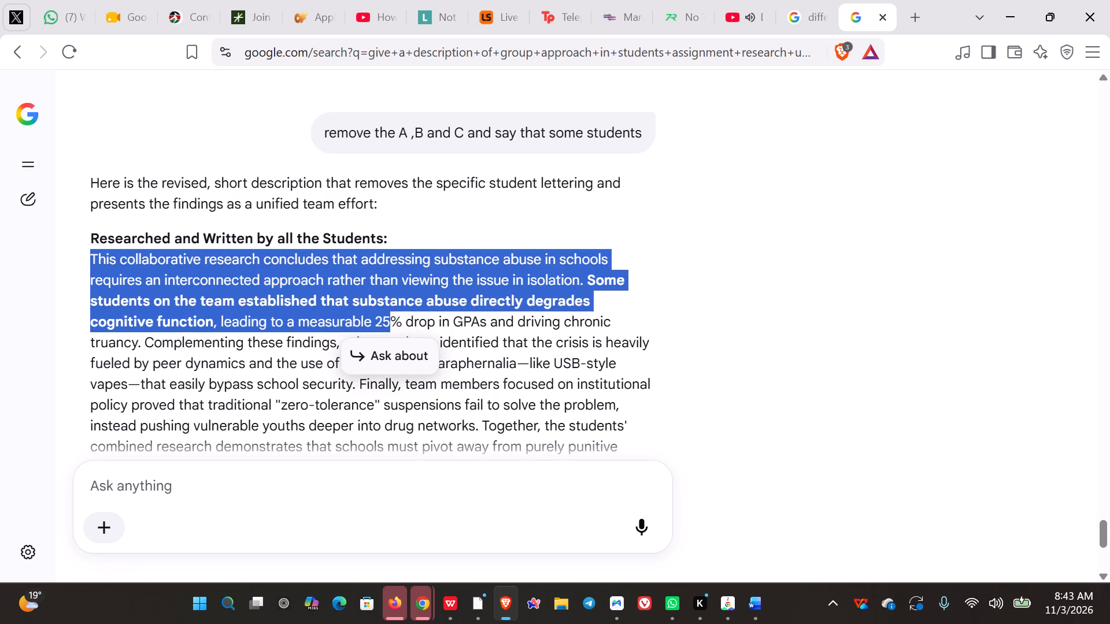
drag(396, 321, 289, 347)
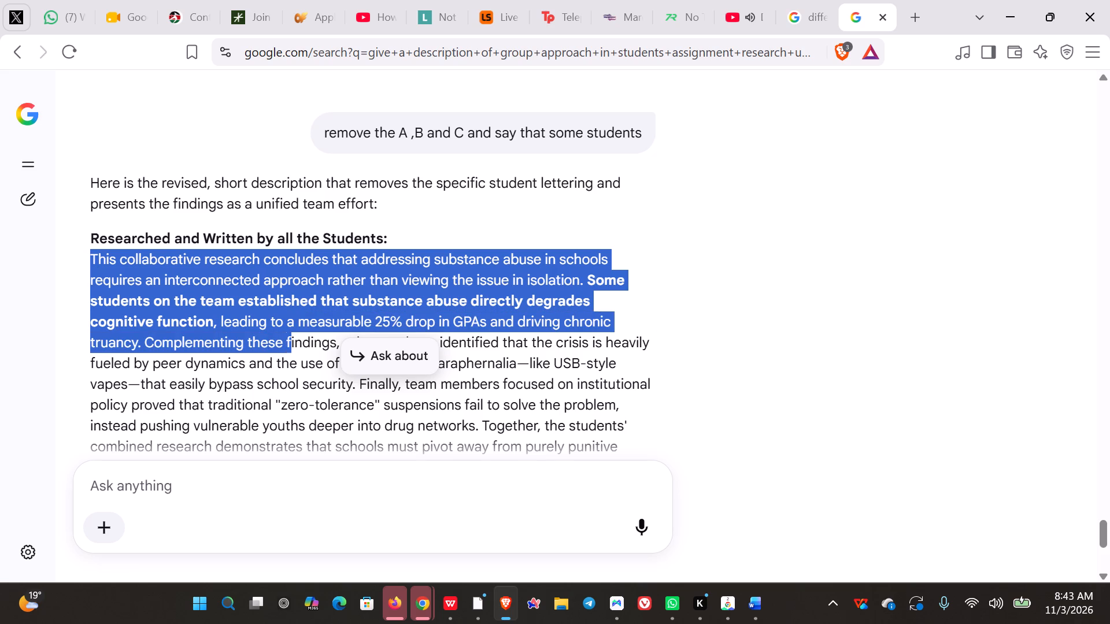
drag(289, 347, 302, 362)
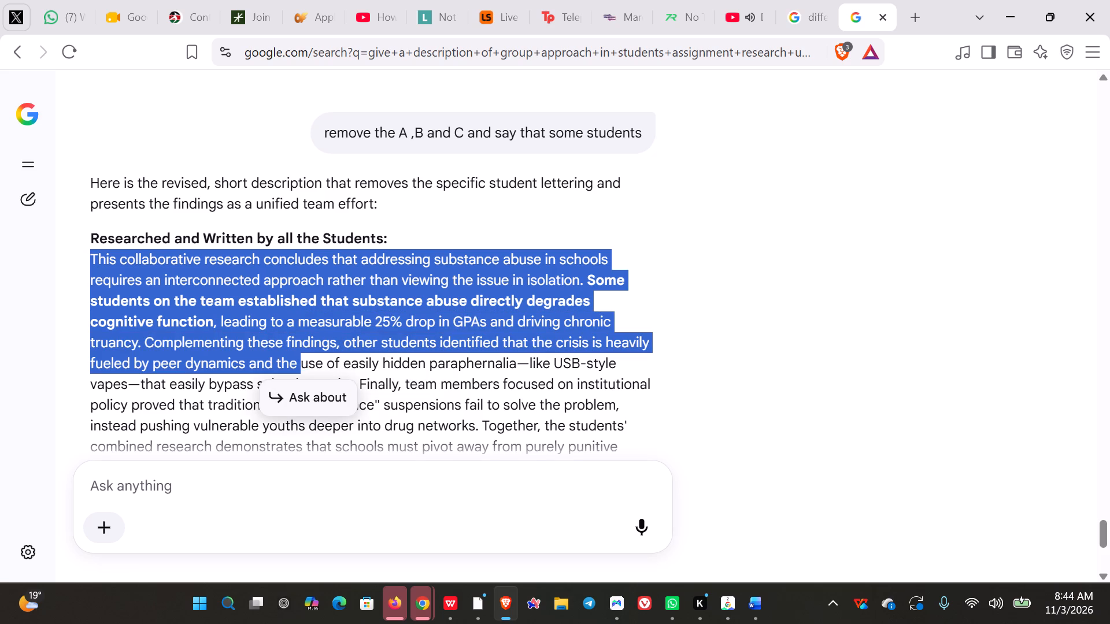
drag(302, 362, 408, 395)
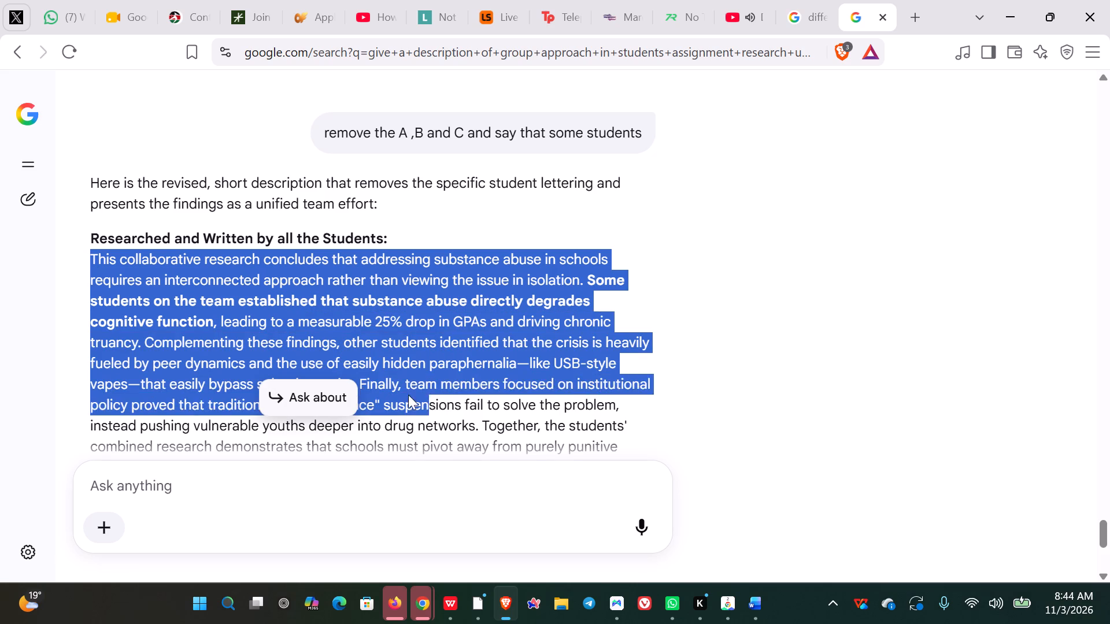
drag(408, 395, 348, 380)
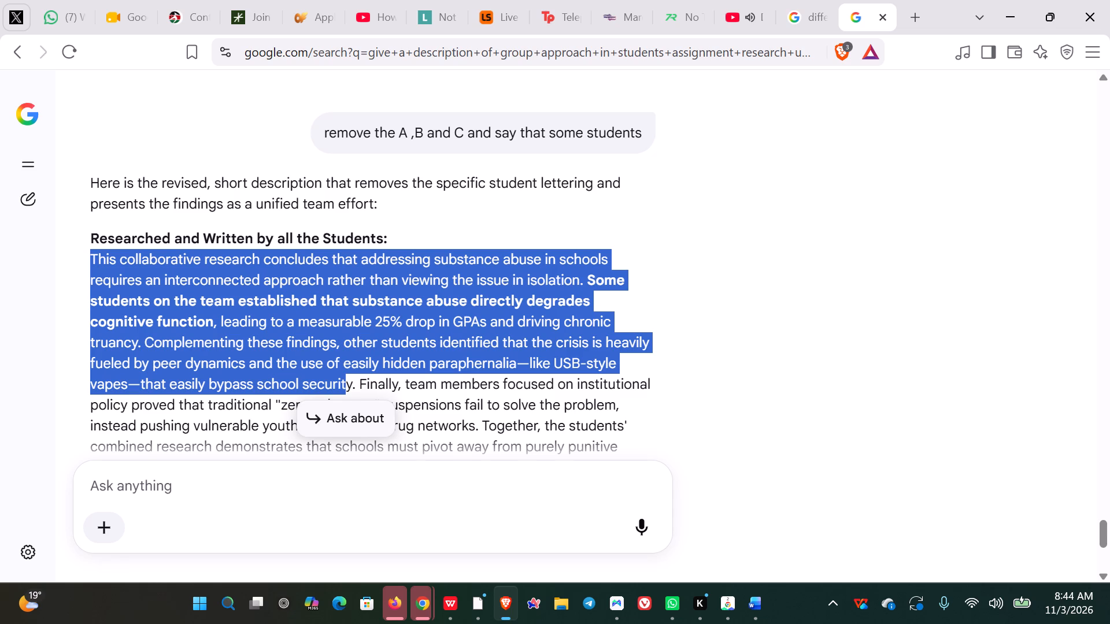
key(ctrl+c)
Switch to the WPS document, end the Group approach sentence after "student" with a full stop, and paste the copied description there.
click(442, 612)
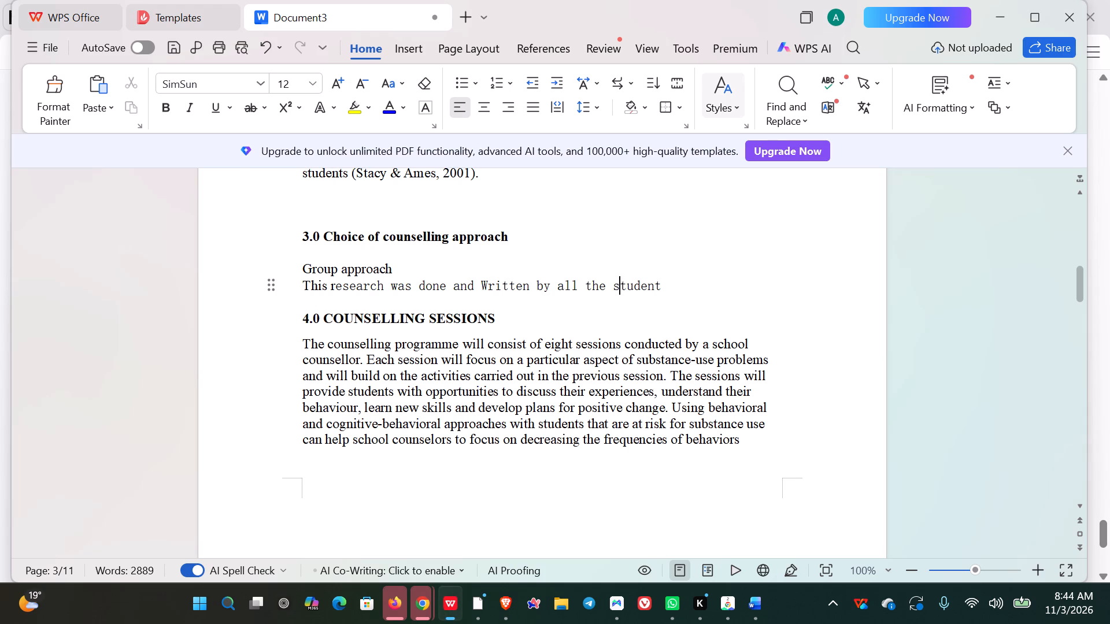
click(674, 291)
key(BackSpace)
key(period)
key(ctrl+v)
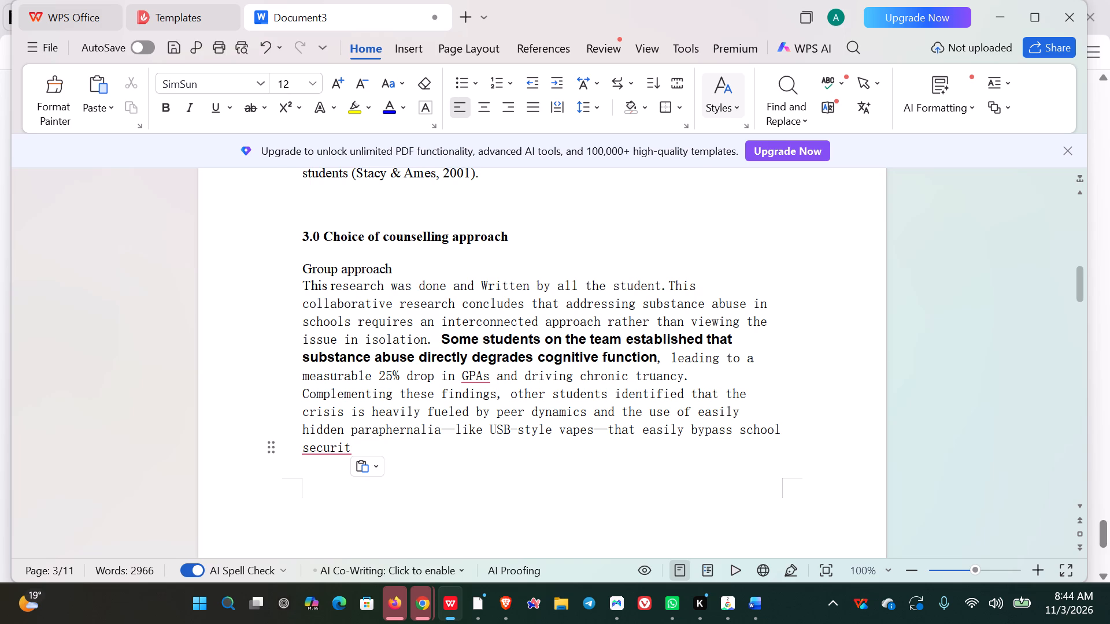
Ignore the spelling suggestions for "GPAs" and "securit" in the pasted paragraph.
click(476, 376)
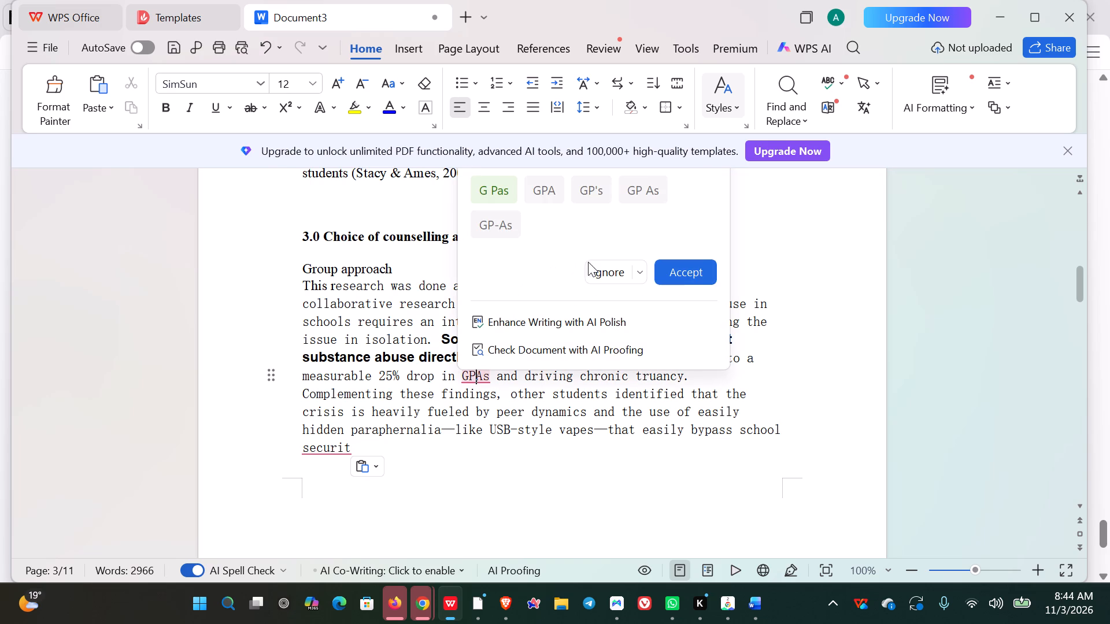
click(604, 265)
click(320, 443)
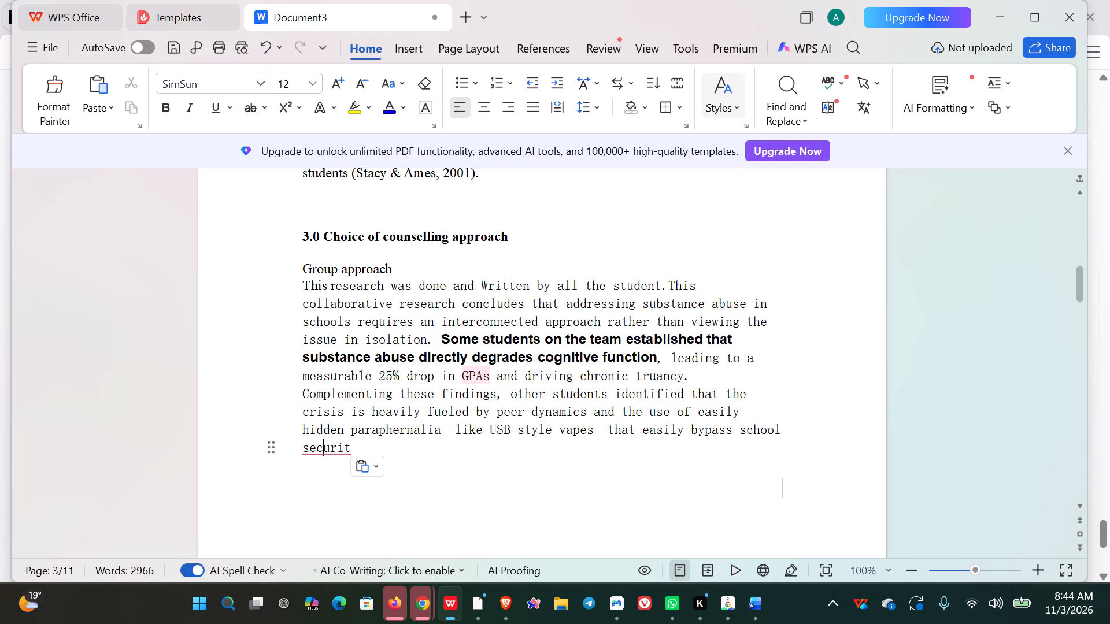
click(447, 345)
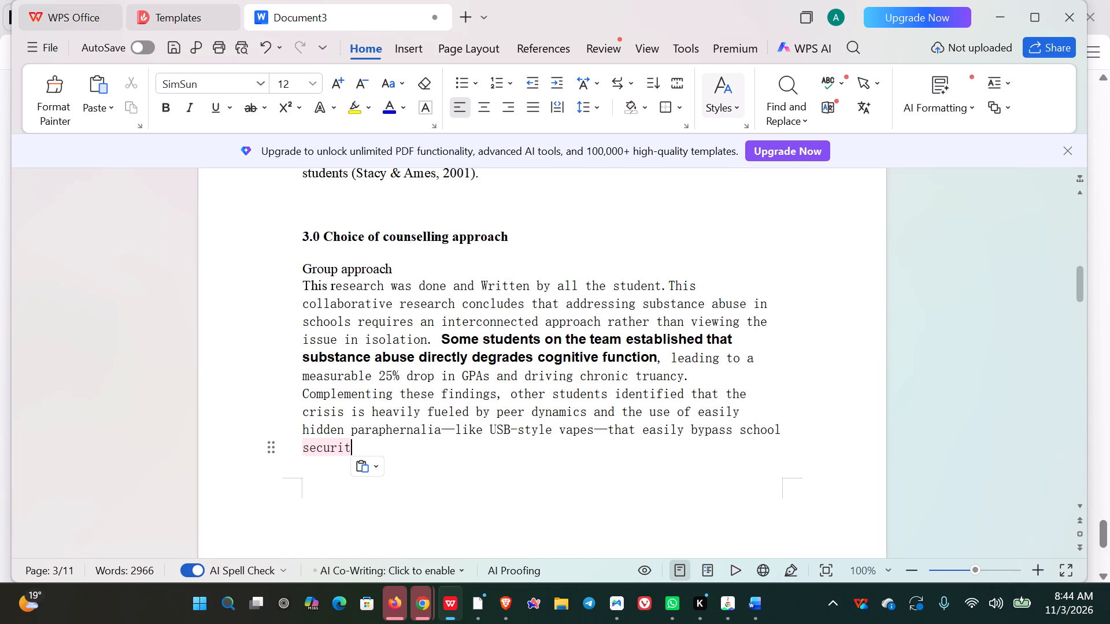
Complete the last word of the pasted Group approach paragraph as "security" and end the sentence with a full stop.
key(y)
text(.)
Continue the Group approach paragraph with "We therefore came up with eight programmed sessions to help".
key(space)
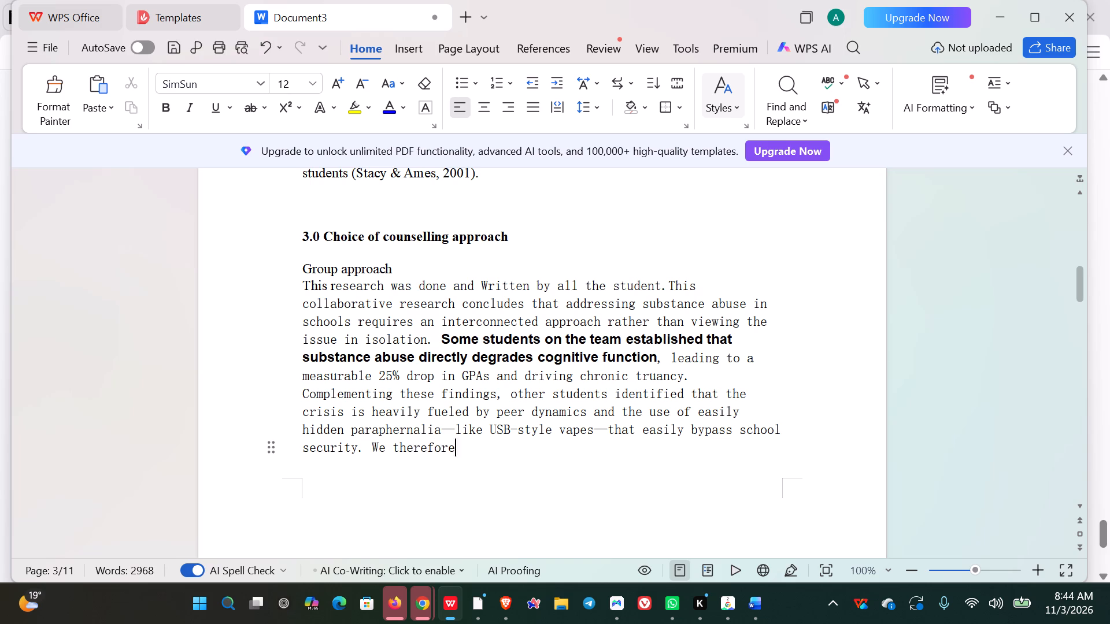
key(BackSpace)
key(BackSpace)
key(BackSpace)
key(BackSpace)
key(c)
text(ame up with eight se)
key(BackSpace)
key(BackSpace)
text(prog)
text(rammed sessions to healp)
key(space)
scroll(357, 434, down, 1)
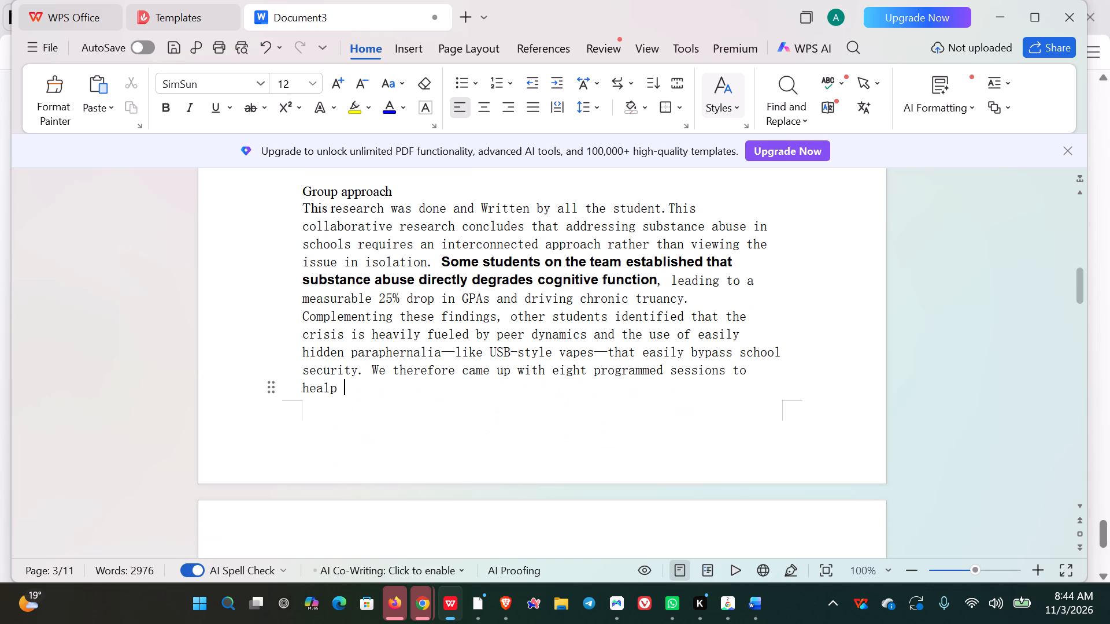
key(BackSpace)
key(BackSpace)
key(BackSpace)
key(BackSpace)
text(lp)
key(space)
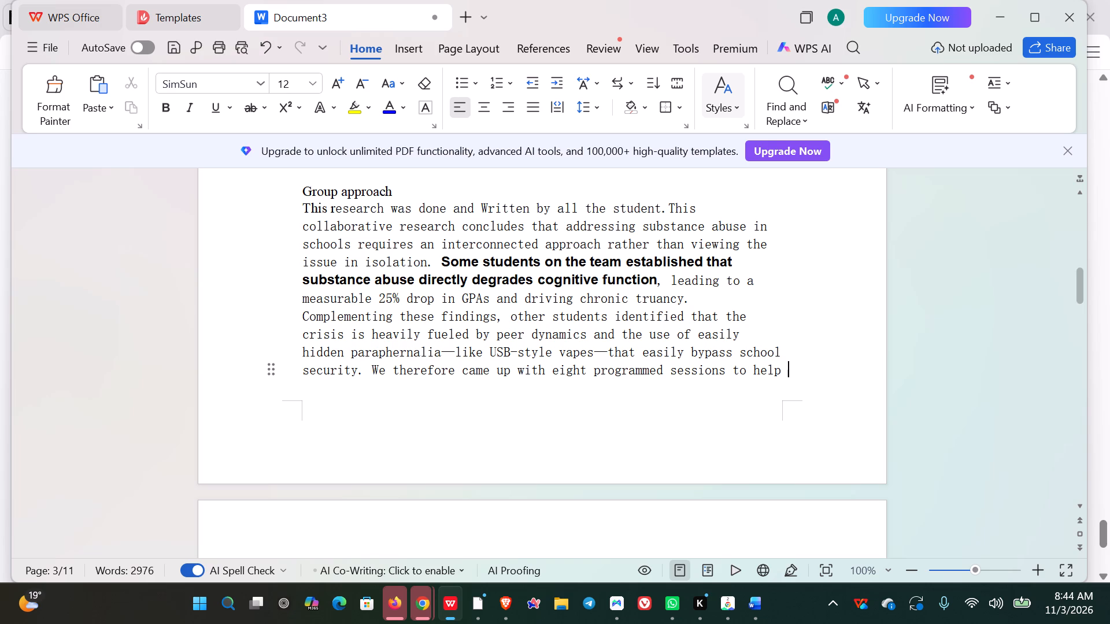
text(couse)
key(BackSpace)
key(BackSpace)
key(BackSpace)
key(BackSpace)
key(BackSpace)
Copy the whole first paragraph of 4.0 COUNSELLING SESSIONS, from "The counselling programme" through "(Sussman et al., 2008).".
scroll(357, 434, down, 1)
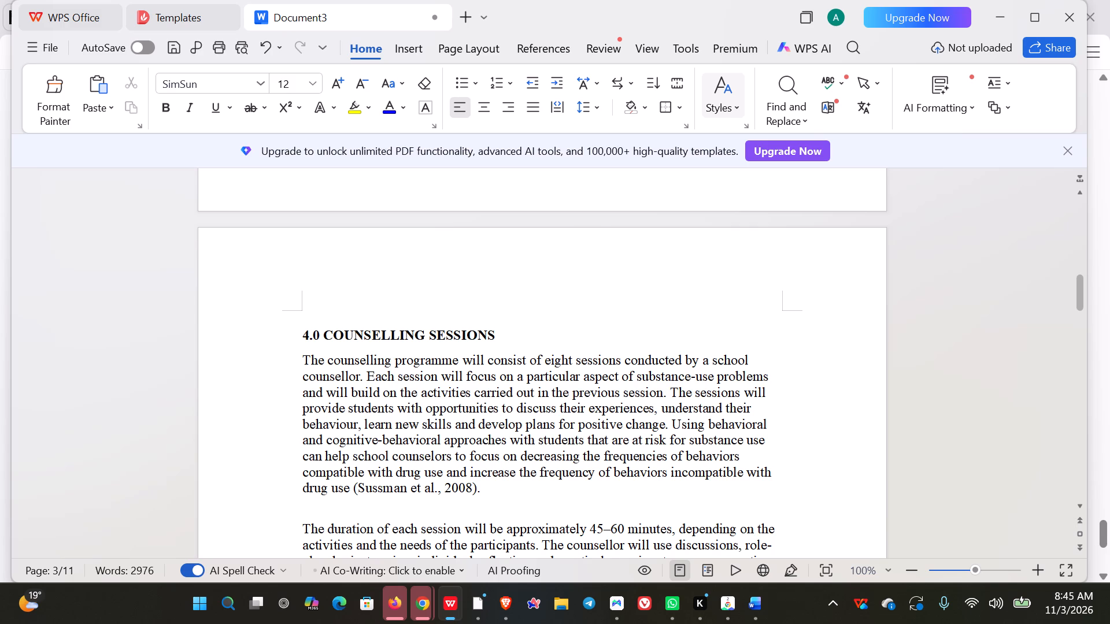
drag(366, 376, 567, 381)
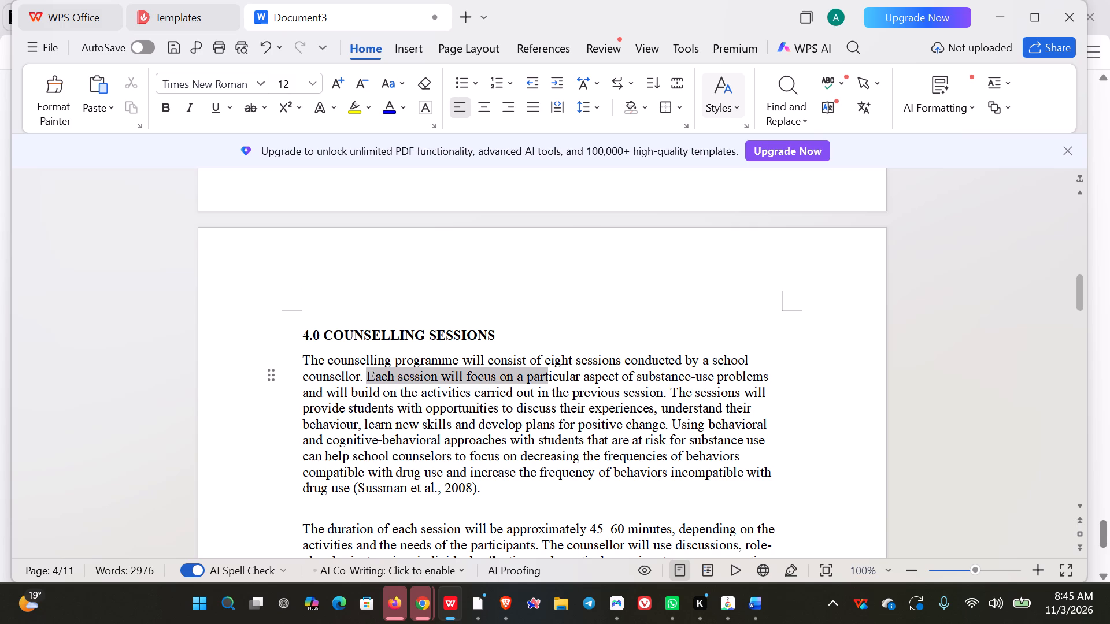
drag(567, 381, 671, 376)
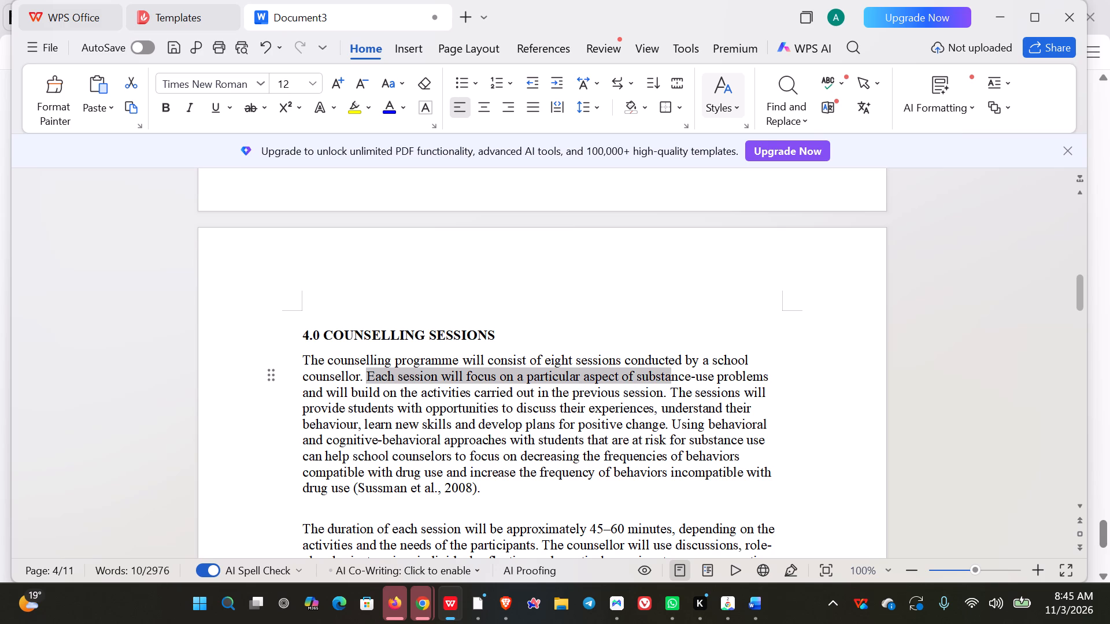
drag(671, 376, 627, 382)
click(624, 382)
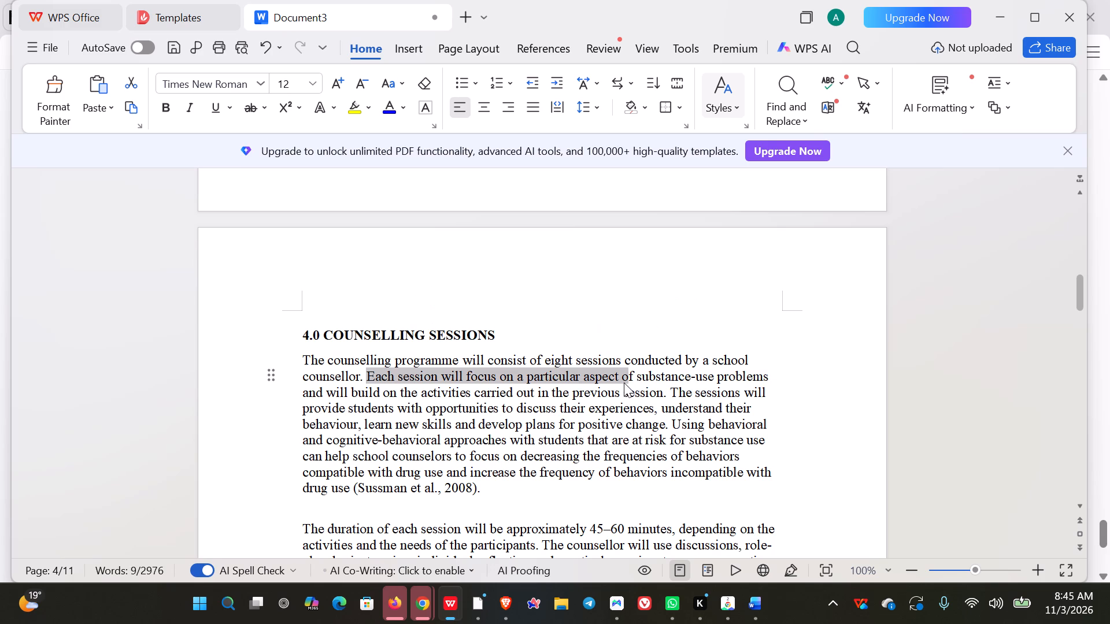
scroll(564, 358, up, 3)
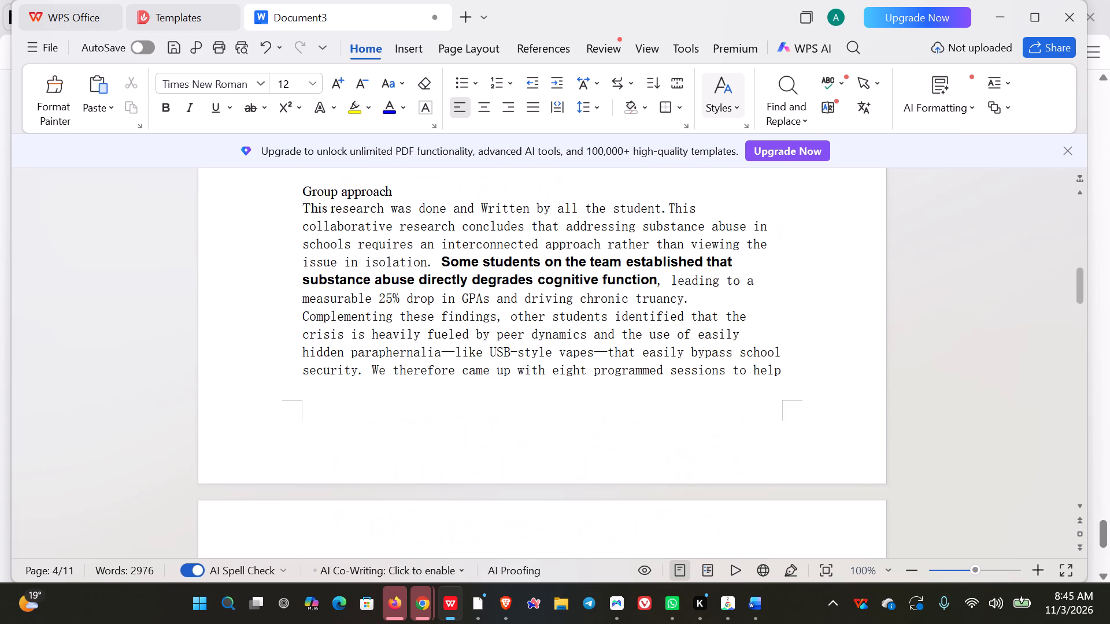
scroll(564, 358, down, 1)
right_click(564, 358)
drag(302, 355, 483, 406)
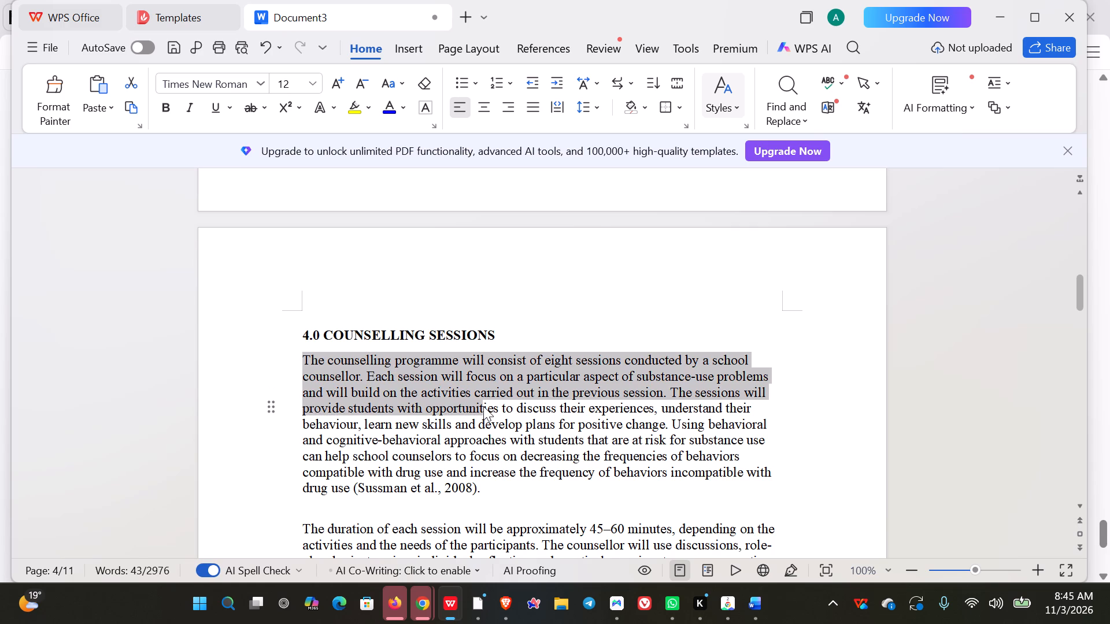
drag(483, 406, 704, 419)
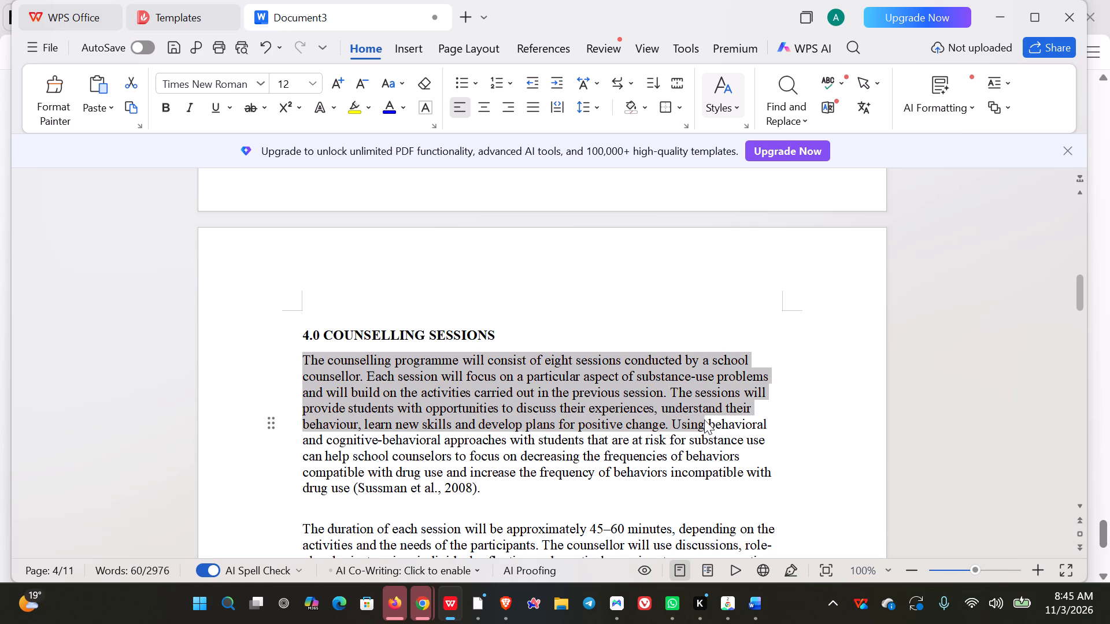
drag(704, 419, 734, 499)
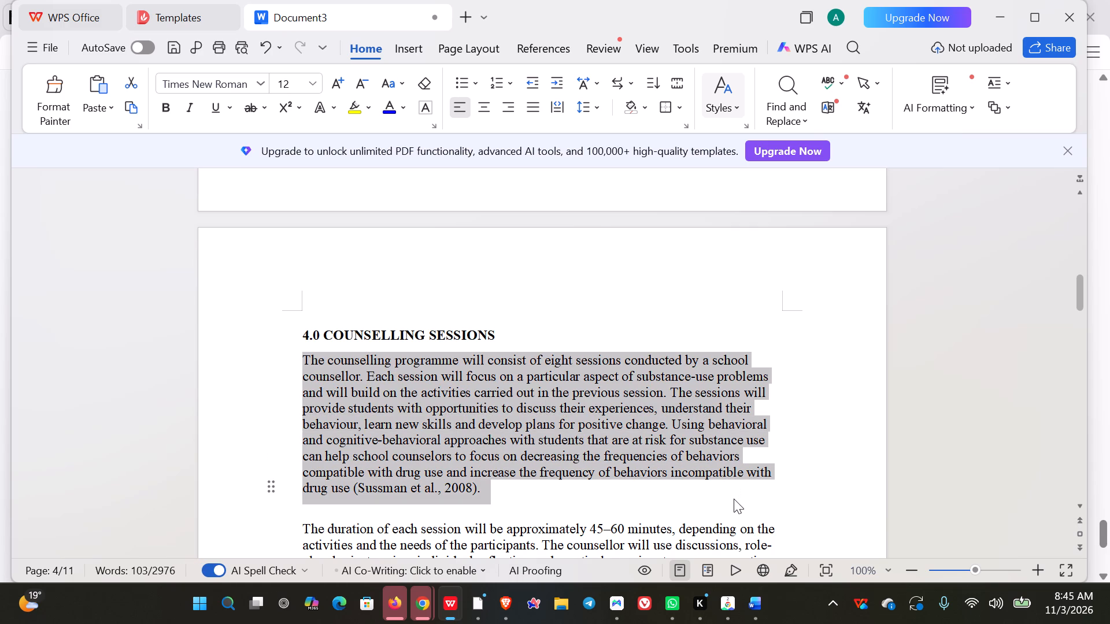
key(ctrl+c)
click(497, 606)
click(203, 488)
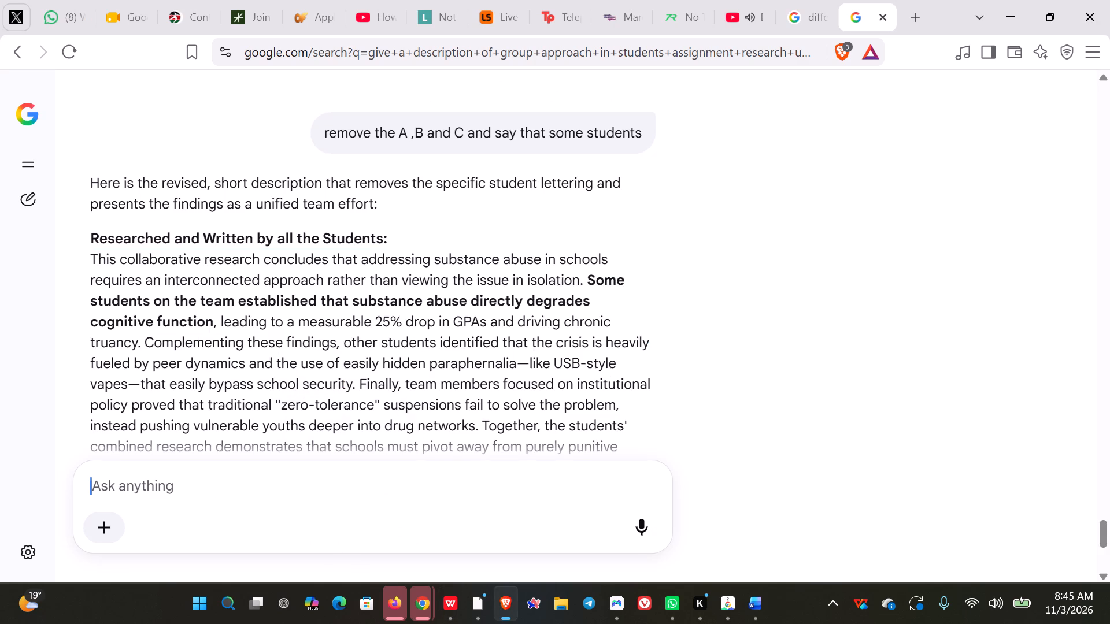
text(ARA)
key(BackSpace)
key(BackSpace)
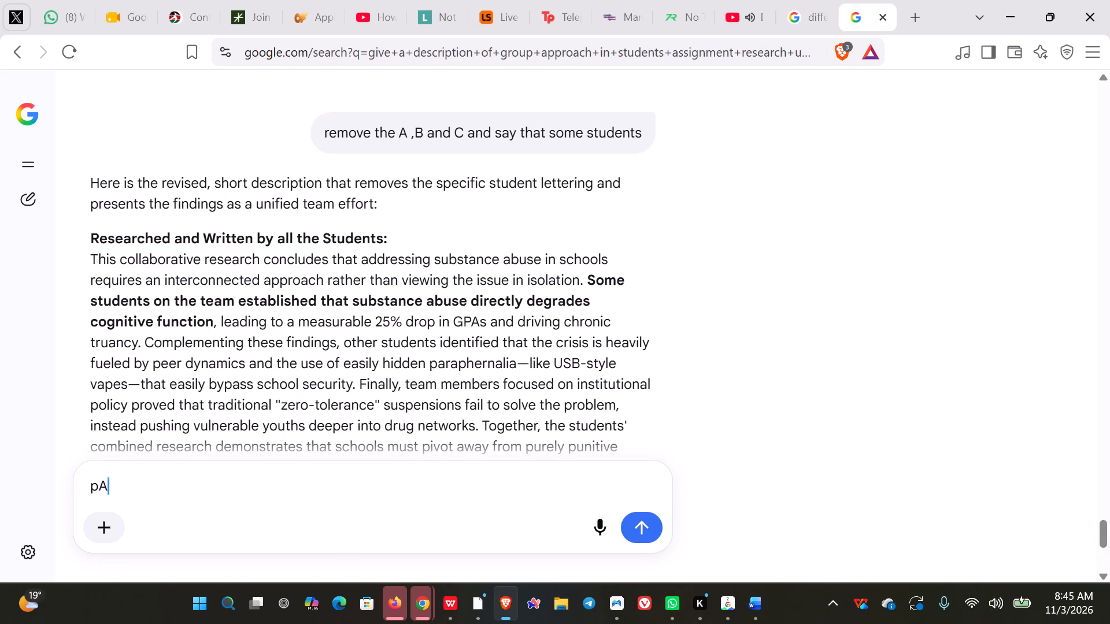
key(a)
key(BackSpace)
text(rap)
key(g)
key(BackSpace)
text(hrase using this words now in addition)
key(space)
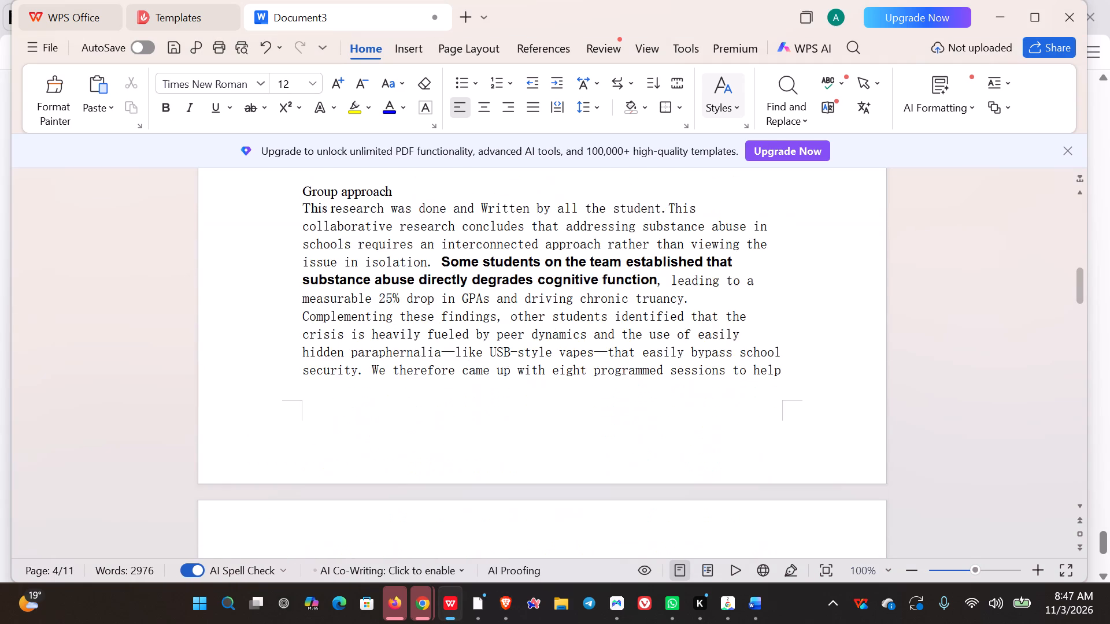
scroll(431, 354, up, 1)
scroll(431, 354, down, 2)
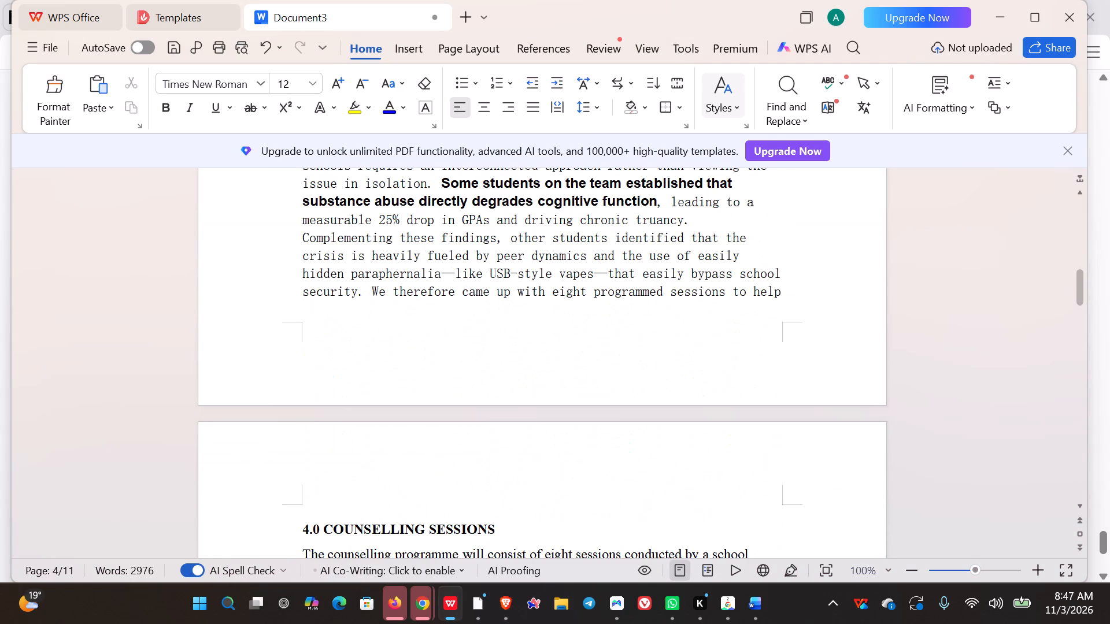
scroll(560, 322, up, 1)
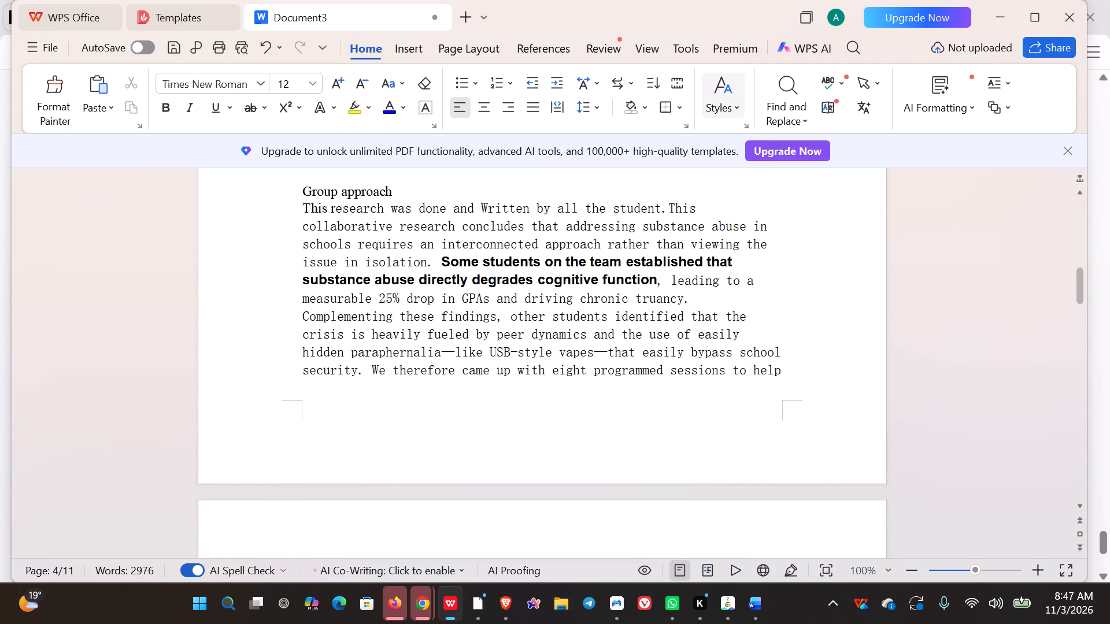
click(793, 381)
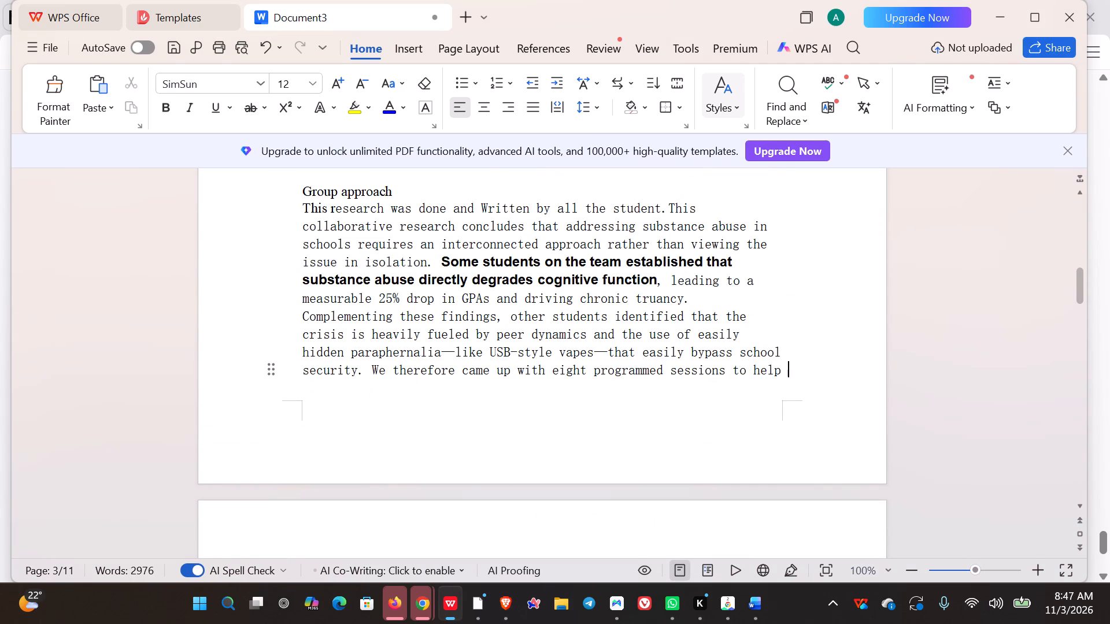
key(shift+Return)
key(shift+Return)
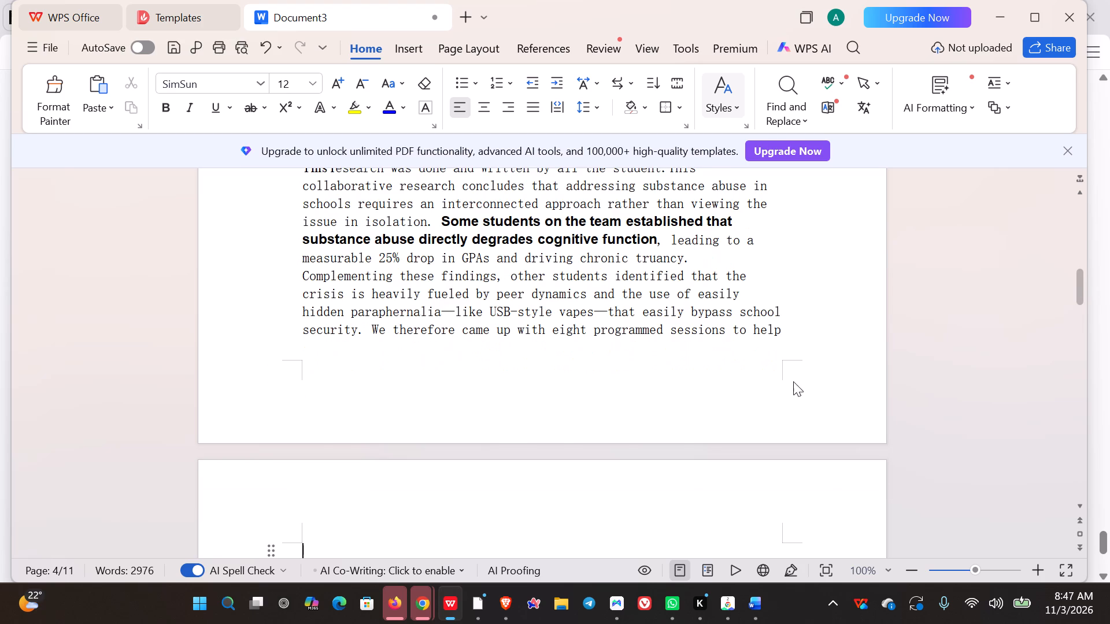
key(ctrl+v)
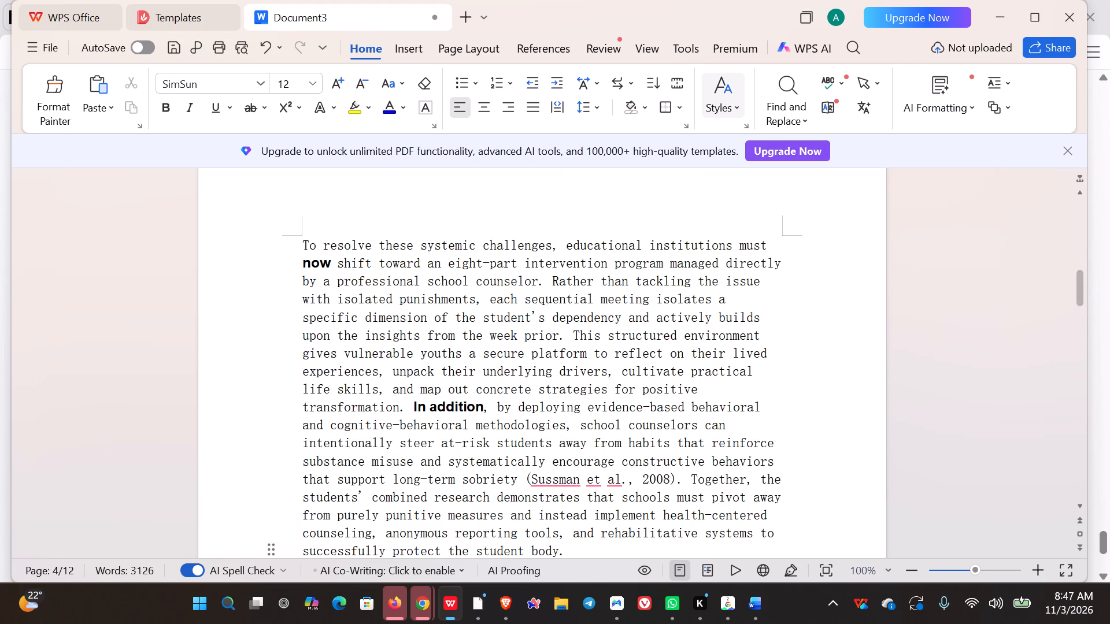
Replace the two dashes around "like USB-style vapes" in the group approach paragraph with spaces.
scroll(541, 362, down, 1)
scroll(531, 354, up, 1)
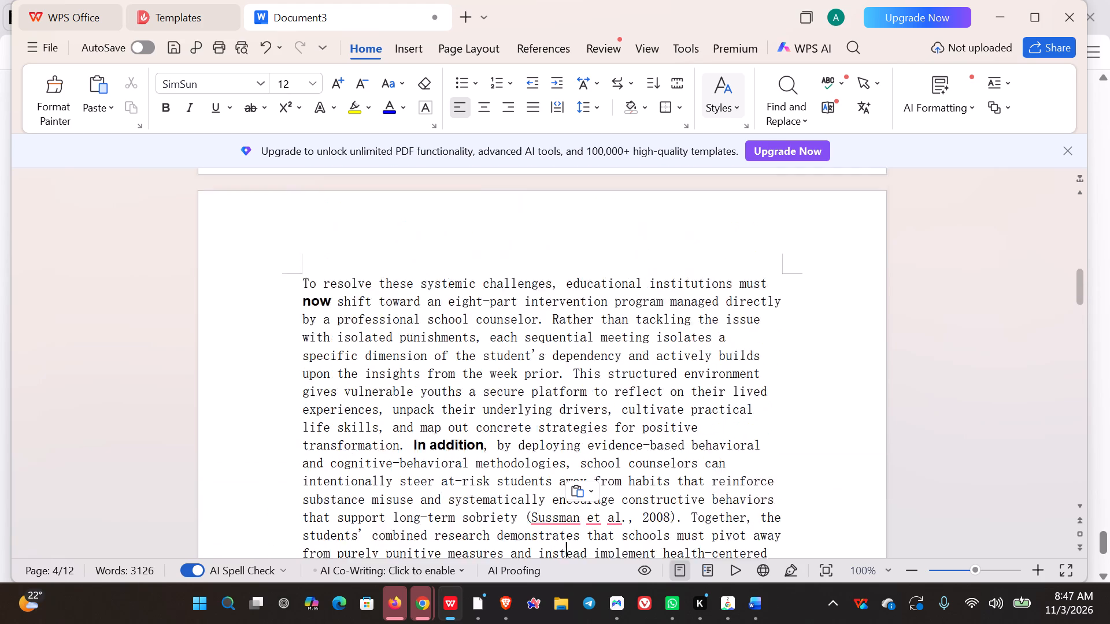
scroll(531, 354, up, 2)
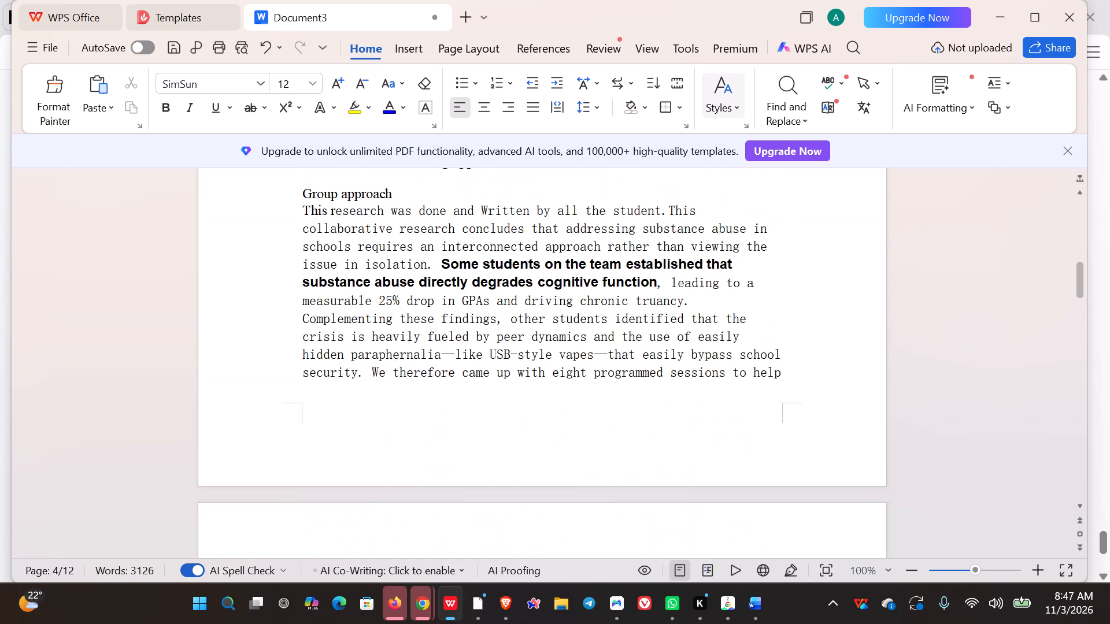
click(455, 349)
key(BackSpace)
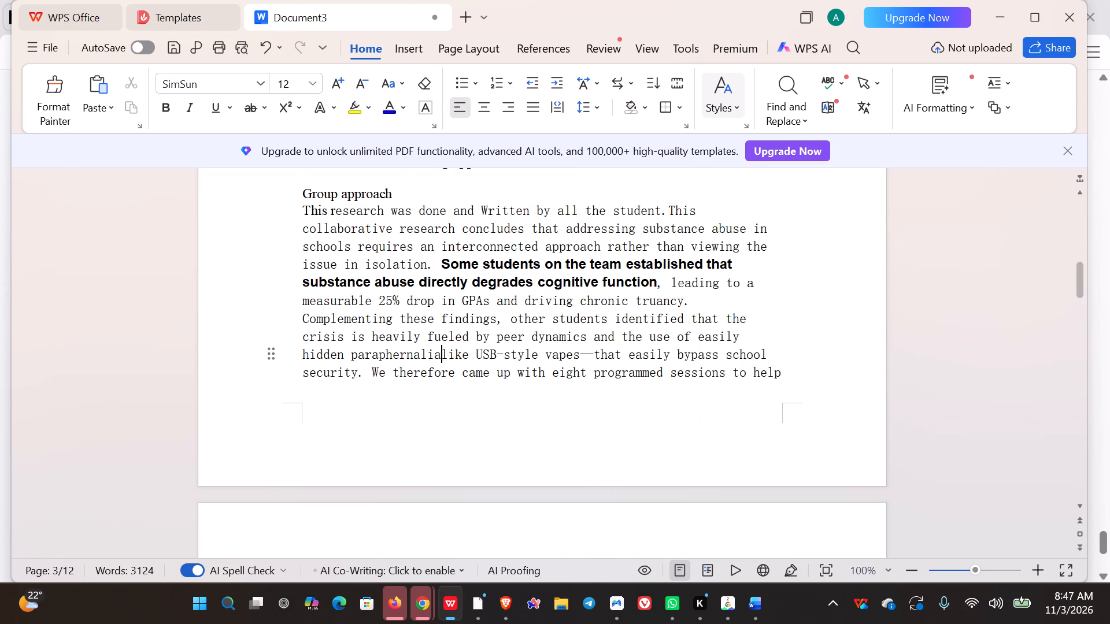
key(space)
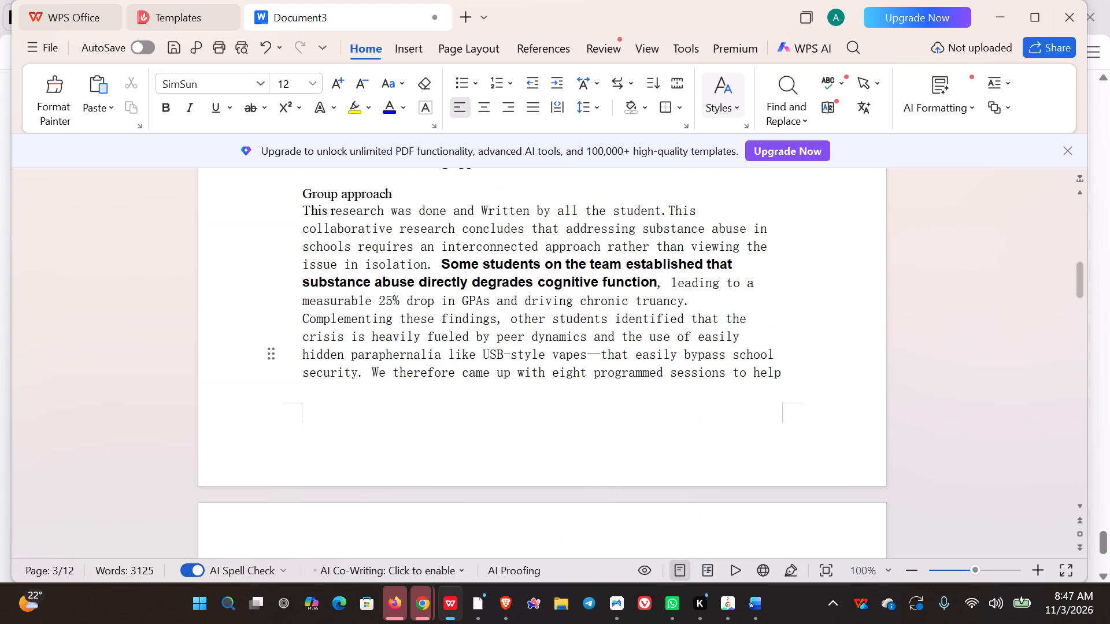
click(605, 353)
click(600, 352)
key(BackSpace)
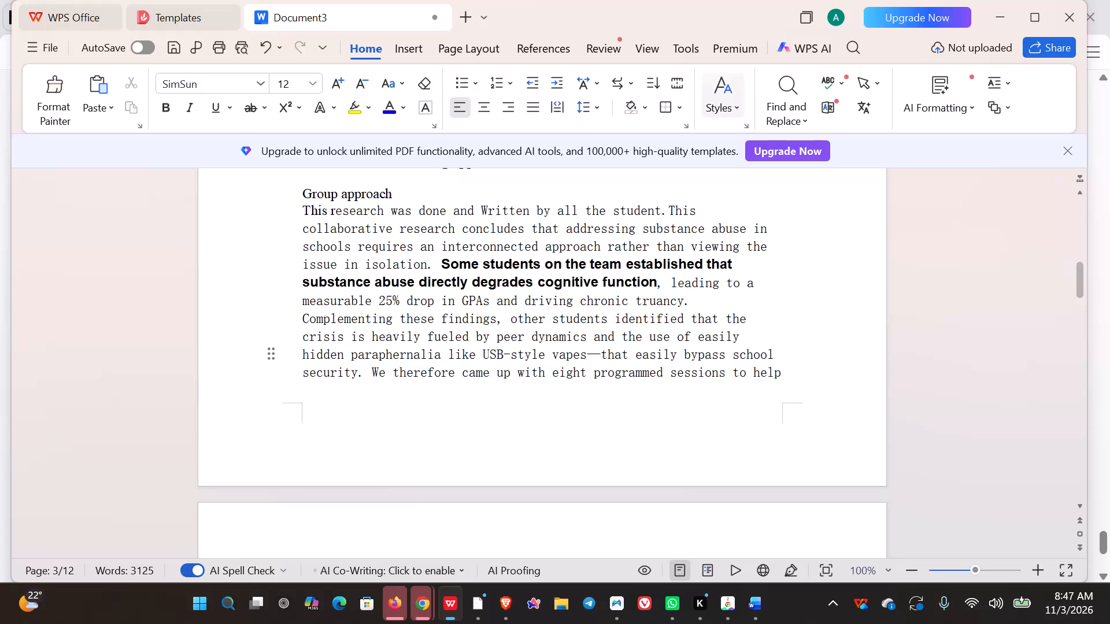
key(space)
Insert a blank line between the "Group approach" subheading and its paragraph in section 3.0.
scroll(526, 343, up, 1)
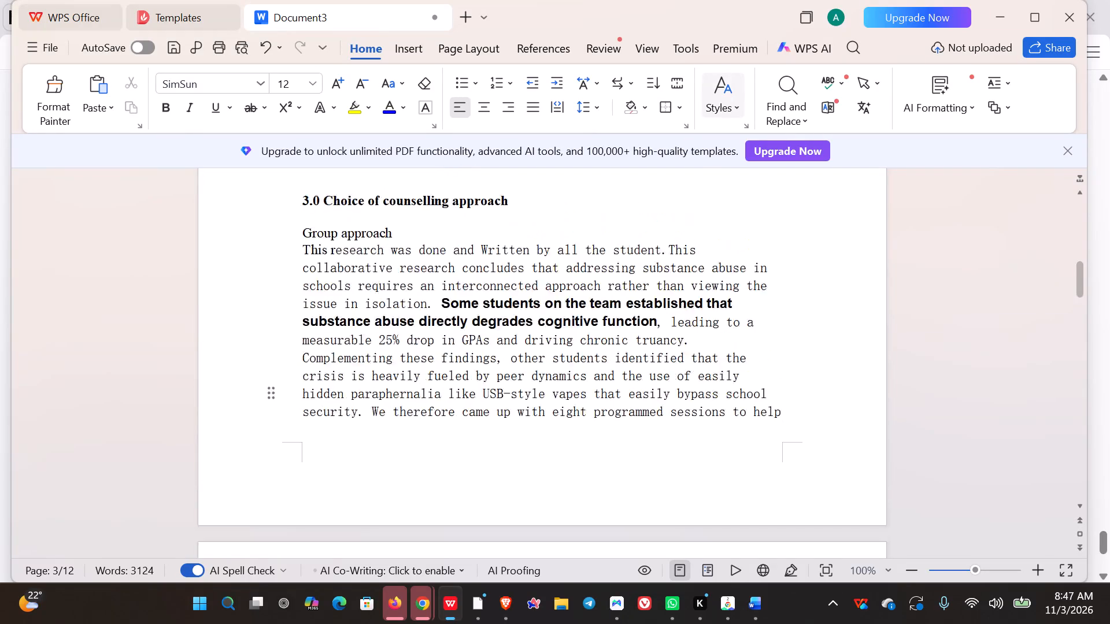
scroll(526, 343, up, 1)
click(401, 301)
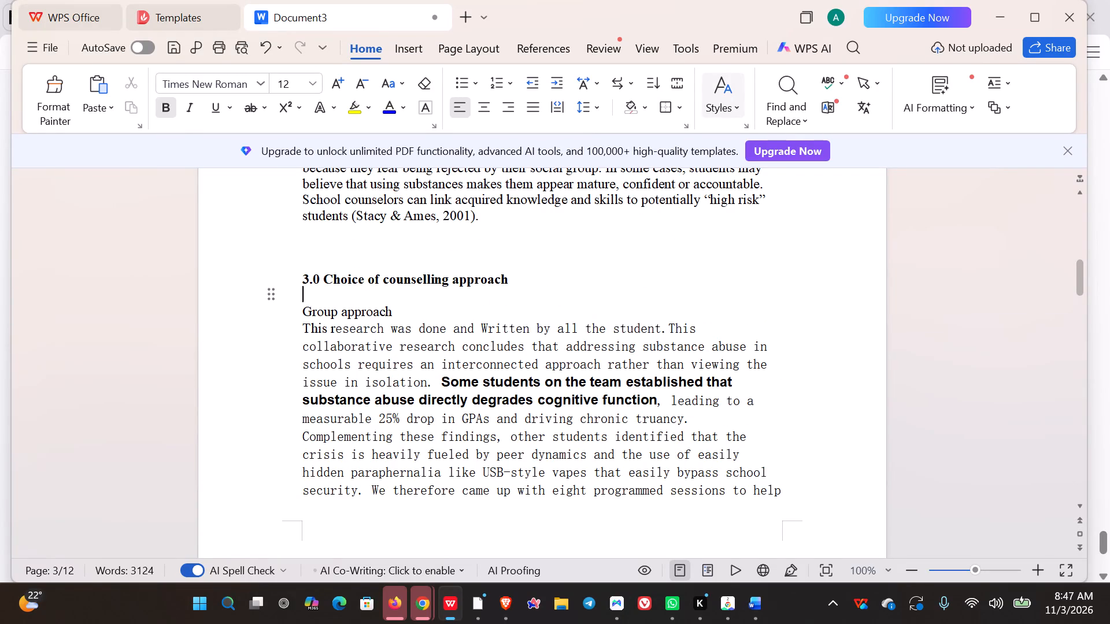
click(397, 313)
key(shift+Return)
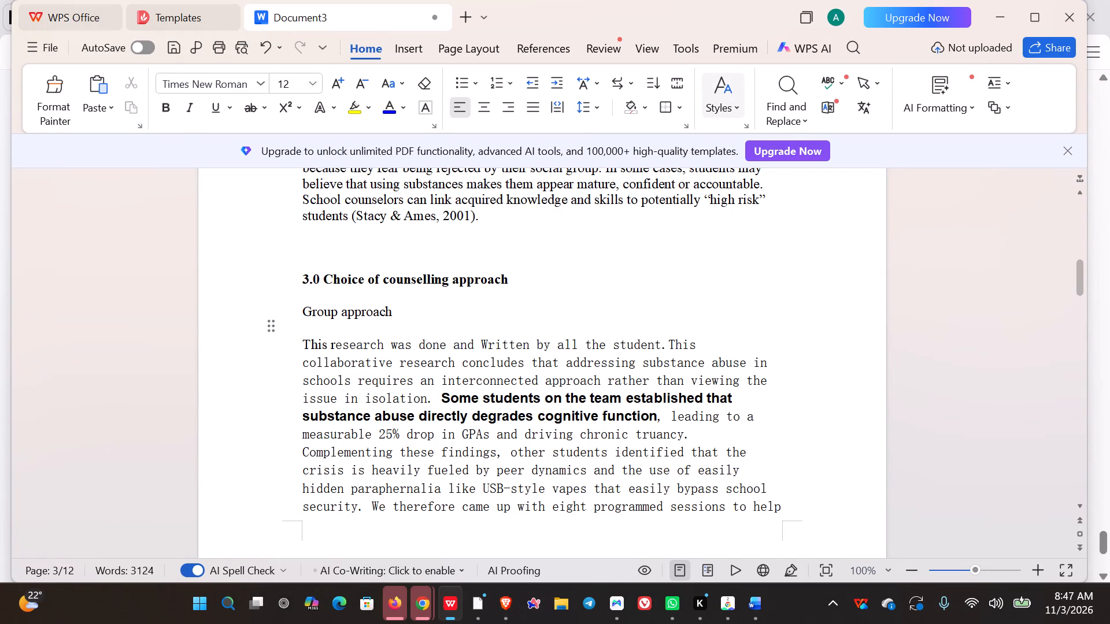
Ignore the spelling suggestion for "Sussman" in the pasted paragraph's citation.
scroll(428, 423, down, 3)
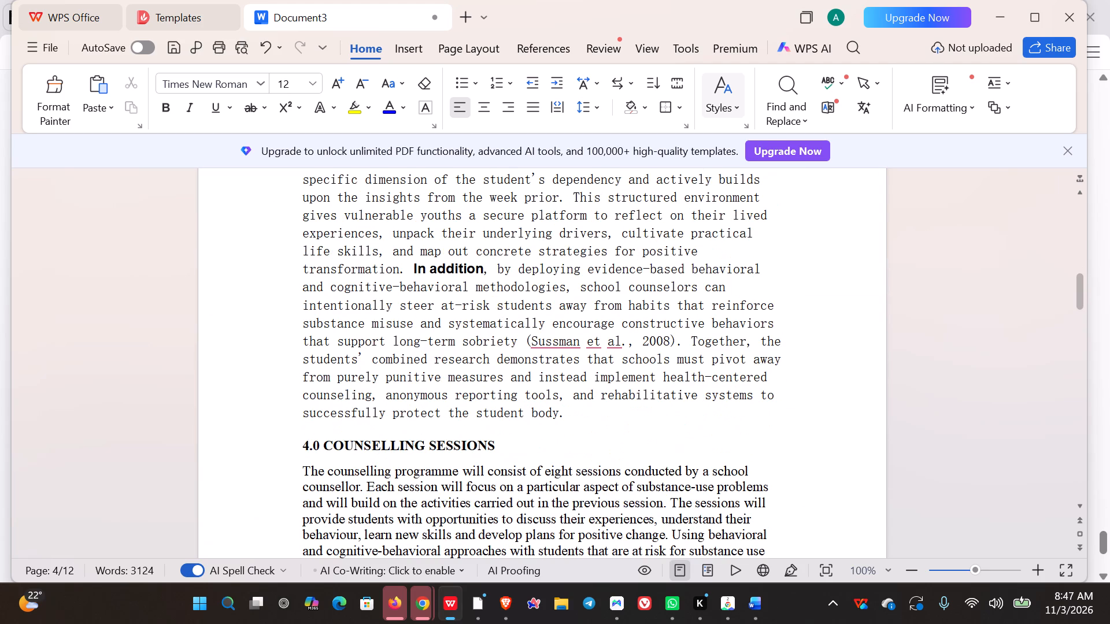
click(564, 340)
click(674, 453)
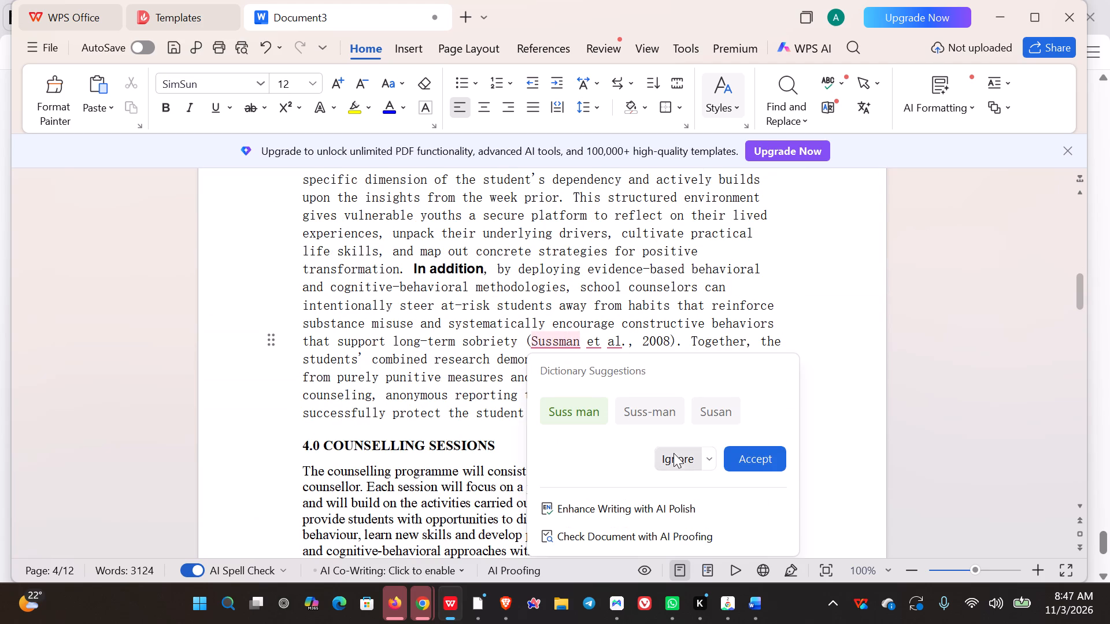
Remove the bold formatting from "In addition" in the pasted paragraph.
drag(409, 265, 443, 266)
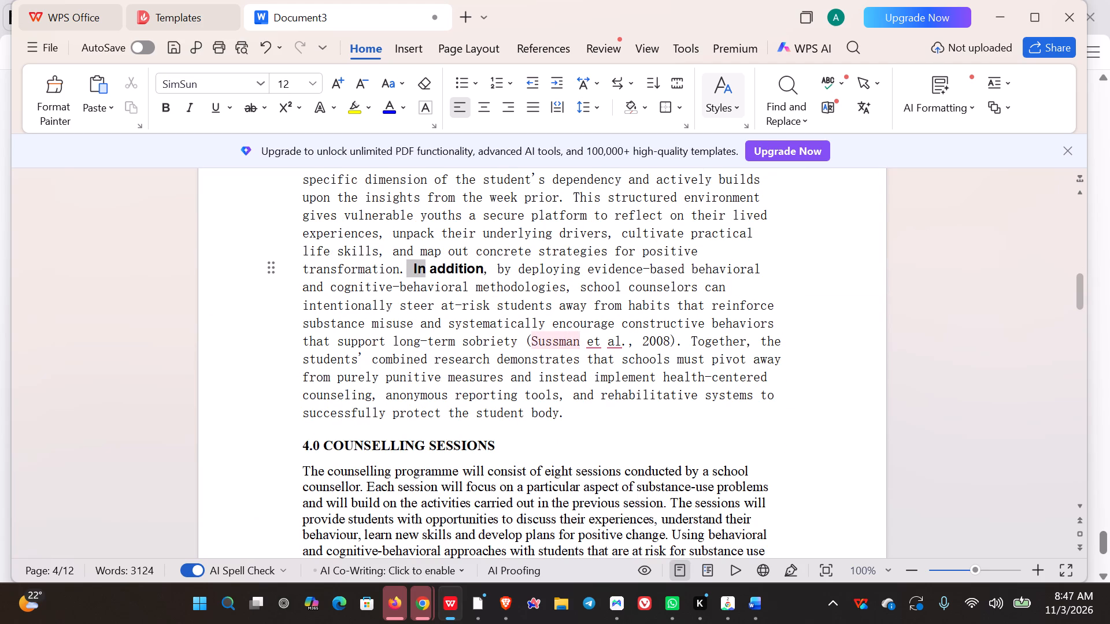
drag(443, 266, 485, 269)
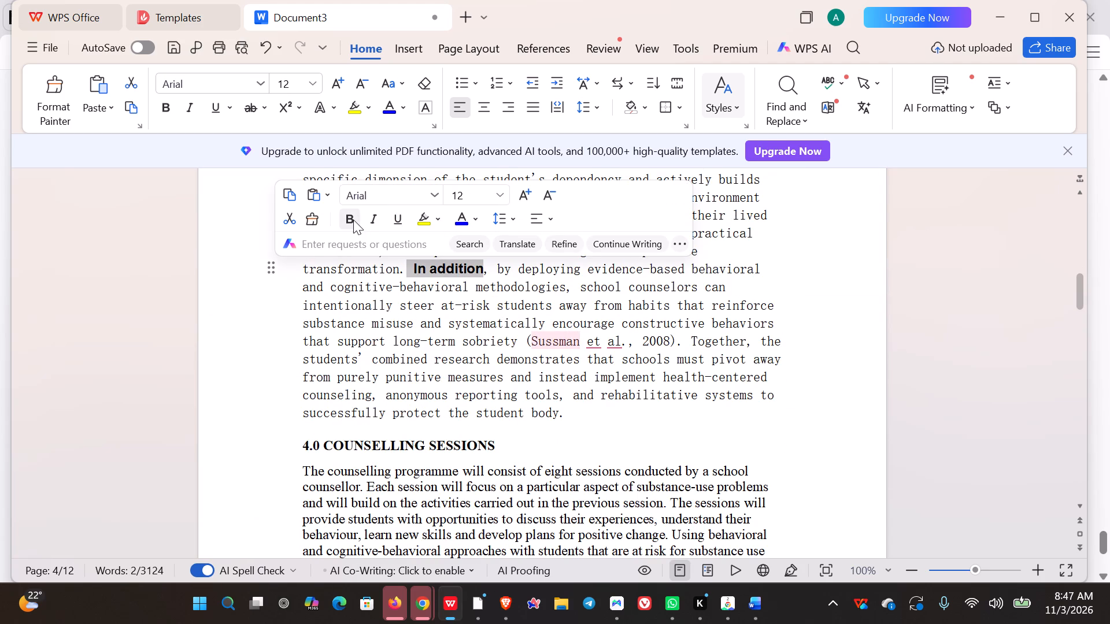
click(353, 220)
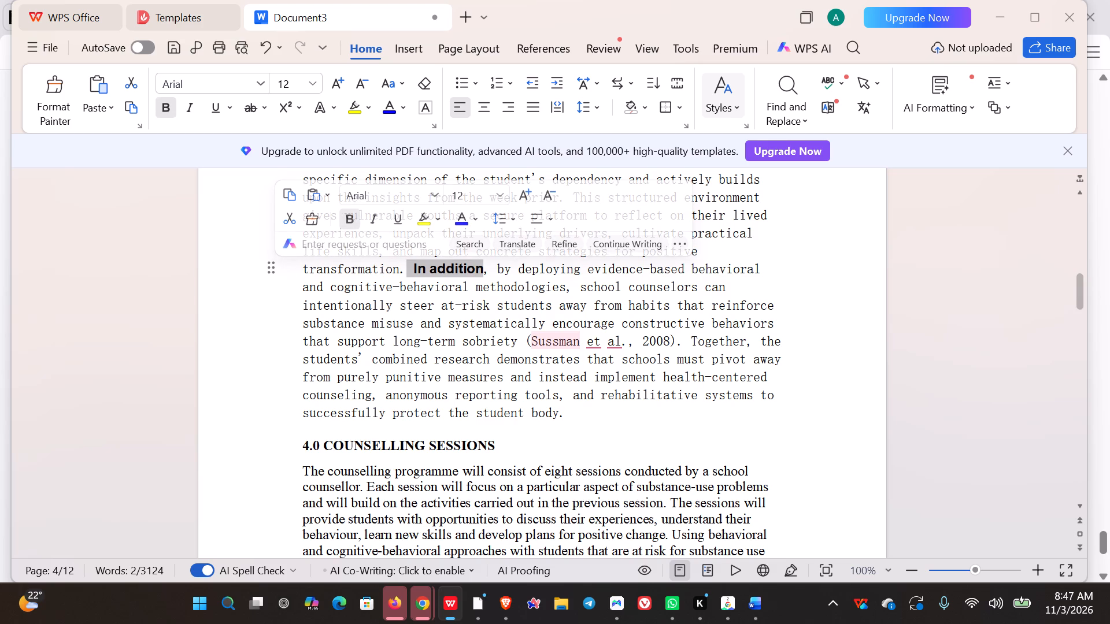
click(350, 218)
click(424, 298)
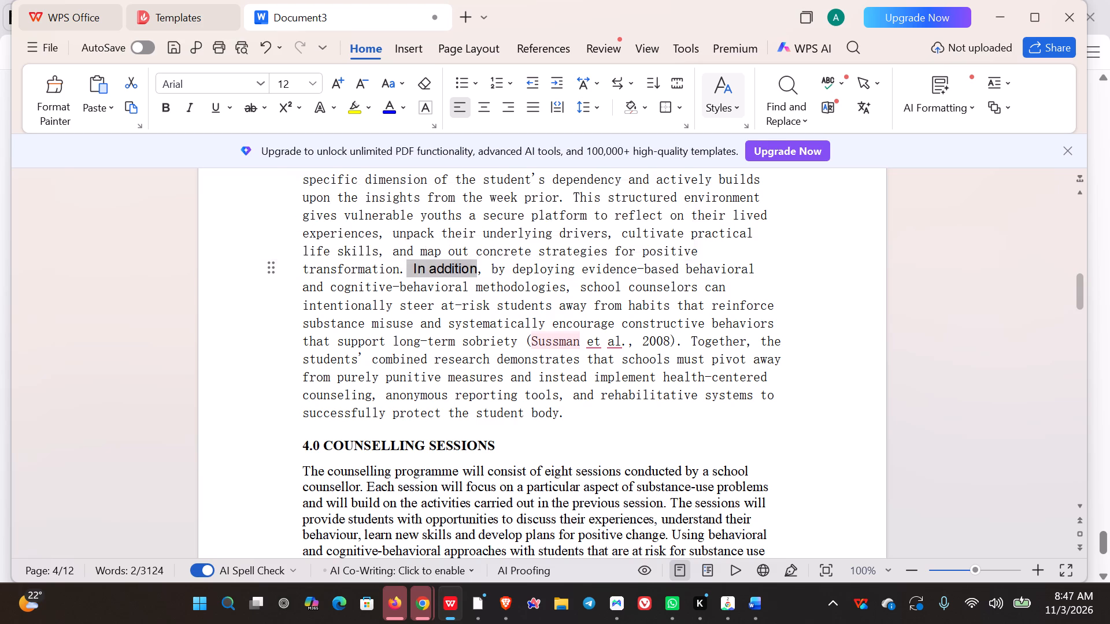
Remove the bold formatting from "now" near the start of the pasted paragraph.
scroll(462, 289, up, 2)
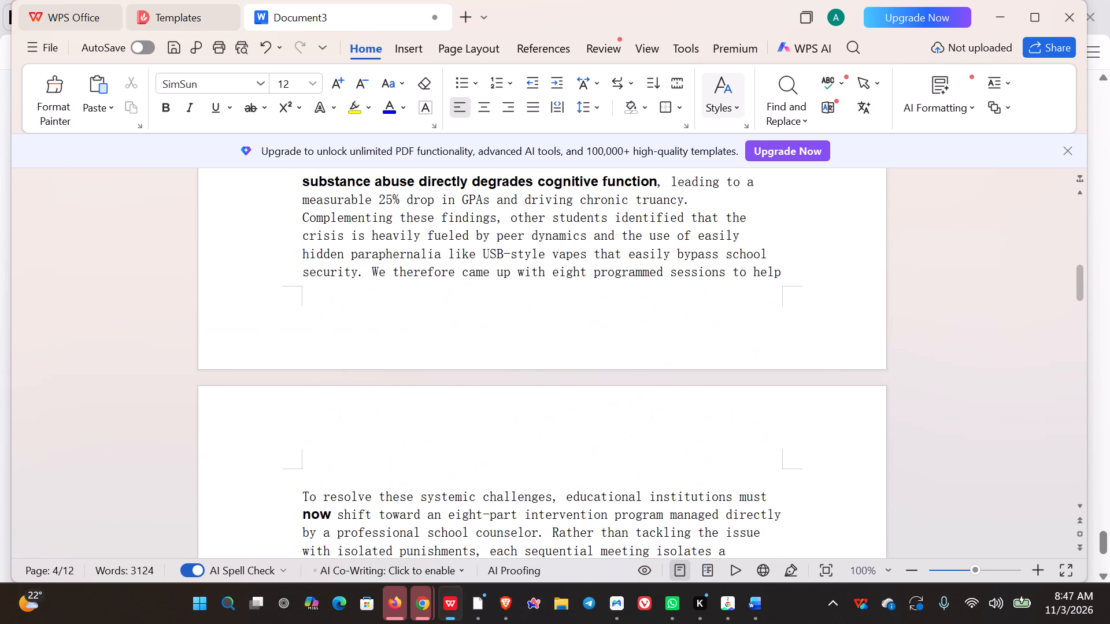
scroll(339, 370, down, 1)
drag(302, 476, 323, 479)
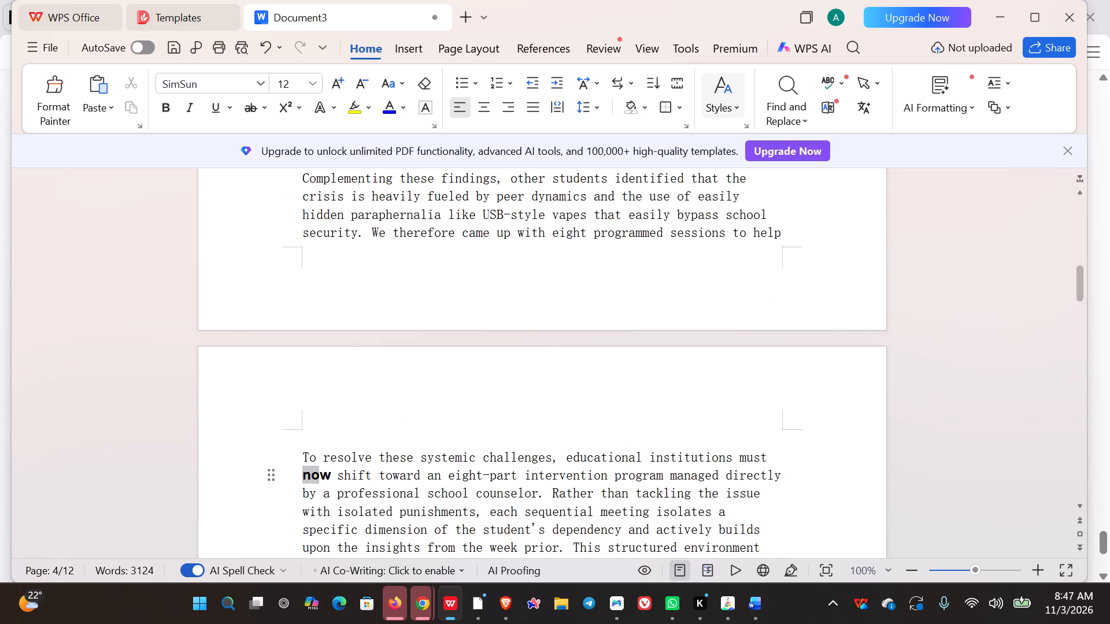
drag(323, 479, 328, 479)
click(193, 427)
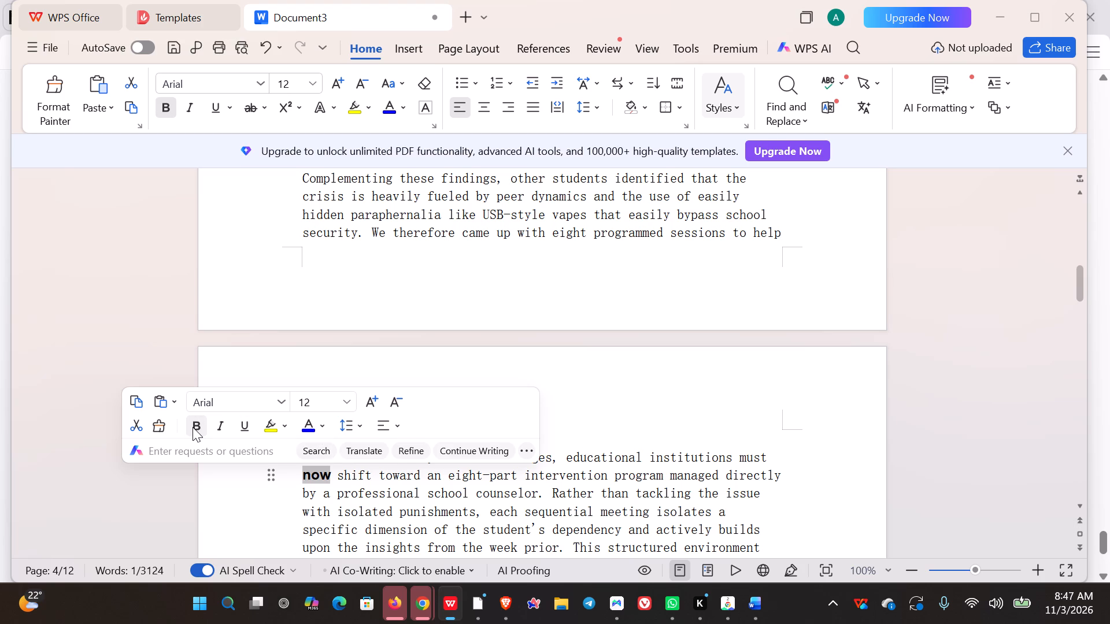
click(382, 481)
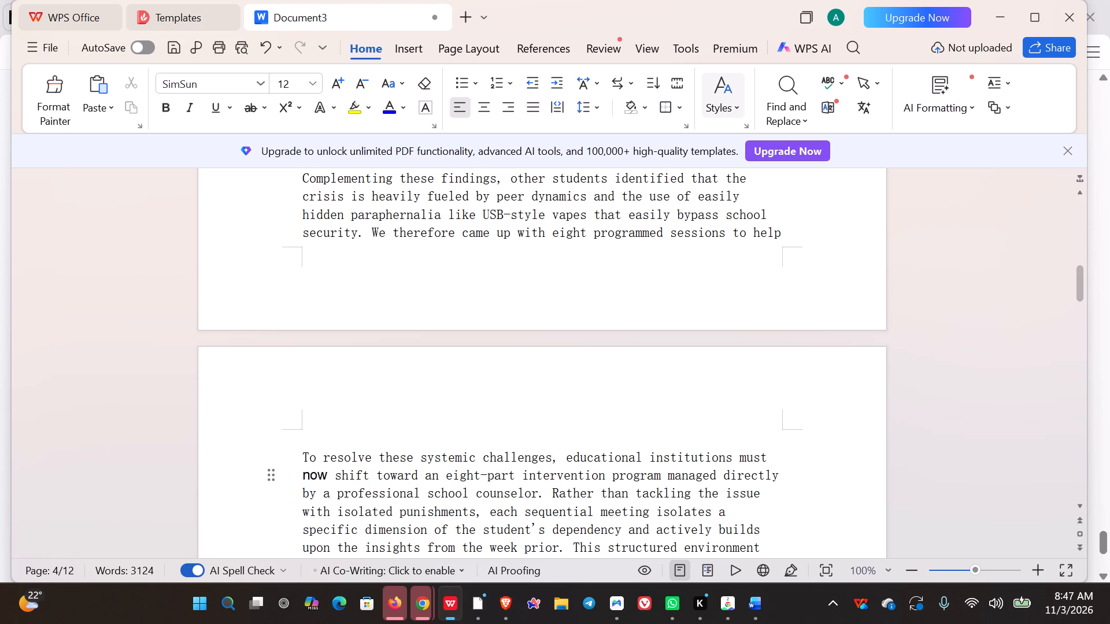
Replace the hyphens with spaces in "eight-part", "evidence-based" and "at-risk" in the pasted Group approach text.
click(484, 473)
key(BackSpace)
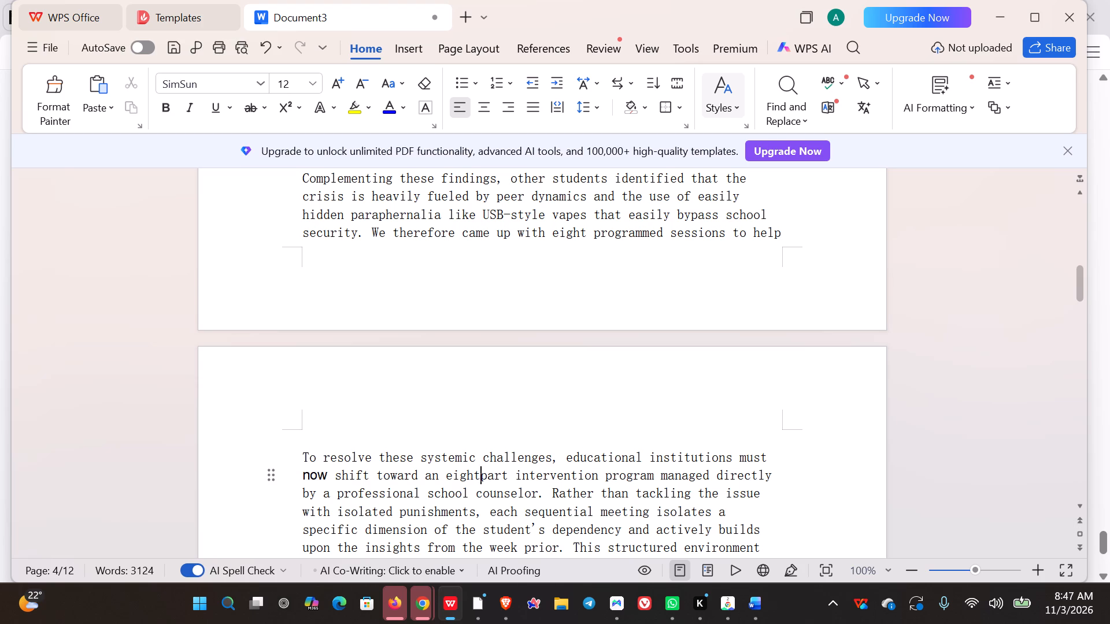
key(space)
scroll(484, 473, down, 1)
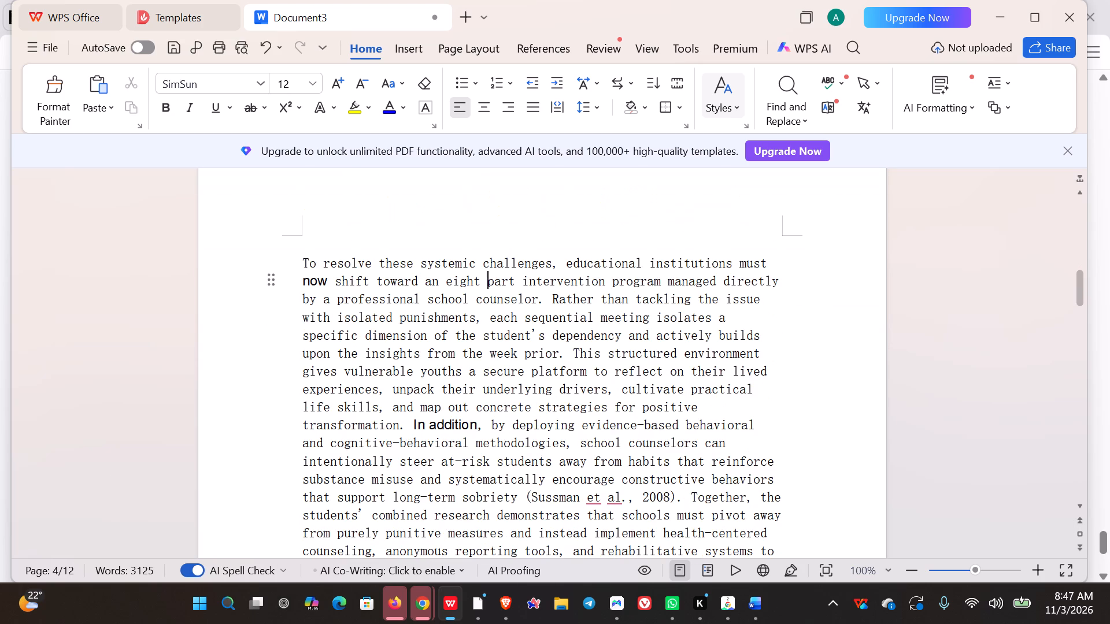
scroll(499, 468, down, 1)
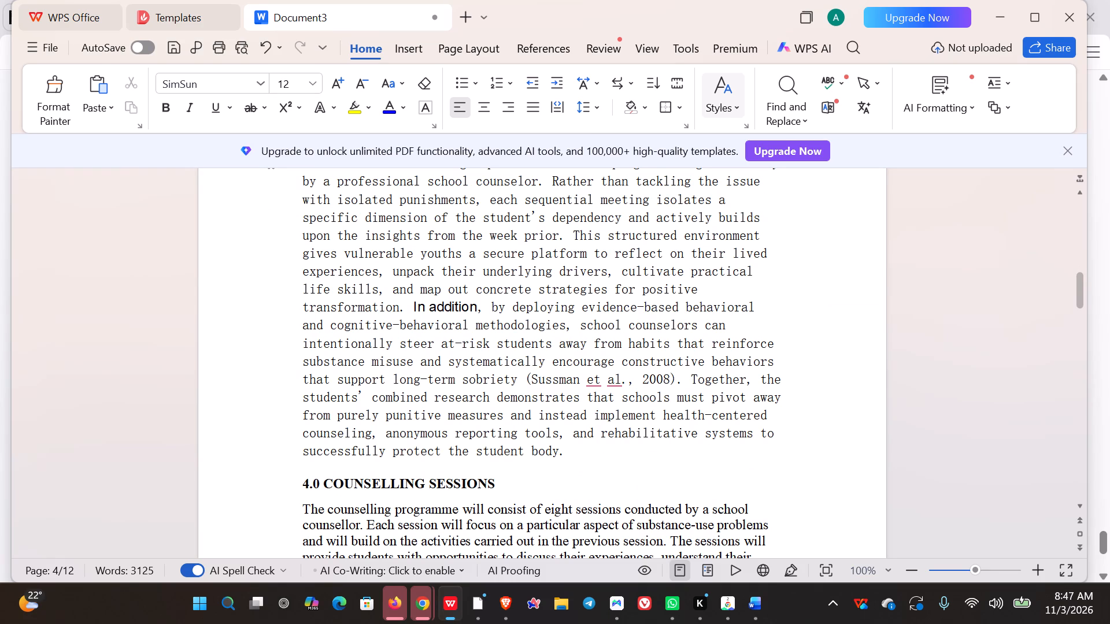
click(643, 304)
key(BackSpace)
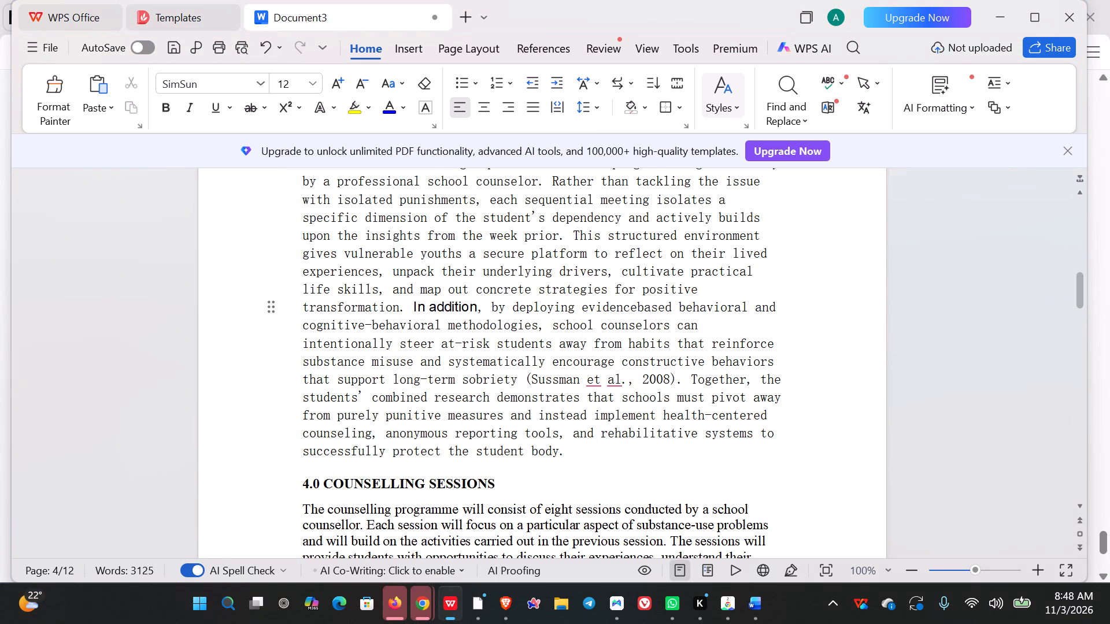
key(space)
drag(424, 380, 458, 341)
click(458, 341)
key(BackSpace)
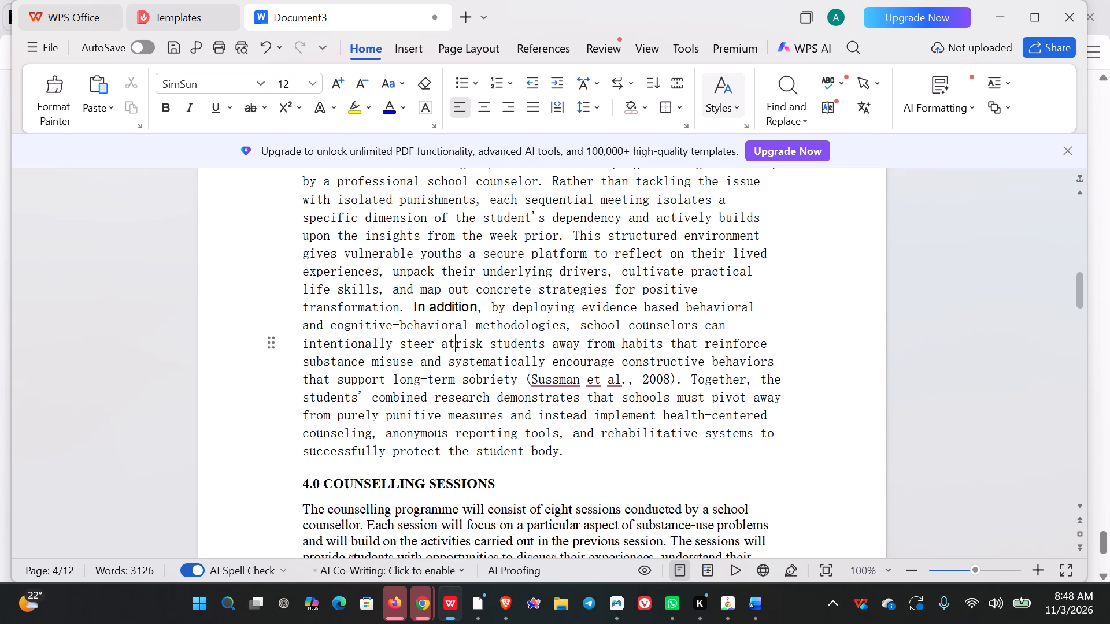
key(space)
Replace the hyphens with spaces in "cognitive-behavioral", "long-term" and "health-centered" in the pasted text above section 4.0.
click(401, 326)
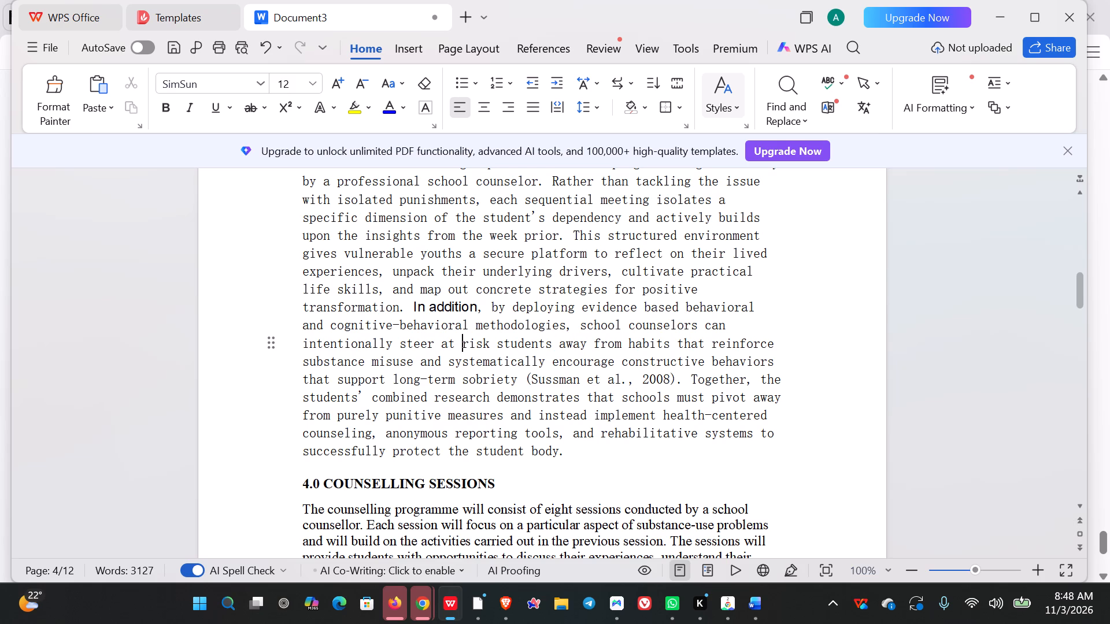
key(BackSpace)
key(space)
click(428, 381)
key(BackSpace)
key(space)
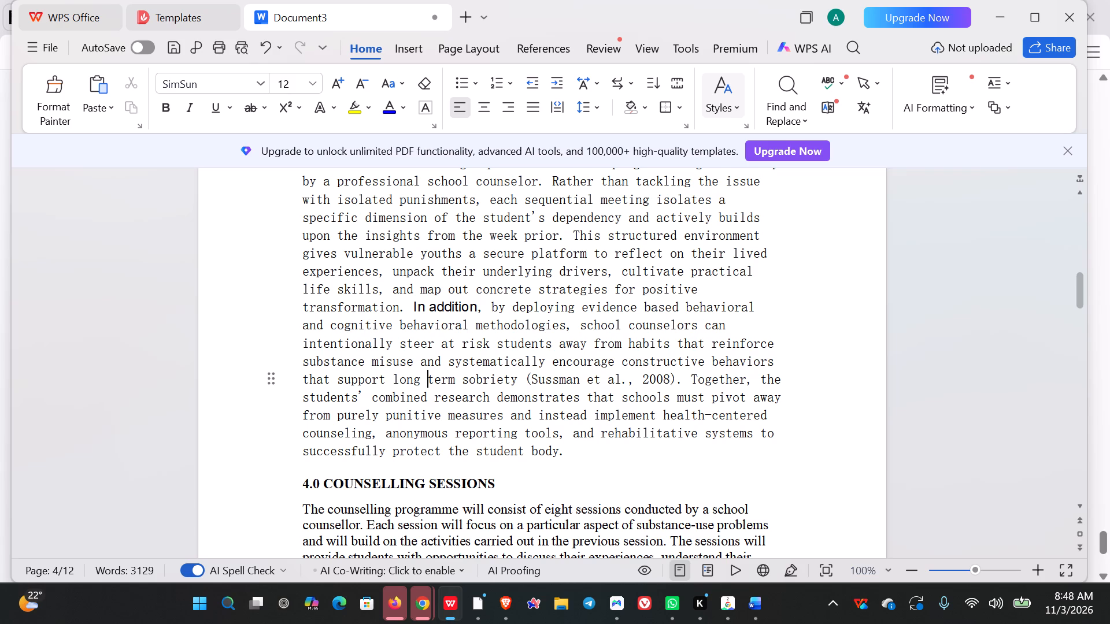
click(711, 414)
key(BackSpace)
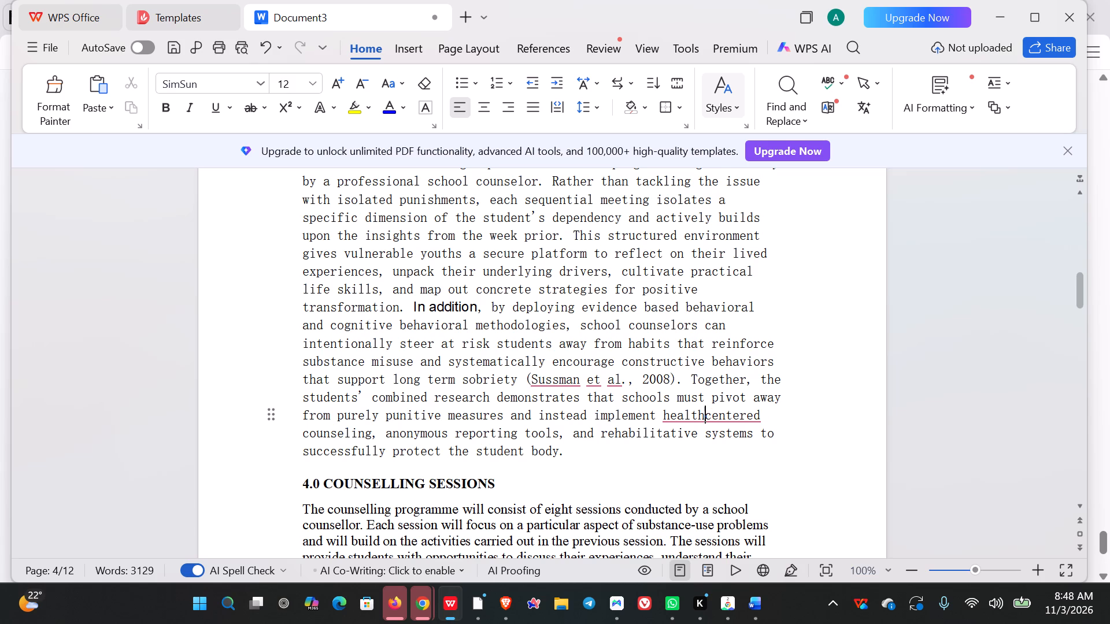
key(space)
Ignore the spelling suggestions for "Sussman", "al" and "et" in the pasted text's 2008 citation.
click(542, 376)
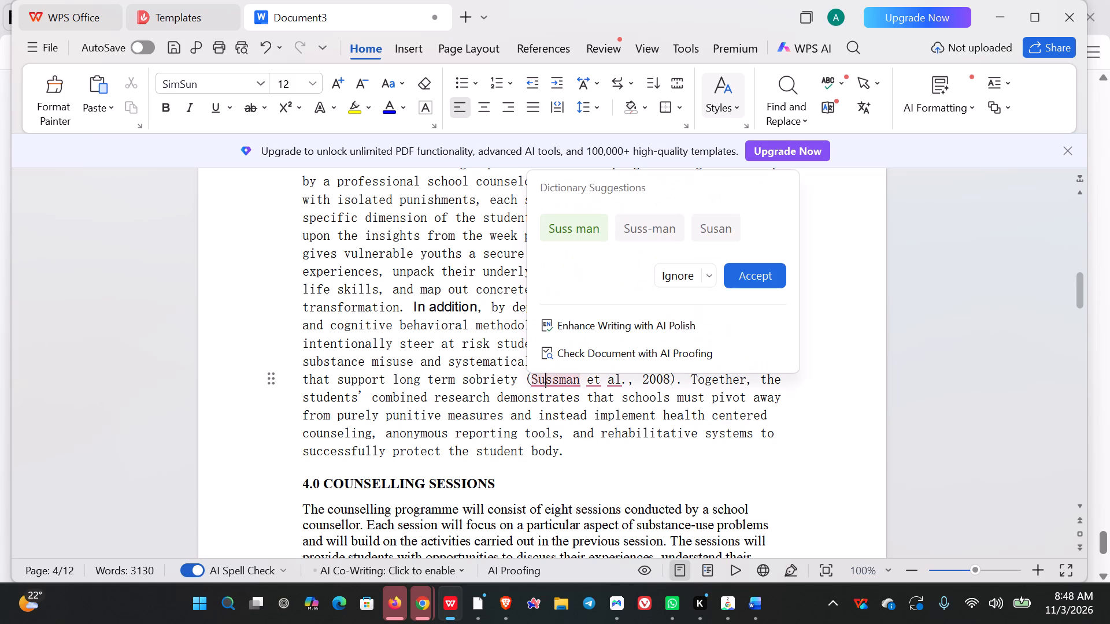
click(687, 271)
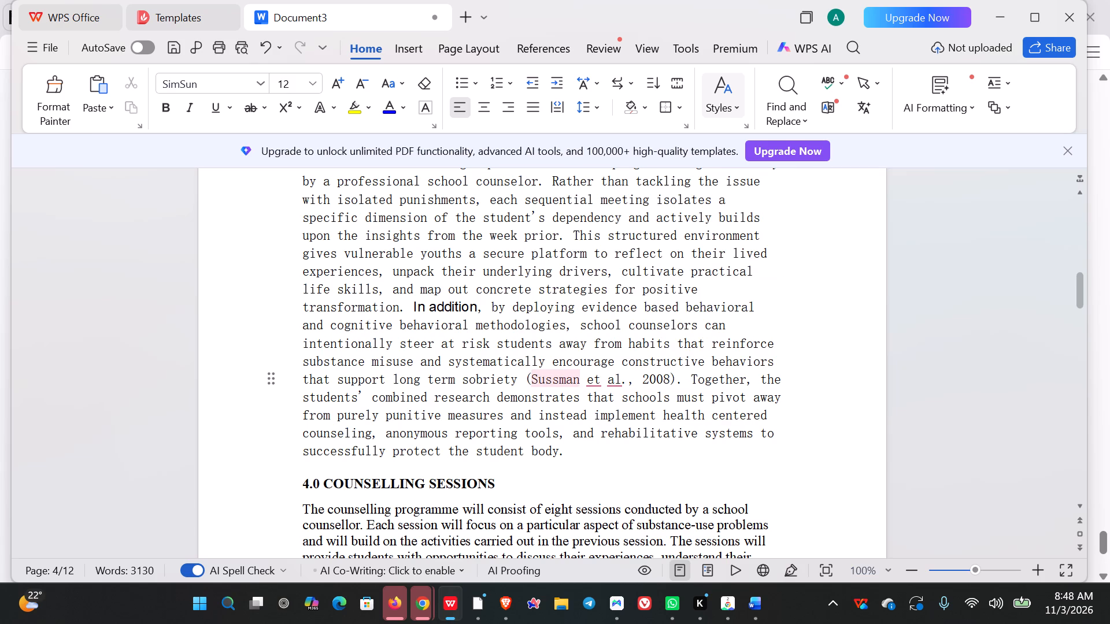
click(609, 382)
click(746, 276)
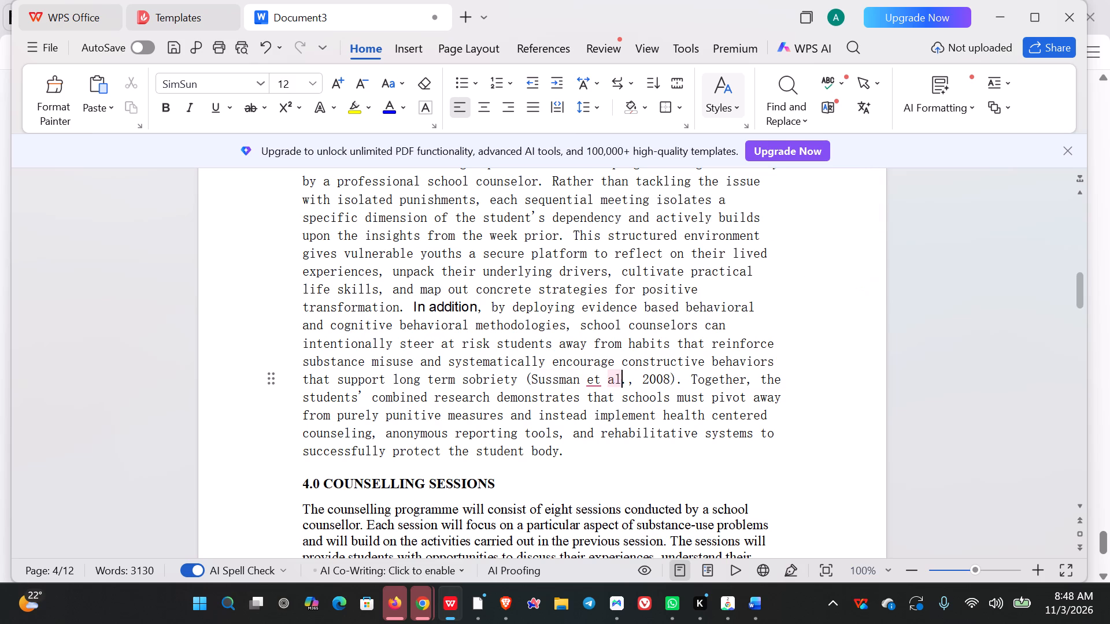
click(590, 383)
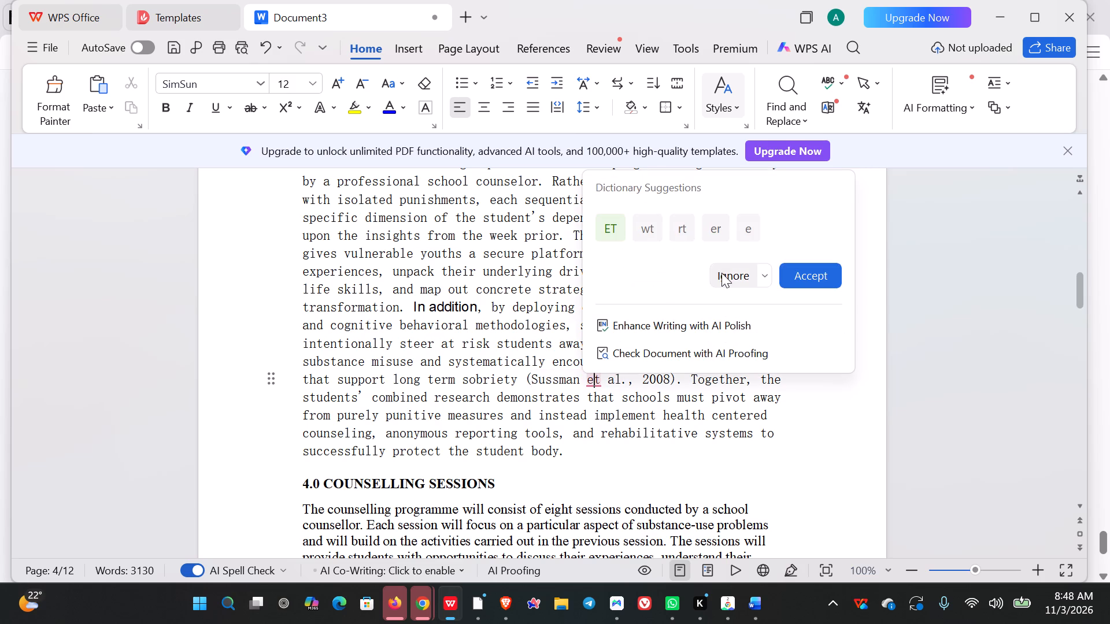
click(721, 273)
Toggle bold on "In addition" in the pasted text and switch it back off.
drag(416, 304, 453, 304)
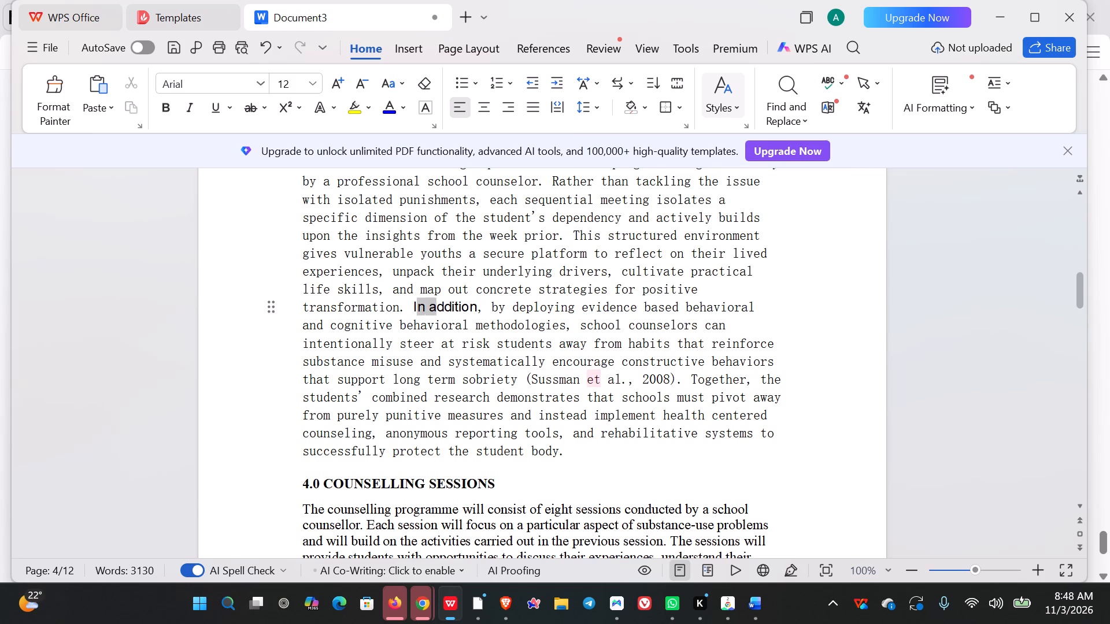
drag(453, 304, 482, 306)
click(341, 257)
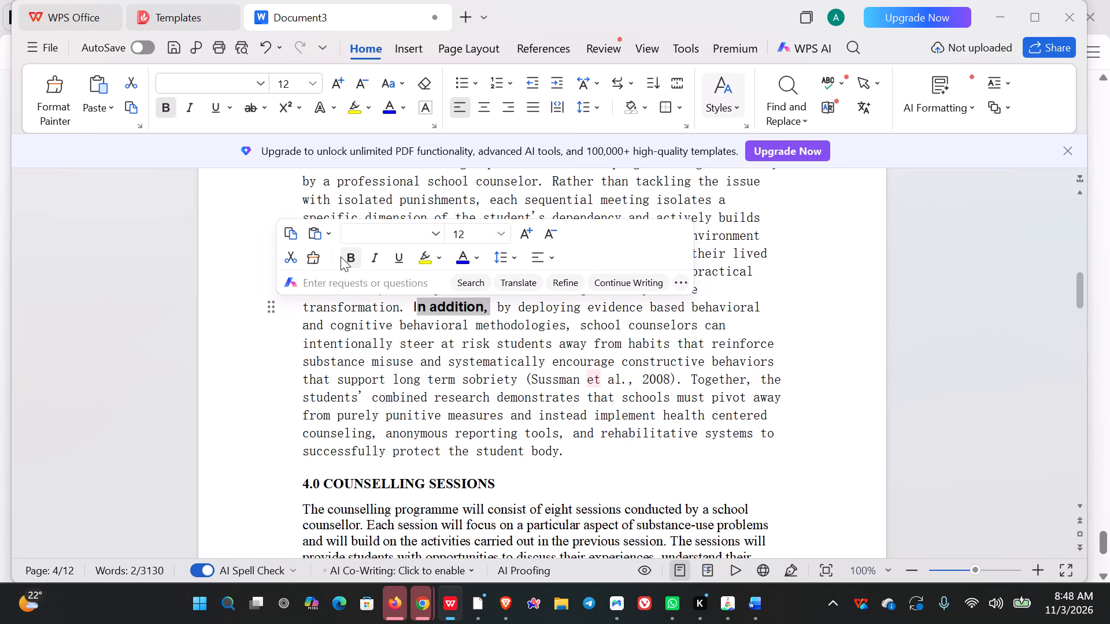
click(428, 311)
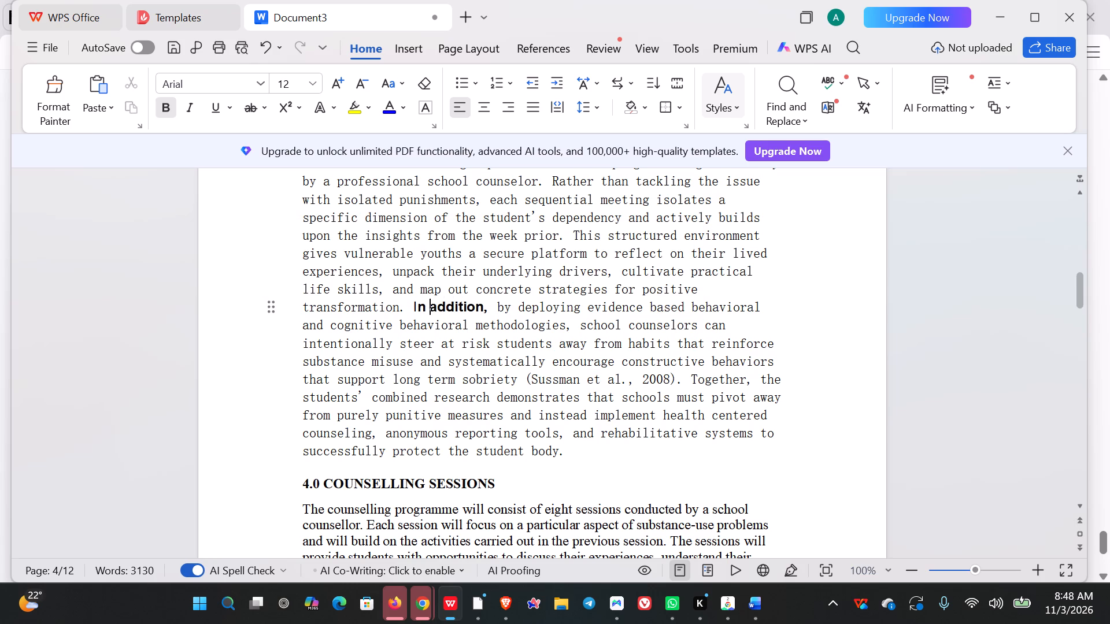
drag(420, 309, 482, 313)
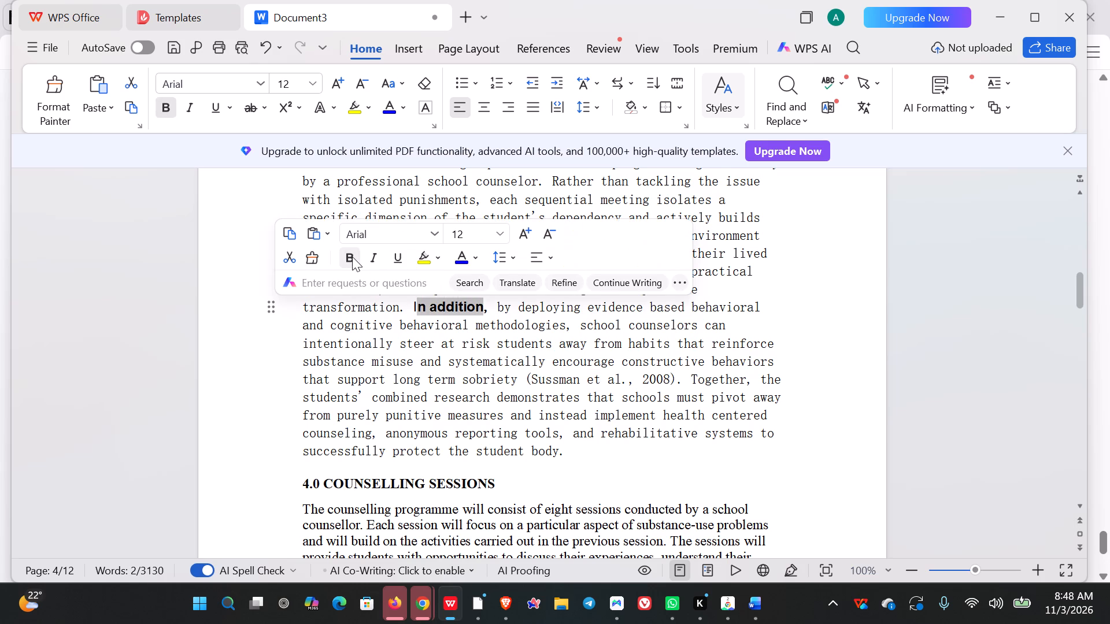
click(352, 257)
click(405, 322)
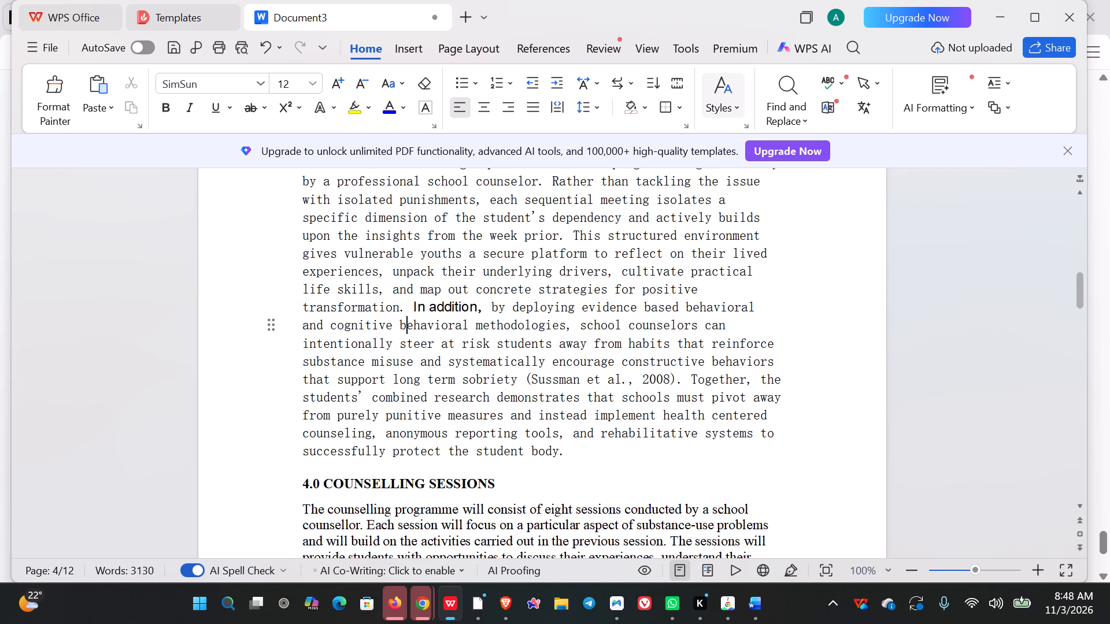
Remove the bold formatting from "Some students on the team established that substance abuse directly degrades cognitive function" in section 3.0.
scroll(436, 371, down, 1)
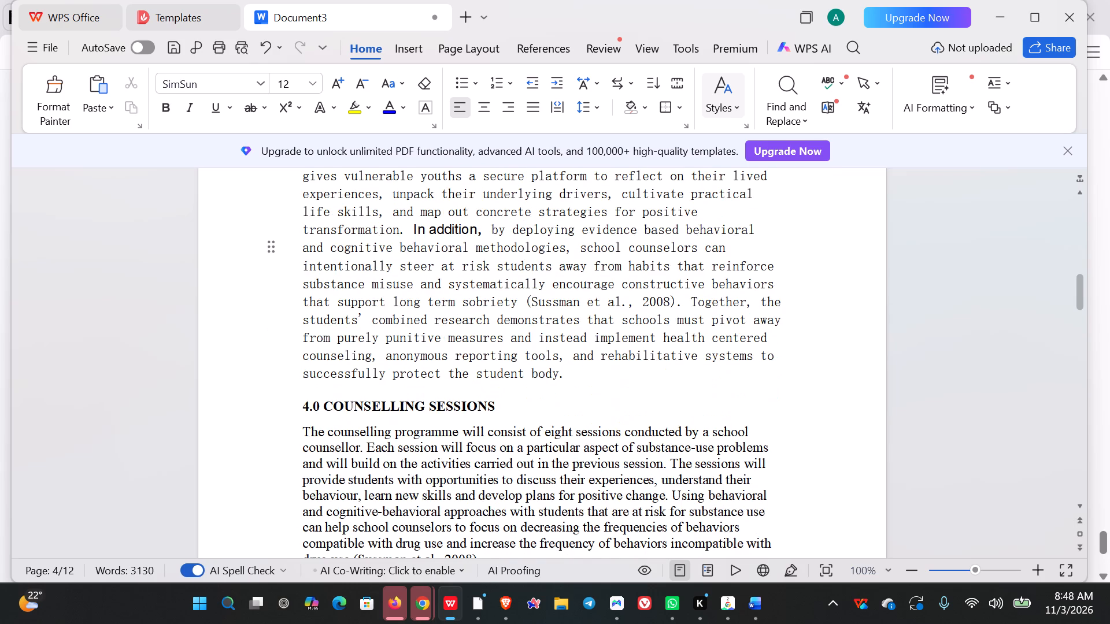
scroll(436, 371, up, 2)
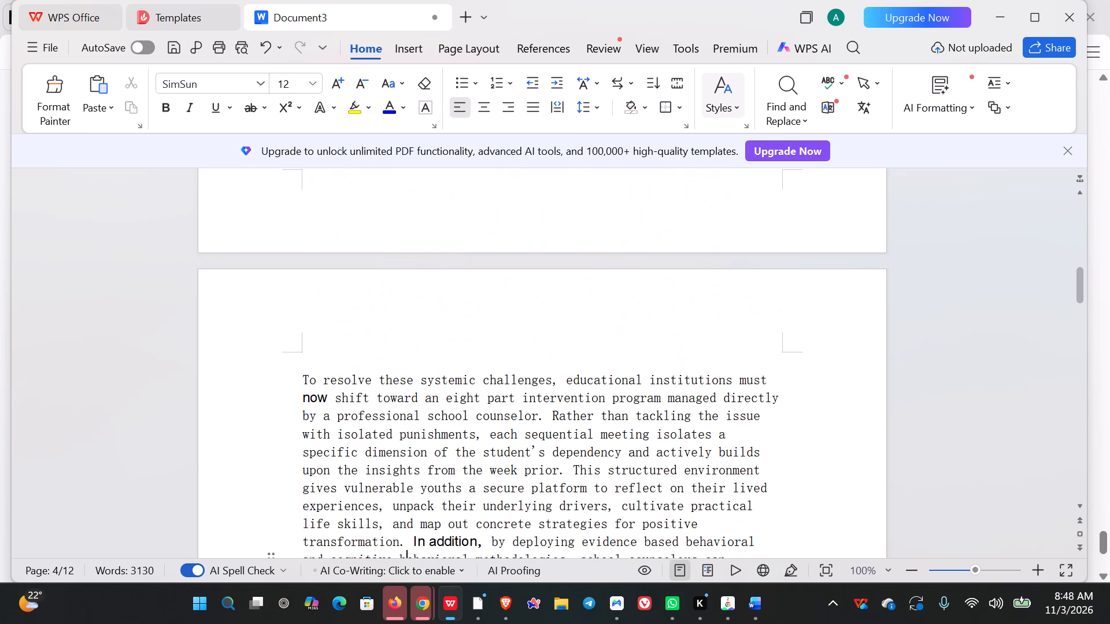
scroll(410, 389, up, 1)
scroll(395, 315, up, 1)
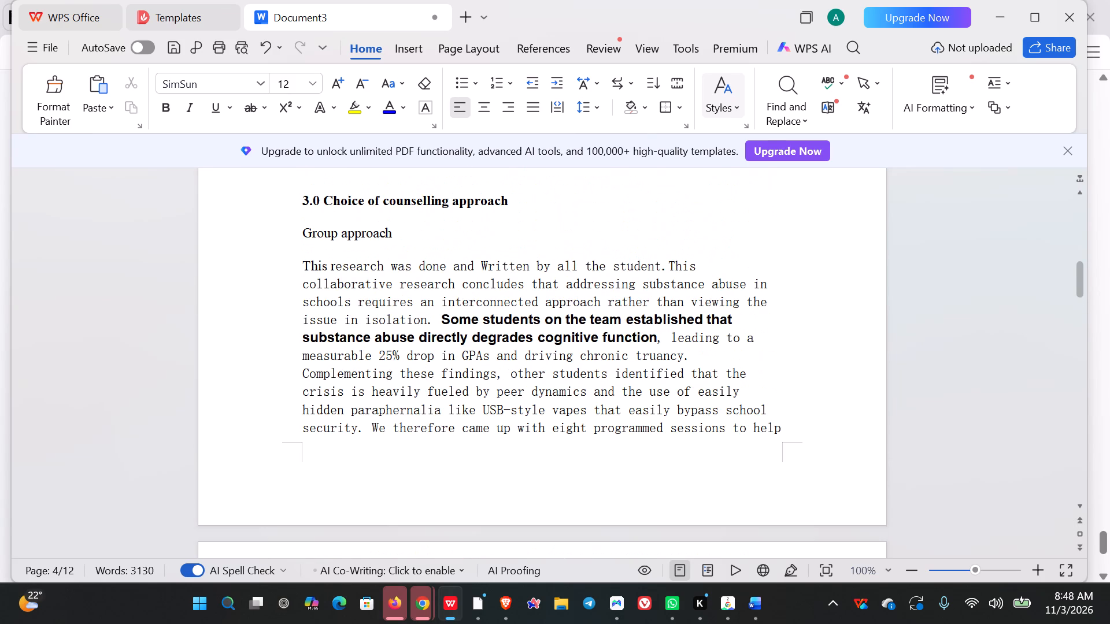
drag(425, 318, 669, 336)
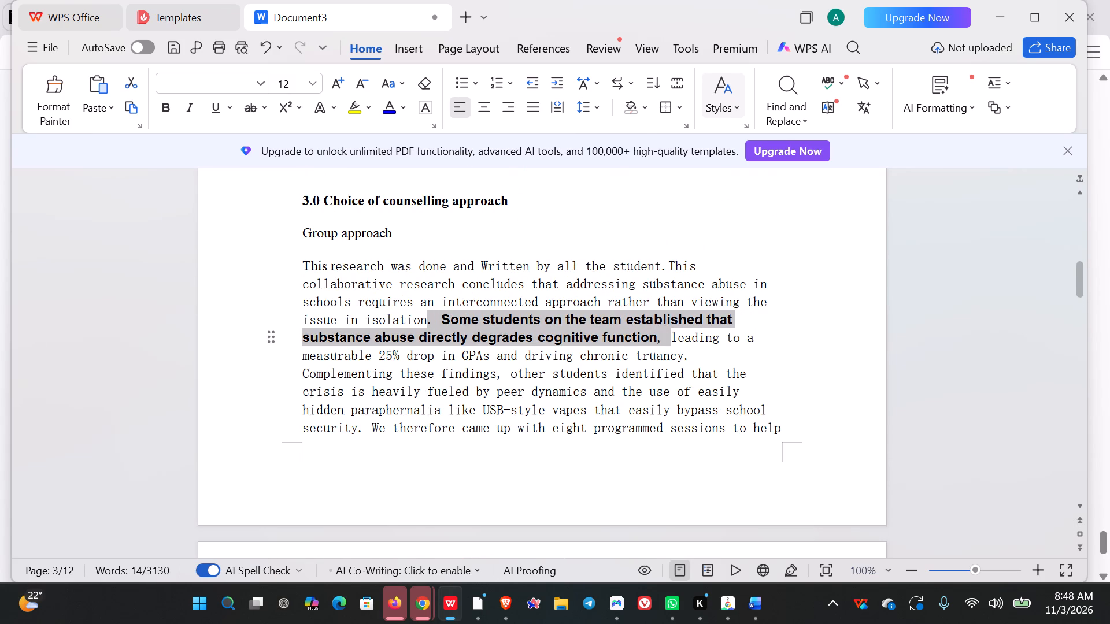
drag(669, 336, 670, 336)
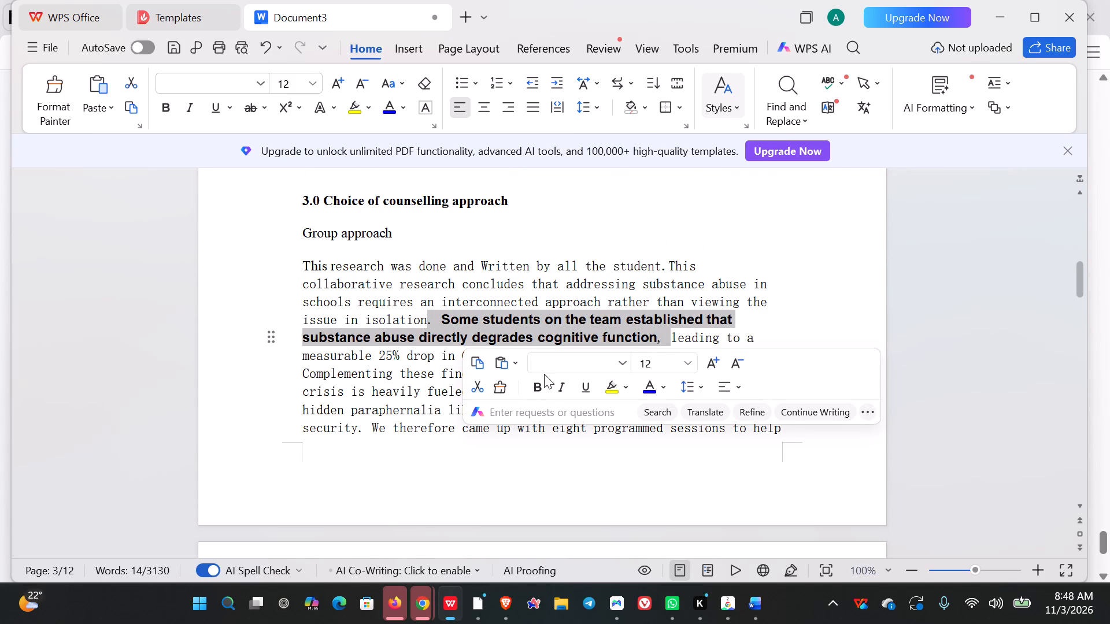
click(539, 384)
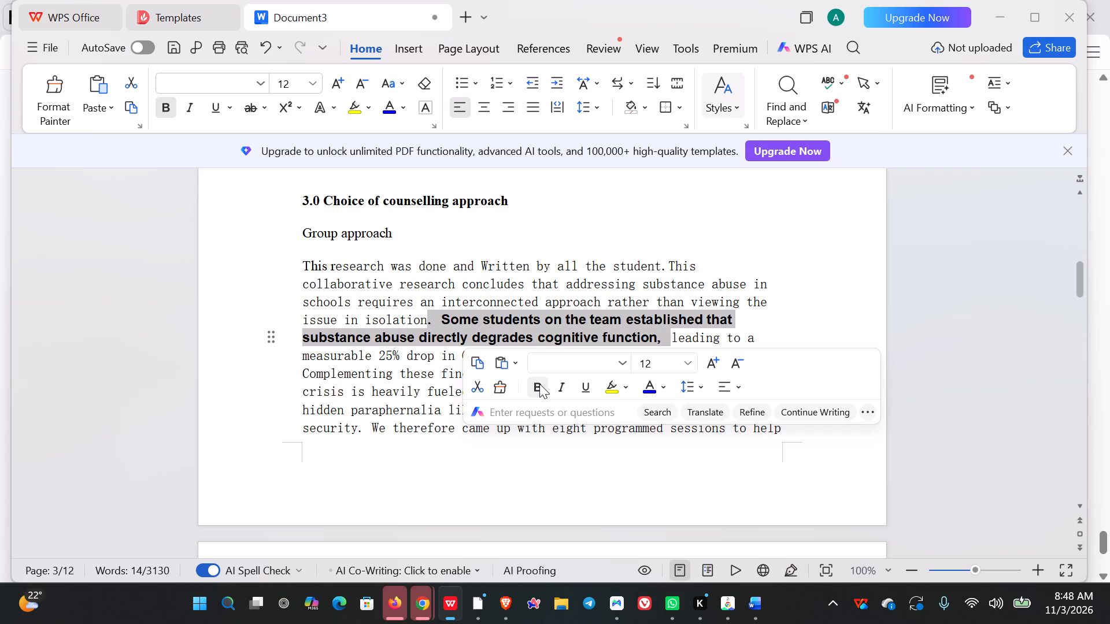
click(539, 384)
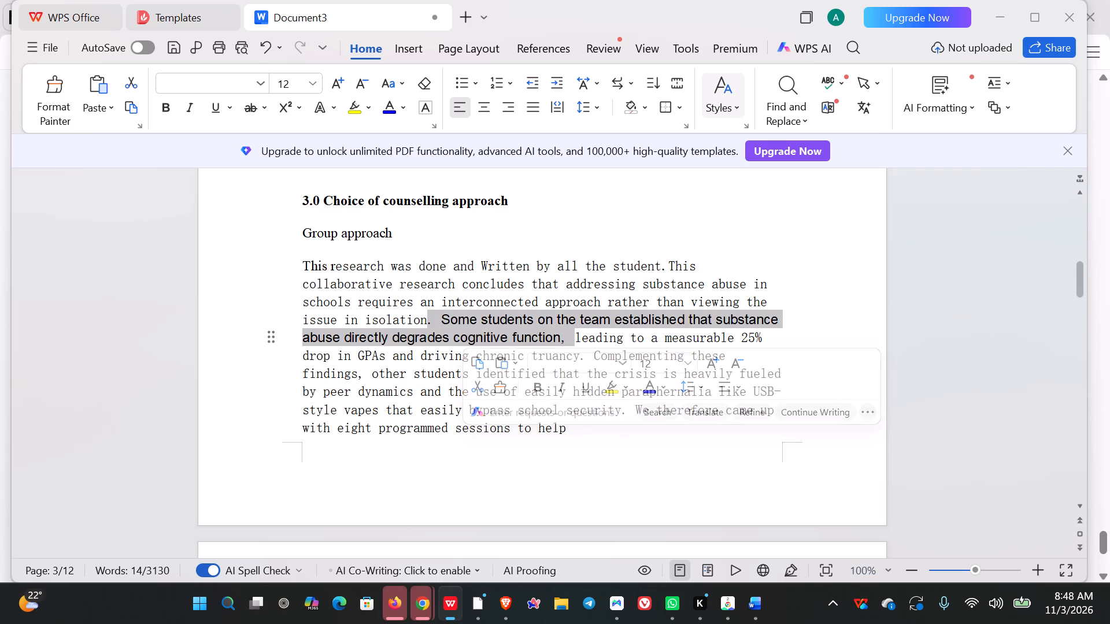
click(390, 329)
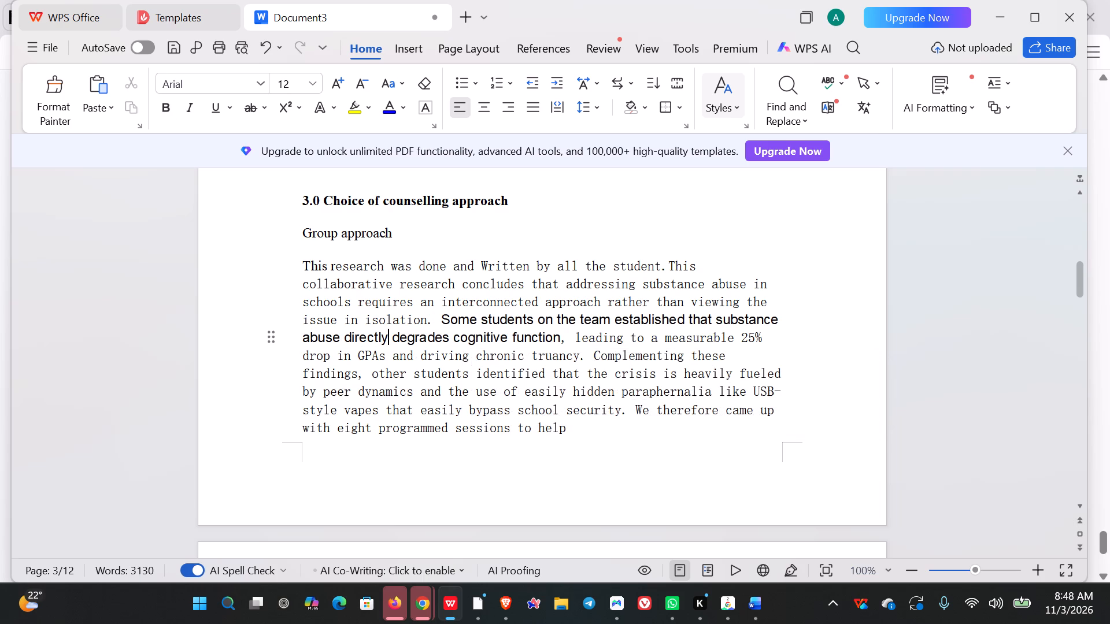
Set the font of the whole pasted text, from below "Group approach" to the end of section 3.0, to Times New Roman.
scroll(438, 316, down, 1)
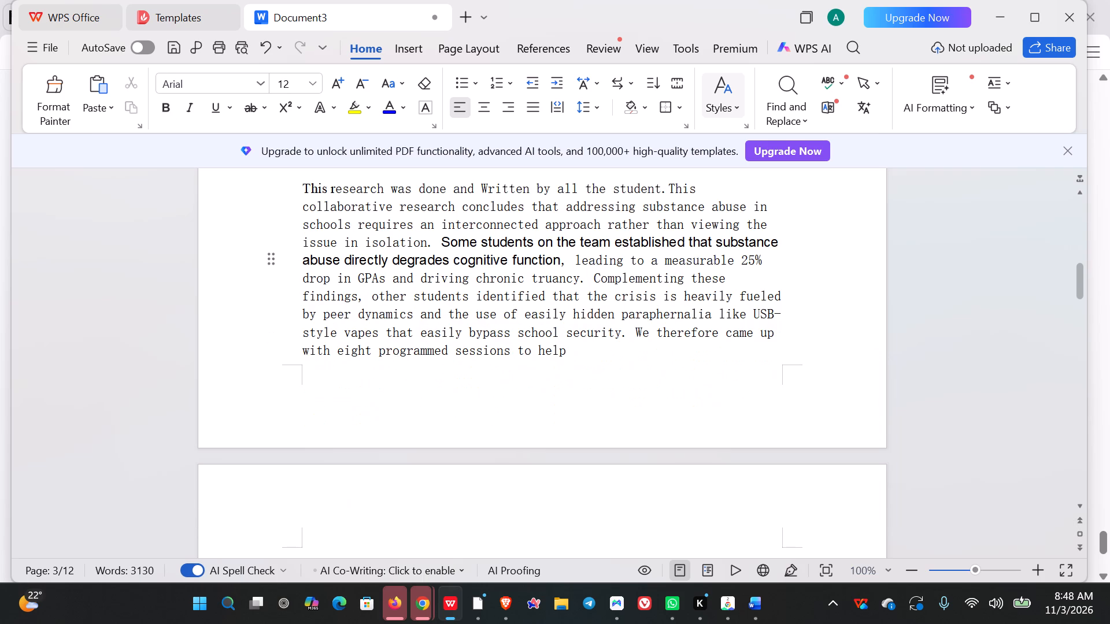
scroll(438, 316, down, 3)
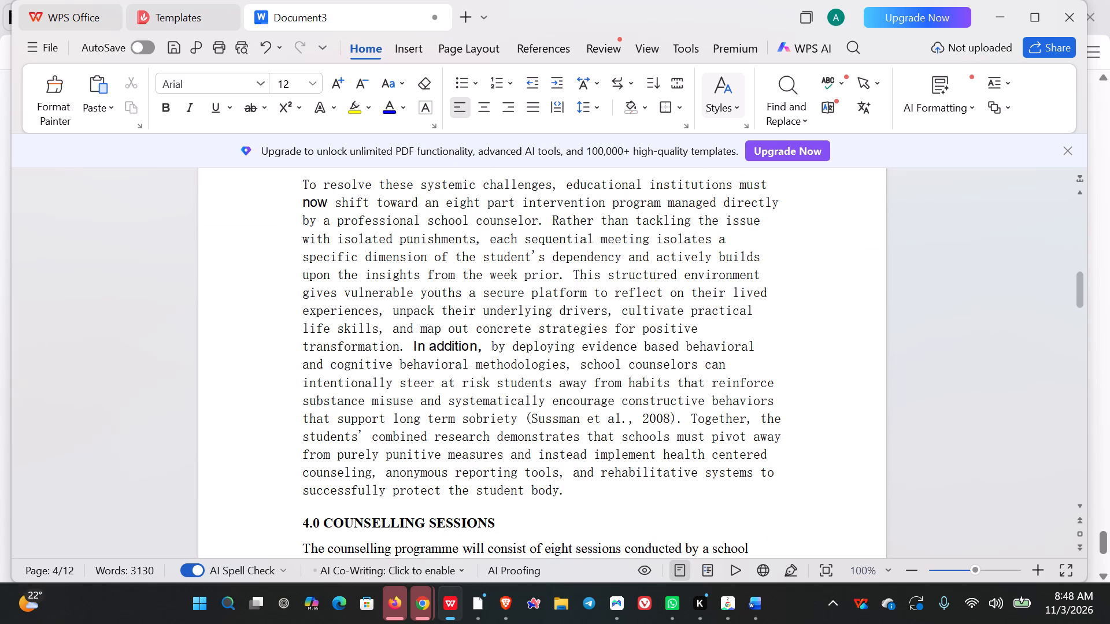
scroll(438, 316, down, 1)
scroll(399, 276, up, 2)
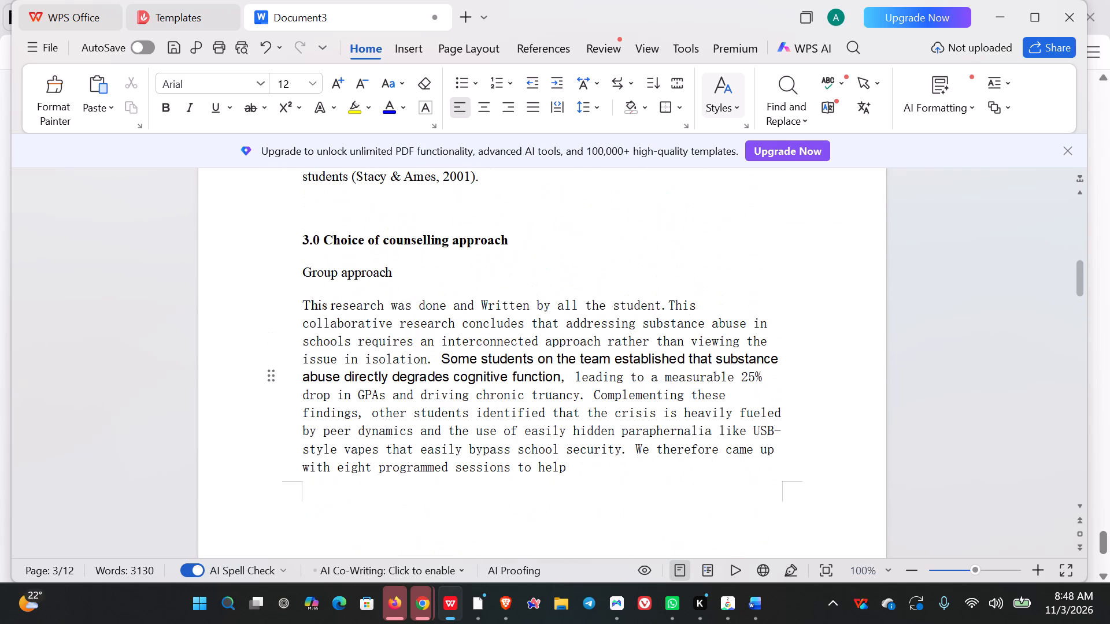
drag(304, 289, 448, 343)
scroll(399, 345, down, 1)
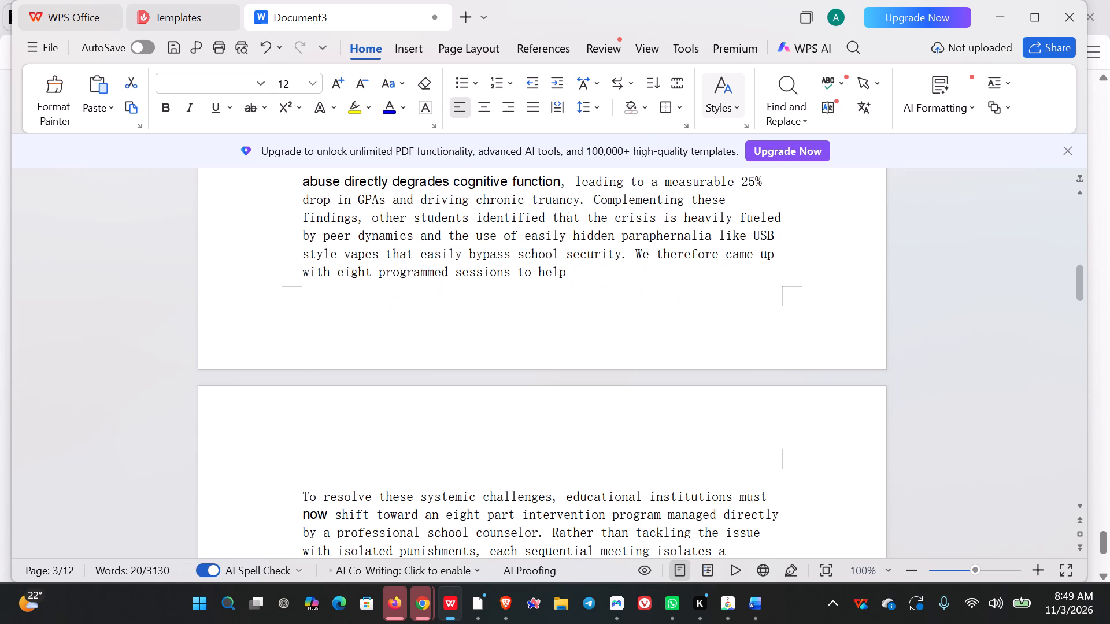
drag(448, 343, 609, 428)
scroll(488, 404, down, 1)
scroll(586, 481, down, 5)
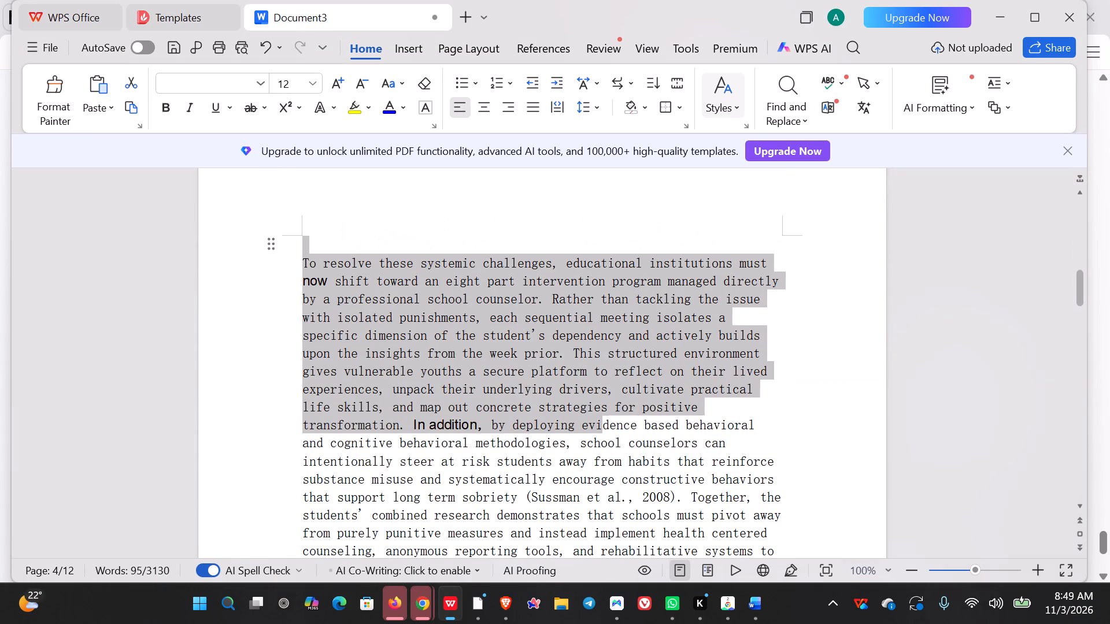
drag(609, 428, 712, 466)
scroll(649, 456, down, 1)
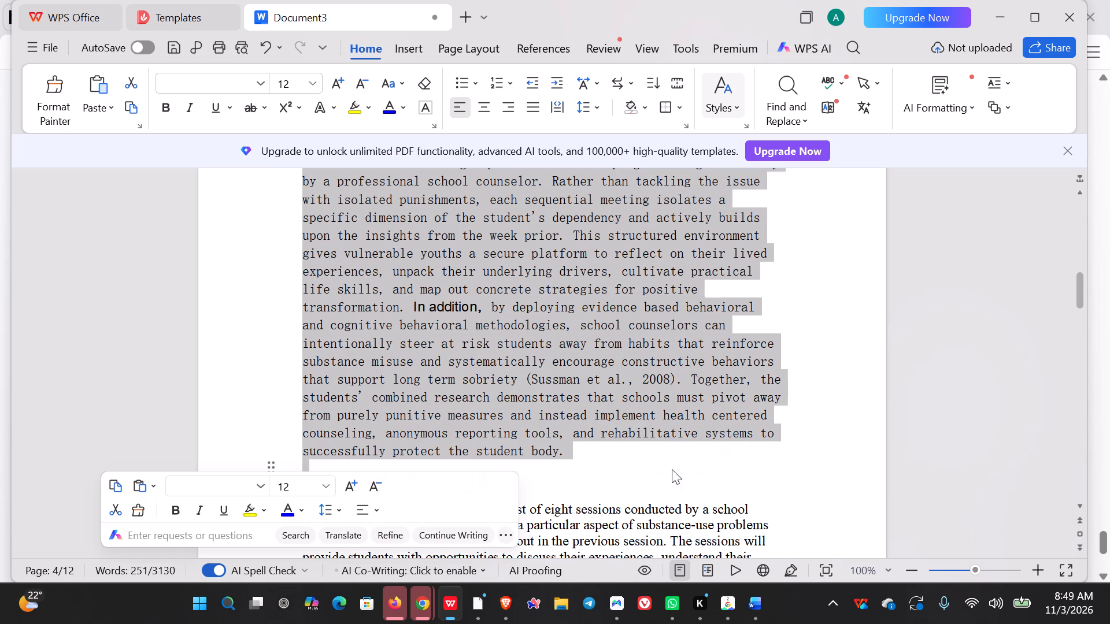
click(262, 487)
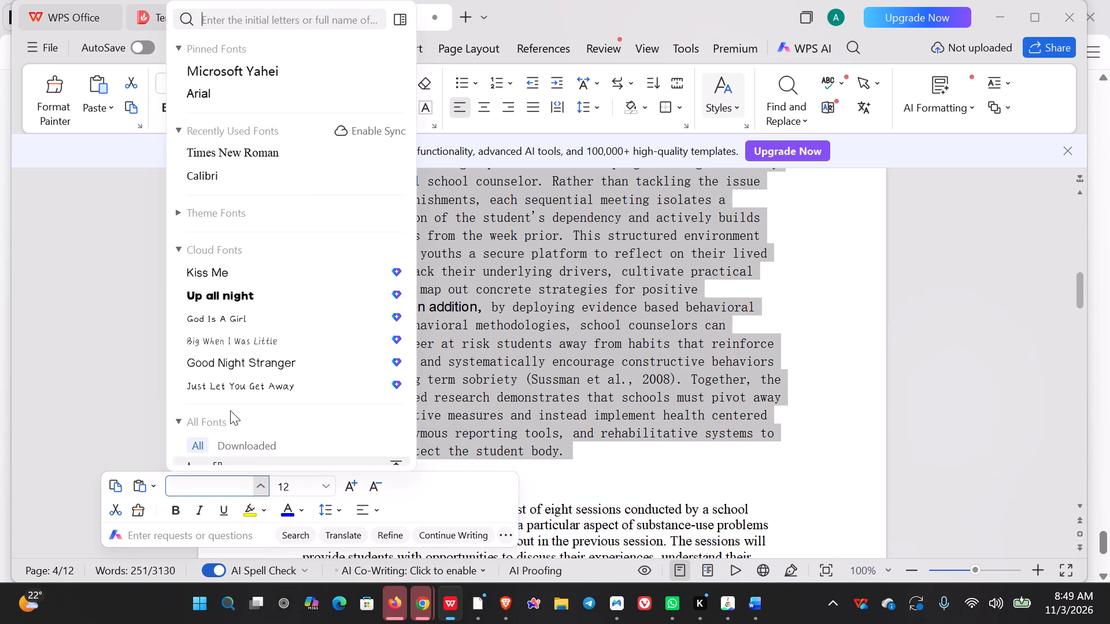
click(238, 159)
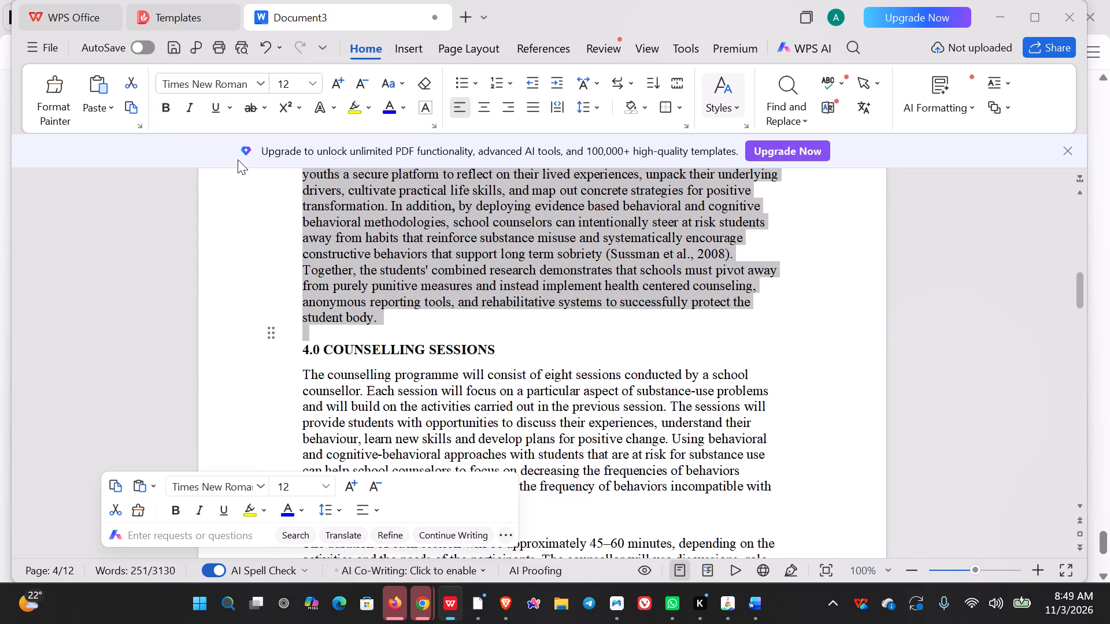
Review the reformatted group approach text in section 3.0 from its heading to the final paragraph.
click(409, 280)
scroll(409, 280, up, 3)
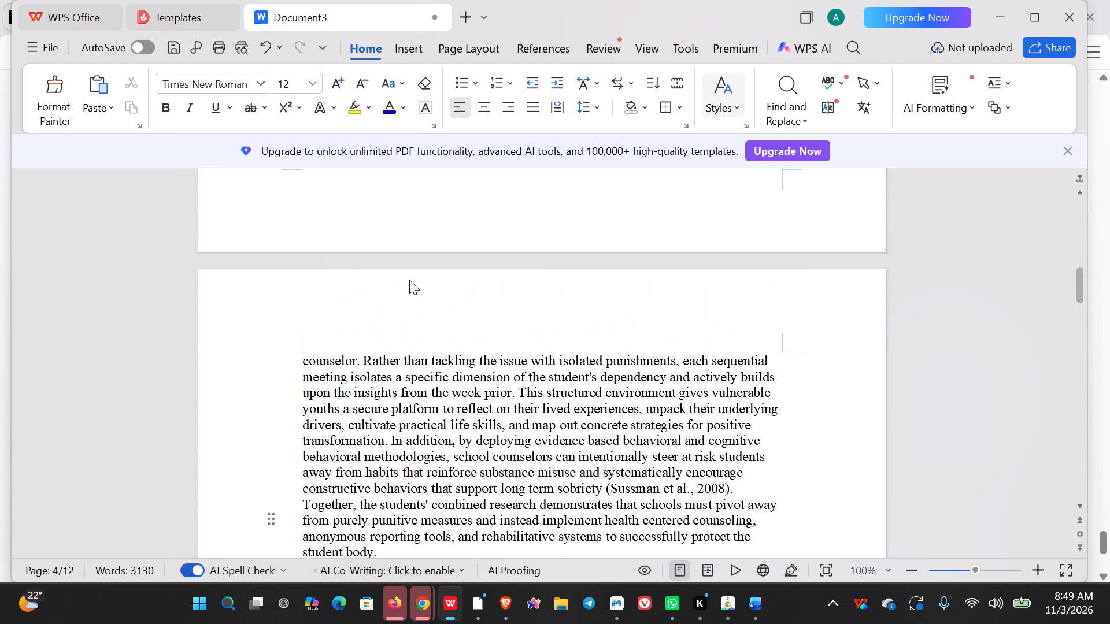
scroll(409, 280, up, 2)
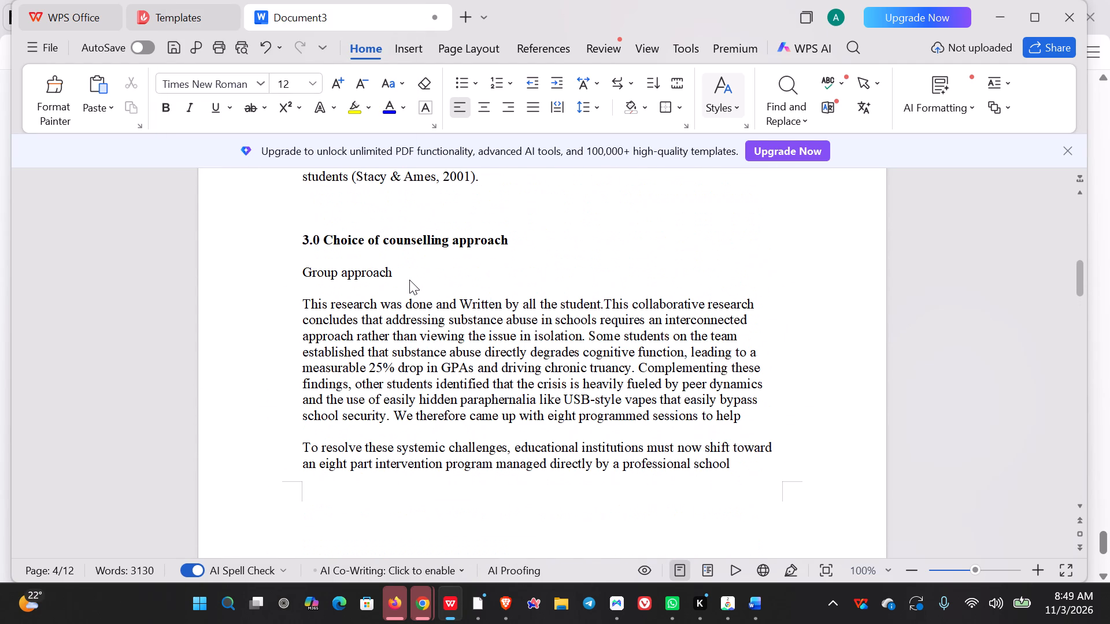
scroll(409, 280, down, 2)
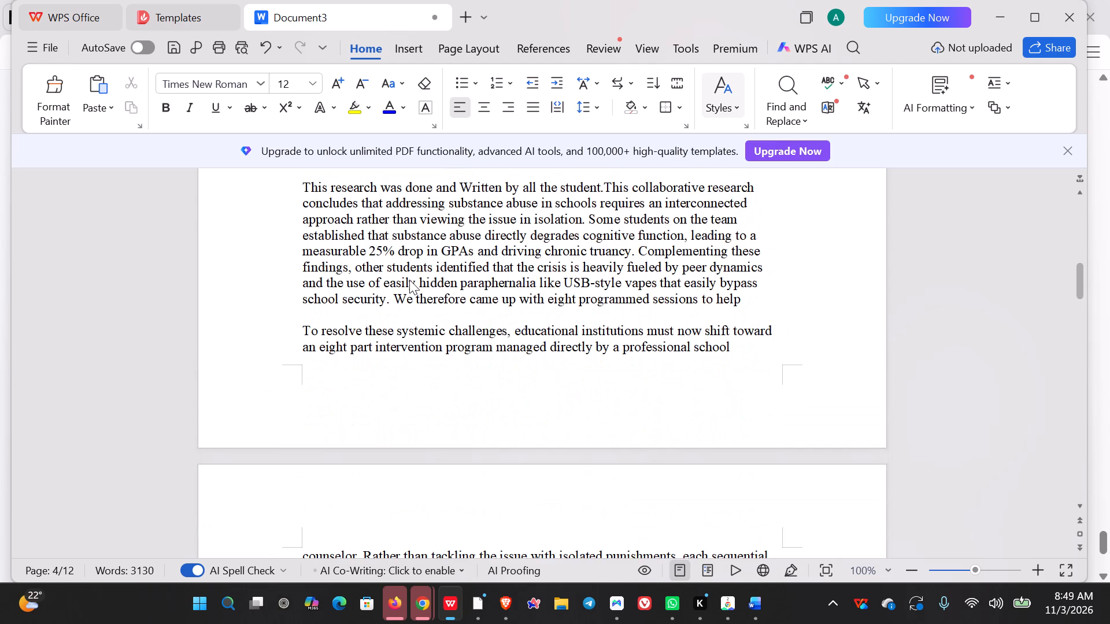
scroll(409, 280, down, 1)
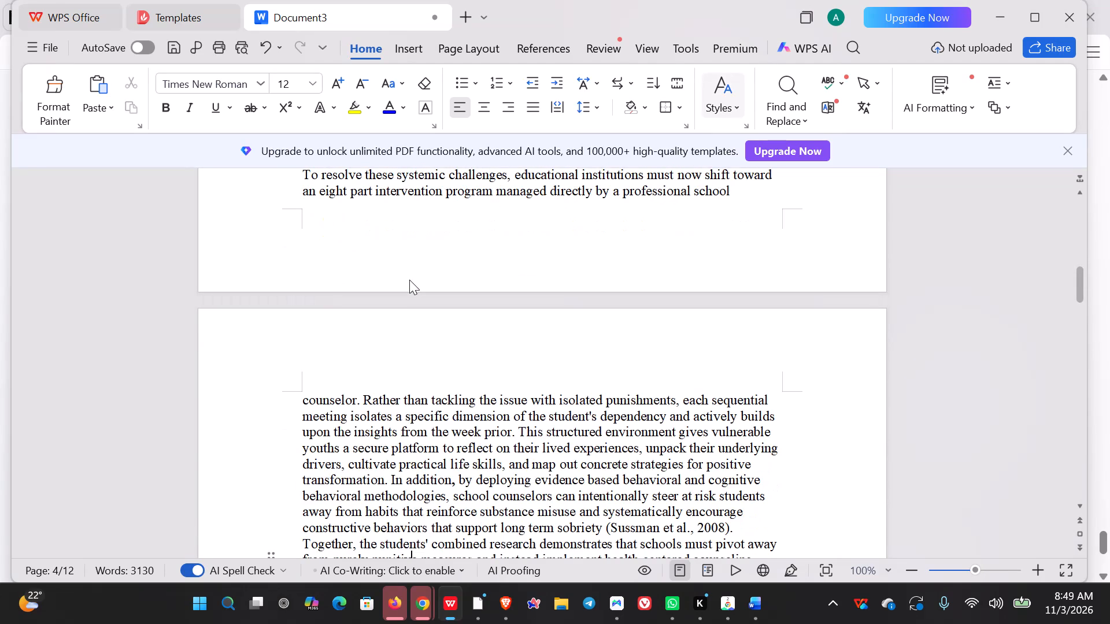
scroll(409, 280, down, 1)
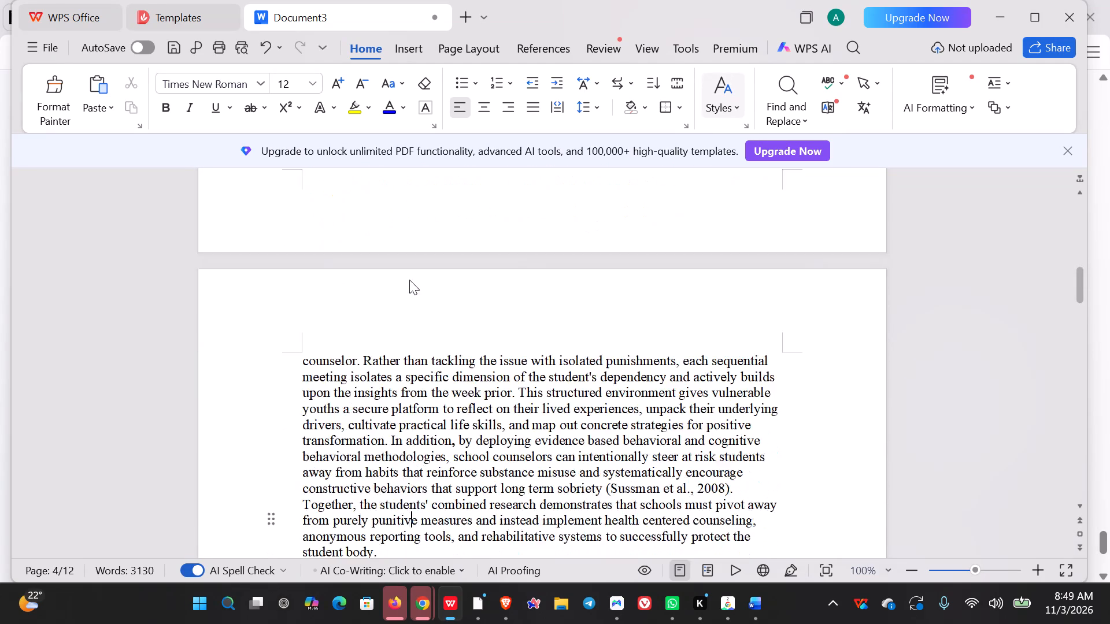
Insert a blank line after the "(Sussman et al., 2008)" citation in section 3.0, before the paragraph starting "Together, the students' combined research".
scroll(409, 280, down, 2)
right_click(409, 280)
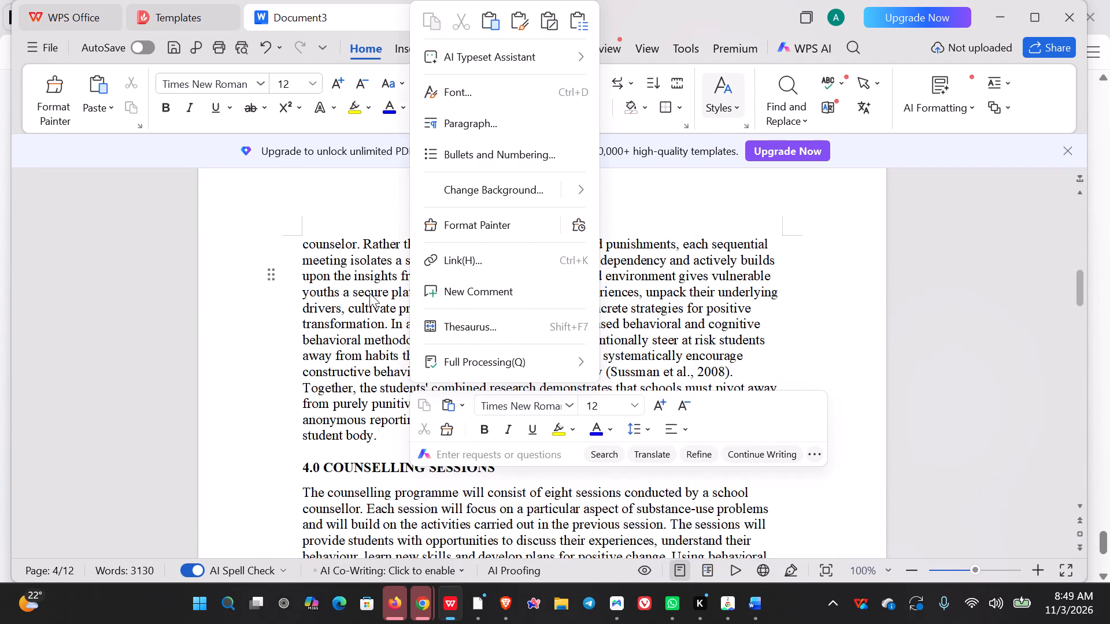
click(369, 293)
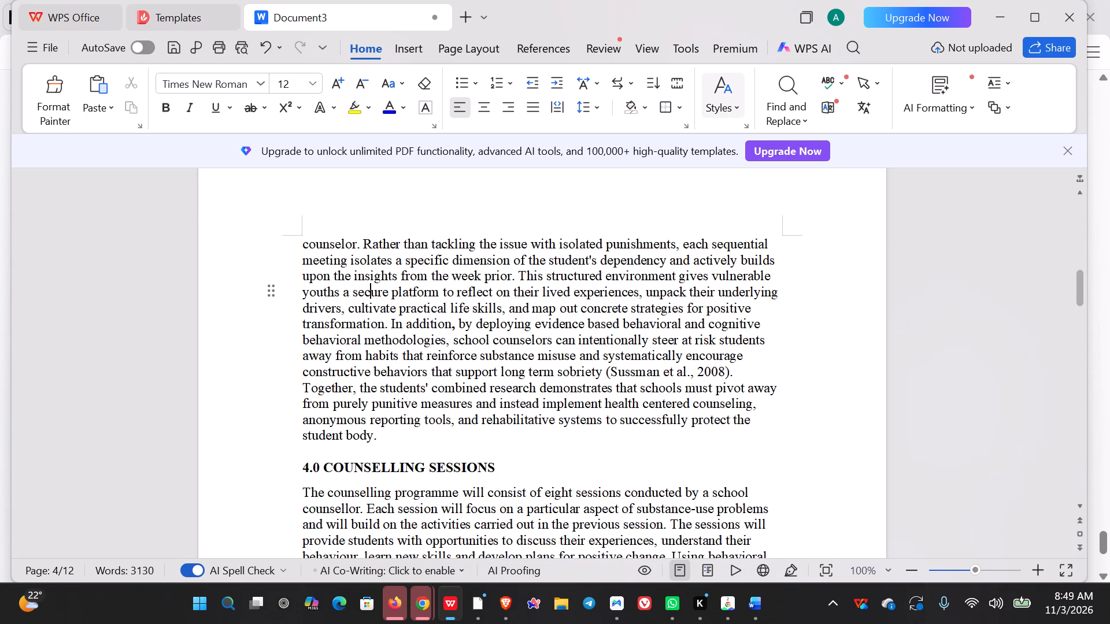
click(741, 378)
key(shift+Return)
key(shift+Return)
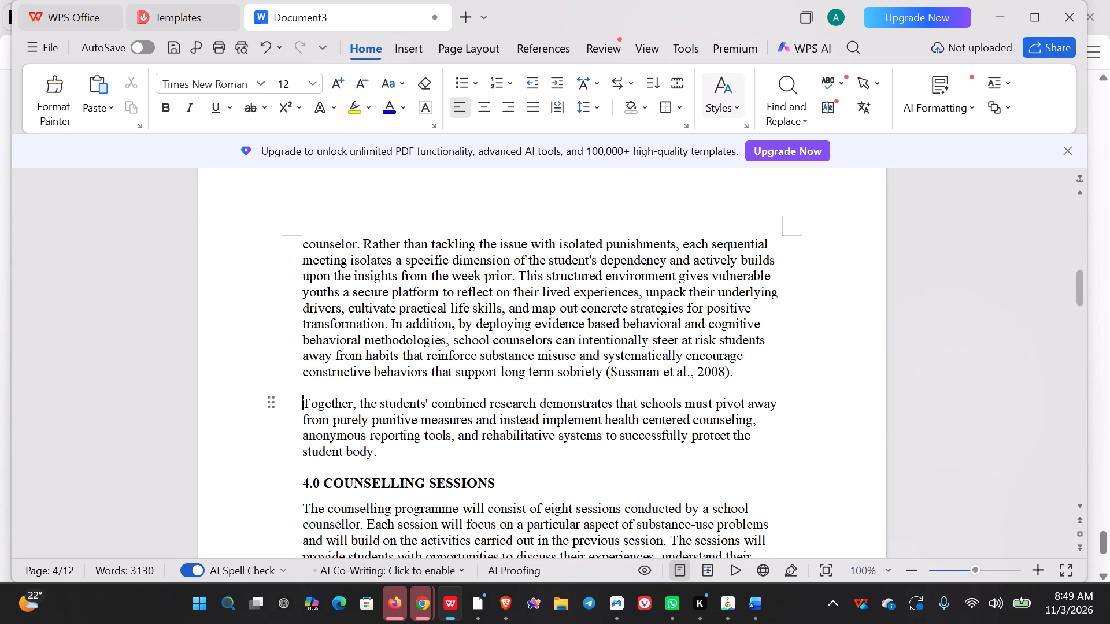
Look over section 3.0, the cover page and the table of contents to check the document's layout and headings.
scroll(460, 504, up, 3)
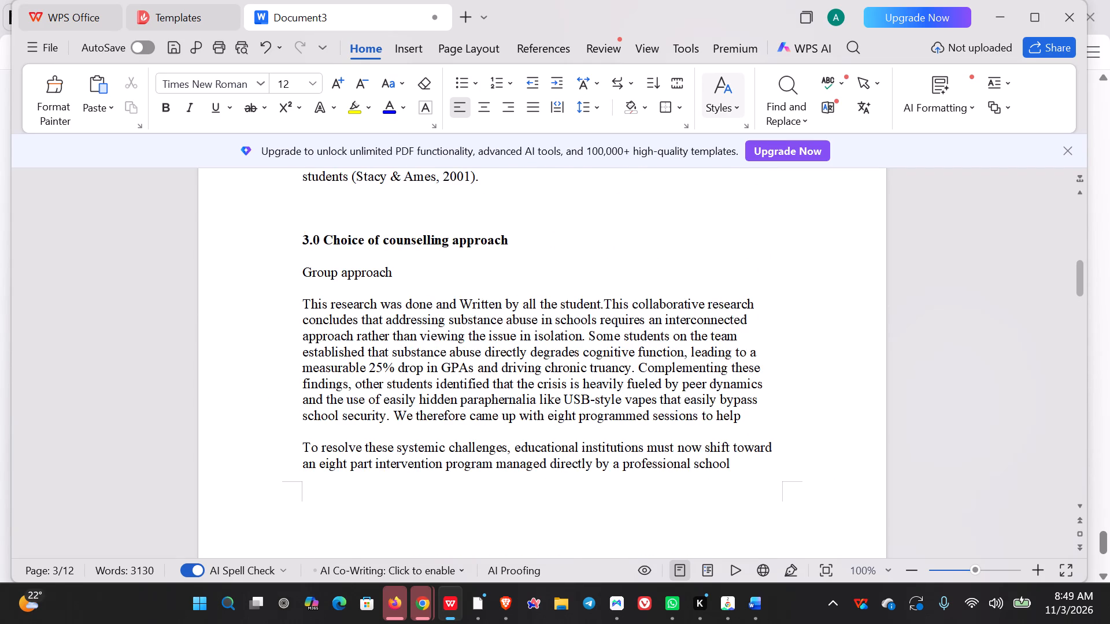
scroll(397, 489, down, 1)
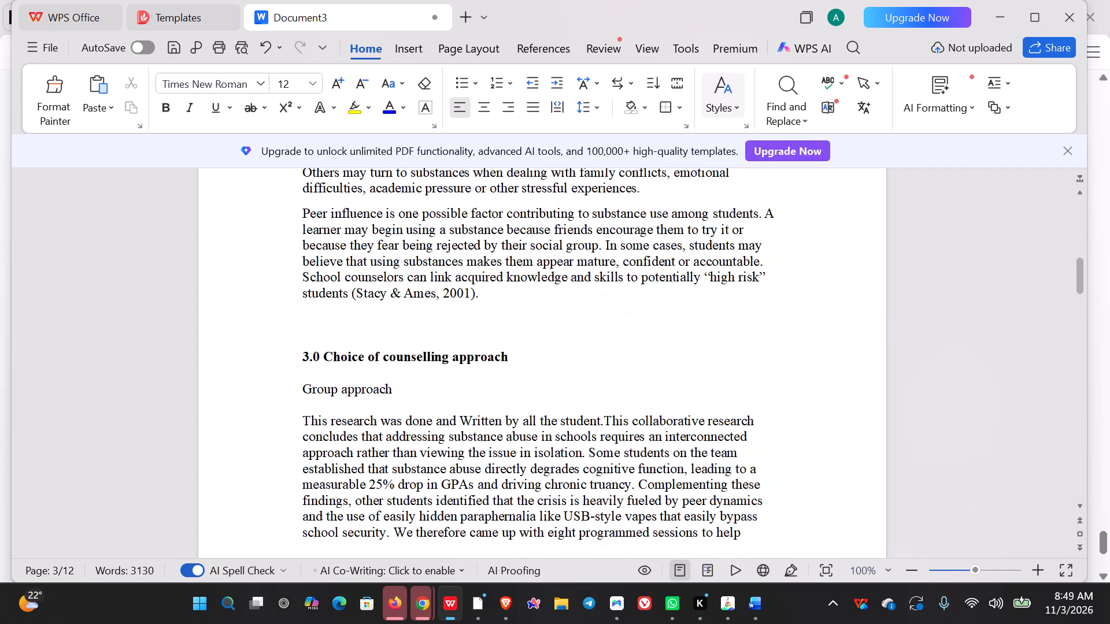
scroll(397, 489, down, 1)
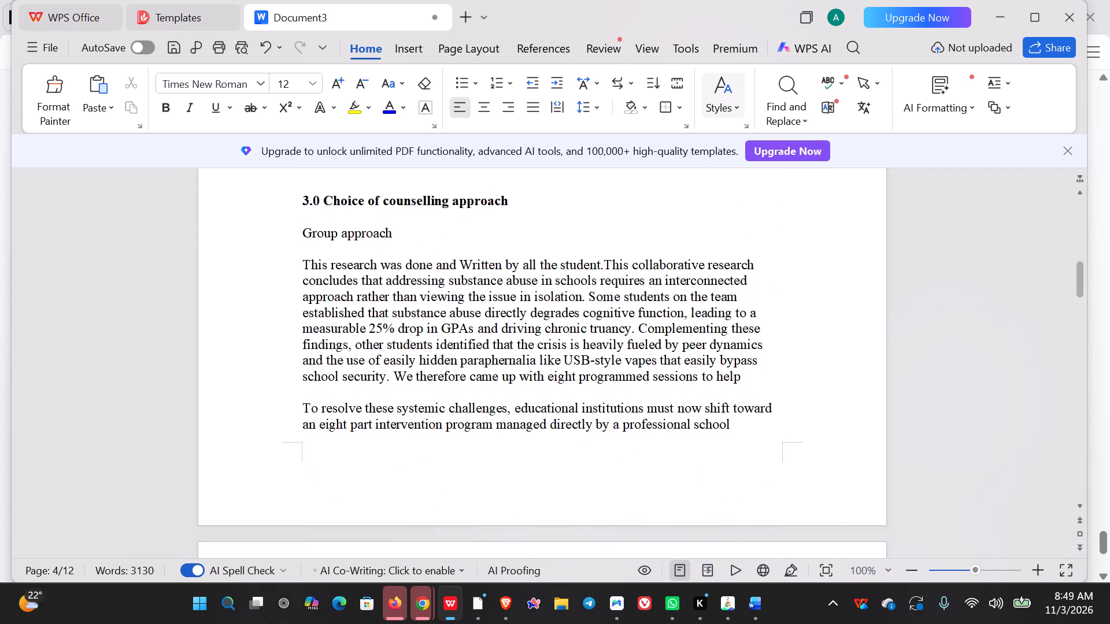
click(405, 236)
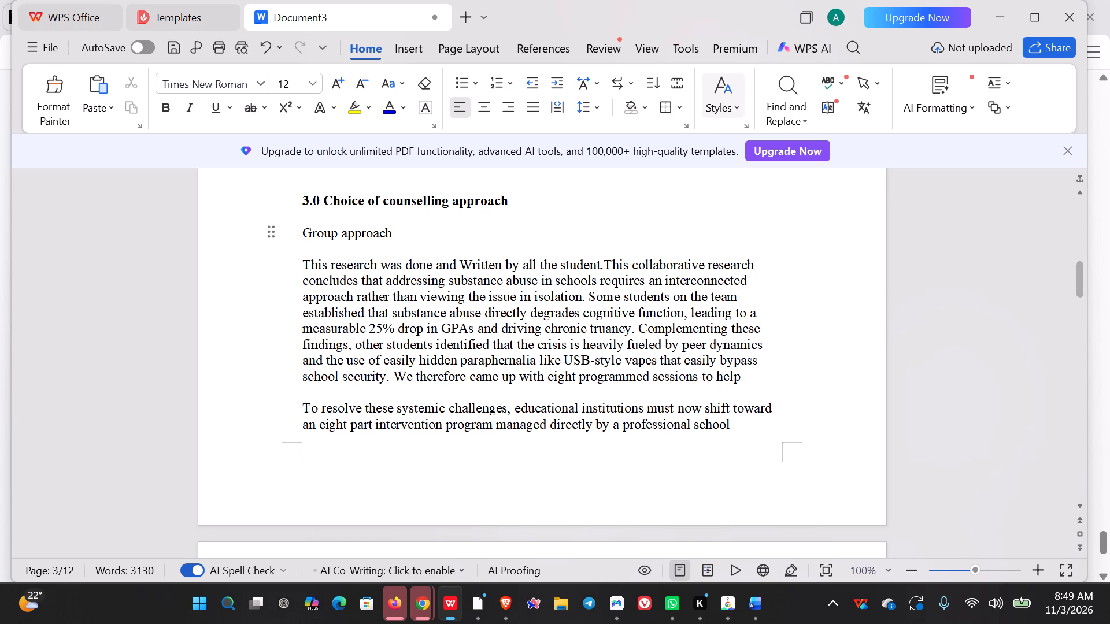
scroll(405, 236, down, 3)
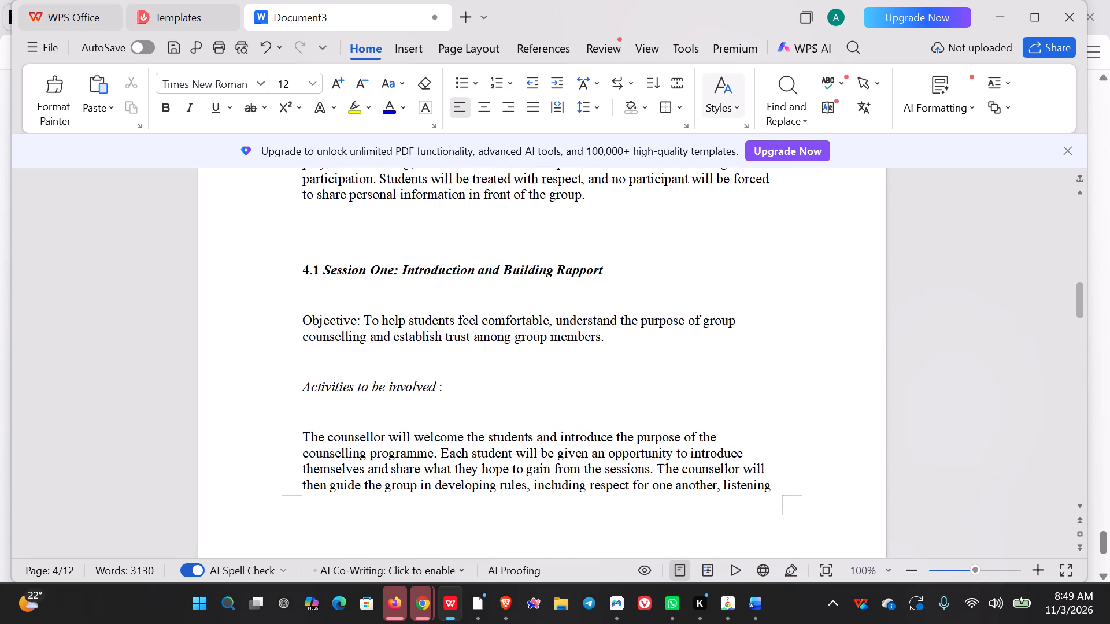
scroll(405, 236, down, 1)
scroll(405, 236, up, 14)
scroll(405, 236, down, 1)
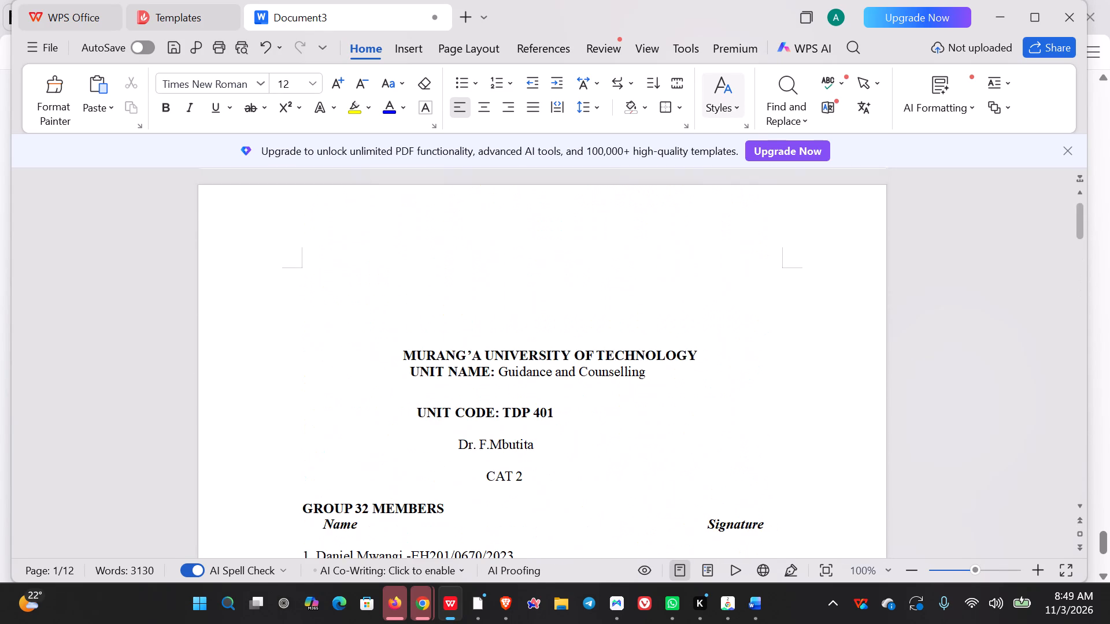
scroll(405, 236, down, 1)
scroll(405, 236, up, 1)
scroll(405, 236, down, 3)
scroll(405, 236, up, 1)
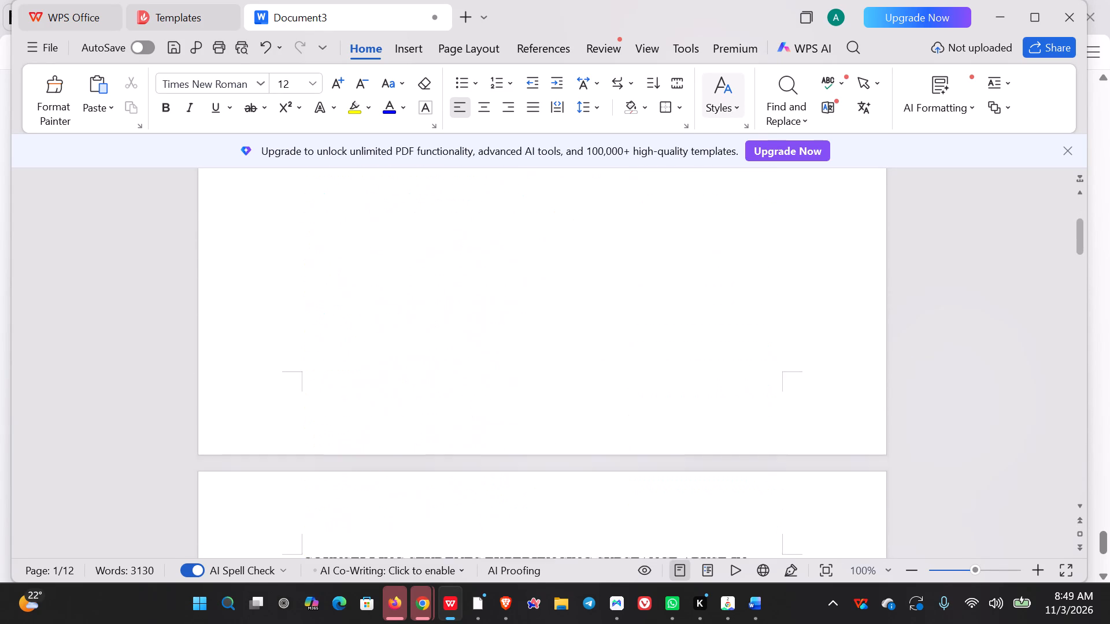
scroll(405, 236, up, 1)
scroll(405, 236, down, 3)
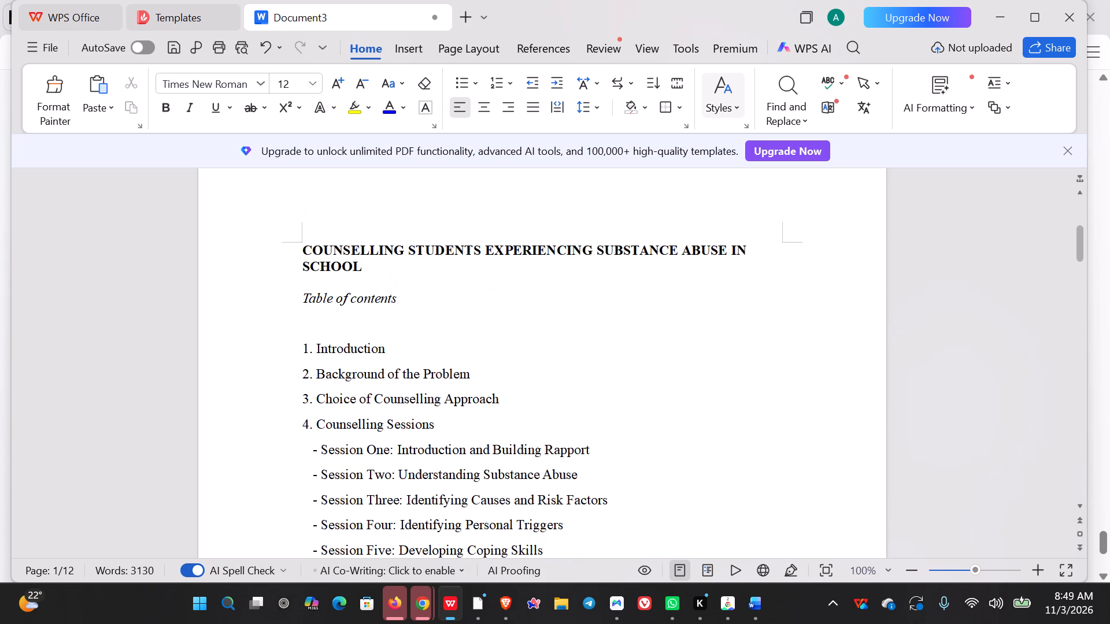
scroll(405, 236, down, 2)
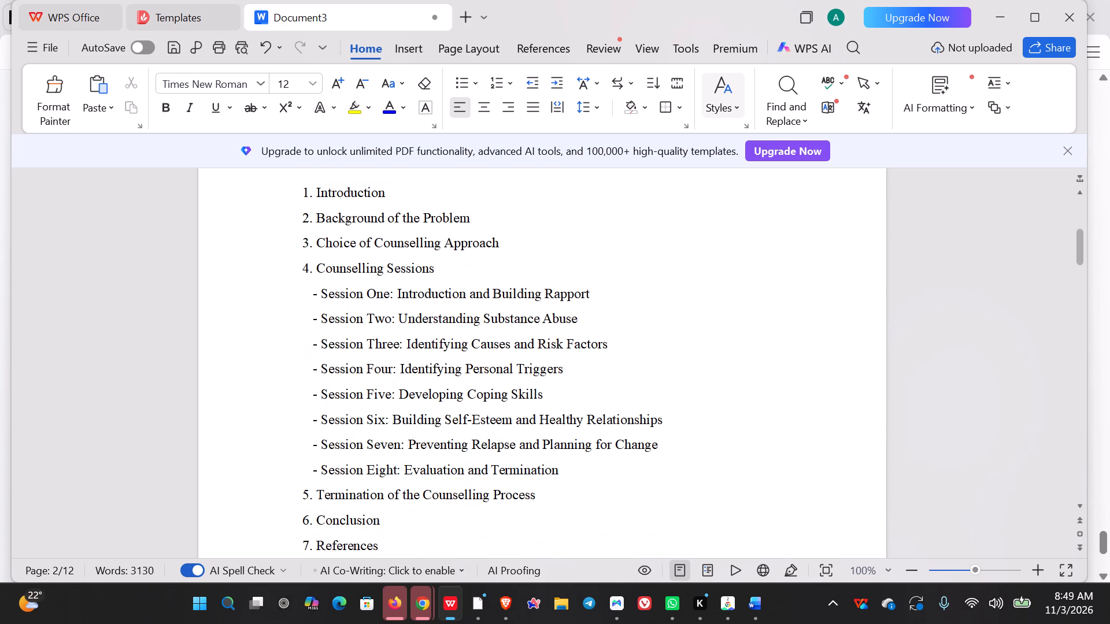
scroll(405, 236, down, 3)
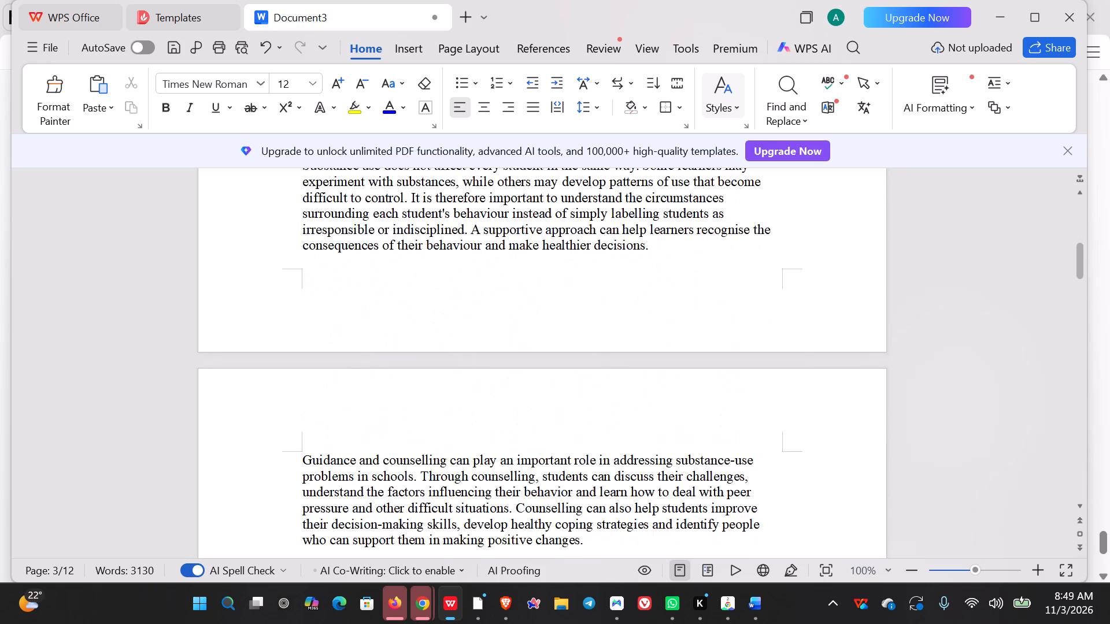
scroll(405, 236, down, 3)
scroll(405, 236, up, 4)
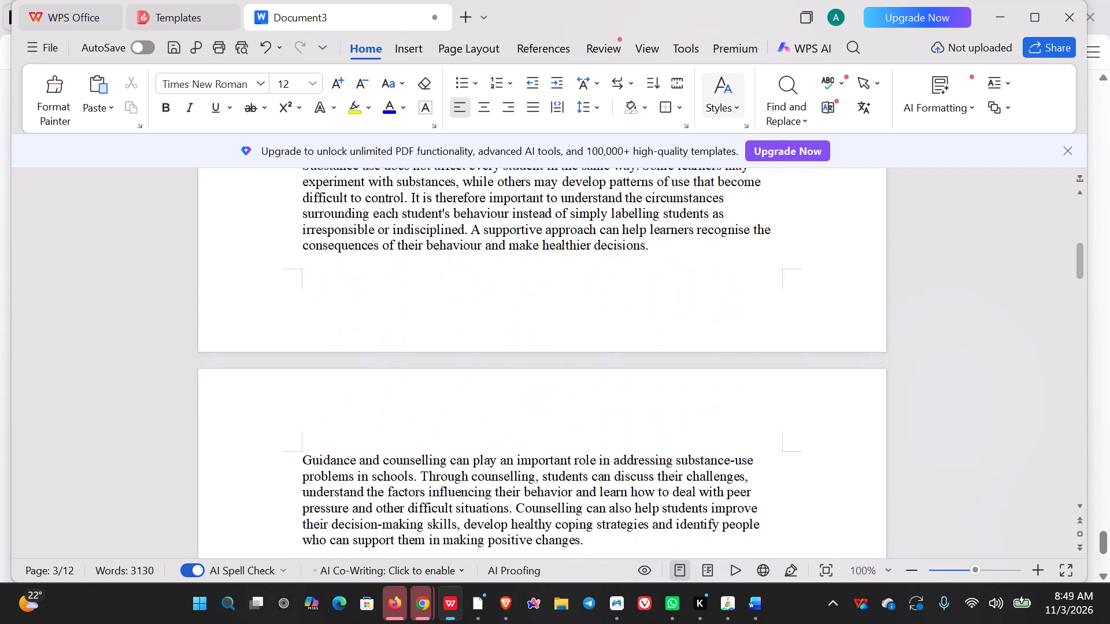
scroll(405, 236, up, 1)
scroll(405, 236, down, 3)
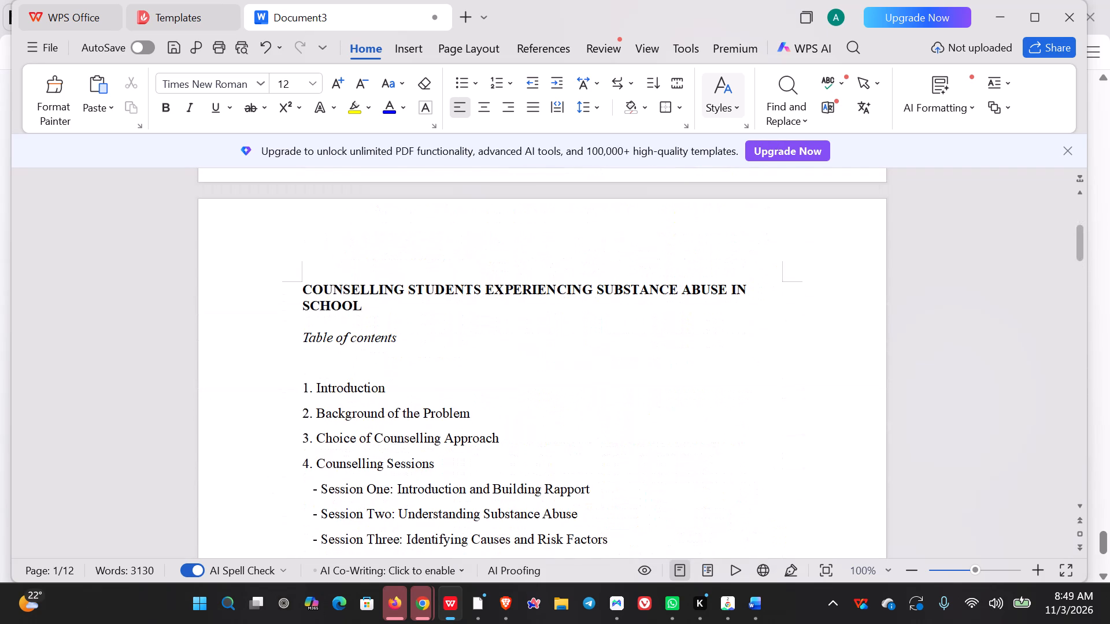
Examine the body text and heading styles of sections 2.0, 3.0 and 4.0 for consistency.
scroll(405, 236, down, 6)
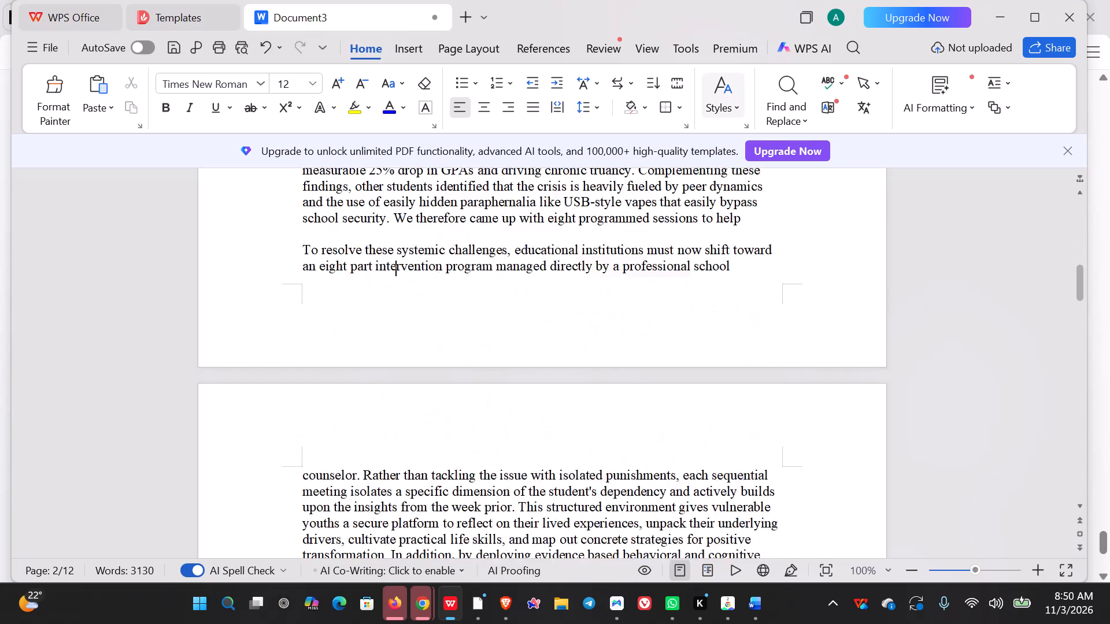
scroll(405, 236, up, 1)
scroll(405, 236, down, 1)
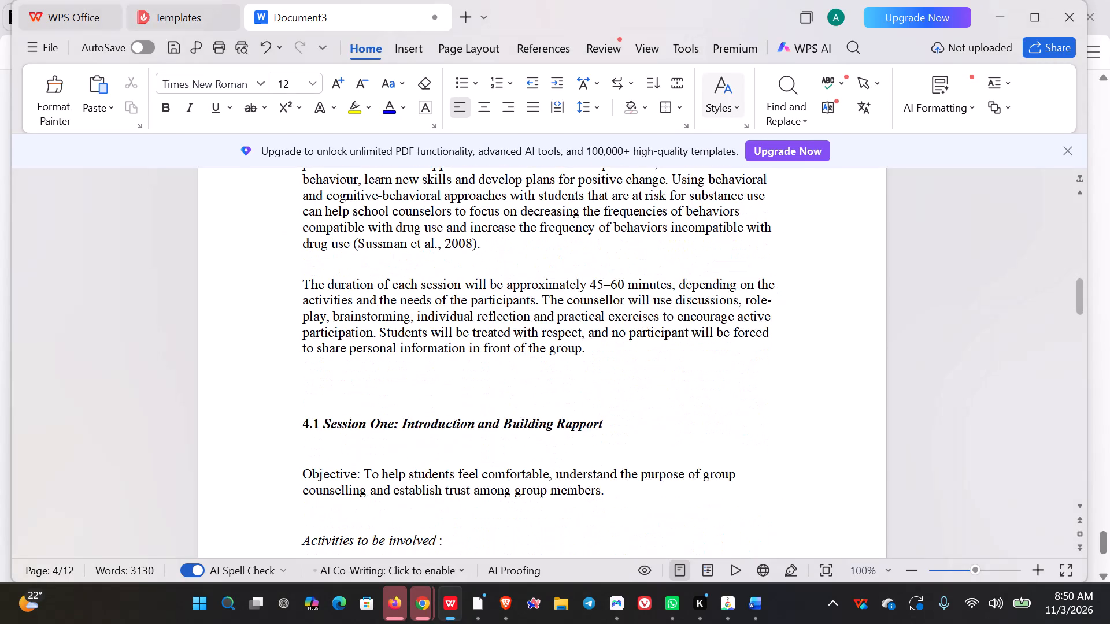
scroll(405, 236, up, 4)
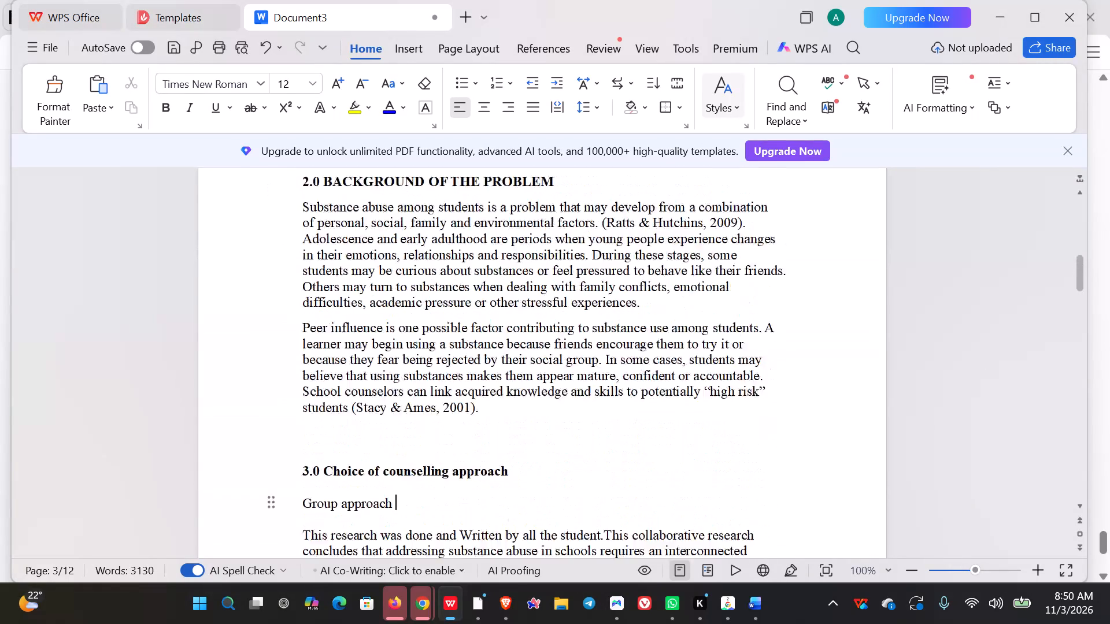
scroll(405, 236, up, 1)
scroll(405, 236, down, 2)
scroll(401, 325, down, 1)
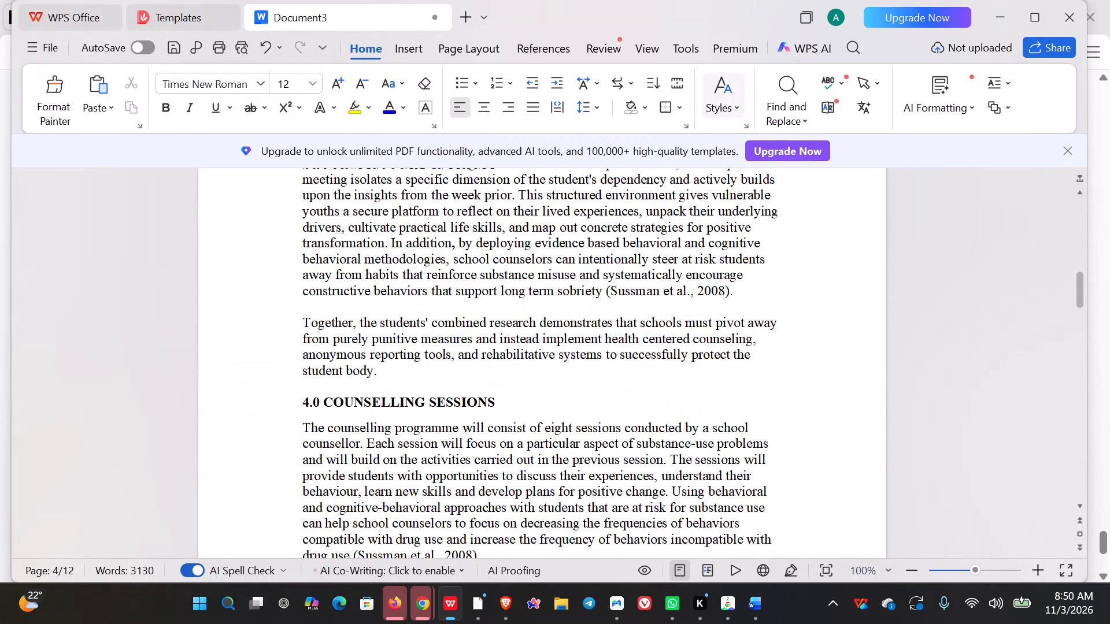
scroll(401, 325, down, 1)
scroll(401, 325, up, 2)
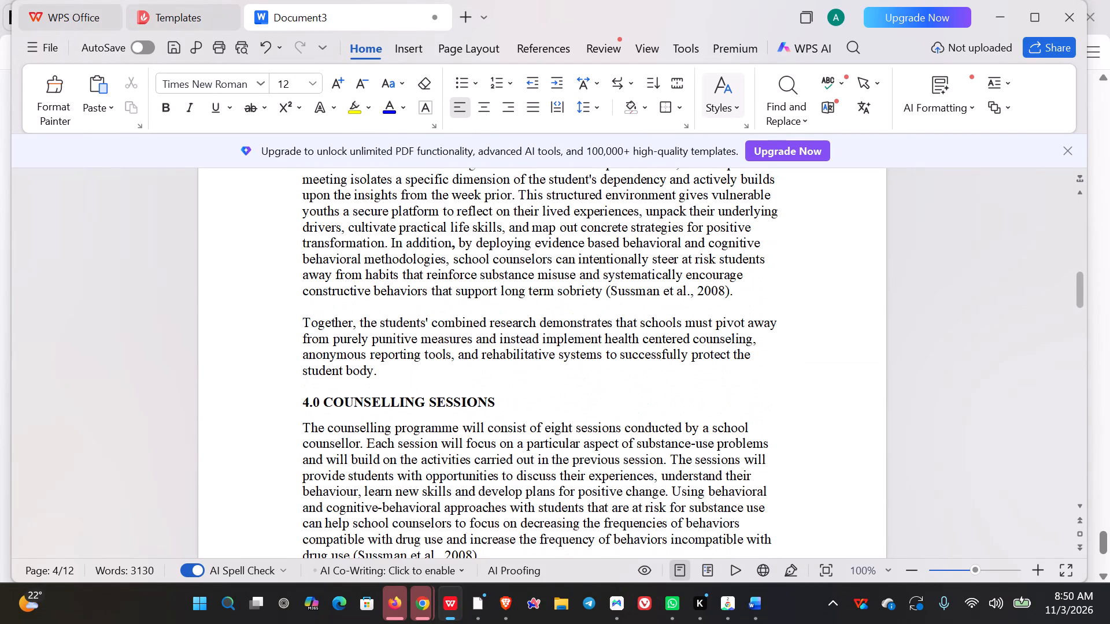
scroll(401, 325, up, 4)
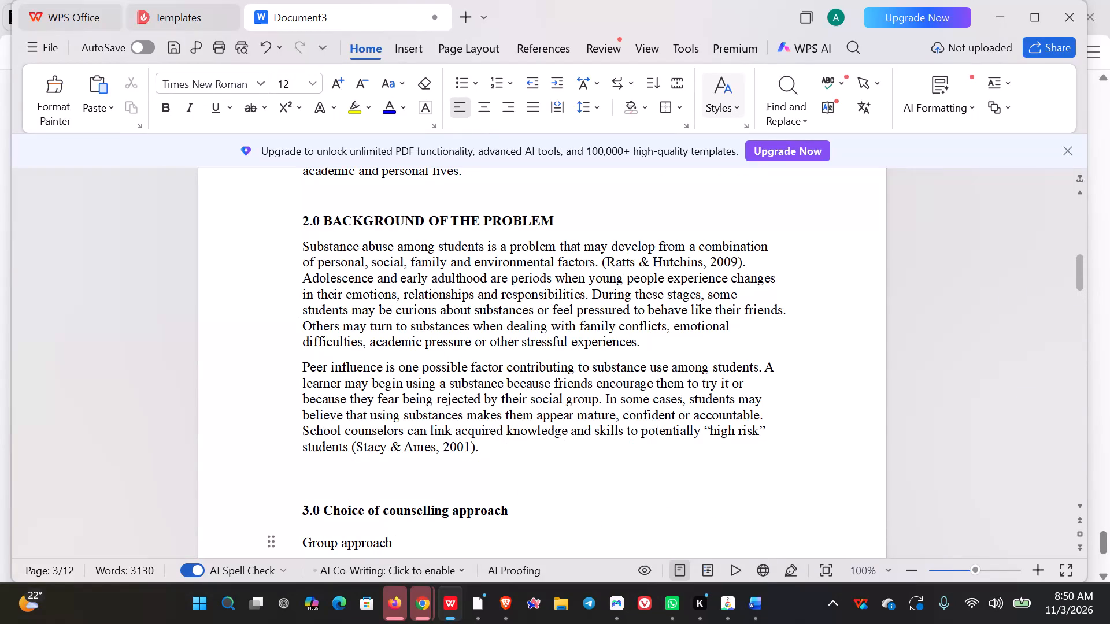
Replace the section 3.0 heading text after the number with the capitalised words "CHOICE OF".
click(509, 506)
key(BackSpace)
key(BackSpace)
key(BackSpace)
key(BackSpace)
key(BackSpace)
key(BackSpace)
key(BackSpace)
key(BackSpace)
key(BackSpace)
key(BackSpace)
key(BackSpace)
key(BackSpace)
key(BackSpace)
key(BackSpace)
key(BackSpace)
key(BackSpace)
key(BackSpace)
key(BackSpace)
key(BackSpace)
key(BackSpace)
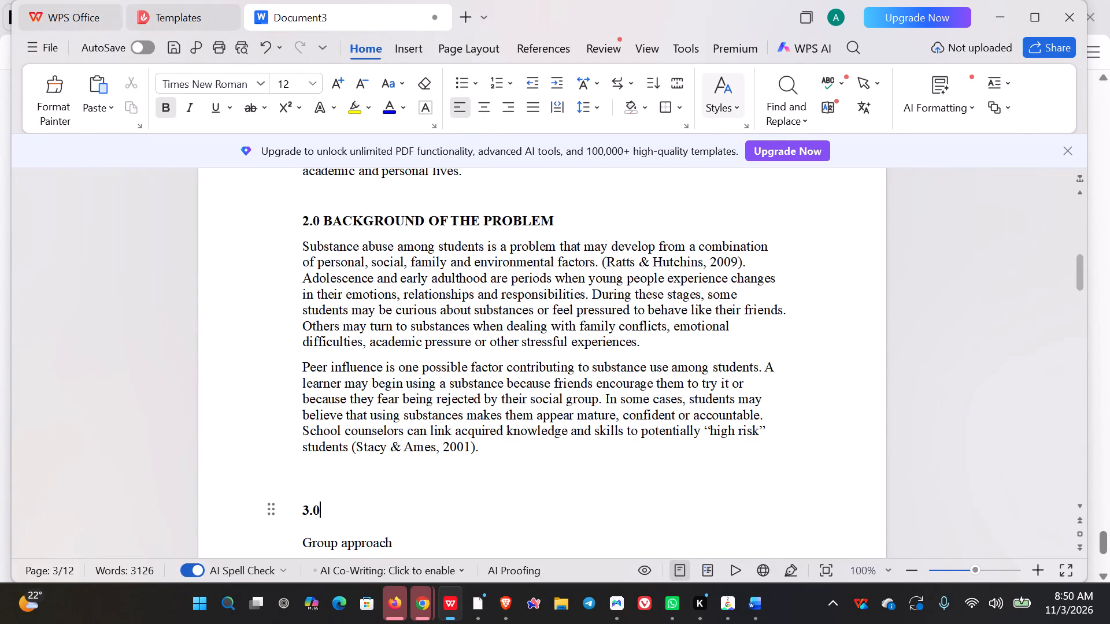
key(space)
text(CHOICE OF)
key(space)
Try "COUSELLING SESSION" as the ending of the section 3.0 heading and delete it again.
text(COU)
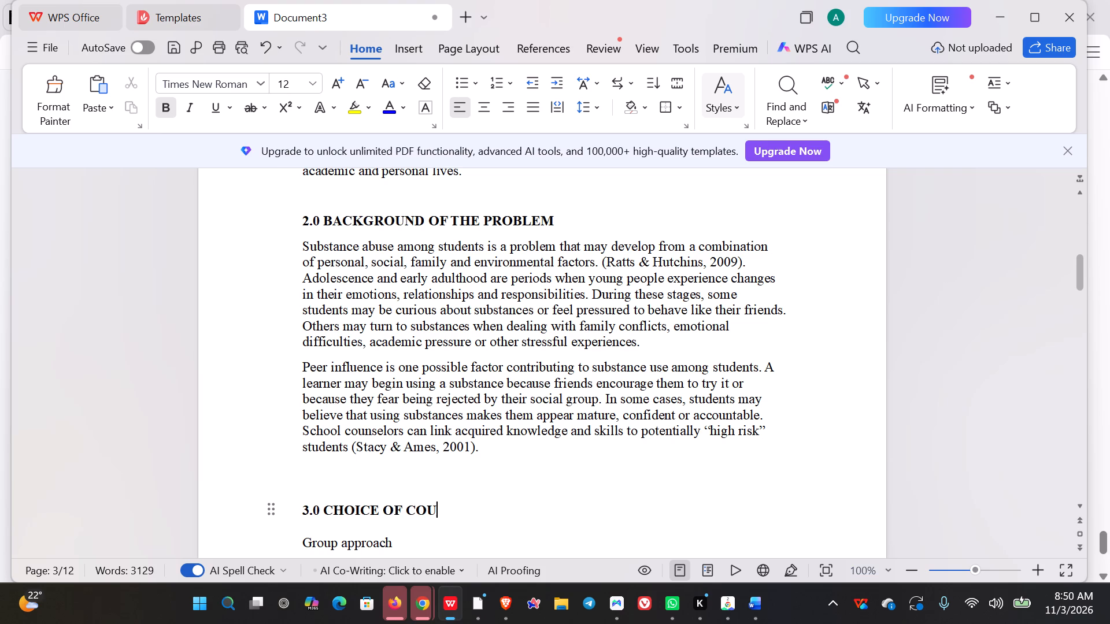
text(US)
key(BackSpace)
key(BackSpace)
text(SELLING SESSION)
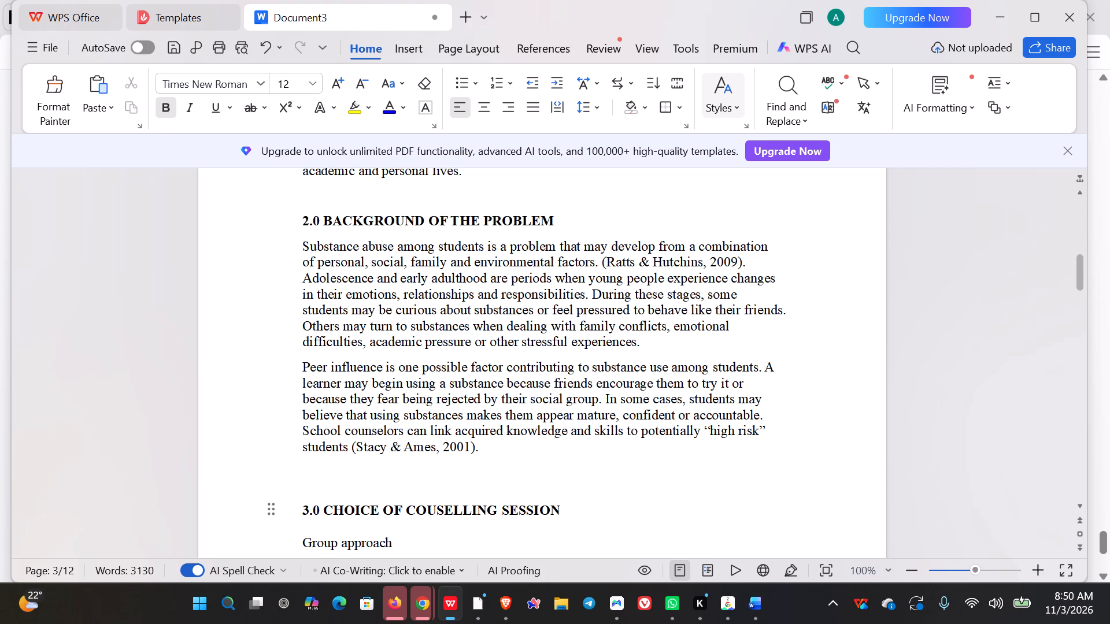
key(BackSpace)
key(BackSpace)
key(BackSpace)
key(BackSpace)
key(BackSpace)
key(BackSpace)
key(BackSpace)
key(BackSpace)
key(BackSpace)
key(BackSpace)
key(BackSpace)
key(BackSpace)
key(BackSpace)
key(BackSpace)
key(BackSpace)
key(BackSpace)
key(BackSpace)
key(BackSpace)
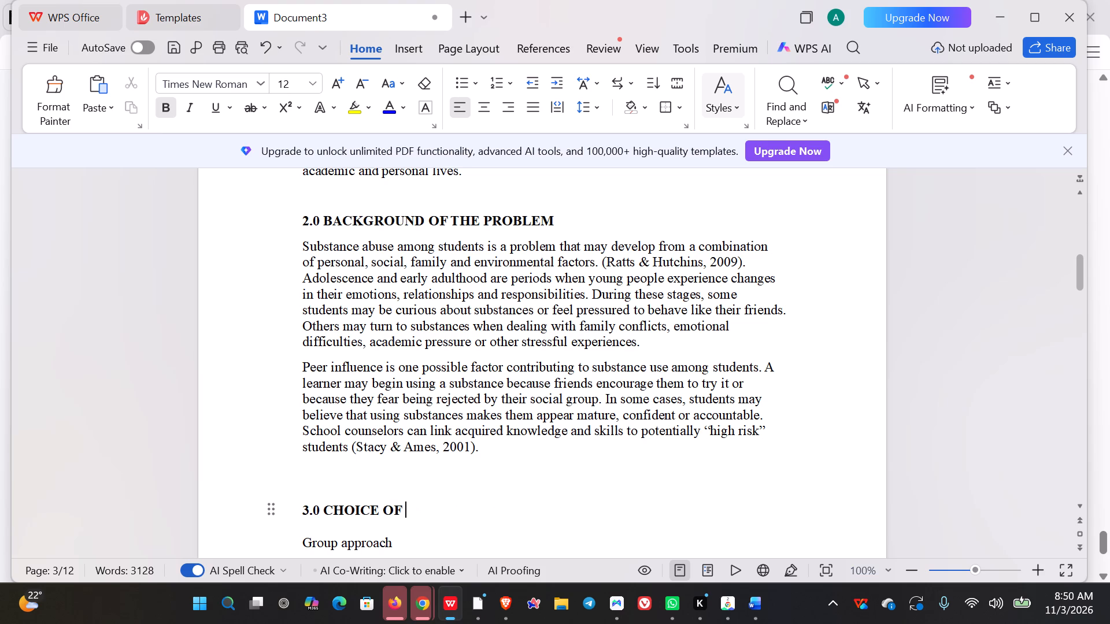
Complete the section 3.0 heading with the word "APPROACH" and check the section below it.
text(APPROACH)
scroll(509, 500, down, 1)
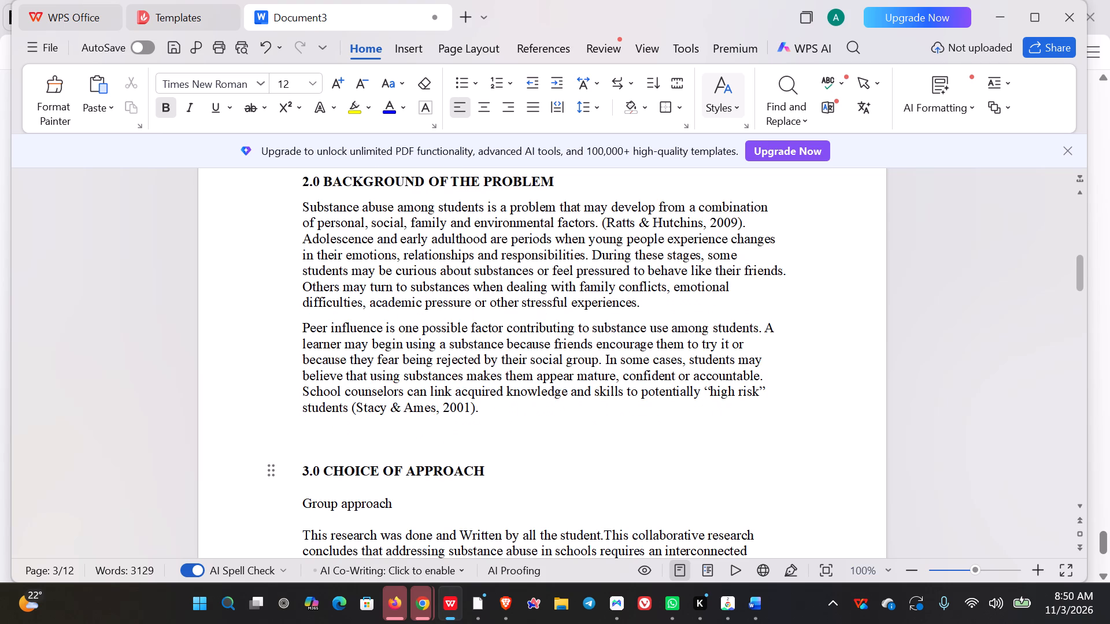
click(447, 494)
scroll(398, 445, down, 2)
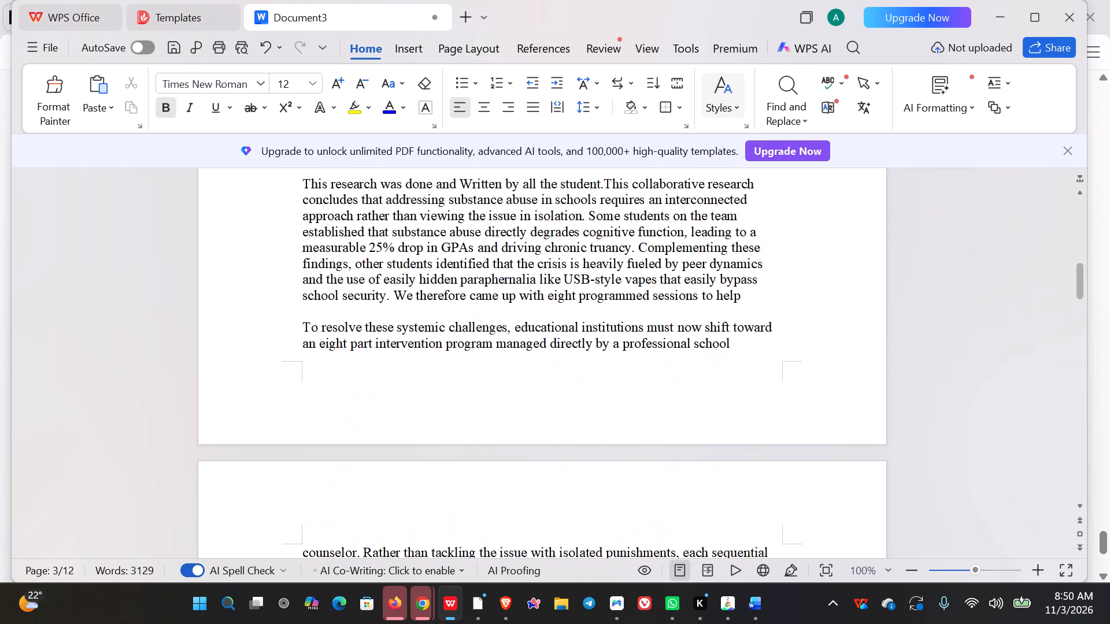
scroll(398, 445, up, 1)
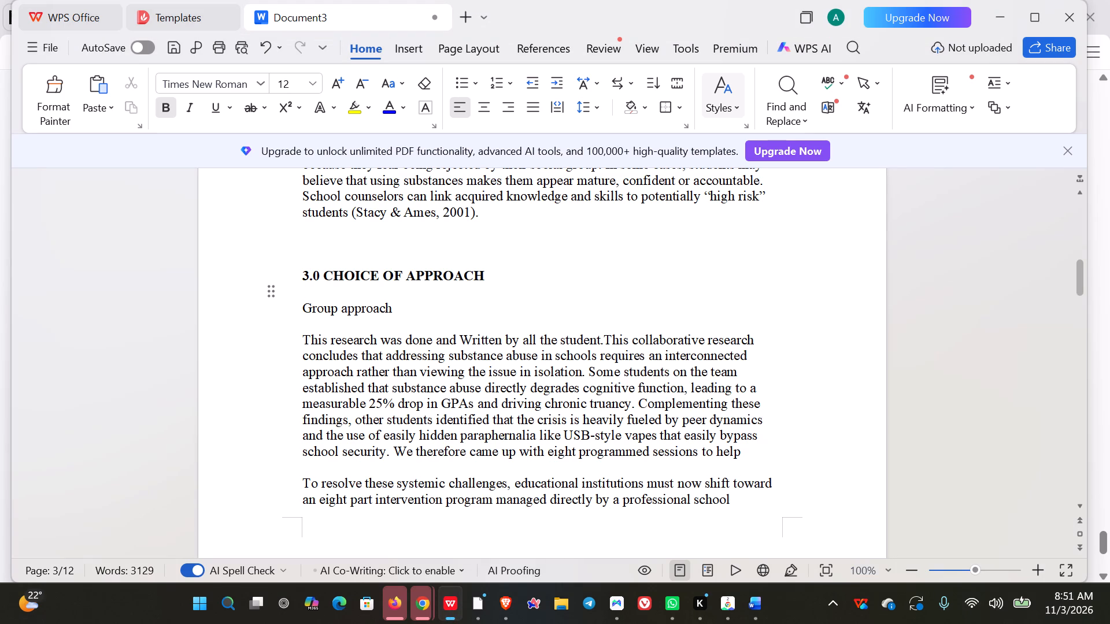
Review the whole document from the references and conclusion back to the cover page and table of contents.
scroll(441, 391, down, 1)
scroll(441, 391, down, 20)
scroll(441, 391, down, 20)
scroll(441, 391, down, 15)
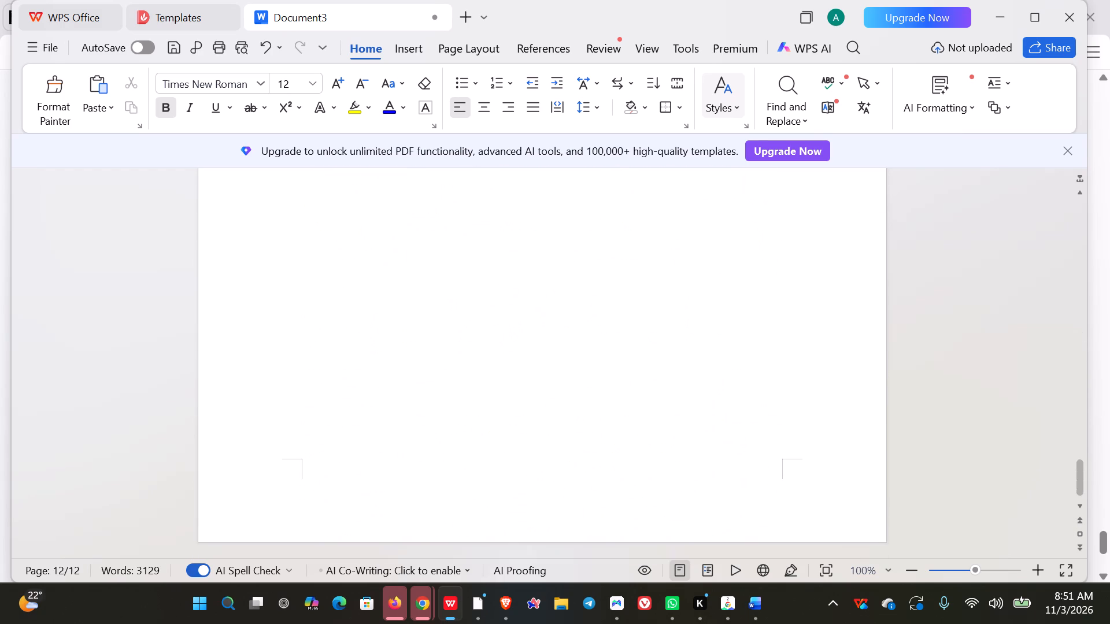
scroll(441, 391, down, 10)
scroll(441, 391, up, 5)
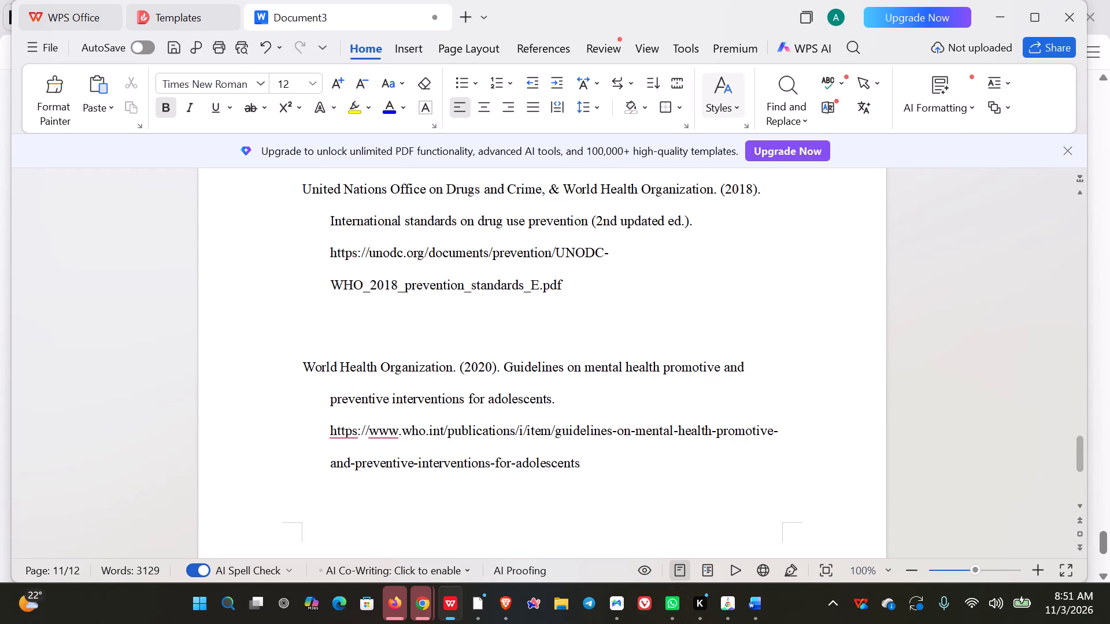
scroll(441, 391, up, 2)
scroll(441, 391, down, 2)
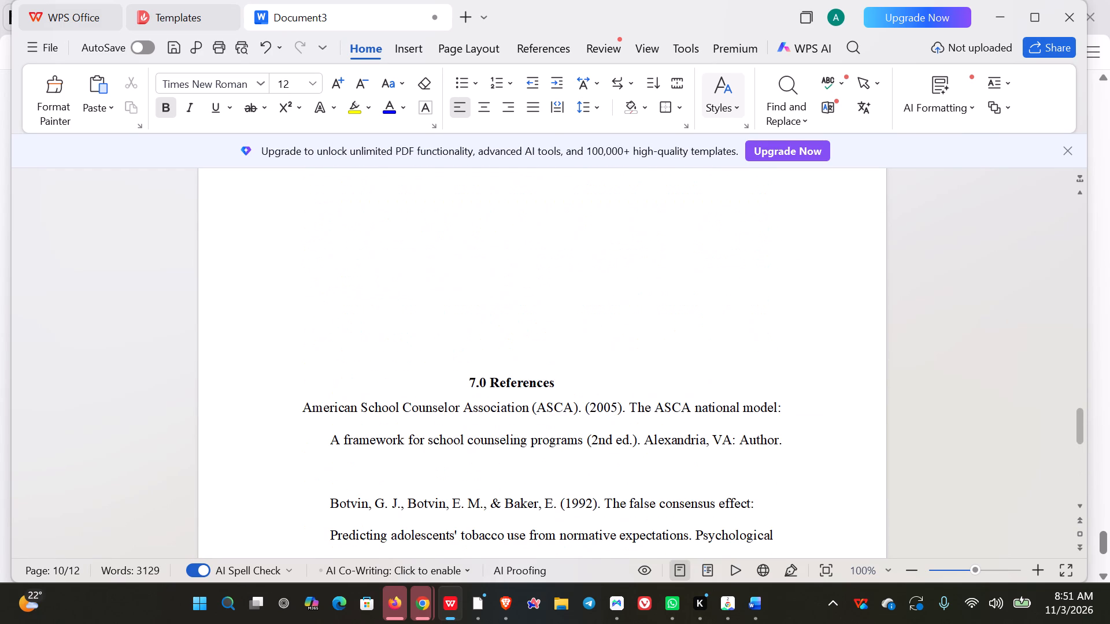
scroll(441, 391, down, 3)
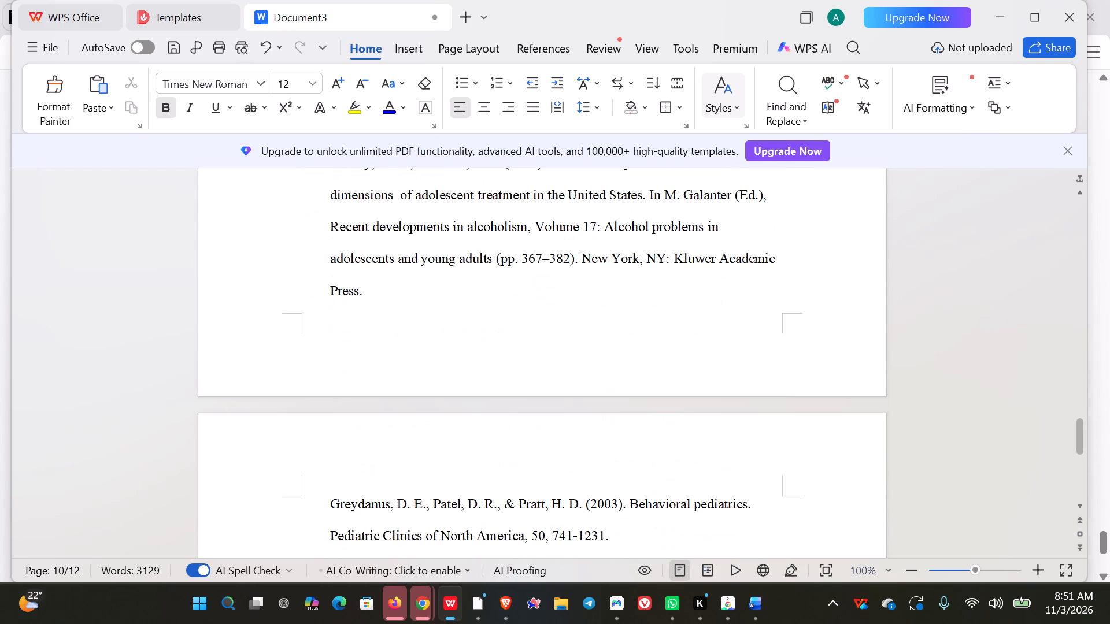
scroll(441, 391, up, 4)
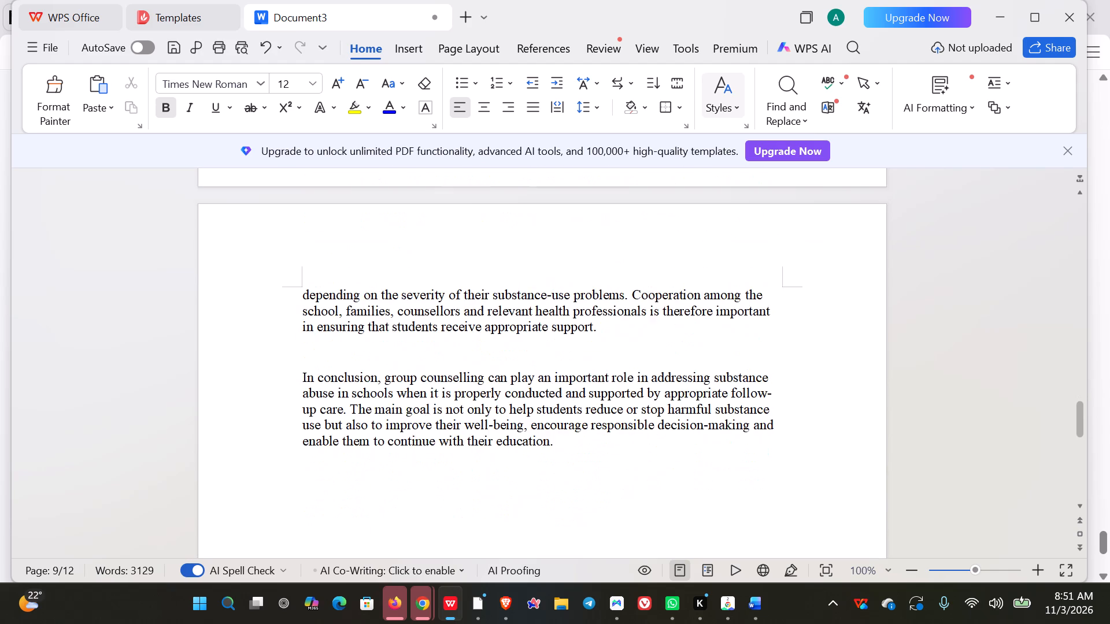
scroll(441, 391, down, 1)
scroll(441, 391, up, 4)
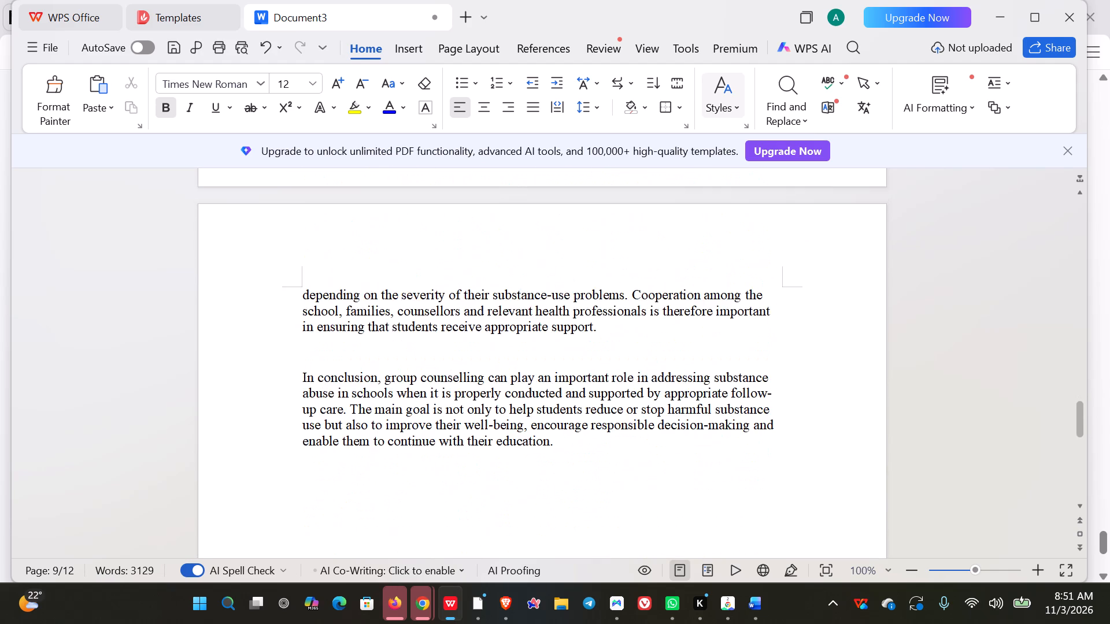
scroll(441, 391, up, 5)
scroll(441, 391, up, 20)
scroll(441, 391, up, 20)
scroll(441, 391, up, 20)
scroll(441, 391, down, 1)
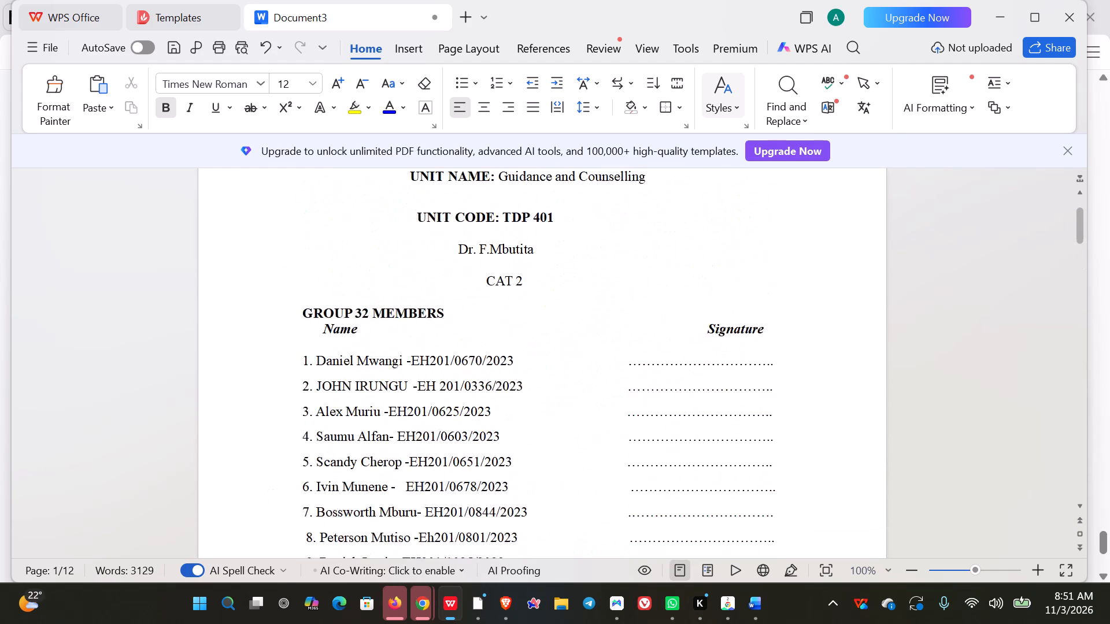
scroll(441, 391, down, 4)
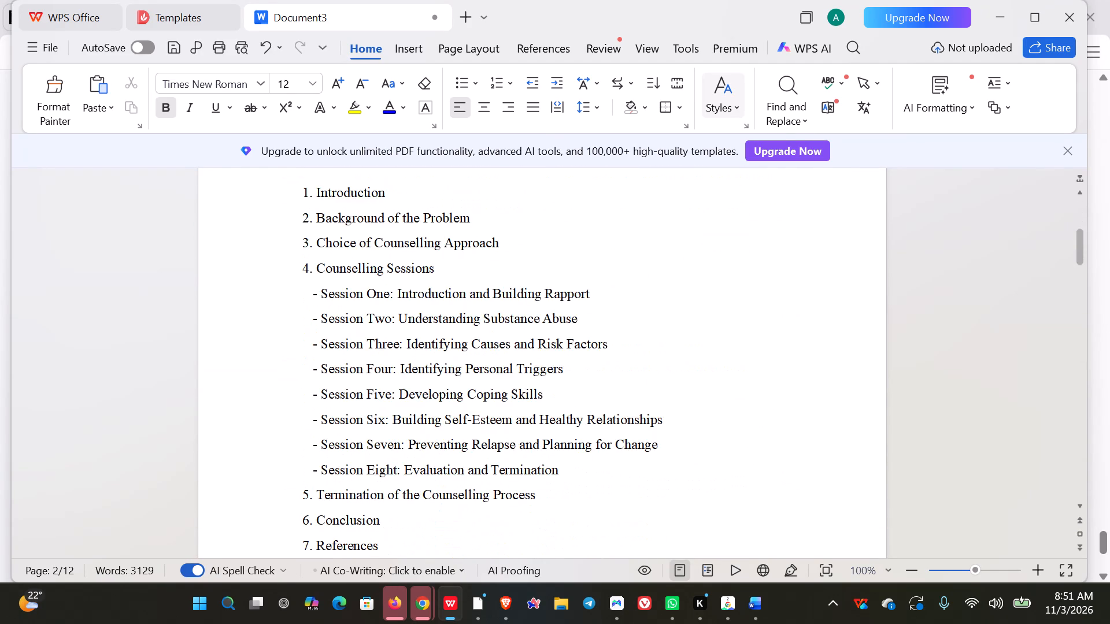
scroll(441, 391, down, 1)
Save the document in the Documents folder as a Word .docx file named "TDP 401 CAT 2,,,,GROUP 32".
click(40, 46)
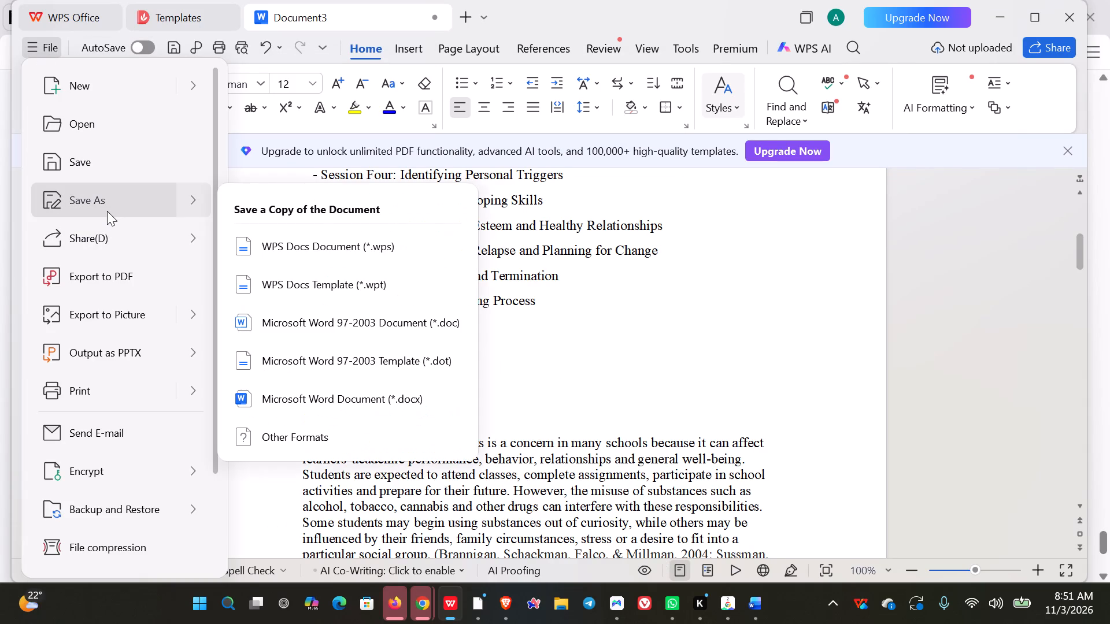
click(107, 211)
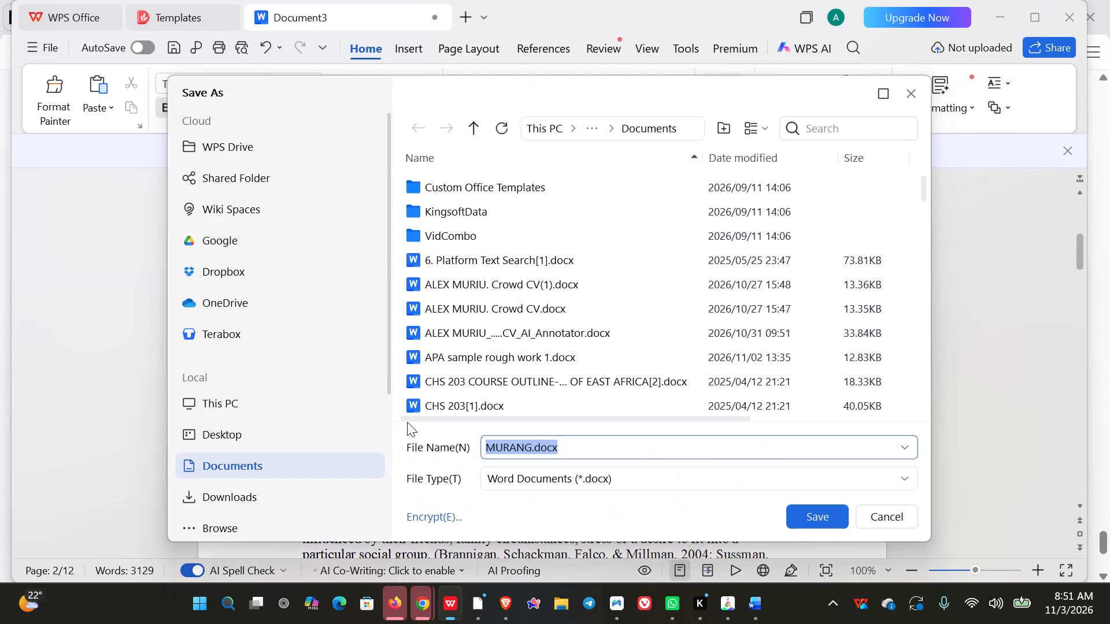
click(572, 455)
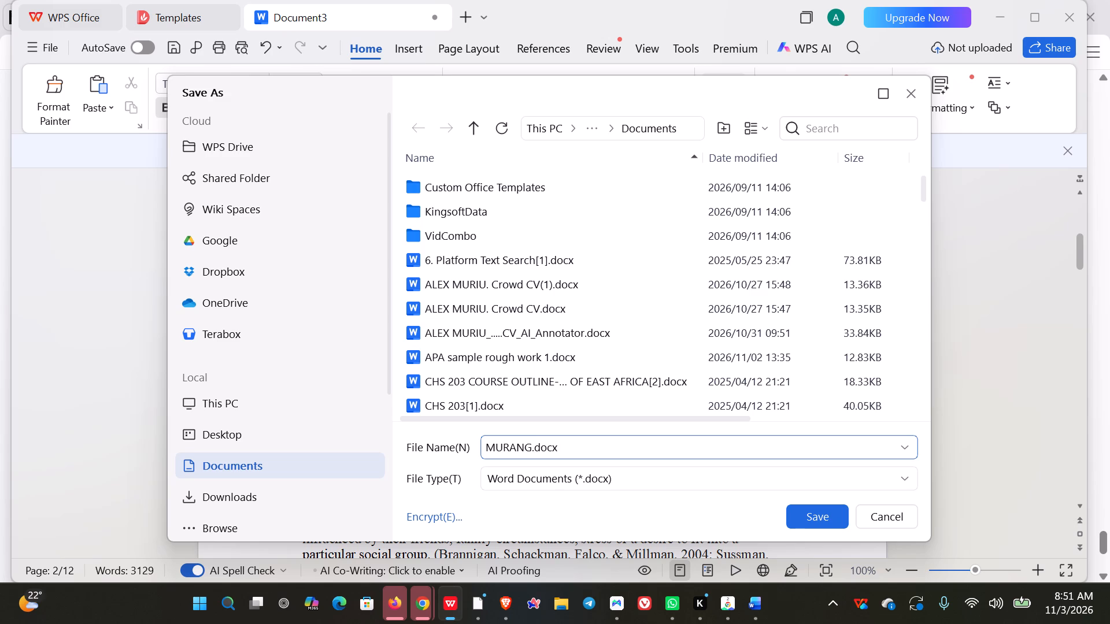
key(BackSpace)
key(BackSpace)
key(BackSpace)
key(BackSpace)
key(BackSpace)
key(BackSpace)
key(BackSpace)
key(BackSpace)
key(BackSpace)
key(BackSpace)
key(BackSpace)
key(BackSpace)
key(BackSpace)
key(BackSpace)
key(BackSpace)
key(BackSpace)
key(BackSpace)
key(BackSpace)
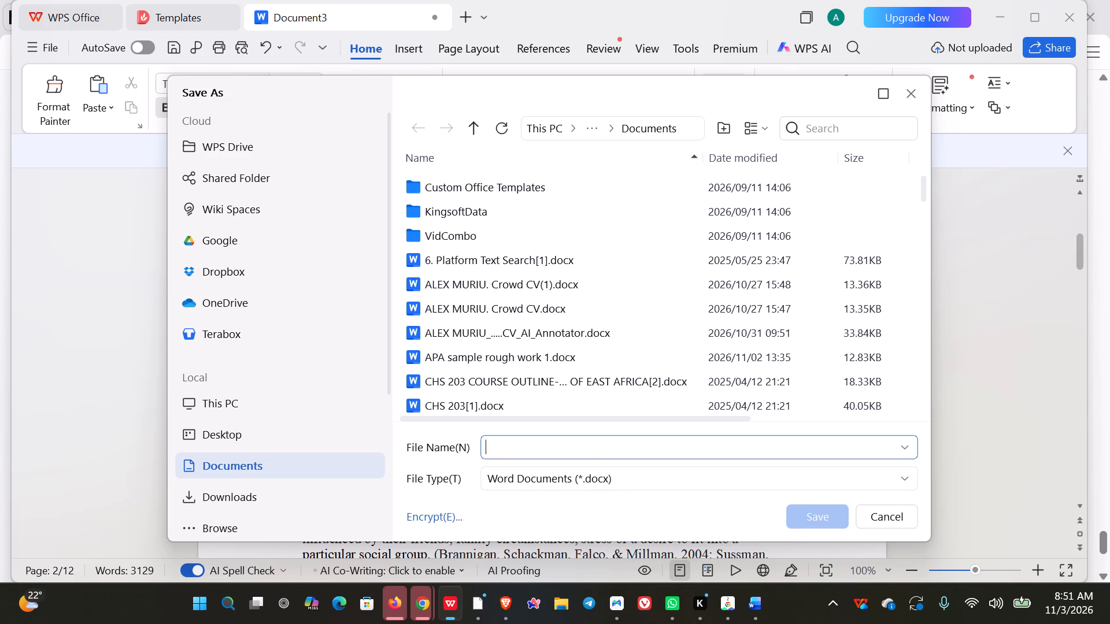
text(TDP)
key(space)
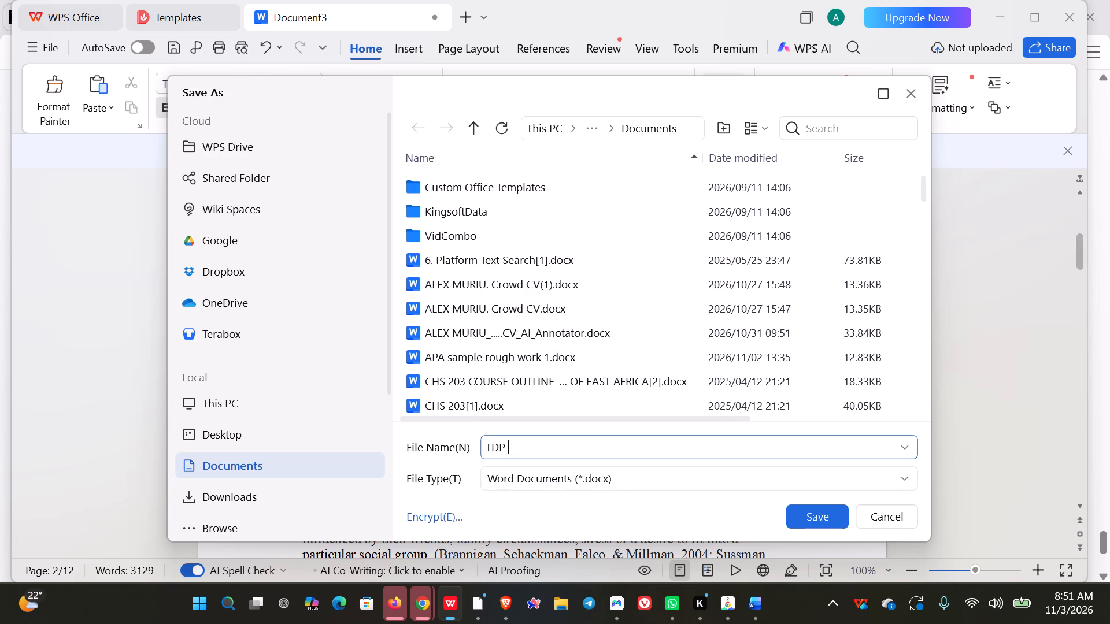
text(40)
text(1 CAT)
key(space)
text(2,,,,GROUP)
key(space)
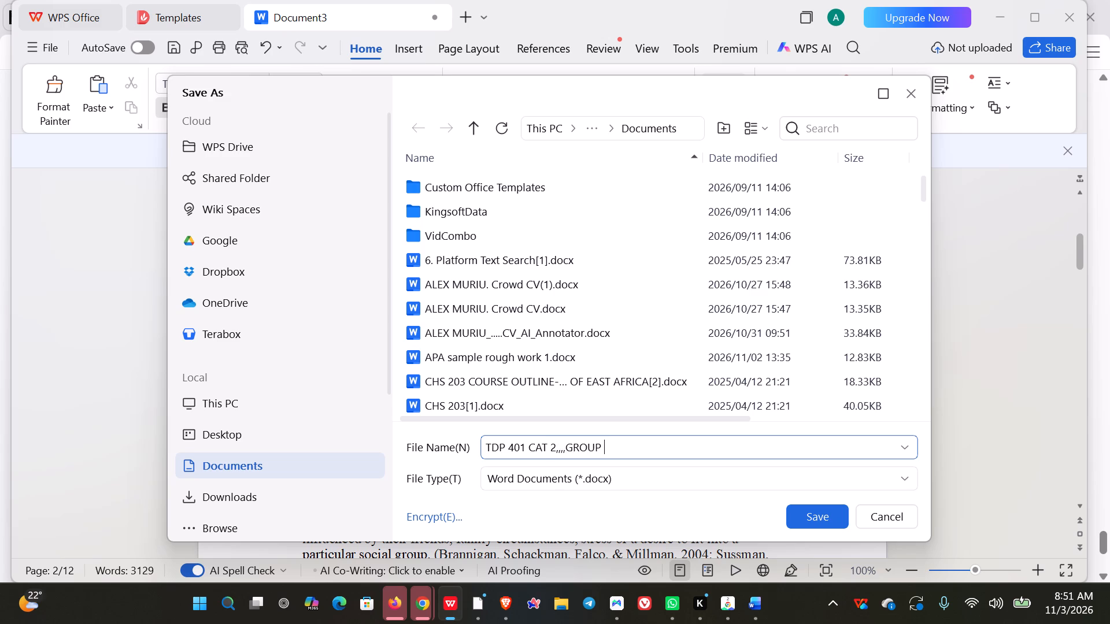
text(32)
click(817, 522)
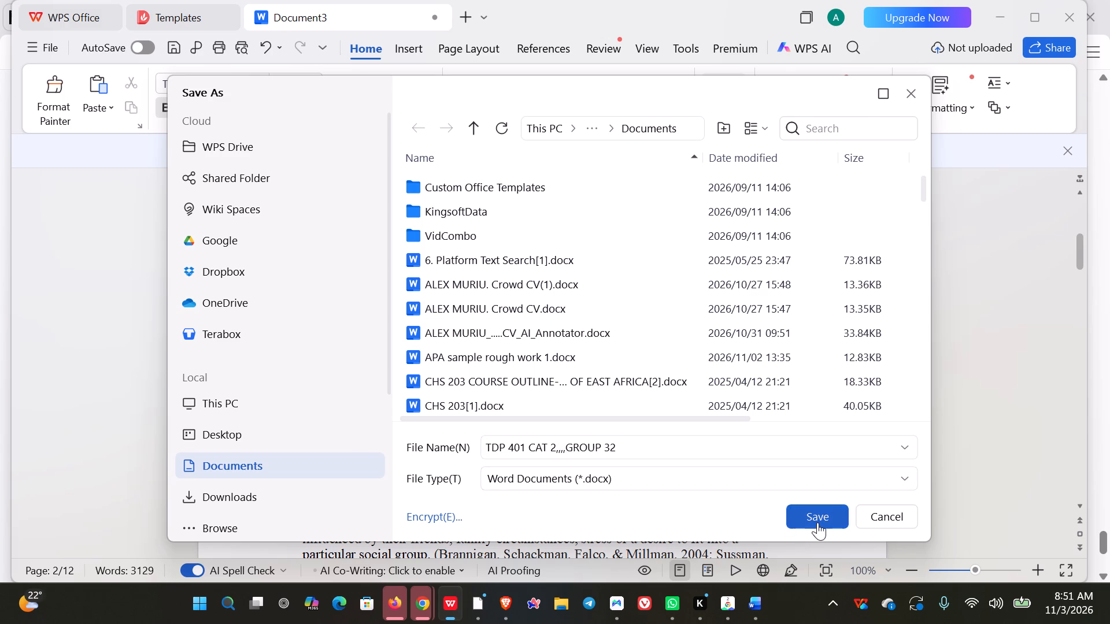
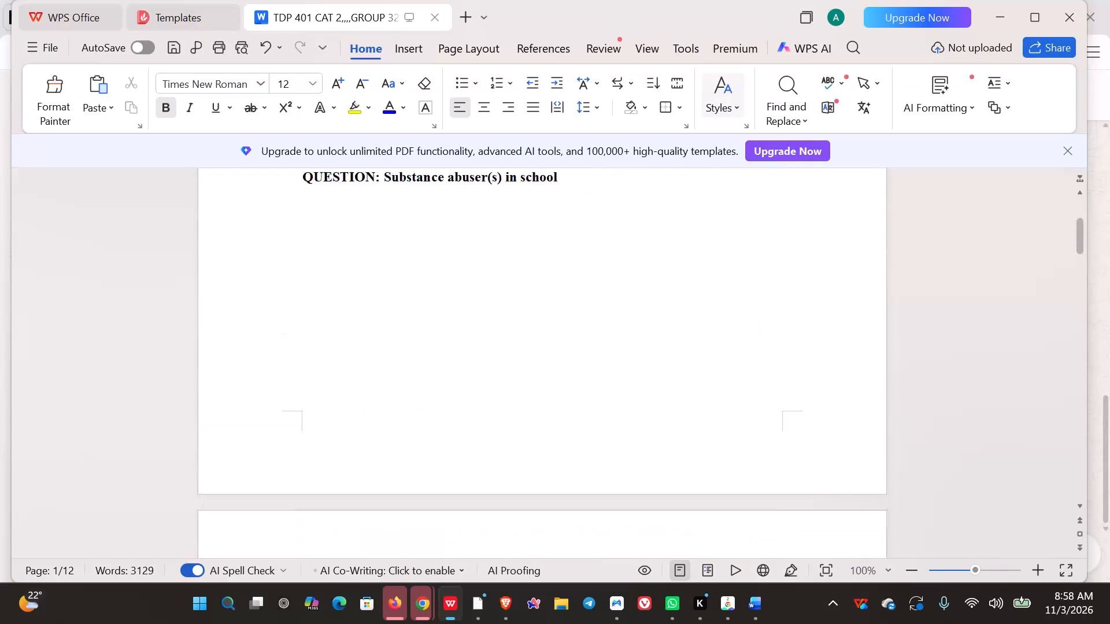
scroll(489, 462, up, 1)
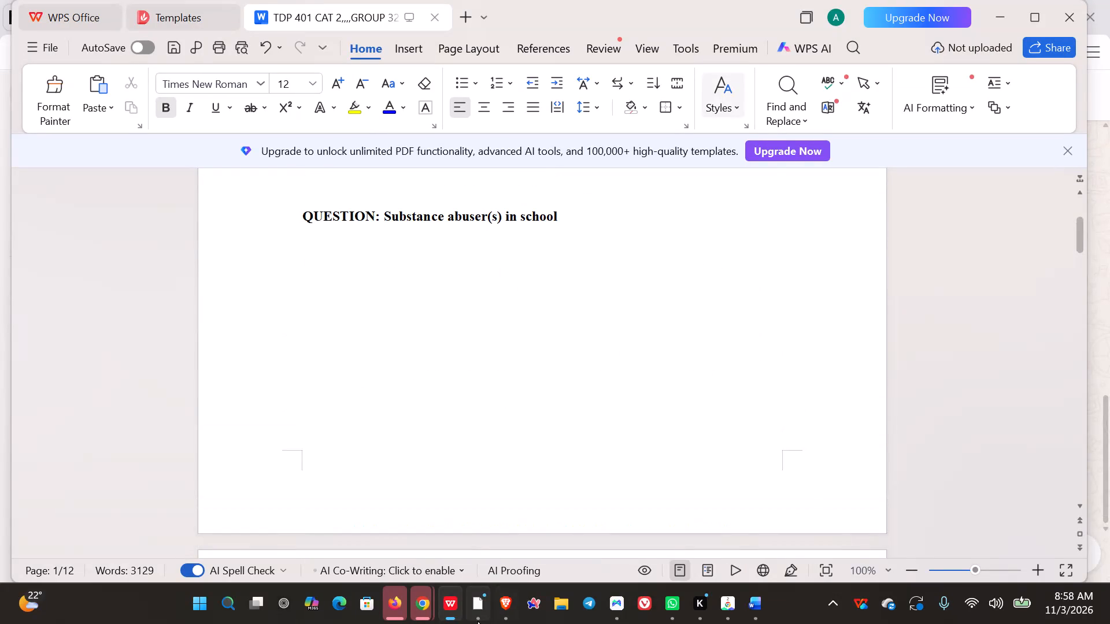